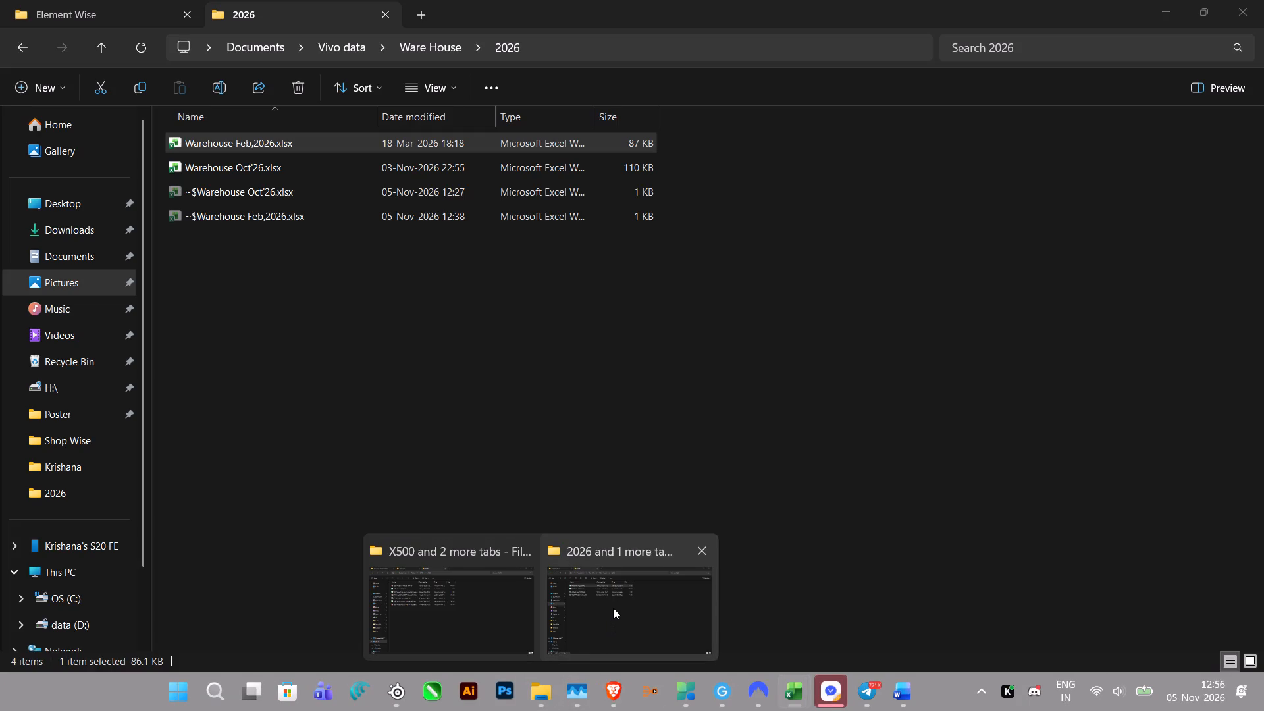
# Open the September TA approval form for Akhtar from the Nov reimbursement folder and enable editing.
pyautogui.click(496, 628)
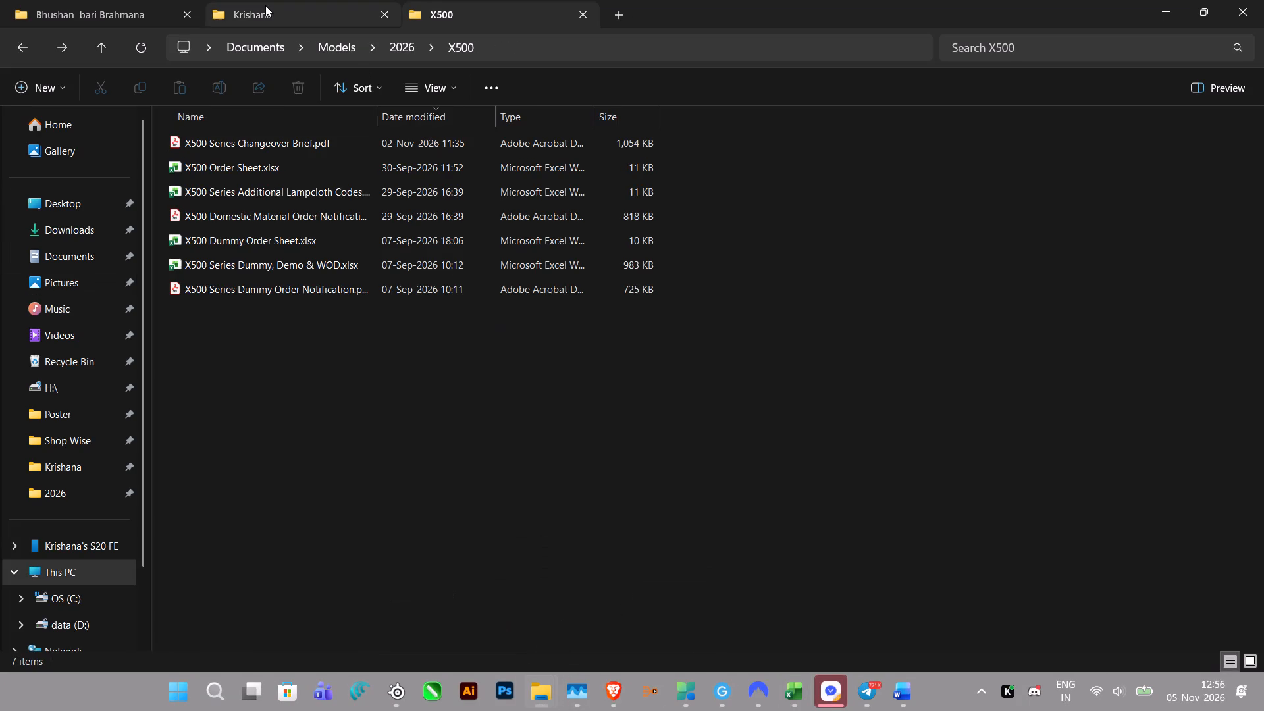
pyautogui.click(276, 17)
pyautogui.doubleClick(449, 365)
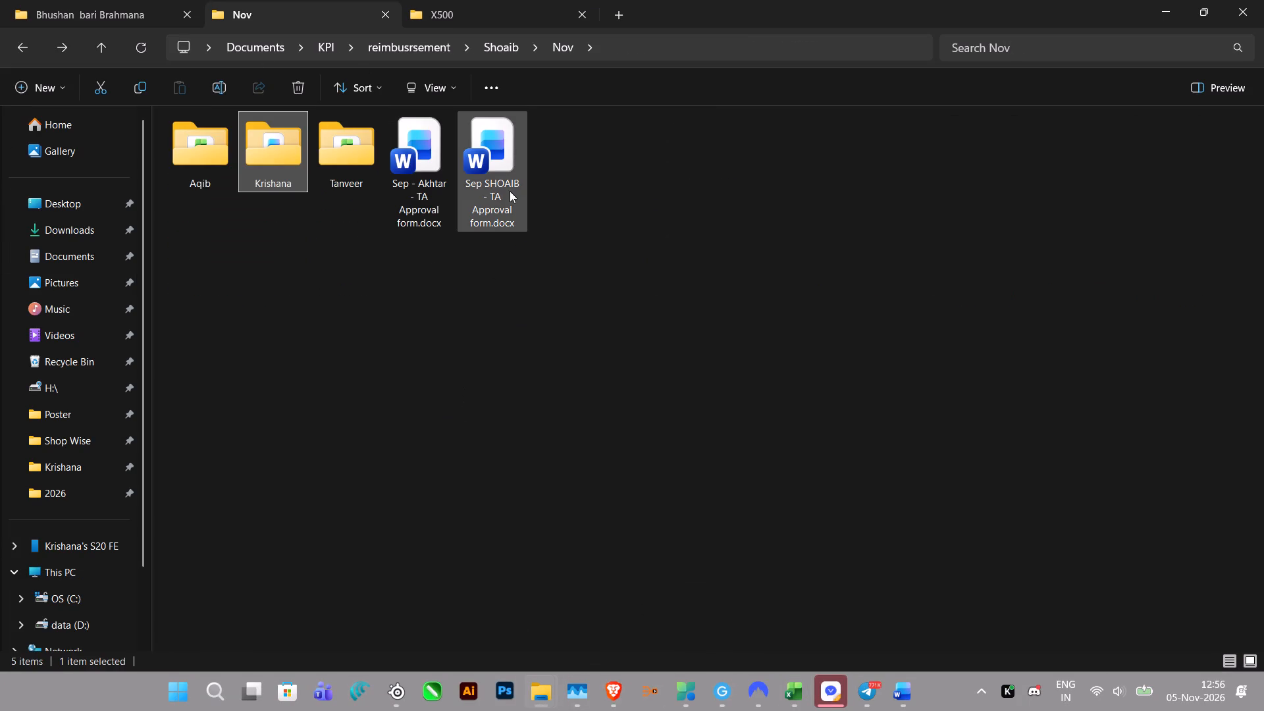
pyautogui.doubleClick(444, 206)
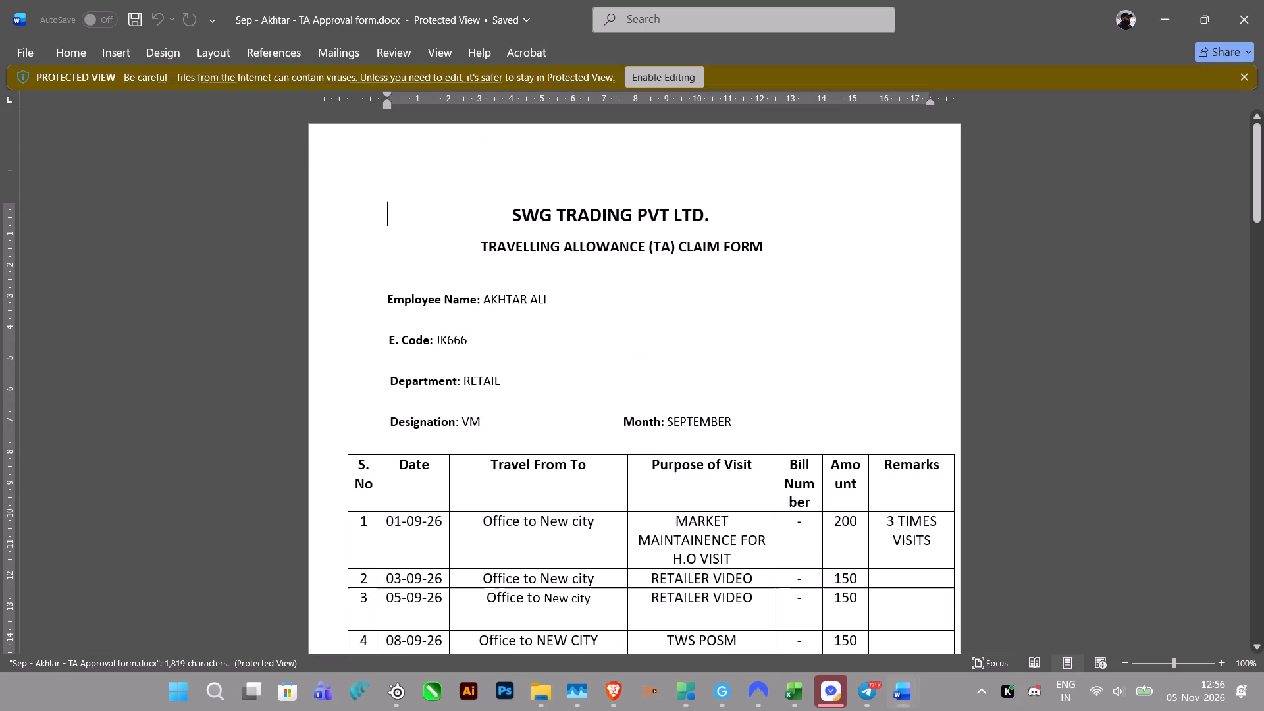
pyautogui.click(682, 85)
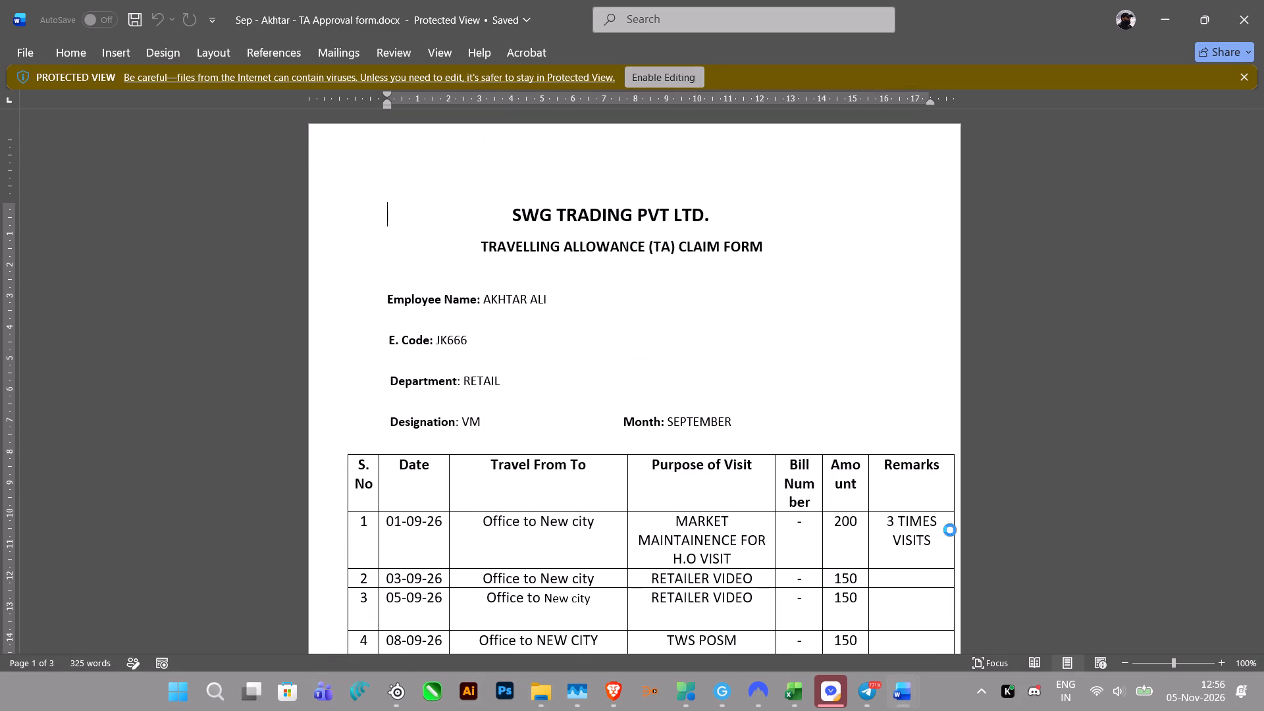
# Review the layout and entries of Krishana's October T.A approval form, and close it.
pyautogui.click(755, 618)
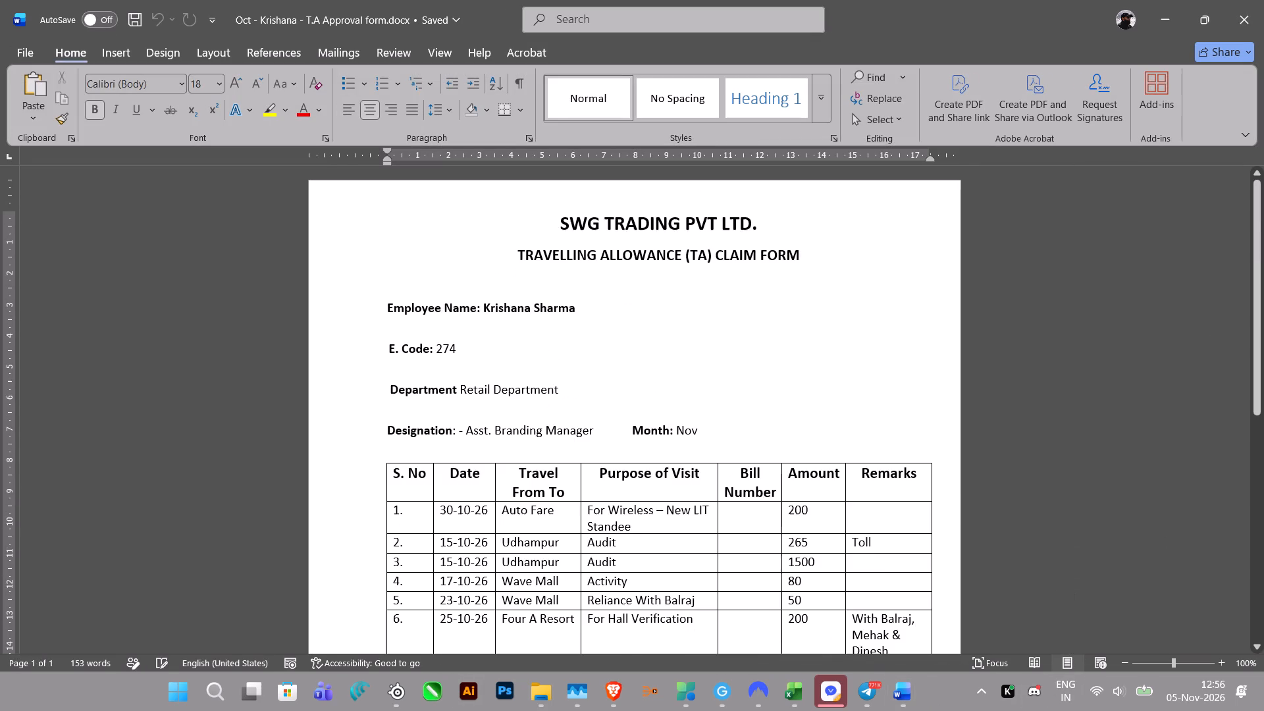
pyautogui.scroll(-3, 691, 488)
pyautogui.scroll(3, 691, 488)
pyautogui.click(1263, 0)
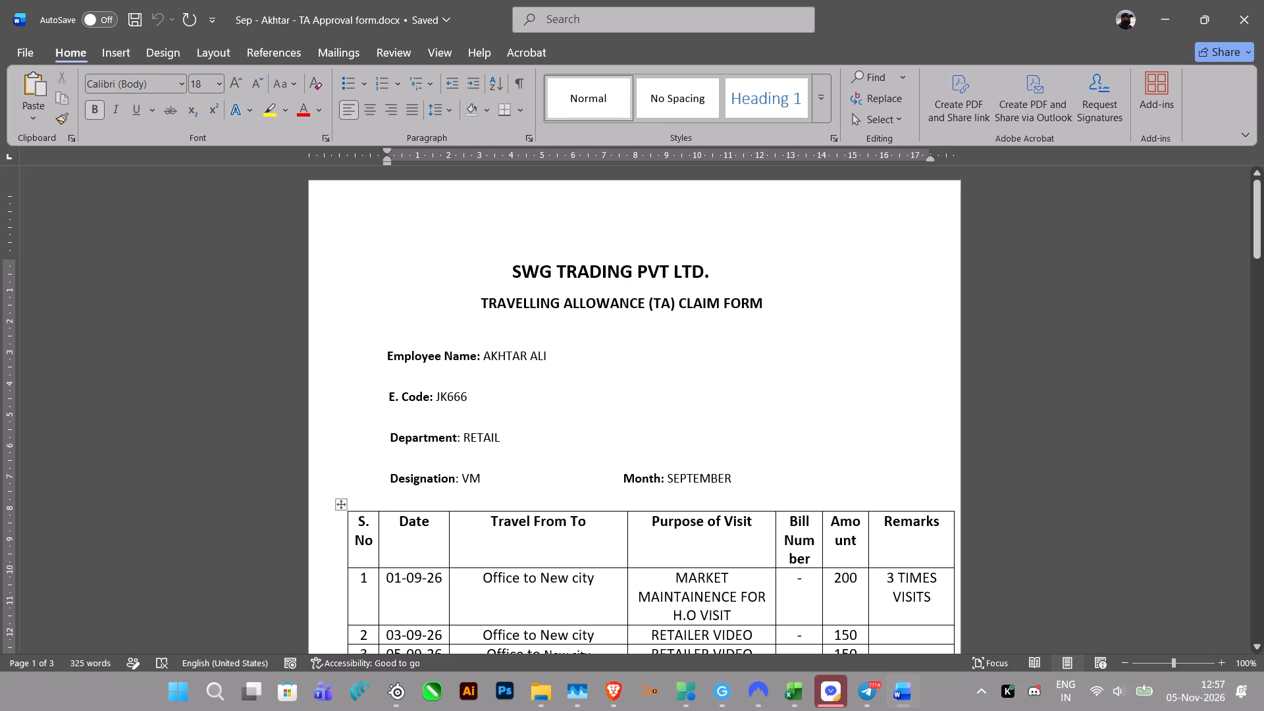
# Set the date in row 1 of Akhtar's travel claim table to 01-10-26.
pyautogui.click(422, 577)
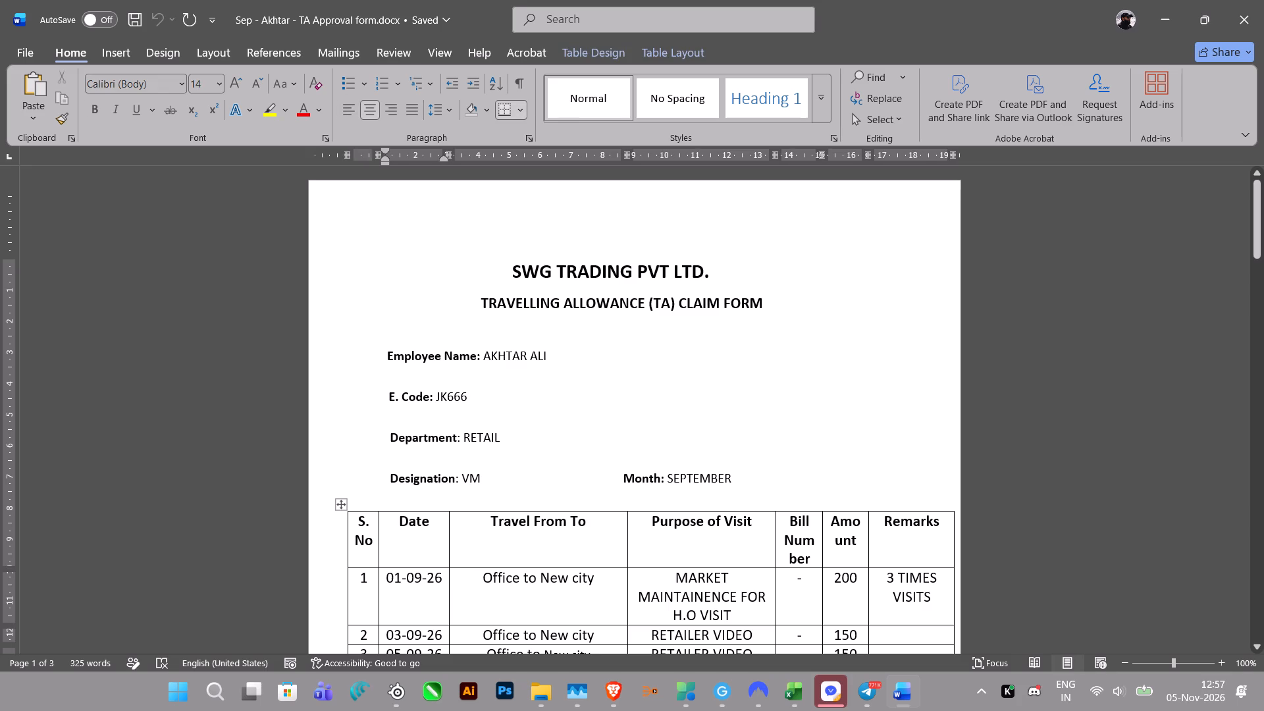
pyautogui.press('BackSpace')
pyautogui.press('BackSpace')
pyautogui.press('BackSpace')
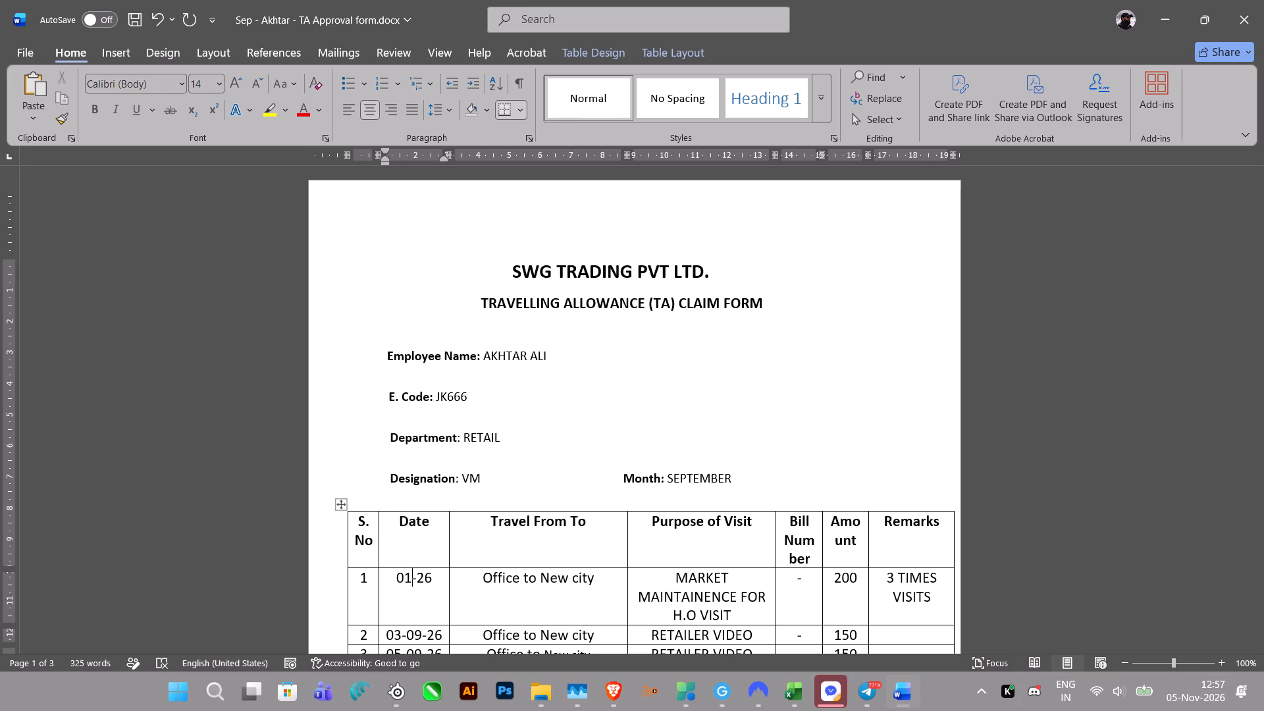
pyautogui.press('-')
pyautogui.press('1')
pyautogui.press('0')
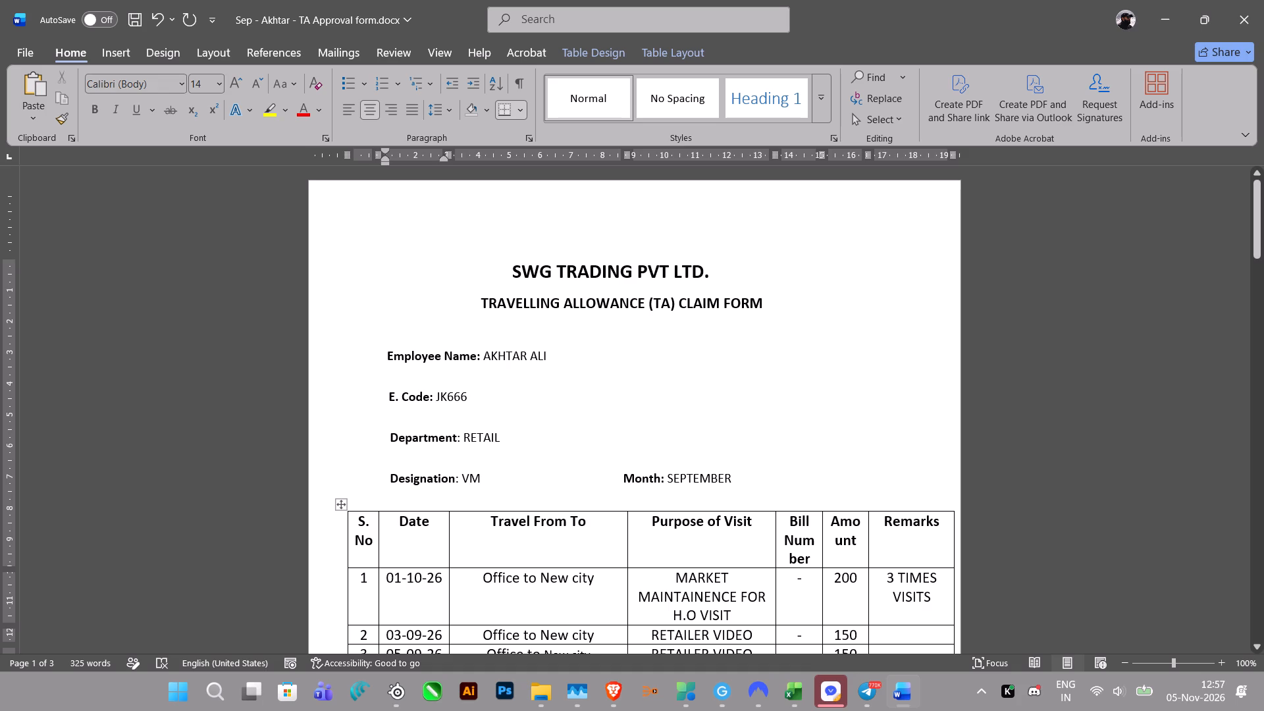
# Shorten the purpose of visit in row 1 to MARKET MAINTAINENCE by removing the H.O visit wording.
pyautogui.doubleClick(735, 614)
pyautogui.press('BackSpace')
pyautogui.press('BackSpace')
pyautogui.press('BackSpace')
pyautogui.press('BackSpace')
pyautogui.press('BackSpace')
pyautogui.press('BackSpace')
pyautogui.press('BackSpace')
pyautogui.press('BackSpace')
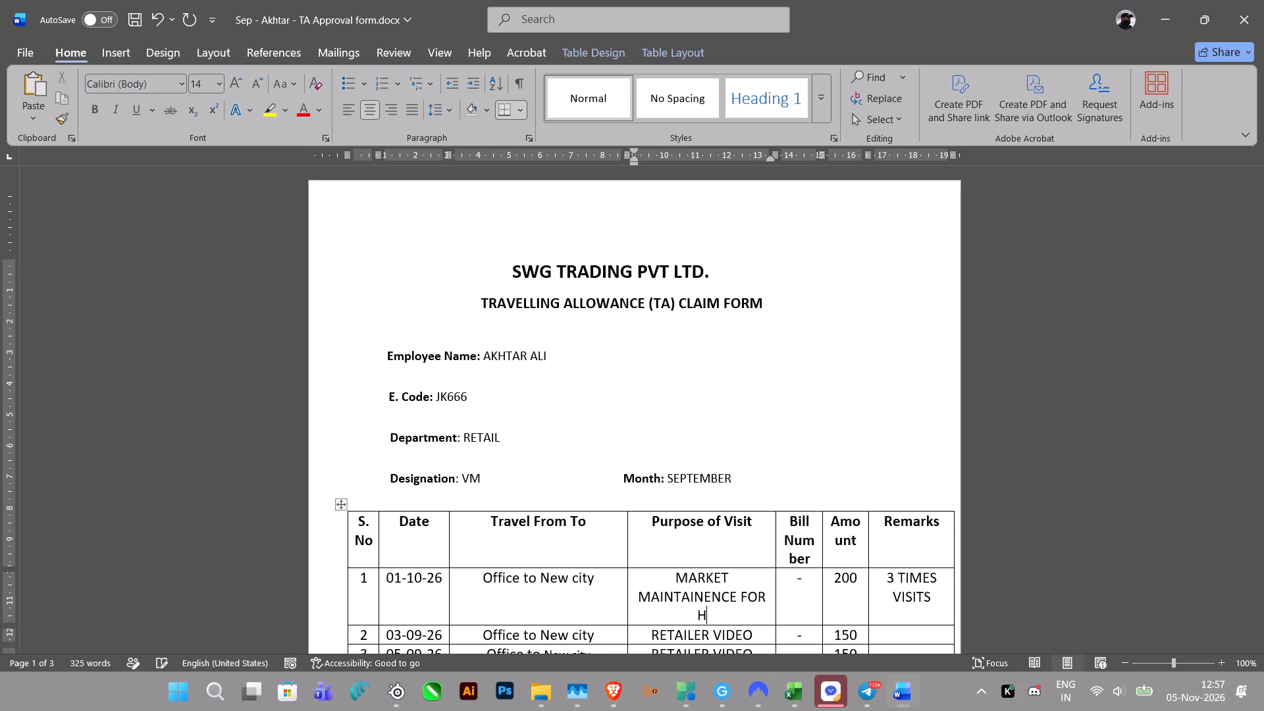
pyautogui.press('BackSpace')
pyautogui.press('BackSpace')
pyautogui.press('BackSpace')
pyautogui.press('BackSpace')
pyautogui.press('BackSpace')
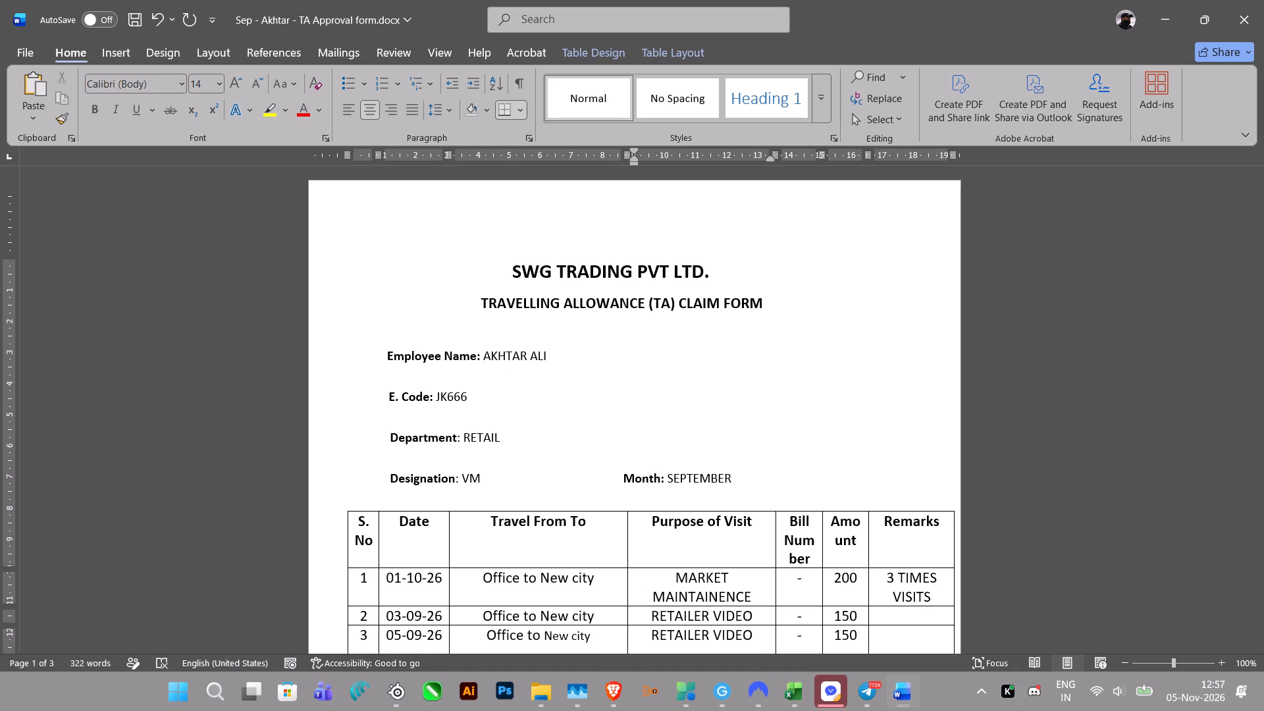
# Set the amount in row 1 of the claim table to 150.
pyautogui.click(861, 577)
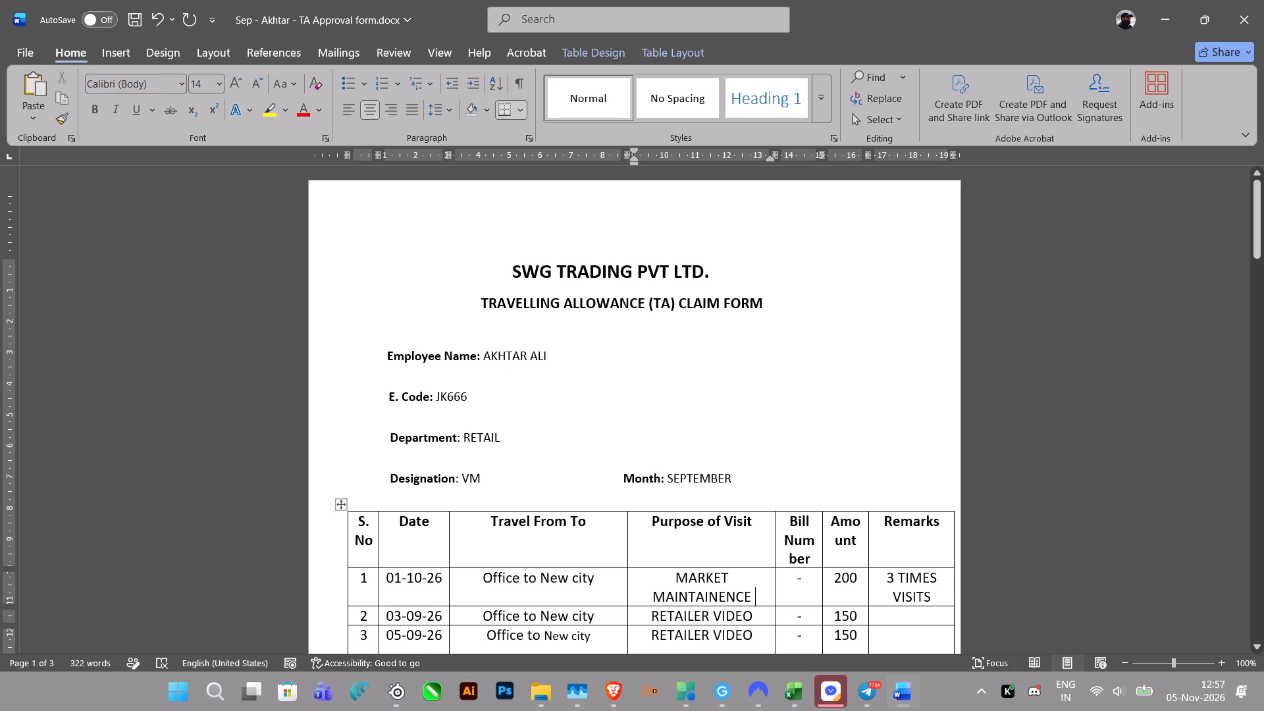
pyautogui.press('BackSpace')
pyautogui.press('BackSpace')
pyautogui.press('BackSpace')
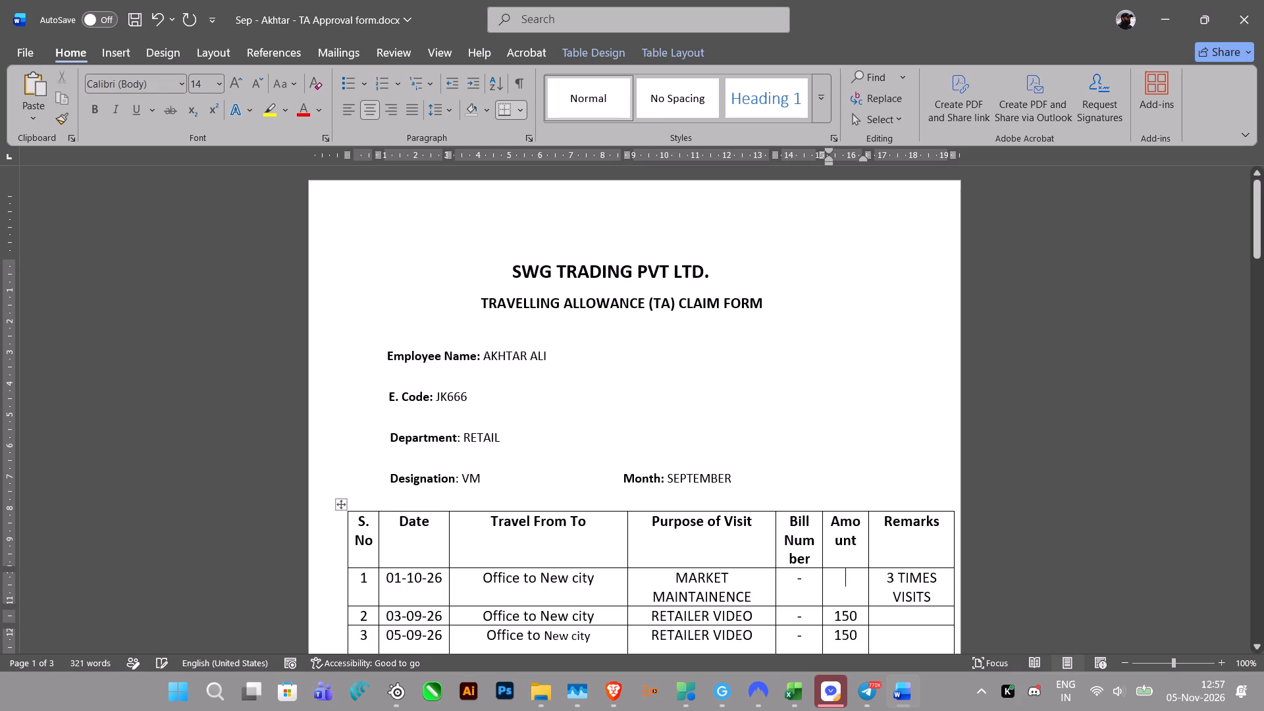
pyautogui.write('15')
pyautogui.press('0')
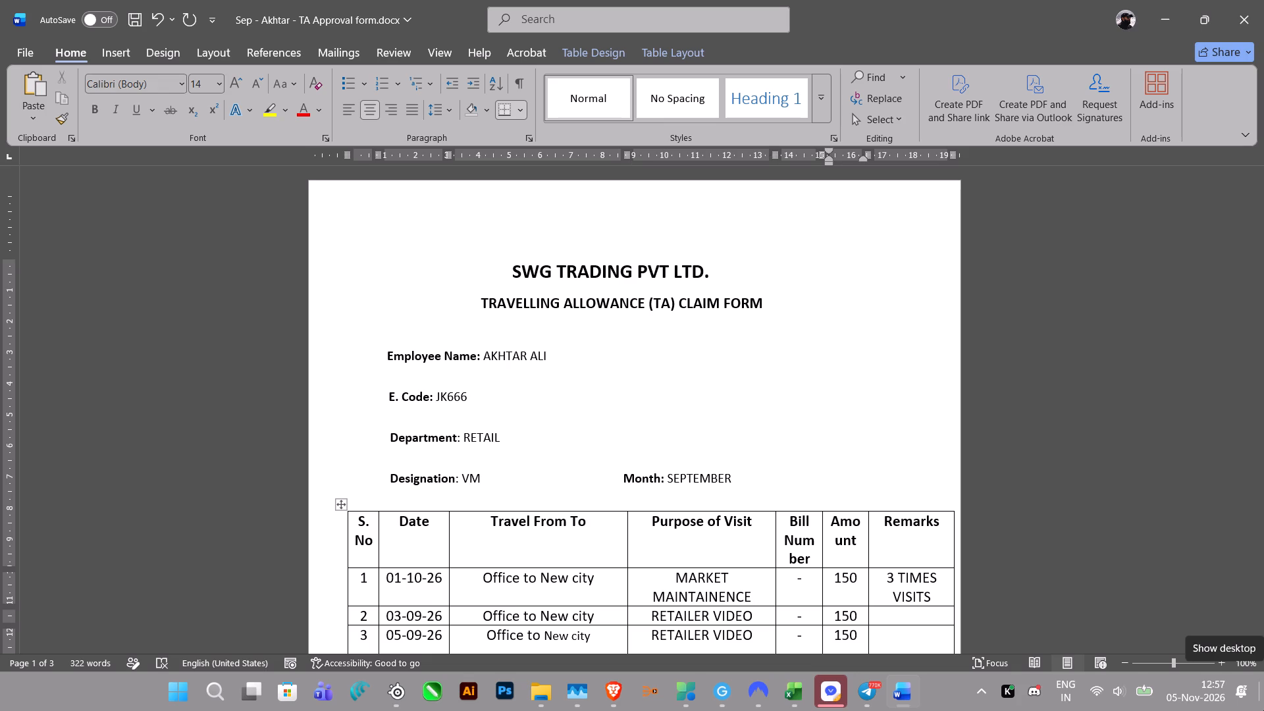
# Clear all text from the Remarks cell in row 1.
pyautogui.click(937, 598)
pyautogui.press('BackSpace')
pyautogui.press('BackSpace')
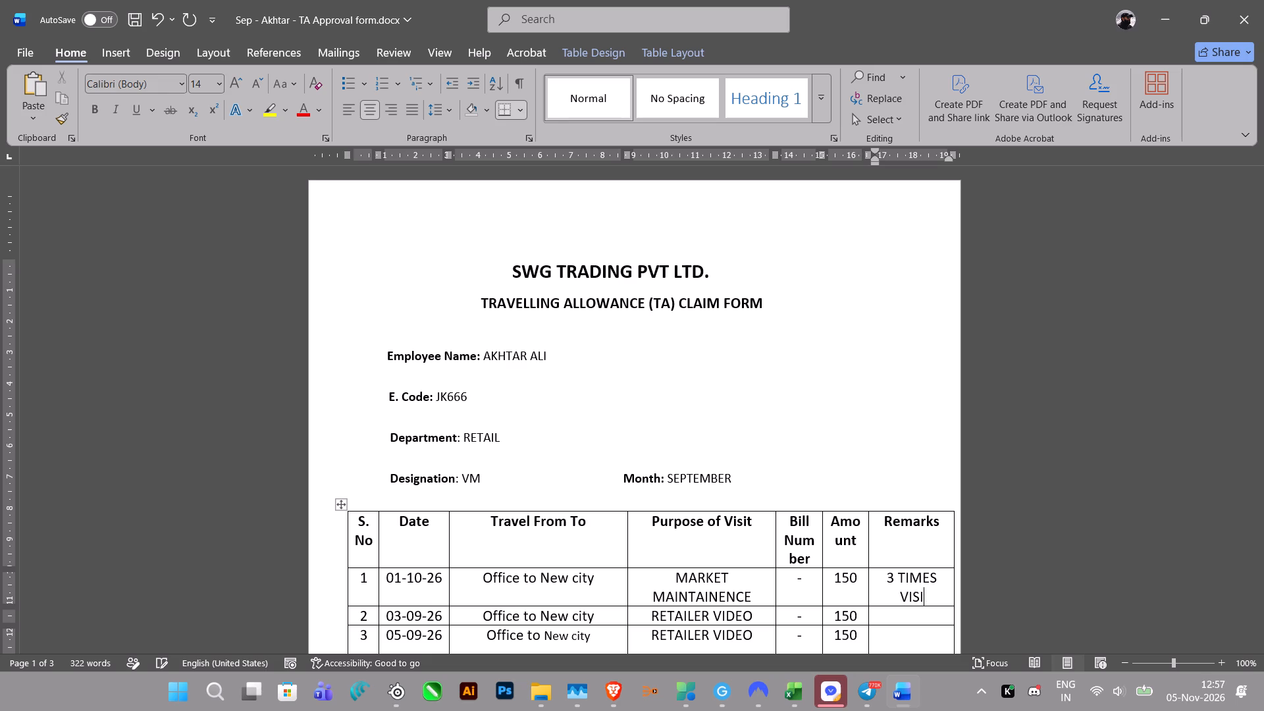
pyautogui.press('BackSpace')
pyautogui.press('BackSpace')
pyautogui.press('BackSpace')
pyautogui.press('BackSpace')
pyautogui.press('BackSpace')
pyautogui.press('BackSpace')
pyautogui.press('BackSpace')
pyautogui.press('BackSpace')
pyautogui.press('BackSpace')
pyautogui.press('BackSpace')
pyautogui.press('BackSpace')
pyautogui.press('BackSpace')
pyautogui.press('BackSpace')
pyautogui.press('BackSpace')
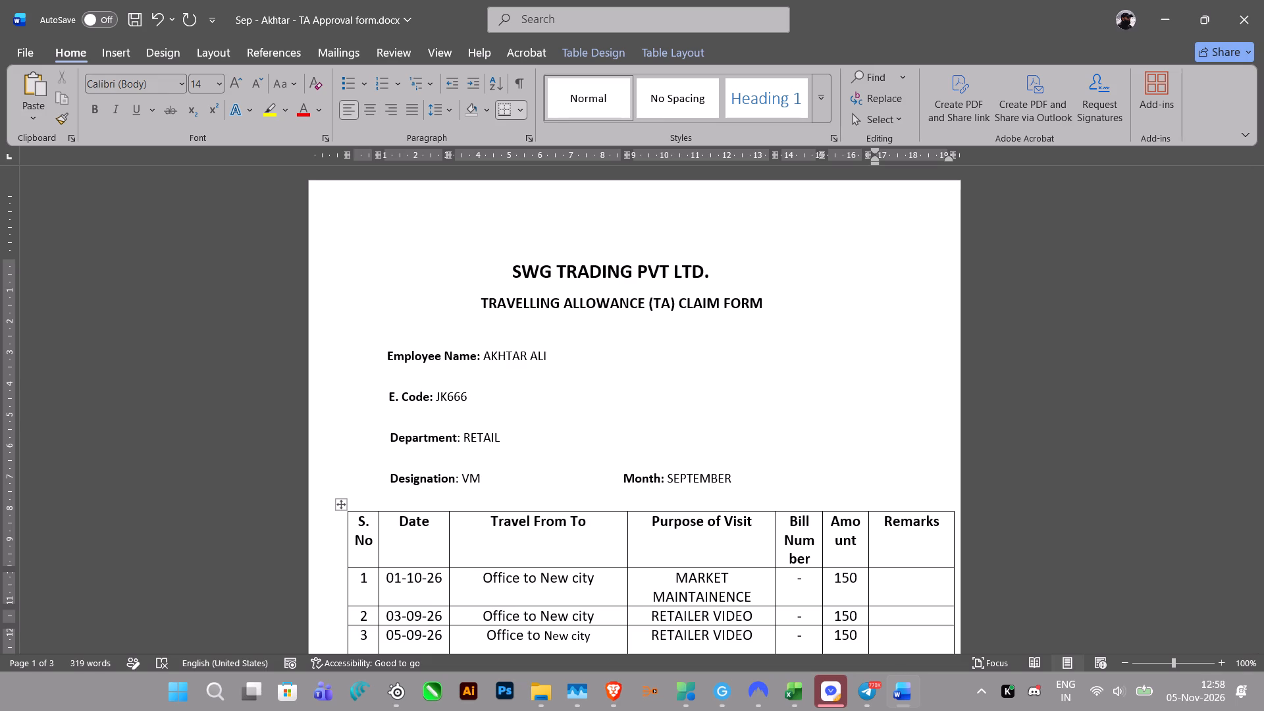
# Append "/channi" to the travel destination in row 2, after "Office to New city".
pyautogui.click(598, 615)
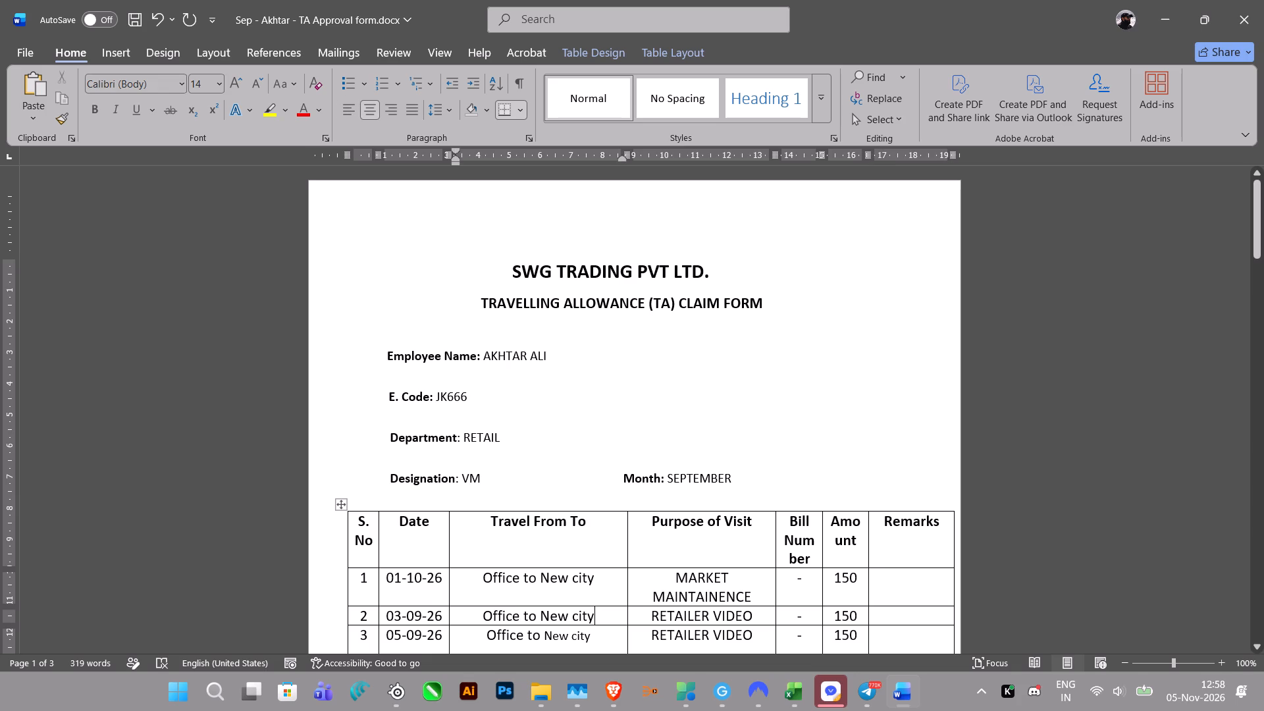
pyautogui.press('/')
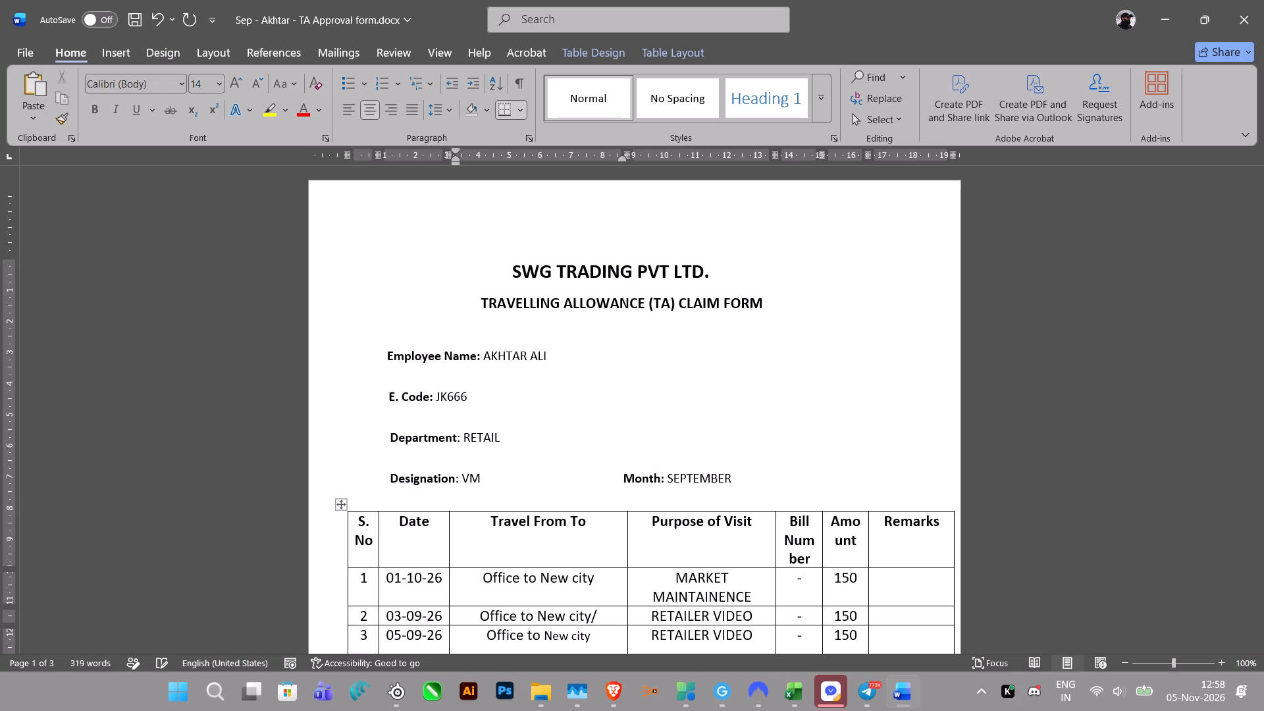
pyautogui.write('ch')
pyautogui.write('anni')
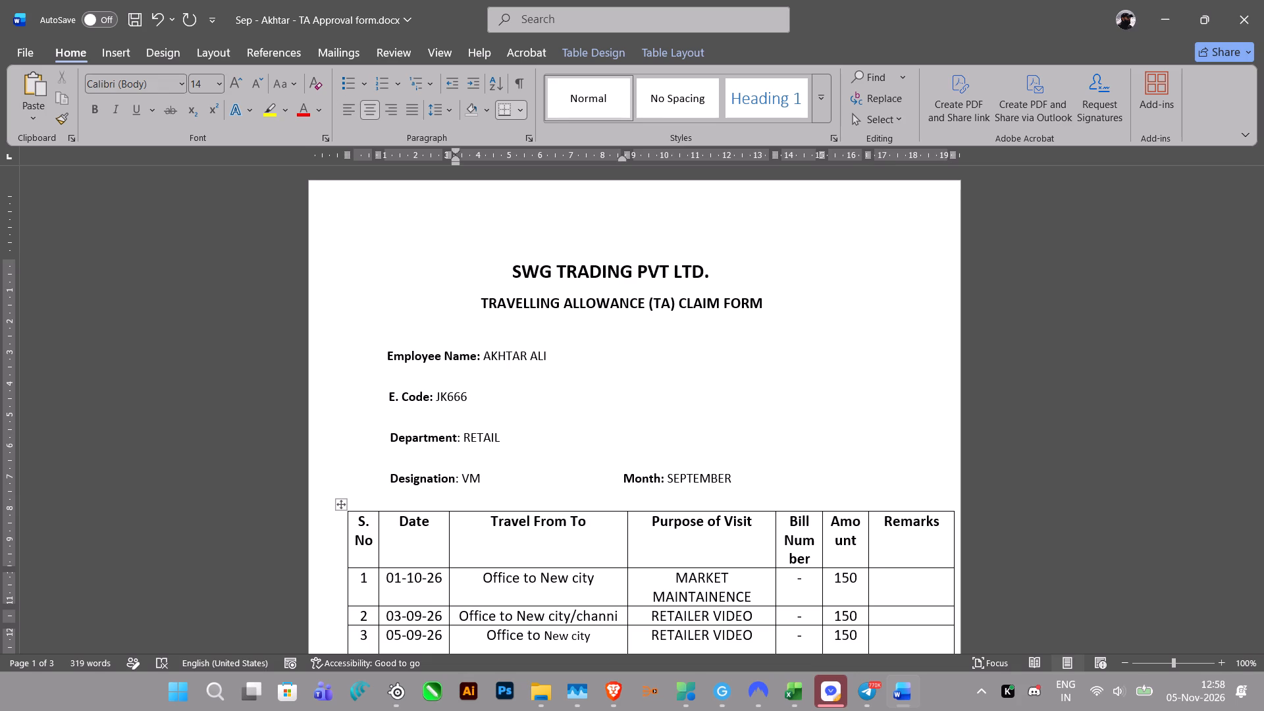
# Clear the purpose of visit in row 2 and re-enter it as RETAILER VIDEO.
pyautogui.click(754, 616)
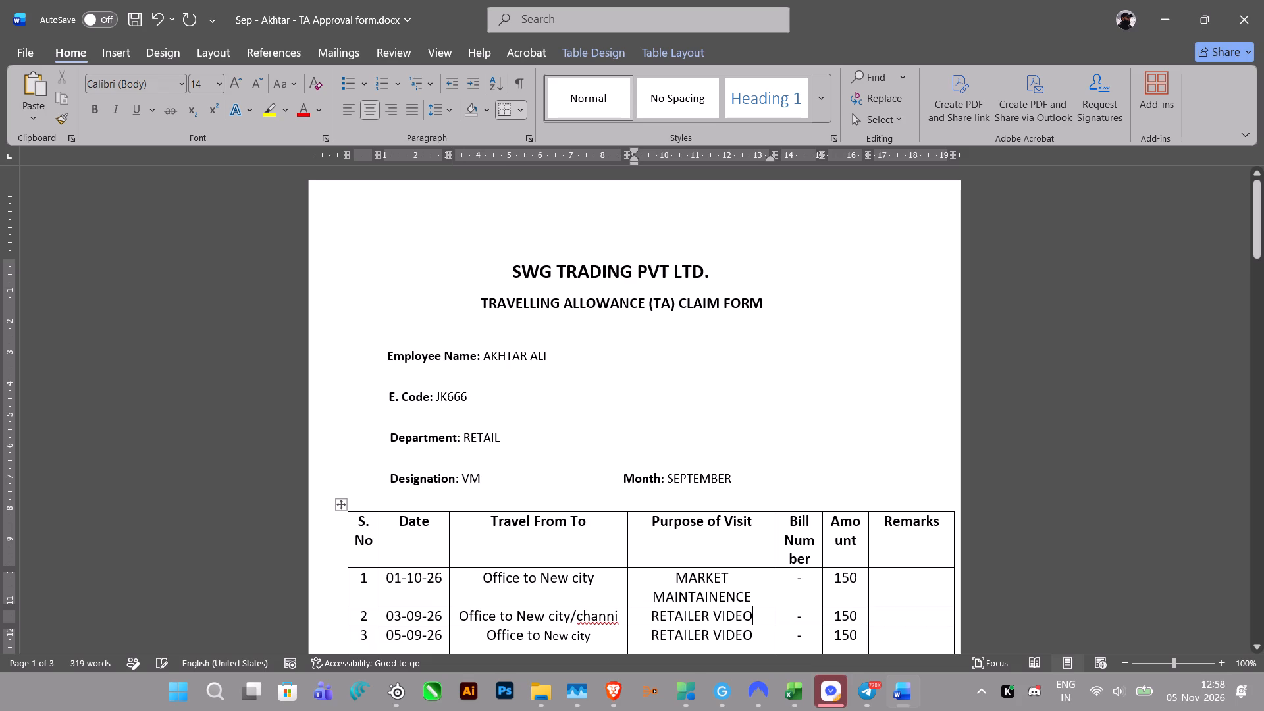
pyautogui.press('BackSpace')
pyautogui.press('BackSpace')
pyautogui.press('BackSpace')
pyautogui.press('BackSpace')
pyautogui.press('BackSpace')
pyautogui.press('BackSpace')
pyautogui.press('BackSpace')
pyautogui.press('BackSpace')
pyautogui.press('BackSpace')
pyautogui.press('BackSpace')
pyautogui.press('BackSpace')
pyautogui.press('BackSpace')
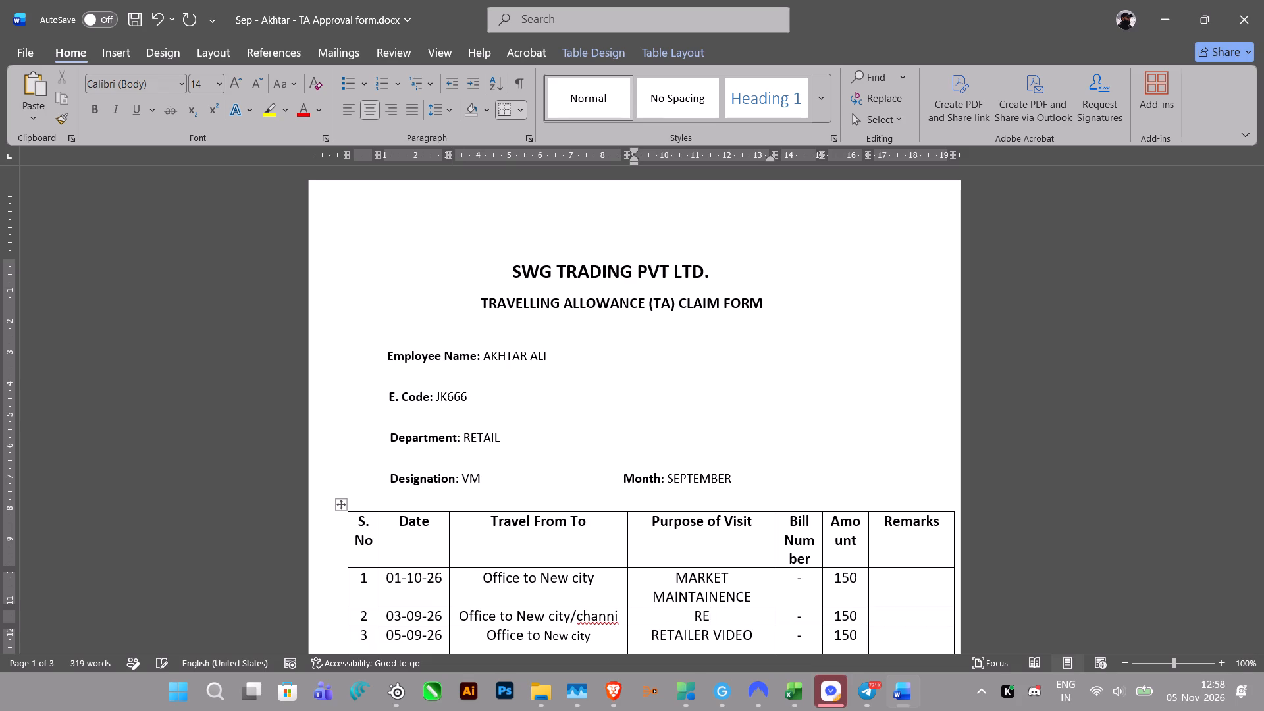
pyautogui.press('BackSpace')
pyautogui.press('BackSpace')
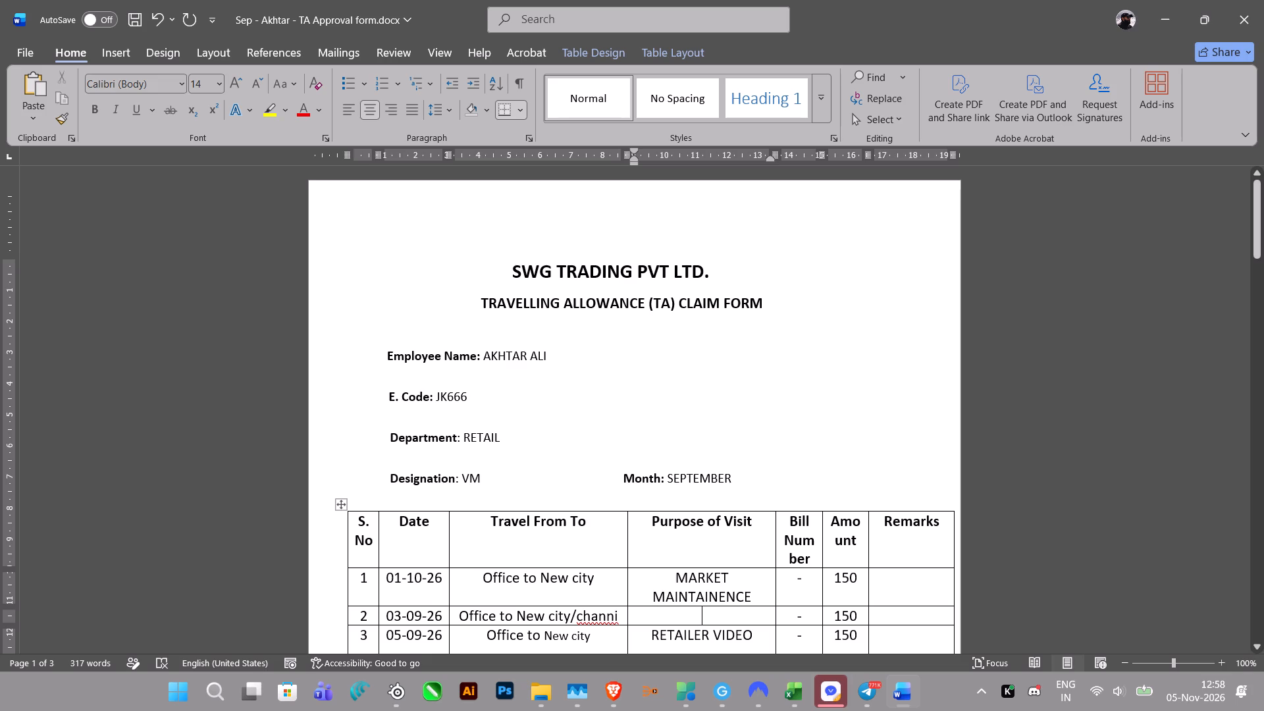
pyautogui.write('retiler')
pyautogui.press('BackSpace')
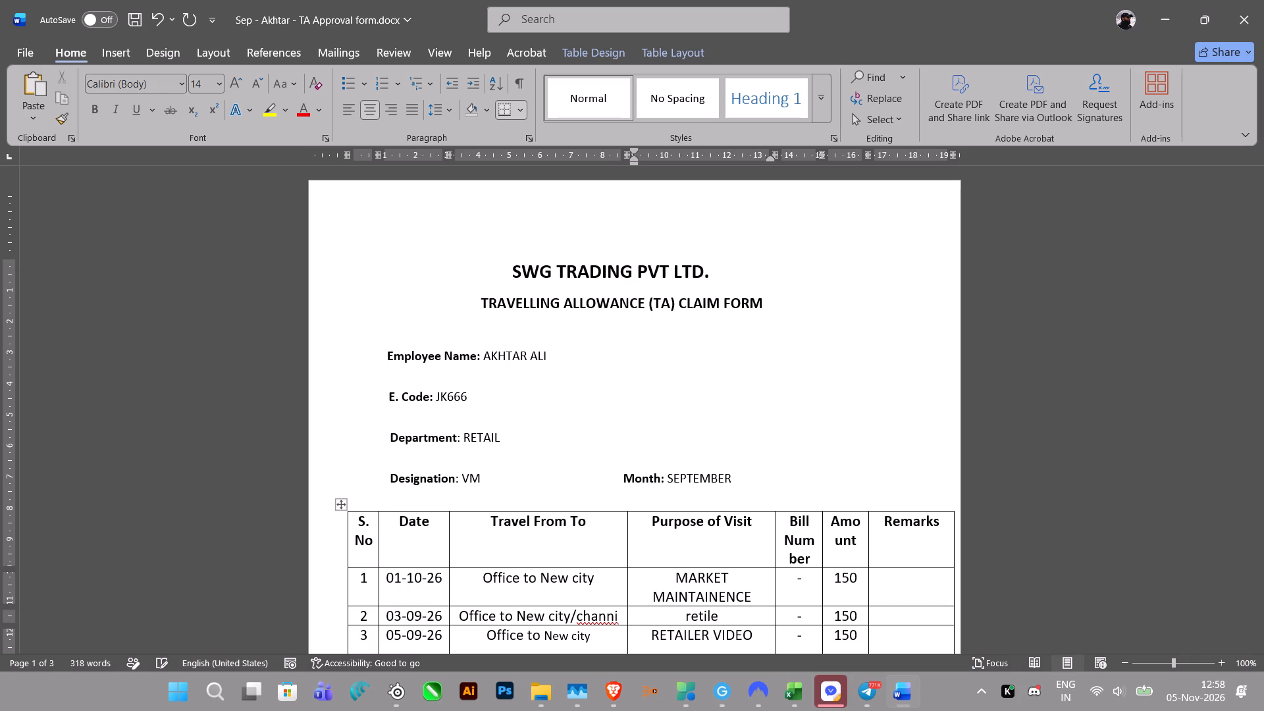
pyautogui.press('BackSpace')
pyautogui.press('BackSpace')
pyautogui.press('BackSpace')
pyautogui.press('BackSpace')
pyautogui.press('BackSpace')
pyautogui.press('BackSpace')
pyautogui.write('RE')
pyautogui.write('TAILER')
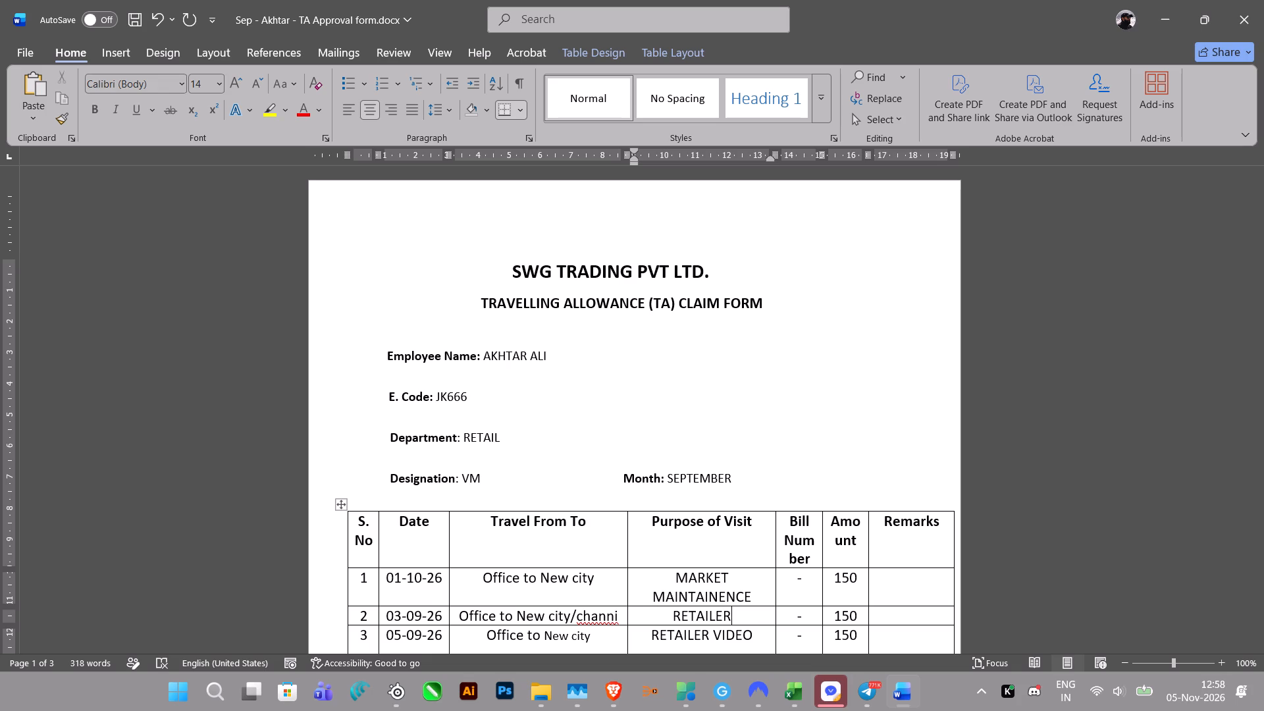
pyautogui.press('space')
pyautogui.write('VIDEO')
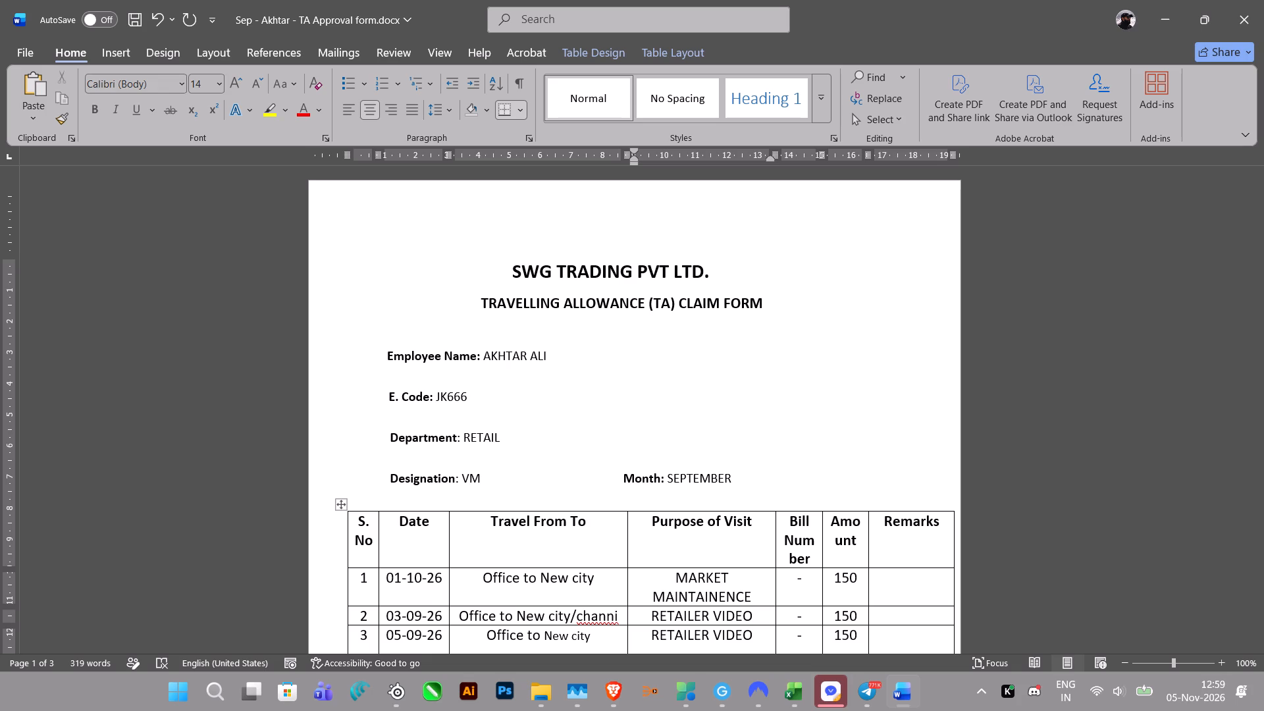
# Replace the purpose of visit in row 2 with V80 POSM DEPLOYMENT.
pyautogui.press('BackSpace')
pyautogui.press('BackSpace')
pyautogui.press('BackSpace')
pyautogui.press('BackSpace')
pyautogui.press('BackSpace')
pyautogui.press('BackSpace')
pyautogui.press('BackSpace')
pyautogui.press('BackSpace')
pyautogui.press('BackSpace')
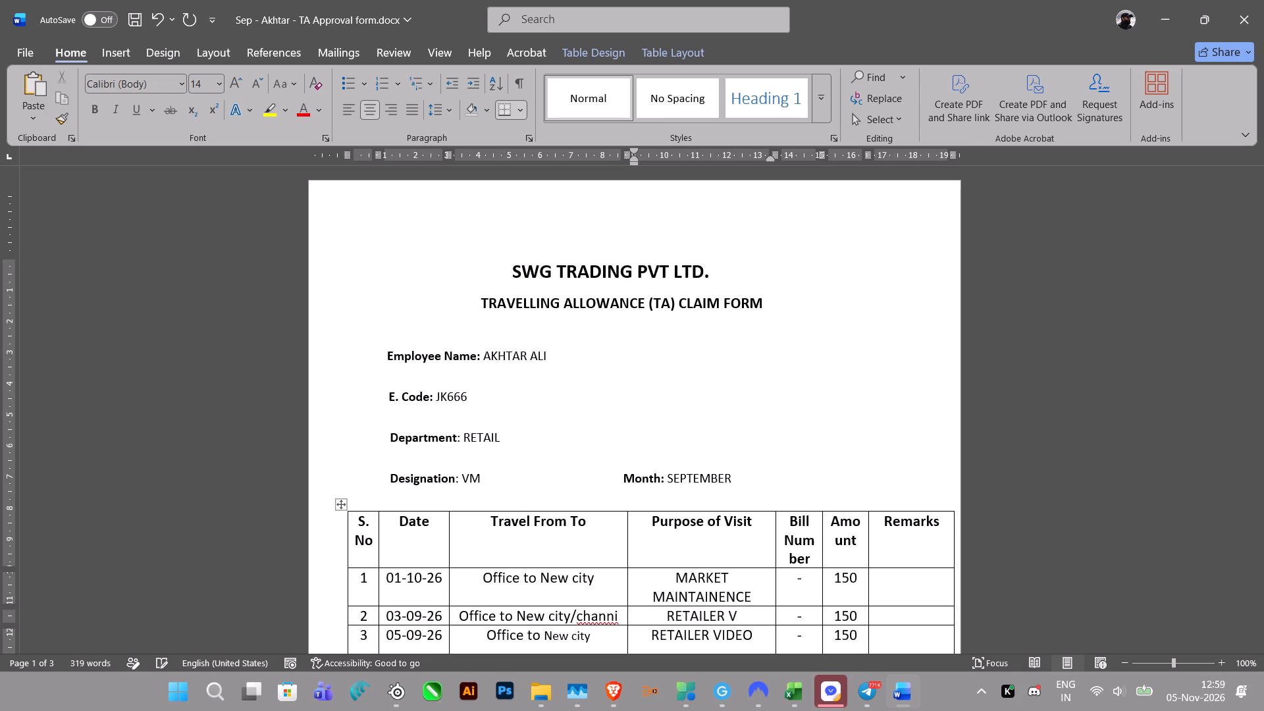
pyautogui.press('BackSpace')
pyautogui.press('BackSpace')
pyautogui.press('BackSpace')
pyautogui.press('BackSpace')
pyautogui.press('BackSpace')
pyautogui.press('BackSpace')
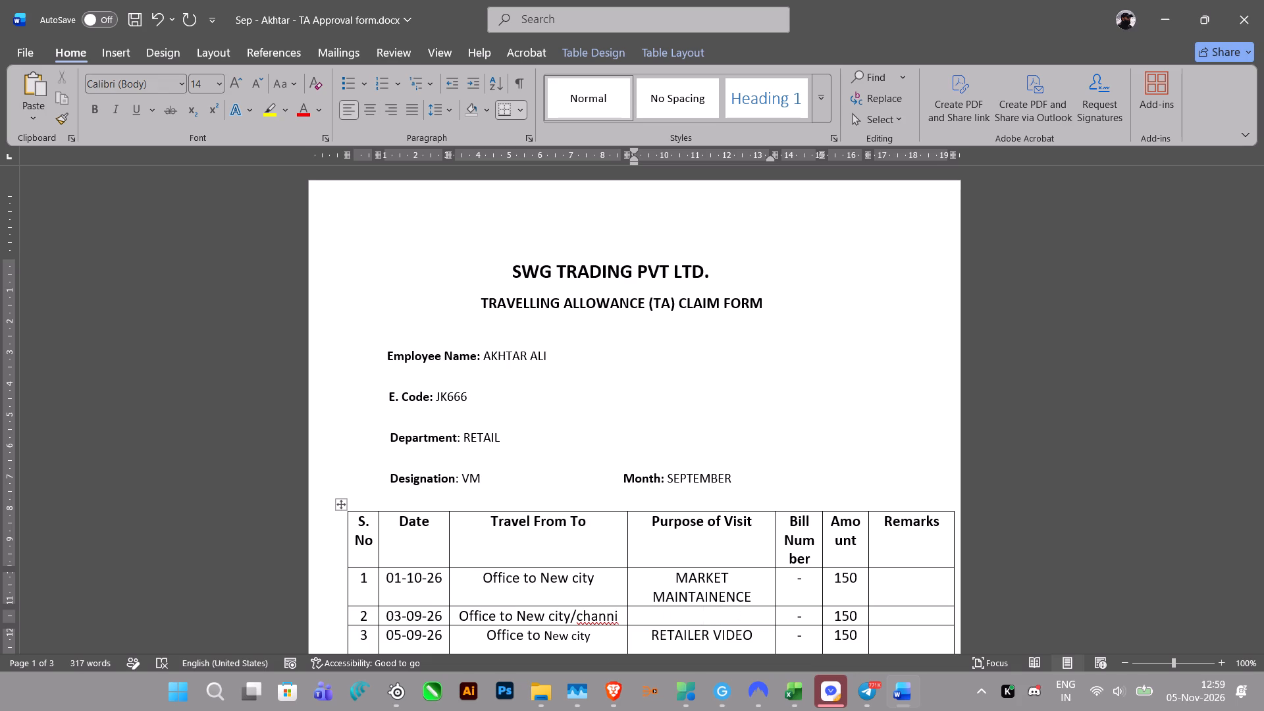
pyautogui.press('v')
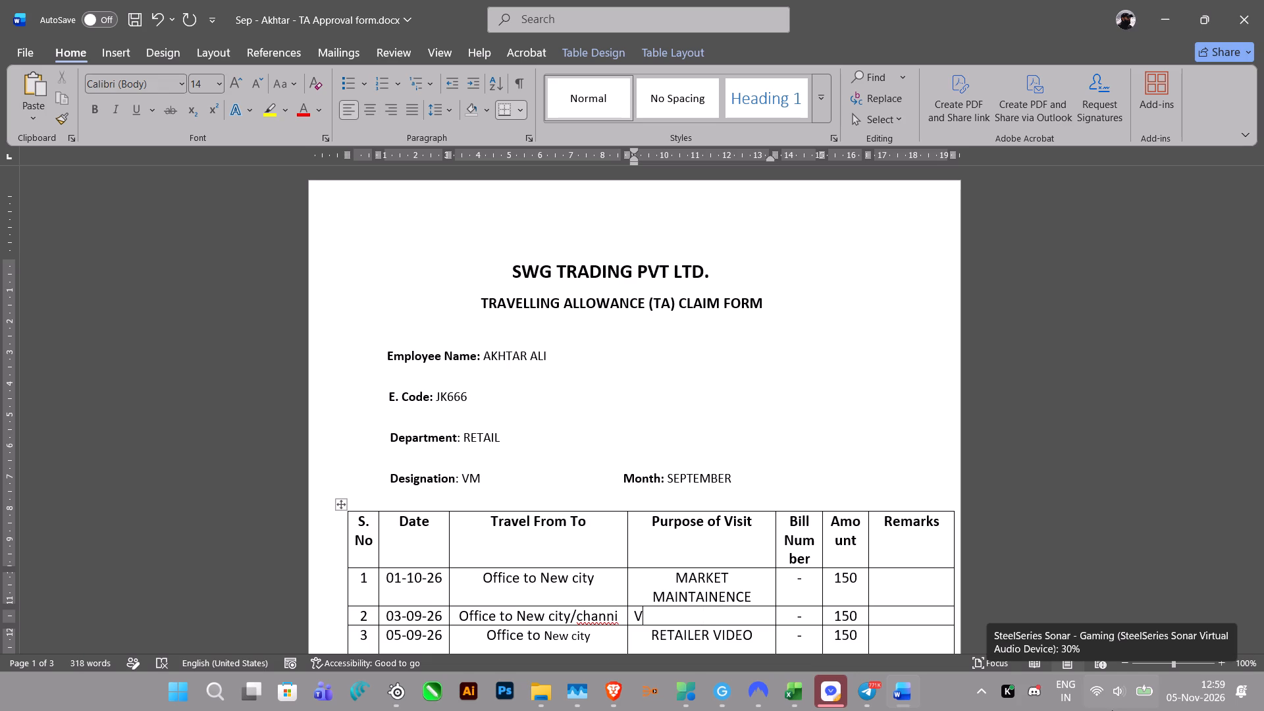
pyautogui.press('8')
pyautogui.press('0')
pyautogui.press('space')
pyautogui.write('POSM')
pyautogui.press('space')
pyautogui.write('DEPLOYMENT')
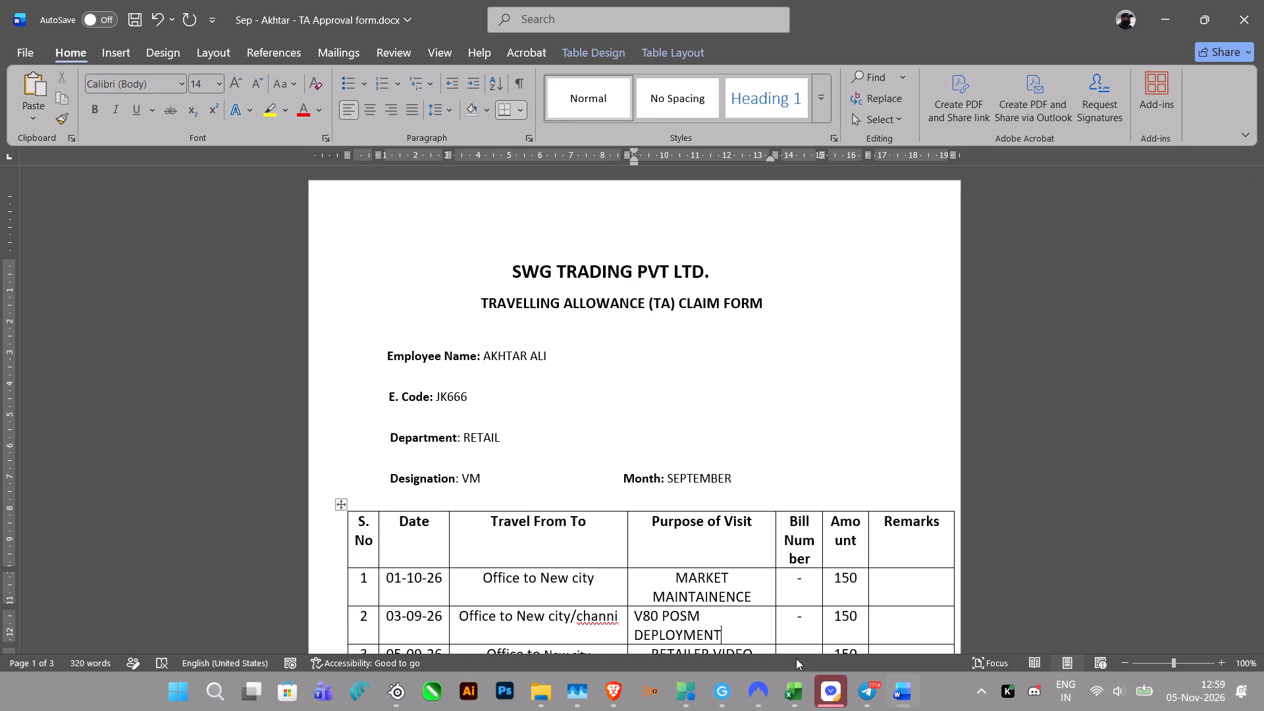
# Set the amount in row 2 of the claim table to 200.
pyautogui.click(846, 614)
pyautogui.press('BackSpace')
pyautogui.press('BackSpace')
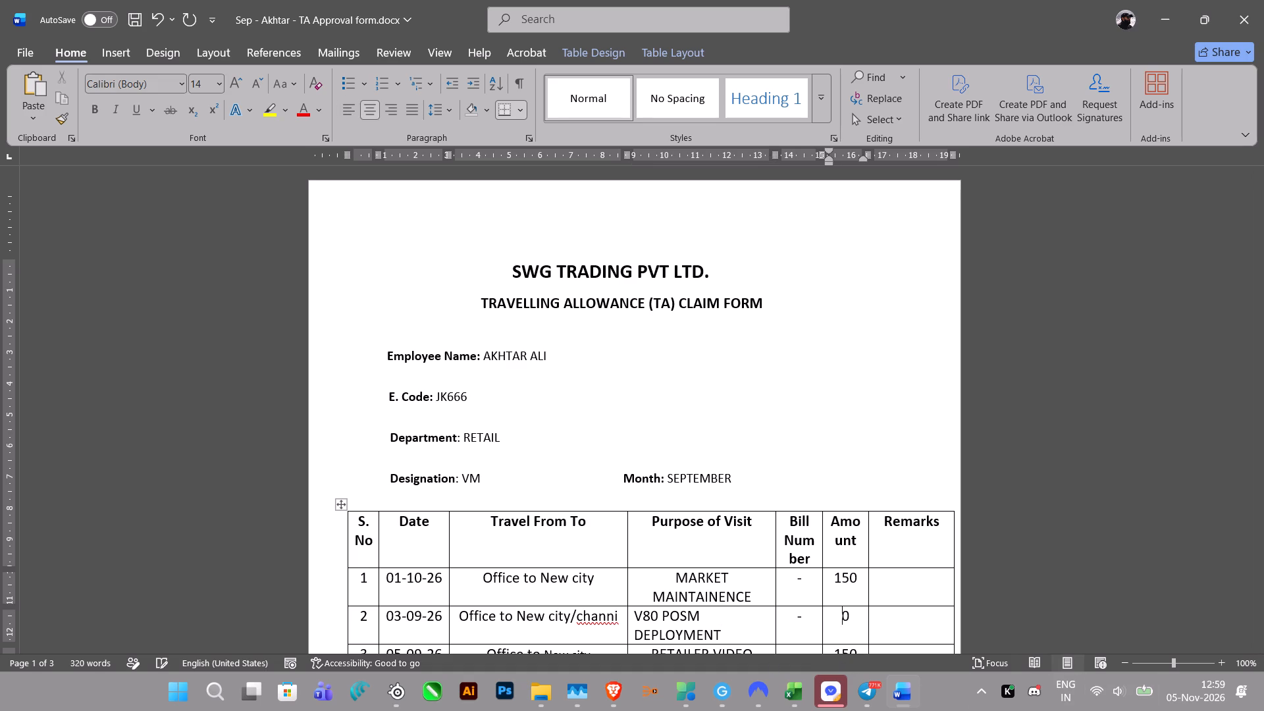
pyautogui.write('20')
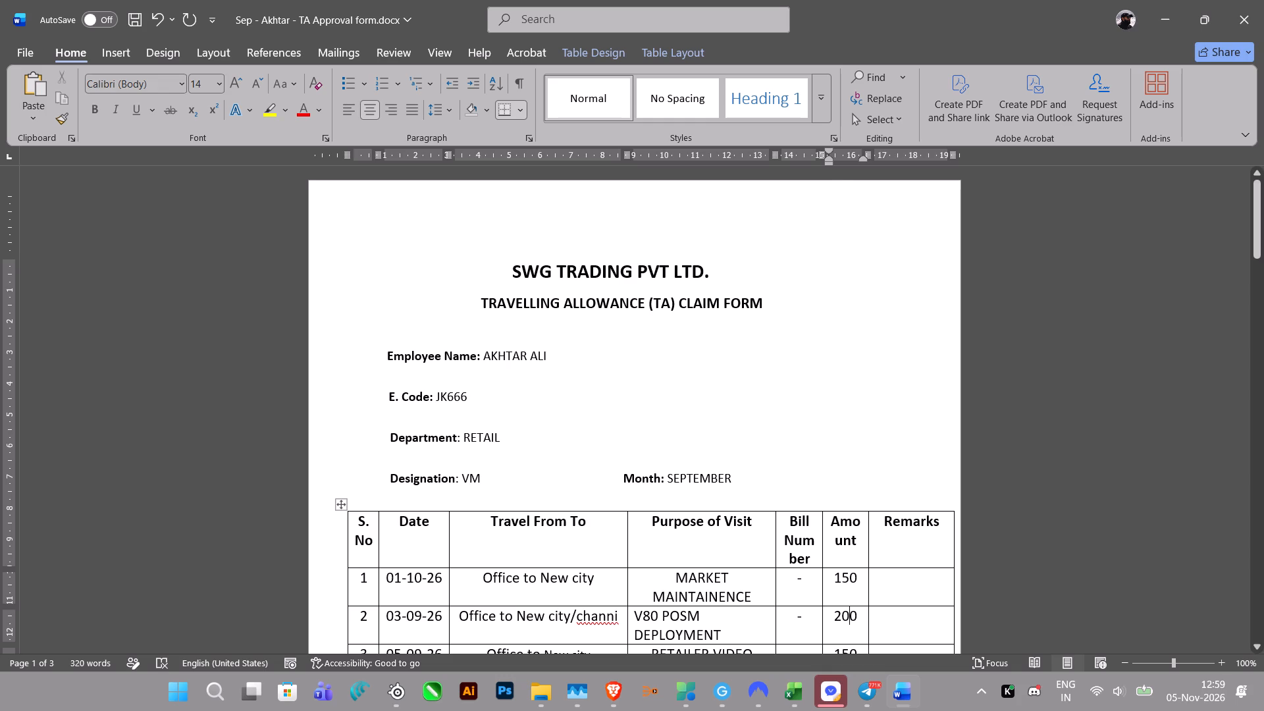
# Change the date in row 2 to 02-10-26.
pyautogui.scroll(-2, 602, 622)
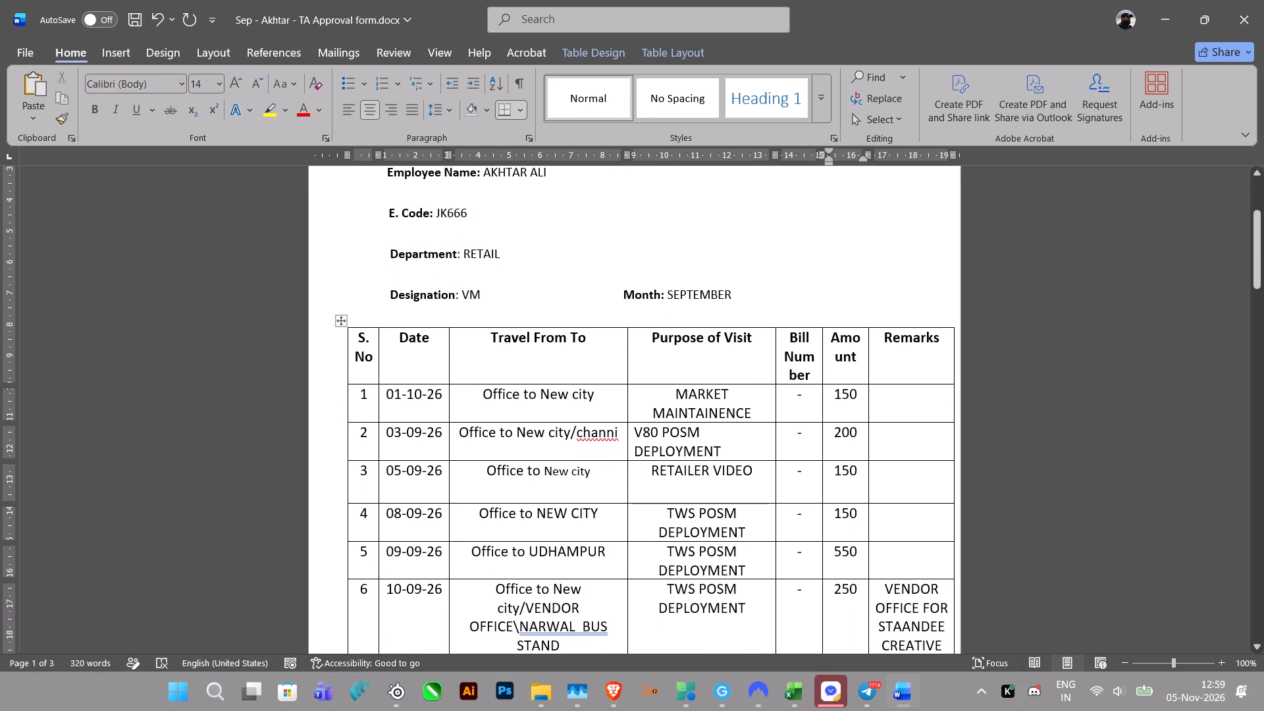
pyautogui.click(401, 436)
pyautogui.press('BackSpace')
pyautogui.press('2')
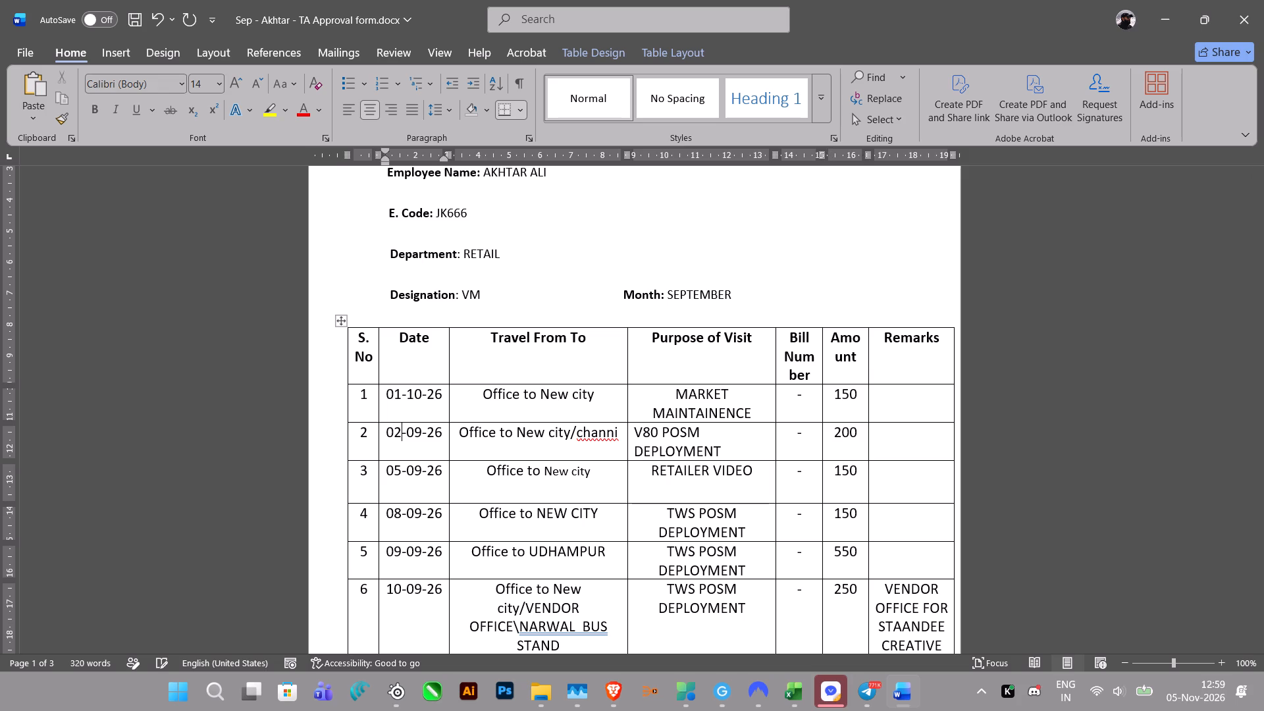
pyautogui.click(418, 431)
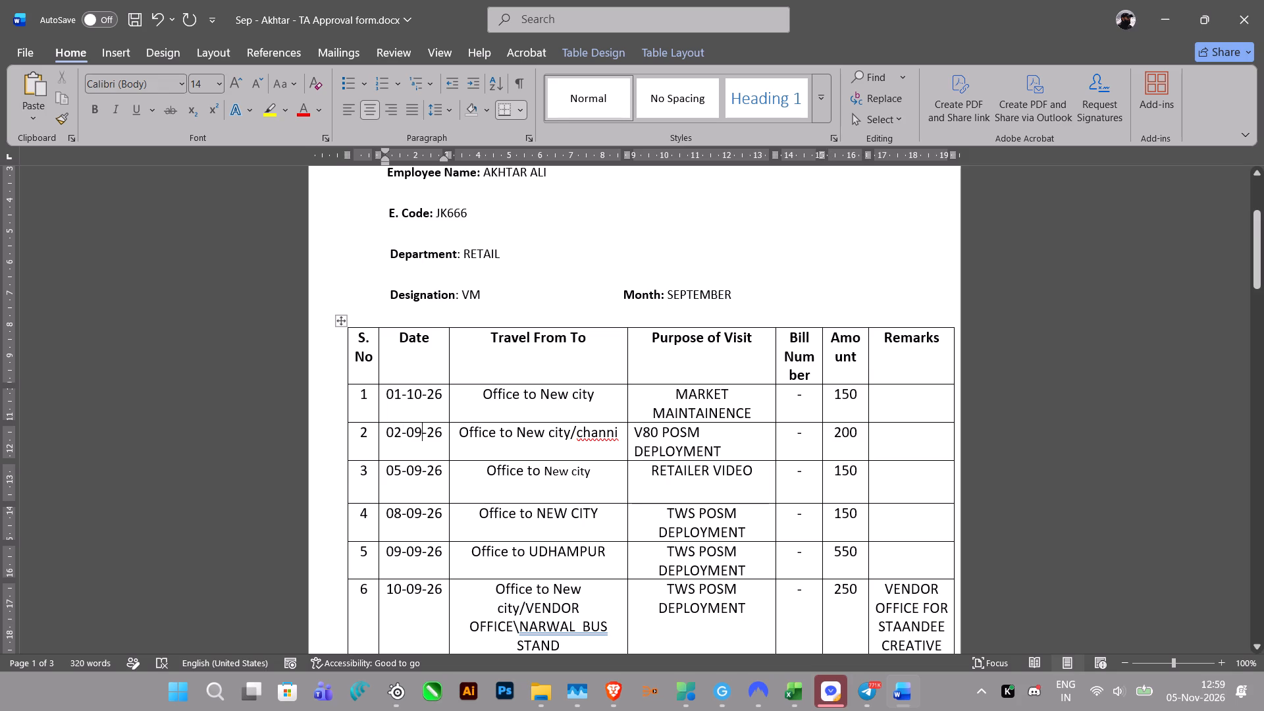
pyautogui.press('BackSpace')
pyautogui.press('BackSpace')
pyautogui.write('10')
# Change the month in row 3's date so it reads 05-10-26.
pyautogui.click(421, 470)
pyautogui.press('BackSpace')
pyautogui.press('BackSpace')
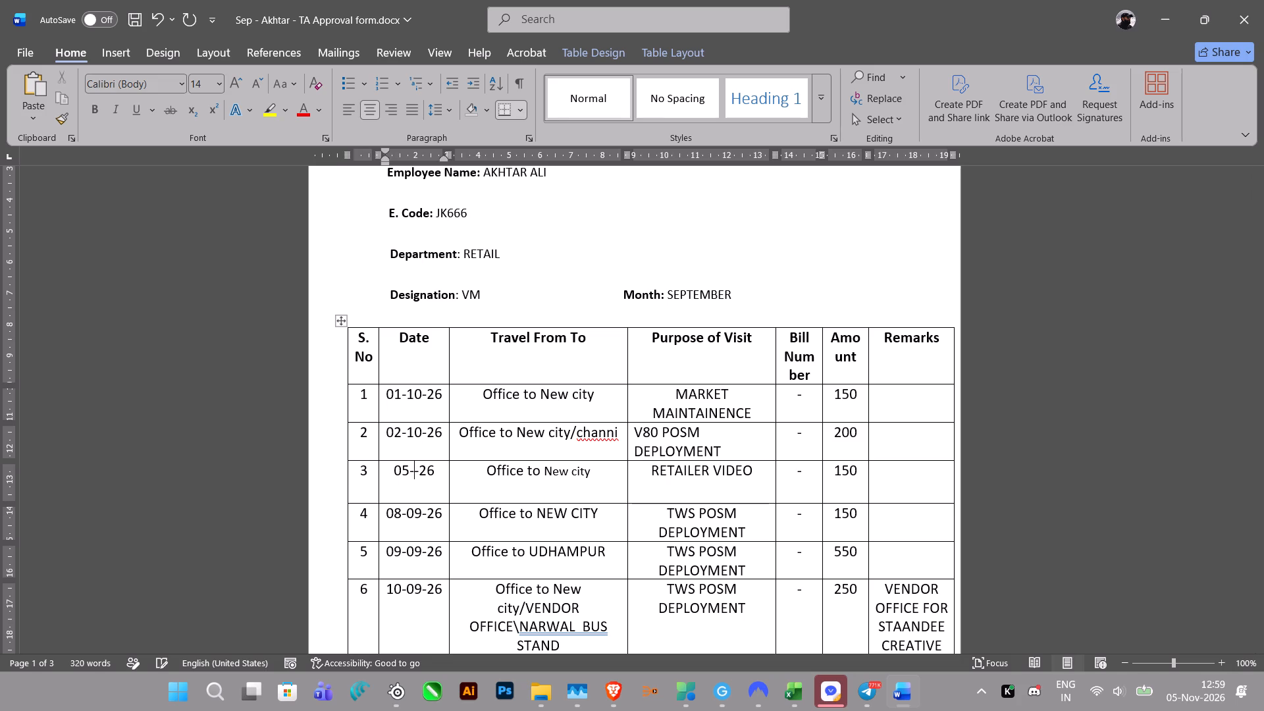
pyautogui.write('10')
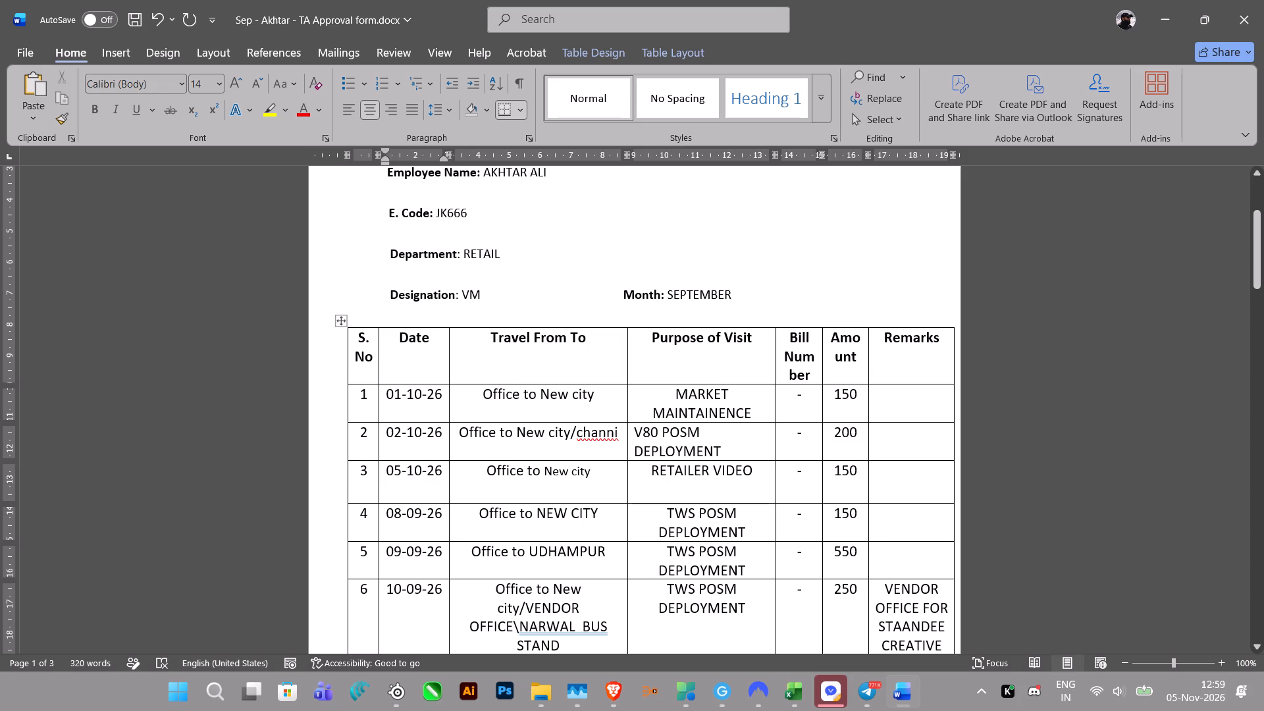
# Replace the purpose of visit in row 3 with V80 POSM DEPLOMENT.
pyautogui.click(760, 469)
pyautogui.press('BackSpace')
pyautogui.press('BackSpace')
pyautogui.press('BackSpace')
pyautogui.press('BackSpace')
pyautogui.press('BackSpace')
pyautogui.press('BackSpace')
pyautogui.press('BackSpace')
pyautogui.press('BackSpace')
pyautogui.press('BackSpace')
pyautogui.press('BackSpace')
pyautogui.press('BackSpace')
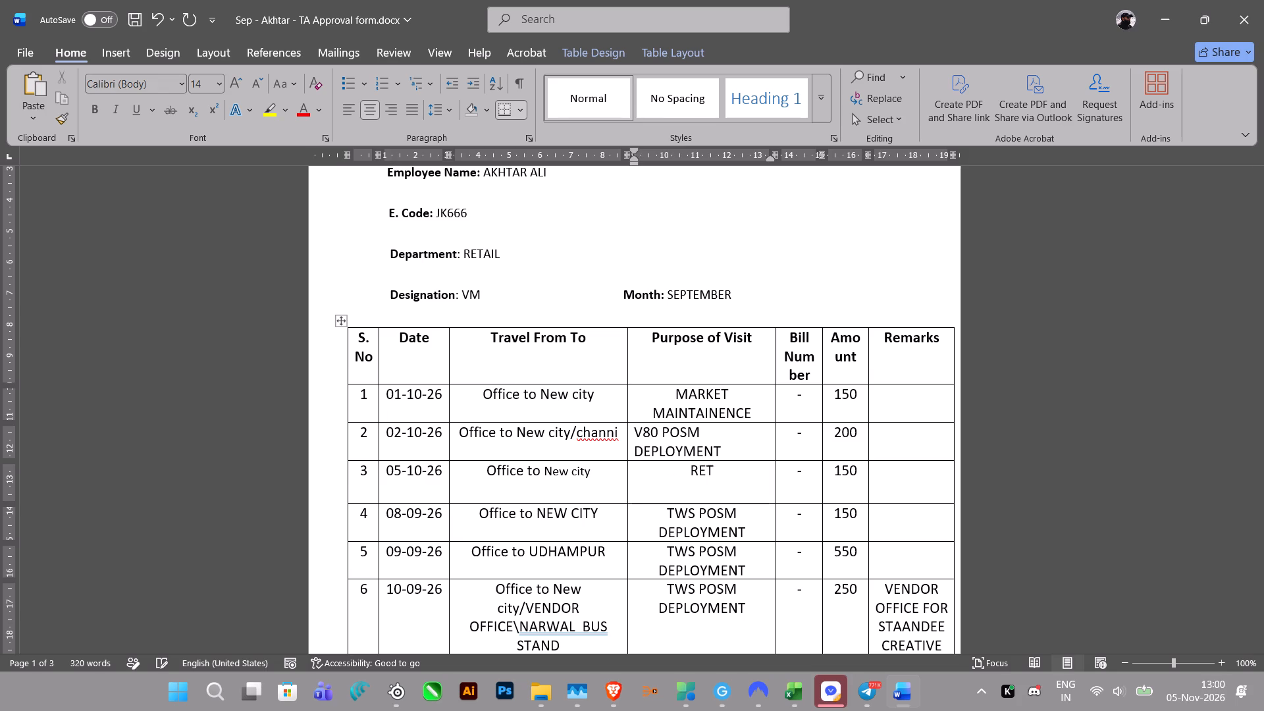
pyautogui.press('BackSpace')
pyautogui.press('BackSpace')
pyautogui.press('BackSpace')
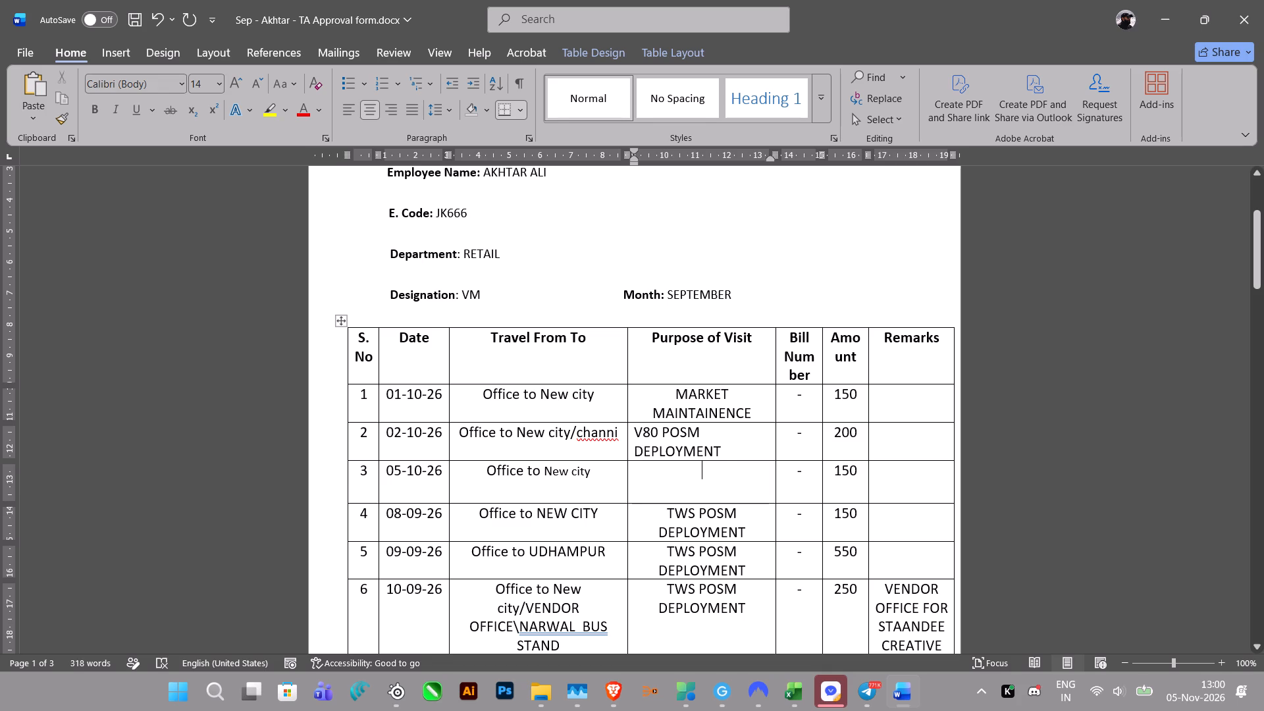
pyautogui.press('v')
pyautogui.write('80')
pyautogui.press('space')
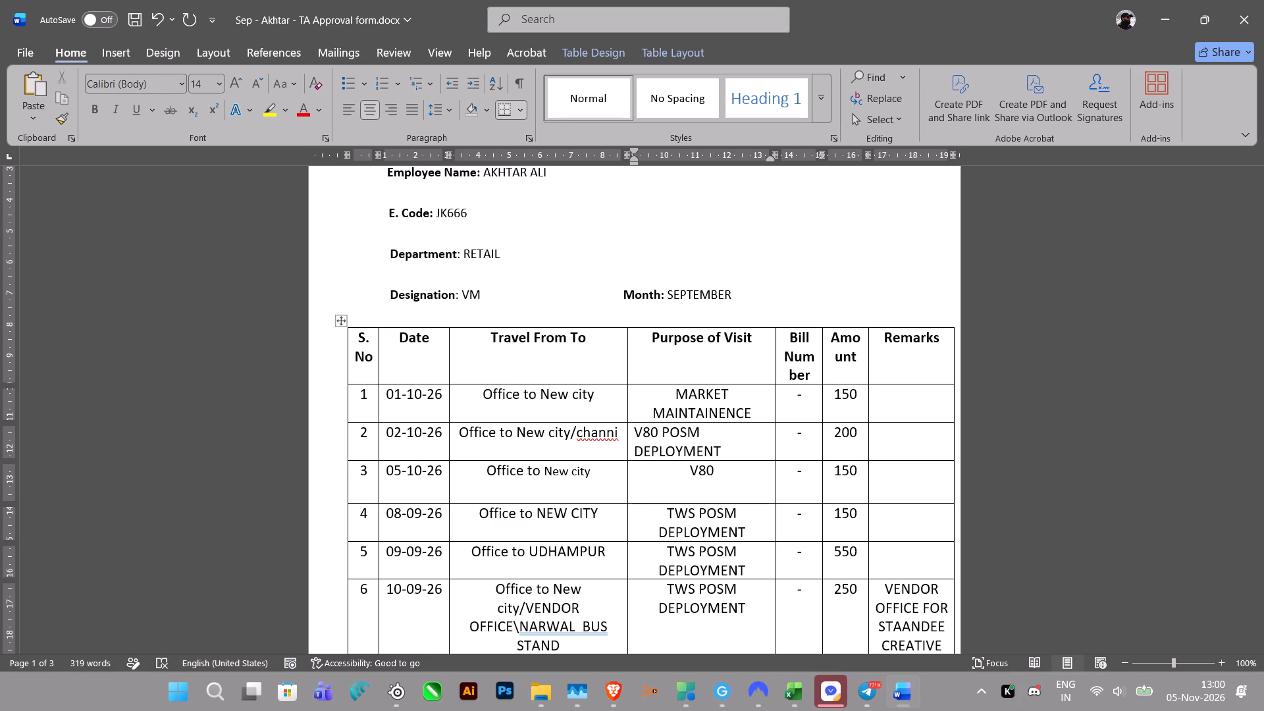
pyautogui.write('POSM')
pyautogui.press('space')
pyautogui.write('DEPLOMENT')
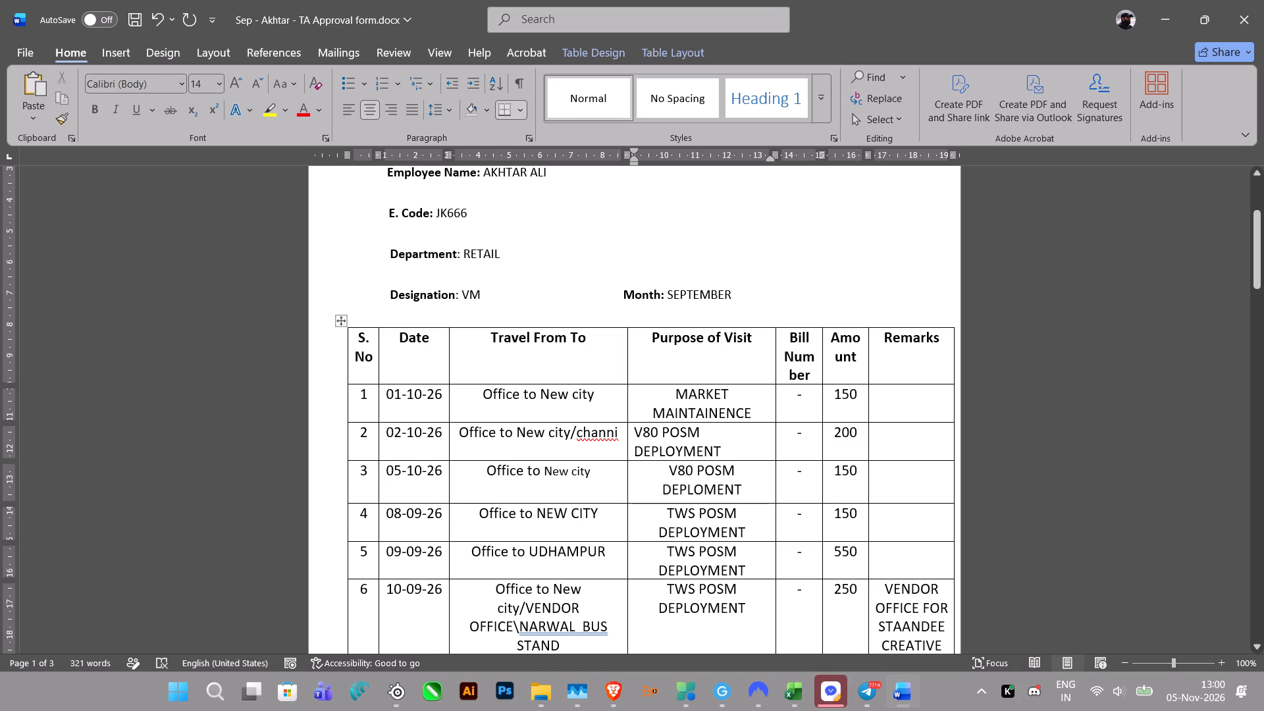
# Change the date in row 4 to 06-10-26.
pyautogui.click(399, 515)
pyautogui.press('BackSpace')
pyautogui.press('BackSpace')
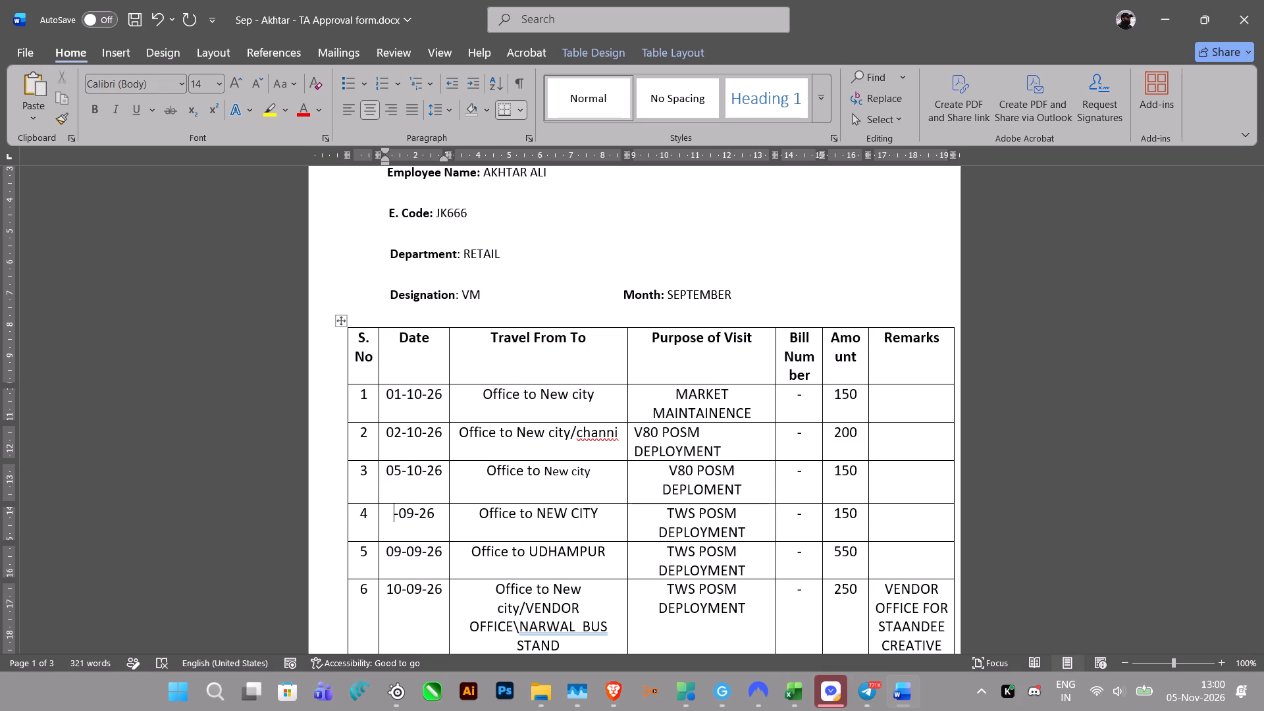
pyautogui.write('06')
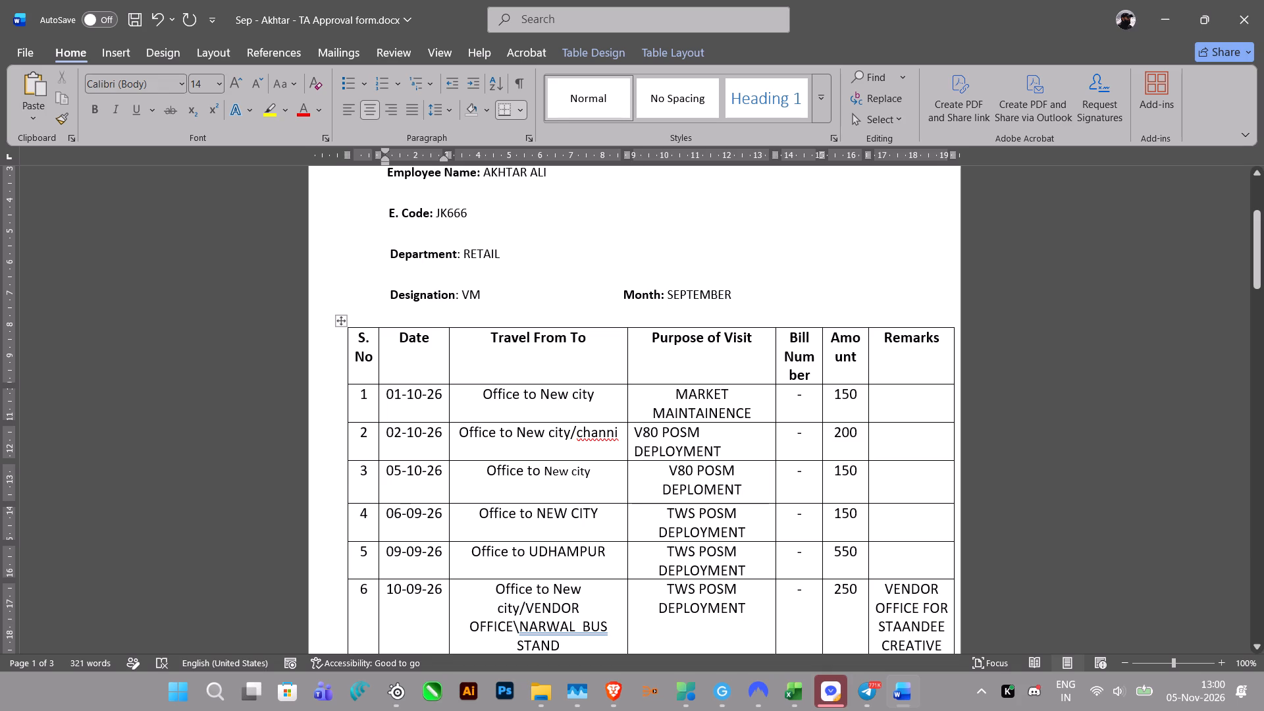
pyautogui.click(421, 513)
pyautogui.press('BackSpace')
pyautogui.press('BackSpace')
pyautogui.write('10')
# Append "/SAMBA/BISHNAH" to the travel destination in row 4, after "Office to NEW CITY".
pyautogui.click(607, 515)
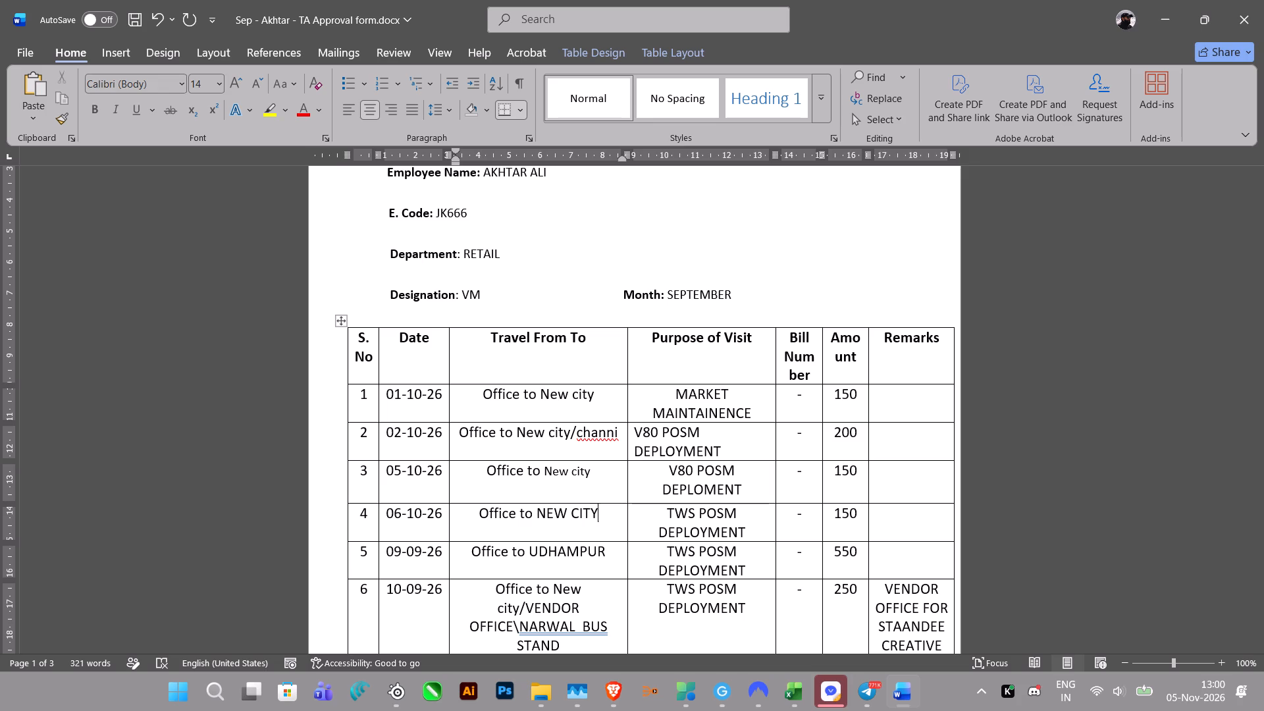
pyautogui.press('/')
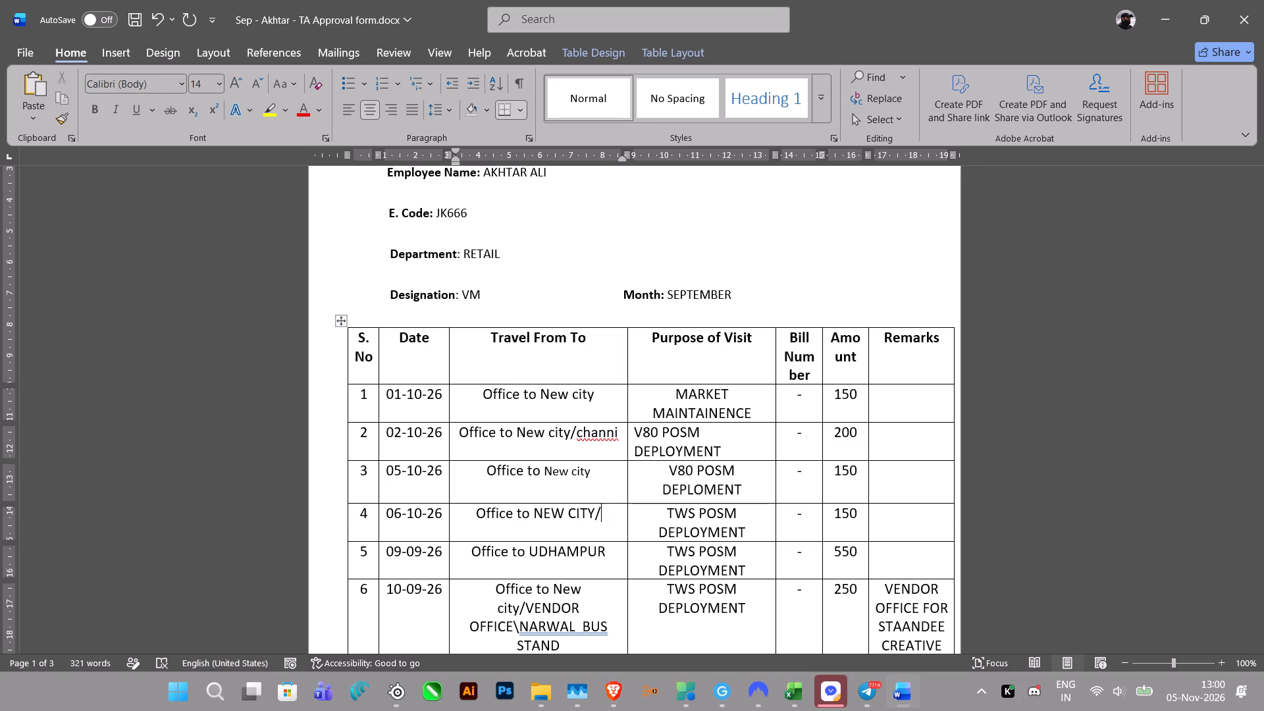
pyautogui.press('s')
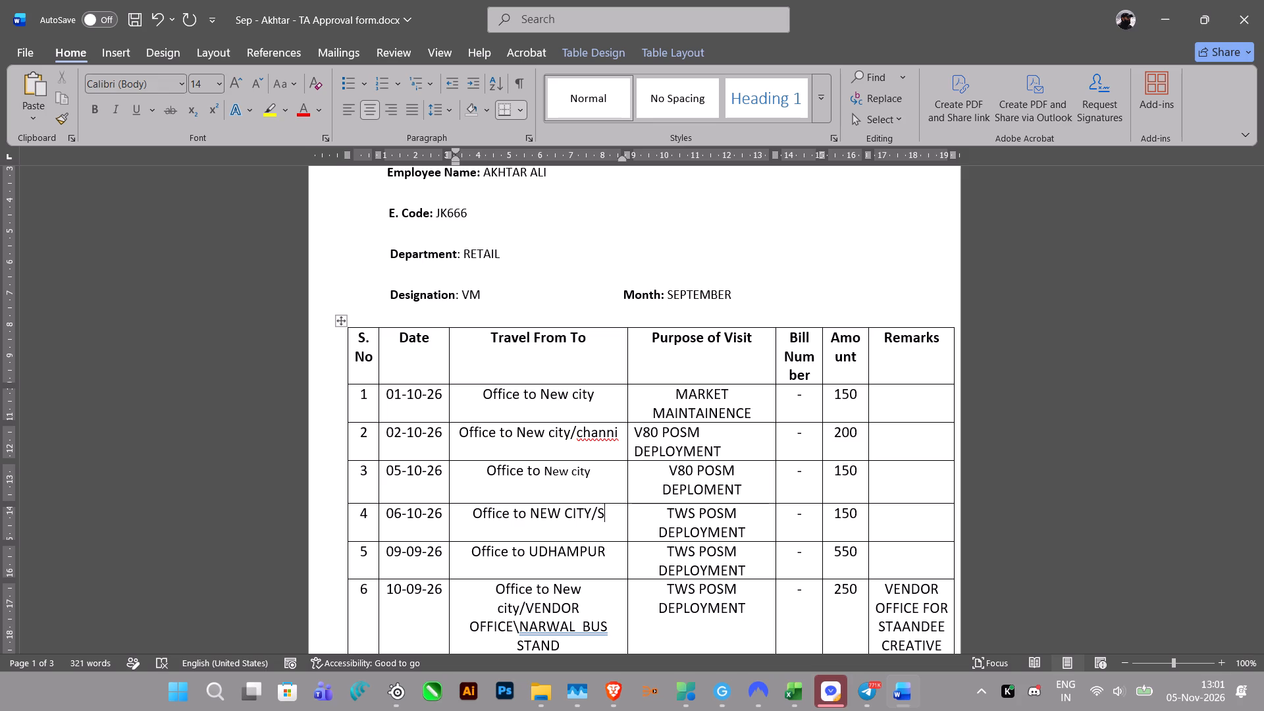
pyautogui.write('AM')
pyautogui.write('BA')
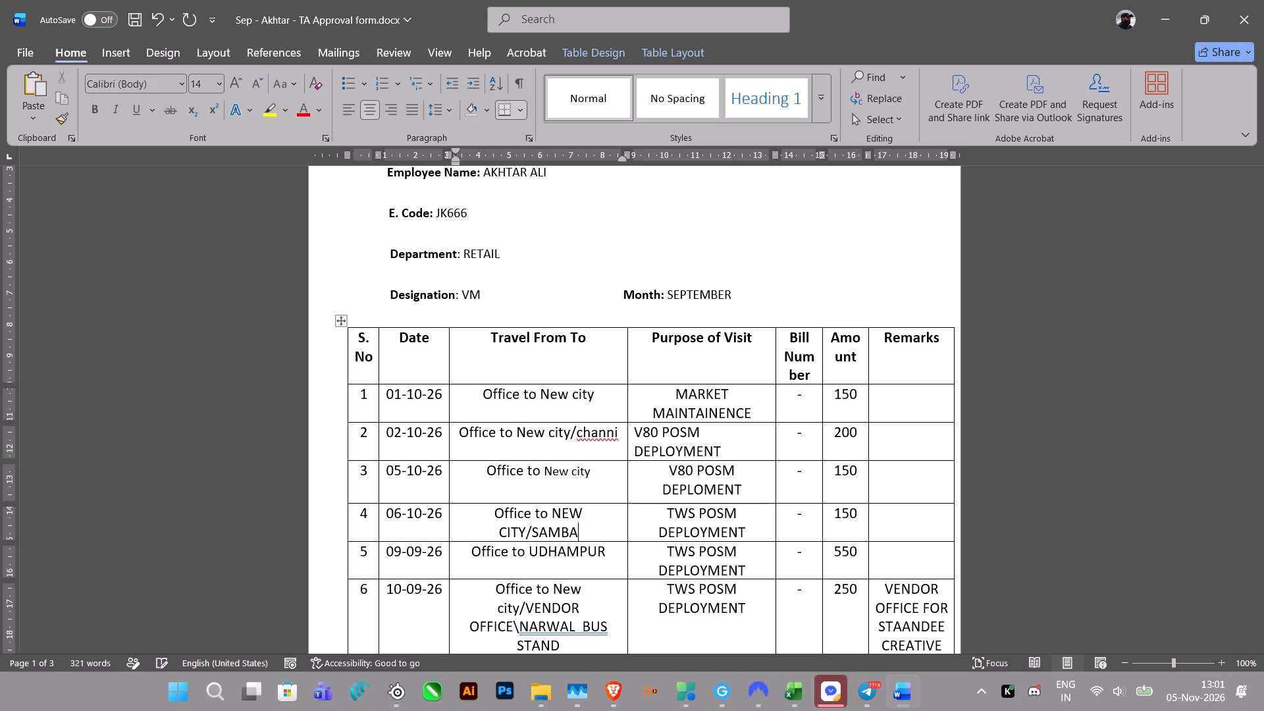
pyautogui.press('/')
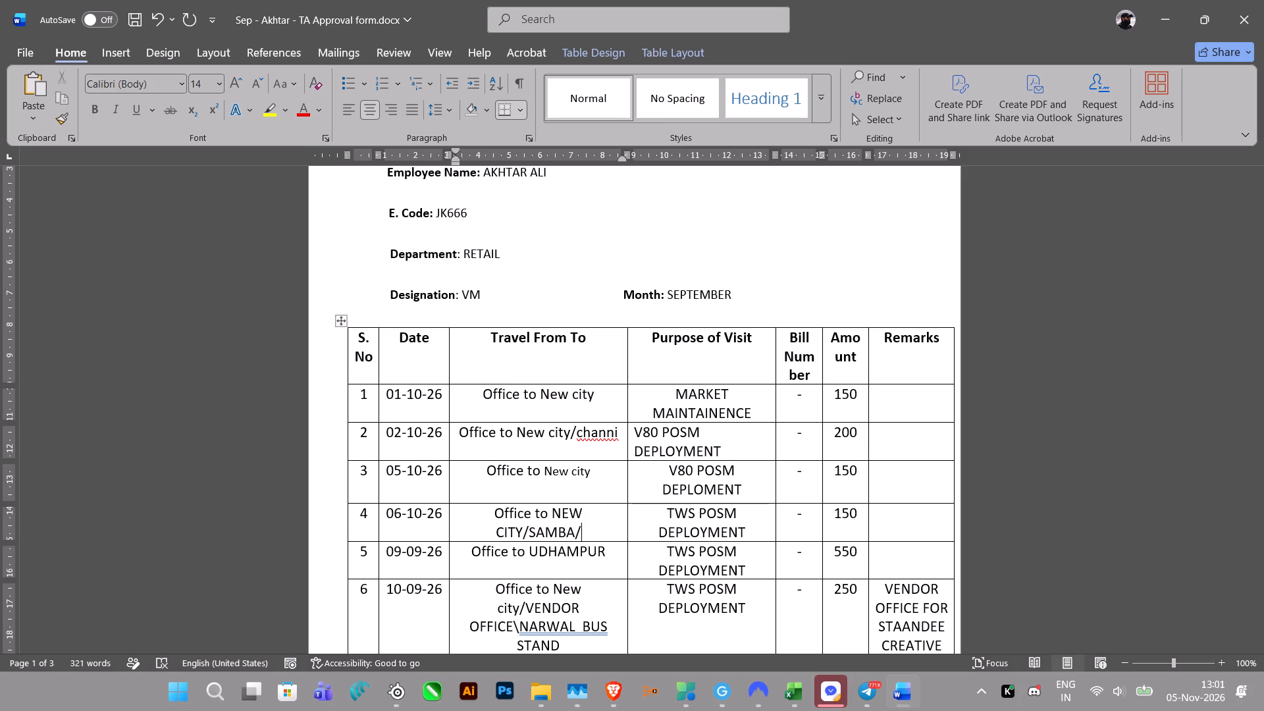
pyautogui.write('BISHNAH')
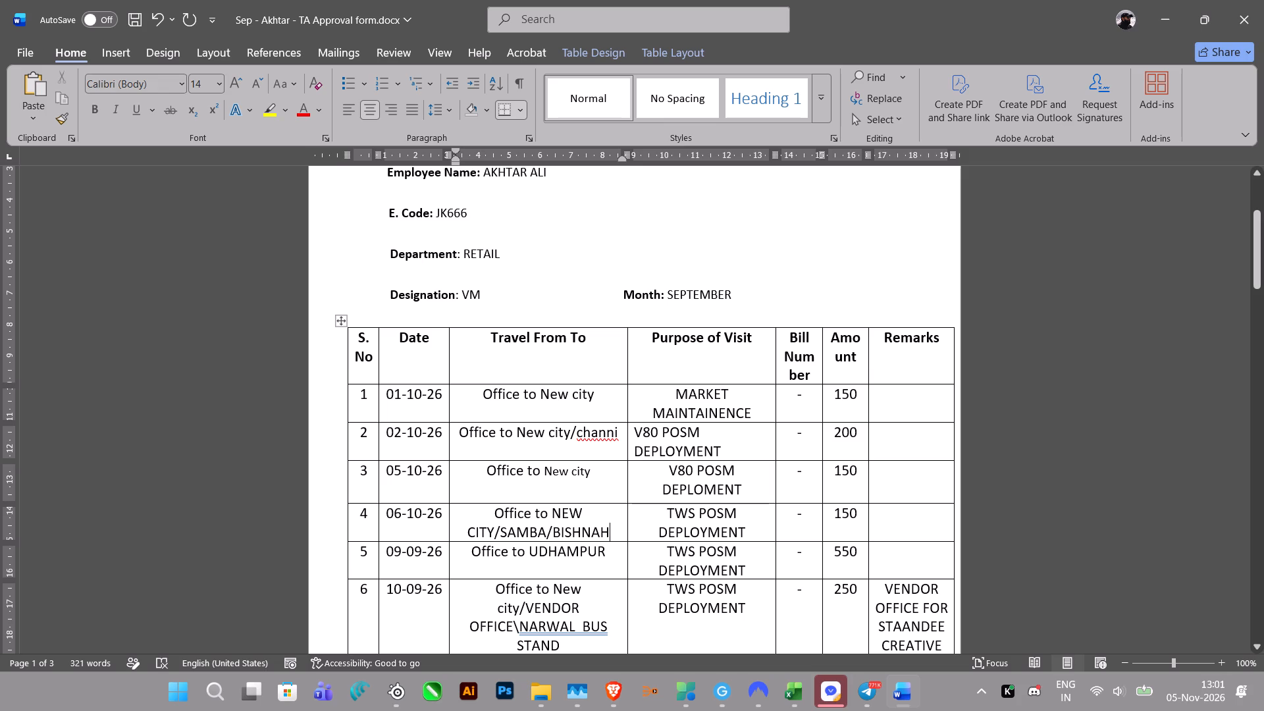
# Edit the purpose of visit in row 4 to read V80 POSM/LAMP CLOTH DEPLOYMENT.
pyautogui.click(698, 512)
pyautogui.press('BackSpace')
pyautogui.press('BackSpace')
pyautogui.press('BackSpace')
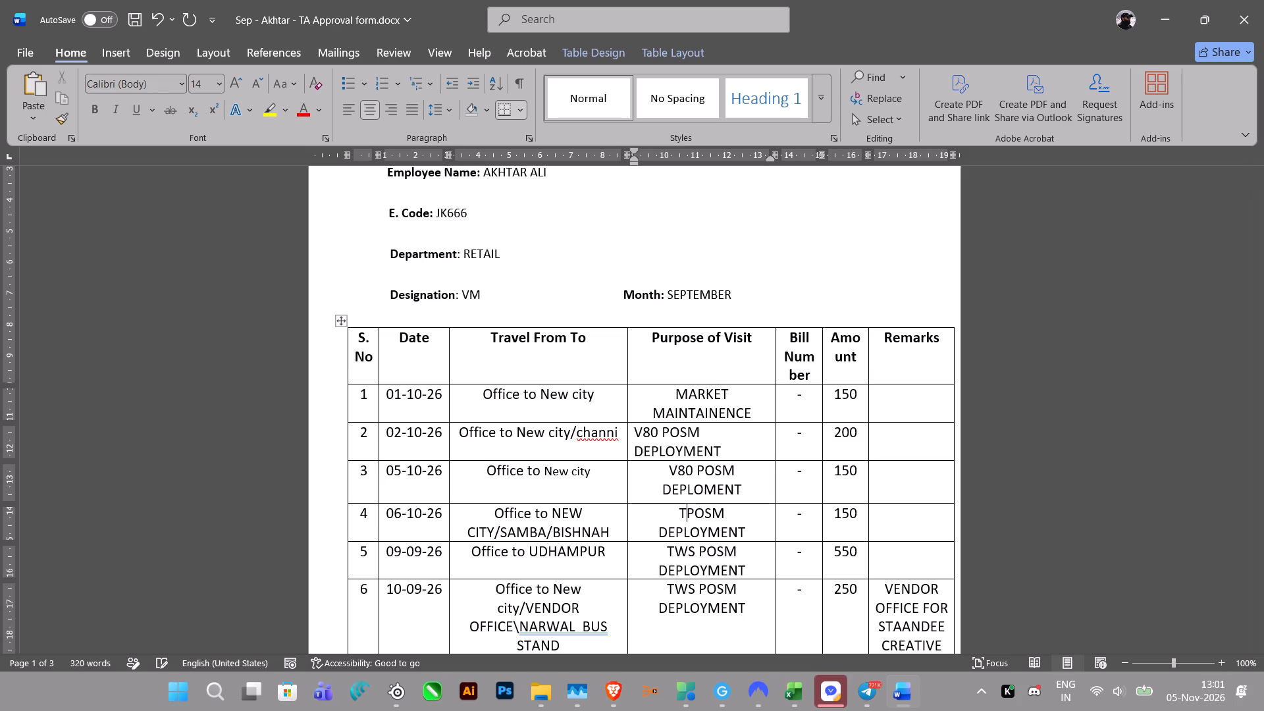
pyautogui.press('BackSpace')
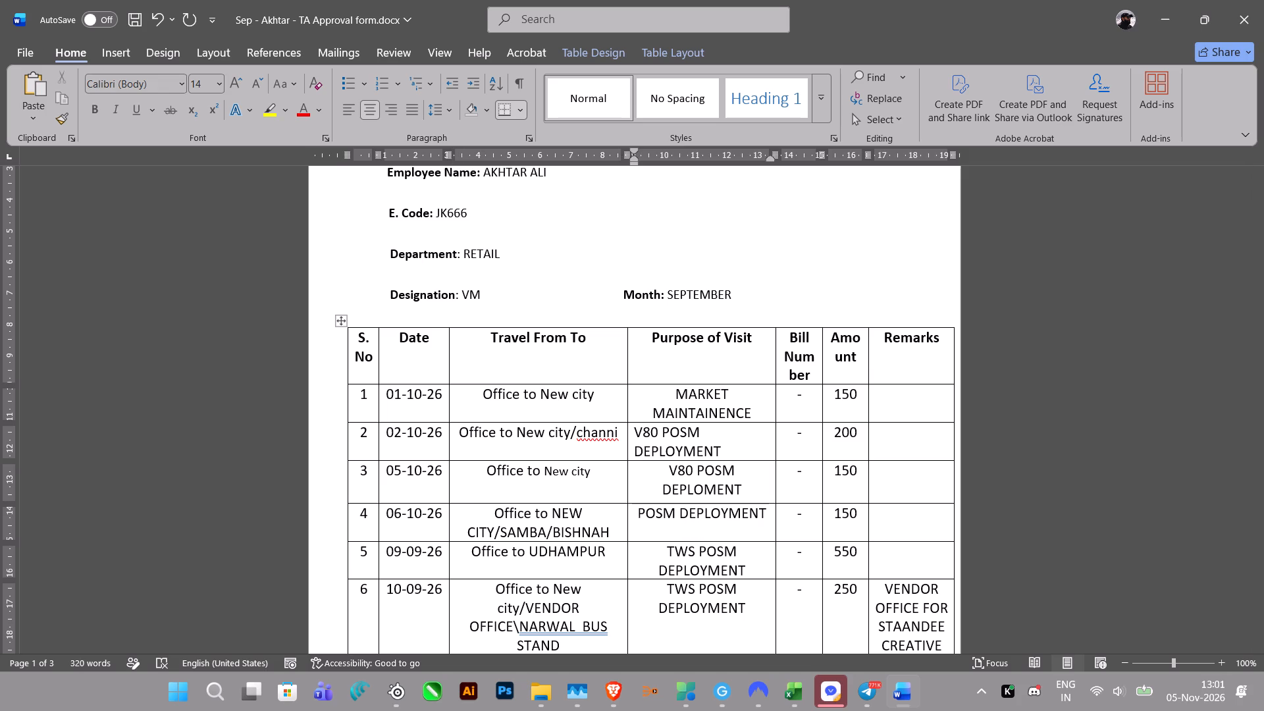
pyautogui.press('v')
pyautogui.press('8')
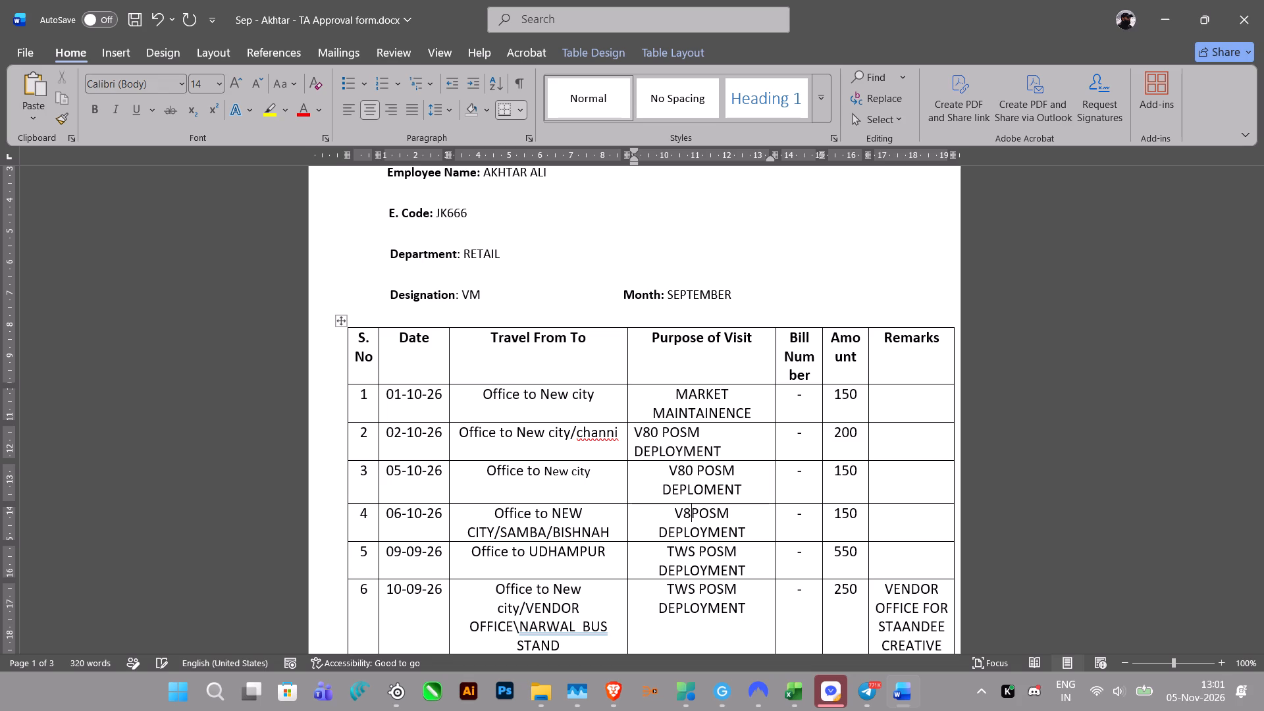
pyautogui.press('0')
pyautogui.press('space')
pyautogui.click(735, 510)
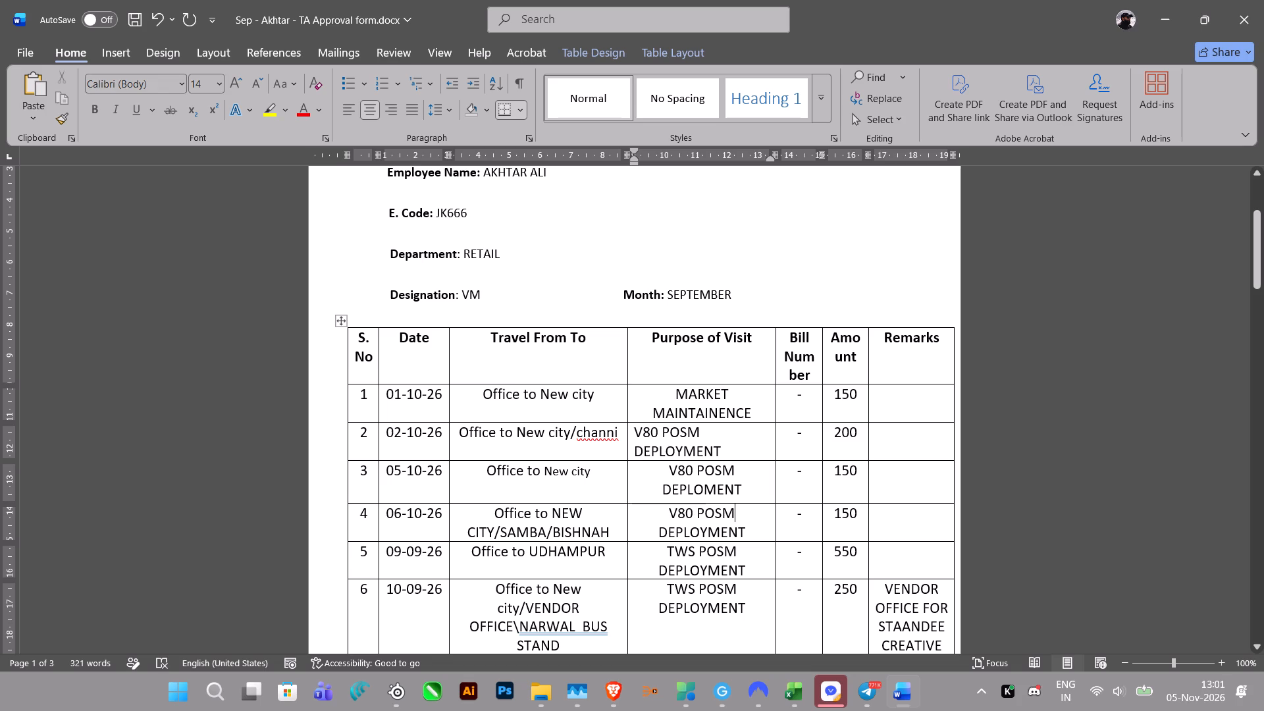
pyautogui.press('/')
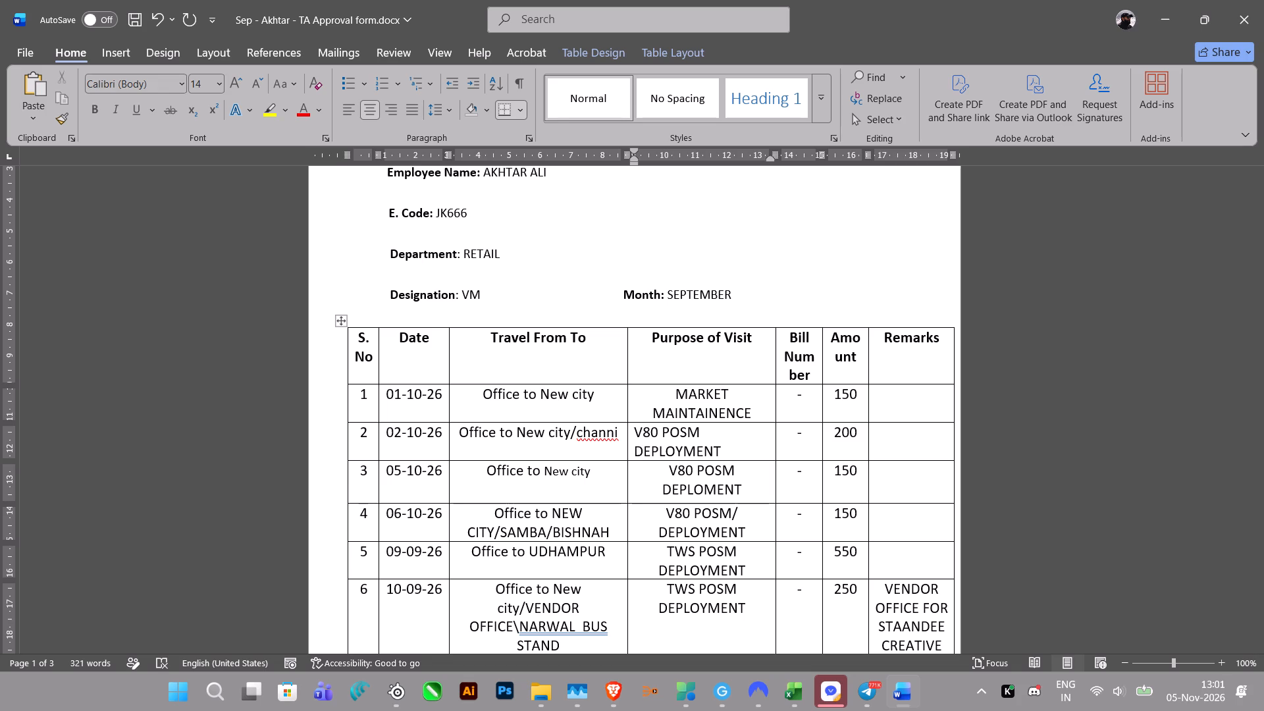
pyautogui.write('LAMP')
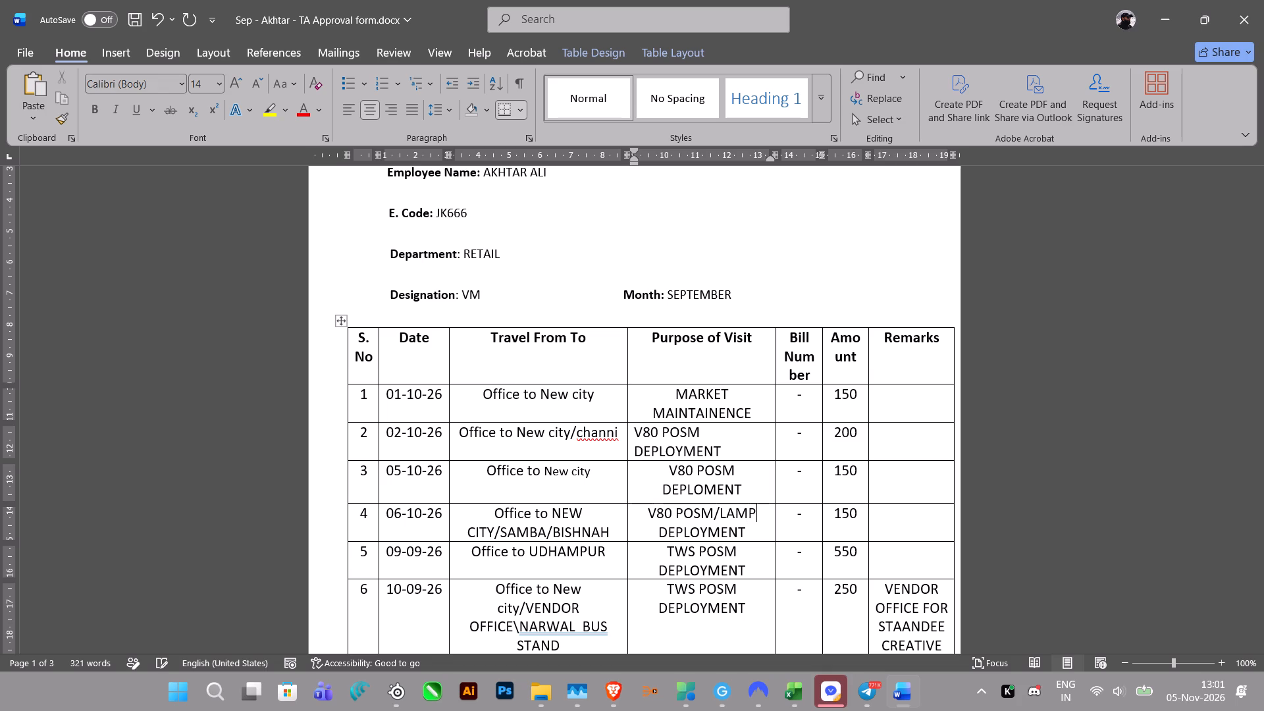
pyautogui.press('space')
pyautogui.write('CL')
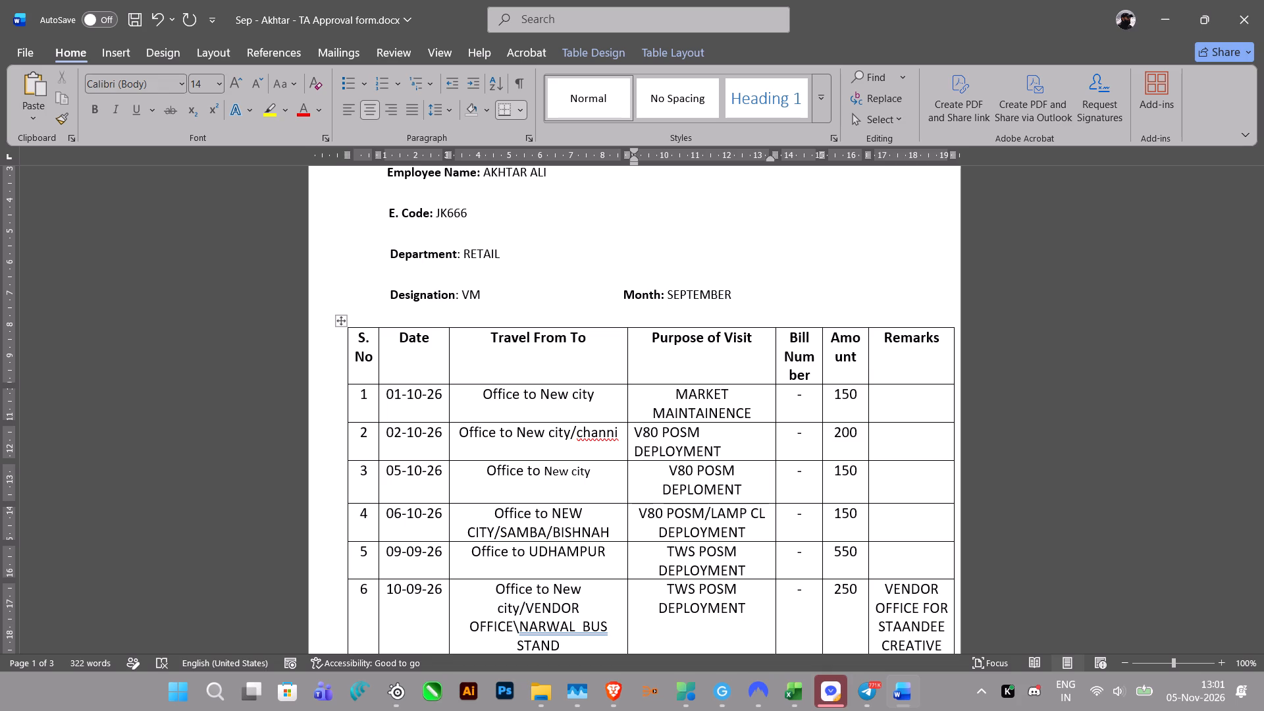
pyautogui.write('OTH')
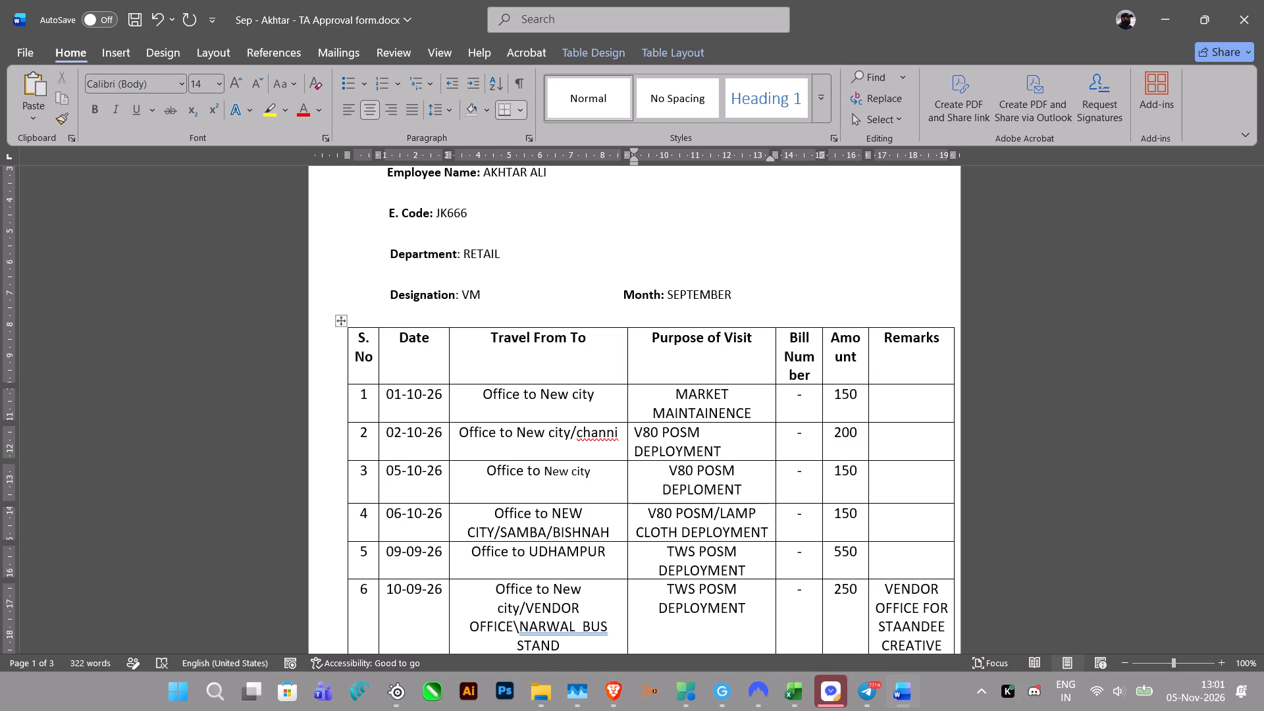
# Set the amount in row 4 to 450.
pyautogui.click(842, 510)
pyautogui.press('BackSpace')
pyautogui.press('4')
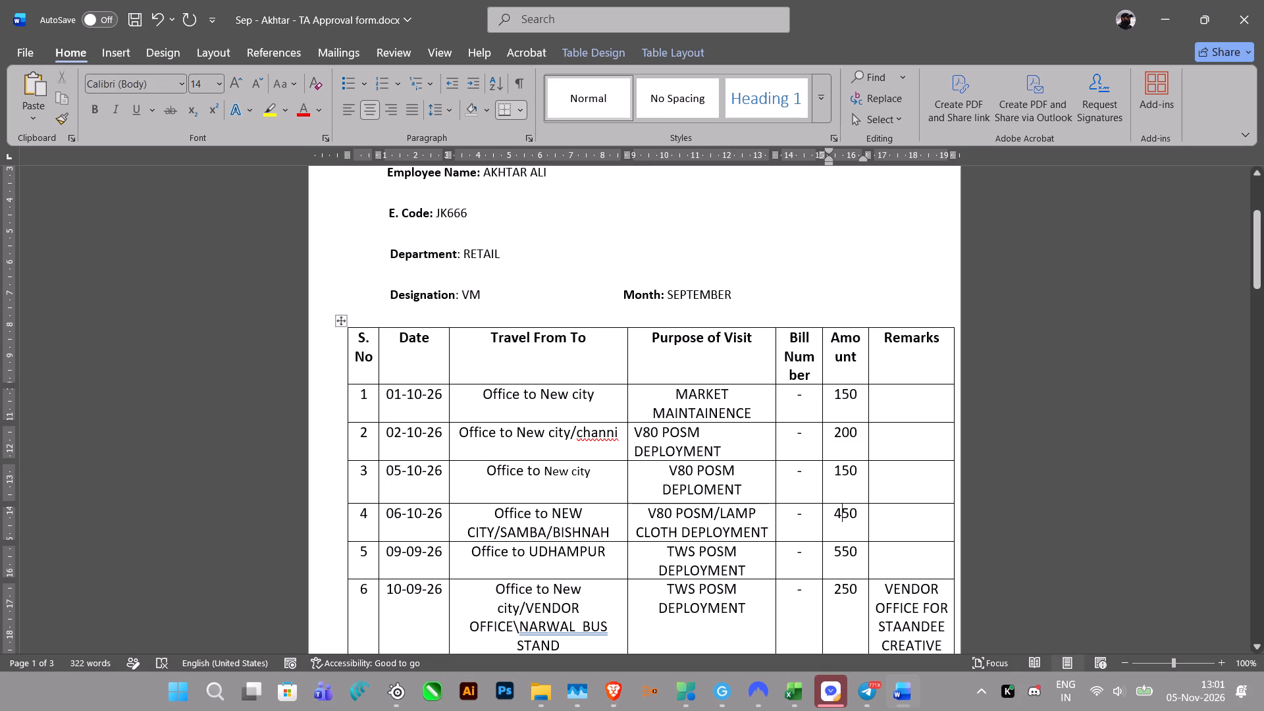
# Change the date in row 5 to 08-10-26.
pyautogui.click(402, 549)
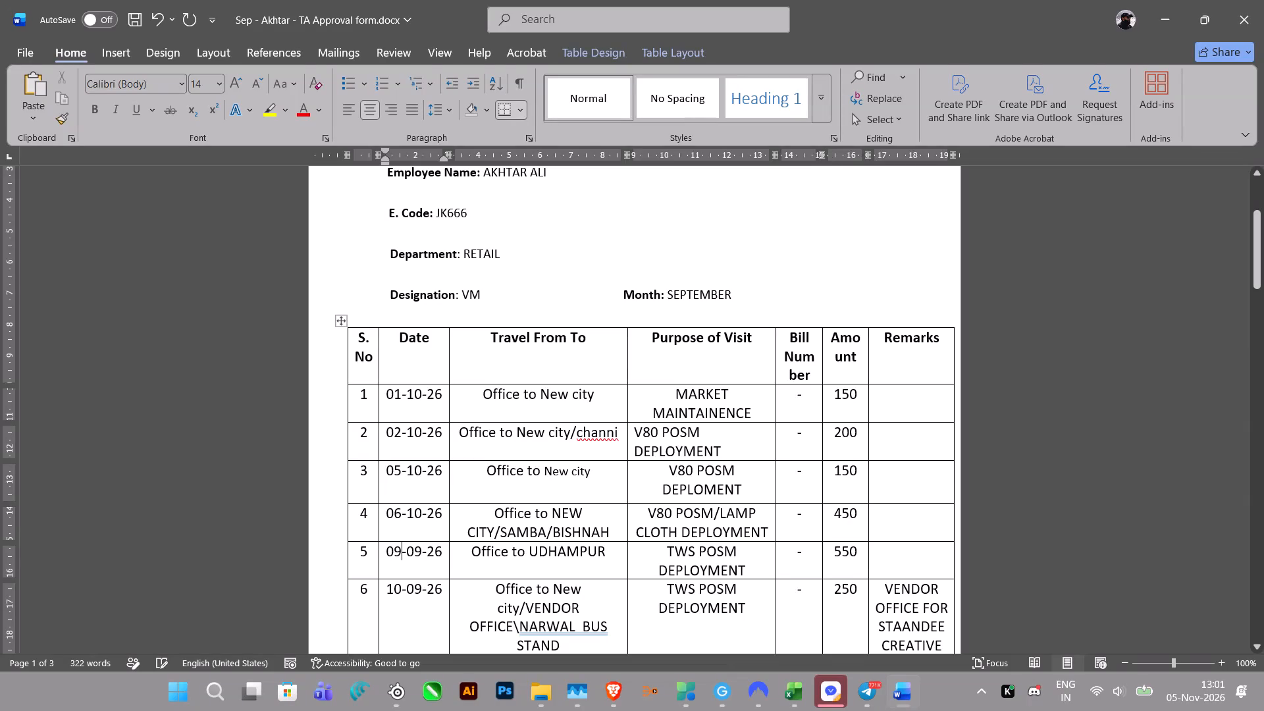
pyautogui.press('BackSpace')
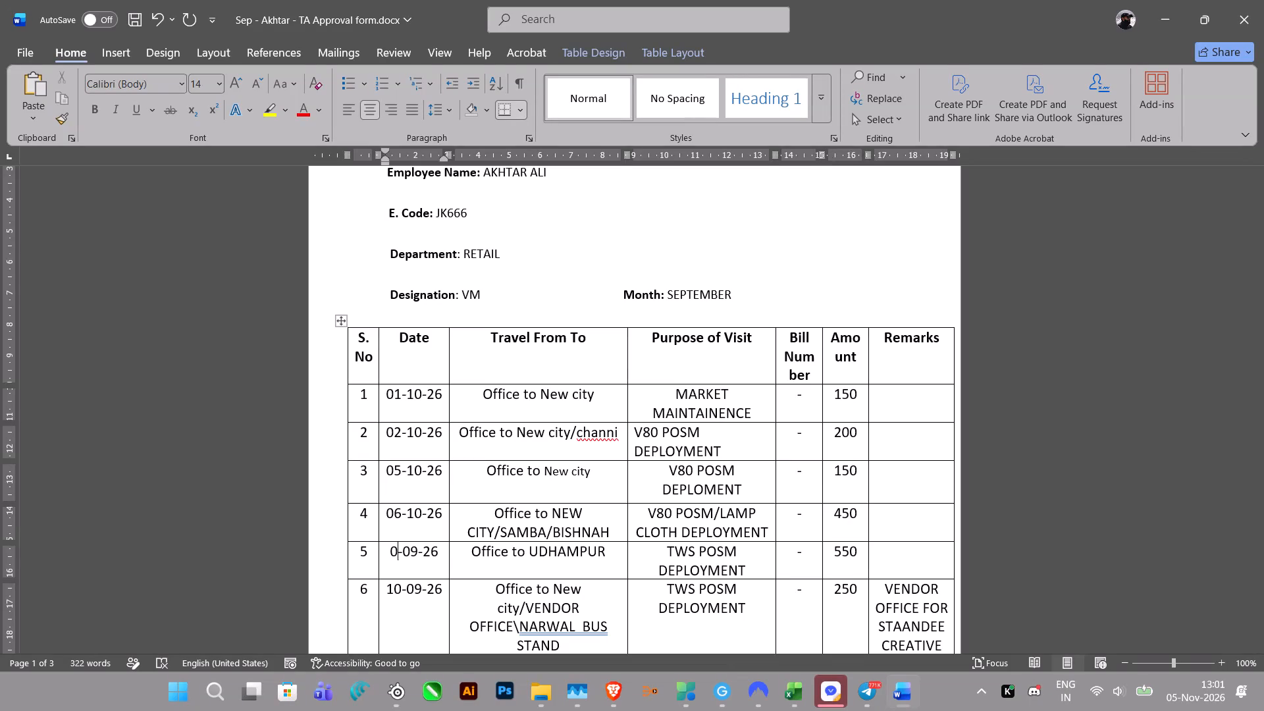
pyautogui.press('8')
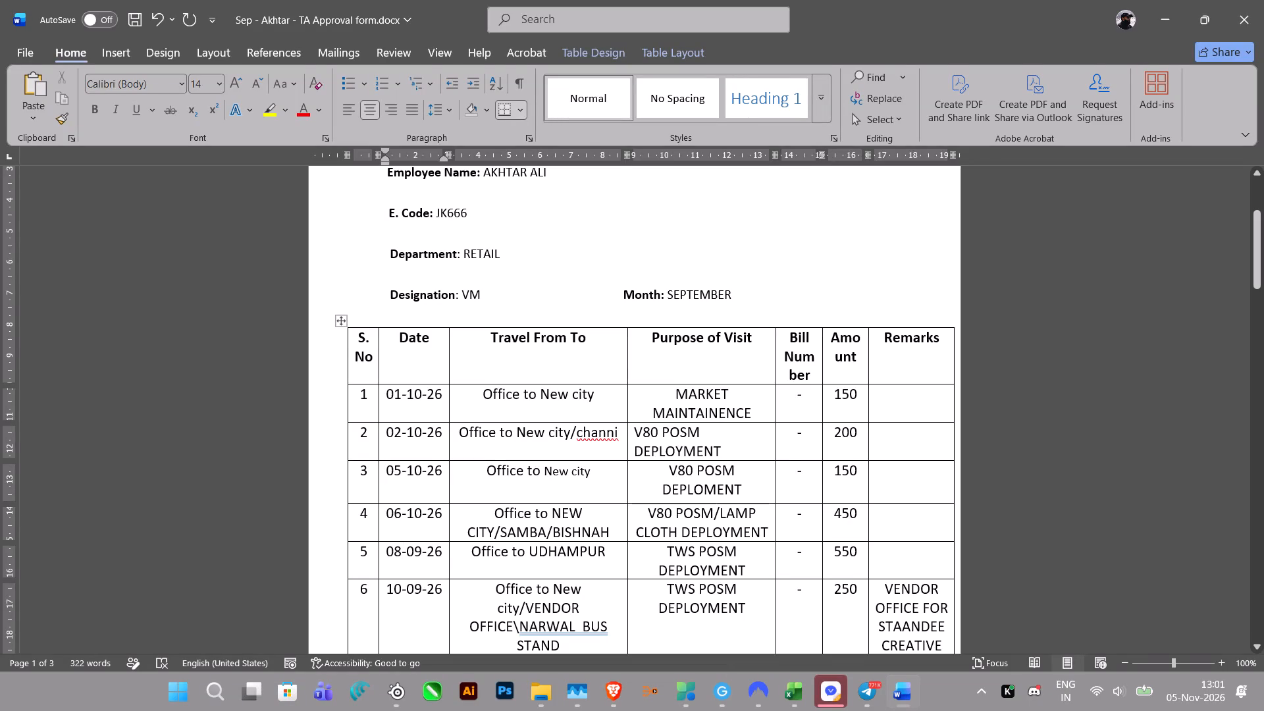
pyautogui.click(422, 551)
pyautogui.press('BackSpace')
pyautogui.press('BackSpace')
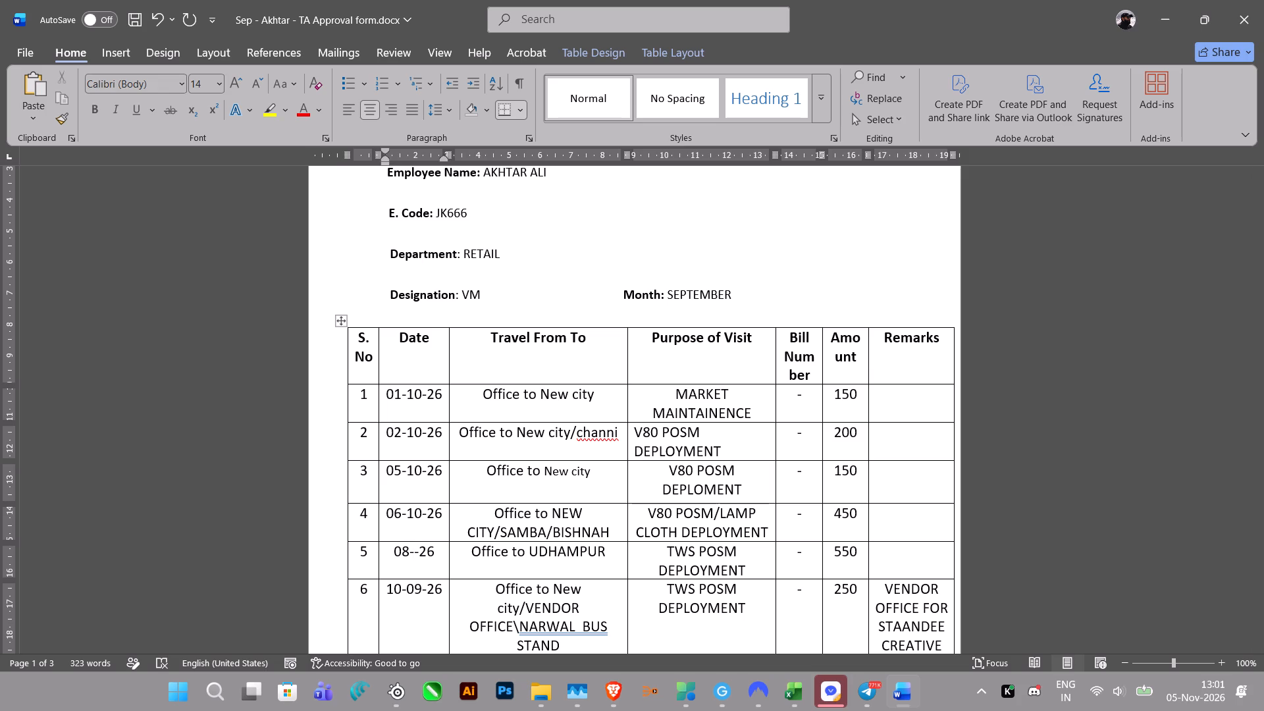
pyautogui.write('10')
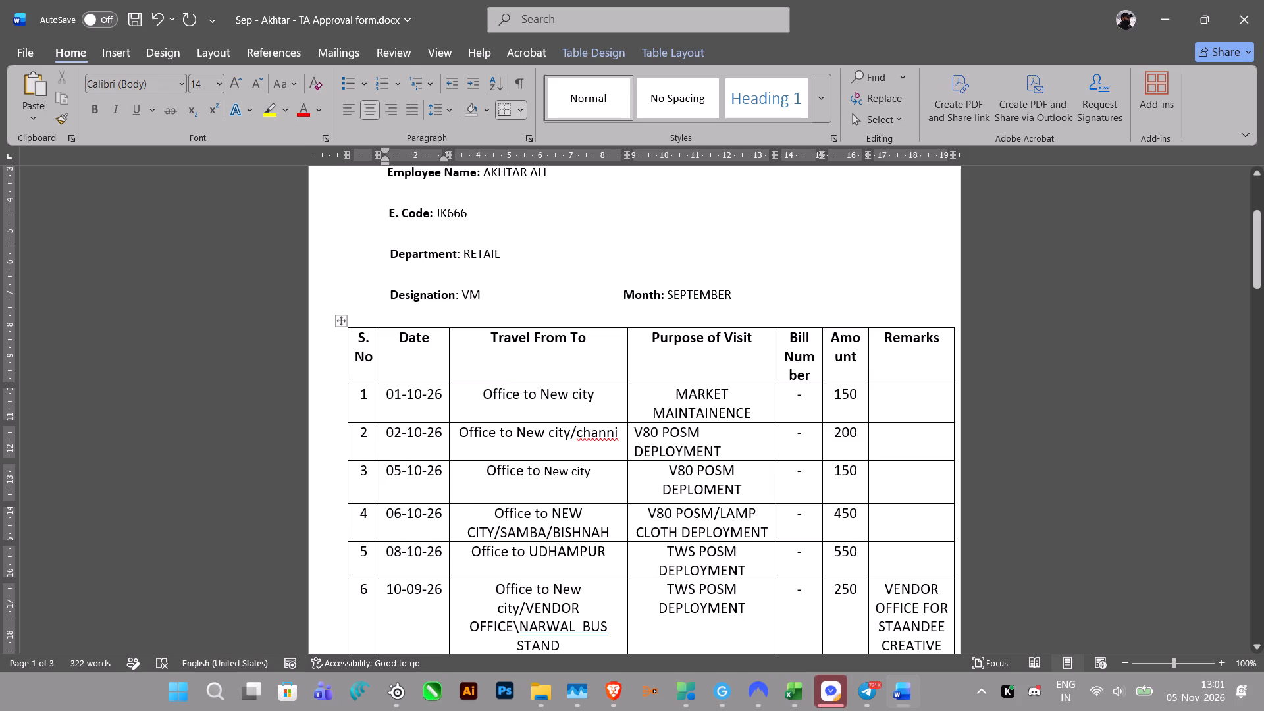
# Replace the destination in row 5 so the travel entry reads Office to NEW CITY/GANGYAL/KUNJWANI/CHATHA.
pyautogui.click(607, 550)
pyautogui.press('BackSpace')
pyautogui.press('BackSpace')
pyautogui.press('BackSpace')
pyautogui.press('BackSpace')
pyautogui.press('BackSpace')
pyautogui.press('BackSpace')
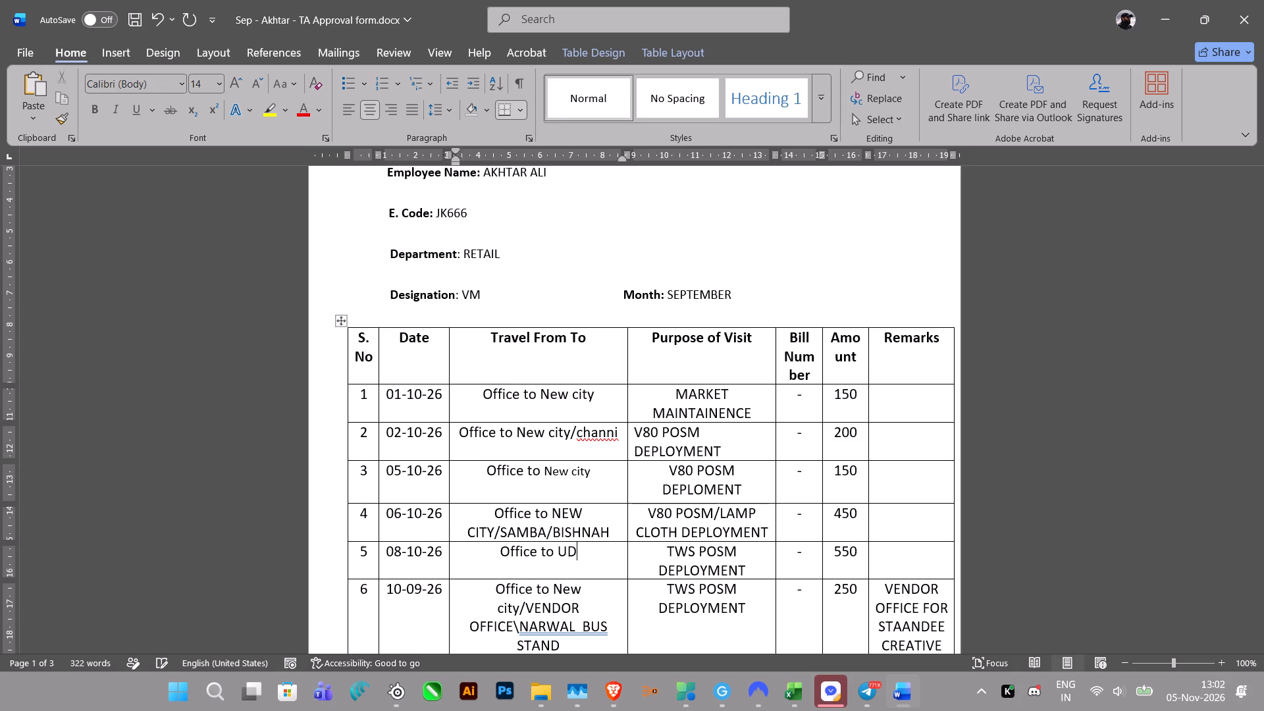
pyautogui.press('BackSpace')
pyautogui.press('BackSpace')
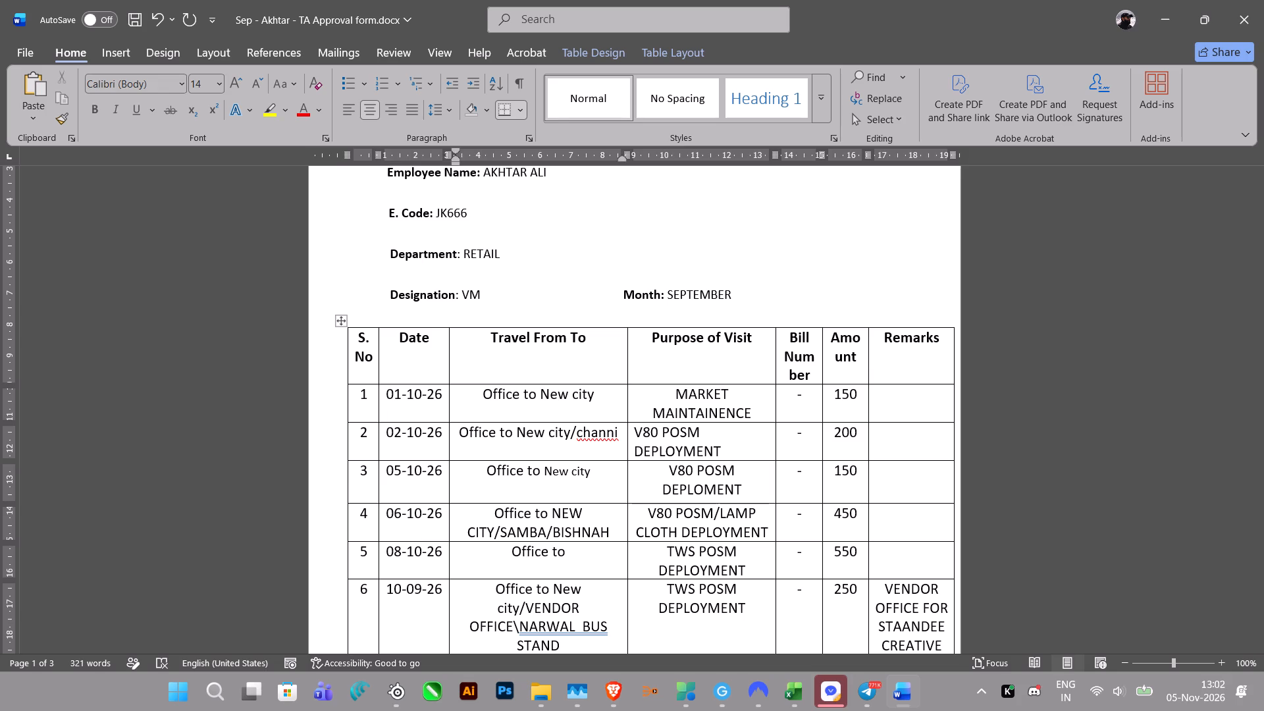
pyautogui.write('NEW')
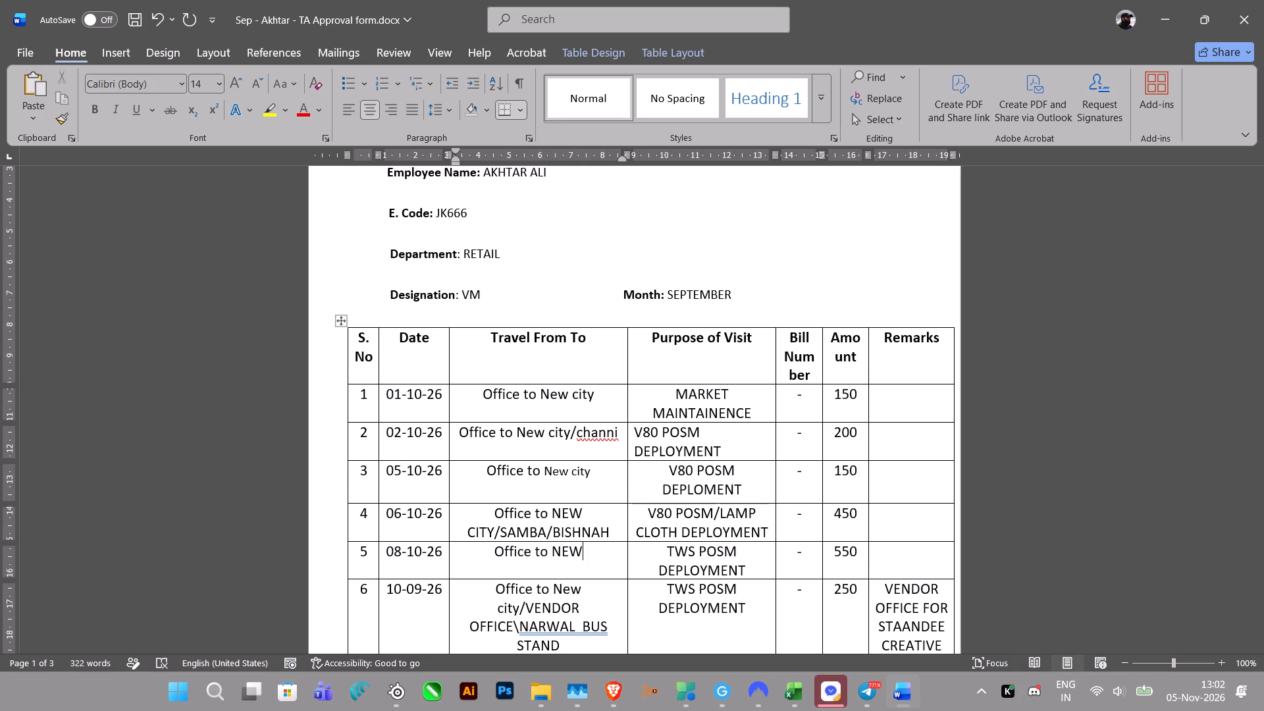
pyautogui.write('CIY')
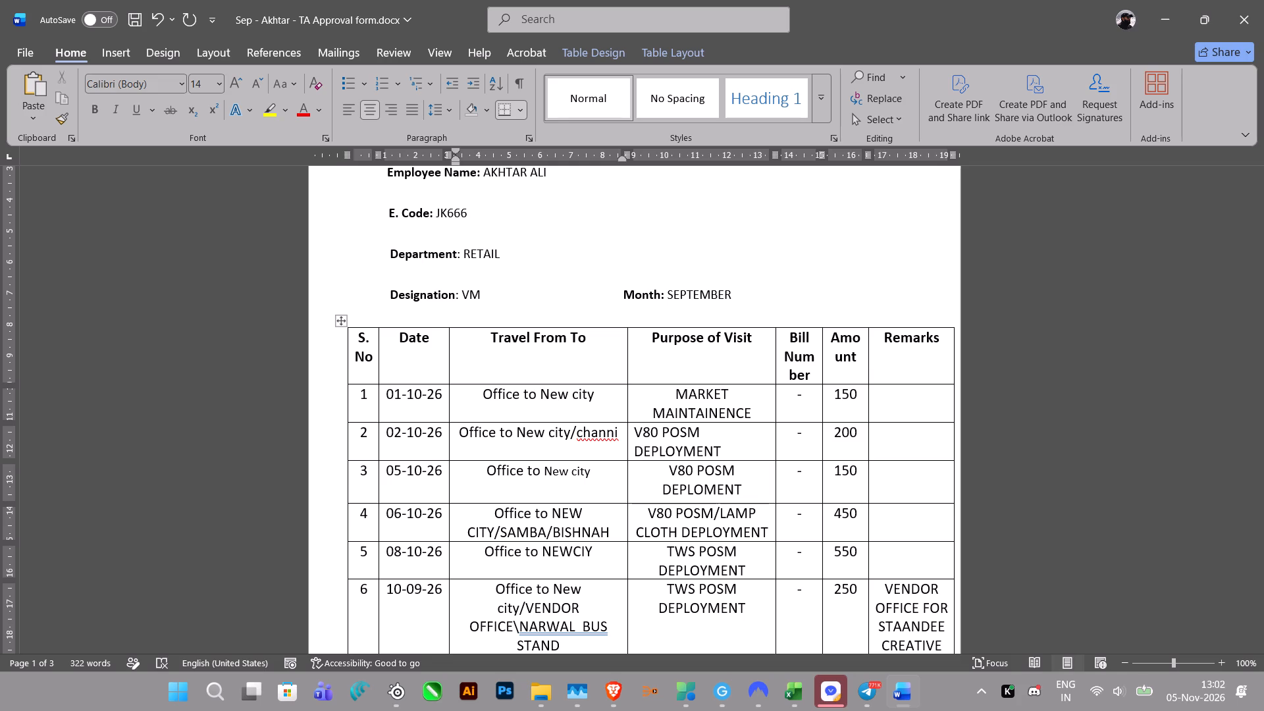
pyautogui.press('BackSpace')
pyautogui.write('TY')
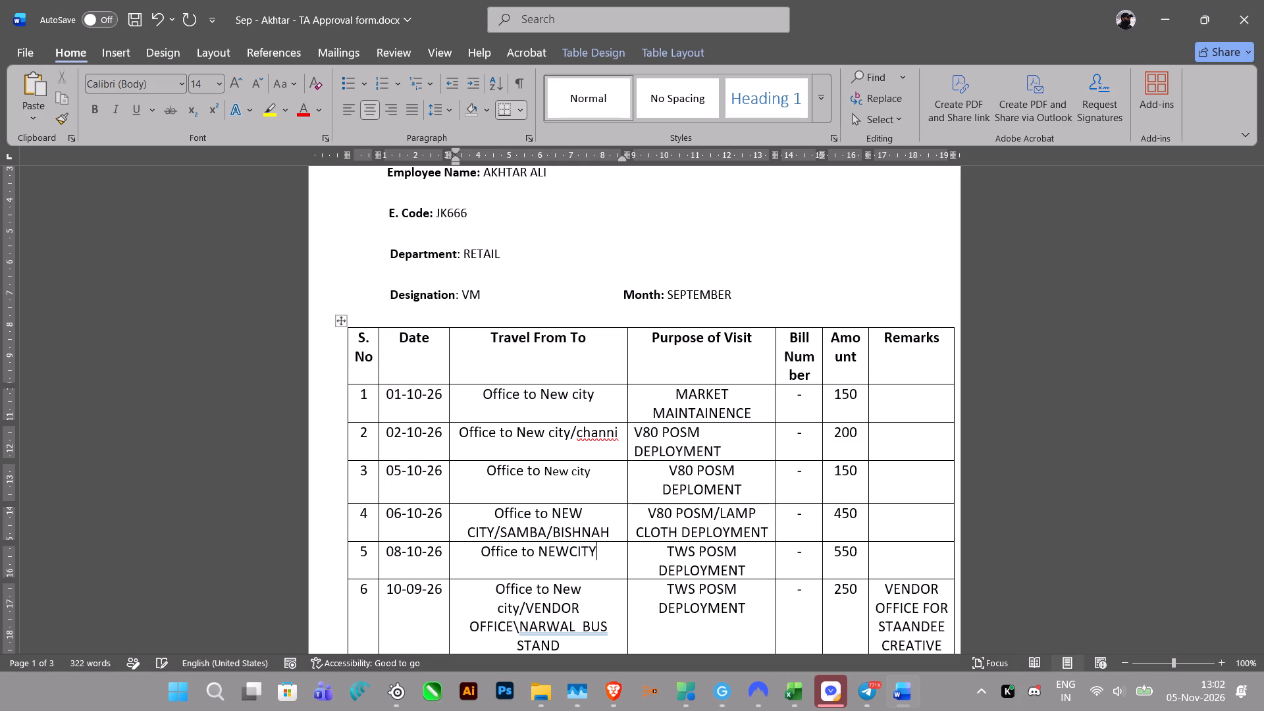
pyautogui.press('/')
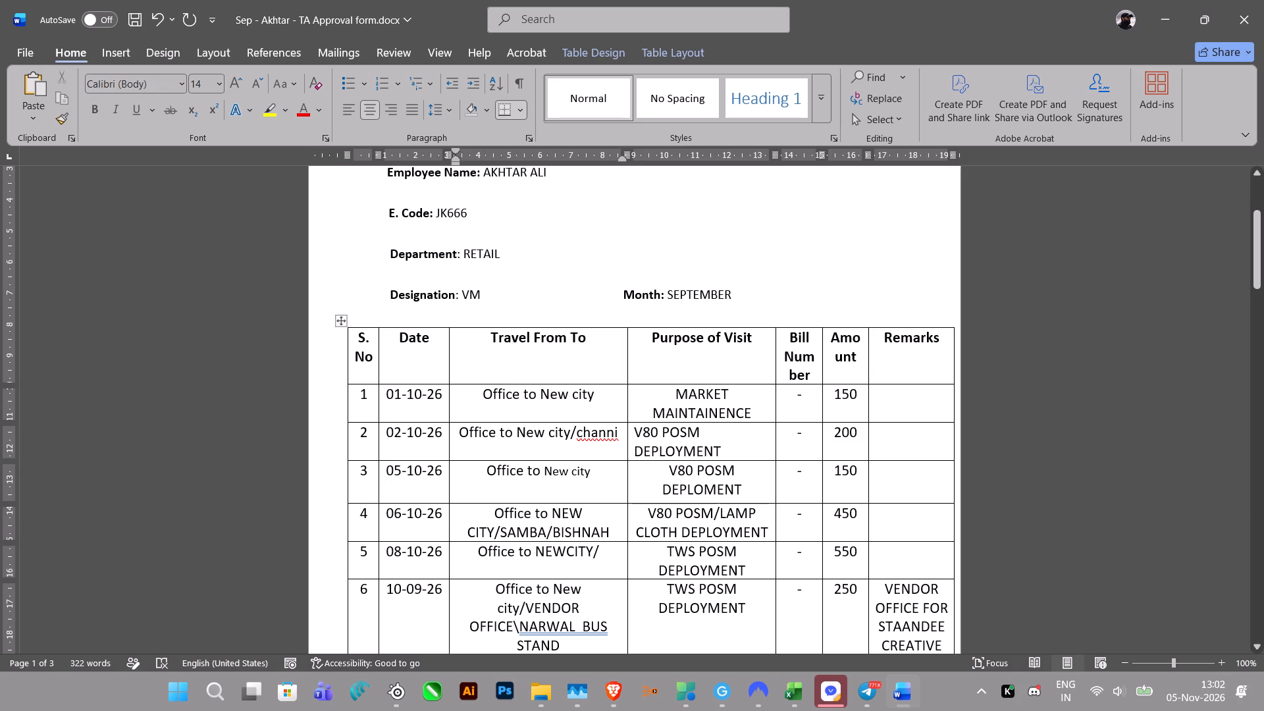
pyautogui.click(562, 551)
pyautogui.press('space')
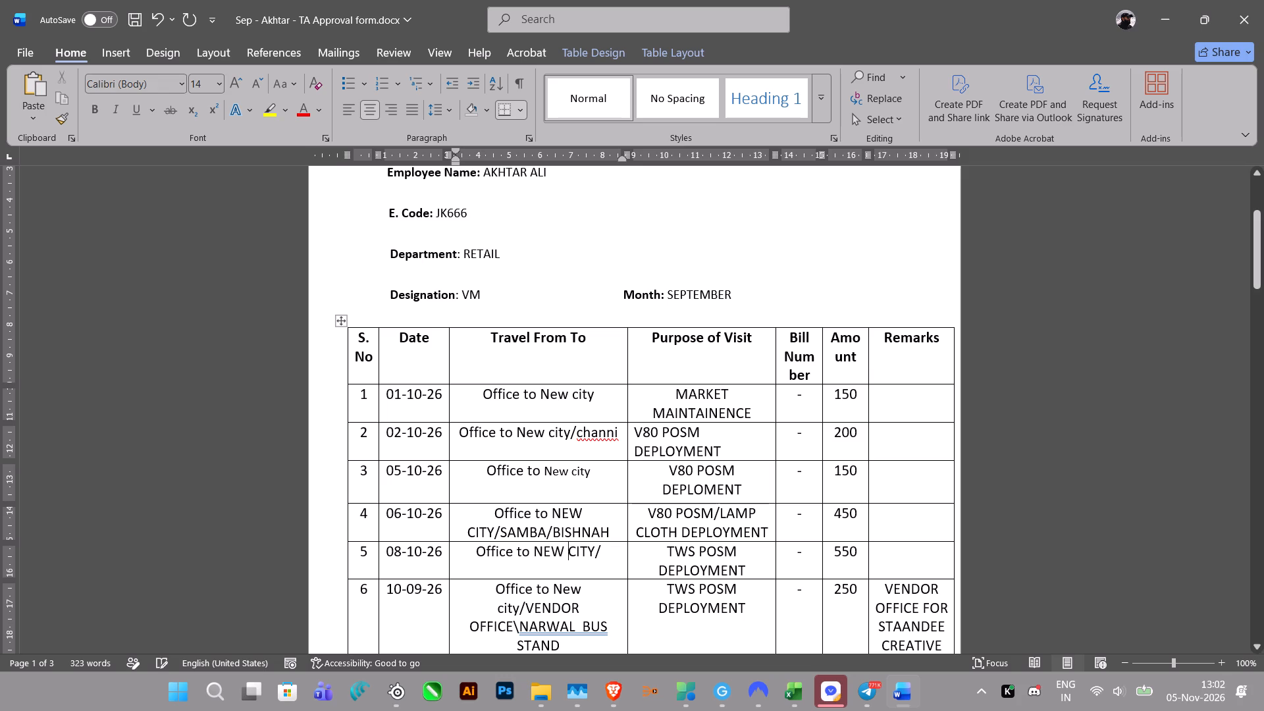
pyautogui.click(605, 550)
pyautogui.write('GANG')
pyautogui.write('YAL')
pyautogui.press('/')
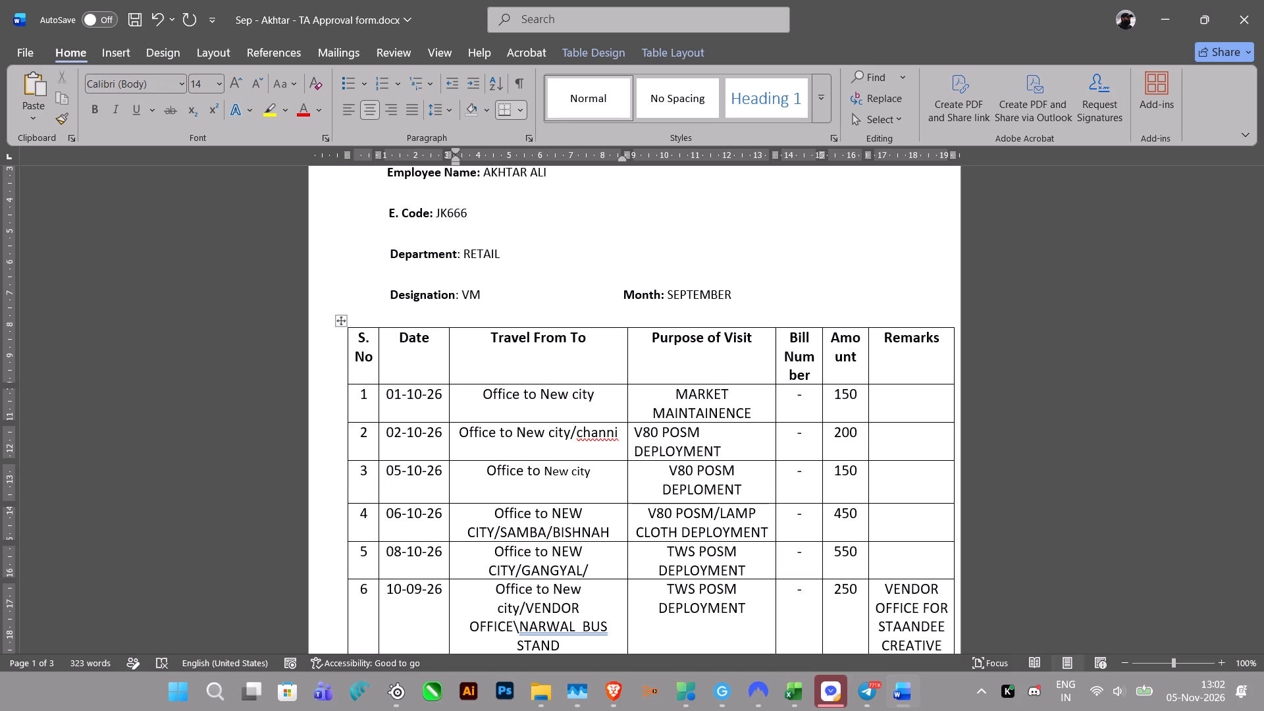
pyautogui.write('KUNJWANI')
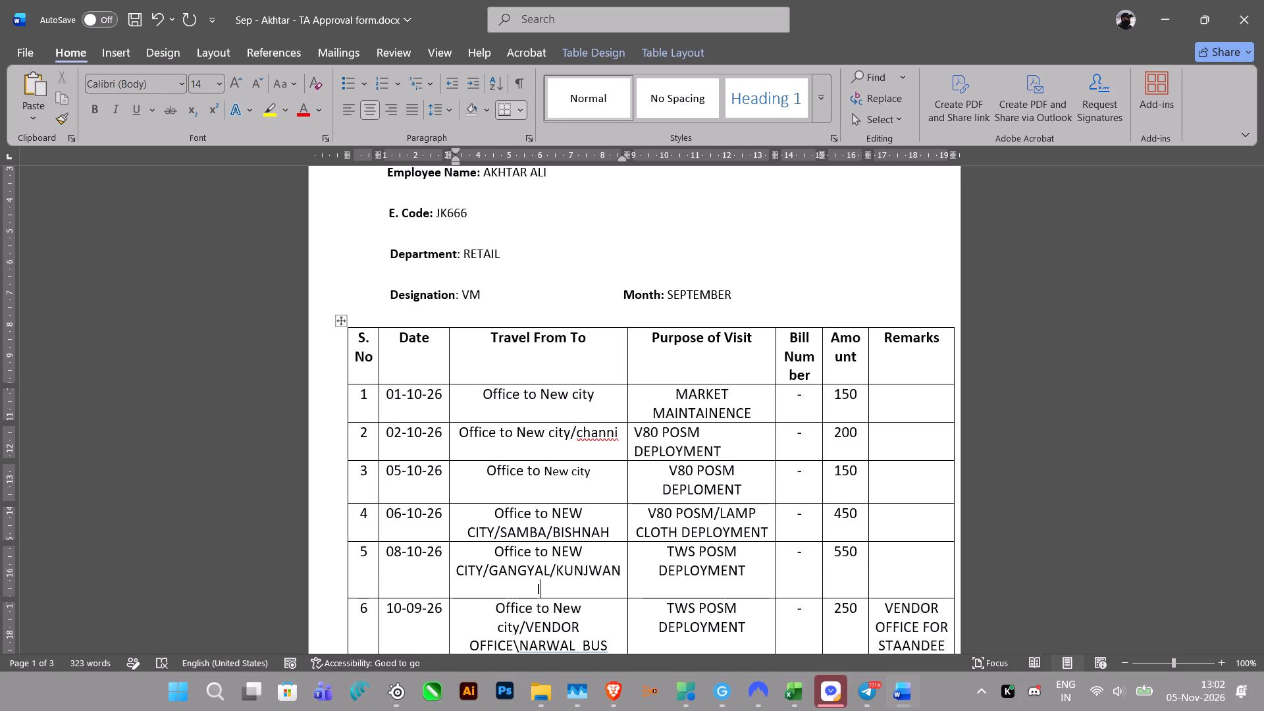
pyautogui.press('/')
pyautogui.press('c')
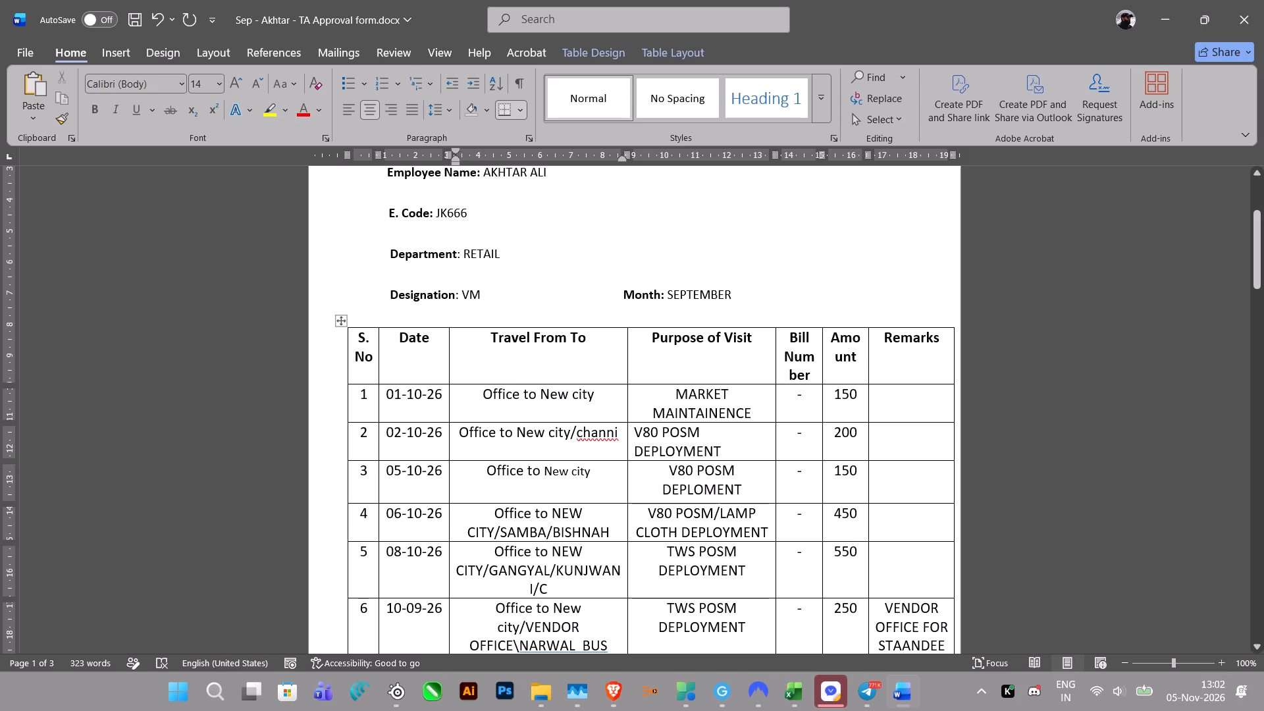
pyautogui.write('HATH')
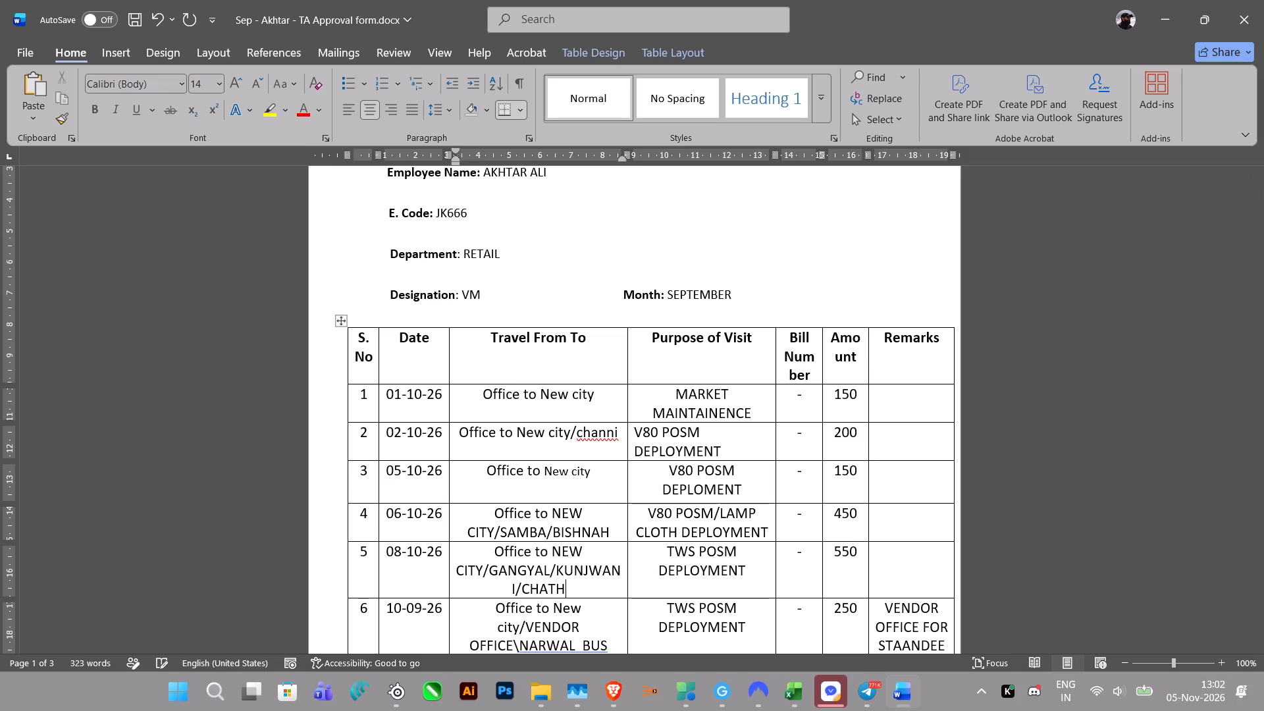
pyautogui.press('a')
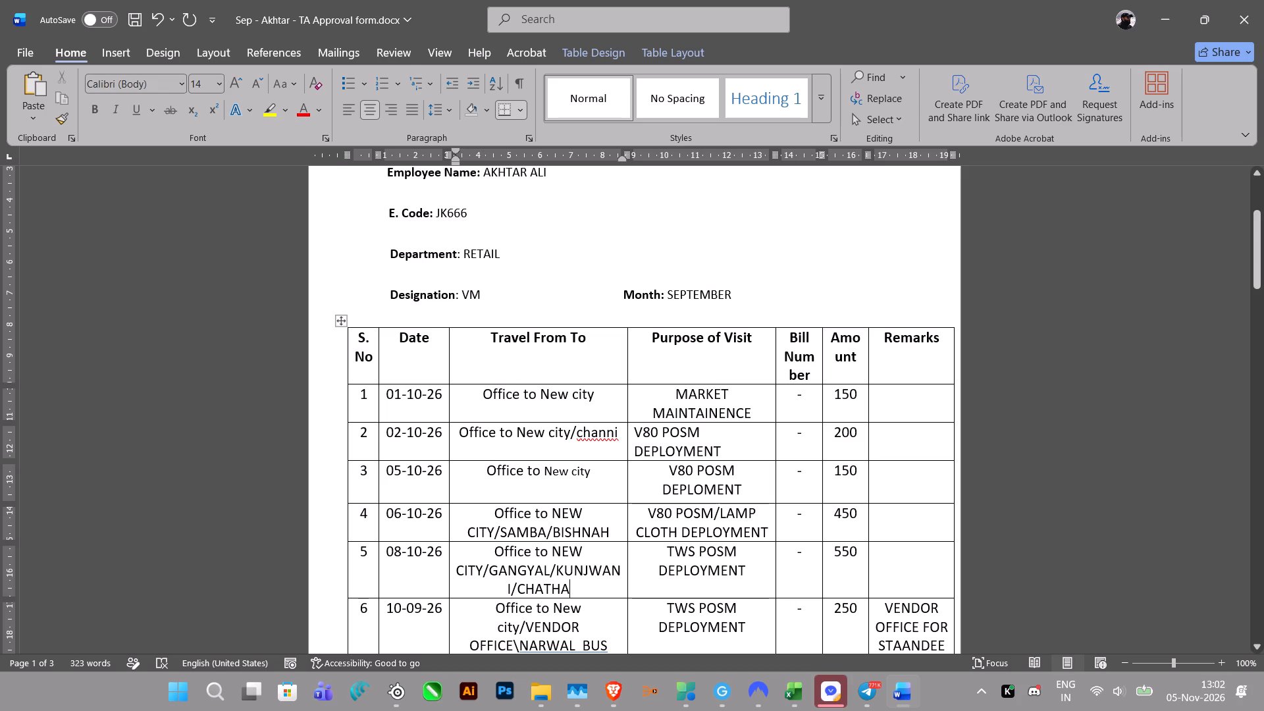
# Edit the purpose of visit in row 5 to read V80 POSM/LAMPCLOTH DEPLOYMENT.
pyautogui.click(695, 549)
pyautogui.press('BackSpace')
pyautogui.press('BackSpace')
pyautogui.press('BackSpace')
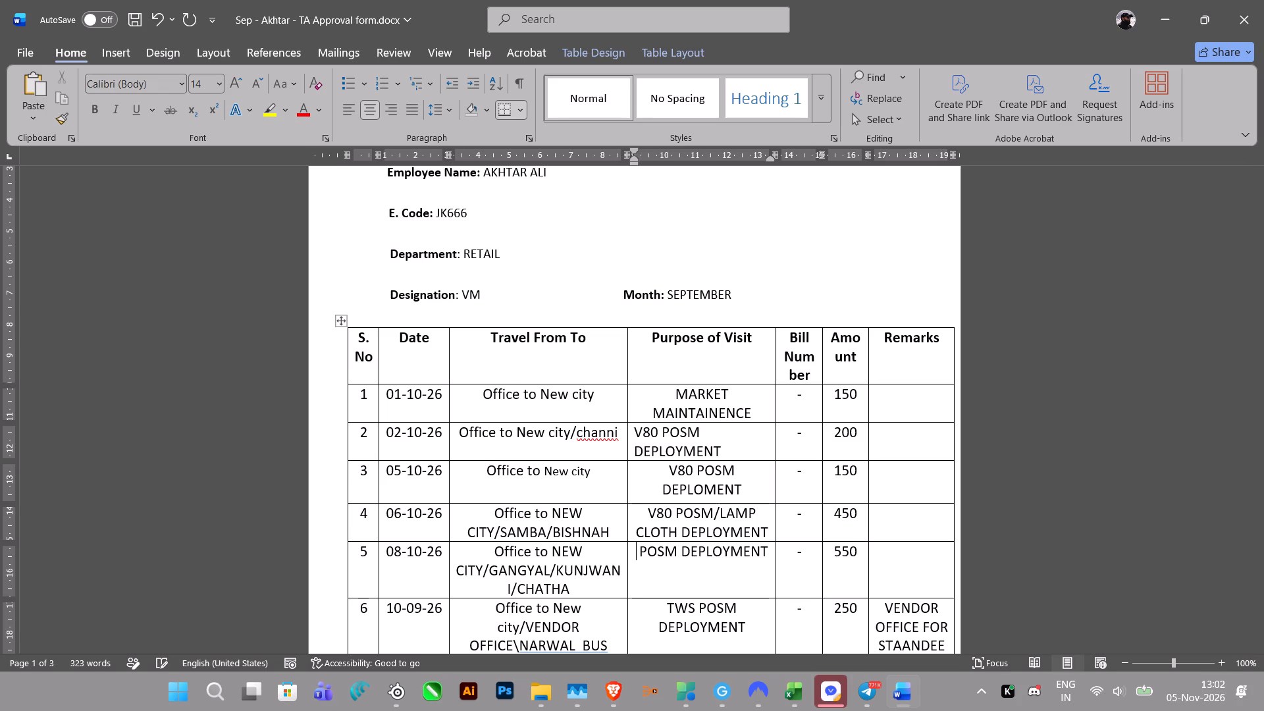
pyautogui.press('v')
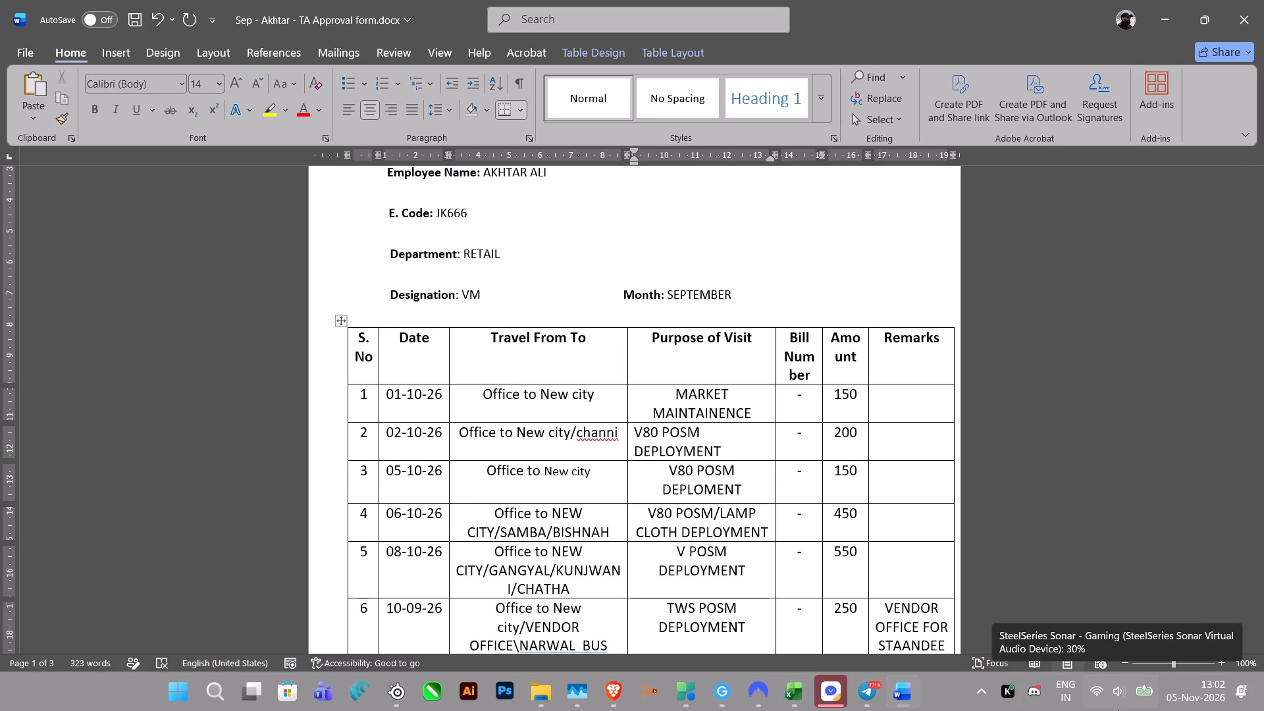
pyautogui.write('80')
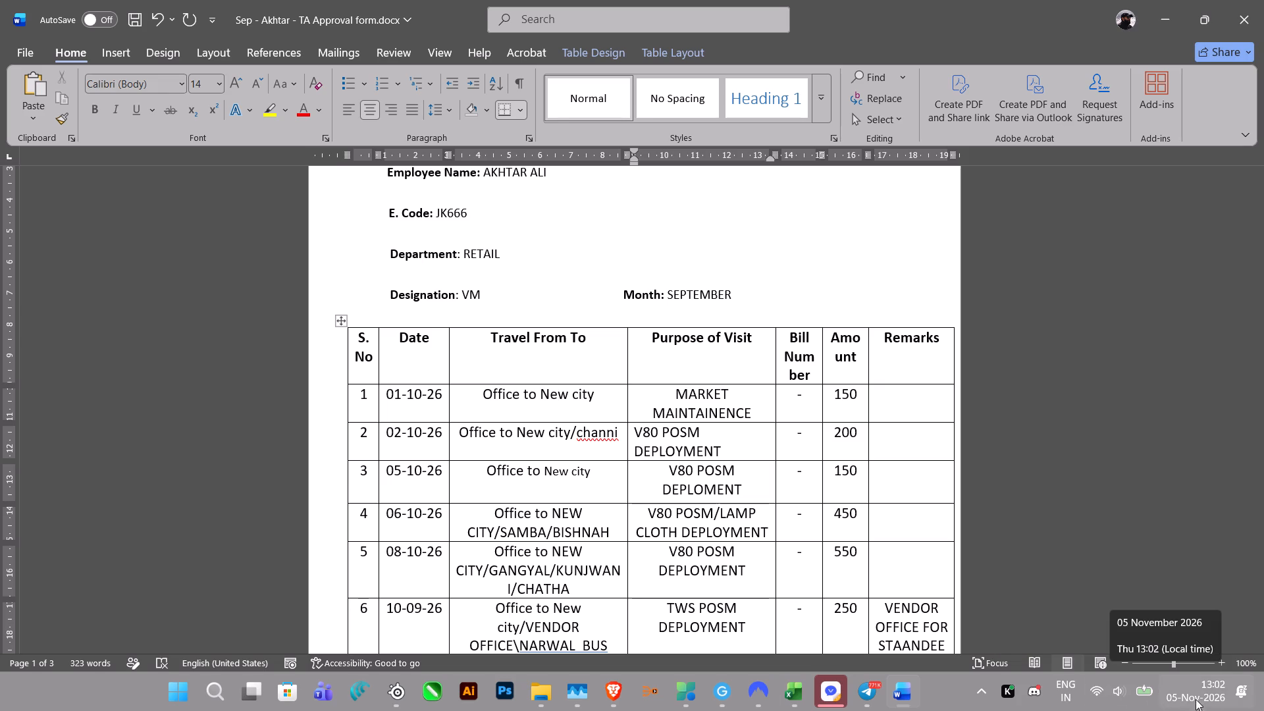
pyautogui.click(736, 553)
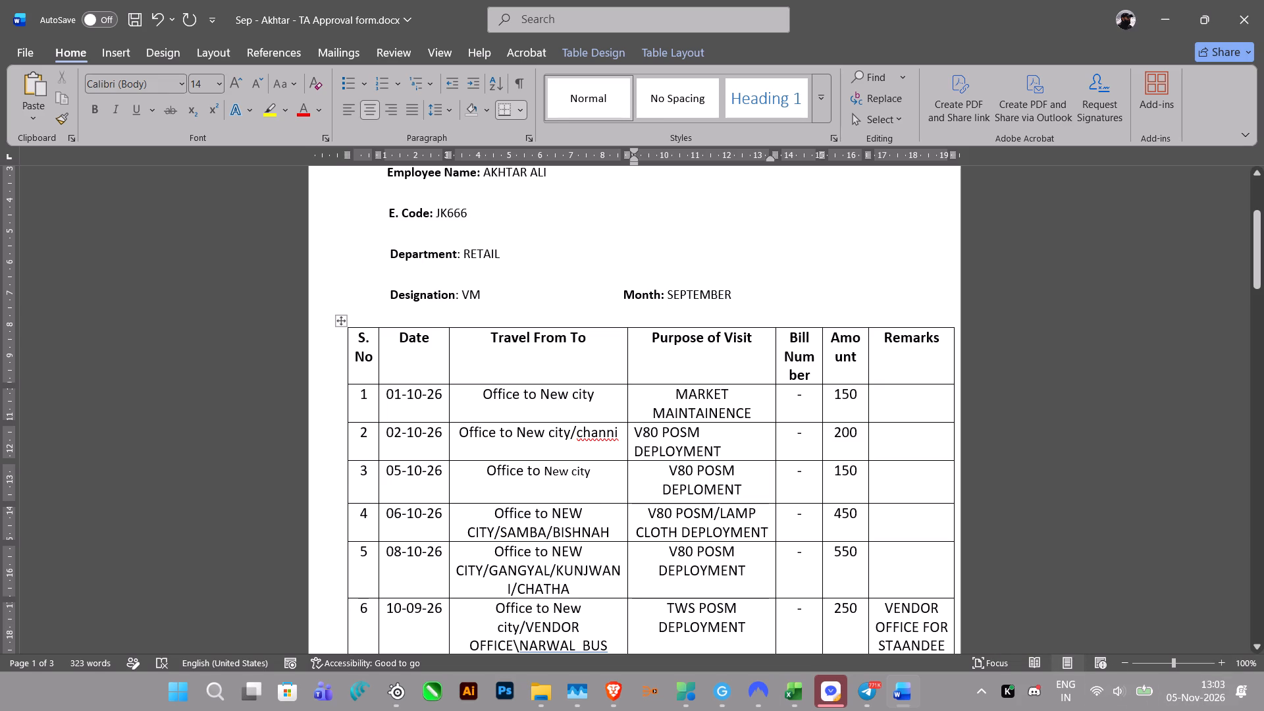
pyautogui.press('/')
pyautogui.write('LAMP')
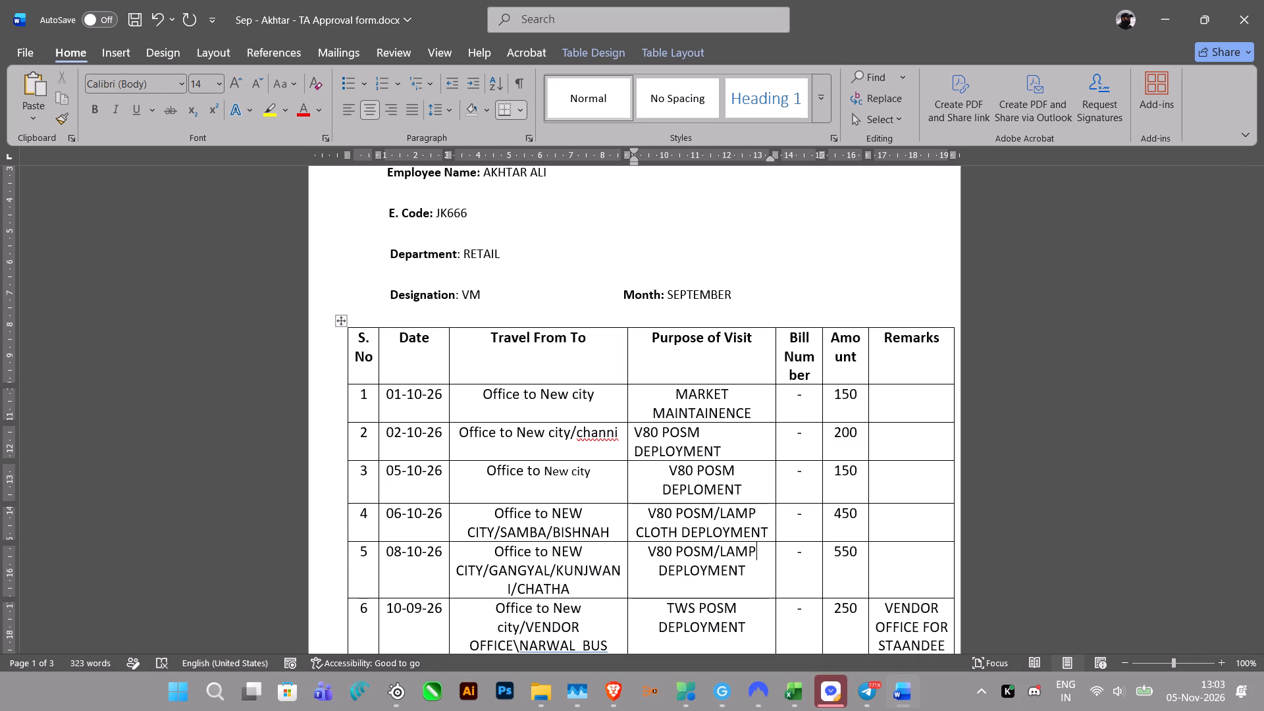
pyautogui.press('c')
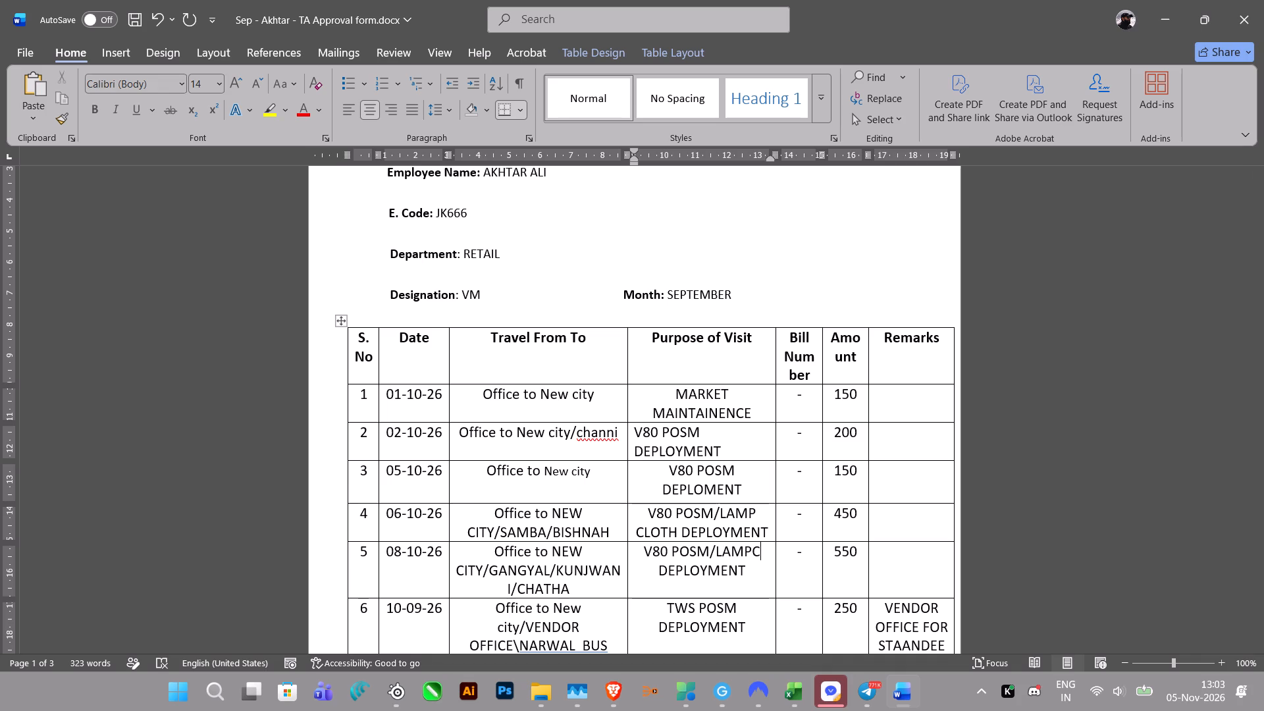
pyautogui.write('LO')
pyautogui.write('TH')
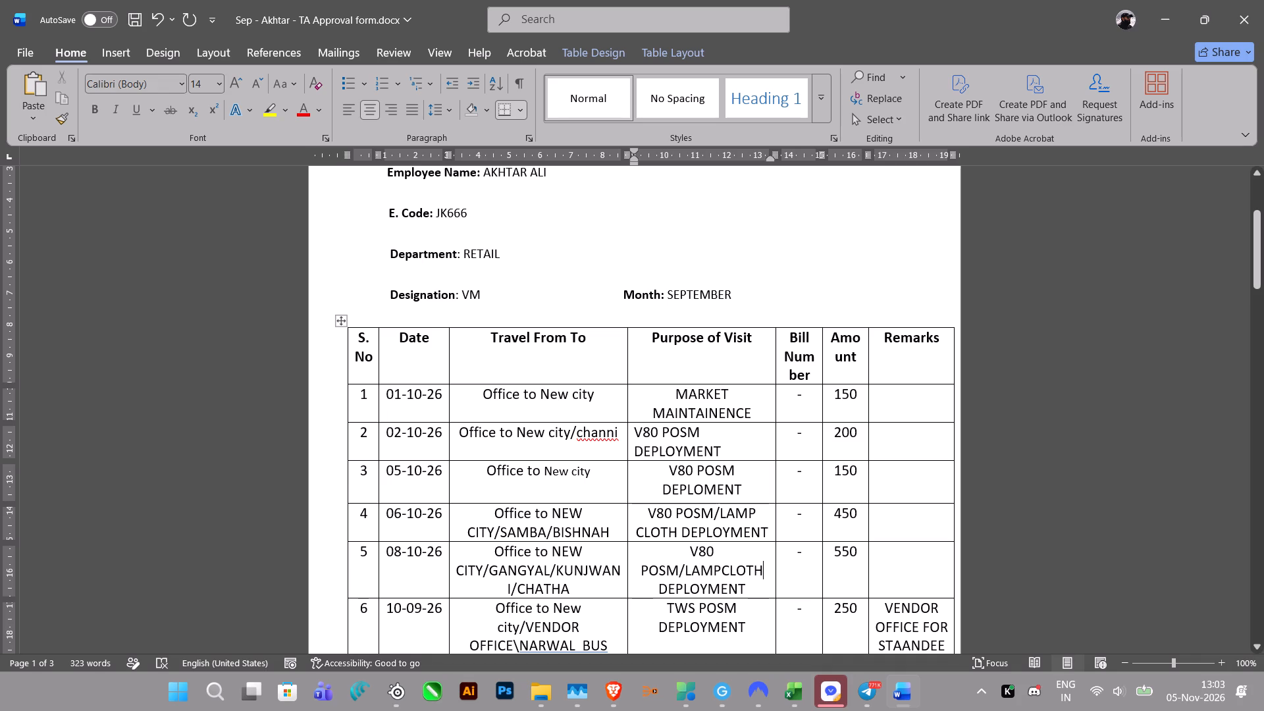
# Set the amount in row 5 to 300.
pyautogui.click(846, 551)
pyautogui.press('BackSpace')
pyautogui.press('BackSpace')
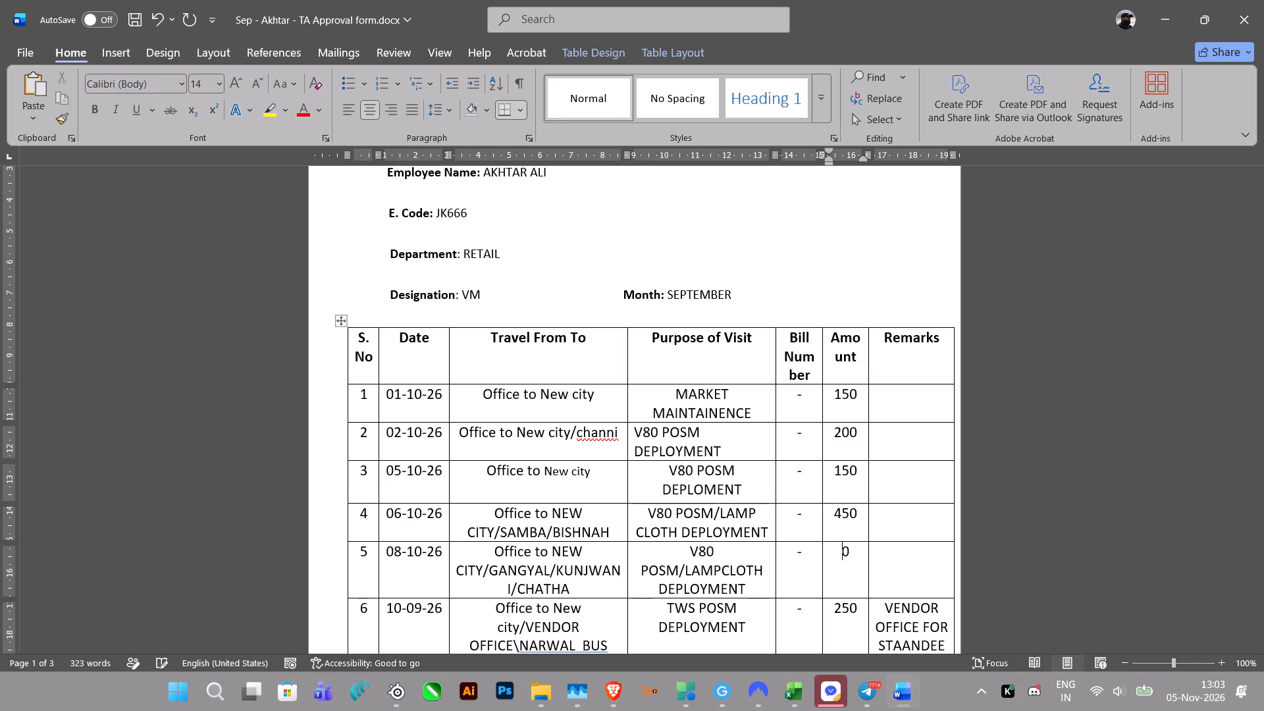
pyautogui.write('30')
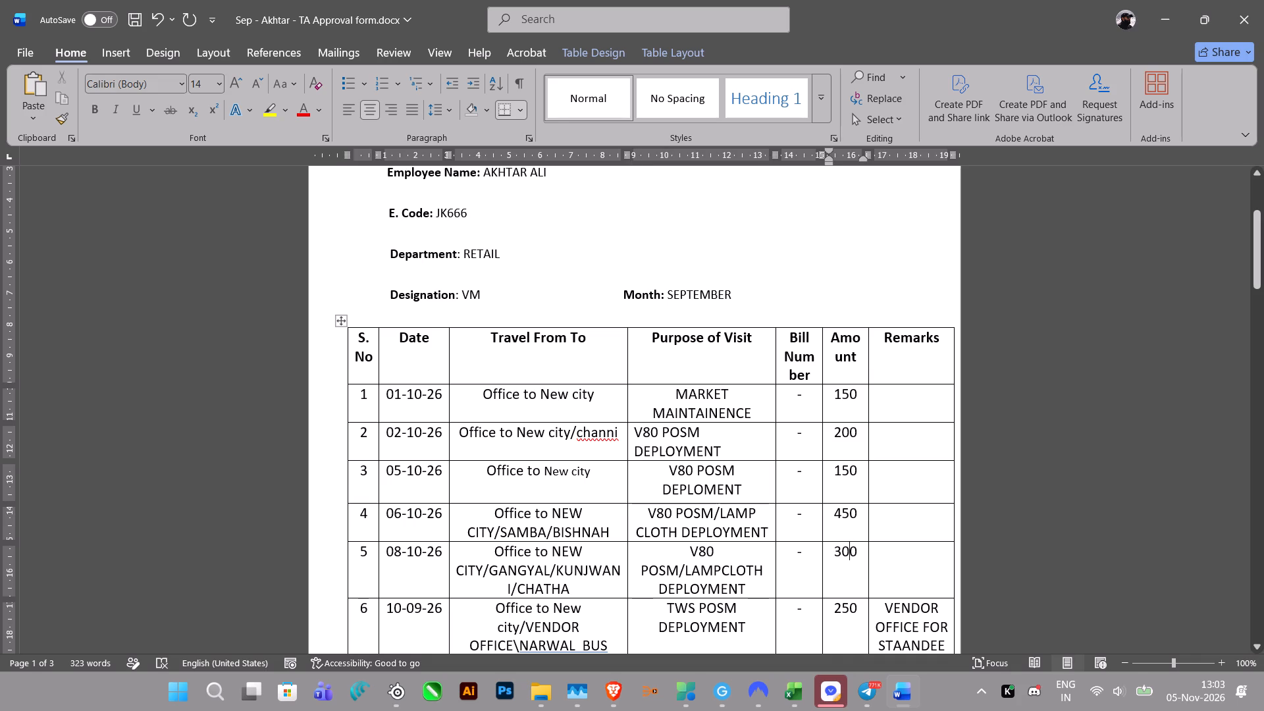
# Change the date in row 6 to 09-10-26.
pyautogui.click(402, 606)
pyautogui.press('BackSpace')
pyautogui.press('BackSpace')
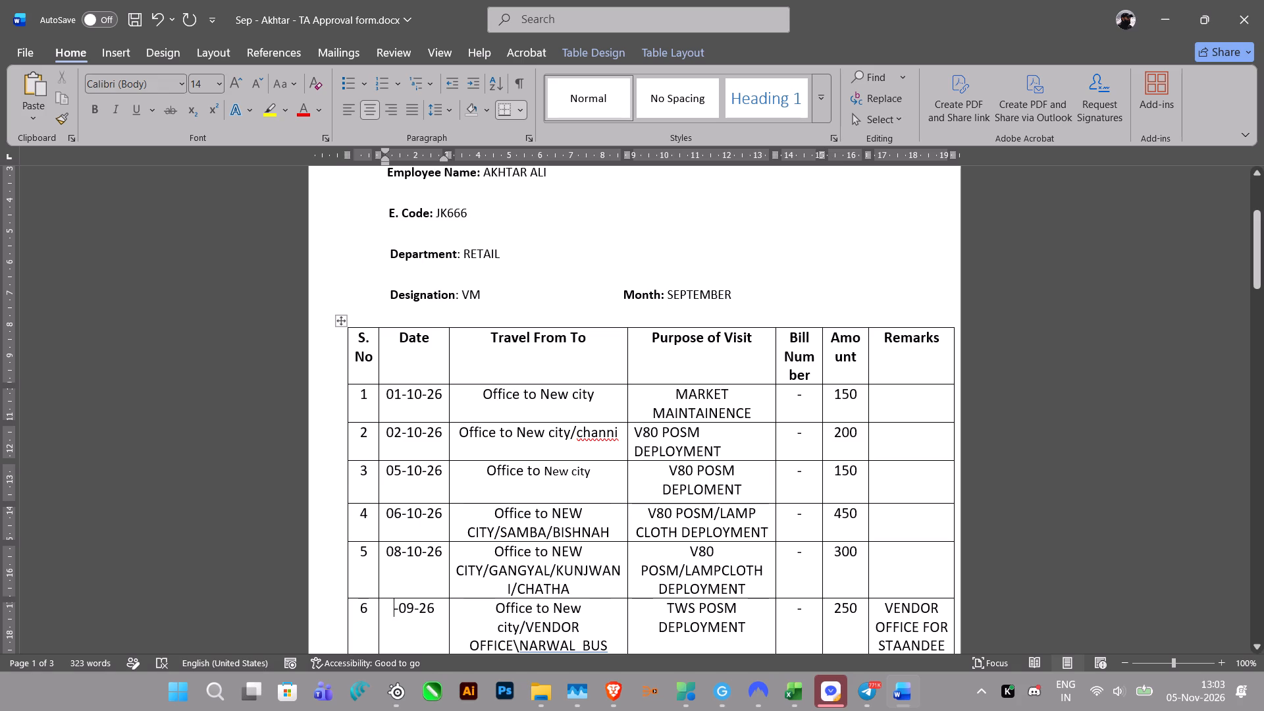
pyautogui.click(402, 606)
pyautogui.press('BackSpace')
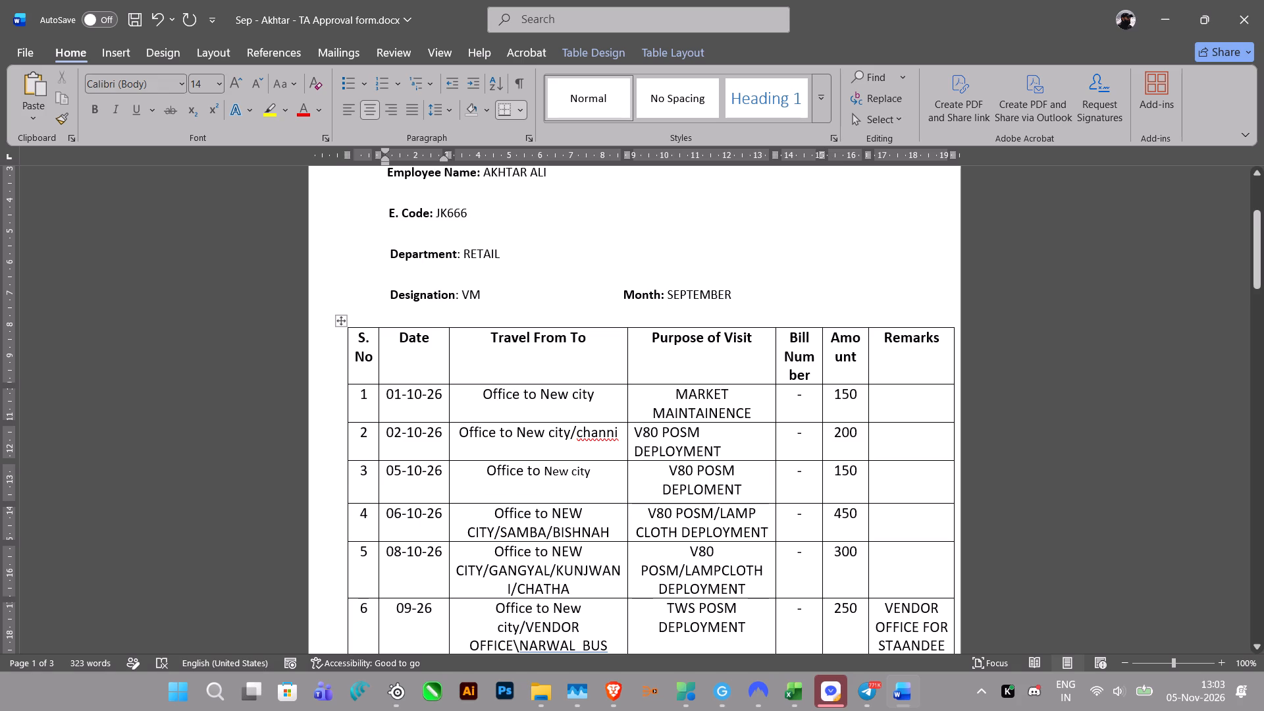
pyautogui.click(412, 606)
pyautogui.press('-')
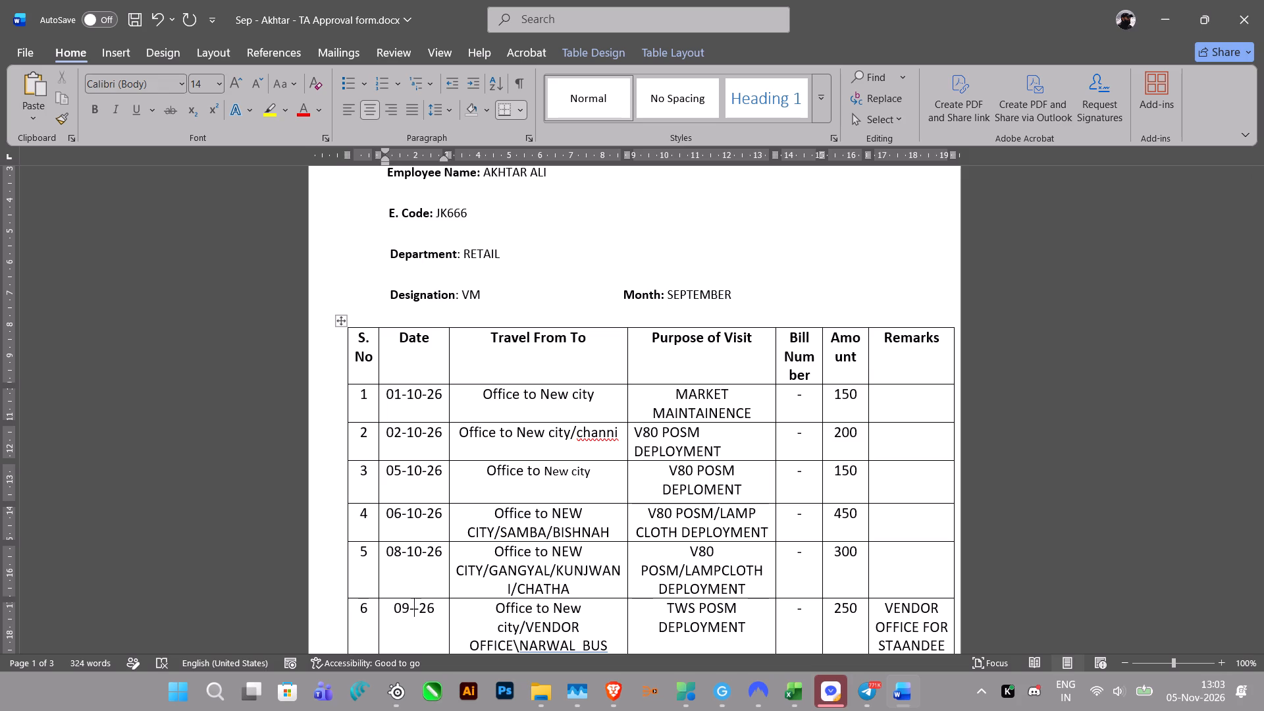
pyautogui.write('10')
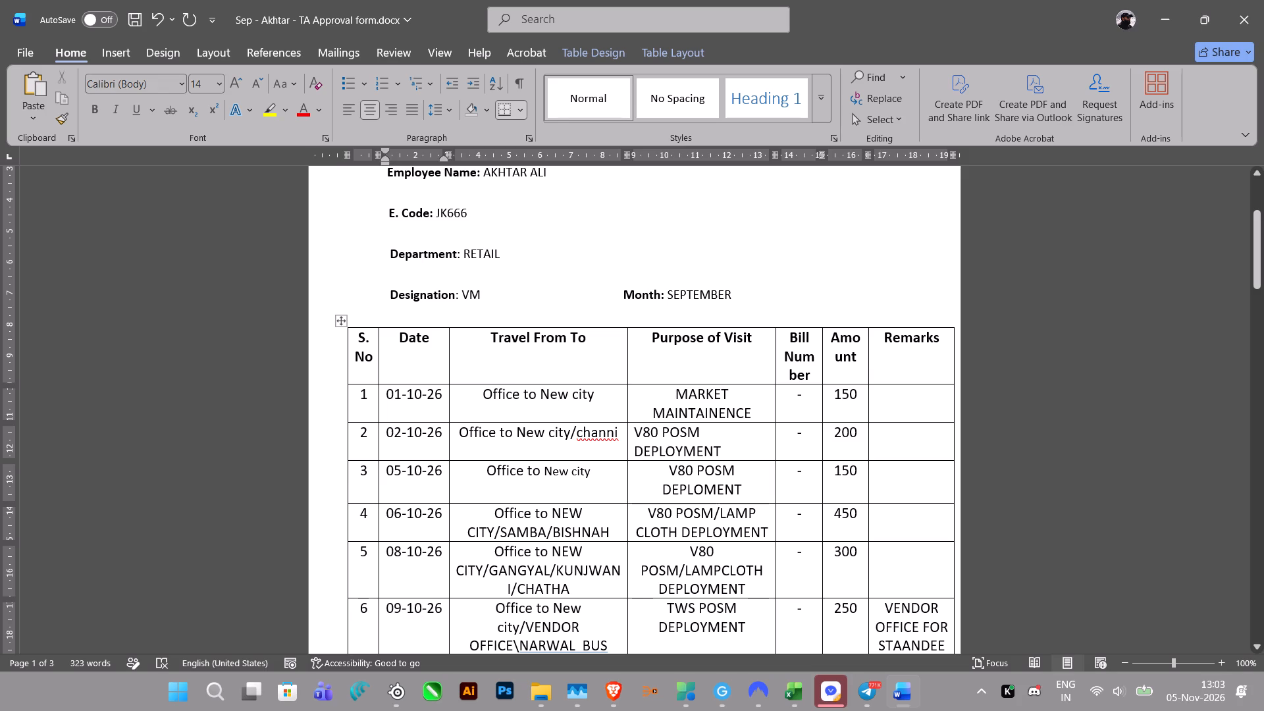
# Edit the travel entry in row 6 to read Office to GANGYAL/ BUS STAND.
pyautogui.click(587, 625)
pyautogui.press('BackSpace')
pyautogui.press('BackSpace')
pyautogui.press('BackSpace')
pyautogui.press('BackSpace')
pyautogui.press('BackSpace')
pyautogui.press('BackSpace')
pyautogui.press('BackSpace')
pyautogui.press('BackSpace')
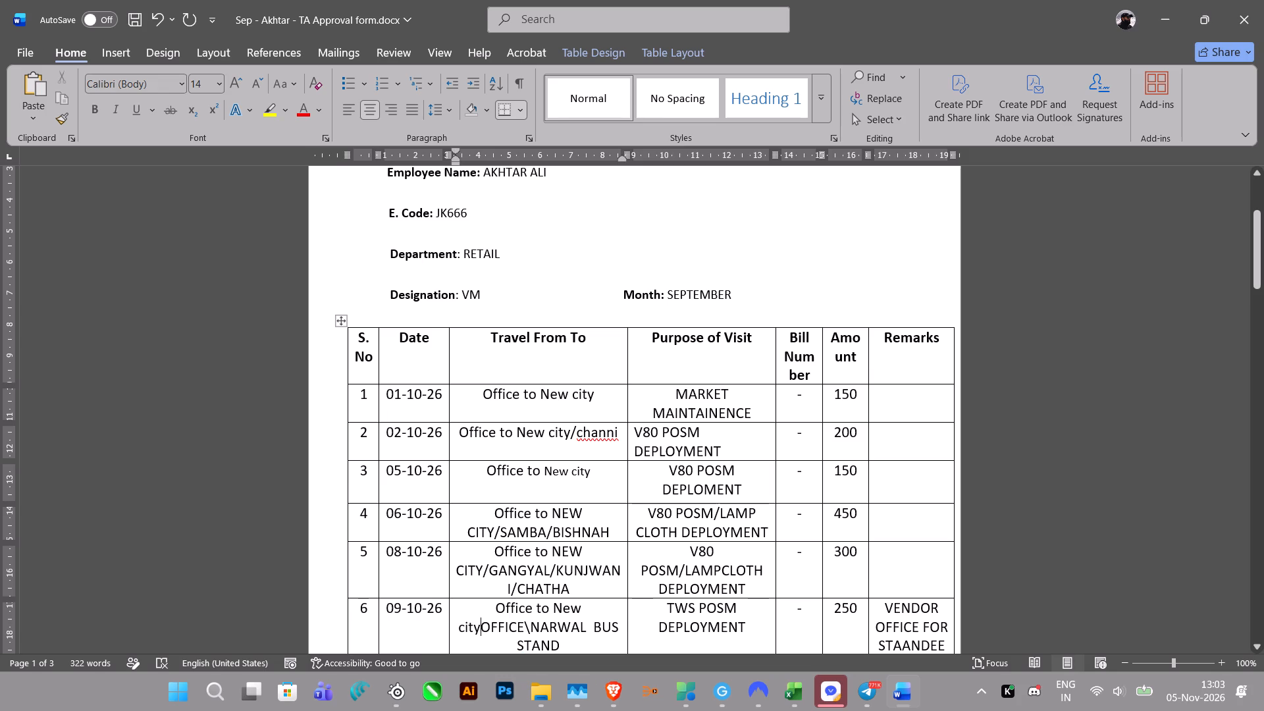
pyautogui.click(589, 625)
pyautogui.press('BackSpace')
pyautogui.press('BackSpace')
pyautogui.press('BackSpace')
pyautogui.press('BackSpace')
pyautogui.press('BackSpace')
pyautogui.press('BackSpace')
pyautogui.press('BackSpace')
pyautogui.press('BackSpace')
pyautogui.press('BackSpace')
pyautogui.press('BackSpace')
pyautogui.press('BackSpace')
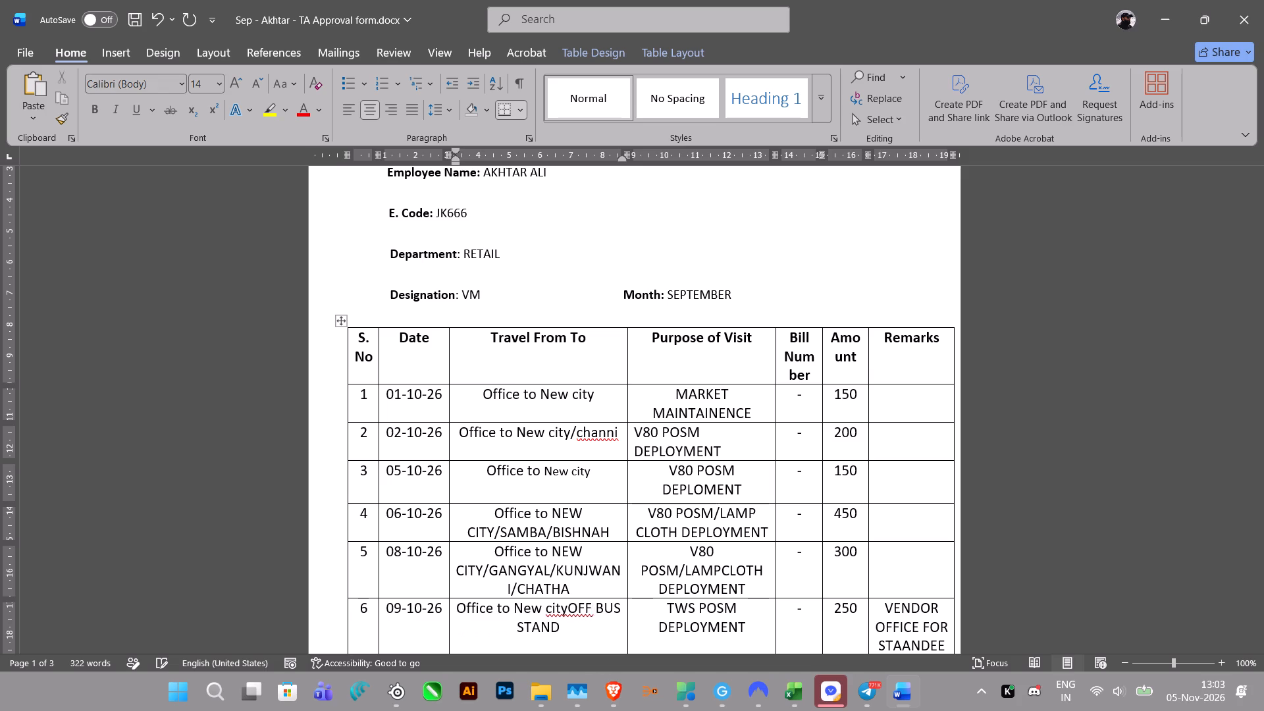
pyautogui.press('BackSpace')
pyautogui.press('BackSpace')
pyautogui.press('BackSpace')
pyautogui.press('BackSpace')
pyautogui.press('BackSpace')
pyautogui.press('BackSpace')
pyautogui.press('BackSpace')
pyautogui.press('BackSpace')
pyautogui.press('BackSpace')
pyautogui.press('BackSpace')
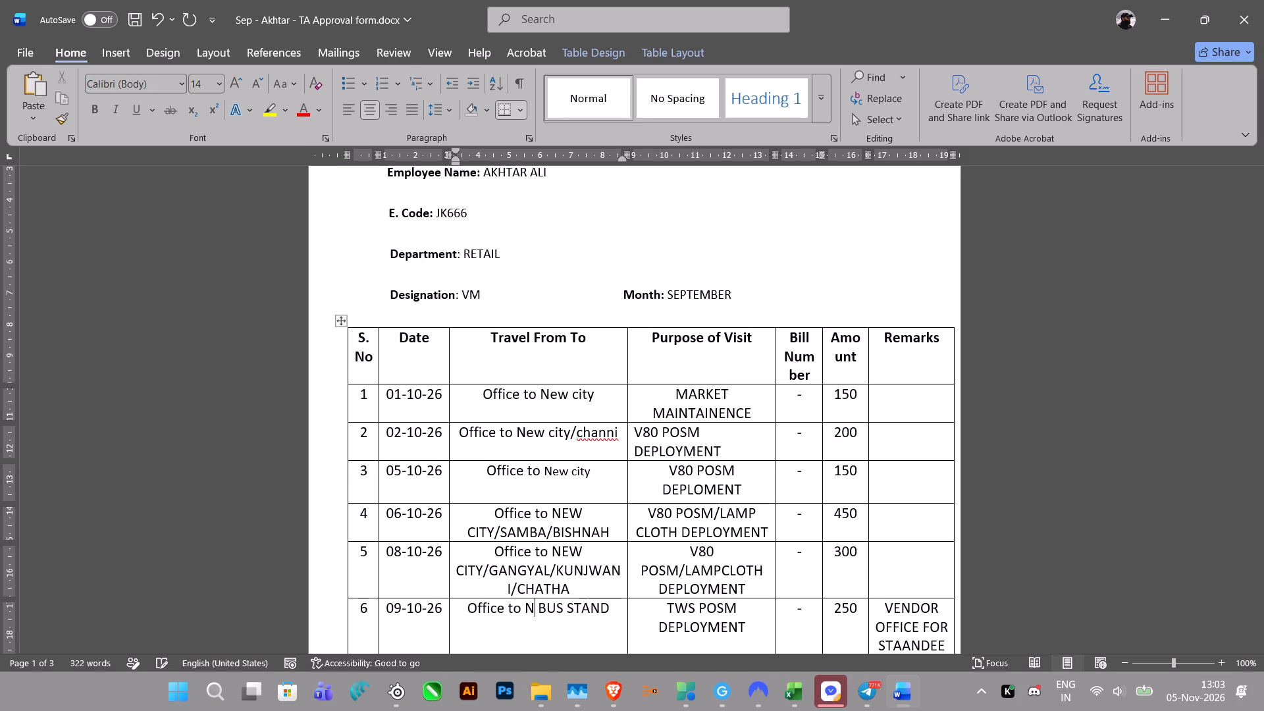
pyautogui.press('BackSpace')
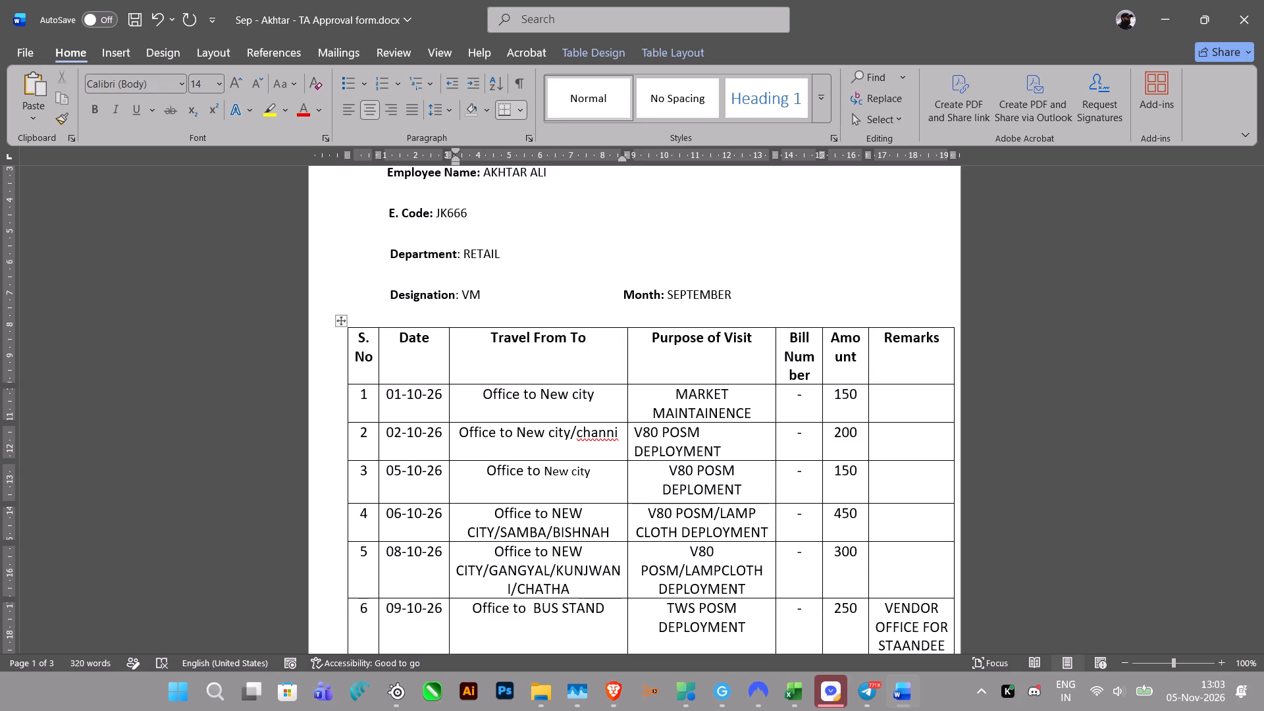
pyautogui.write('GANGYAL')
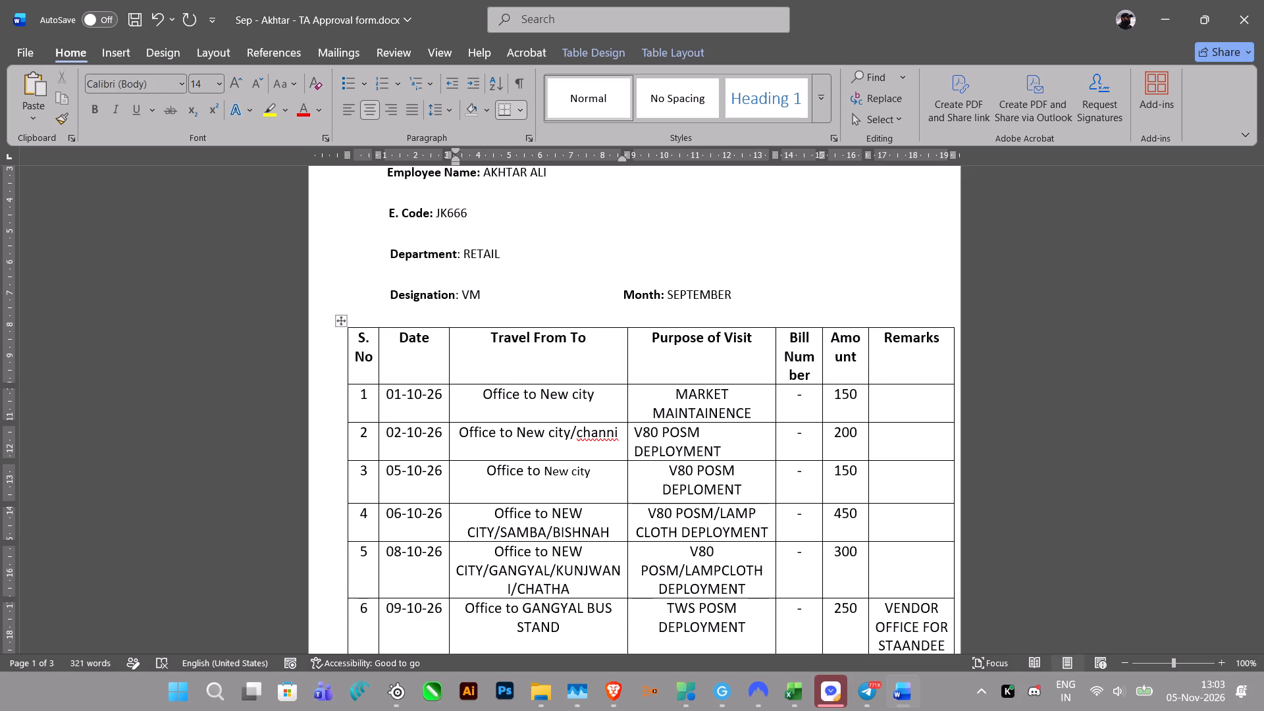
pyautogui.press('/')
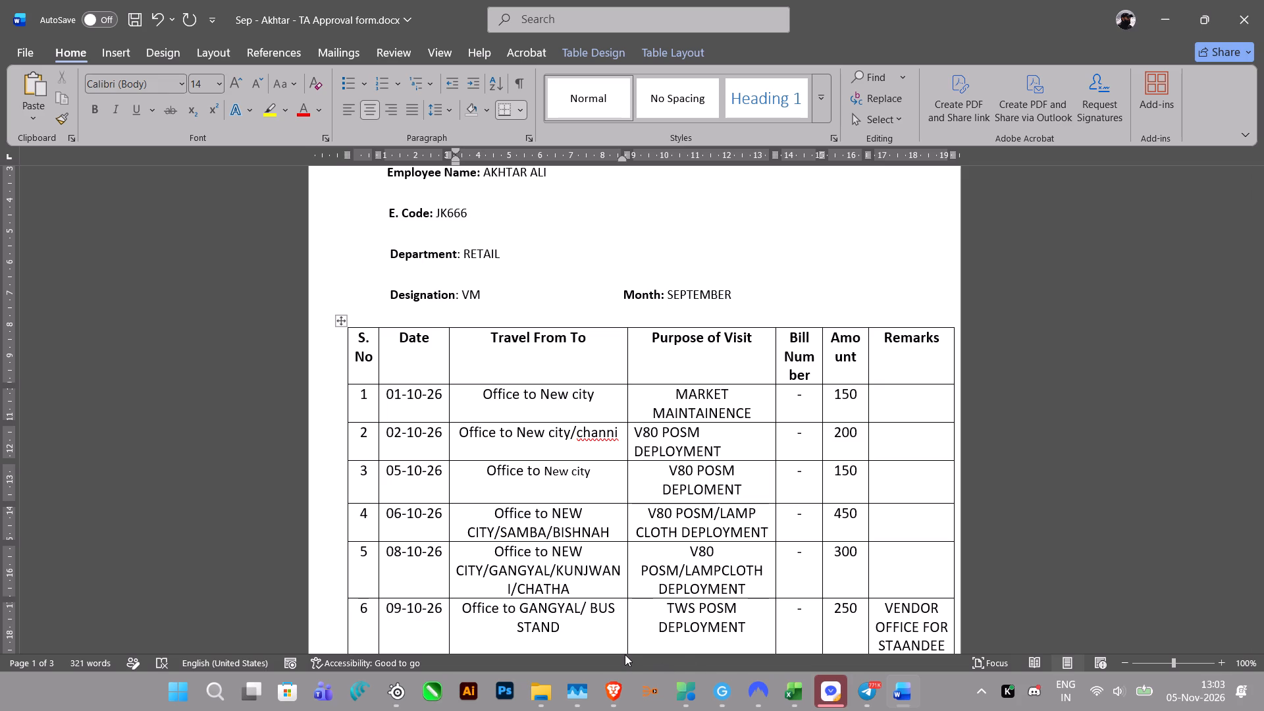
# Edit the purpose of visit in row 6 to read GANGYAL WAREHOUSE FOR FIXTURE DEPLOYMENT.
pyautogui.click(743, 615)
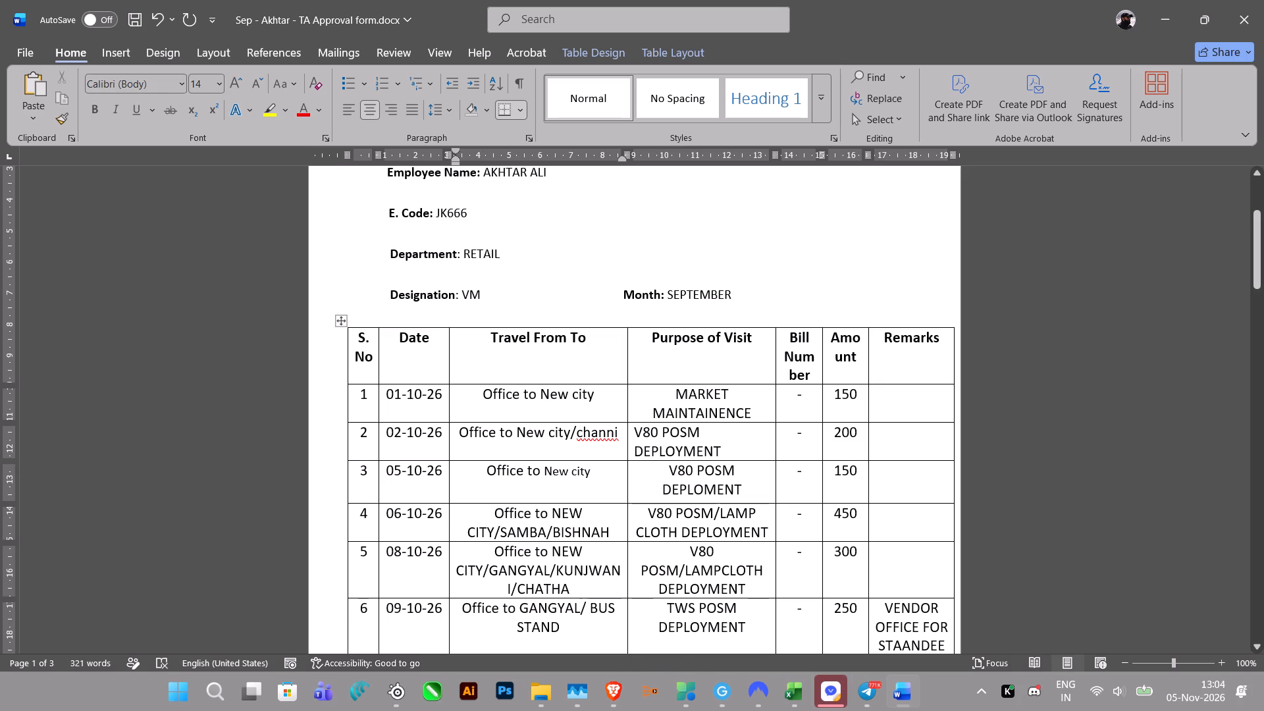
pyautogui.press('BackSpace')
pyautogui.press('BackSpace')
pyautogui.press('BackSpace')
pyautogui.press('BackSpace')
pyautogui.press('BackSpace')
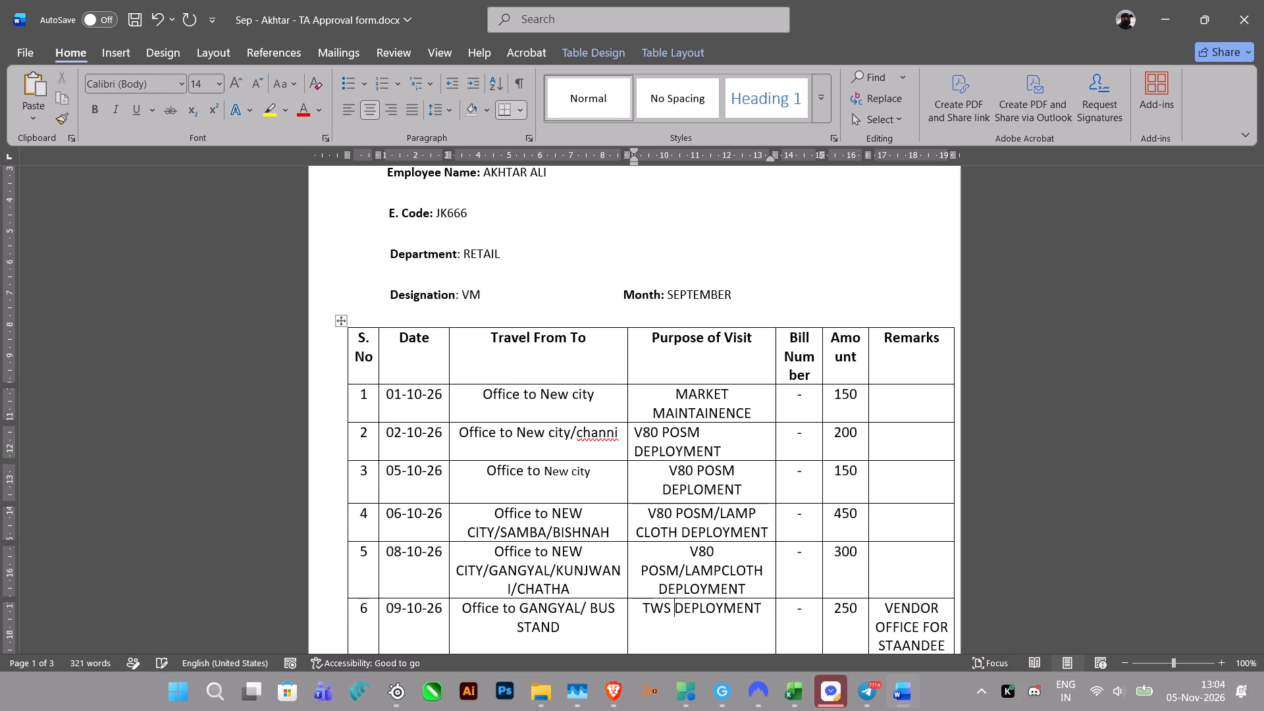
pyautogui.press('BackSpace')
pyautogui.press('BackSpace')
pyautogui.press('BackSpace')
pyautogui.press('BackSpace')
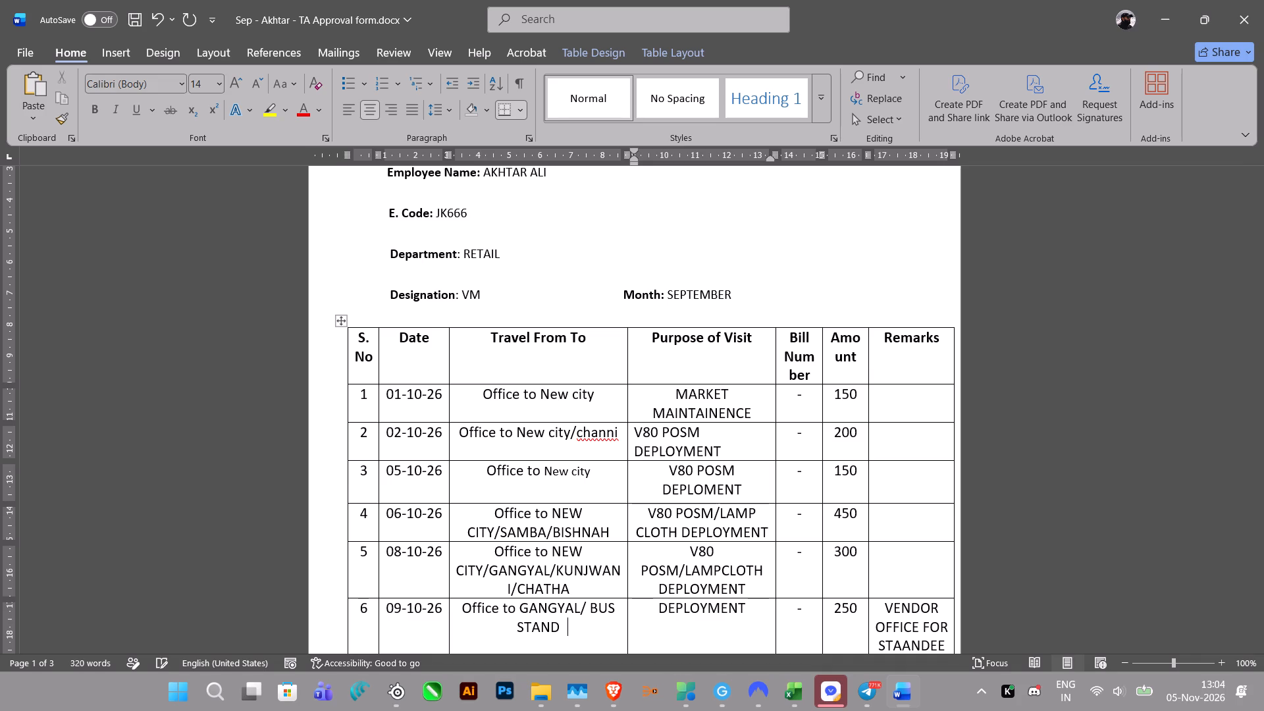
pyautogui.click(743, 615)
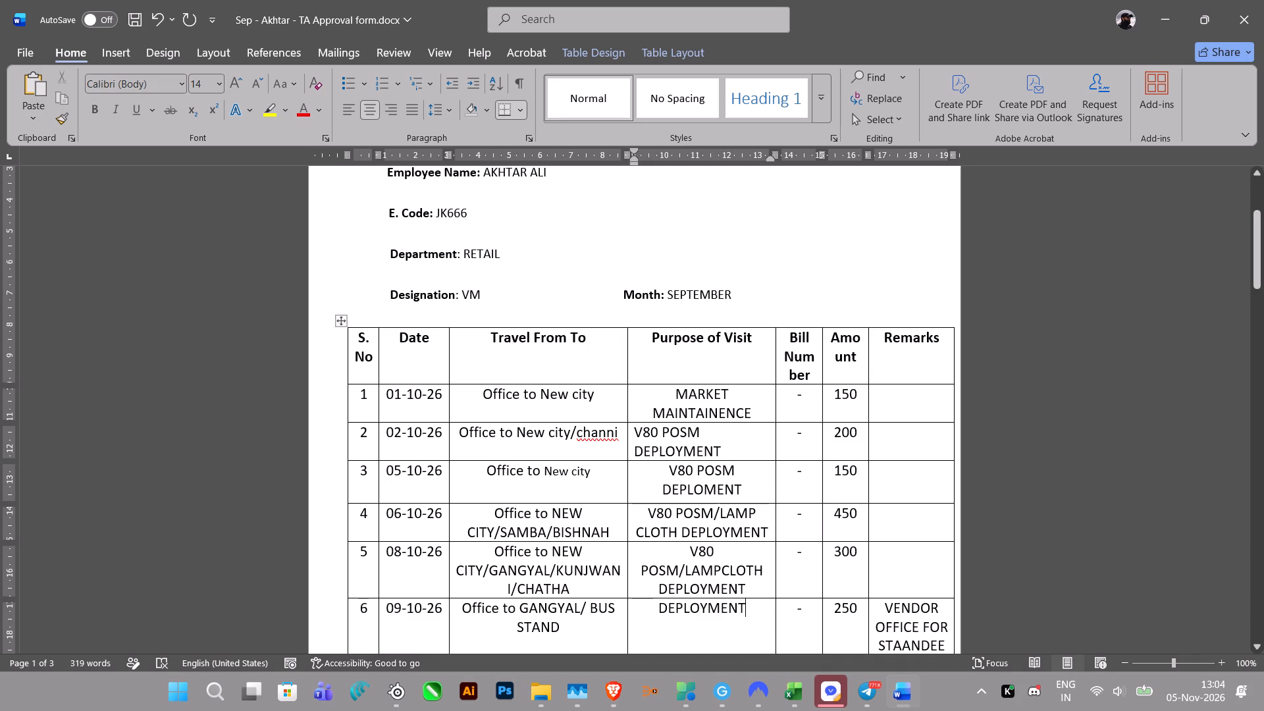
pyautogui.write('GANGYAL')
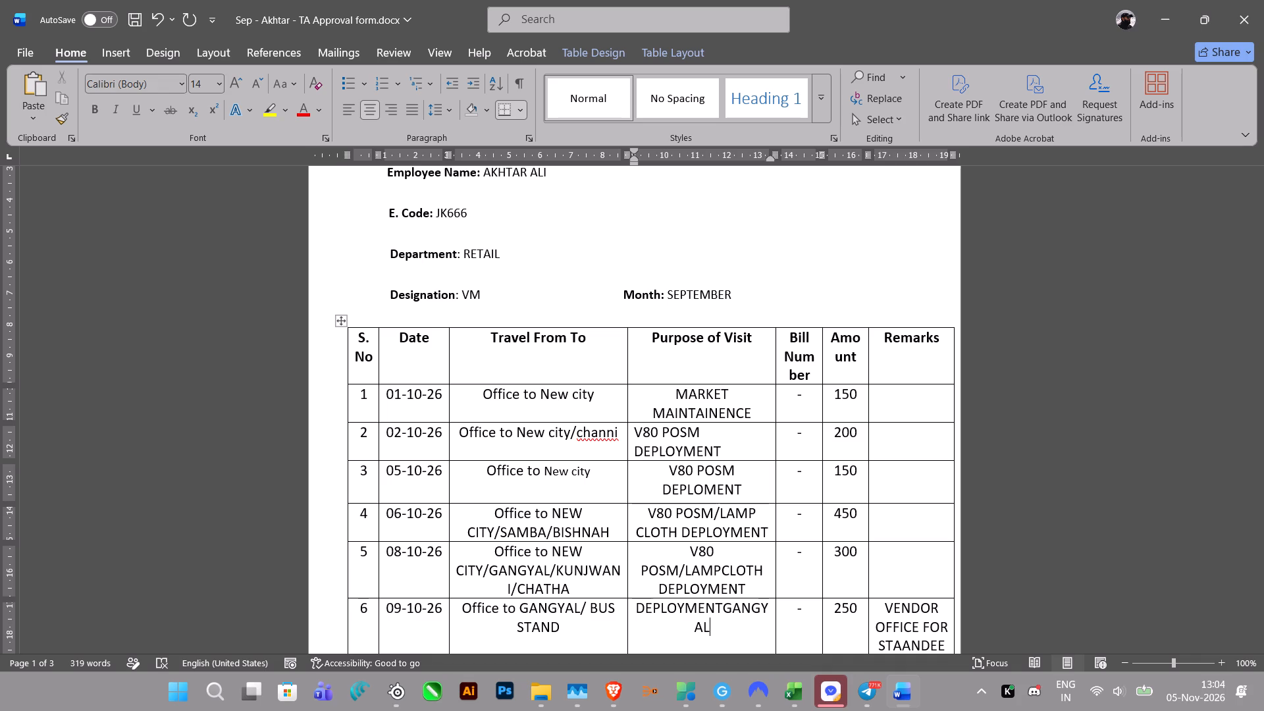
pyautogui.press('BackSpace')
pyautogui.press('BackSpace')
pyautogui.press('BackSpace')
pyautogui.press('BackSpace')
pyautogui.press('BackSpace')
pyautogui.press('BackSpace')
pyautogui.press('BackSpace')
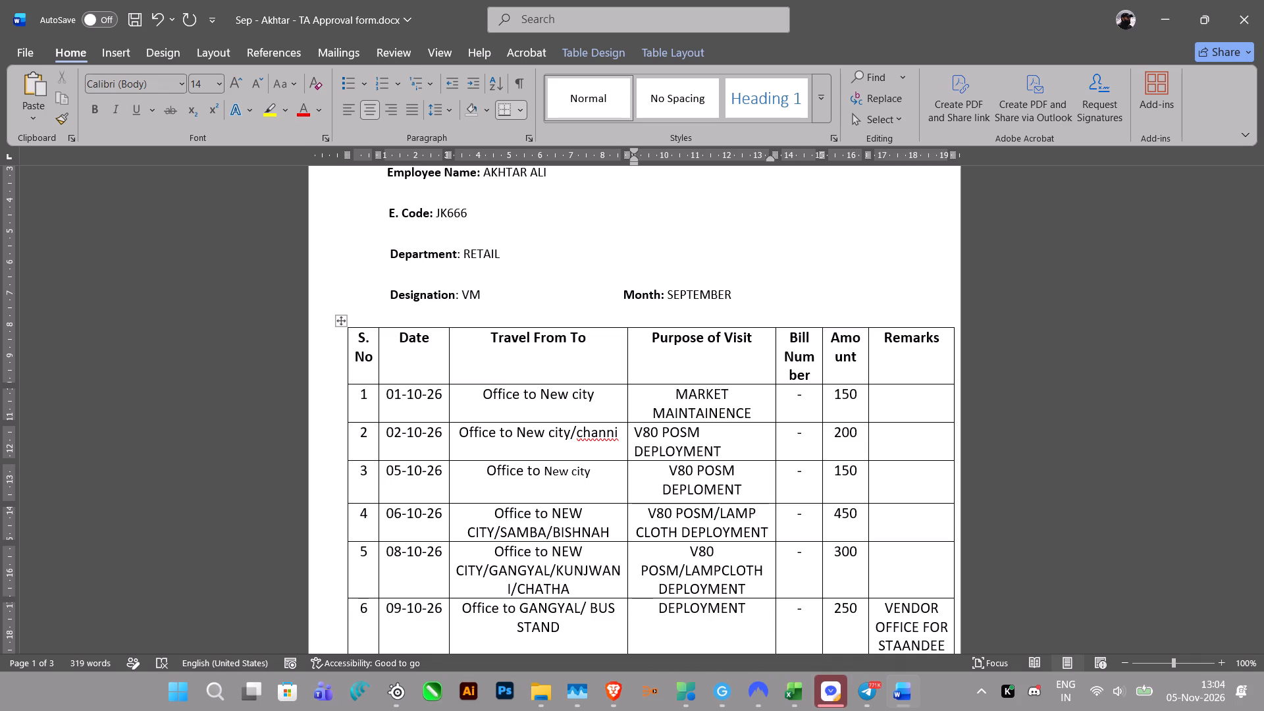
pyautogui.click(652, 608)
pyautogui.write('GANGA')
pyautogui.press('BackSpace')
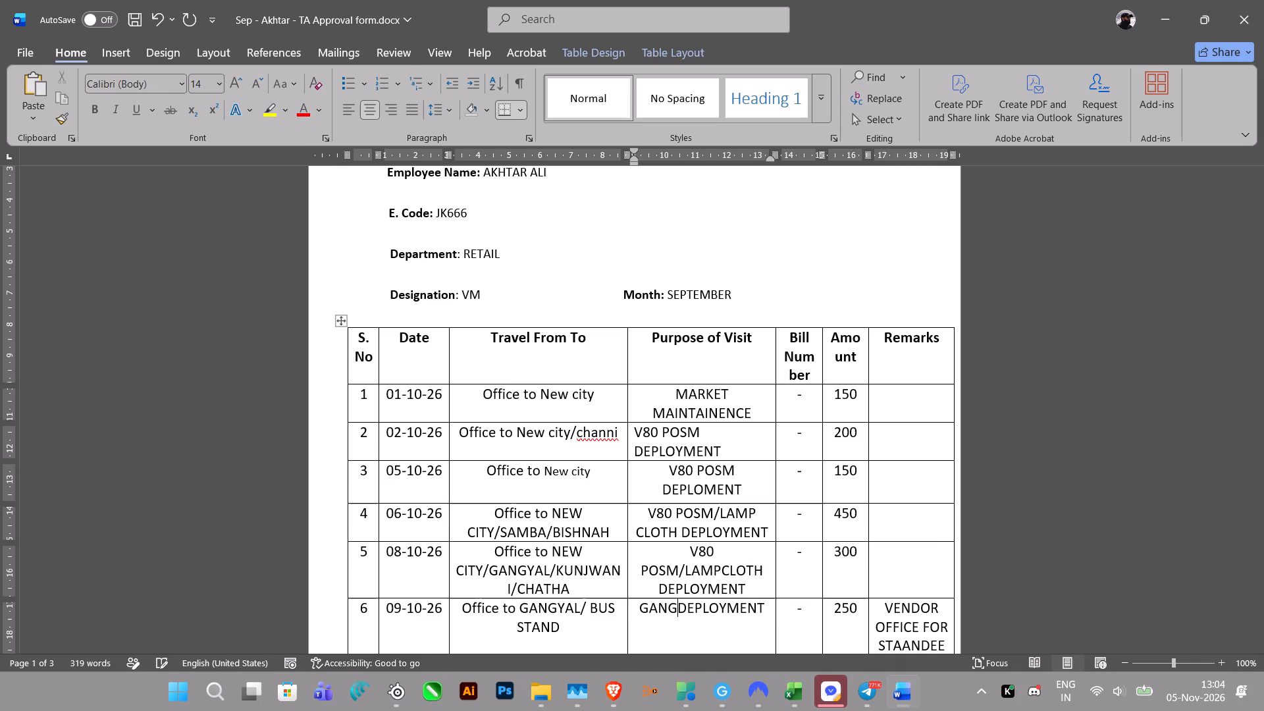
pyautogui.write('YAL')
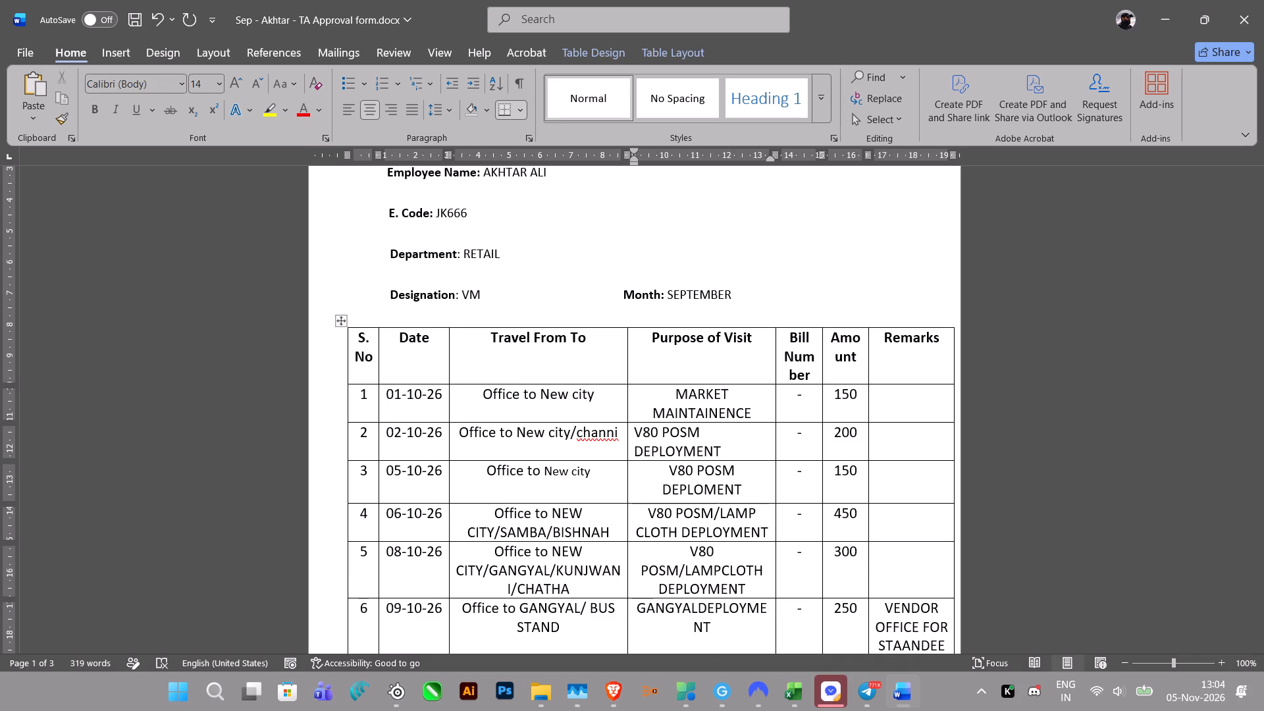
pyautogui.press('space')
pyautogui.write('WAREHOUSE')
pyautogui.press('space')
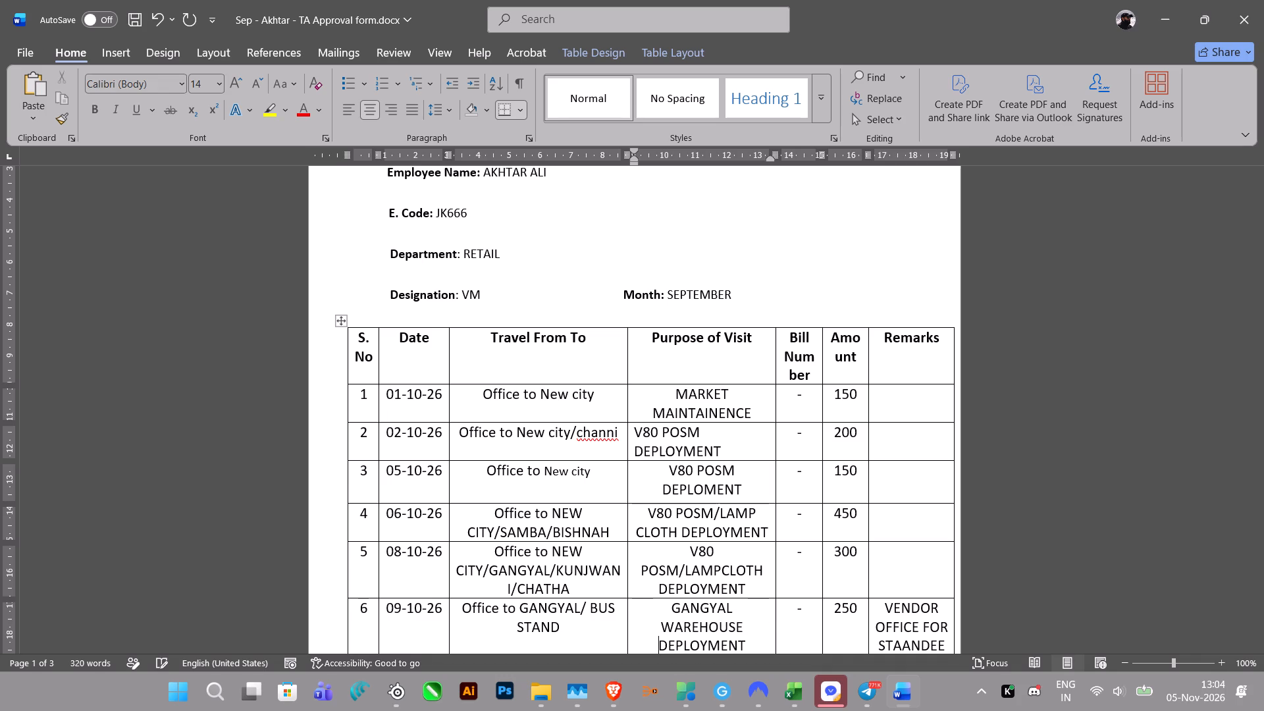
pyautogui.write('FORR')
pyautogui.press('space')
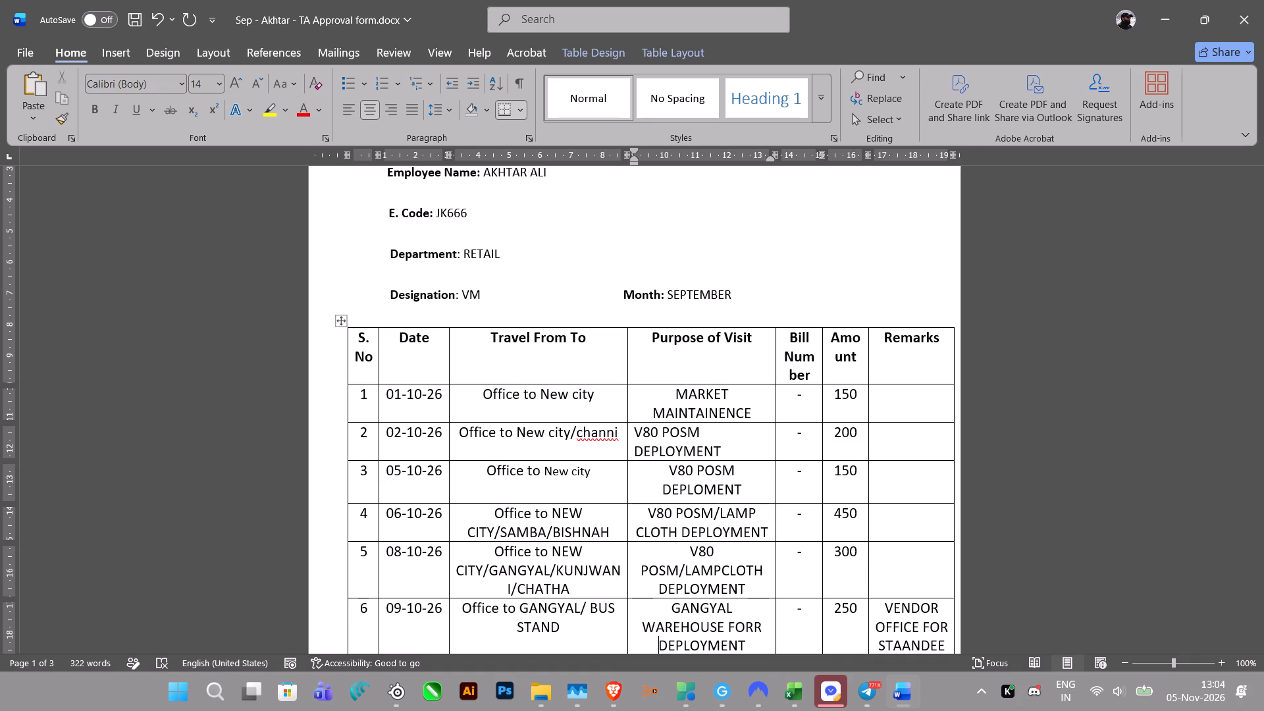
pyautogui.press('BackSpace')
pyautogui.press('BackSpace')
pyautogui.press('space')
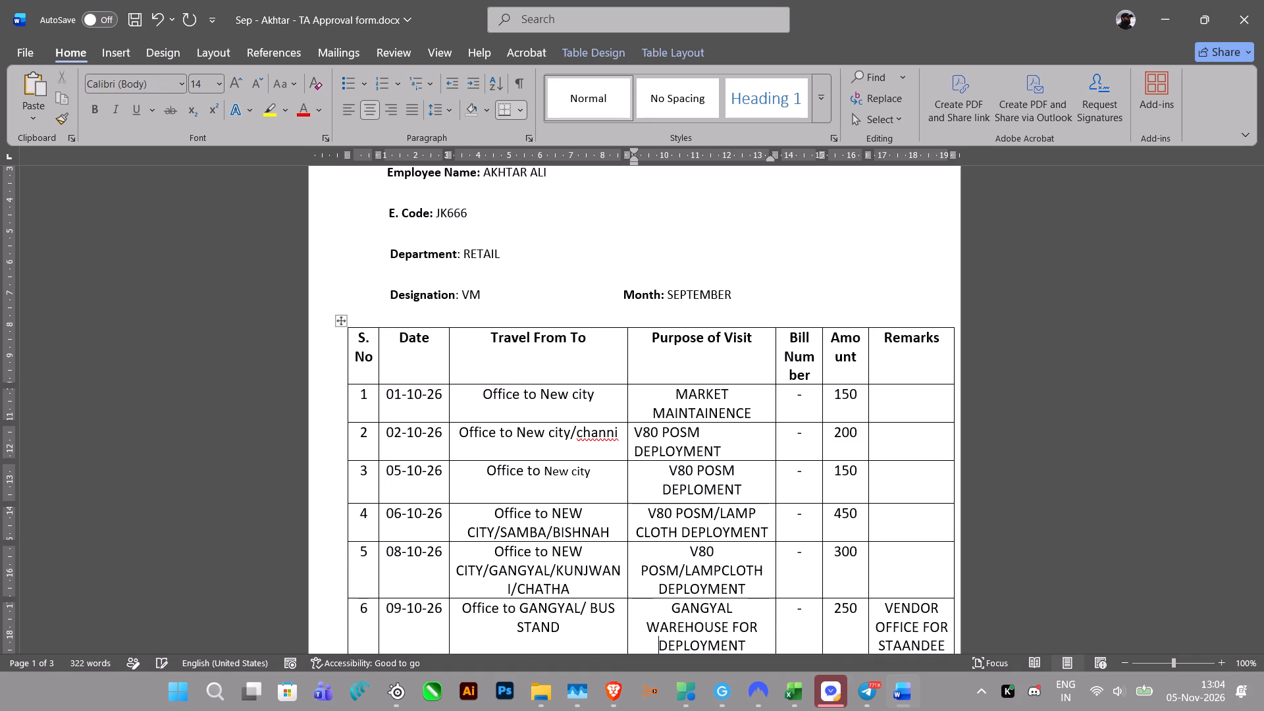
pyautogui.write('FI')
pyautogui.write('XTURE')
pyautogui.press('space')
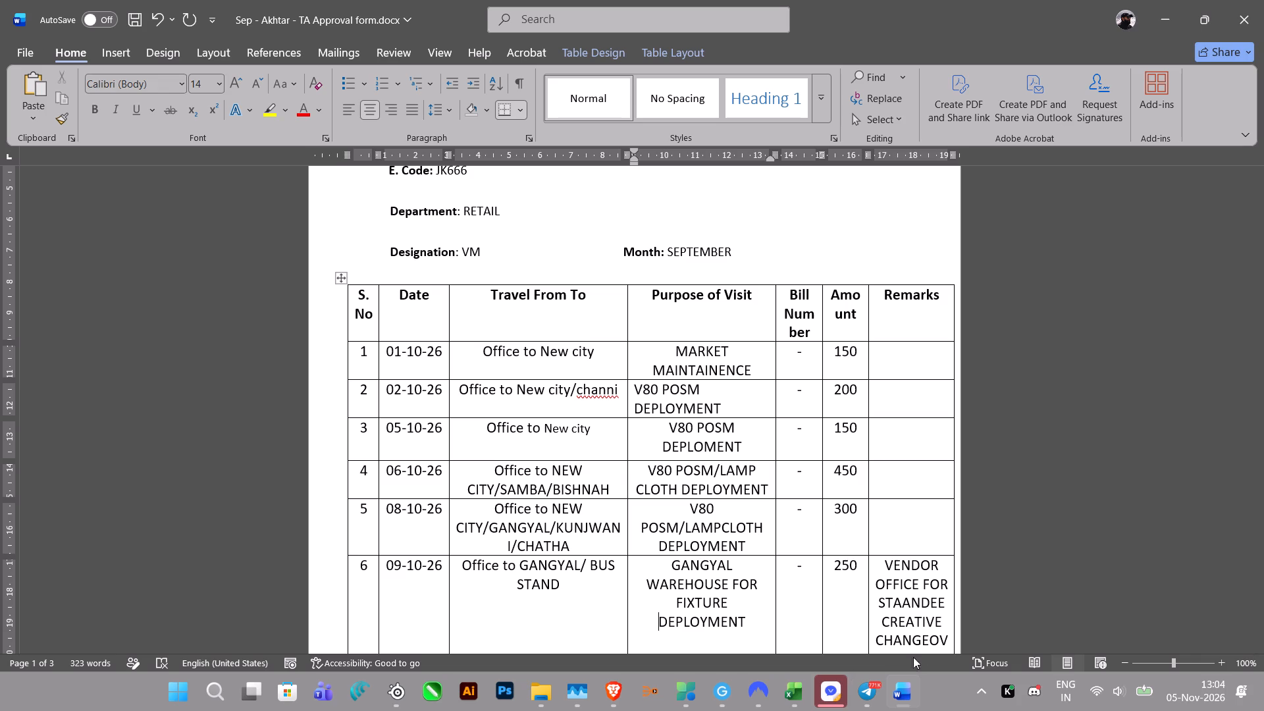
# Clear all the text from the Remarks cell in row 6.
pyautogui.click(949, 635)
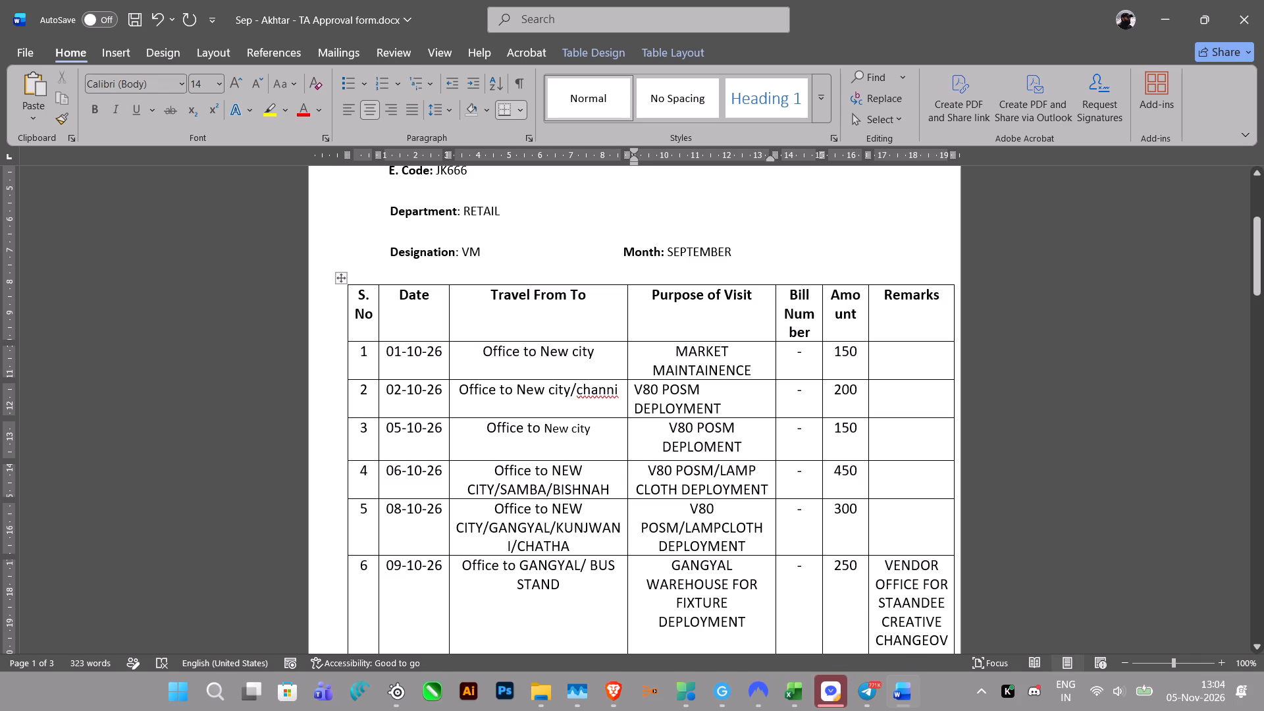
pyautogui.press('BackSpace')
pyautogui.press('BackSpace')
pyautogui.press('BackSpace')
pyautogui.press('BackSpace')
pyautogui.press('BackSpace')
pyautogui.press('BackSpace')
pyautogui.press('BackSpace')
pyautogui.press('BackSpace')
pyautogui.press('BackSpace')
pyautogui.press('BackSpace')
pyautogui.press('BackSpace')
pyautogui.press('BackSpace')
pyautogui.press('BackSpace')
pyautogui.press('BackSpace')
pyautogui.press('BackSpace')
pyautogui.press('BackSpace')
pyautogui.press('BackSpace')
pyautogui.press('BackSpace')
pyautogui.press('BackSpace')
pyautogui.press('BackSpace')
pyautogui.press('BackSpace')
pyautogui.press('BackSpace')
pyautogui.press('BackSpace')
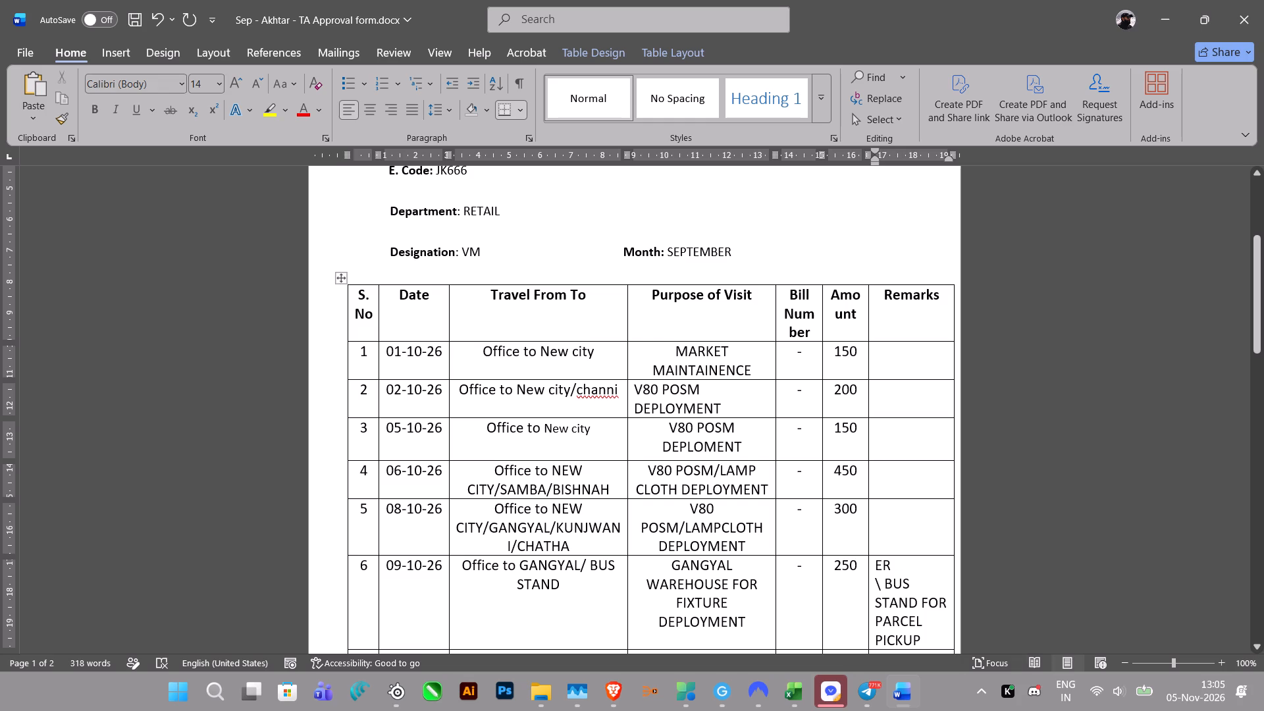
pyautogui.click(927, 639)
pyautogui.press('BackSpace')
pyautogui.press('BackSpace')
pyautogui.press('BackSpace')
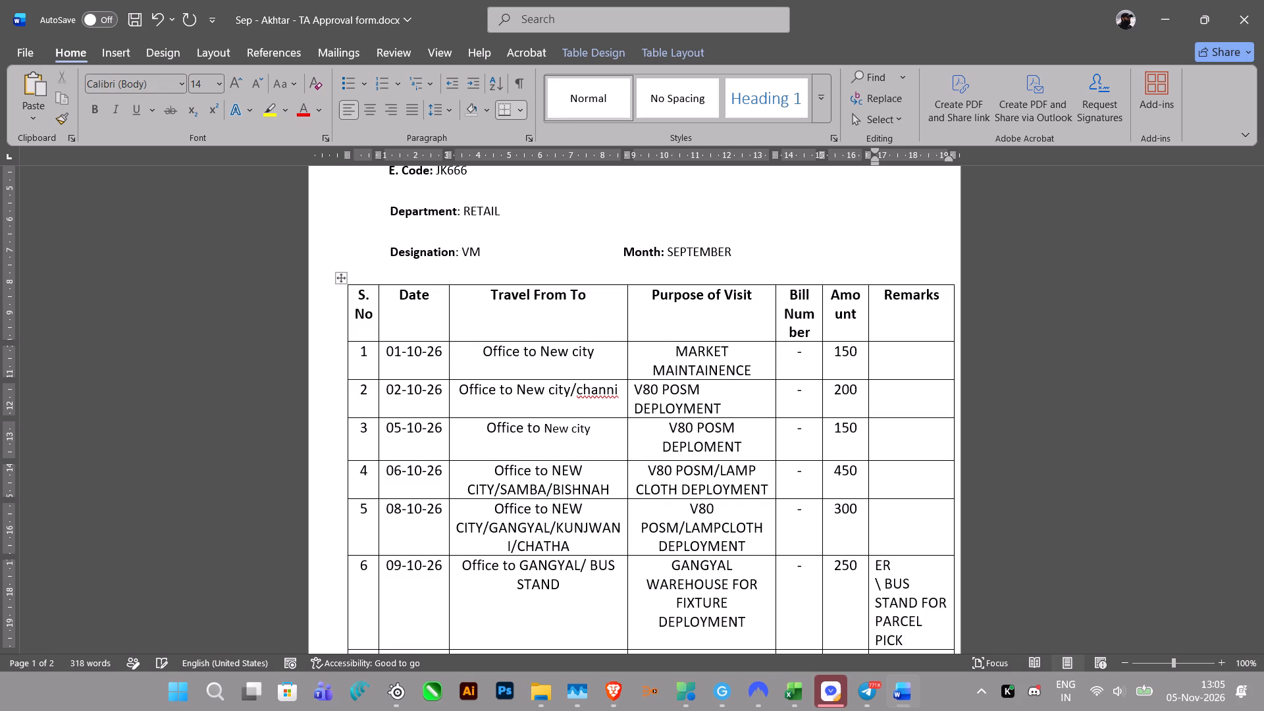
pyautogui.press('BackSpace')
pyautogui.press('BackSpace')
pyautogui.press('BackSpace')
pyautogui.press('BackSpace')
pyautogui.press('BackSpace')
pyautogui.press('BackSpace')
pyautogui.press('BackSpace')
pyautogui.press('BackSpace')
pyautogui.press('BackSpace')
pyautogui.press('BackSpace')
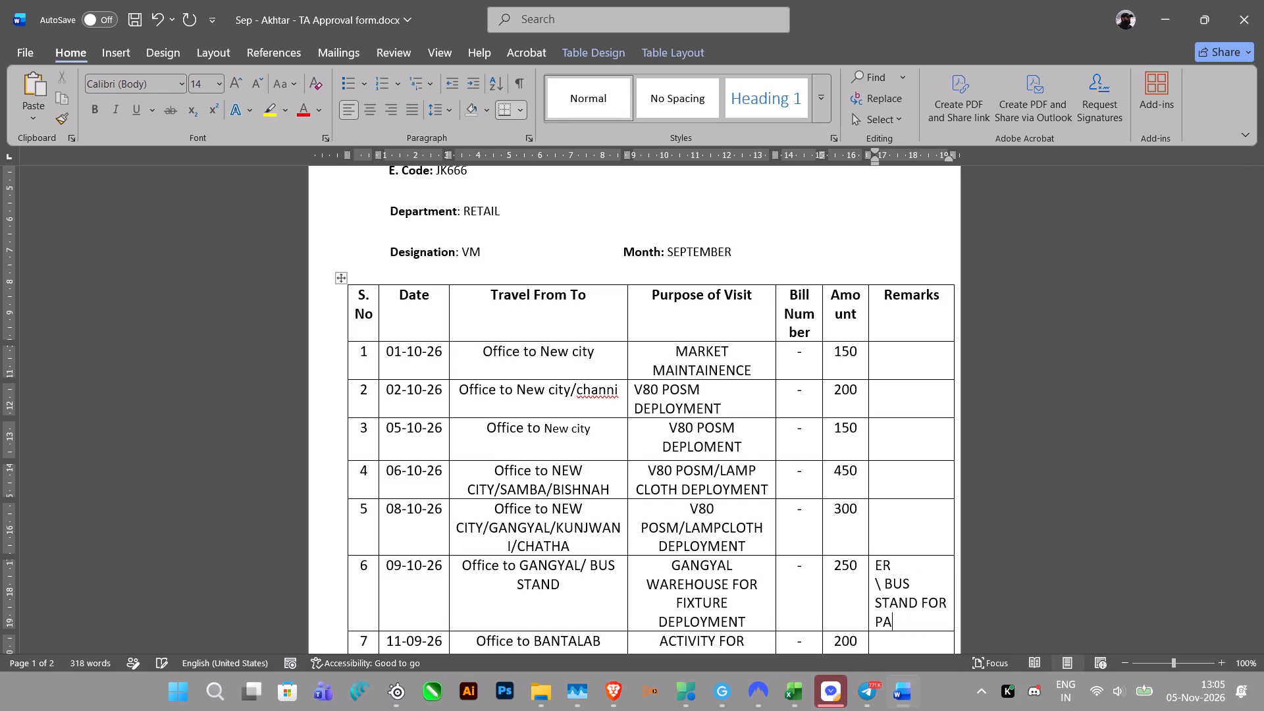
pyautogui.press('BackSpace')
pyautogui.press('BackSpace')
pyautogui.press('BackSpace')
pyautogui.press('BackSpace')
pyautogui.press('BackSpace')
pyautogui.press('BackSpace')
pyautogui.press('BackSpace')
pyautogui.press('BackSpace')
pyautogui.press('BackSpace')
pyautogui.press('BackSpace')
pyautogui.press('BackSpace')
pyautogui.press('BackSpace')
pyautogui.press('BackSpace')
pyautogui.press('BackSpace')
pyautogui.press('BackSpace')
pyautogui.press('BackSpace')
pyautogui.press('BackSpace')
pyautogui.press('BackSpace')
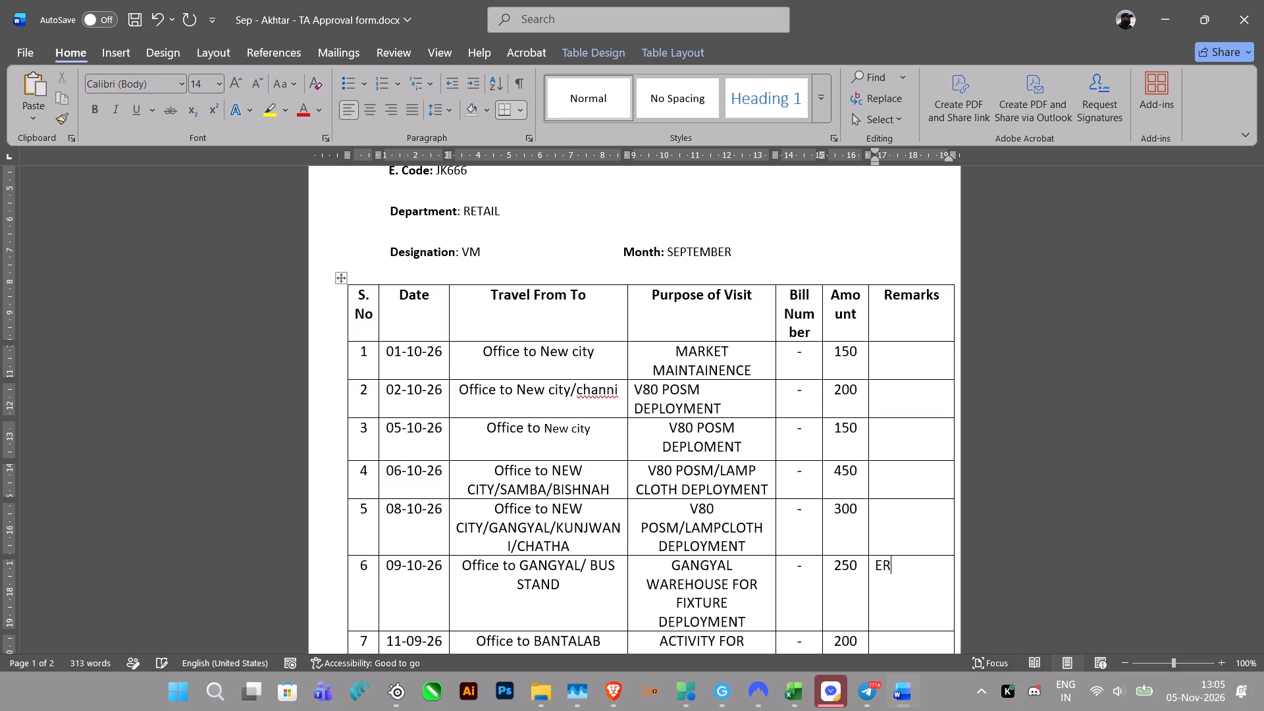
pyautogui.press('BackSpace')
pyautogui.press('BackSpace')
pyautogui.press('BackSpace')
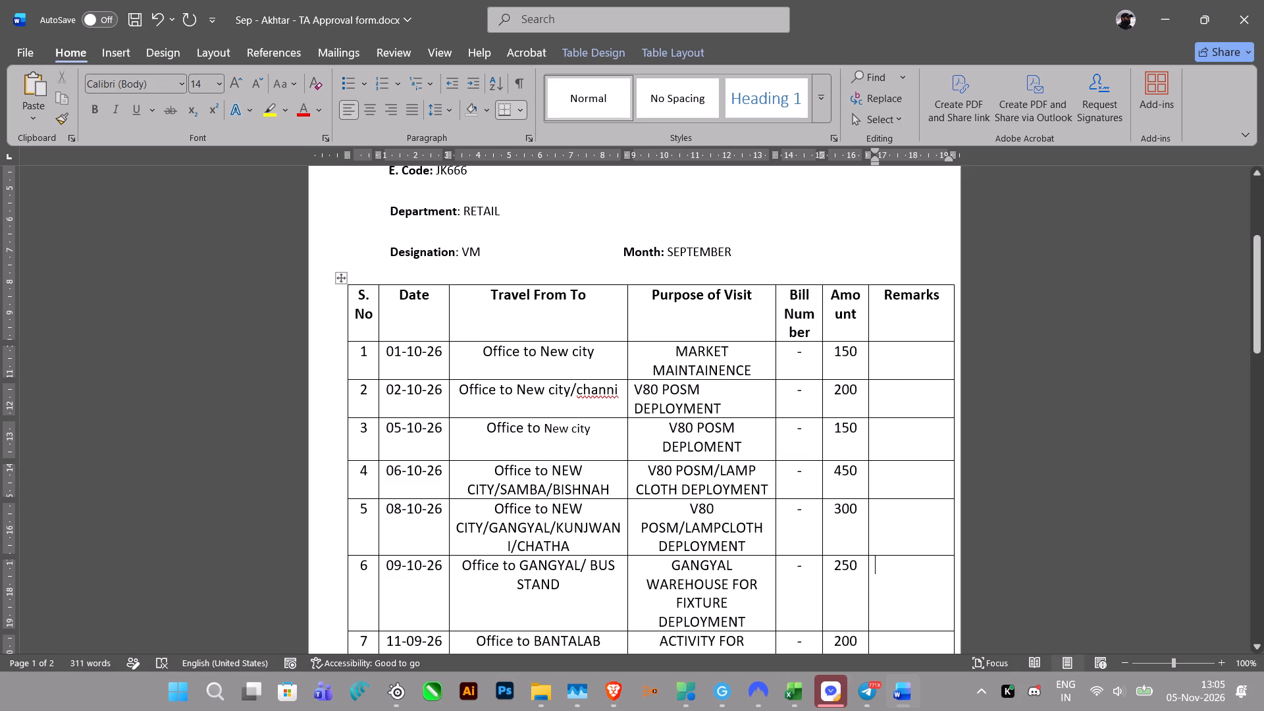
# Change the amount in row 6 to 150.
pyautogui.click(841, 567)
pyautogui.press('BackSpace')
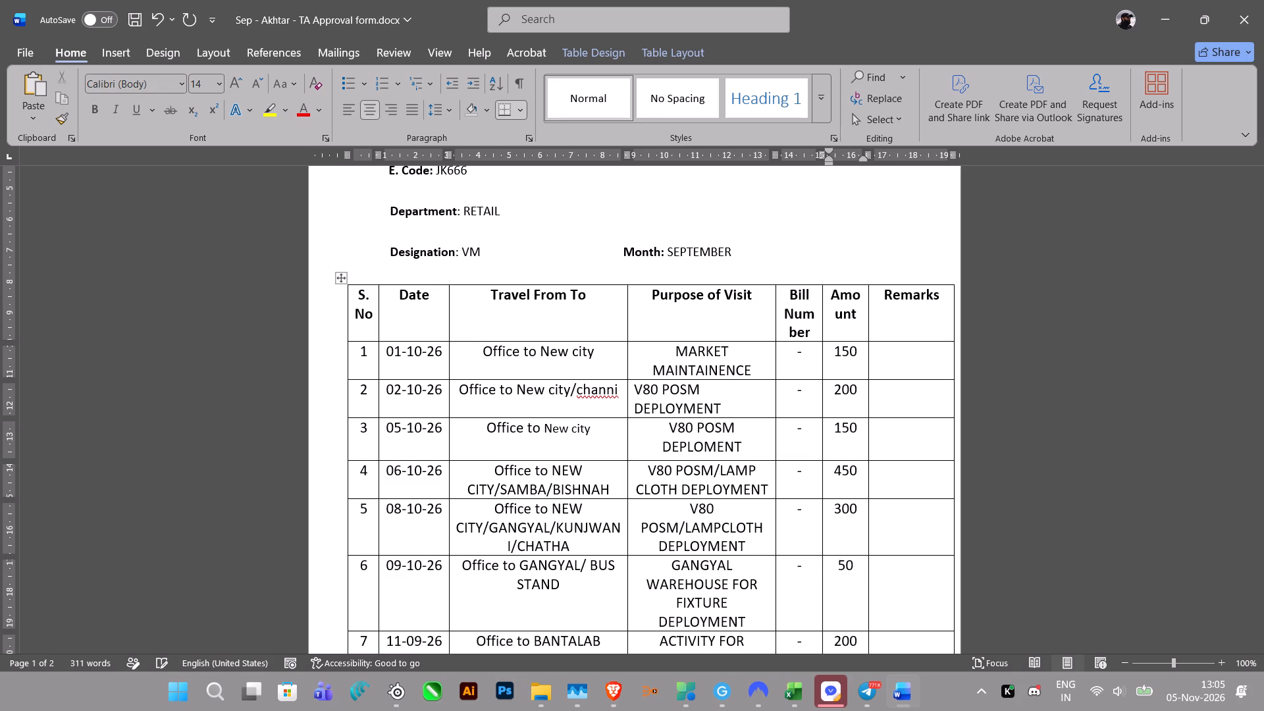
pyautogui.press('1')
# Change the date in row 7 to 10-10-26.
pyautogui.scroll(-1, 680, 569)
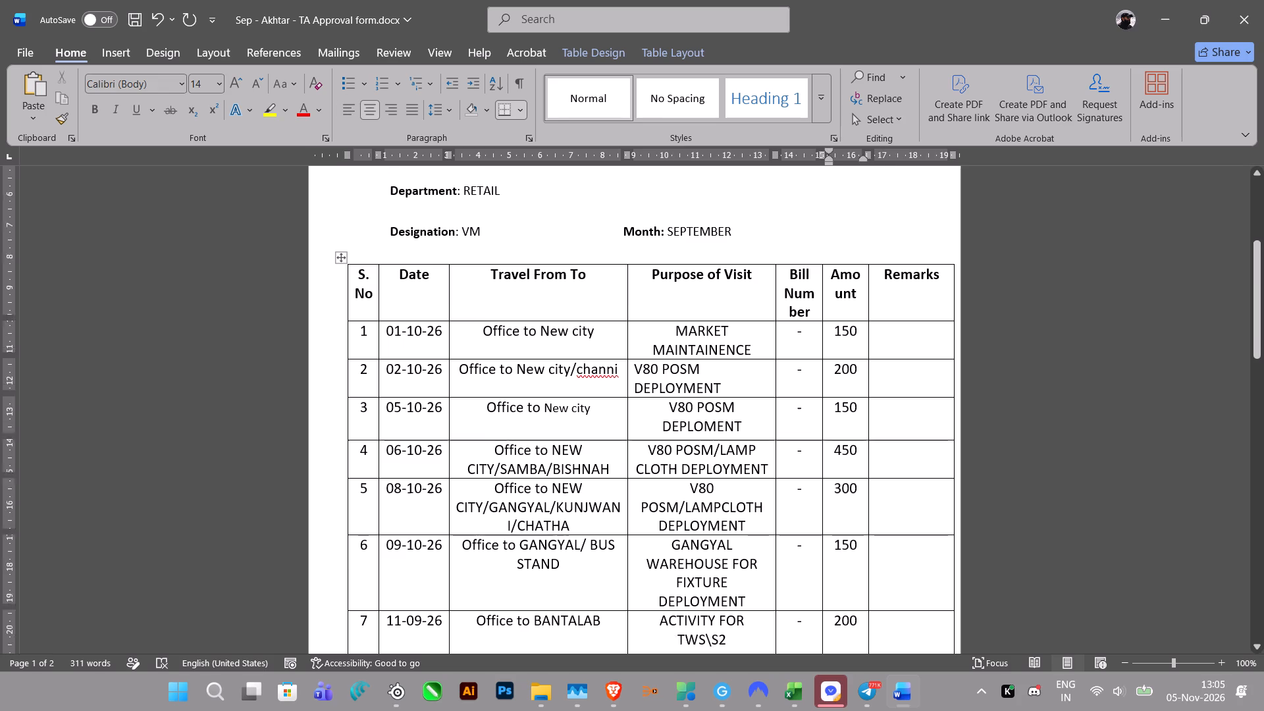
pyautogui.scroll(-1, 680, 569)
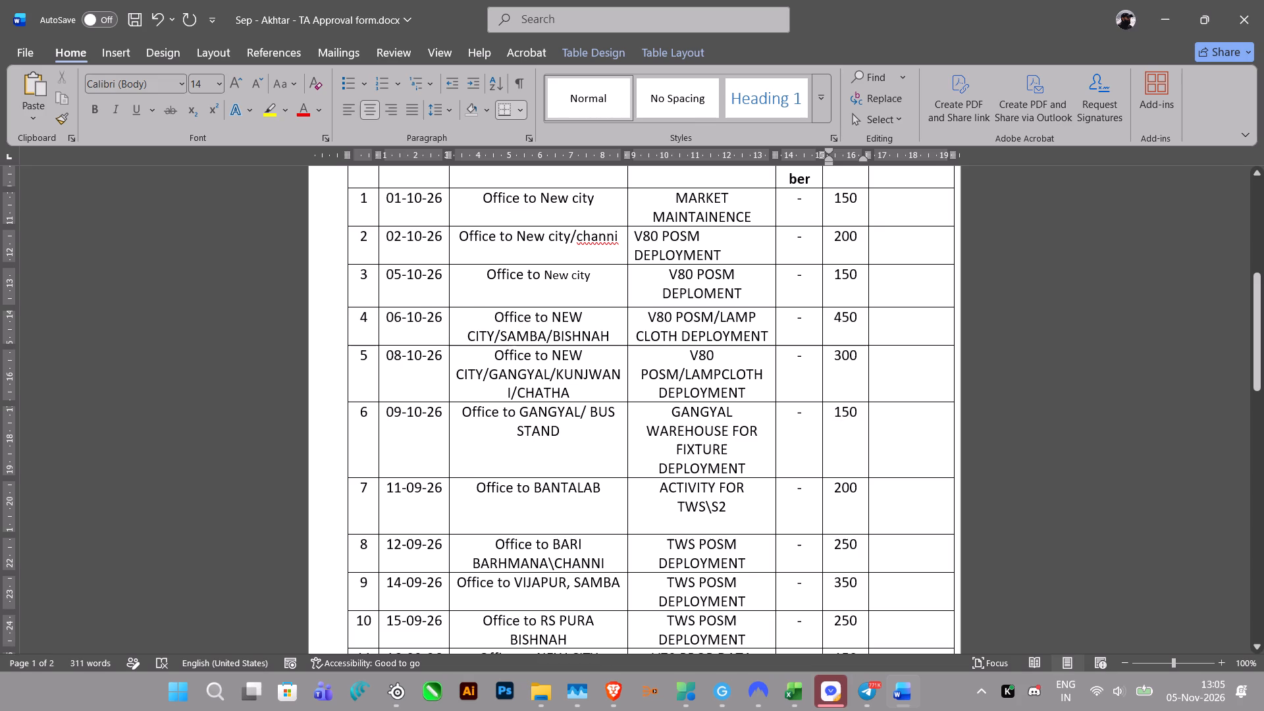
pyautogui.click(400, 489)
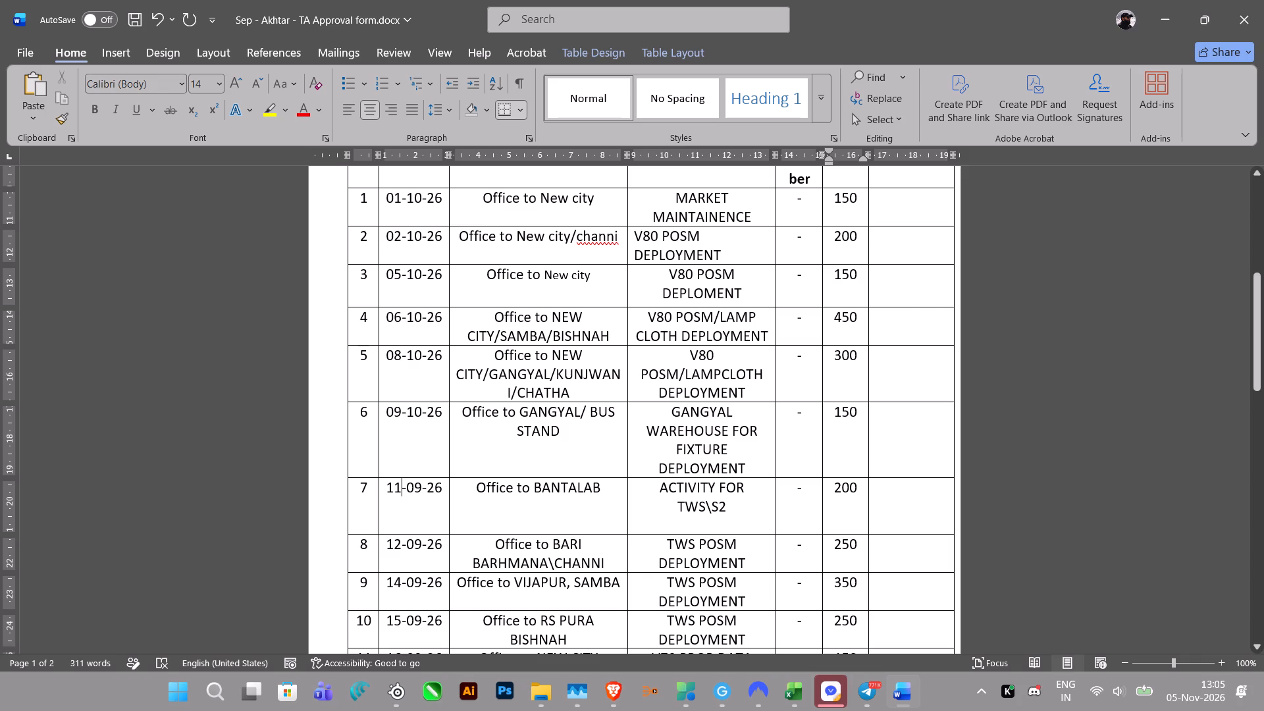
pyautogui.press('BackSpace')
pyautogui.press('0')
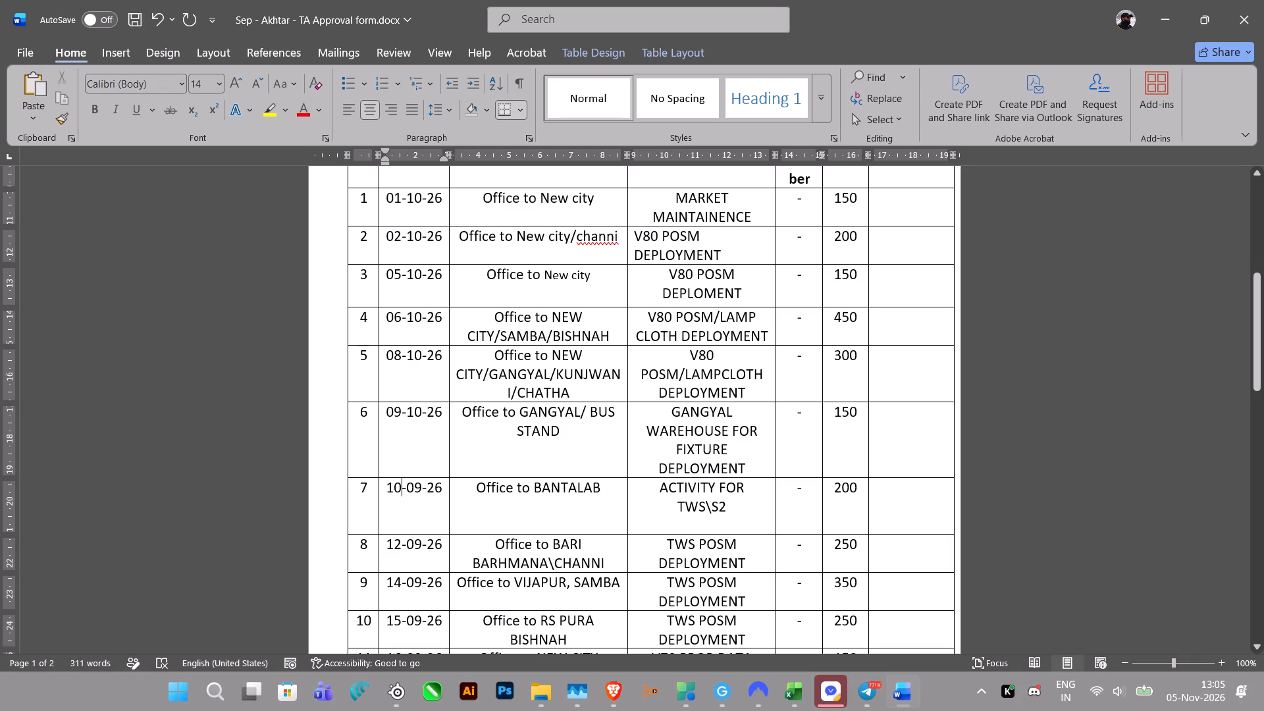
pyautogui.click(424, 485)
pyautogui.press('BackSpace')
pyautogui.press('BackSpace')
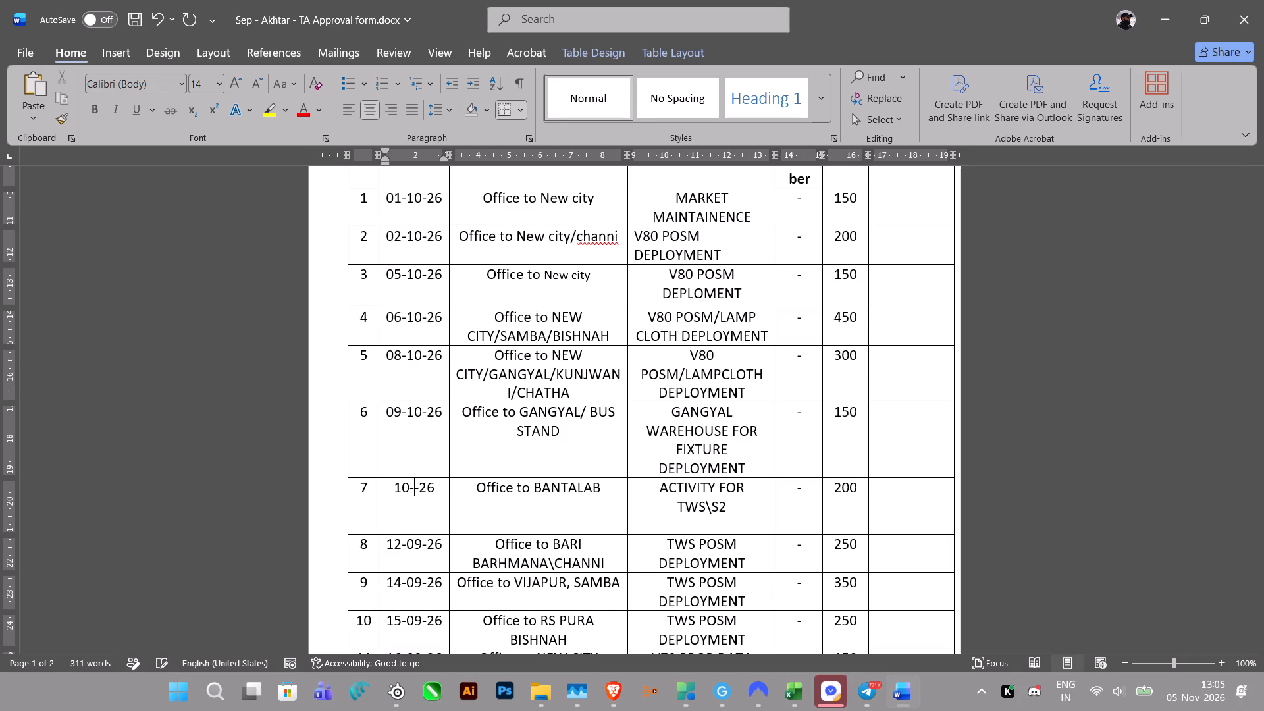
pyautogui.write('10')
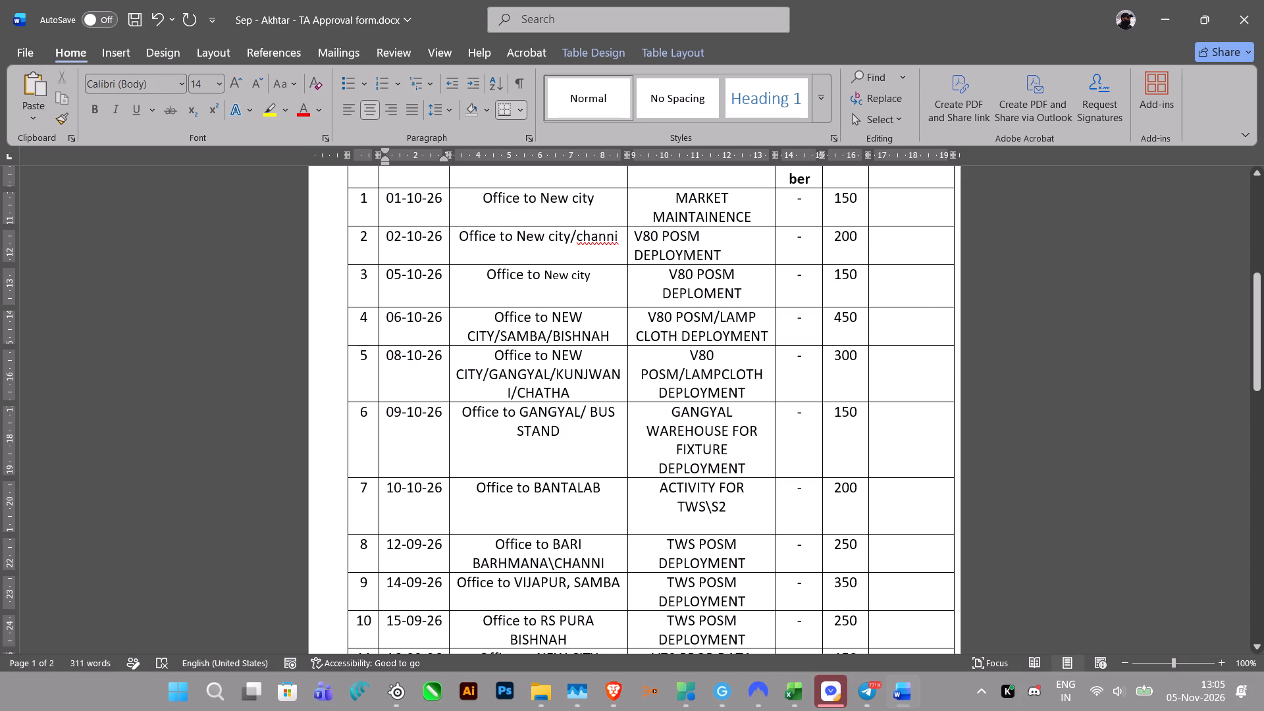
# Edit the travel entry in row 7 to read Office to GANGYAL/BISHNAH/MISHRIWALA.
pyautogui.click(602, 489)
pyautogui.press('BackSpace')
pyautogui.press('BackSpace')
pyautogui.press('BackSpace')
pyautogui.press('BackSpace')
pyautogui.press('BackSpace')
pyautogui.press('BackSpace')
pyautogui.press('BackSpace')
pyautogui.press('BackSpace')
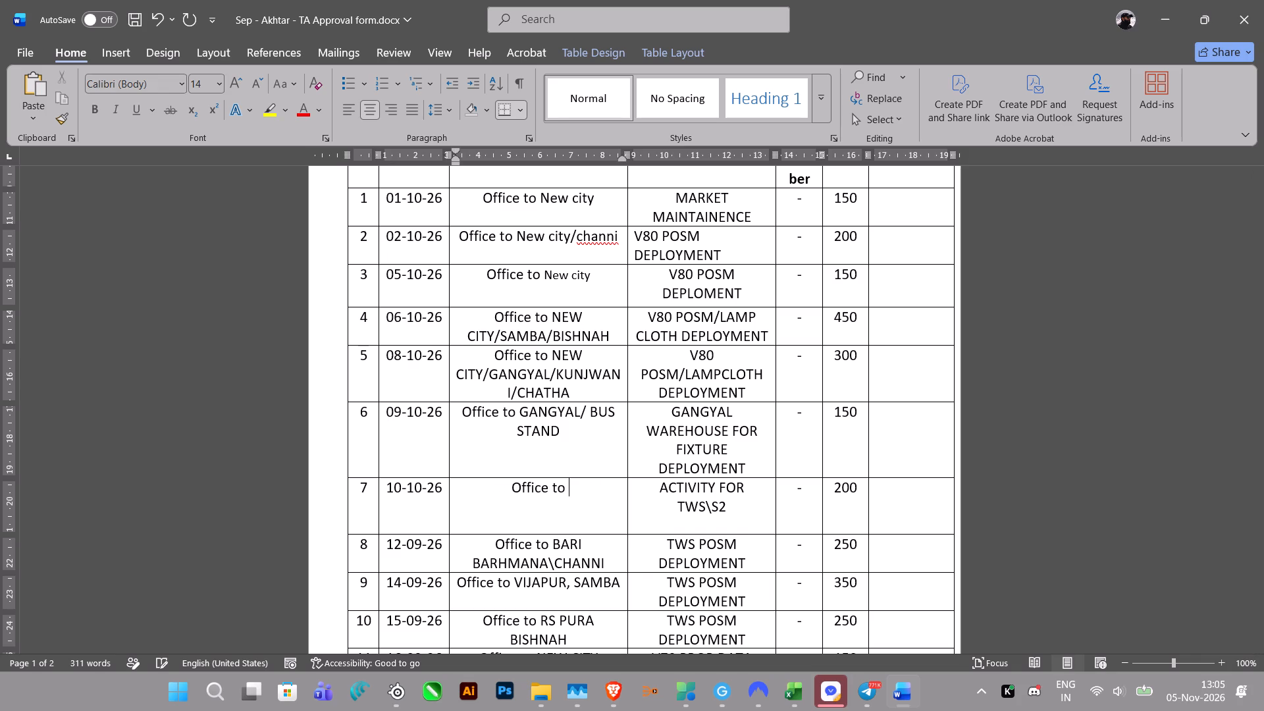
pyautogui.write('GANGYAL')
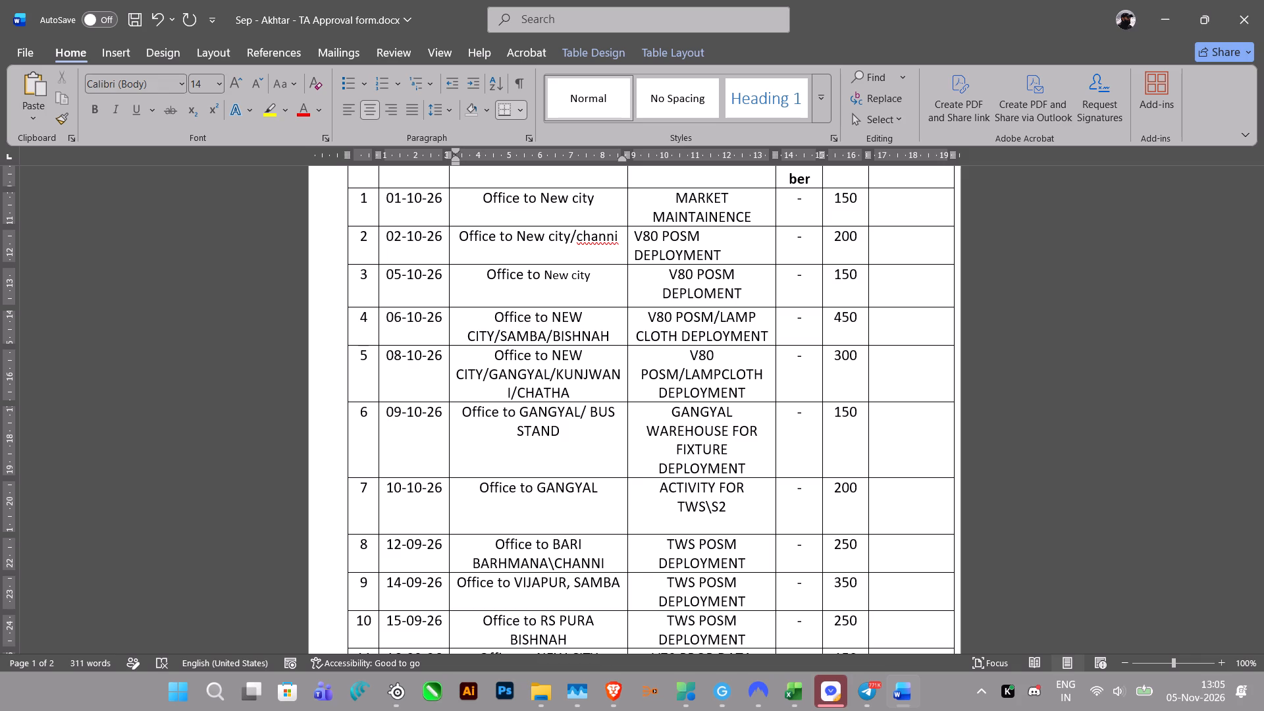
pyautogui.press('/')
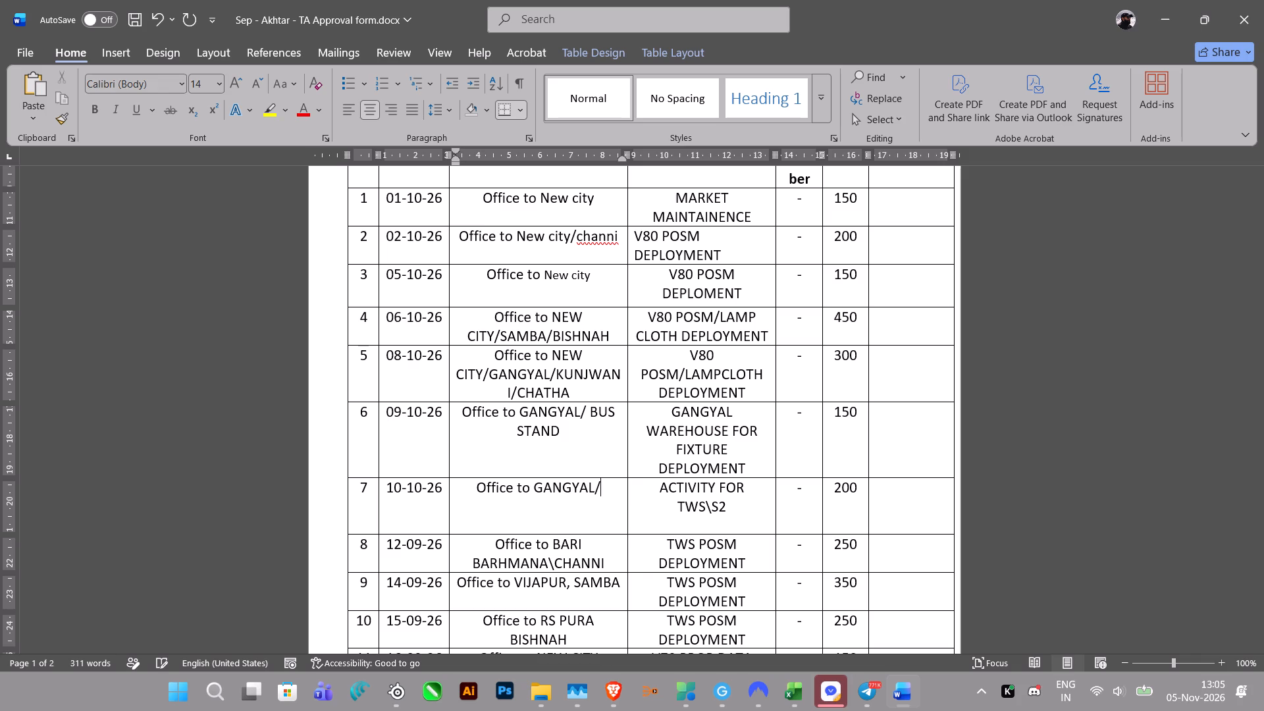
pyautogui.write('BISHNAH')
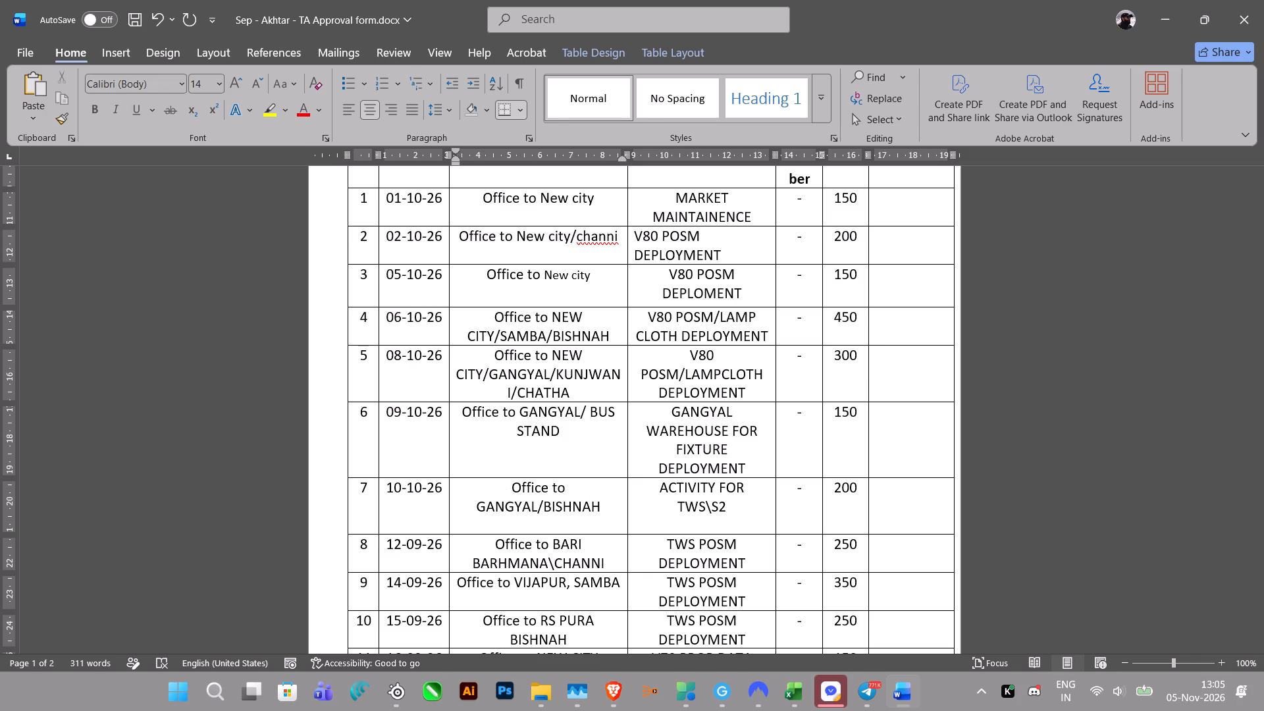
pyautogui.press('/')
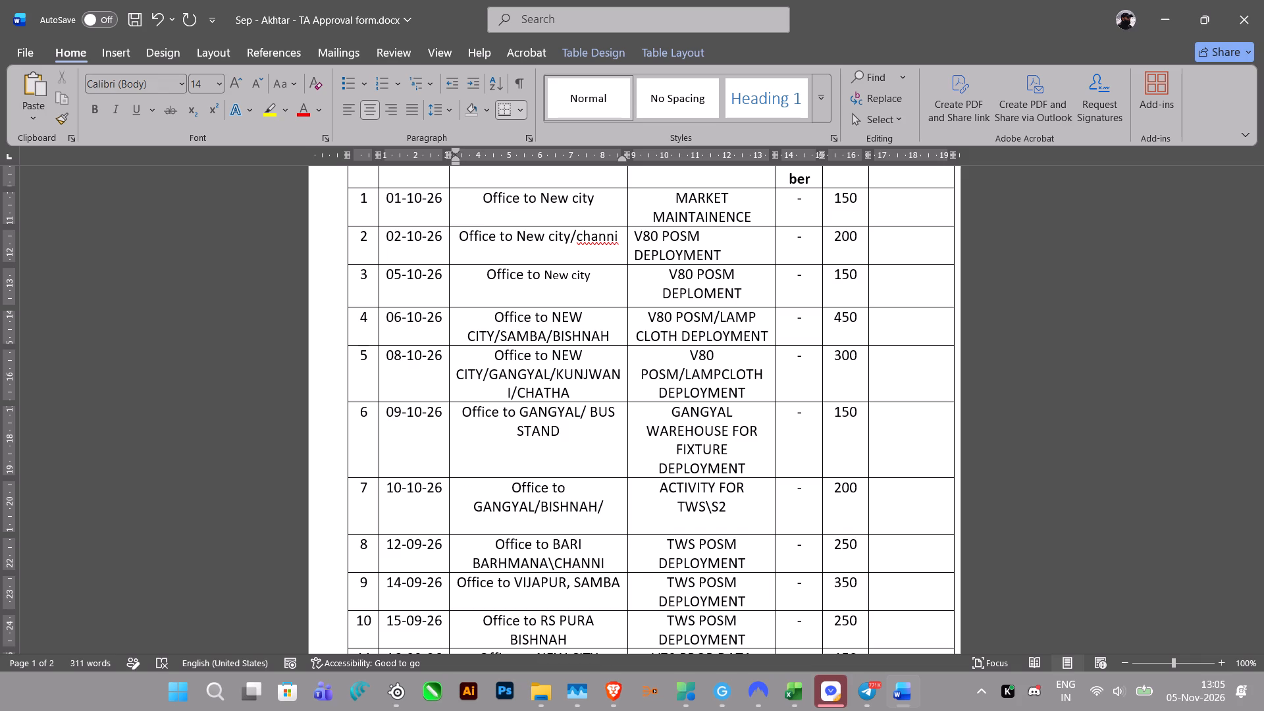
pyautogui.write('MISH')
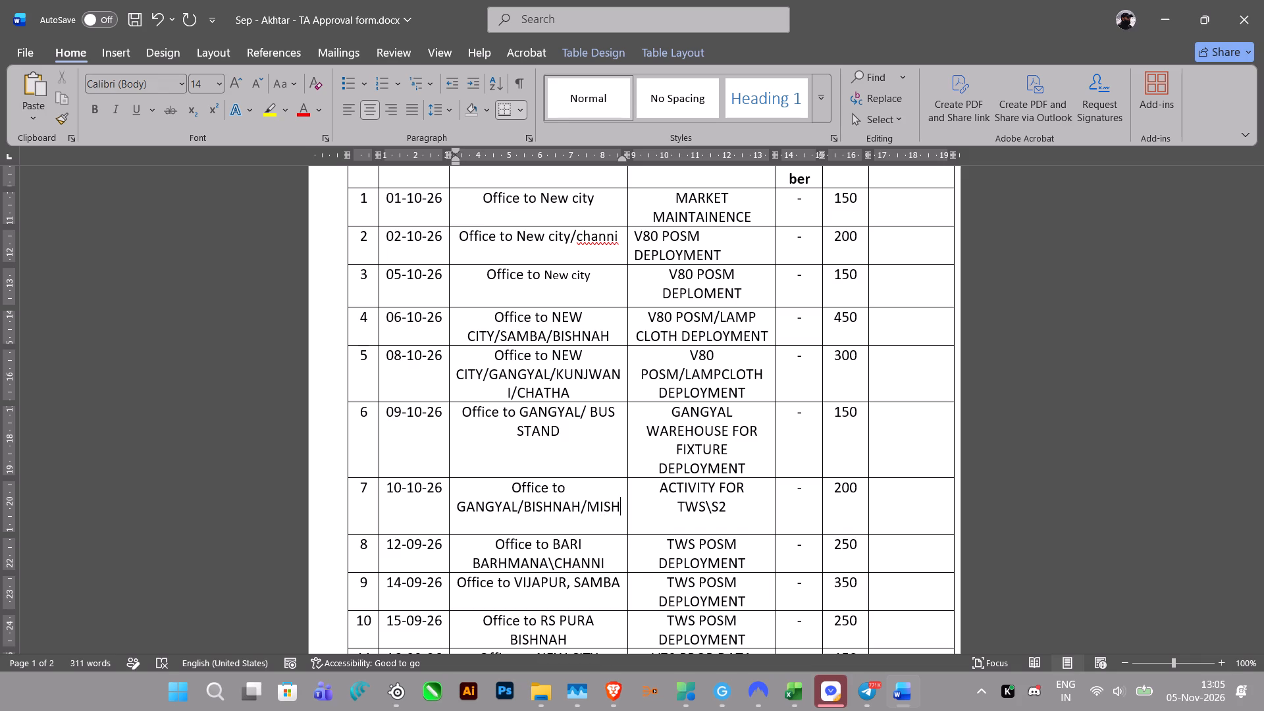
pyautogui.write('RI')
pyautogui.write('WALA')
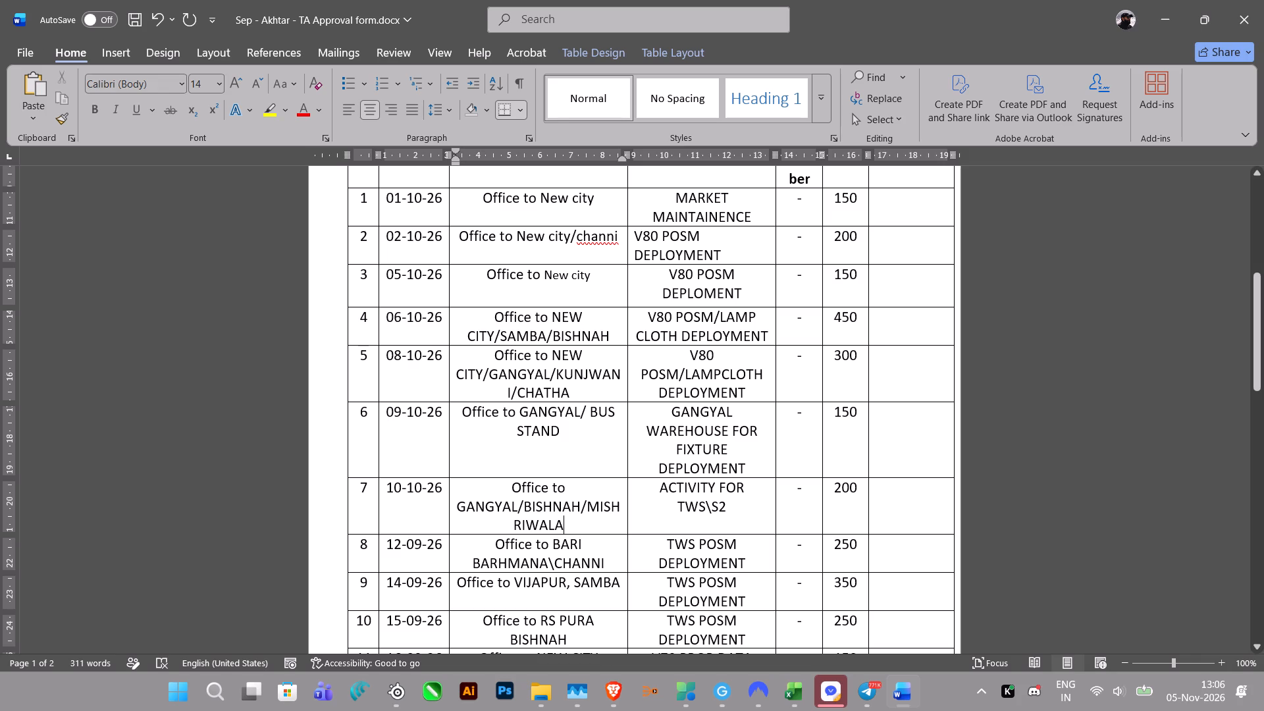
# Replace the purpose of visit in row 7 with FIXTURE DEPLOYMENT.
pyautogui.click(741, 507)
pyautogui.press('BackSpace')
pyautogui.press('BackSpace')
pyautogui.press('BackSpace')
pyautogui.press('BackSpace')
pyautogui.press('BackSpace')
pyautogui.press('BackSpace')
pyautogui.press('BackSpace')
pyautogui.press('BackSpace')
pyautogui.press('BackSpace')
pyautogui.press('BackSpace')
pyautogui.press('BackSpace')
pyautogui.press('BackSpace')
pyautogui.press('BackSpace')
pyautogui.press('BackSpace')
pyautogui.press('BackSpace')
pyautogui.press('BackSpace')
pyautogui.press('BackSpace')
pyautogui.press('BackSpace')
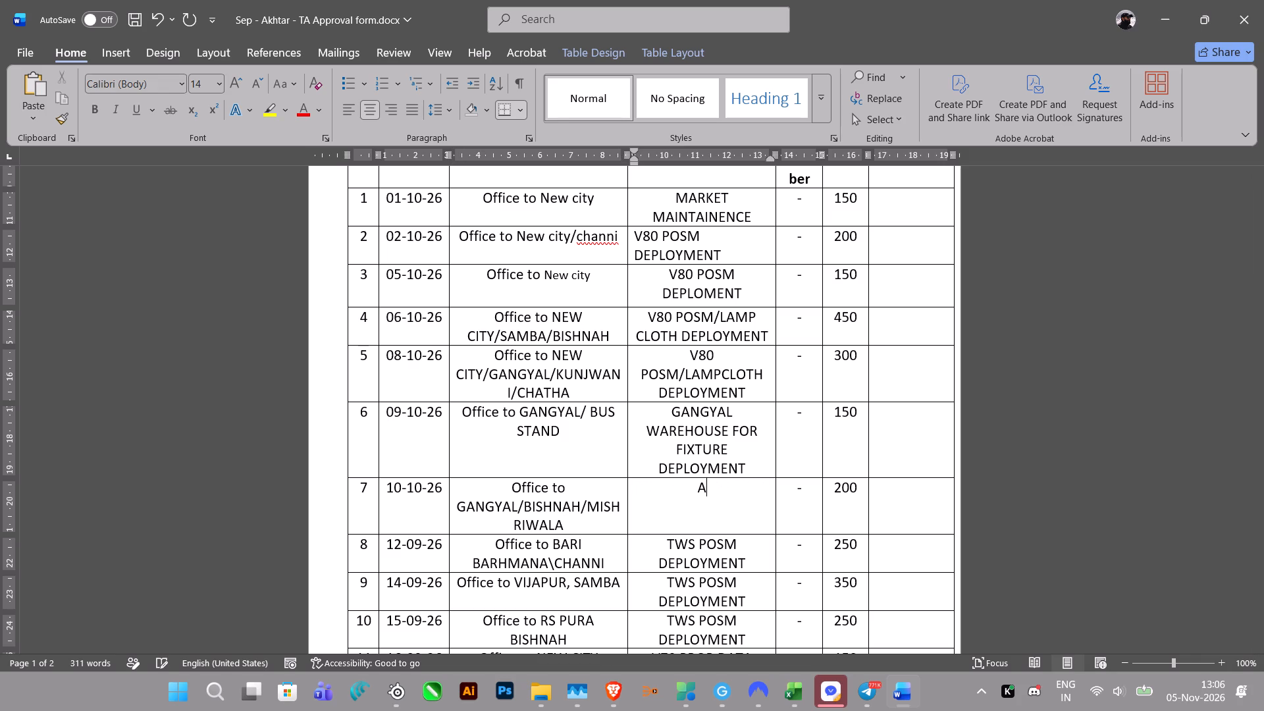
pyautogui.press('BackSpace')
pyautogui.press('f')
pyautogui.write('IXTURE')
pyautogui.press('space')
pyautogui.write('DEPLOYMENT')
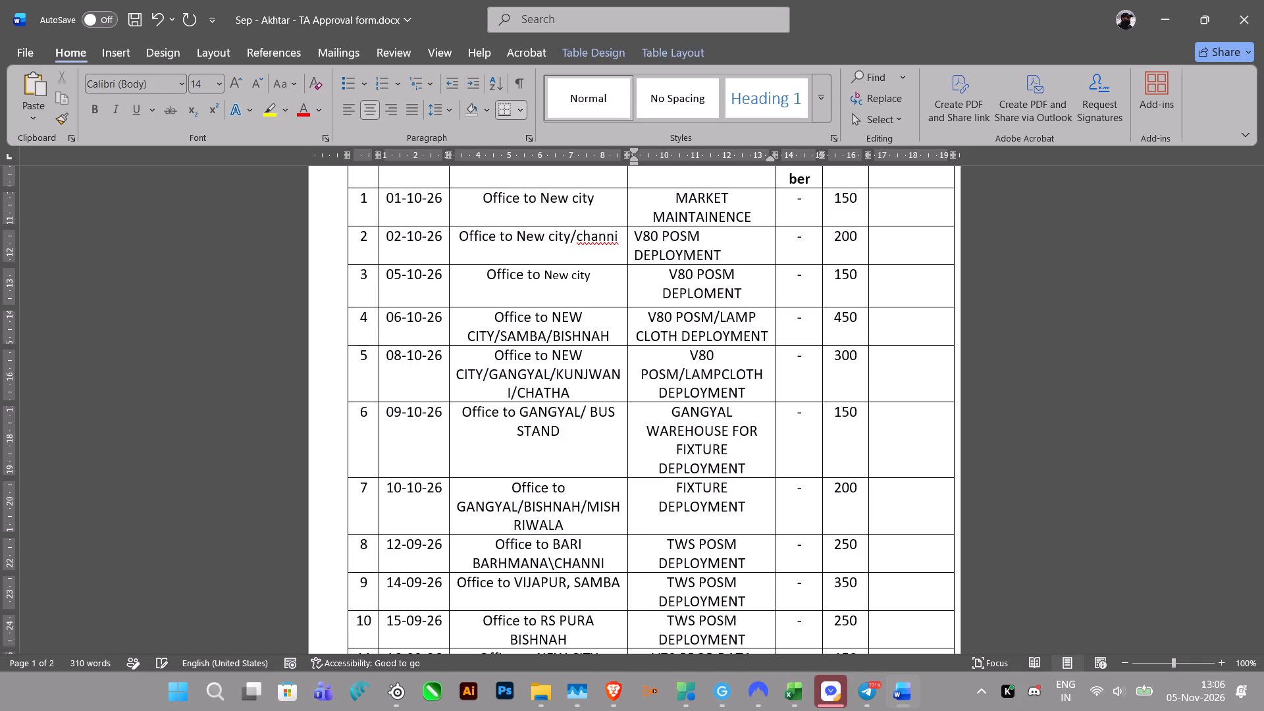
# Change the amount in row 7 to 550.
pyautogui.click(860, 488)
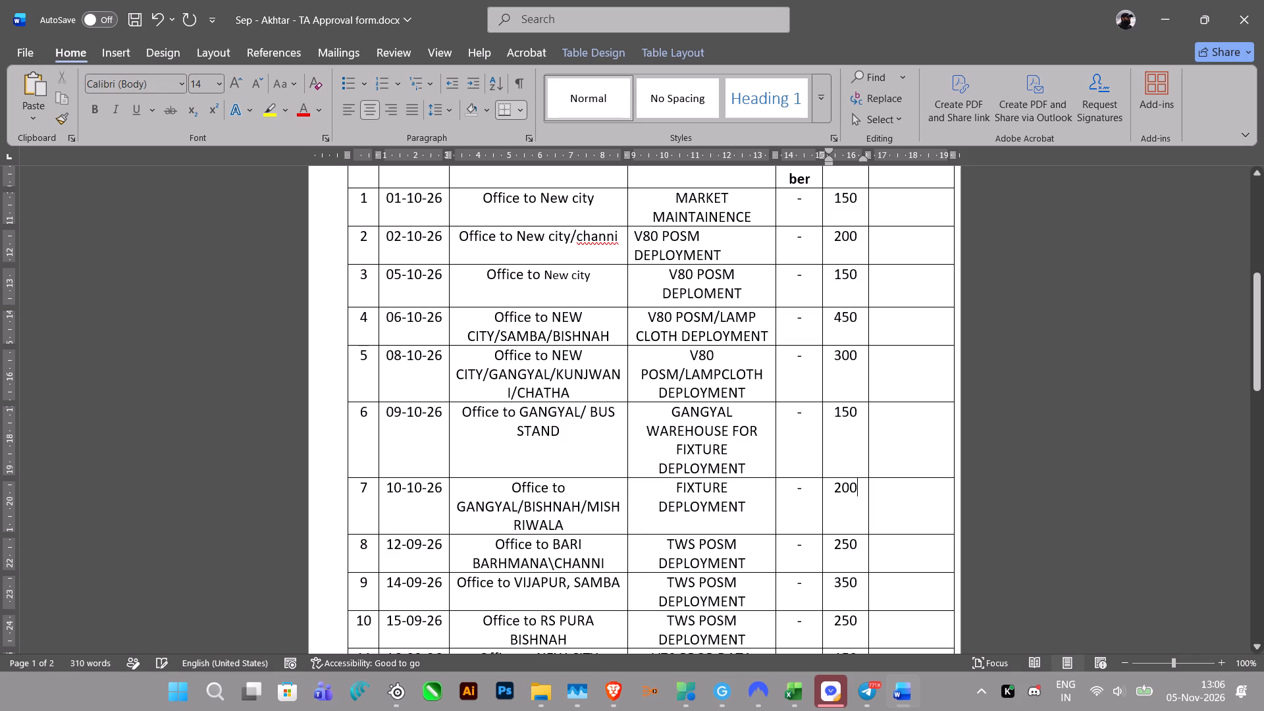
pyautogui.press('BackSpace')
pyautogui.press('BackSpace')
pyautogui.press('BackSpace')
pyautogui.write('550')
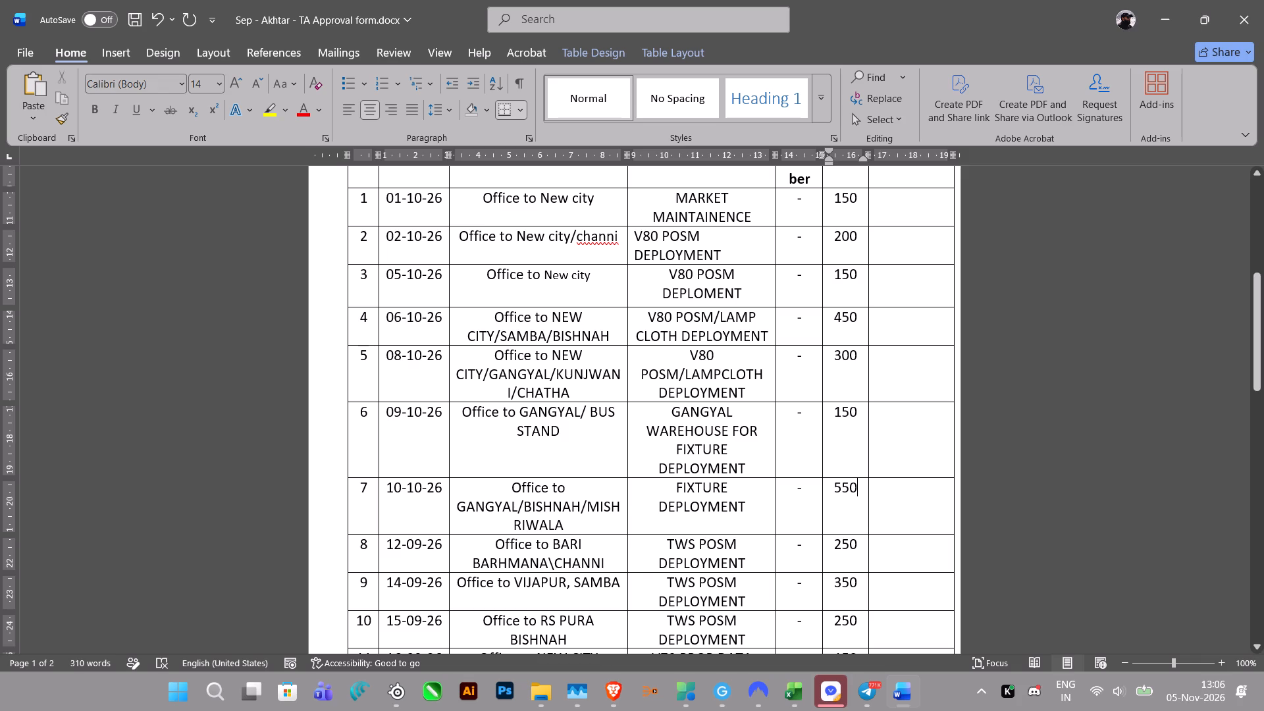
# Enter 2TIMES GANGYAL WAREHOUSE in the Remarks cell of row 7.
pyautogui.click(914, 491)
pyautogui.press('2')
pyautogui.press('t')
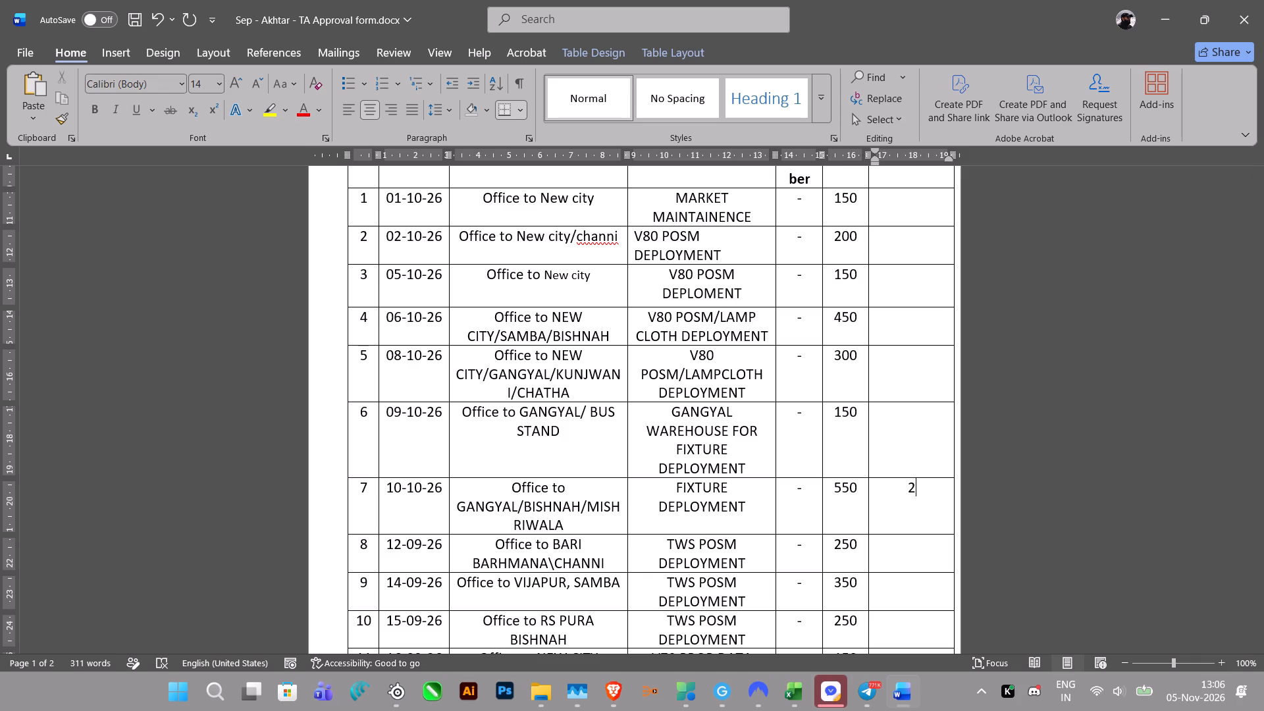
pyautogui.write('IMWS')
pyautogui.press('BackSpace')
pyautogui.press('BackSpace')
pyautogui.write('ES')
pyautogui.press('space')
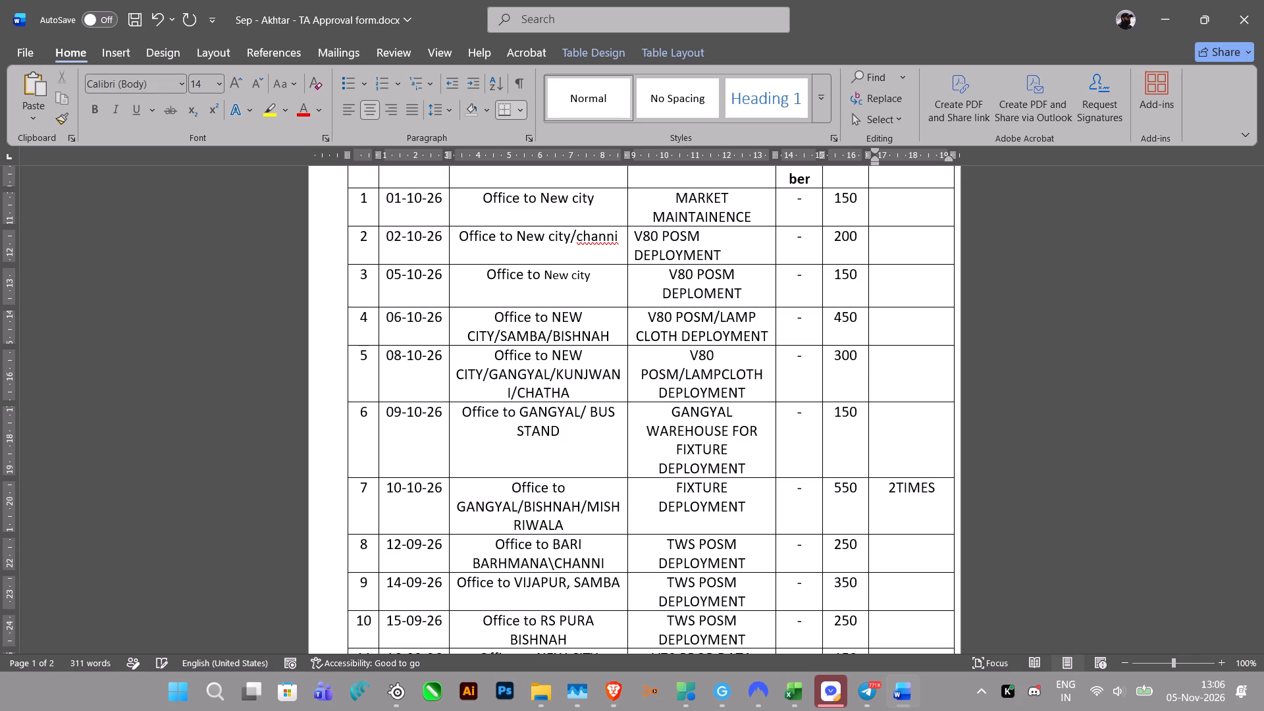
pyautogui.write('GANGYAL WAREHOSE')
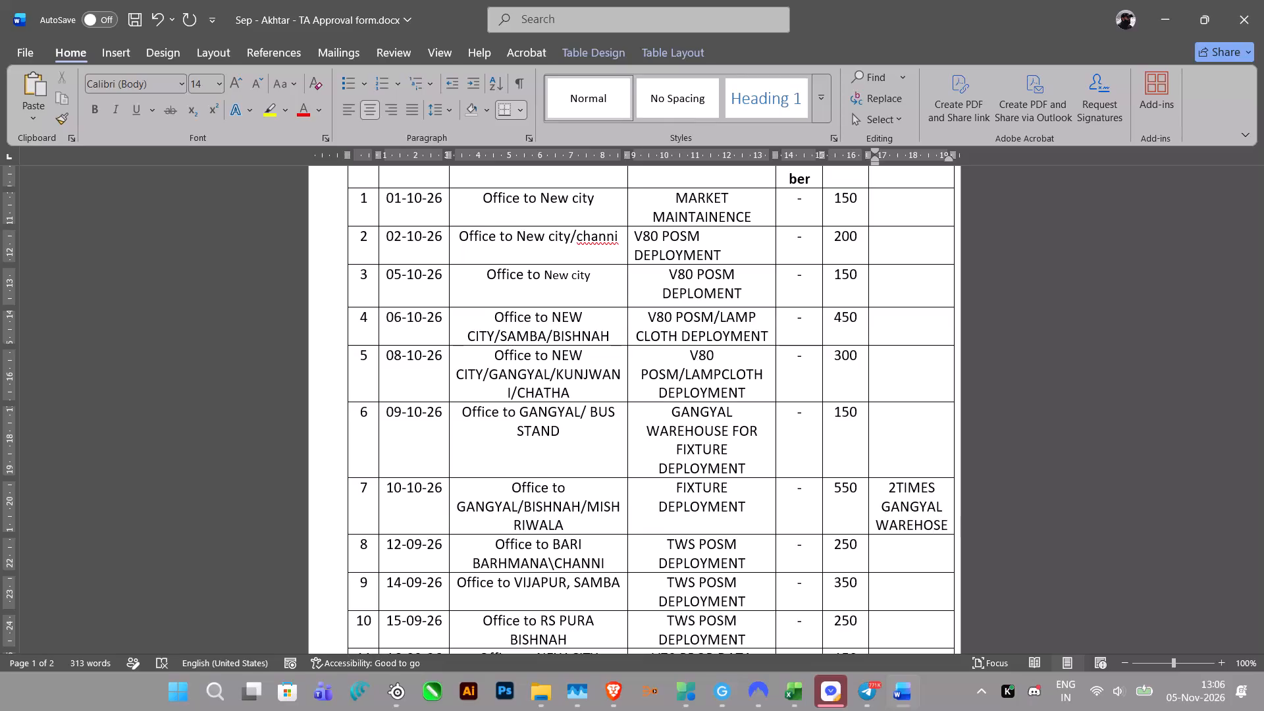
pyautogui.press('BackSpace')
pyautogui.press('BackSpace')
pyautogui.write('USE')
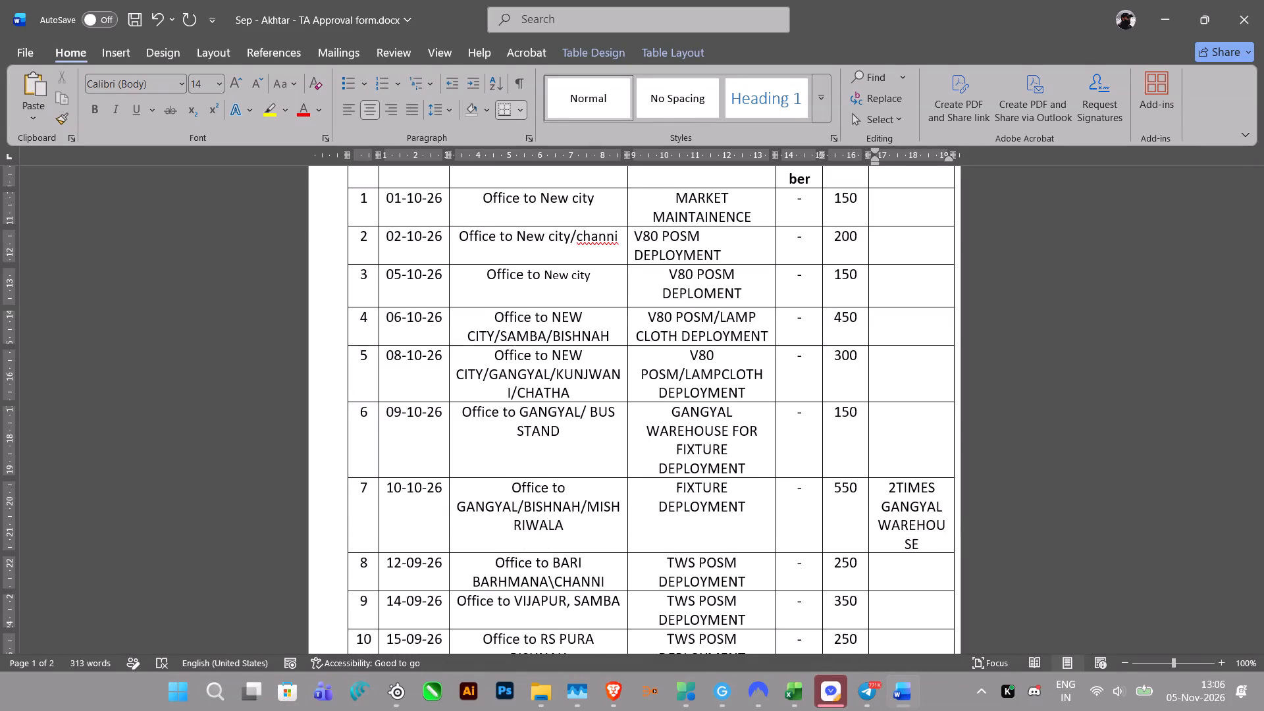
# Change the month in the row 8 date so it reads 12-10-26.
pyautogui.scroll(-1, 675, 598)
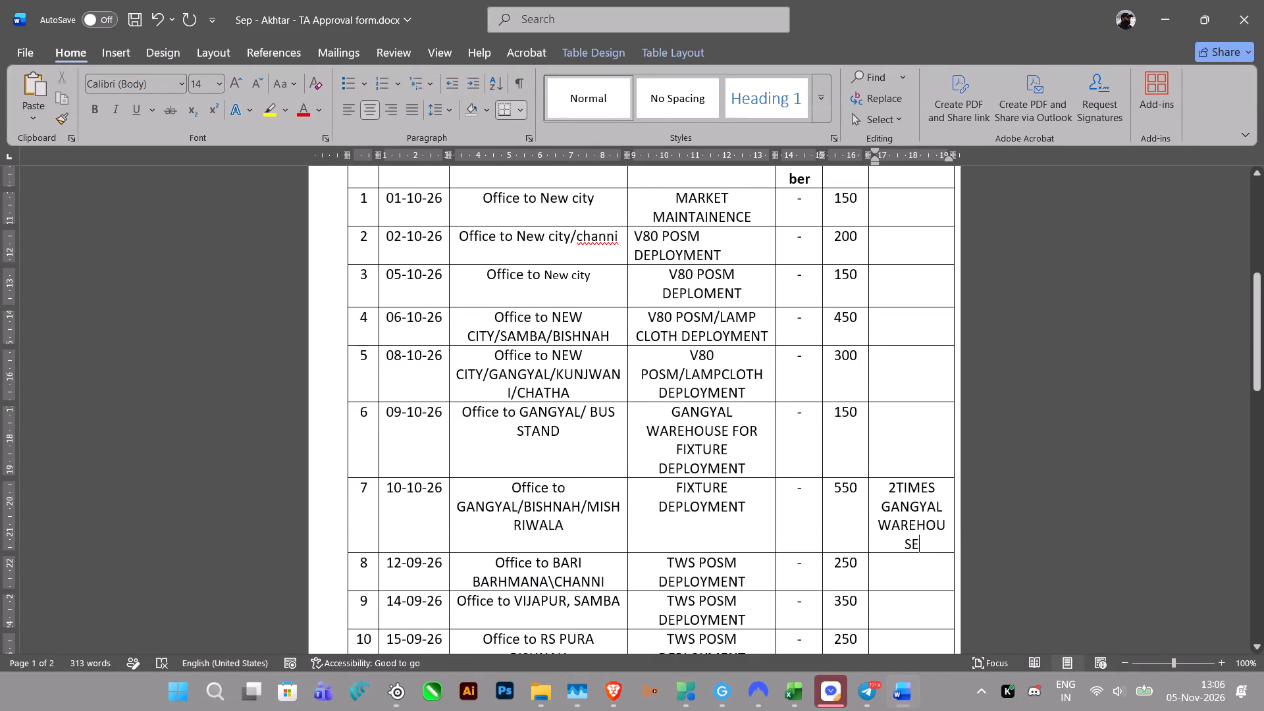
pyautogui.scroll(-1, 675, 598)
pyautogui.keyDown('ctrl'); pyautogui.scroll(1, 675, 598); pyautogui.keyUp('ctrl')
pyautogui.keyDown('ctrl'); pyautogui.scroll(-1, 675, 598); pyautogui.keyUp('ctrl')
pyautogui.scroll(-1, 675, 598)
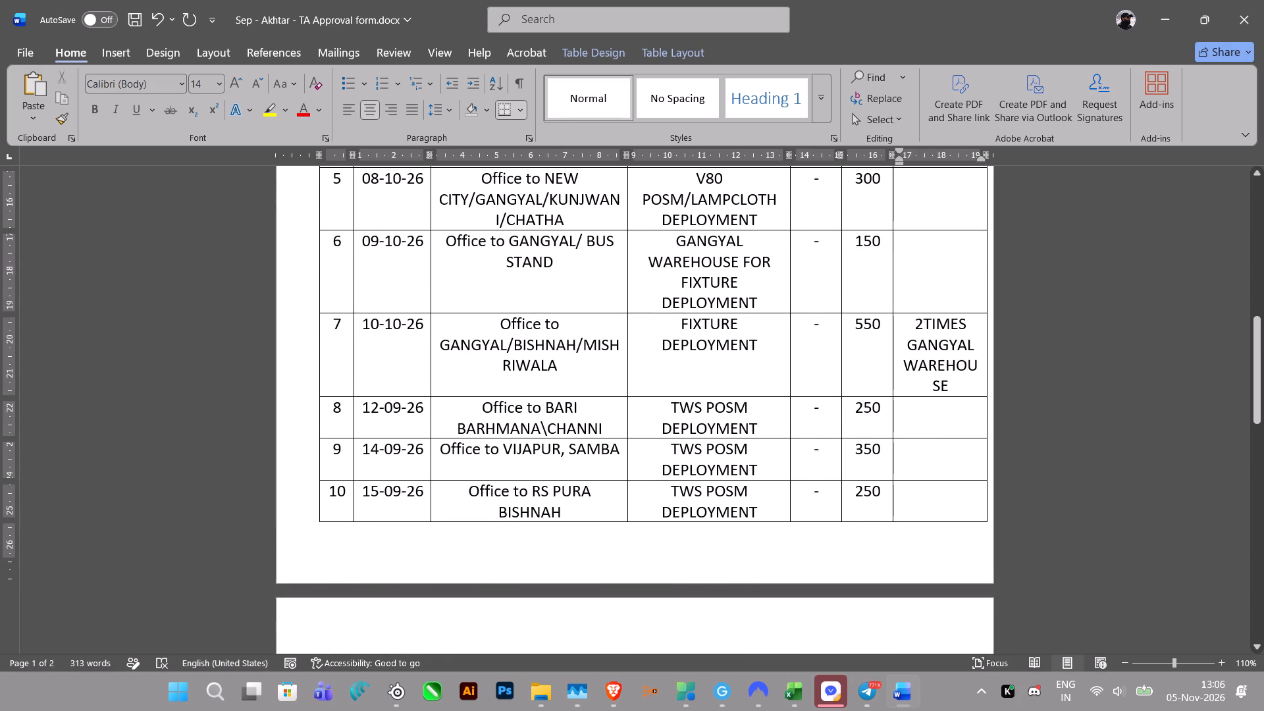
pyautogui.click(400, 406)
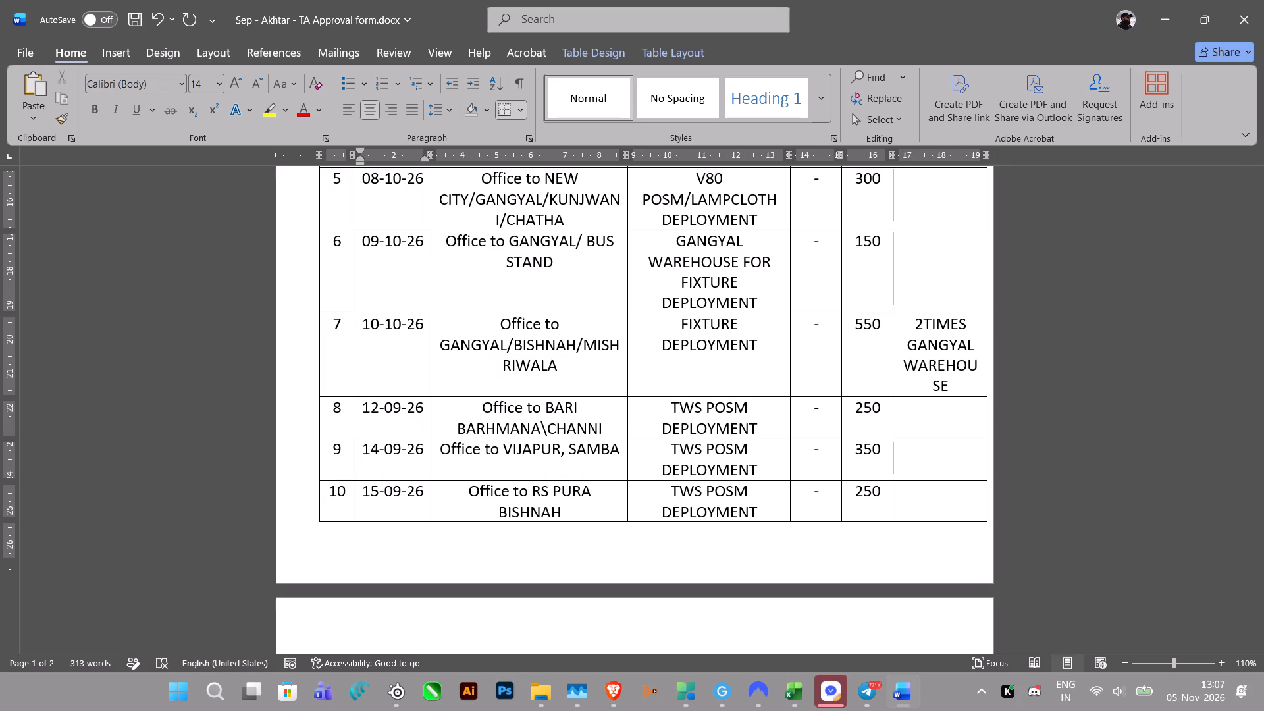
pyautogui.press('BackSpace')
pyautogui.press('BackSpace')
pyautogui.write('10')
# Edit the travel entry in row 8 to read Office to EXCLUSIVE STORE.
pyautogui.click(607, 425)
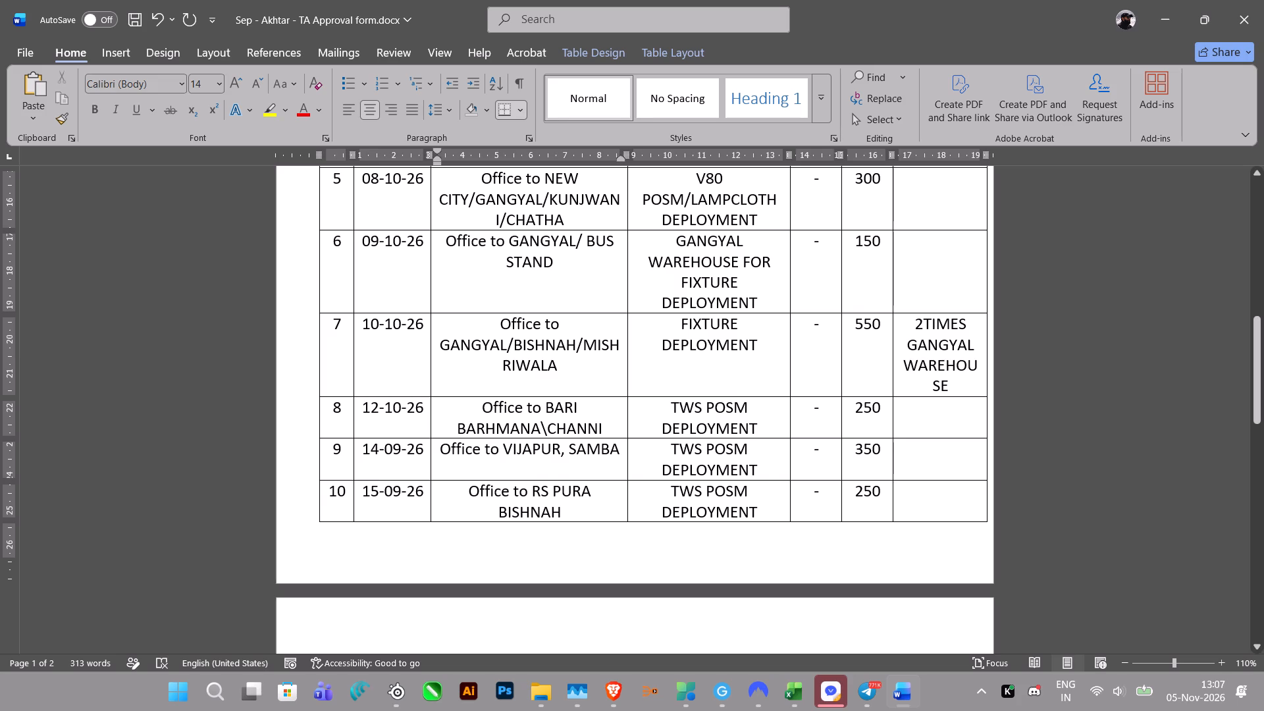
pyautogui.press('BackSpace')
pyautogui.press('BackSpace')
pyautogui.press('BackSpace')
pyautogui.press('BackSpace')
pyautogui.press('BackSpace')
pyautogui.press('BackSpace')
pyautogui.press('BackSpace')
pyautogui.press('BackSpace')
pyautogui.press('BackSpace')
pyautogui.press('BackSpace')
pyautogui.press('BackSpace')
pyautogui.press('BackSpace')
pyautogui.press('BackSpace')
pyautogui.press('BackSpace')
pyautogui.press('BackSpace')
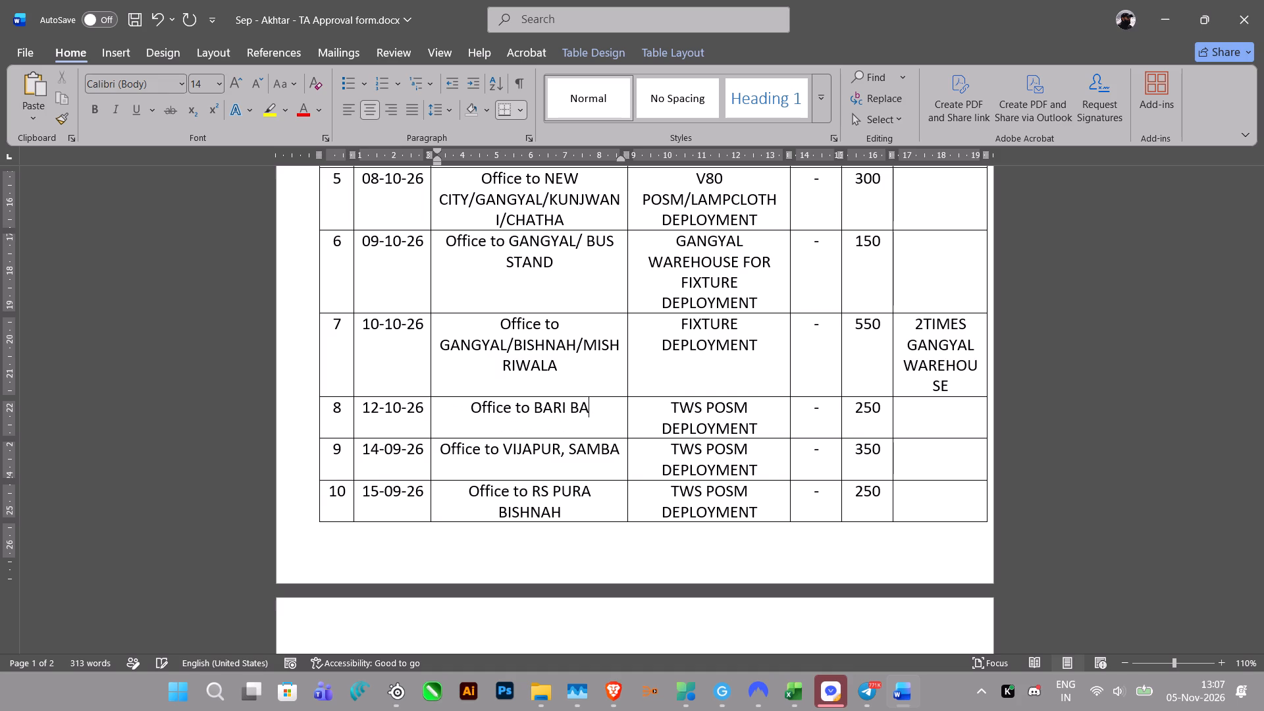
pyautogui.press('BackSpace')
pyautogui.press('BackSpace')
pyautogui.press('BackSpace')
pyautogui.press('BackSpace')
pyautogui.press('BackSpace')
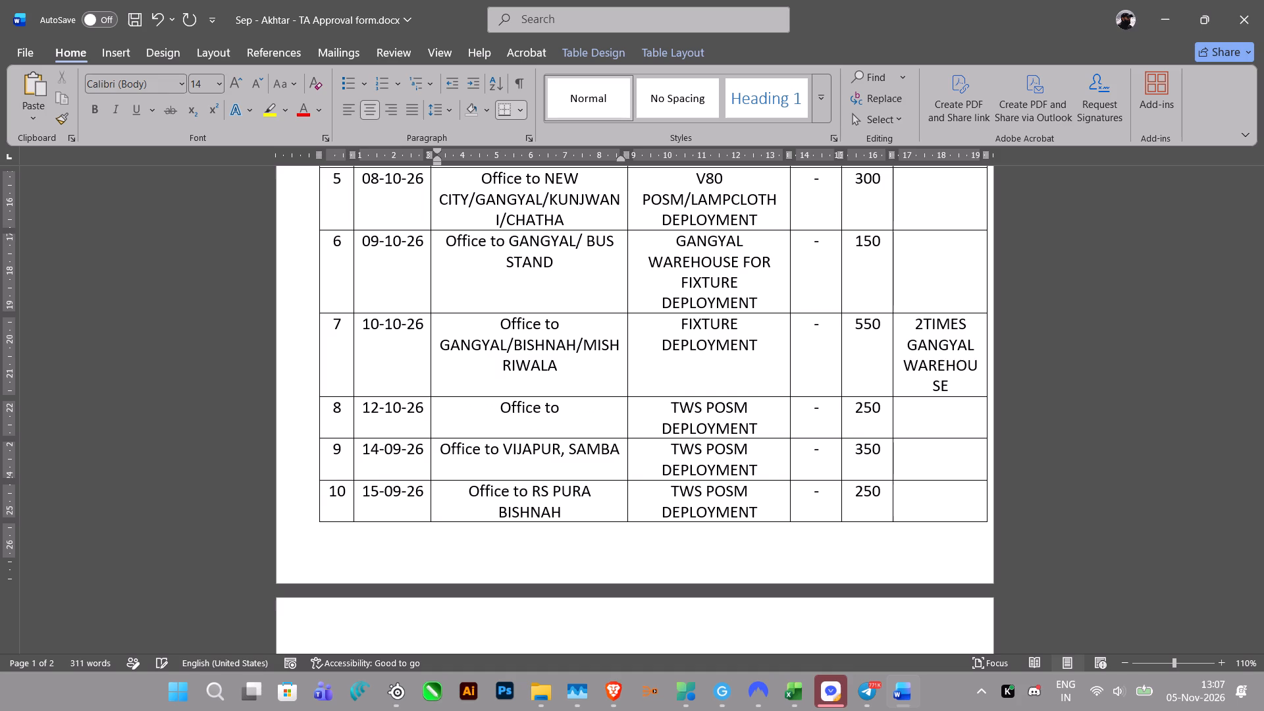
pyautogui.write('EX')
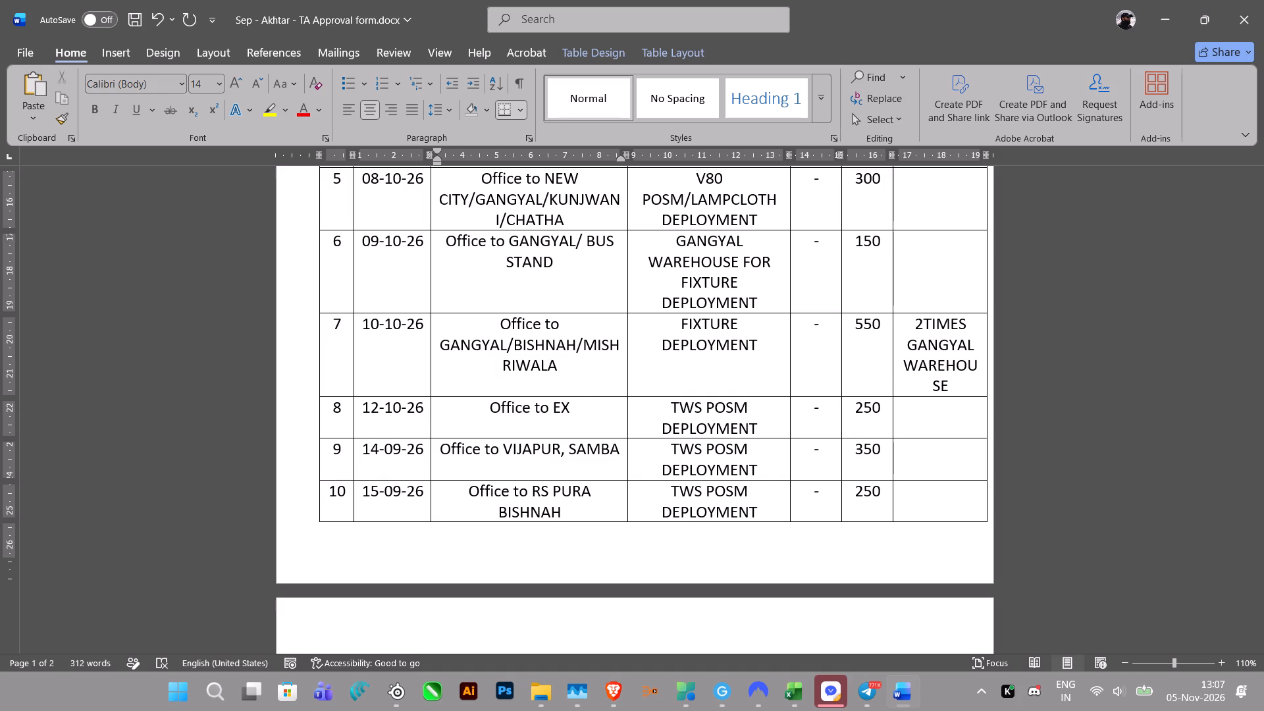
pyautogui.write('XL')
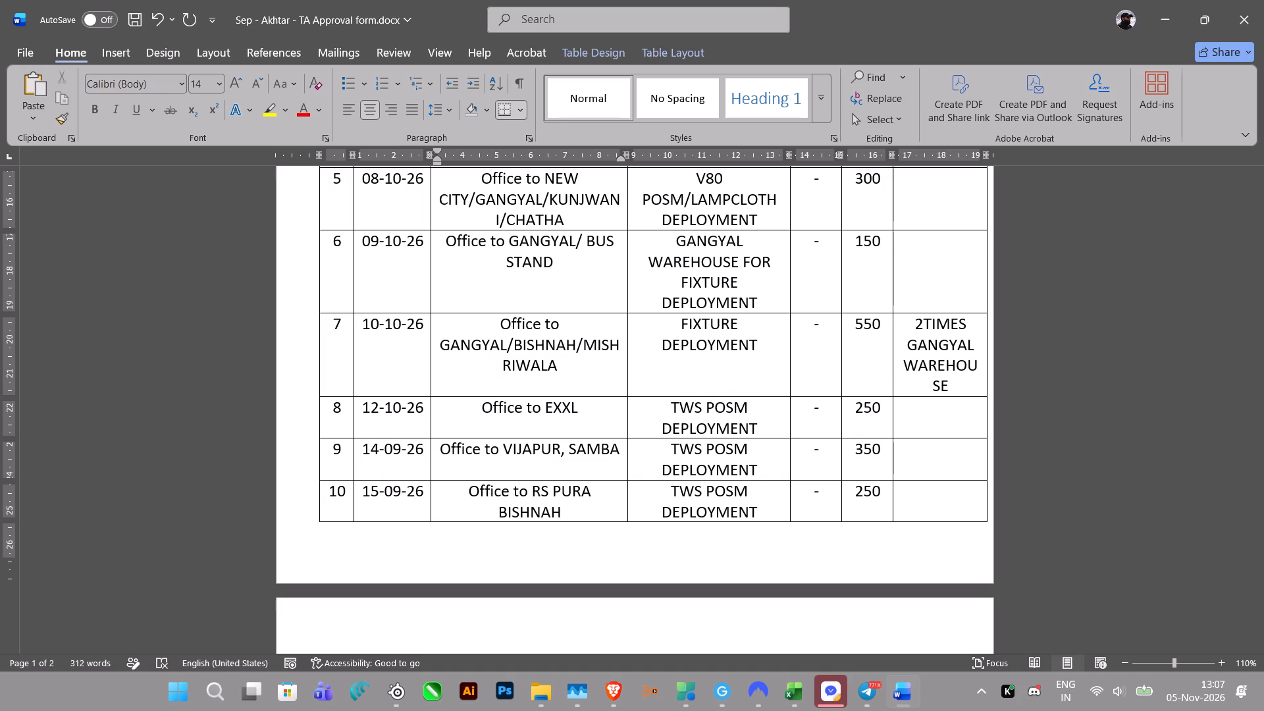
pyautogui.press('BackSpace')
pyautogui.press('BackSpace')
pyautogui.write('CLI')
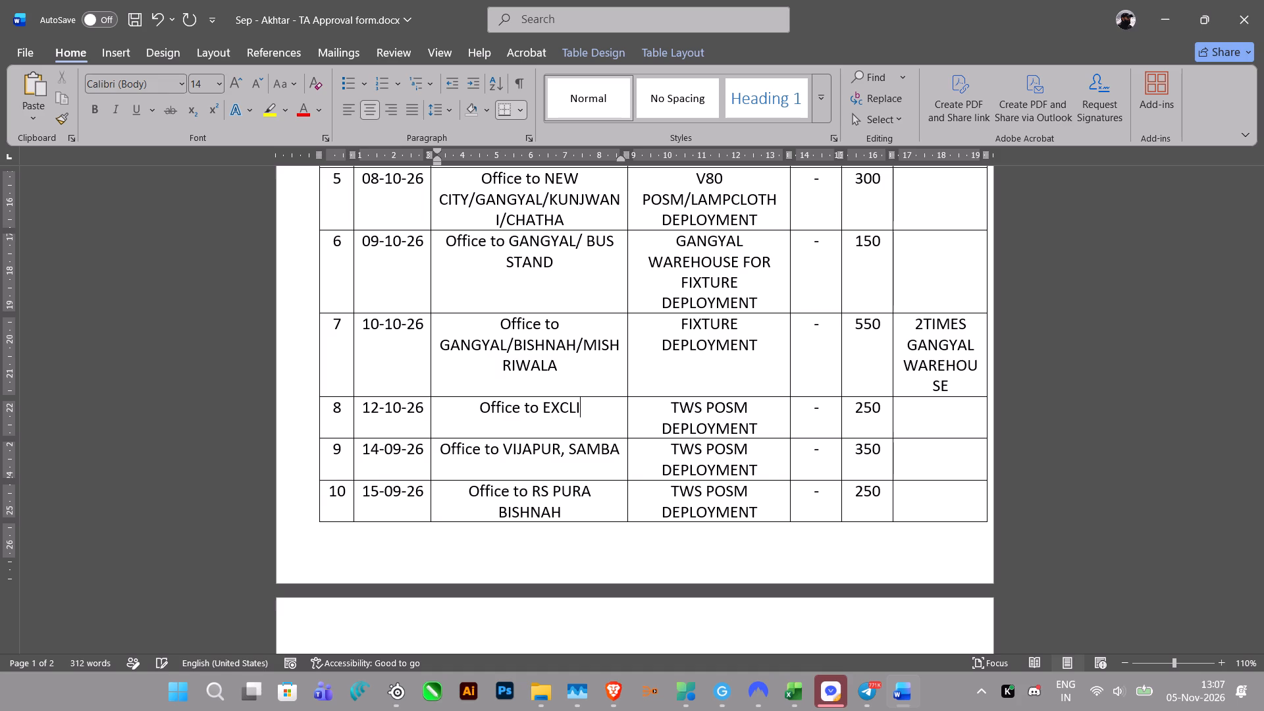
pyautogui.press('s')
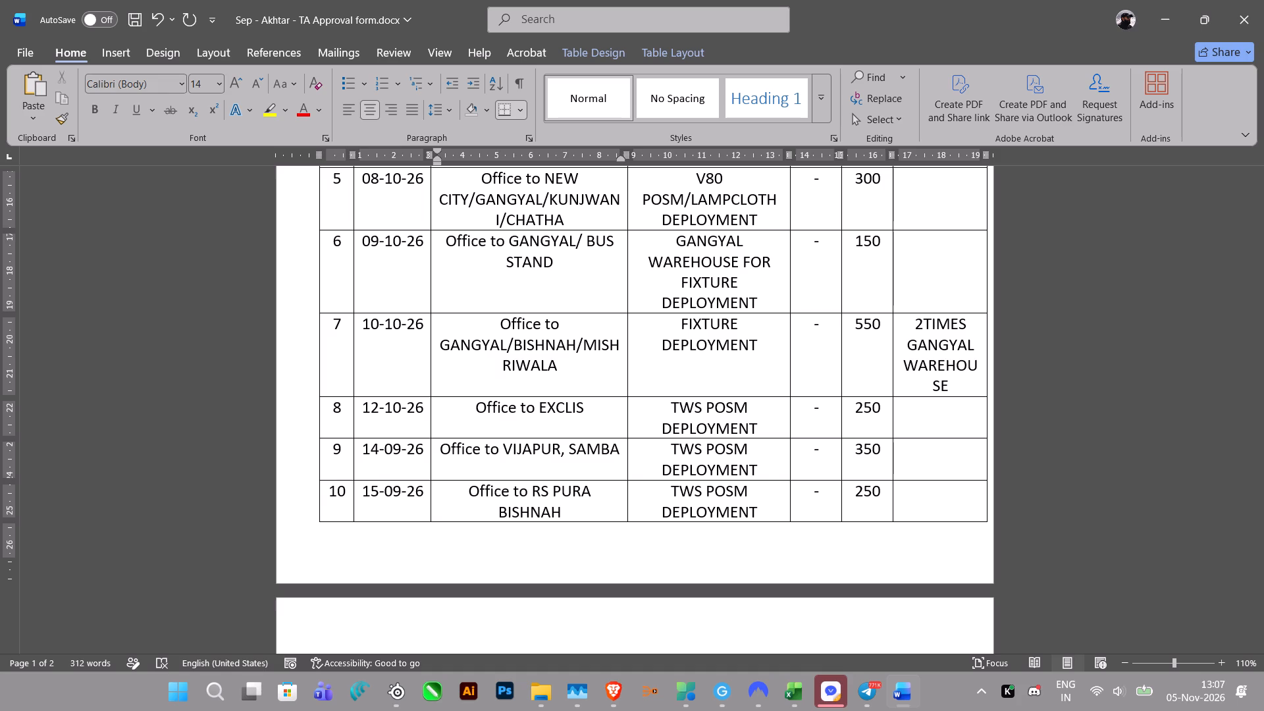
pyautogui.press('BackSpace')
pyautogui.press('BackSpace')
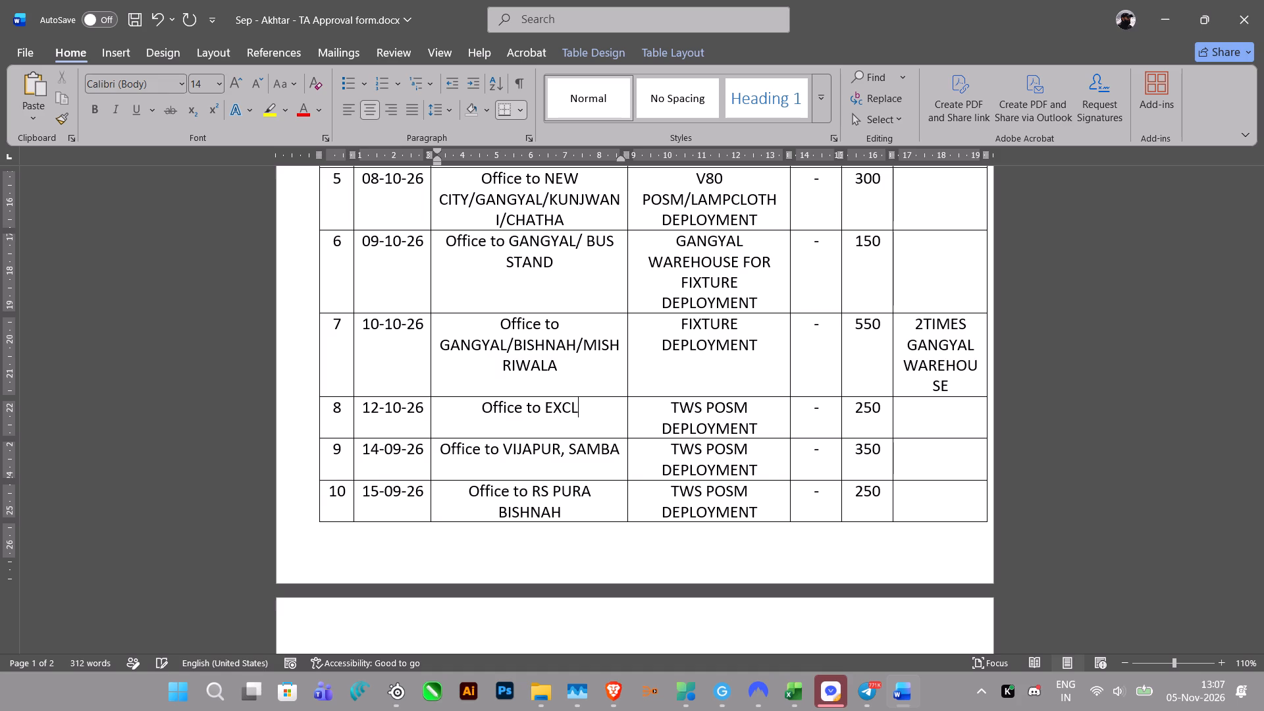
pyautogui.press('s')
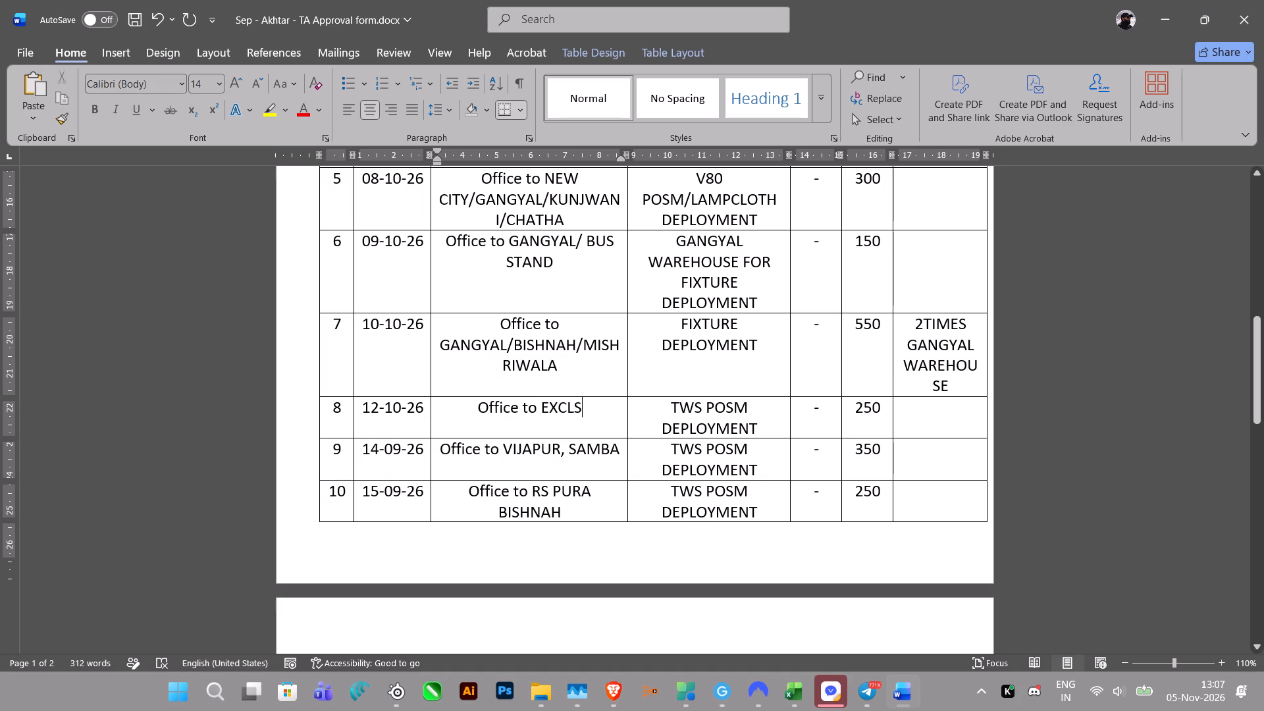
pyautogui.press('BackSpace')
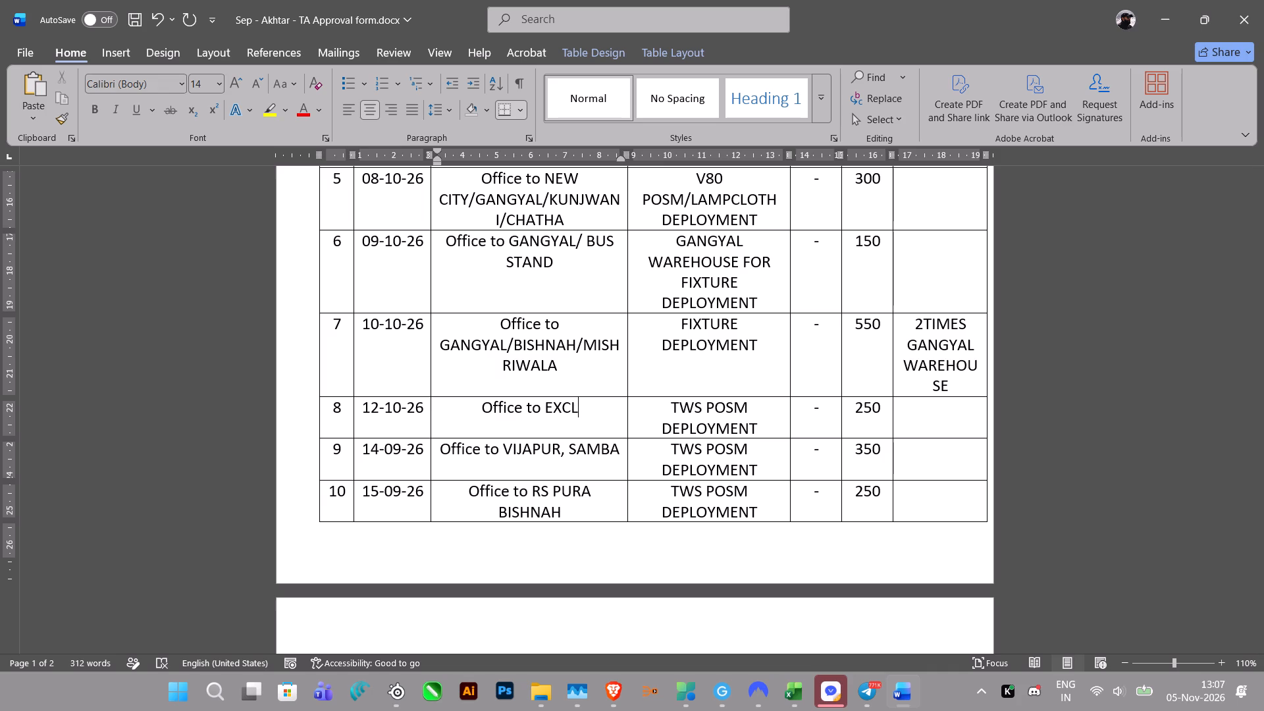
pyautogui.write('USVE')
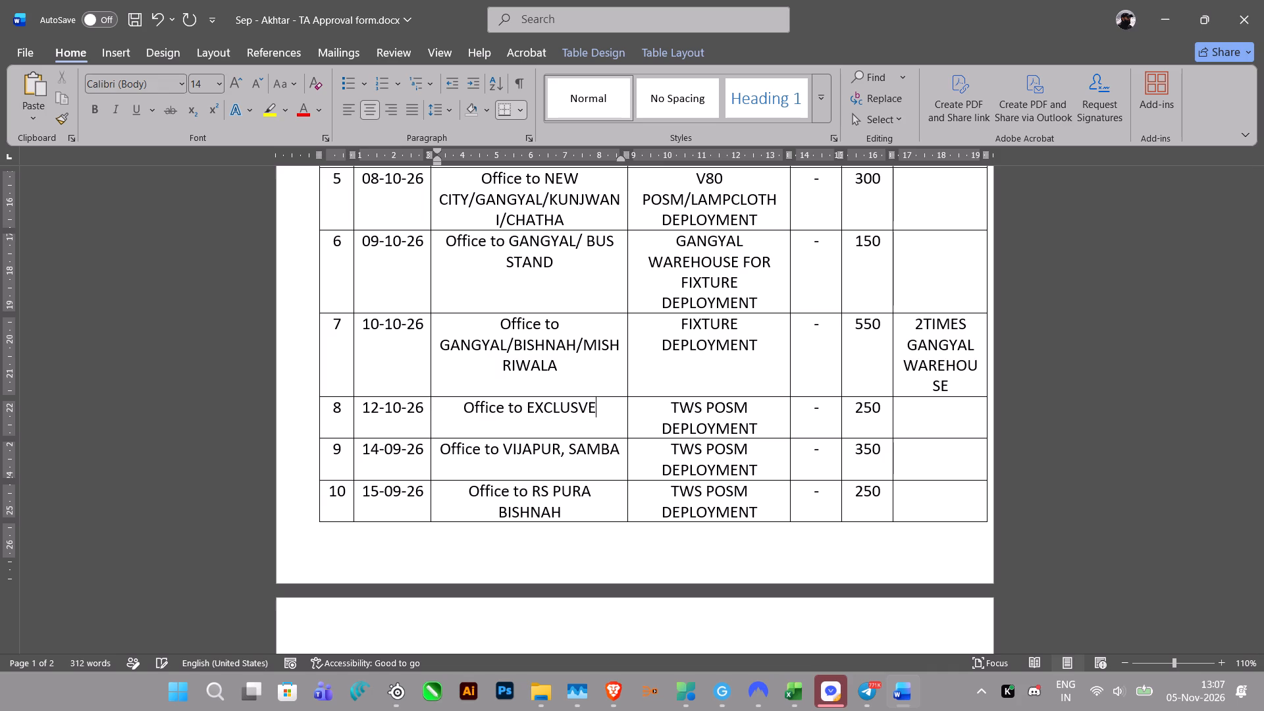
pyautogui.press('BackSpace')
pyautogui.press('BackSpace')
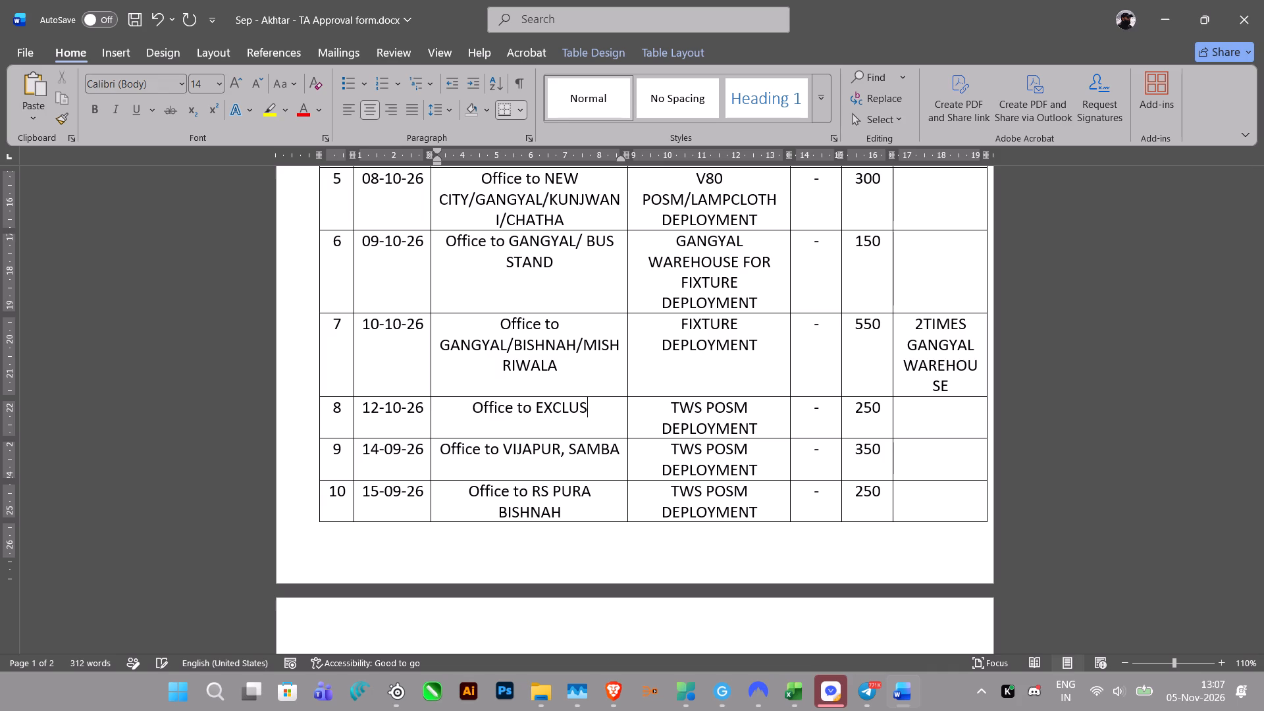
pyautogui.write('IVE')
pyautogui.press('space')
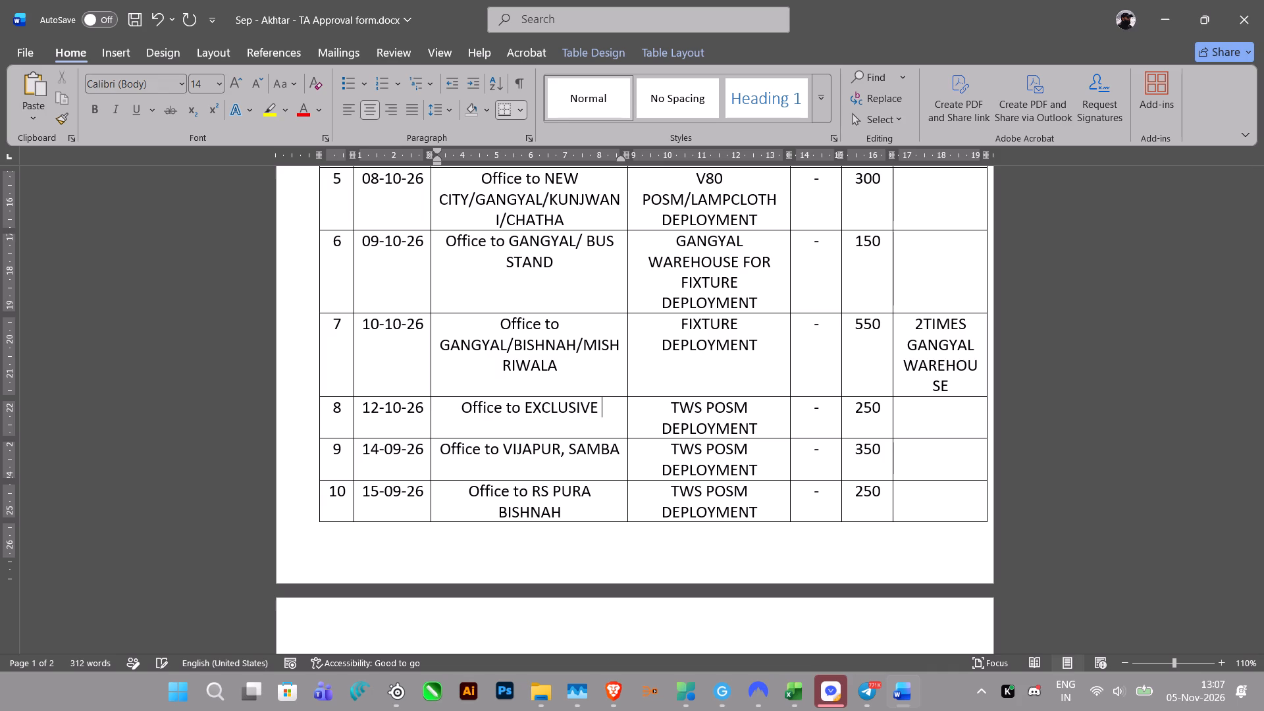
pyautogui.write('STORE')
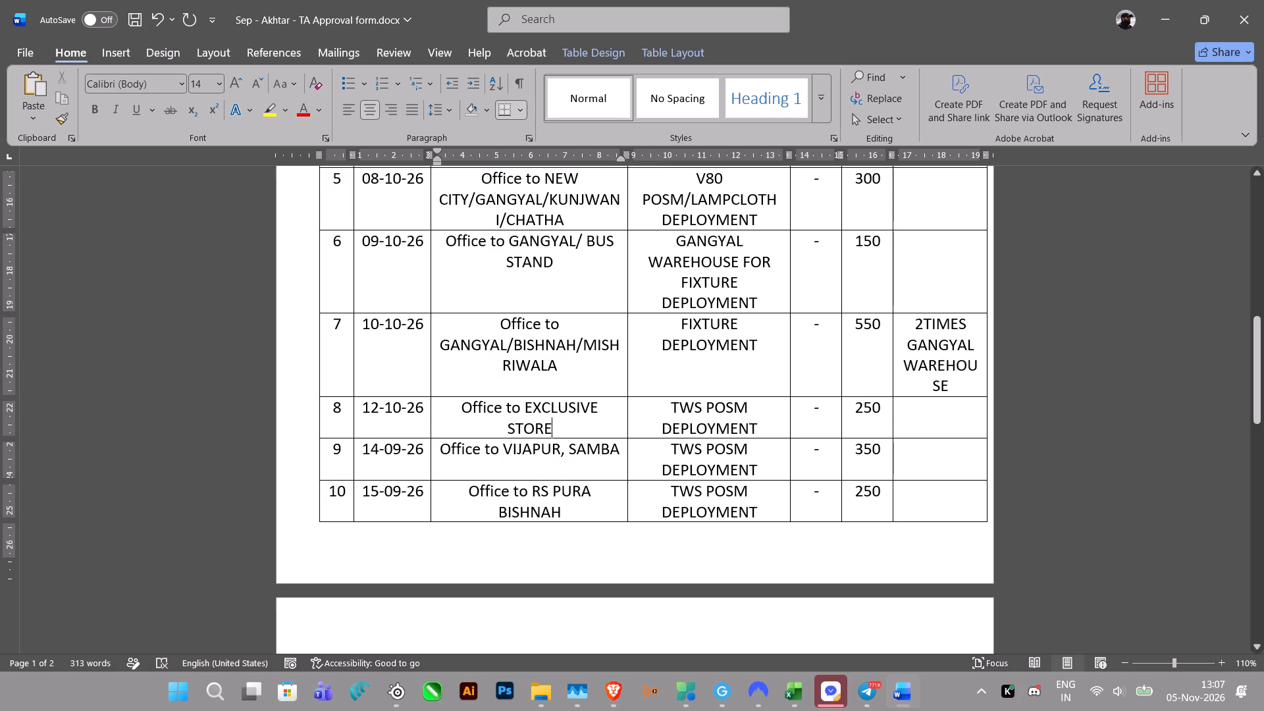
# Replace the purpose of visit in row 8 with STOCK/STORE MAINTAINENCE, right-aligned in its cell.
pyautogui.click(758, 425)
pyautogui.press('BackSpace')
pyautogui.press('BackSpace')
pyautogui.press('BackSpace')
pyautogui.press('BackSpace')
pyautogui.press('BackSpace')
pyautogui.press('BackSpace')
pyautogui.press('BackSpace')
pyautogui.press('BackSpace')
pyautogui.press('BackSpace')
pyautogui.press('BackSpace')
pyautogui.press('BackSpace')
pyautogui.press('BackSpace')
pyautogui.press('BackSpace')
pyautogui.press('BackSpace')
pyautogui.press('BackSpace')
pyautogui.press('BackSpace')
pyautogui.press('BackSpace')
pyautogui.press('BackSpace')
pyautogui.press('BackSpace')
pyautogui.press('BackSpace')
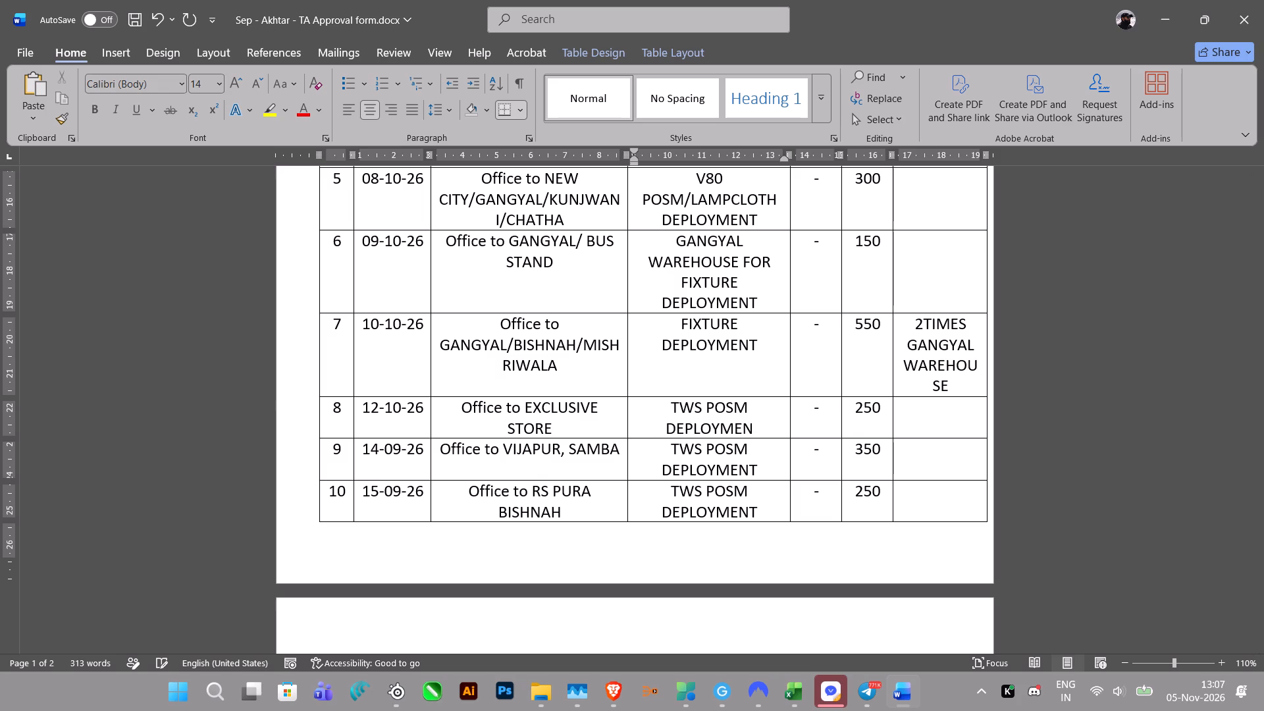
pyautogui.doubleClick(758, 425)
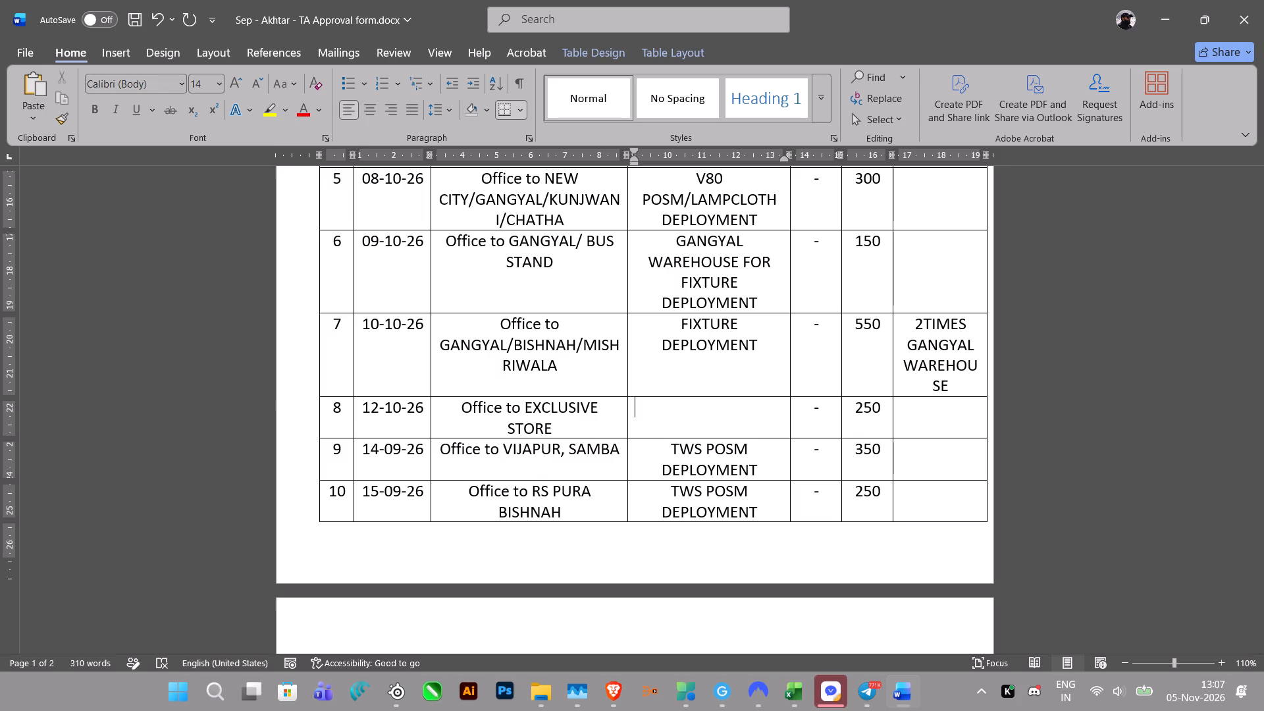
pyautogui.write('STOK')
pyautogui.press('BackSpace')
pyautogui.write('CK')
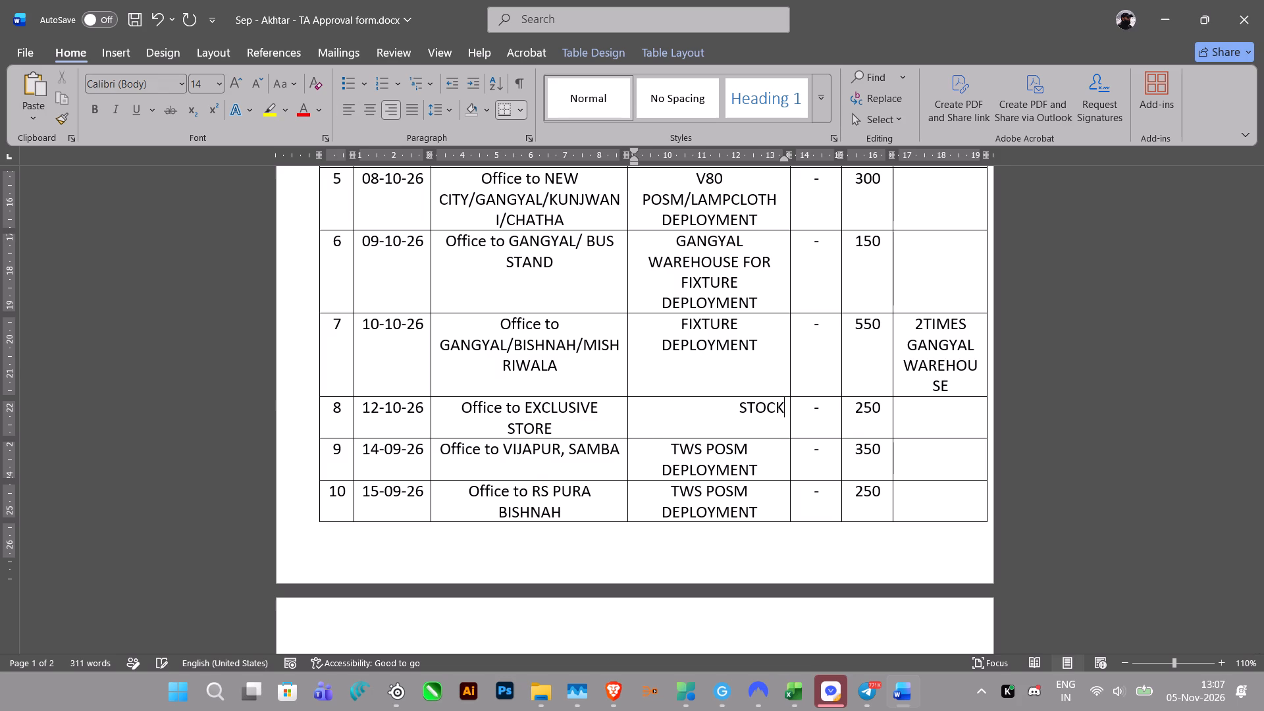
pyautogui.press('/')
pyautogui.write('ST')
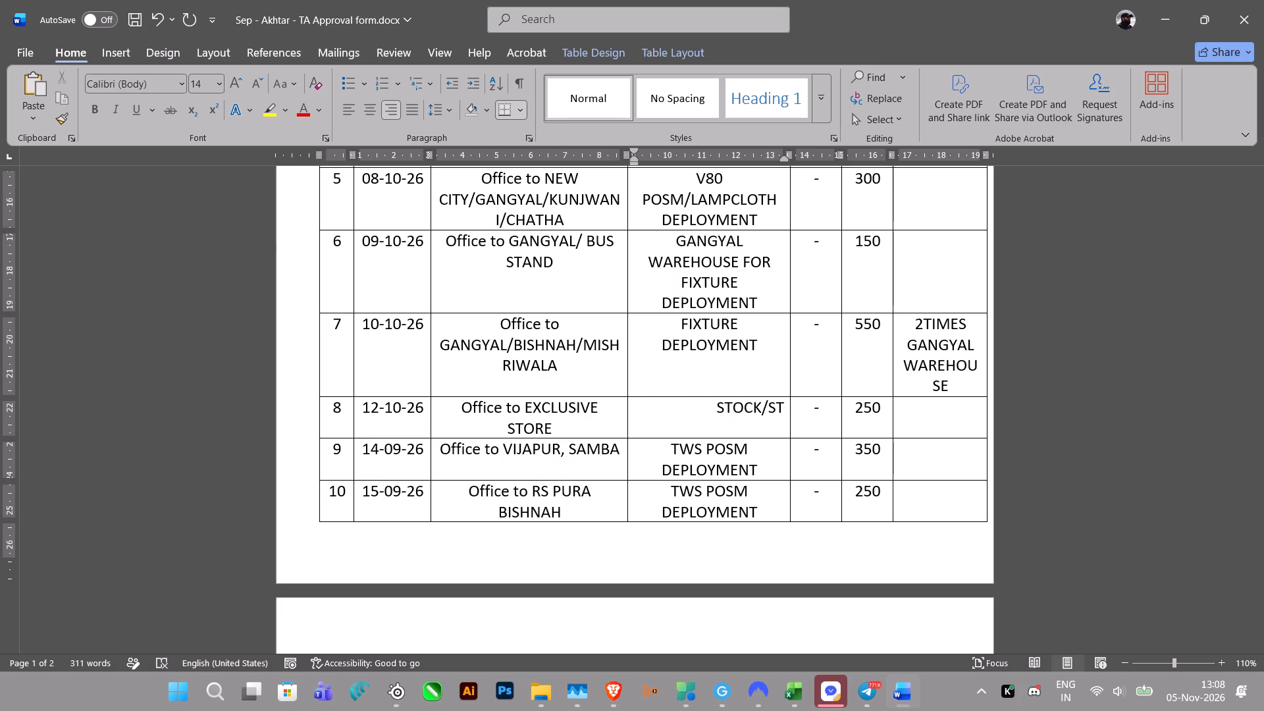
pyautogui.write('ORE')
pyautogui.press('space')
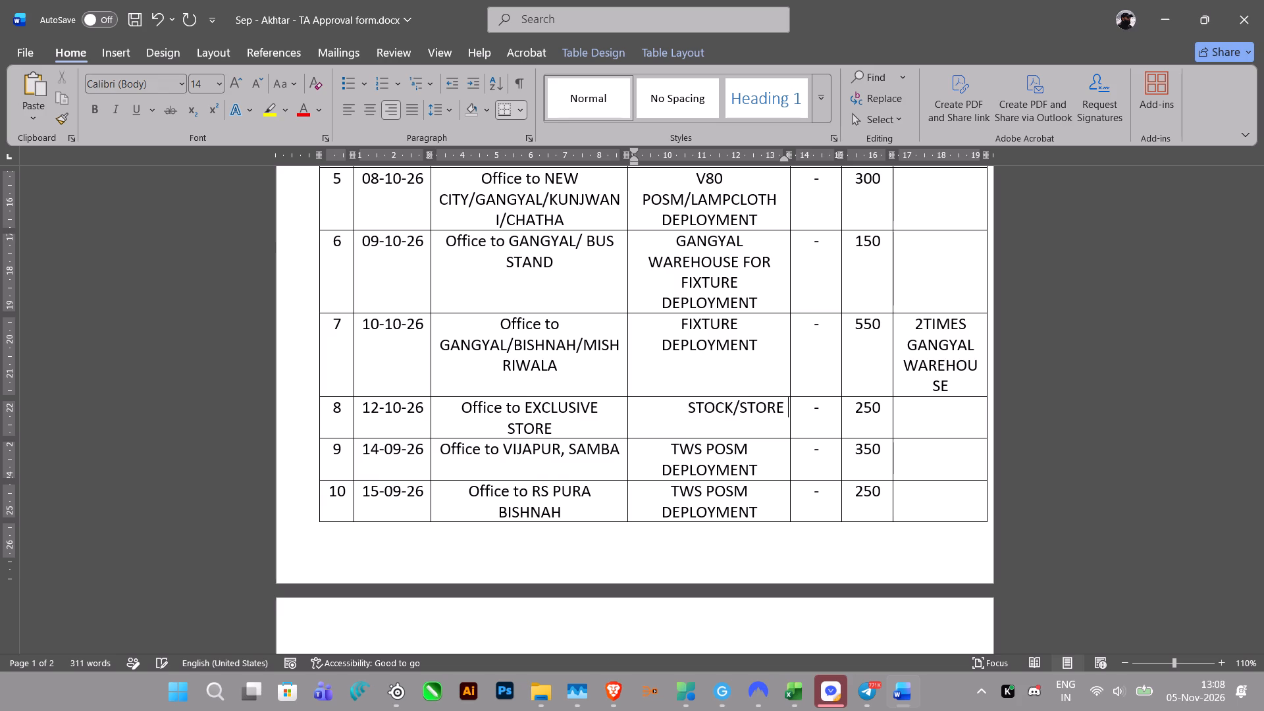
pyautogui.write('MAINTAI')
pyautogui.press('n')
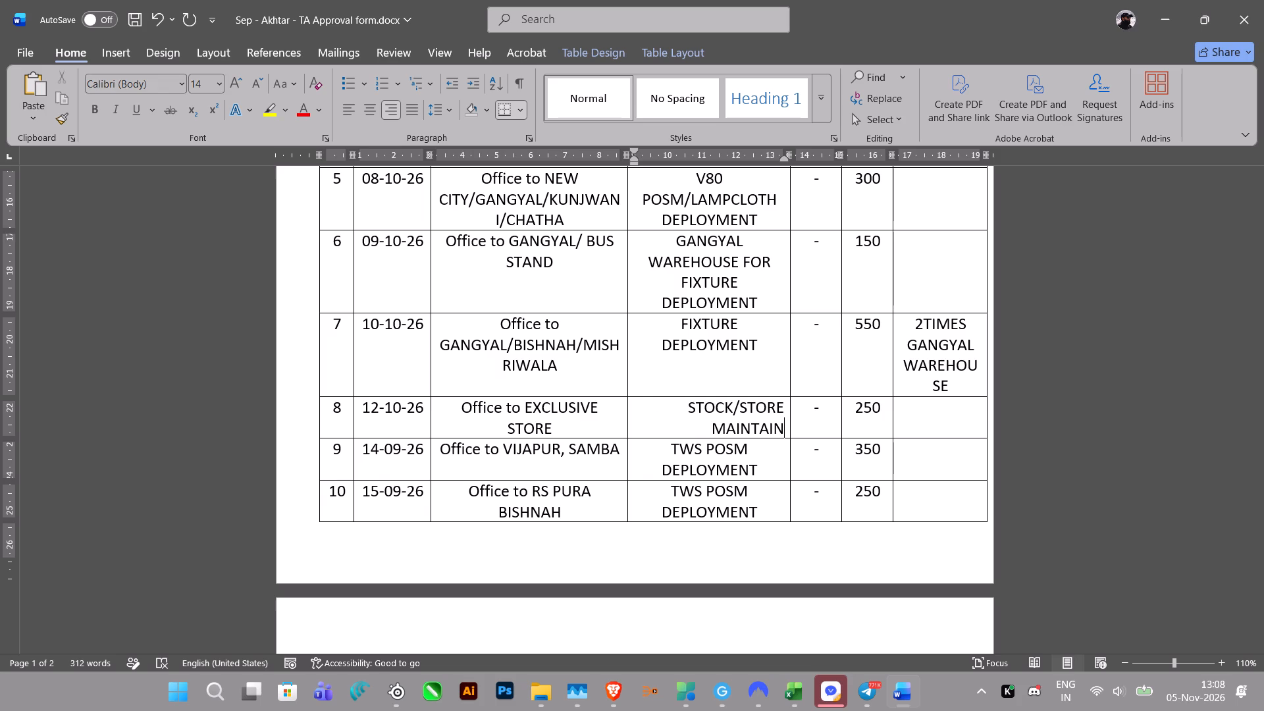
pyautogui.write('ENCE')
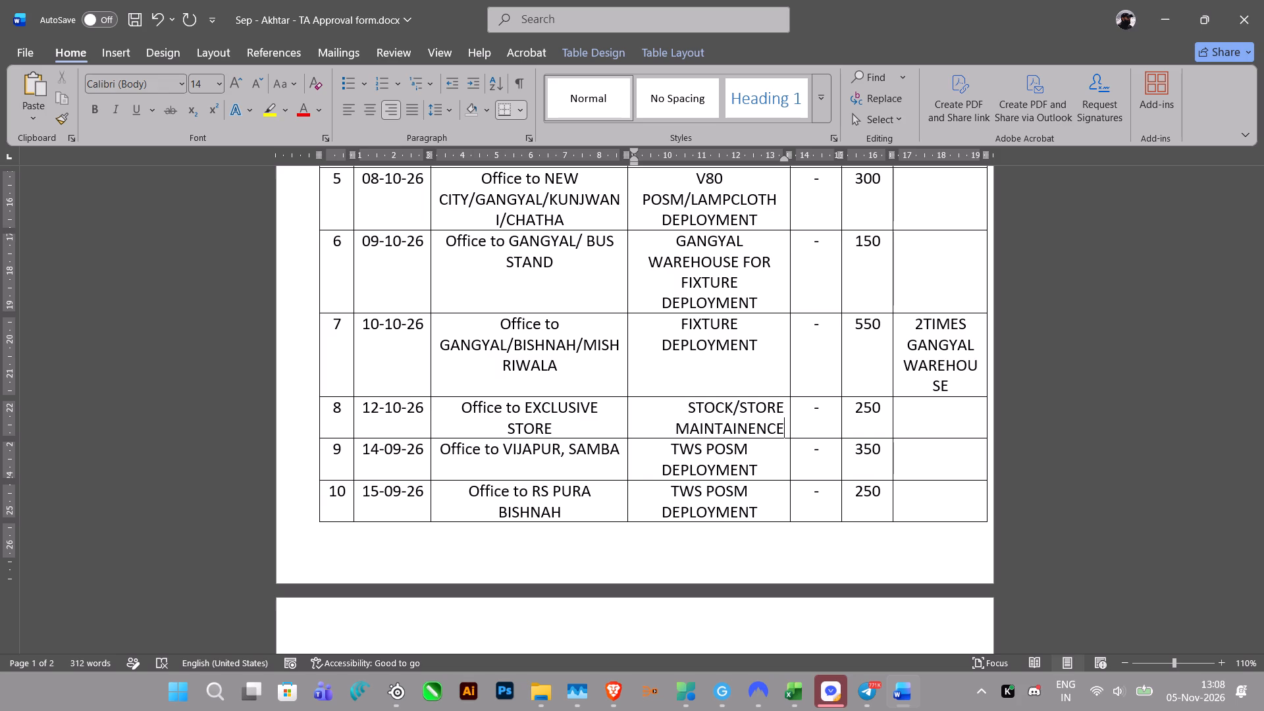
# Change the amount in row 8 to 100.
pyautogui.click(870, 404)
pyautogui.press('BackSpace')
pyautogui.press('BackSpace')
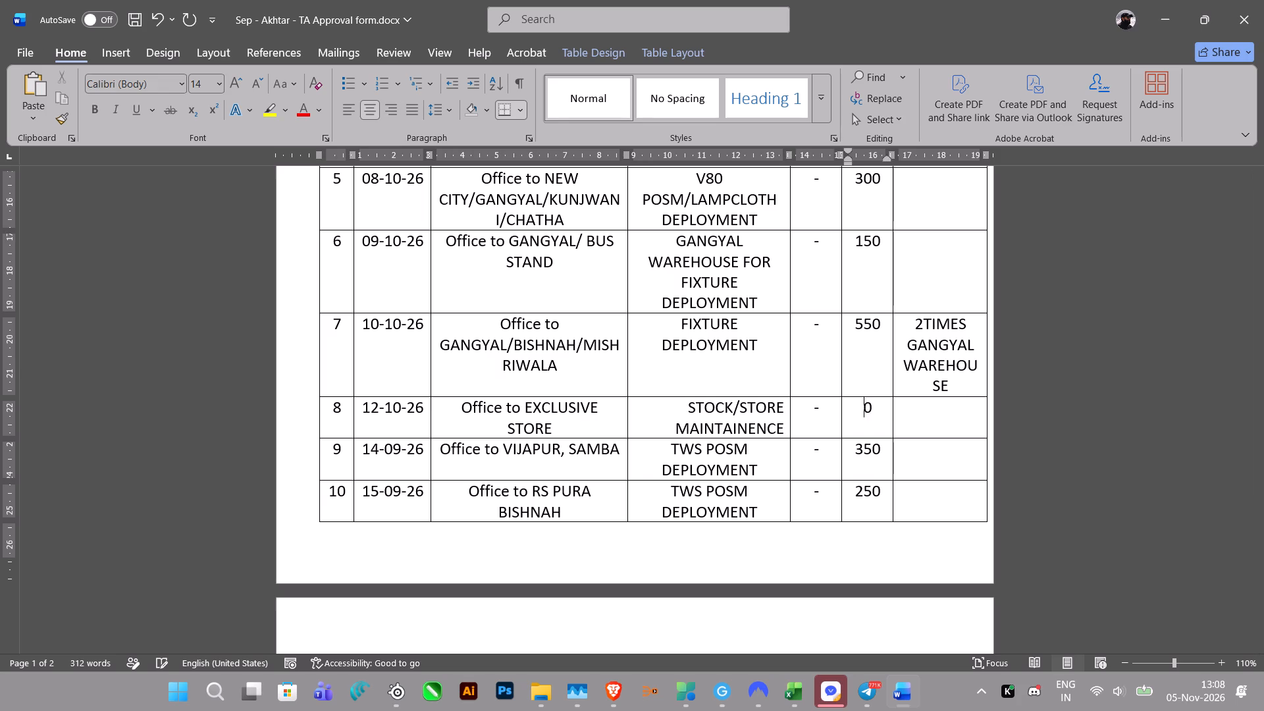
pyautogui.write('10')
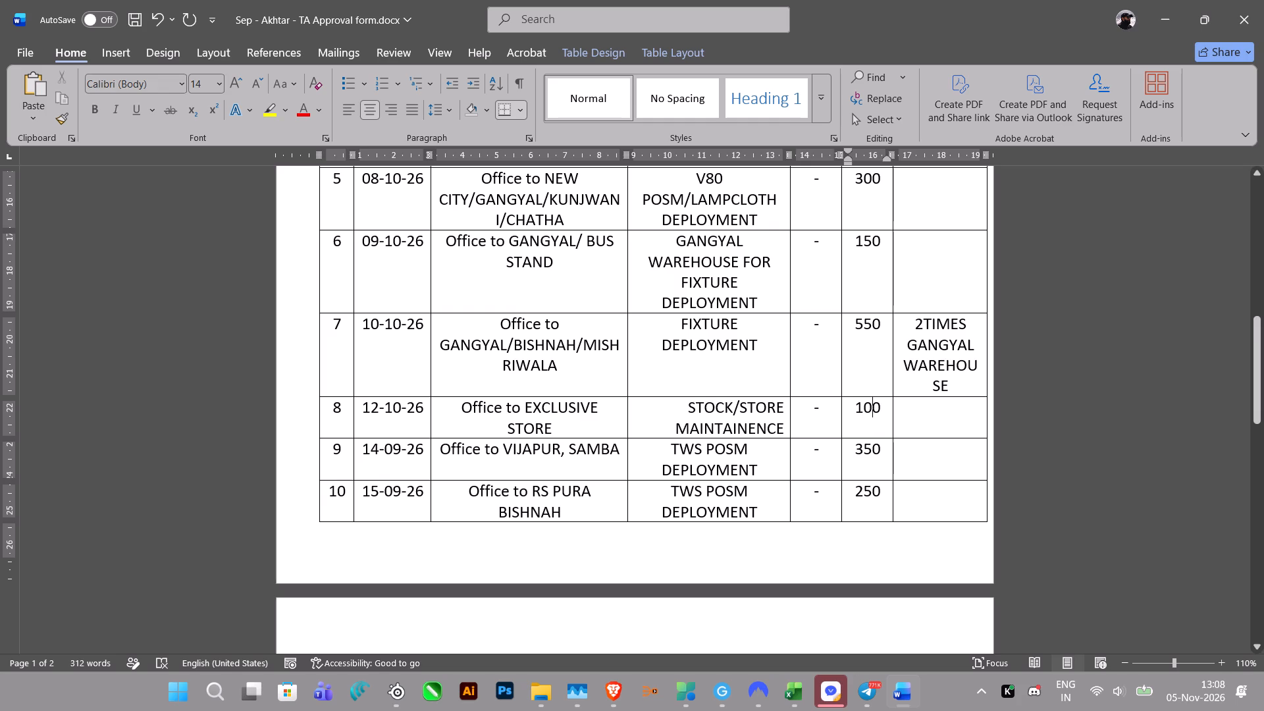
pyautogui.click(619, 448)
# Enter 2TIMES in the Remarks cell of row 8.
pyautogui.click(926, 411)
pyautogui.press('2')
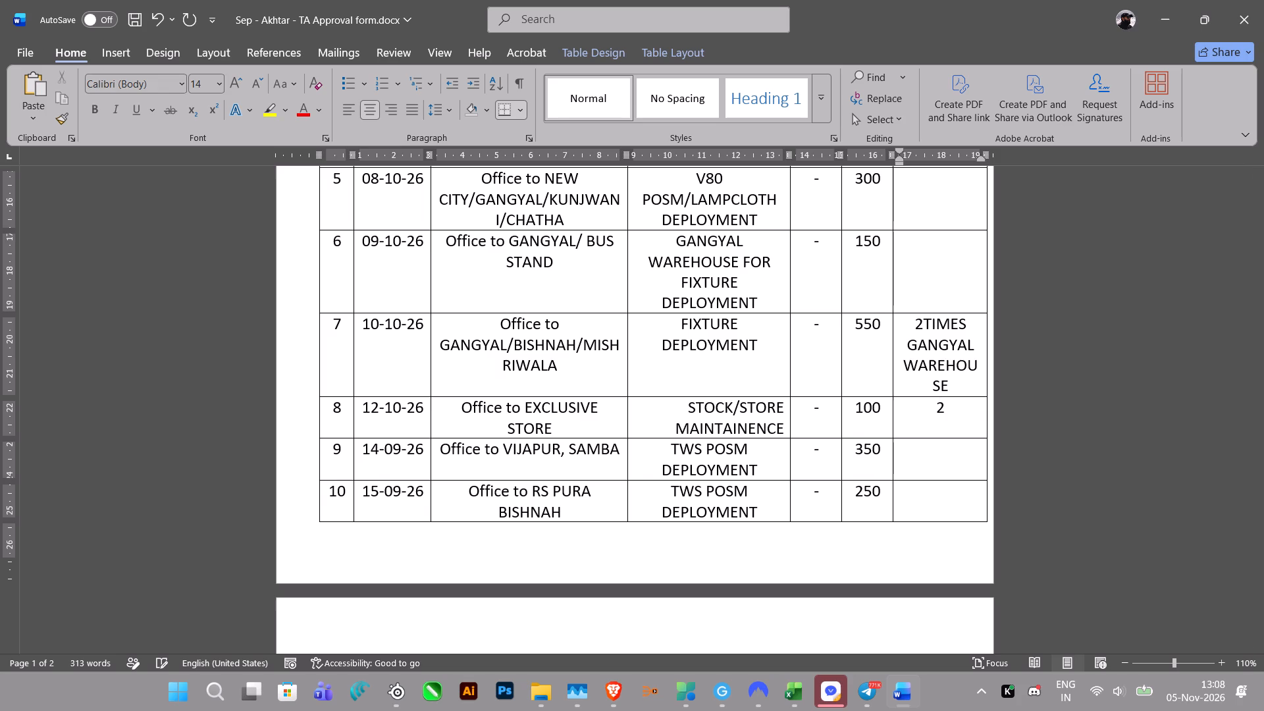
pyautogui.write('TIMES')
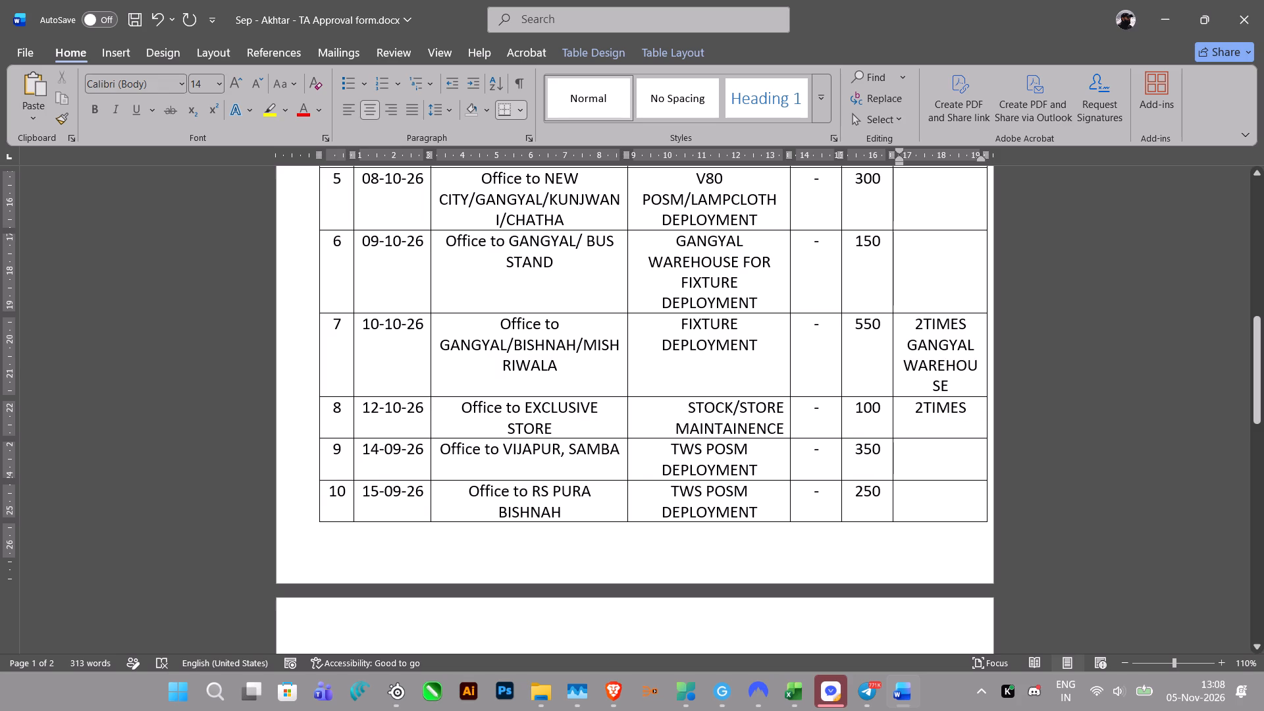
# Change the date in row 9 to 13-10-26.
pyautogui.click(378, 450)
pyautogui.press('BackSpace')
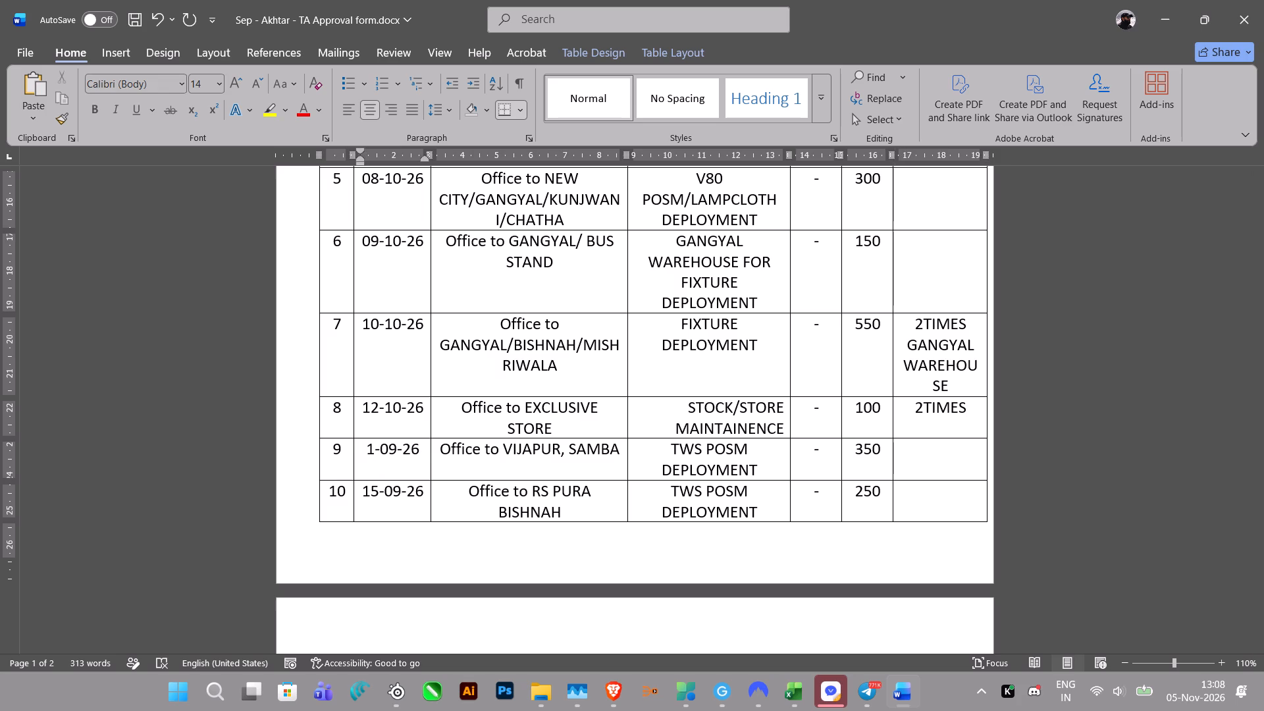
pyautogui.press('3')
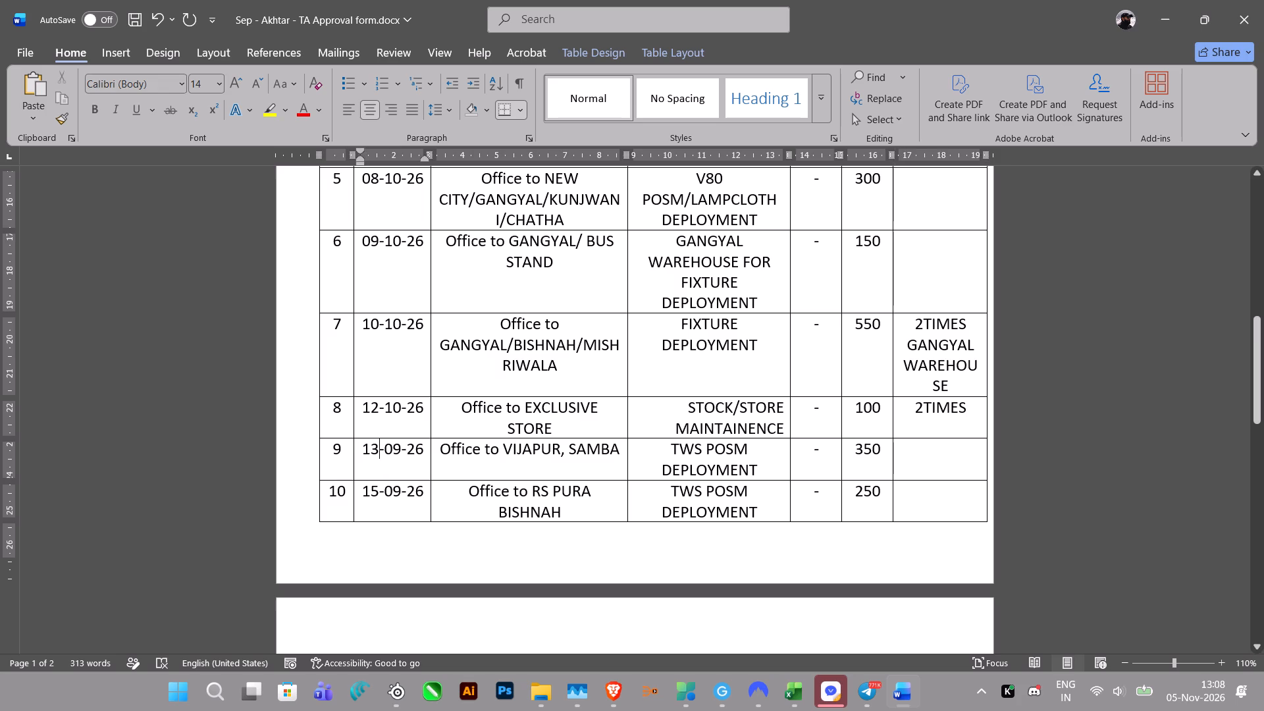
pyautogui.click(402, 446)
pyautogui.press('BackSpace')
pyautogui.press('BackSpace')
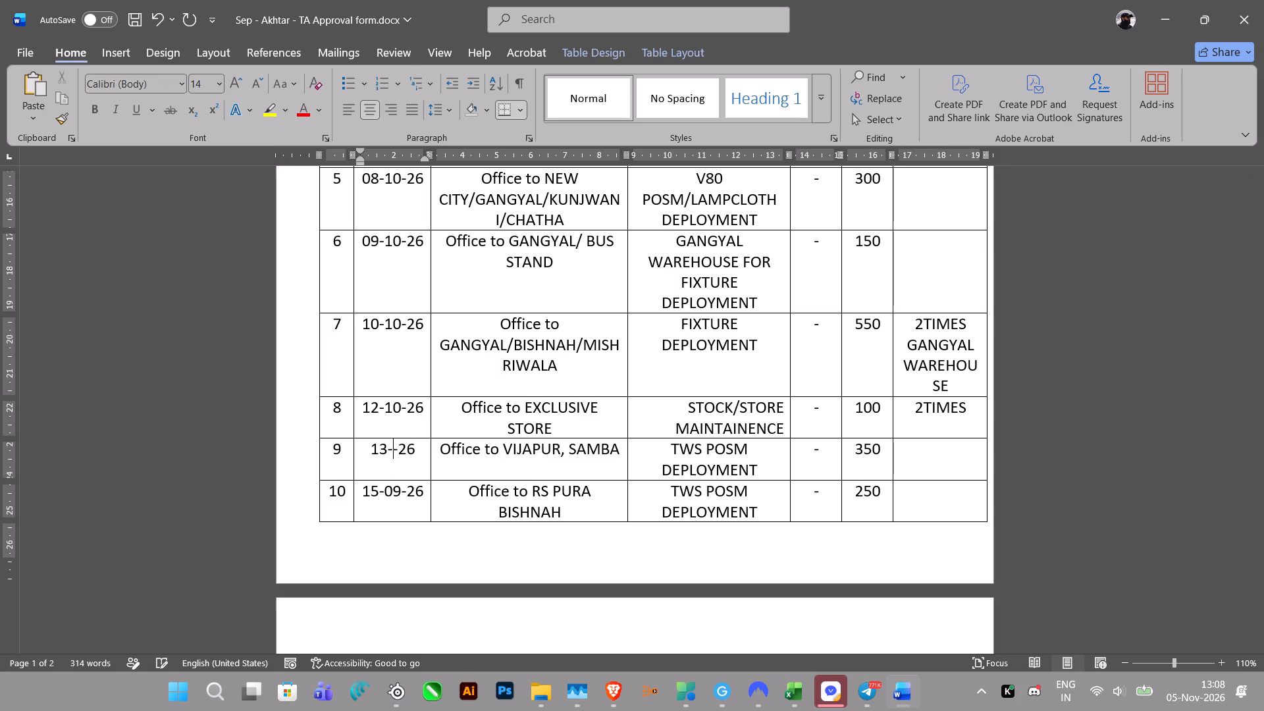
pyautogui.write('10')
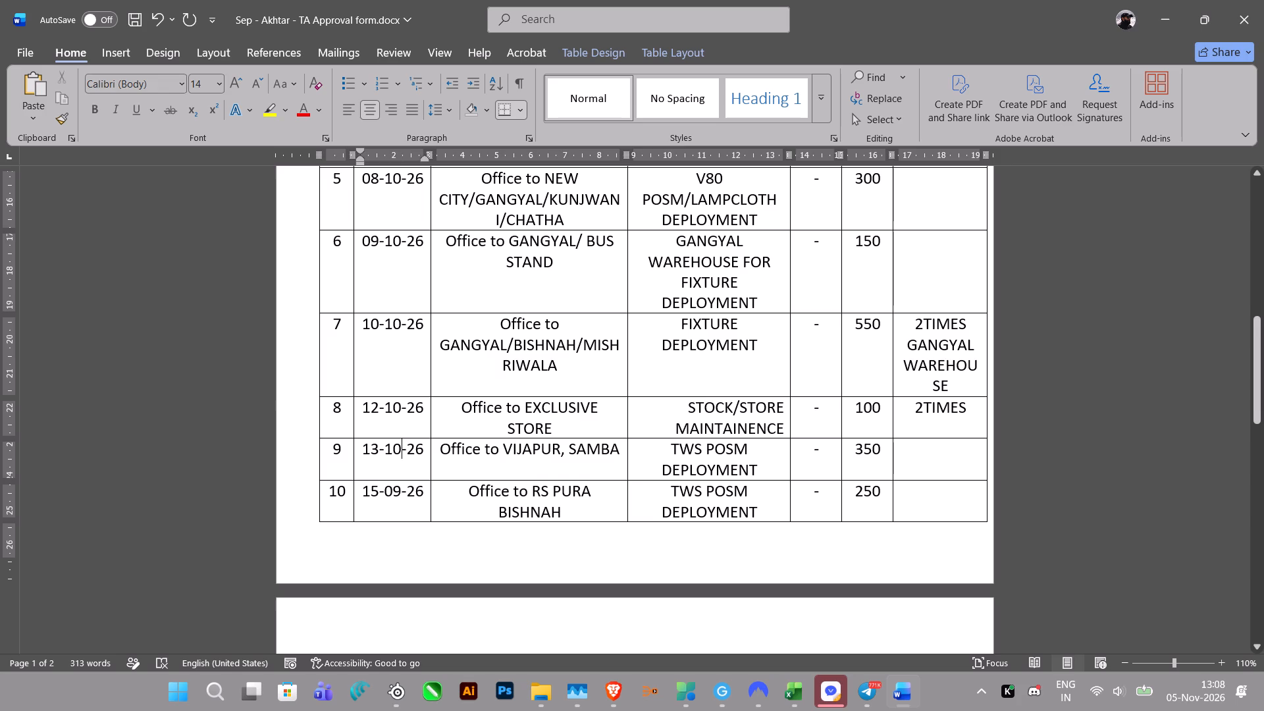
# Edit the travel entry in row 9 to read Office to RAMNAGAR.
pyautogui.click(621, 448)
pyautogui.press('BackSpace')
pyautogui.press('BackSpace')
pyautogui.press('BackSpace')
pyautogui.press('BackSpace')
pyautogui.press('BackSpace')
pyautogui.press('BackSpace')
pyautogui.press('BackSpace')
pyautogui.press('BackSpace')
pyautogui.press('BackSpace')
pyautogui.press('BackSpace')
pyautogui.press('BackSpace')
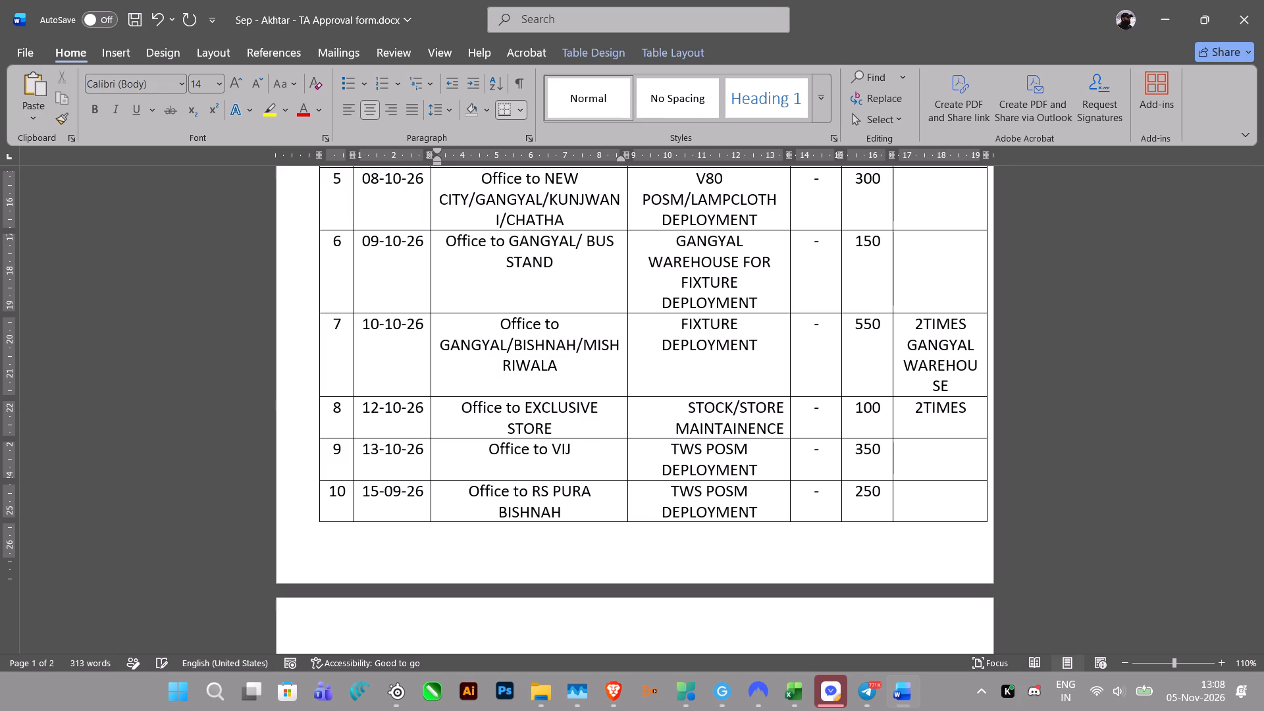
pyautogui.press('BackSpace')
pyautogui.press('BackSpace')
pyautogui.press('BackSpace')
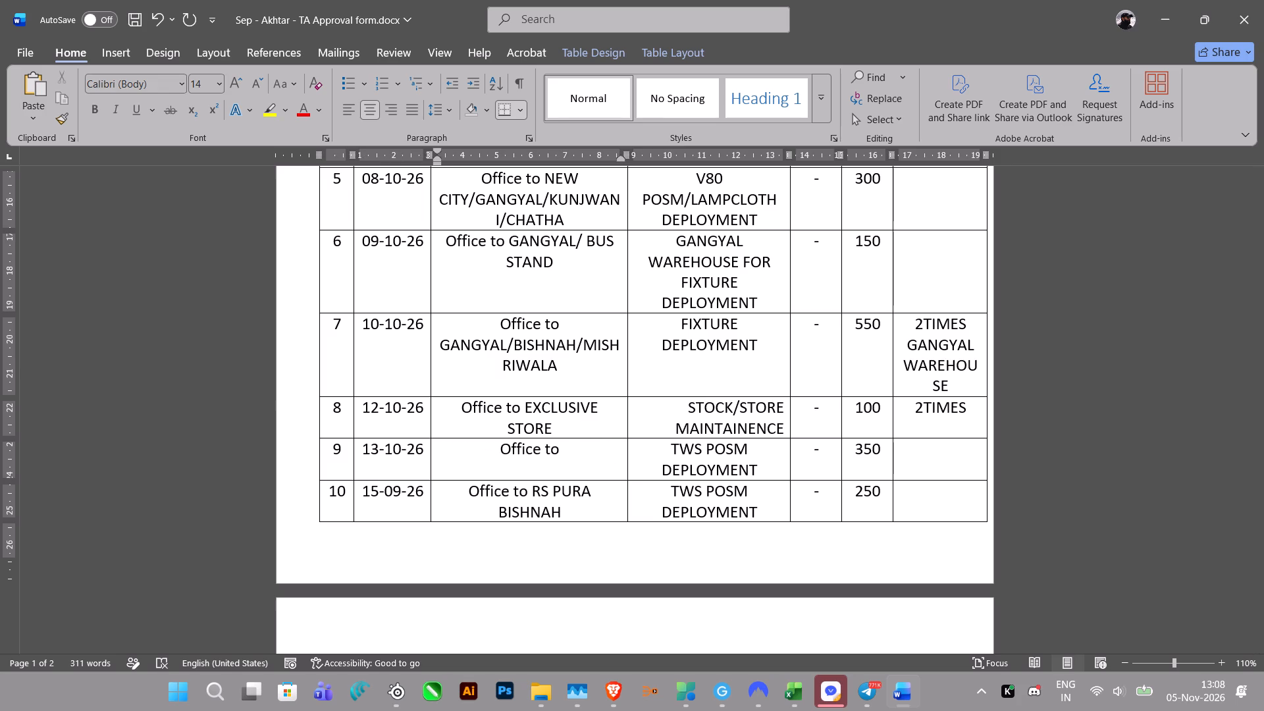
pyautogui.write('RAMNAGAR')
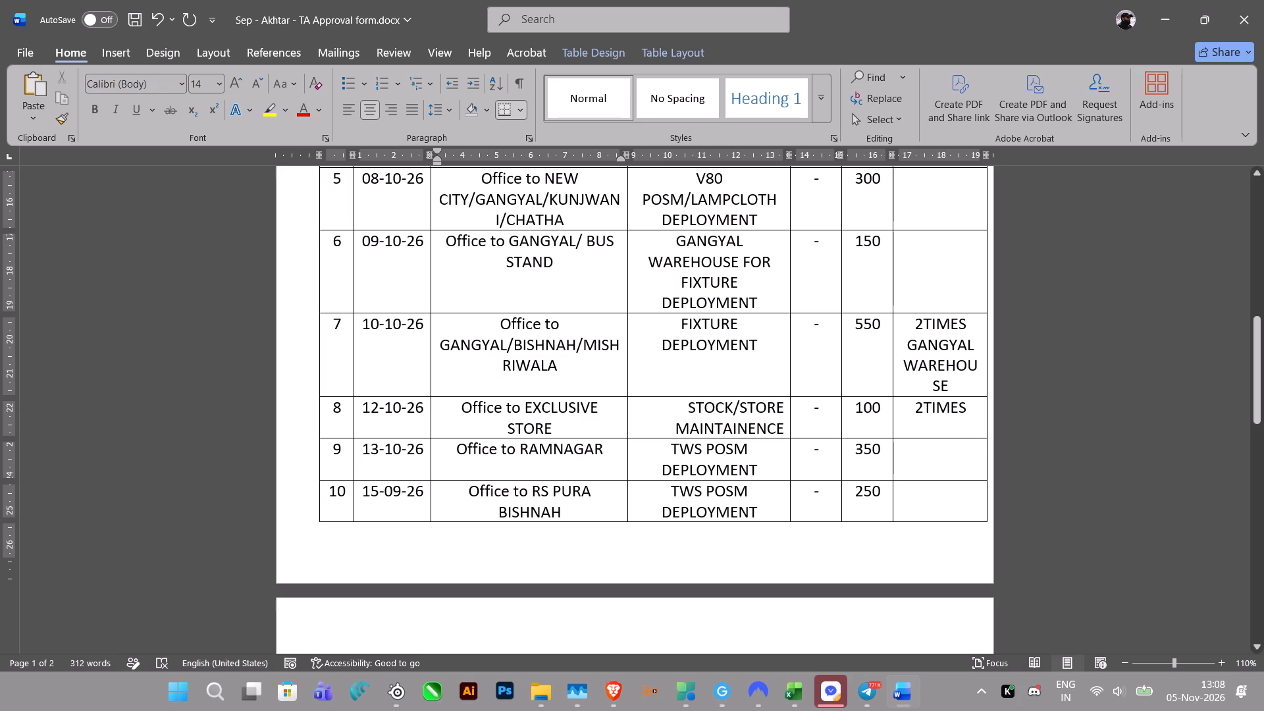
# Change the purpose of visit in row 9 to FIXTURE DEPLOYMENT.
pyautogui.click(754, 456)
pyautogui.press('BackSpace')
pyautogui.press('BackSpace')
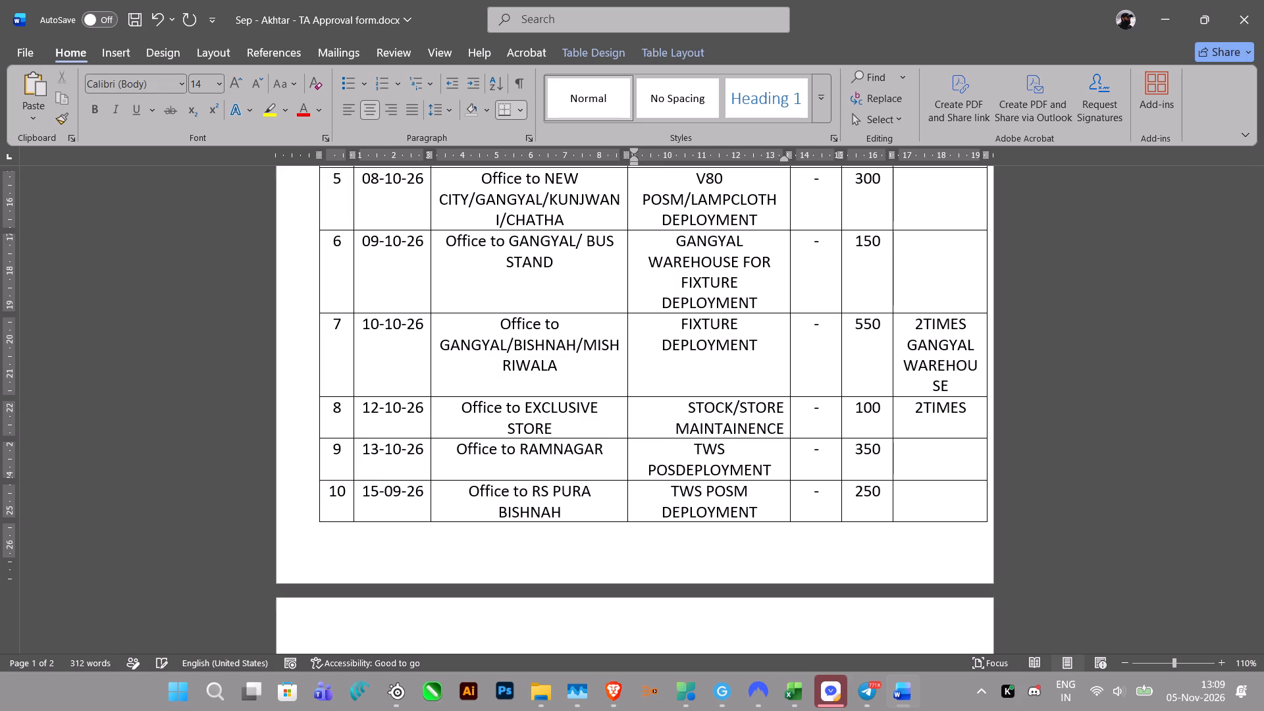
pyautogui.press('BackSpace')
pyautogui.press('BackSpace')
pyautogui.press('BackSpace')
pyautogui.press('BackSpace')
pyautogui.press('BackSpace')
pyautogui.press('BackSpace')
pyautogui.press('BackSpace')
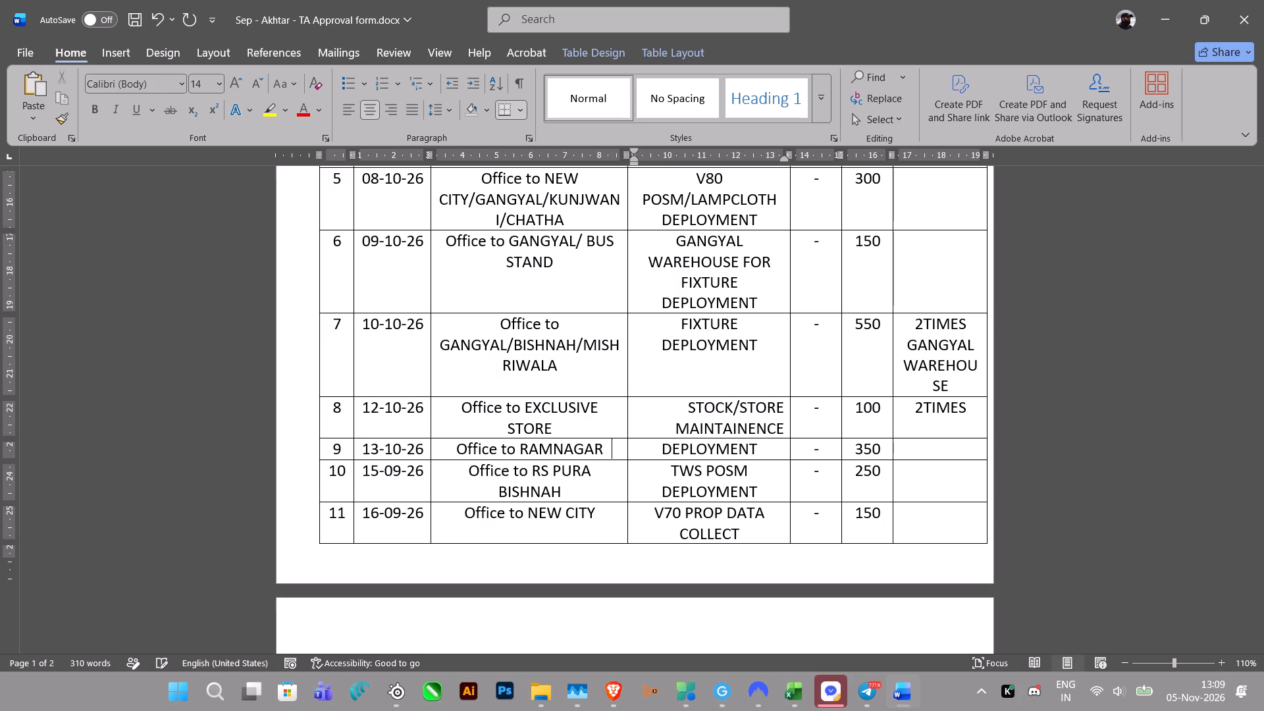
pyautogui.write('FI')
pyautogui.write('XTURE')
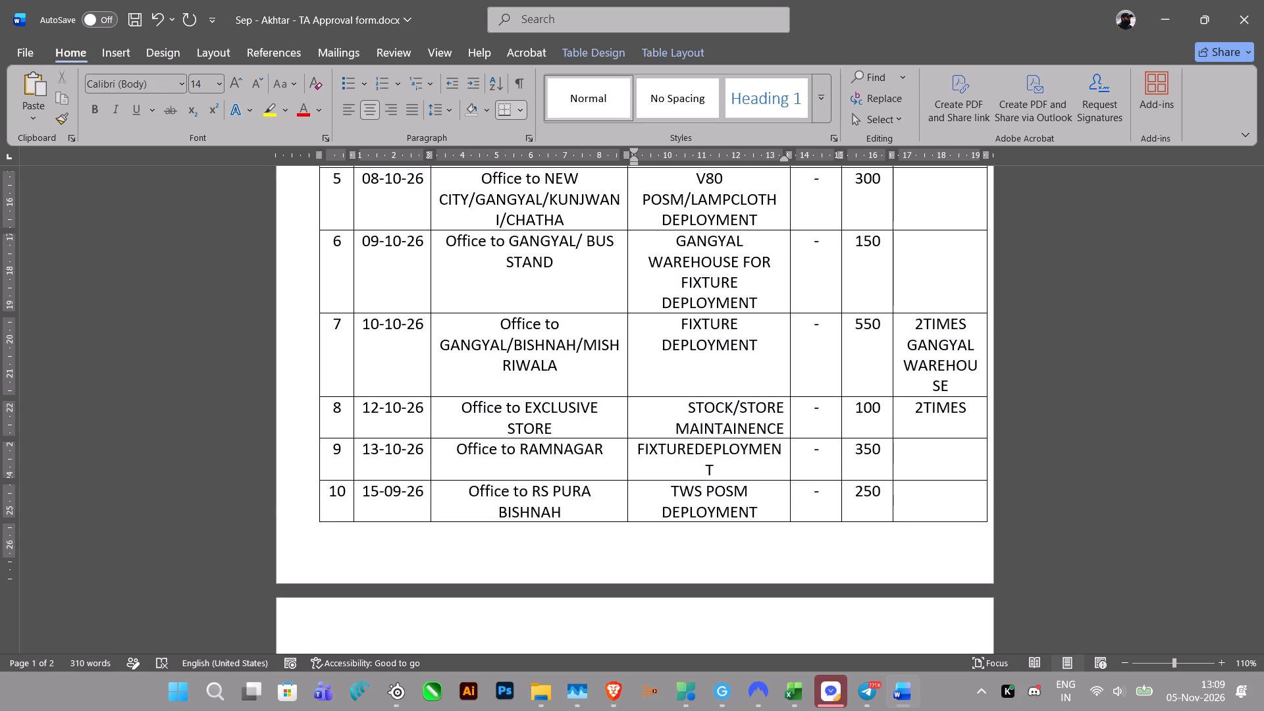
pyautogui.press('space')
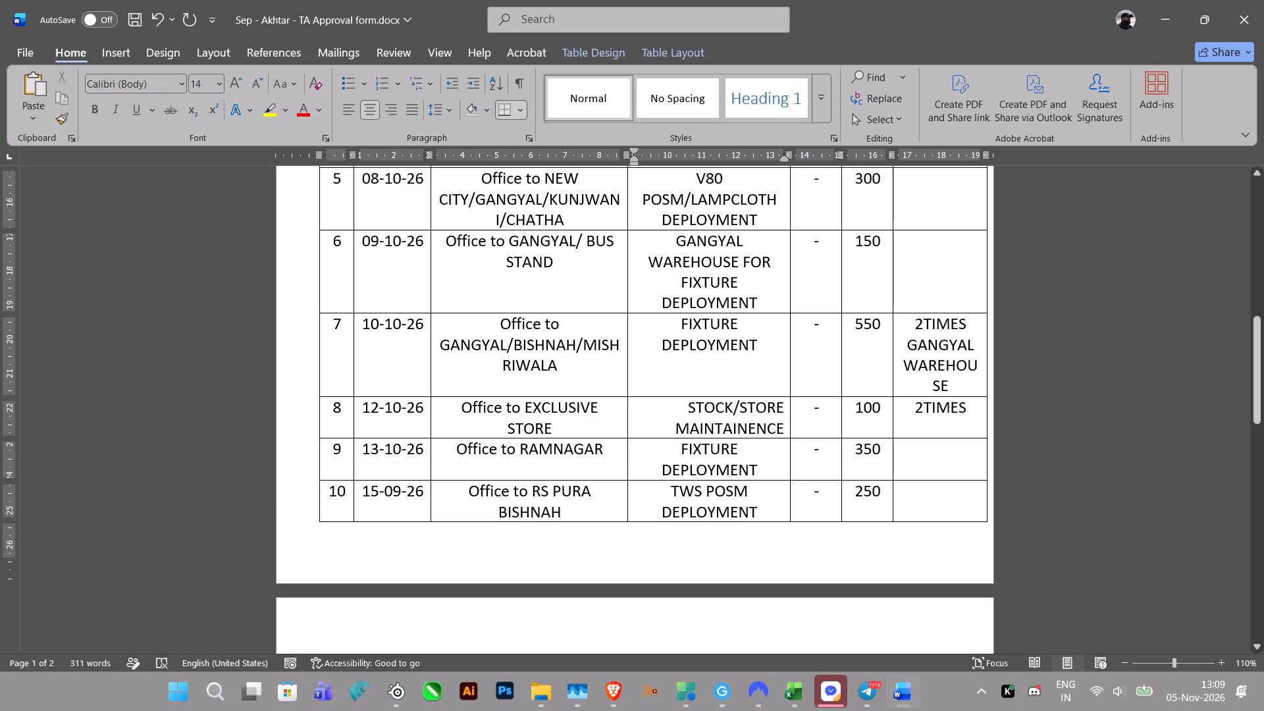
# Change the amount in row 9 to 800.
pyautogui.click(876, 448)
pyautogui.press('BackSpace')
pyautogui.press('BackSpace')
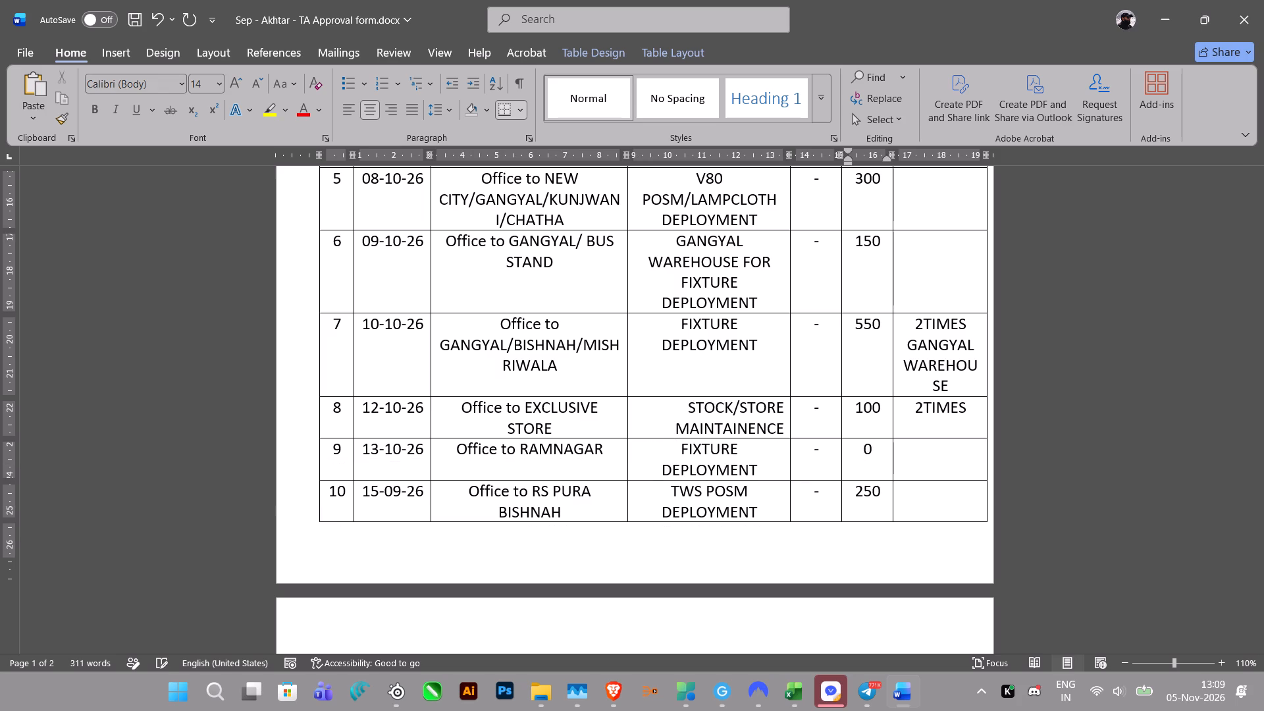
pyautogui.press('8')
pyautogui.press('0')
# Edit the travel entry in row 10 to read Office to NEW CITY.
pyautogui.click(571, 513)
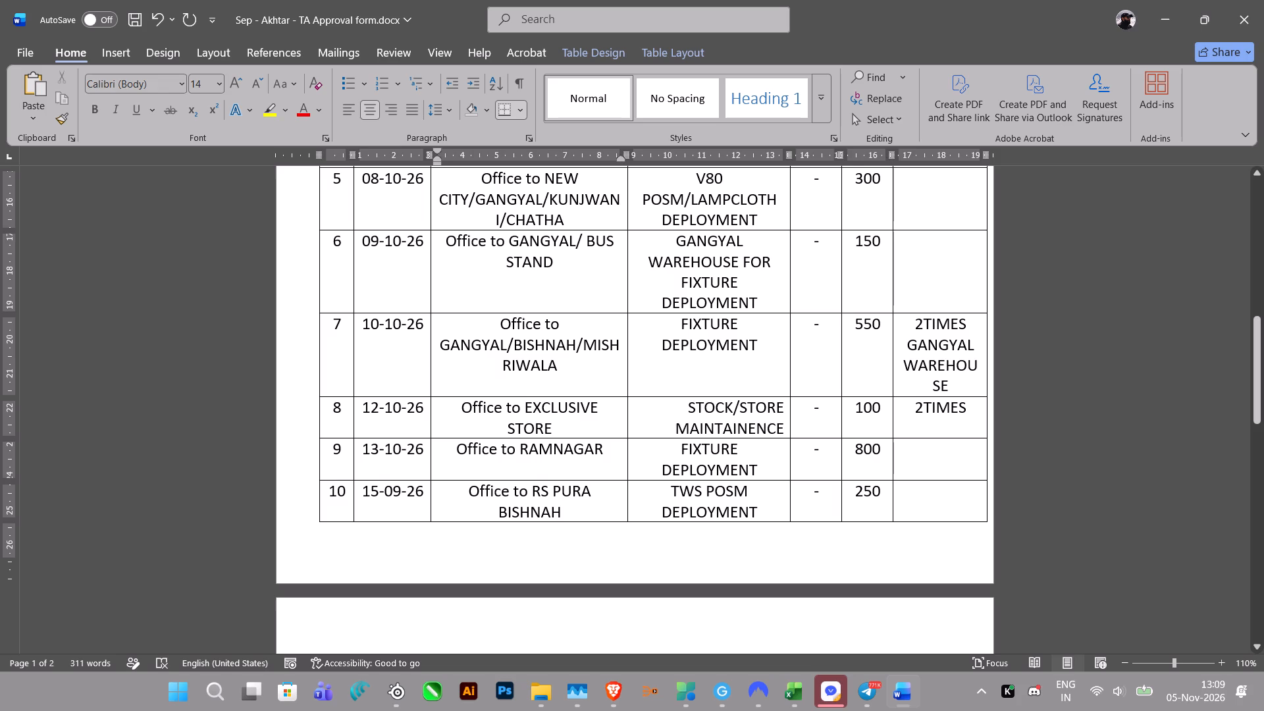
pyautogui.press('BackSpace')
pyautogui.press('BackSpace')
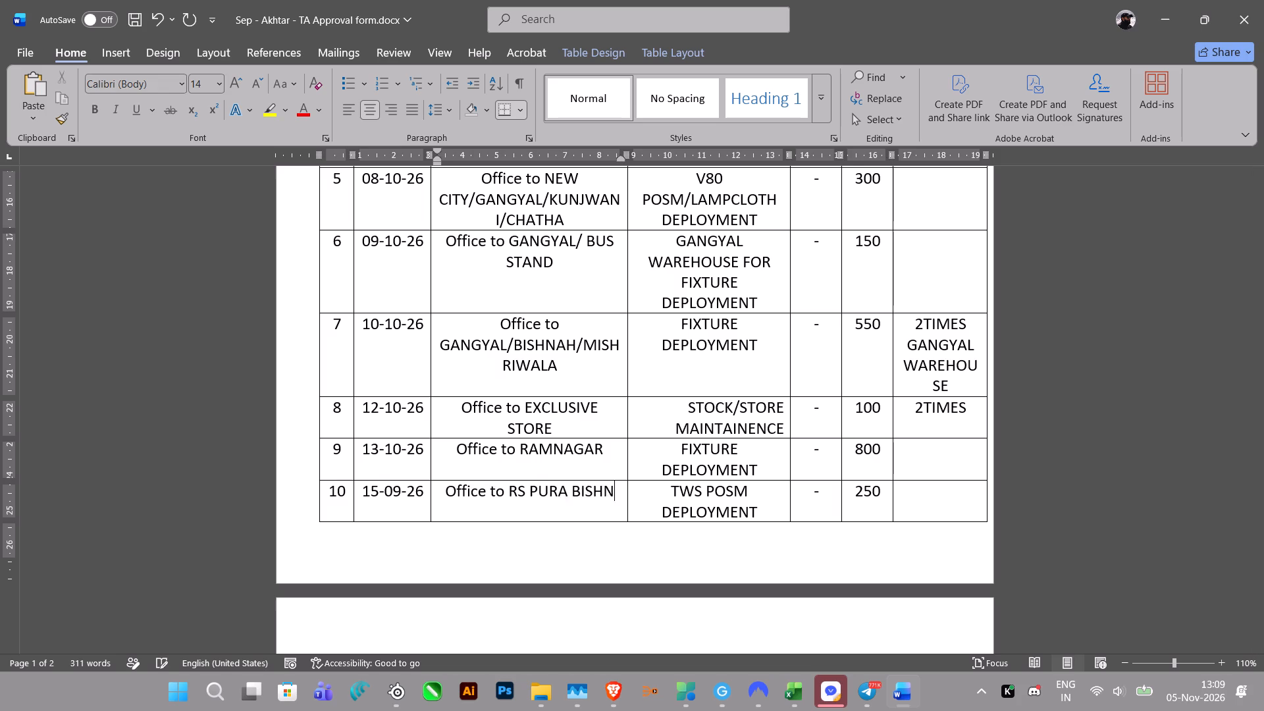
pyautogui.press('BackSpace')
pyautogui.press('BackSpace')
pyautogui.press('BackSpace')
pyautogui.press('BackSpace')
pyautogui.press('BackSpace')
pyautogui.press('BackSpace')
pyautogui.press('BackSpace')
pyautogui.press('BackSpace')
pyautogui.press('BackSpace')
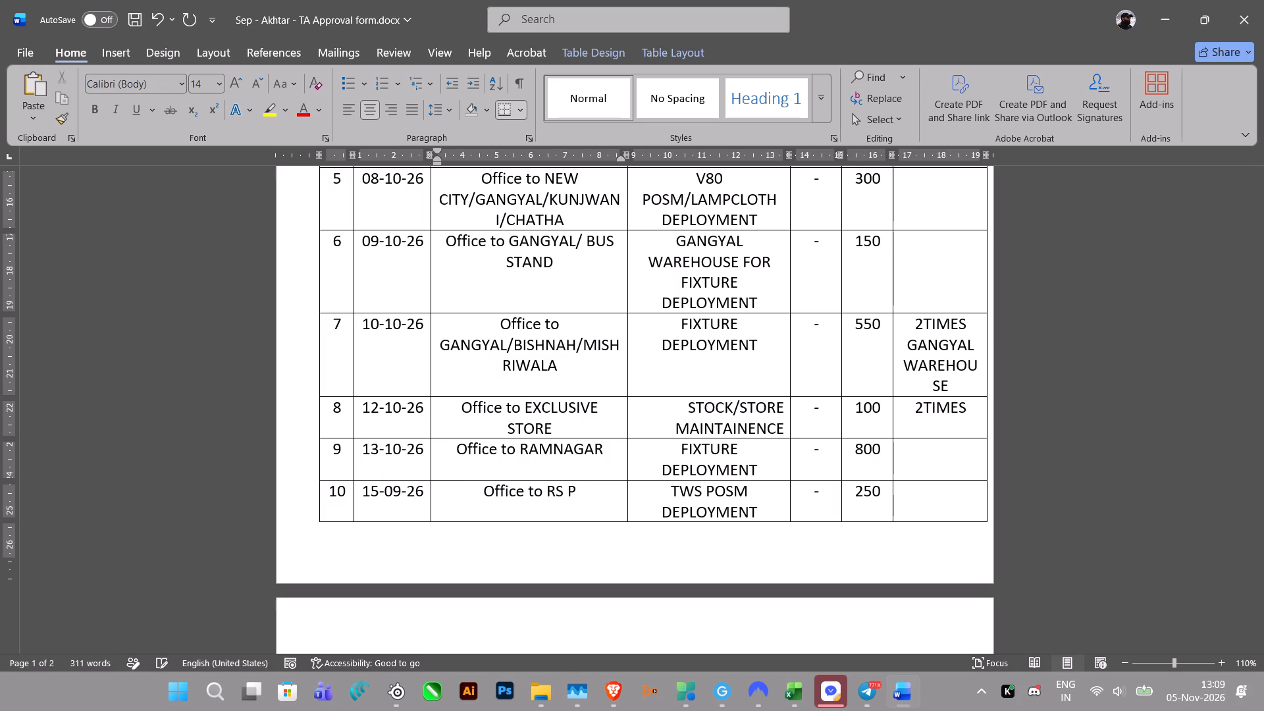
pyautogui.press('BackSpace')
pyautogui.press('BackSpace')
pyautogui.press('BackSpace')
pyautogui.press('BackSpace')
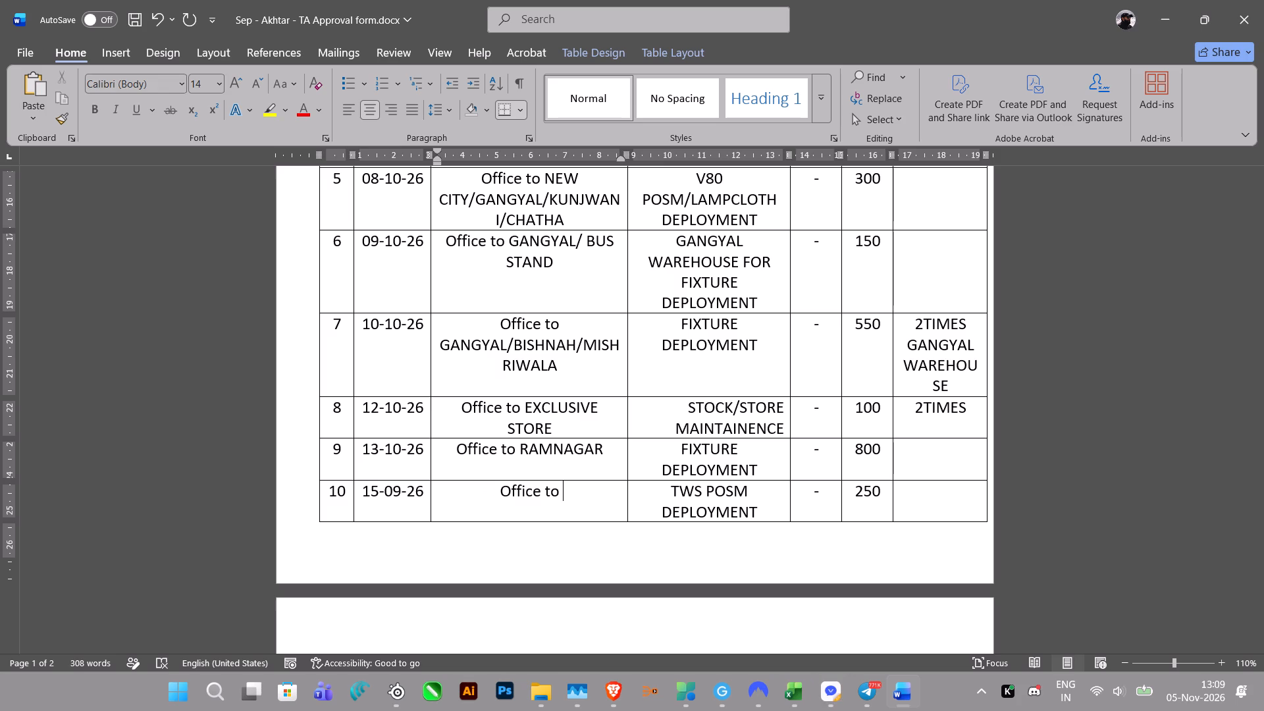
pyautogui.write('NEW CITY')
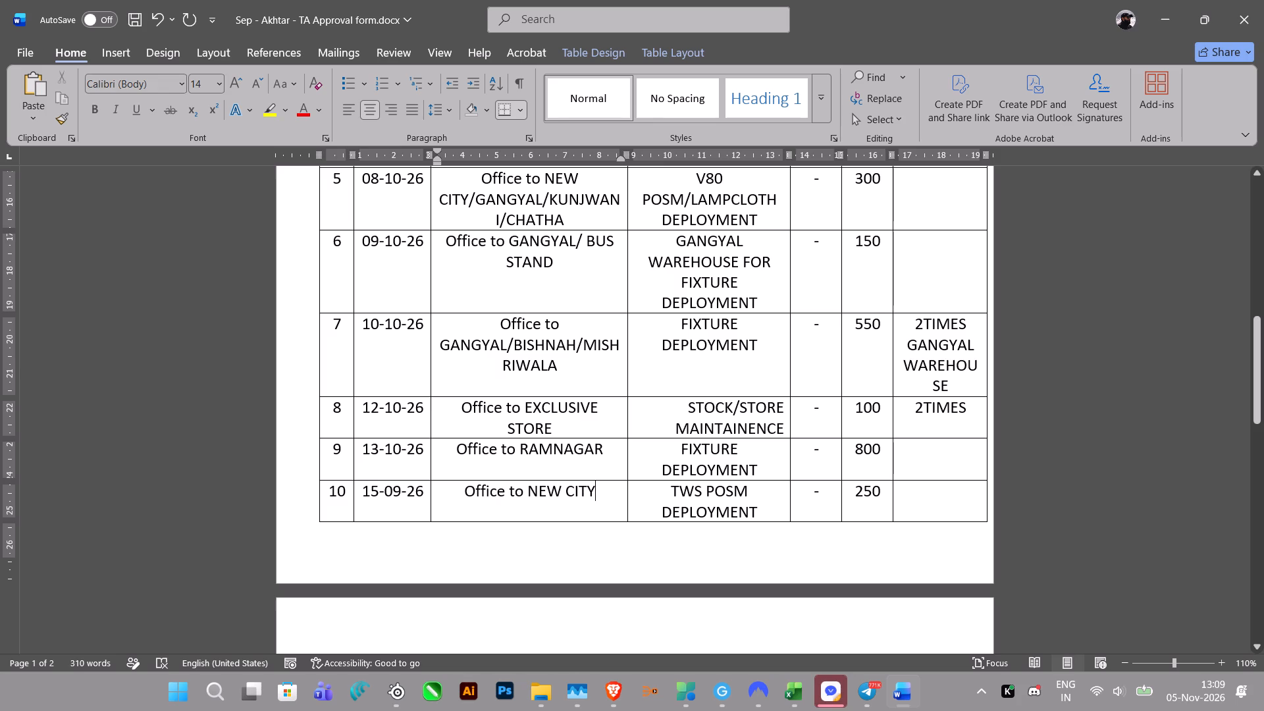
# Change the date in row 10 to 14-10-26.
pyautogui.click(379, 488)
pyautogui.press('BackSpace')
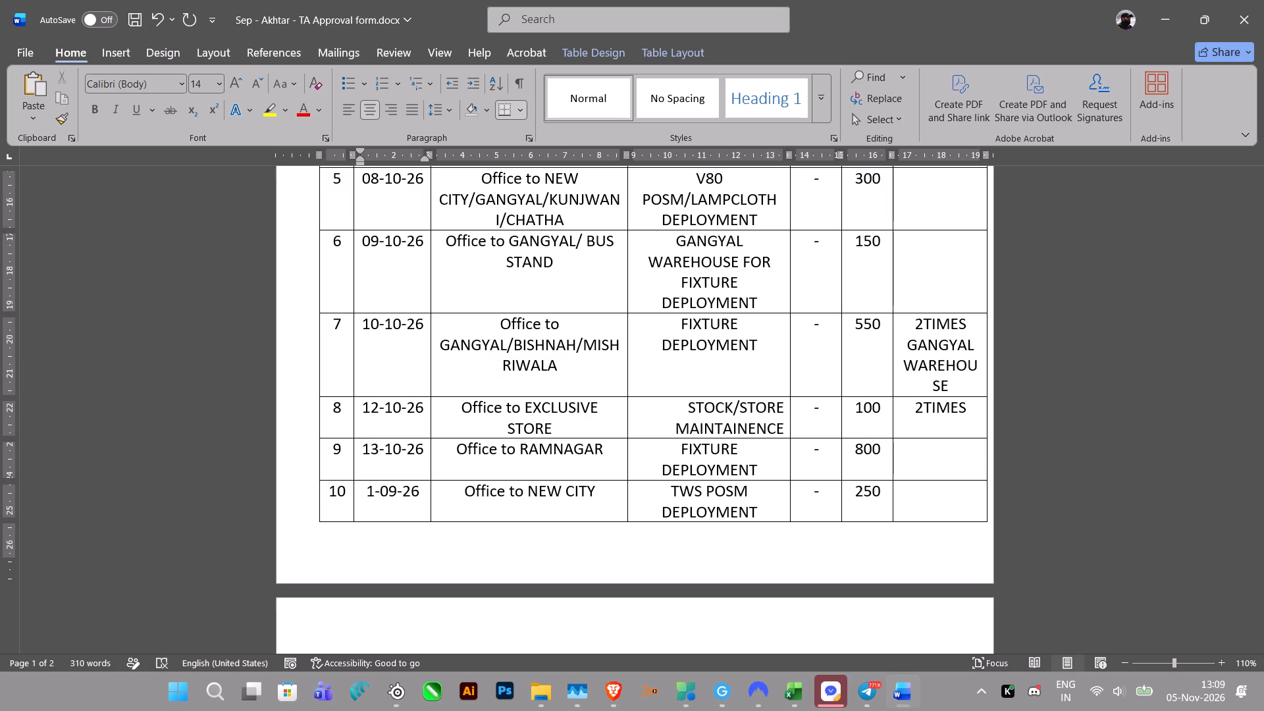
pyautogui.press('4')
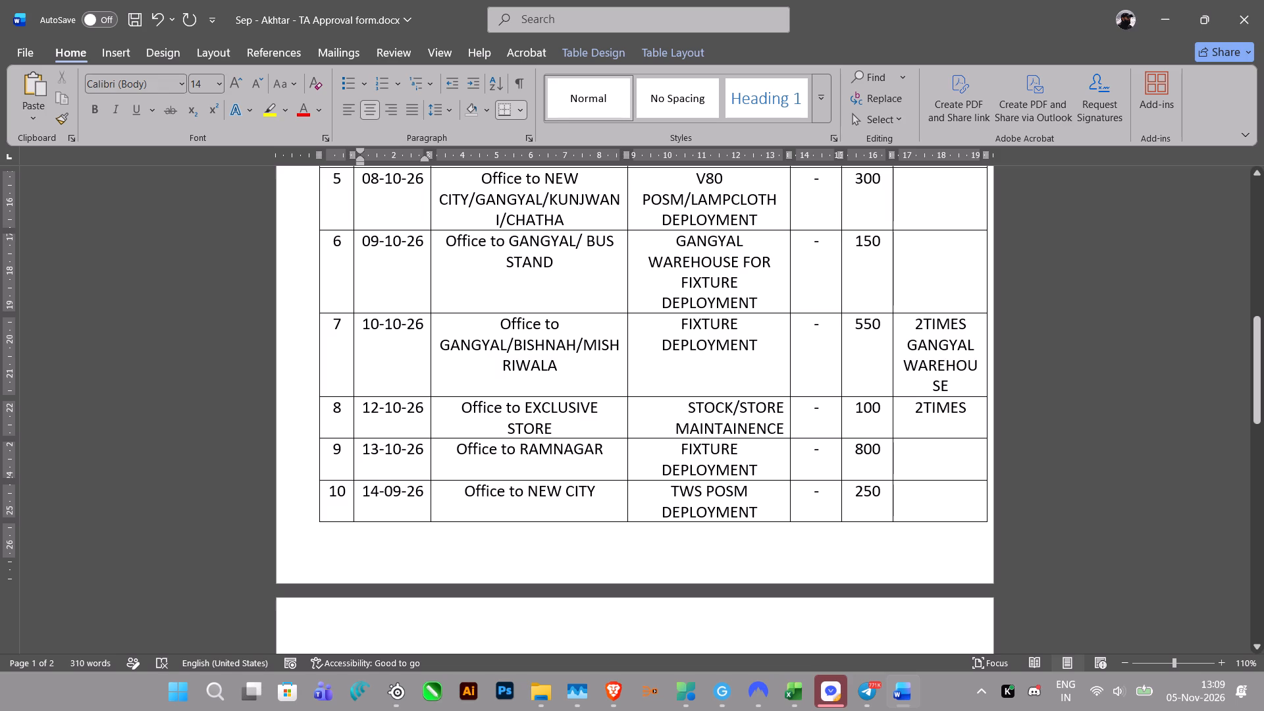
pyautogui.click(401, 489)
pyautogui.press('BackSpace')
pyautogui.press('BackSpace')
pyautogui.press('0')
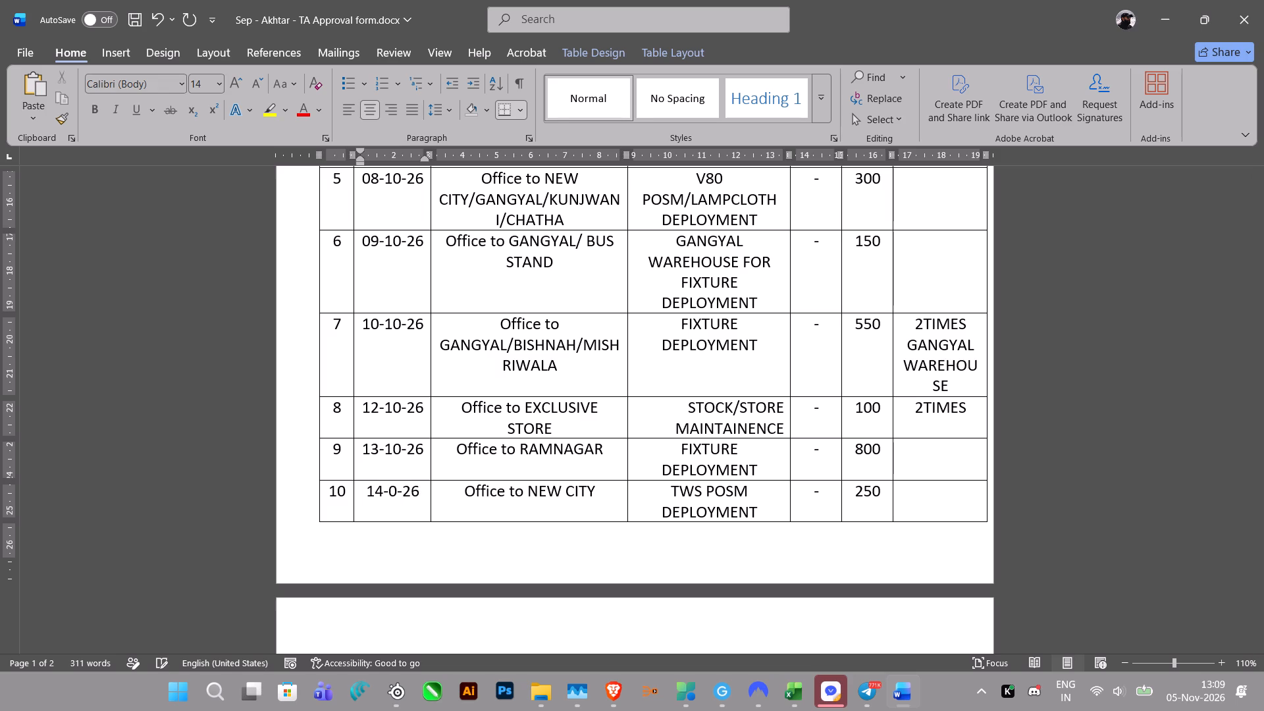
pyautogui.press('BackSpace')
pyautogui.write('10')
# Replace the purpose of visit in row 10 with MARKET MAINTAINENCE FOR AUDIT.
pyautogui.click(754, 491)
pyautogui.press('BackSpace')
pyautogui.press('BackSpace')
pyautogui.press('BackSpace')
pyautogui.press('BackSpace')
pyautogui.press('BackSpace')
pyautogui.press('BackSpace')
pyautogui.press('BackSpace')
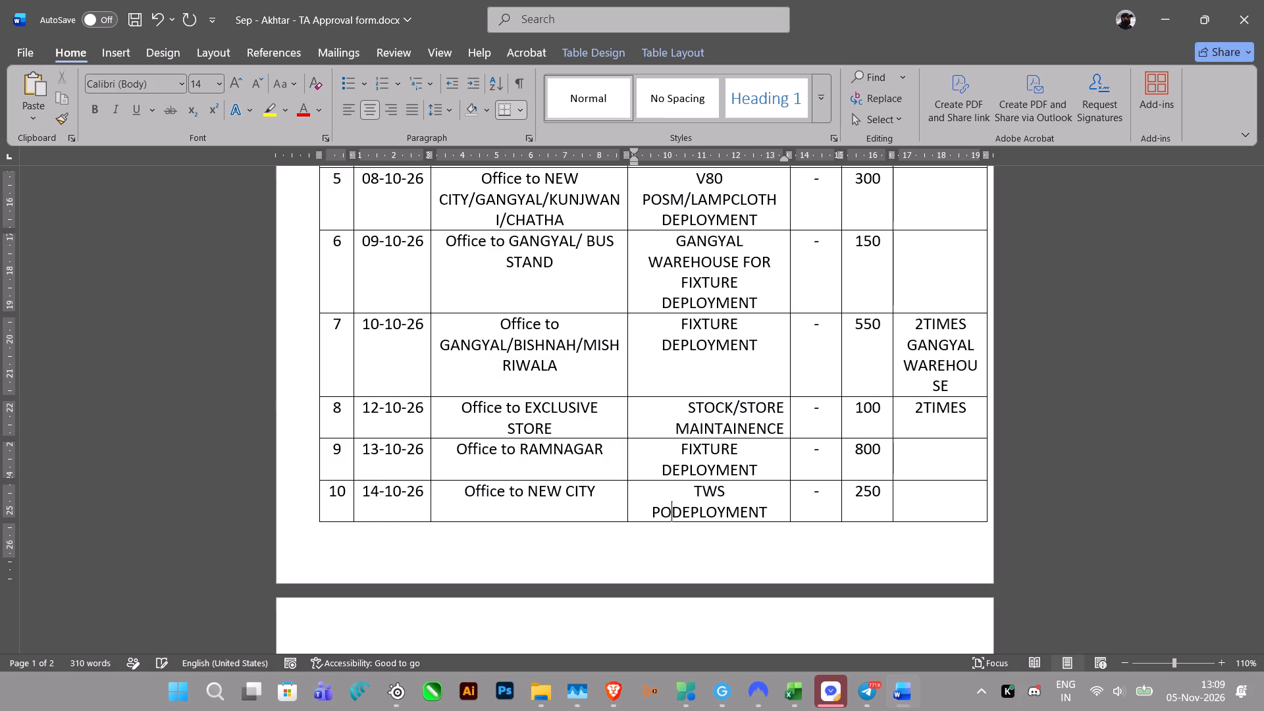
pyautogui.press('BackSpace')
pyautogui.press('BackSpace')
pyautogui.press('BackSpace')
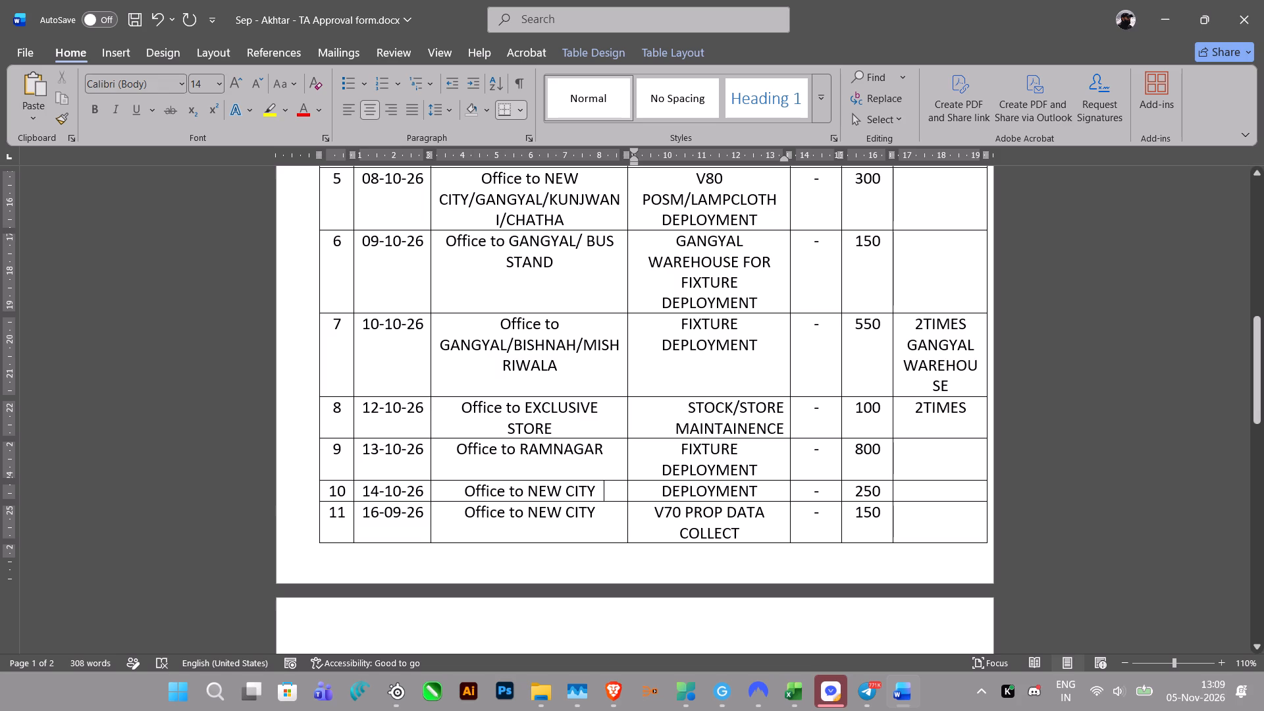
pyautogui.click(758, 488)
pyautogui.press('BackSpace')
pyautogui.press('BackSpace')
pyautogui.press('BackSpace')
pyautogui.press('BackSpace')
pyautogui.press('BackSpace')
pyautogui.press('BackSpace')
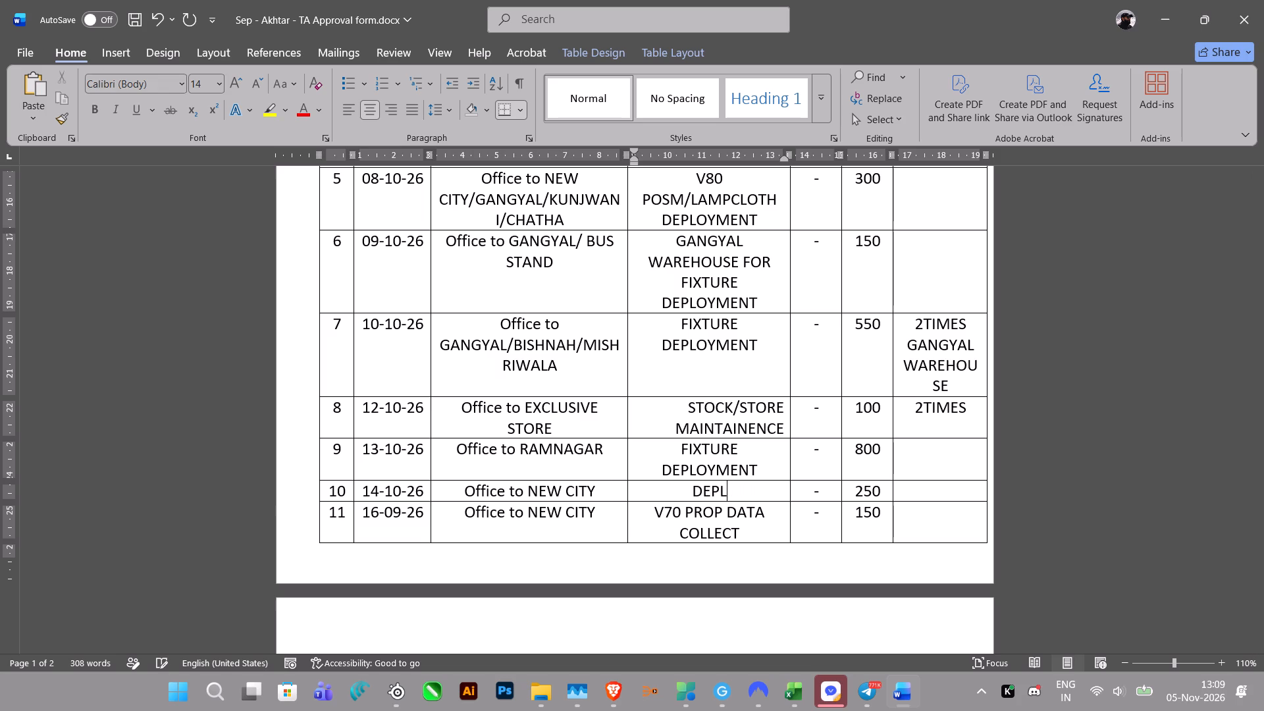
pyautogui.press('BackSpace')
pyautogui.press('BackSpace')
pyautogui.press('BackSpace')
pyautogui.press('BackSpace')
pyautogui.write('MA')
pyautogui.write('RKET')
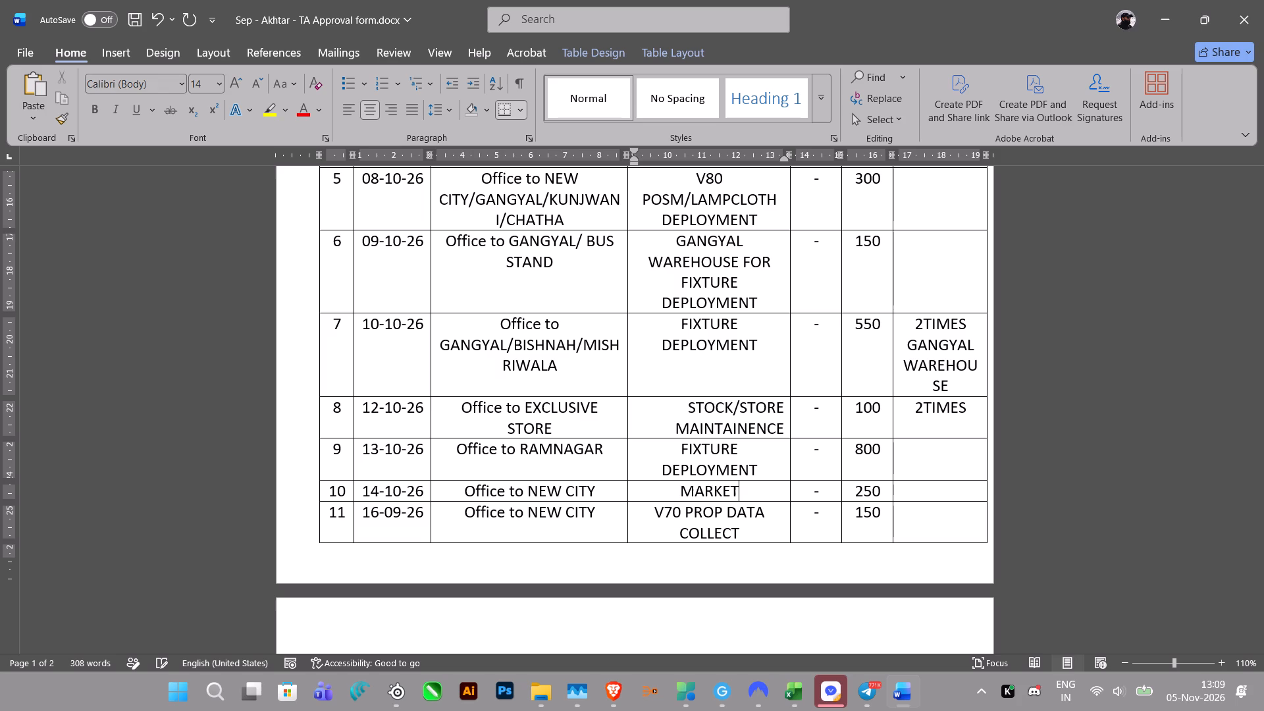
pyautogui.press('space')
pyautogui.write('M')
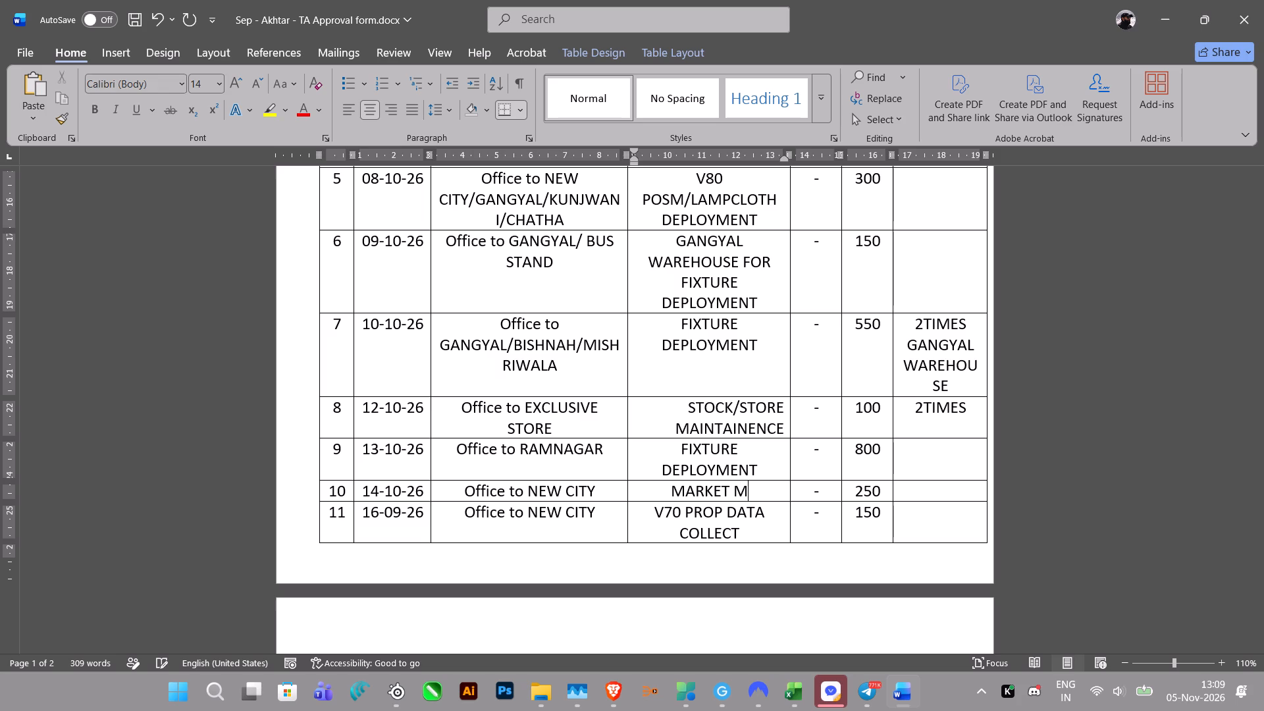
pyautogui.write('AINTAINENCE')
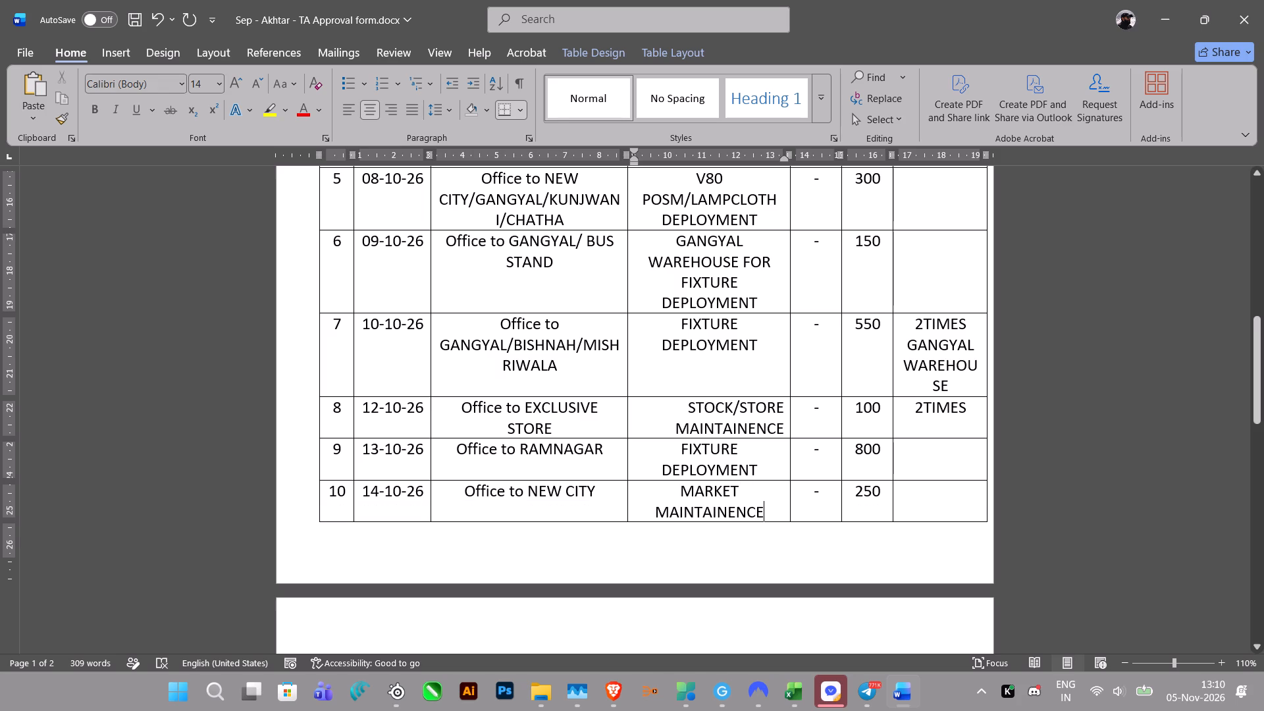
pyautogui.press('f')
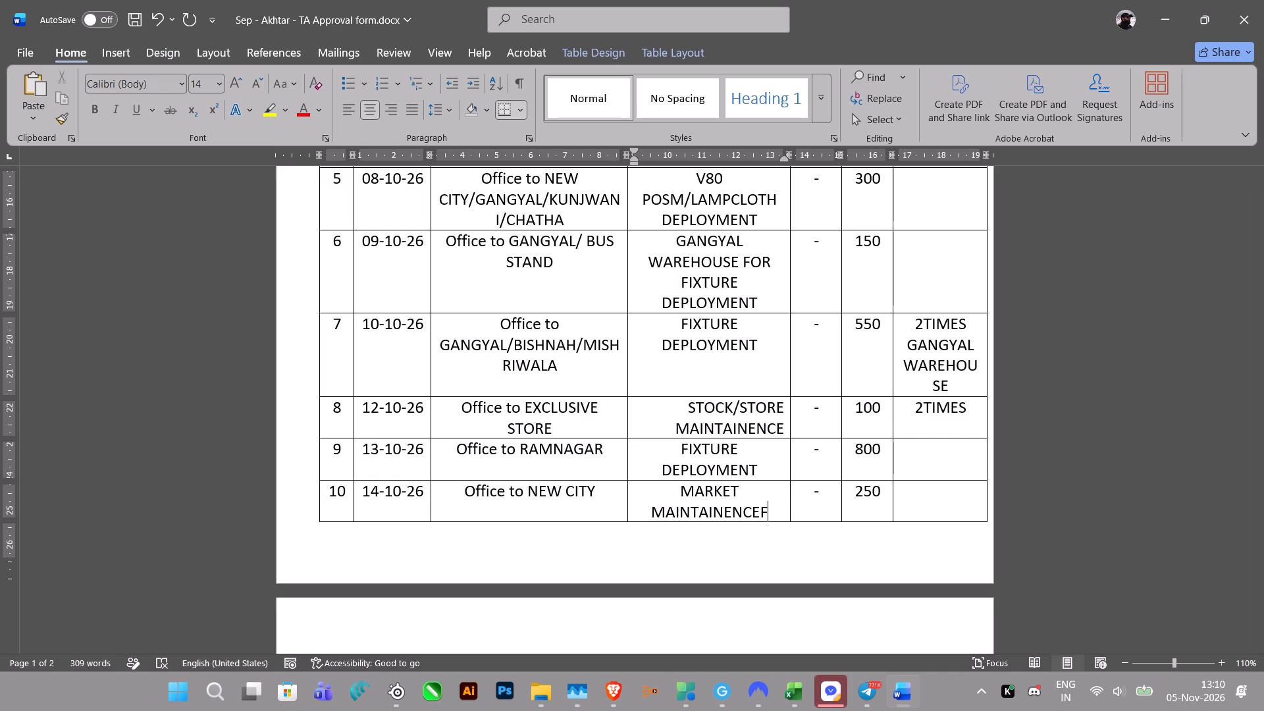
pyautogui.press('BackSpace')
pyautogui.press('space')
pyautogui.write('FOR')
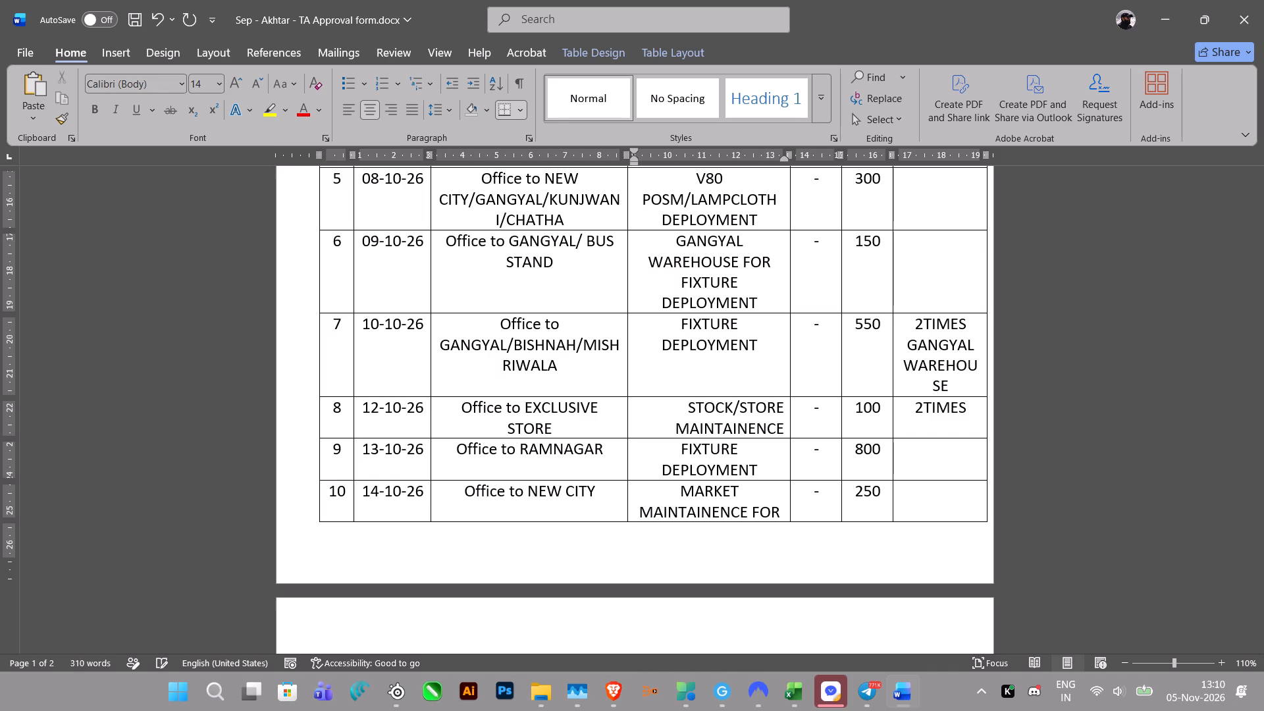
pyautogui.press('space')
pyautogui.write('AUDIT')
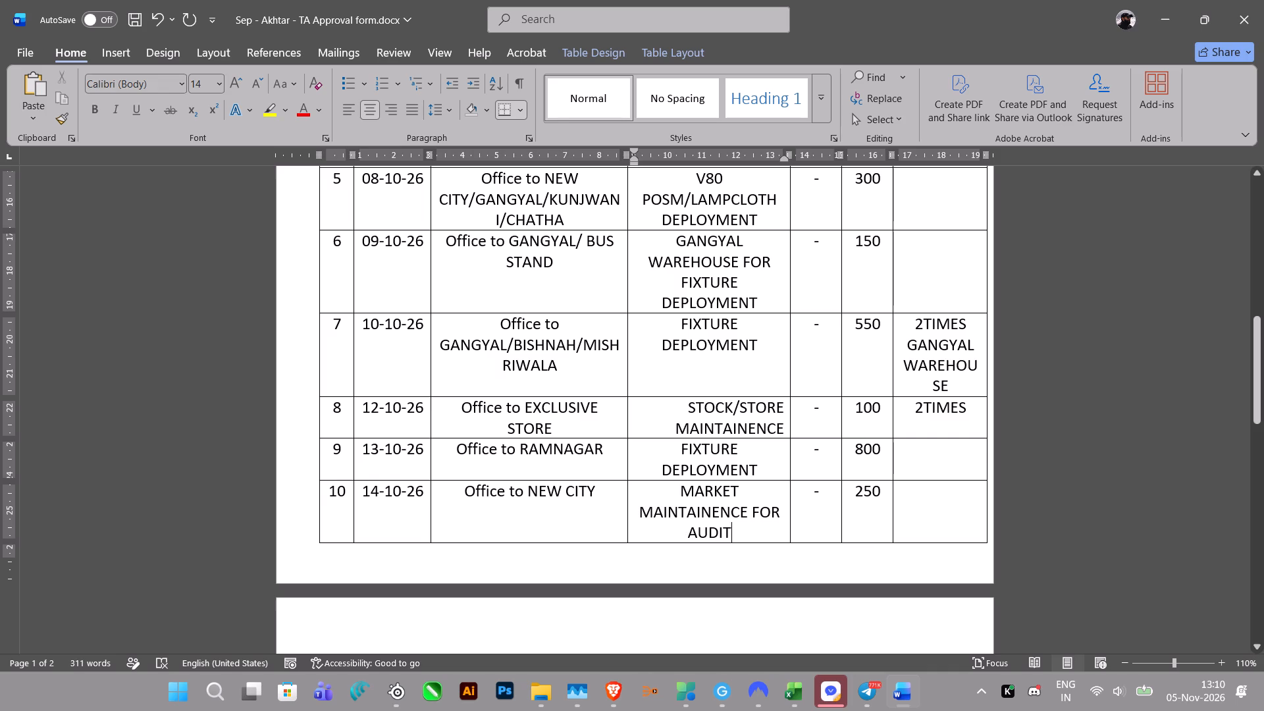
# Change the amount in row 10 to 150.
pyautogui.click(866, 490)
pyautogui.press('BackSpace')
pyautogui.press('1')
# Change the date in row 11 to 16-10-26.
pyautogui.scroll(-1, 571, 548)
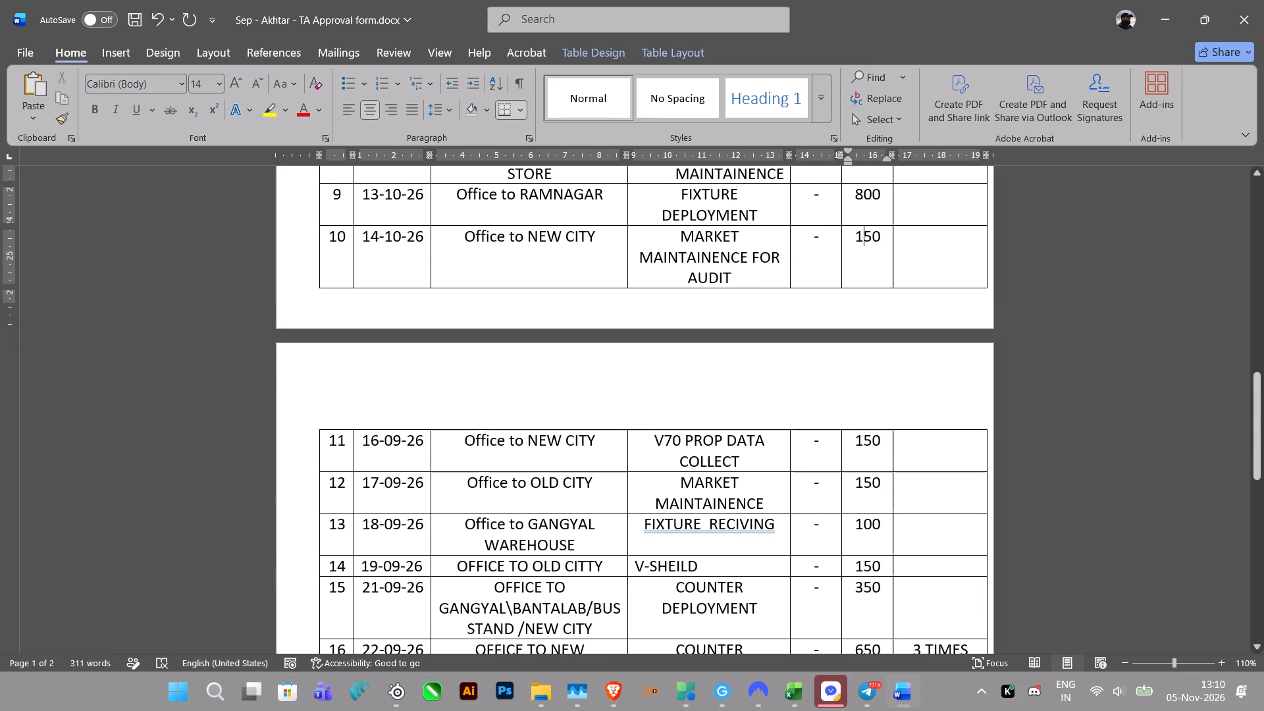
pyautogui.scroll(-2, 571, 548)
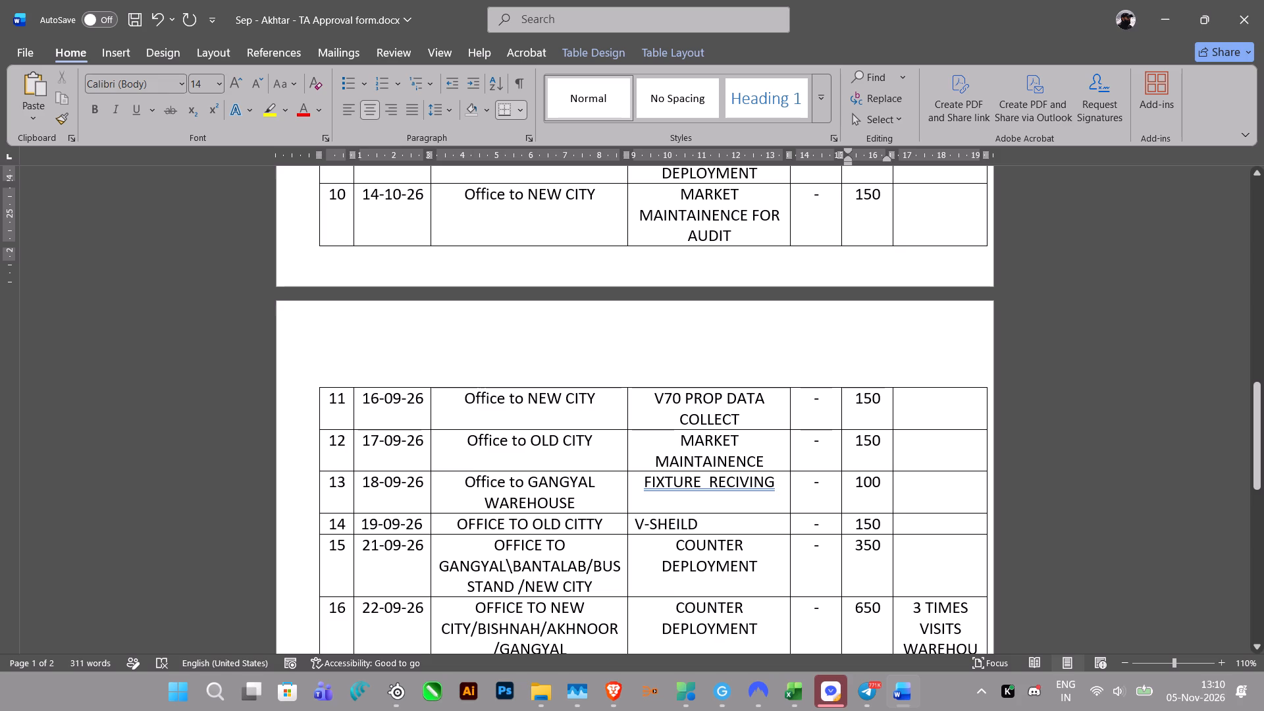
pyautogui.click(402, 398)
pyautogui.press('BackSpace')
pyautogui.press('BackSpace')
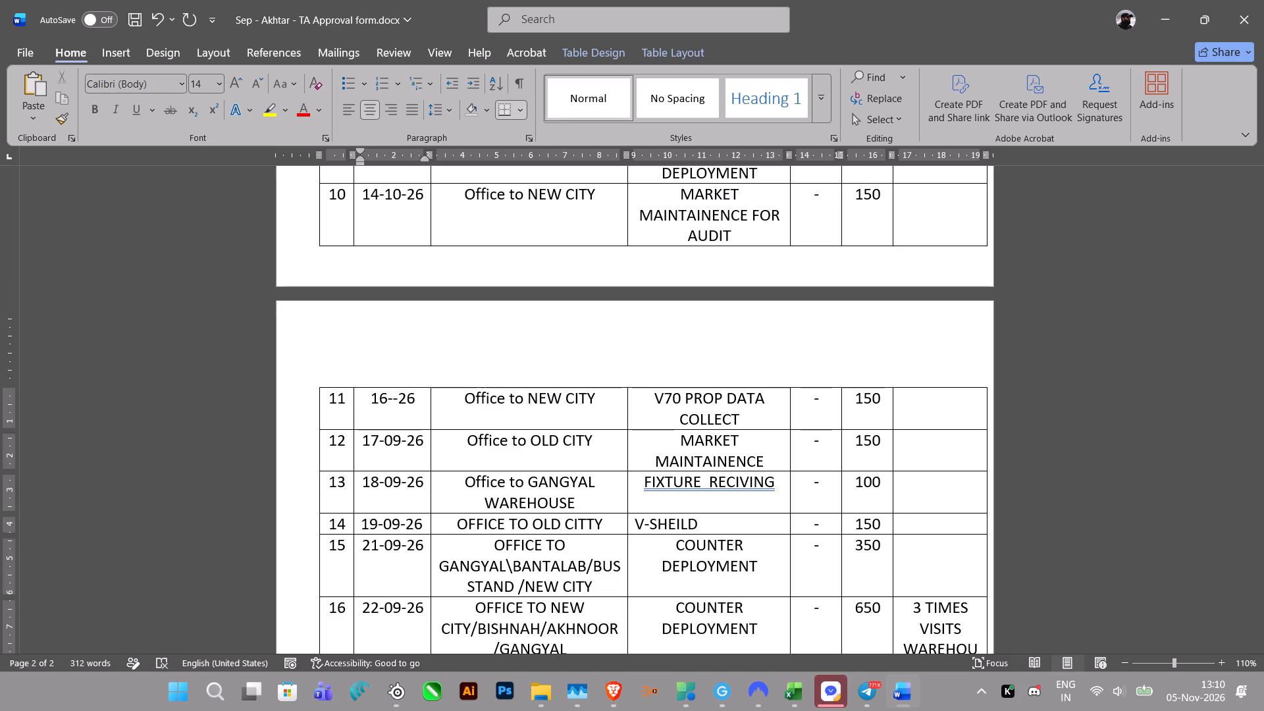
pyautogui.write('10')
# Edit the travel entry in row 11 to read Office to AKHNOOR/BANTALAB/REHRI, with REHRI on its own line.
pyautogui.click(602, 398)
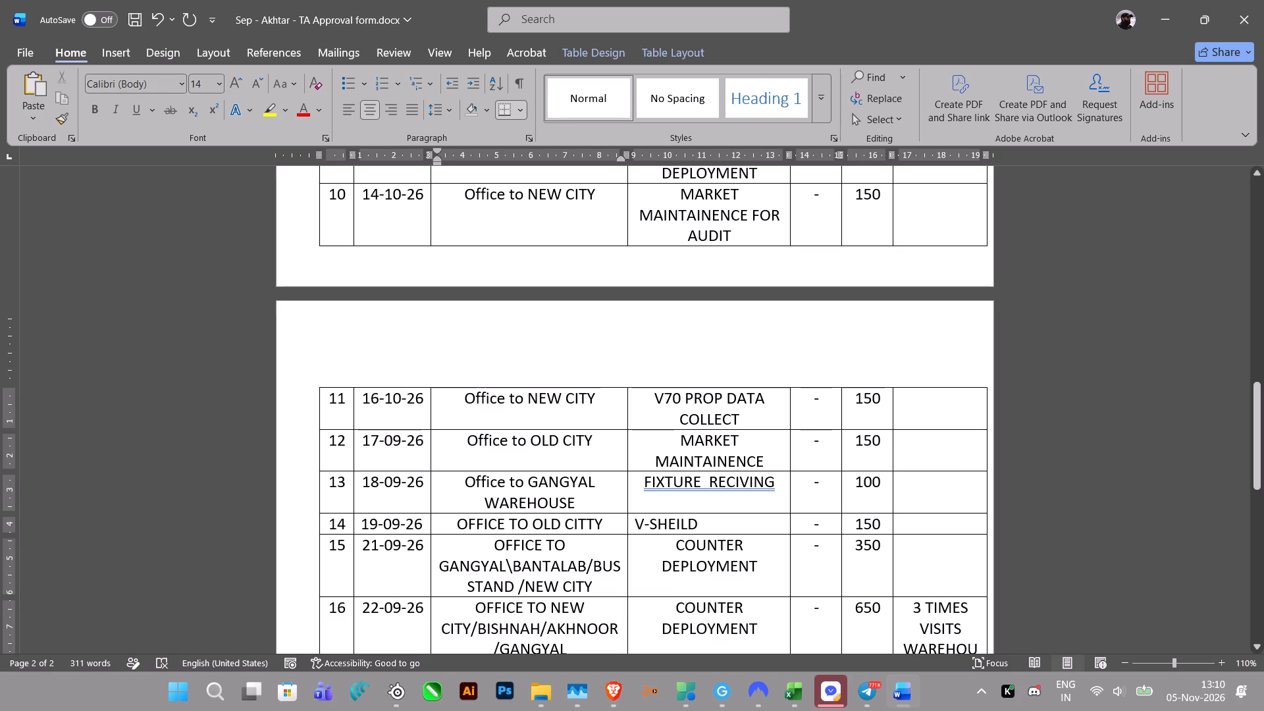
pyautogui.press('BackSpace')
pyautogui.press('BackSpace')
pyautogui.press('BackSpace')
pyautogui.press('BackSpace')
pyautogui.press('BackSpace')
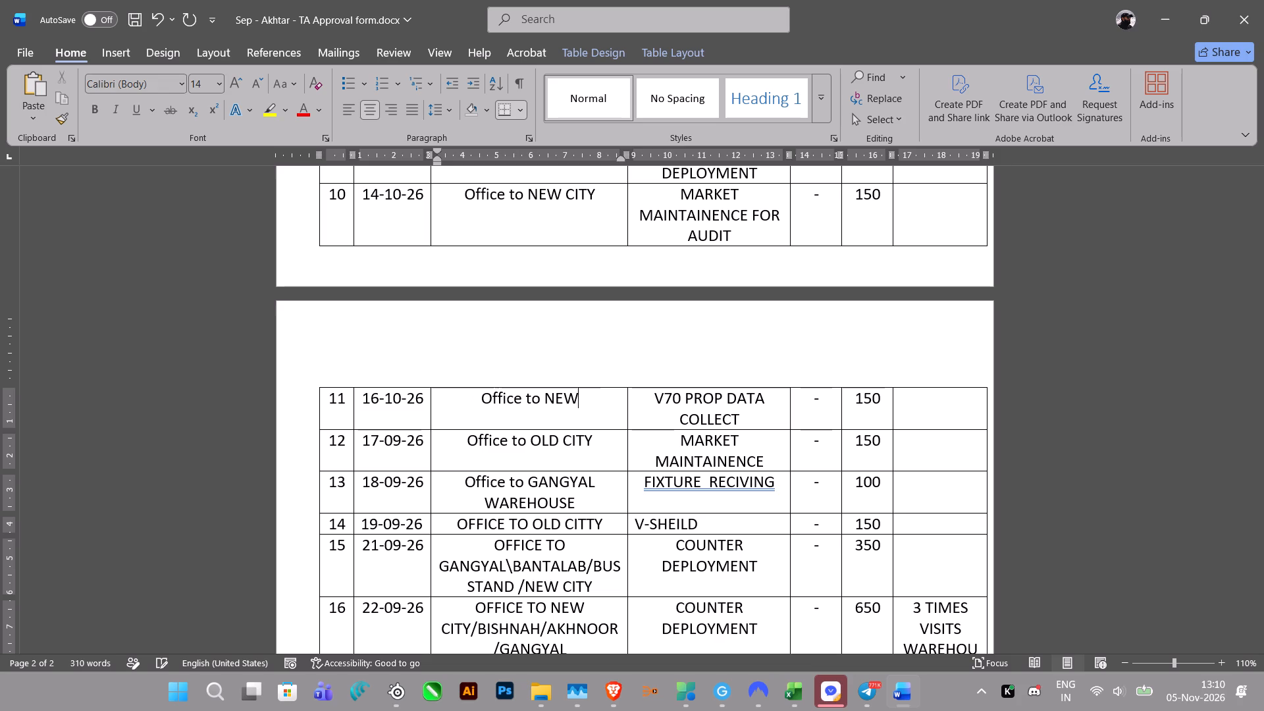
pyautogui.press('BackSpace')
pyautogui.press('BackSpace')
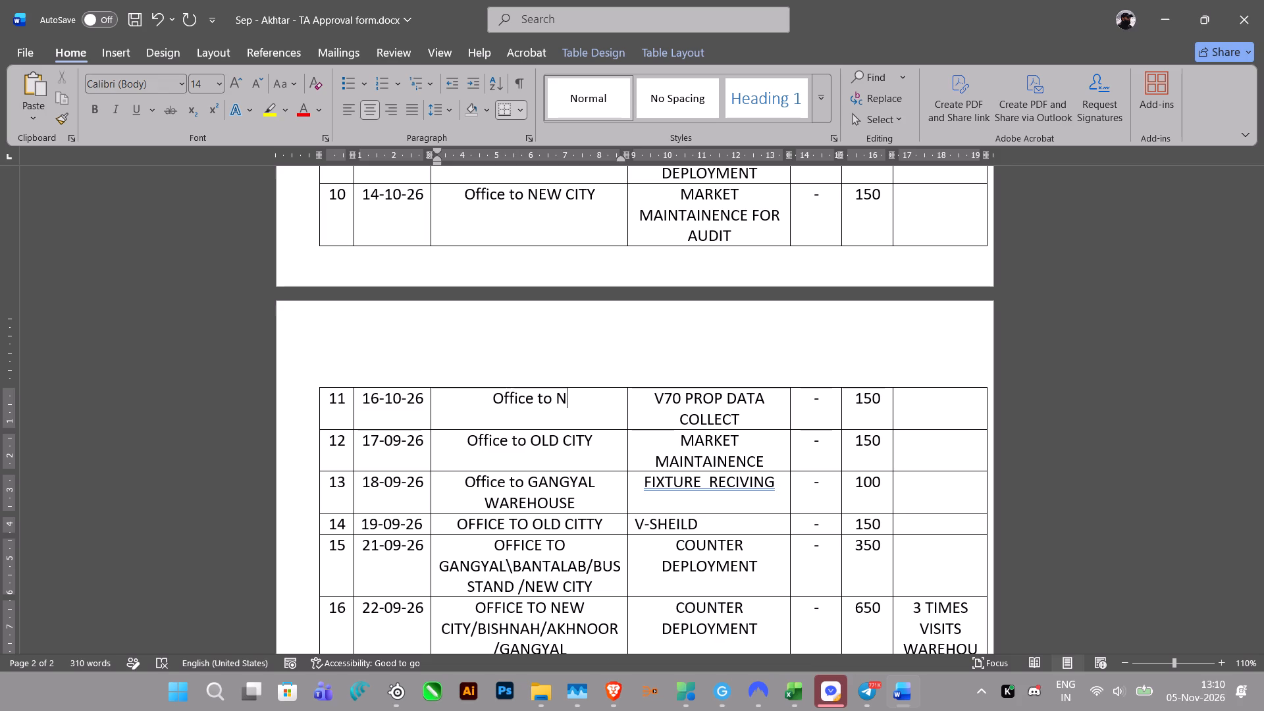
pyautogui.write('AKHNOOR')
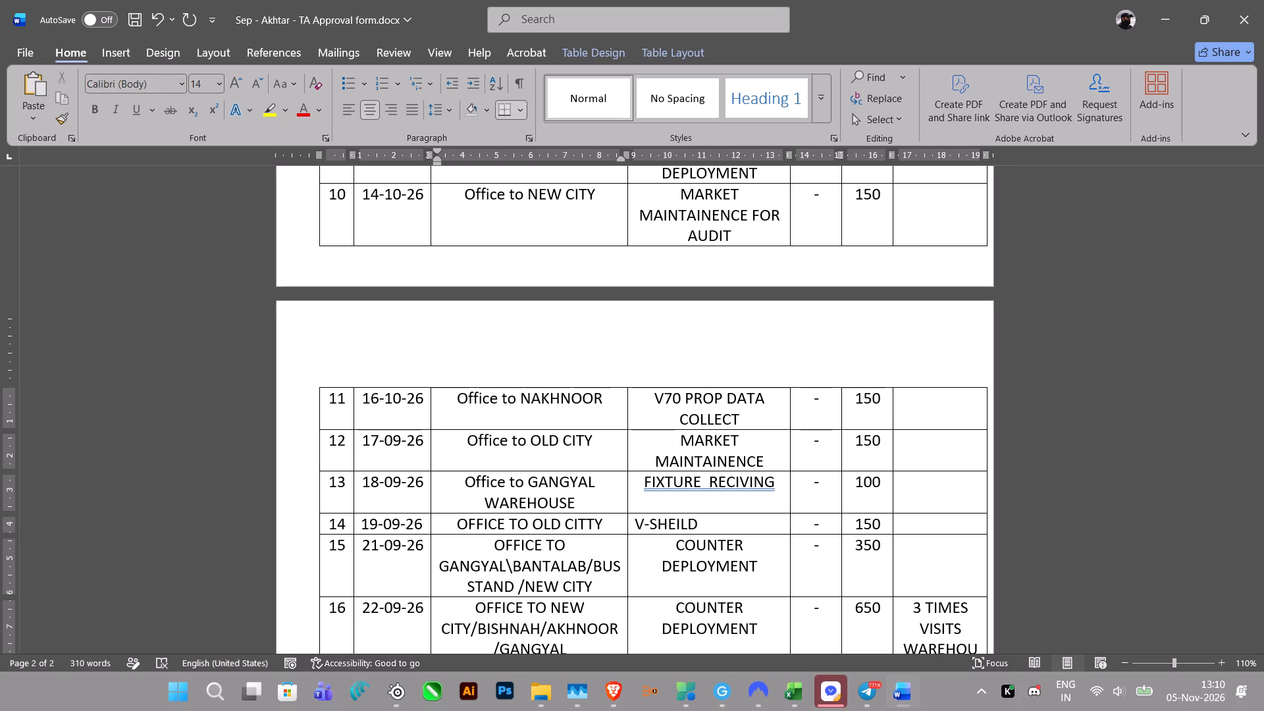
pyautogui.click(528, 397)
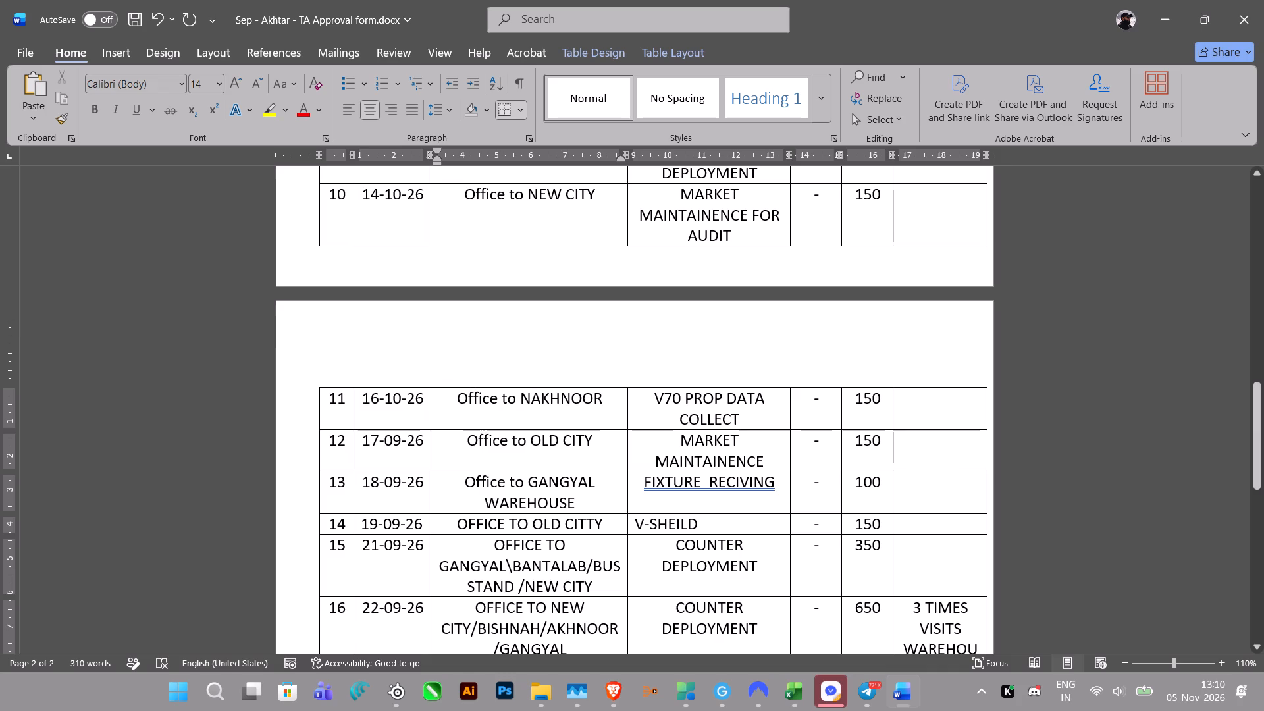
pyautogui.press('BackSpace')
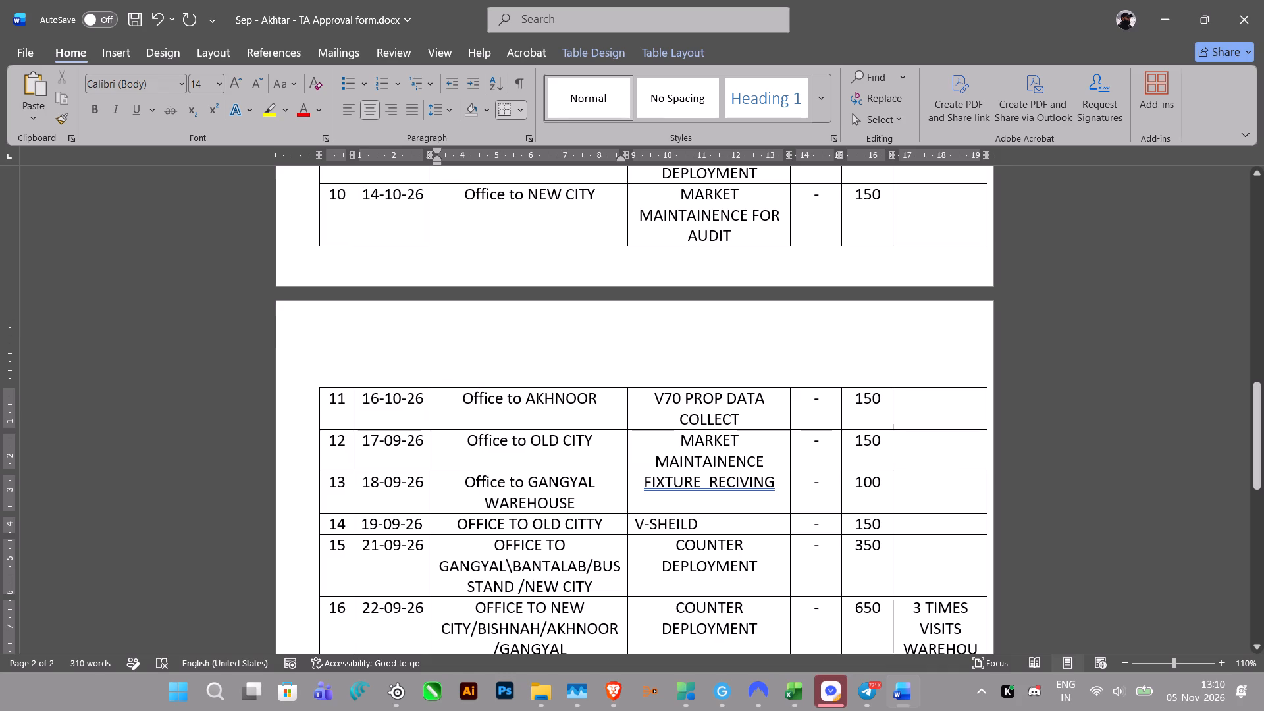
pyautogui.click(606, 401)
pyautogui.write('/BANTALAB')
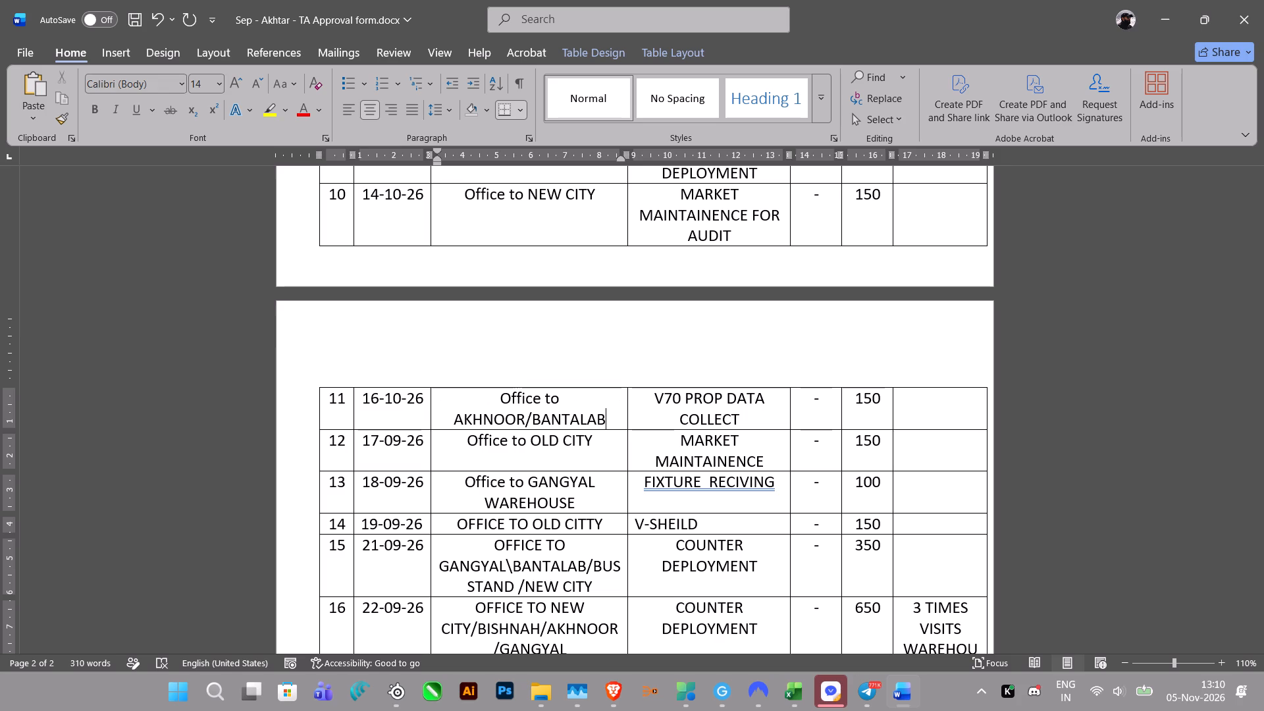
pyautogui.press('/')
pyautogui.write('REHA')
pyautogui.press('r')
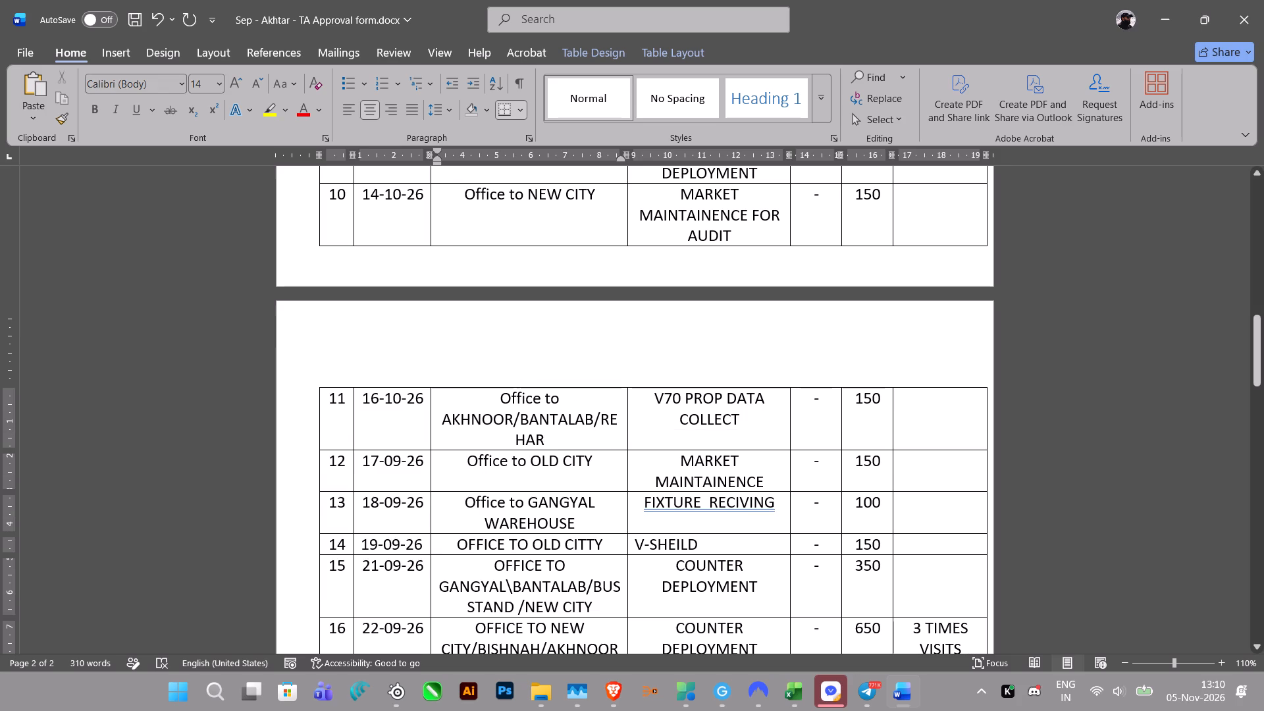
pyautogui.press('i')
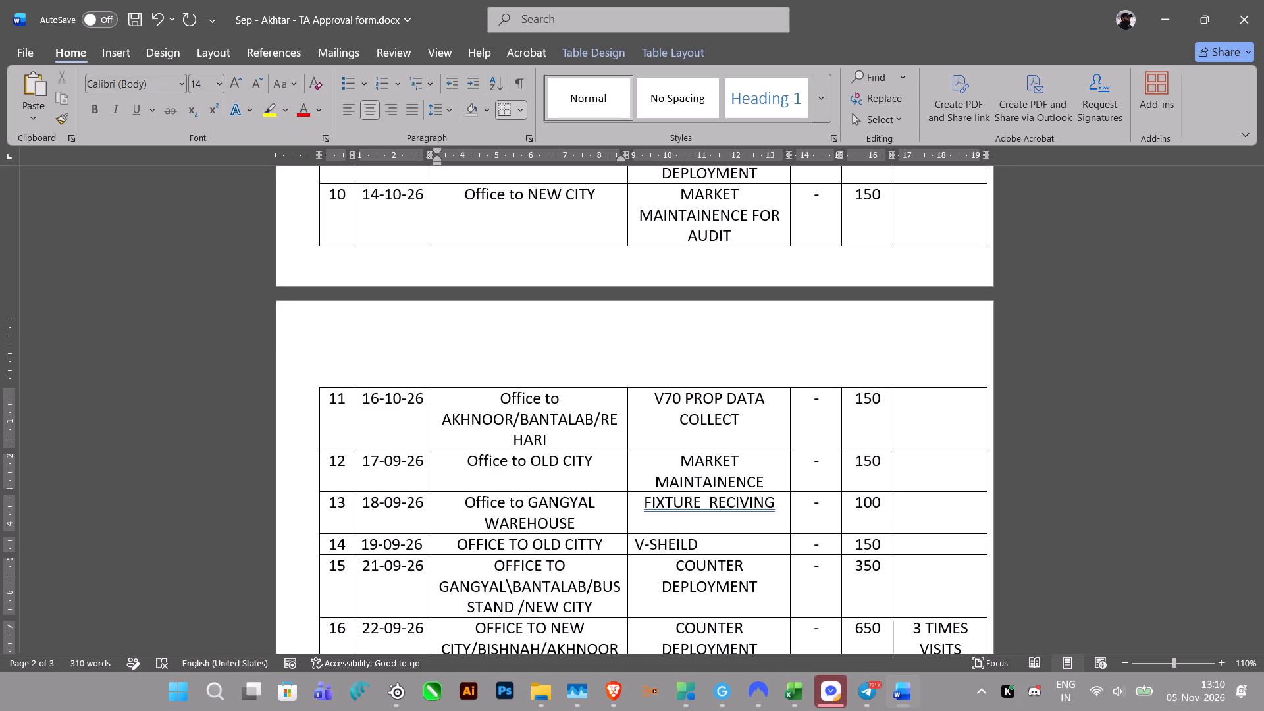
pyautogui.press('BackSpace')
pyautogui.press('BackSpace')
pyautogui.press('BackSpace')
pyautogui.write('RI')
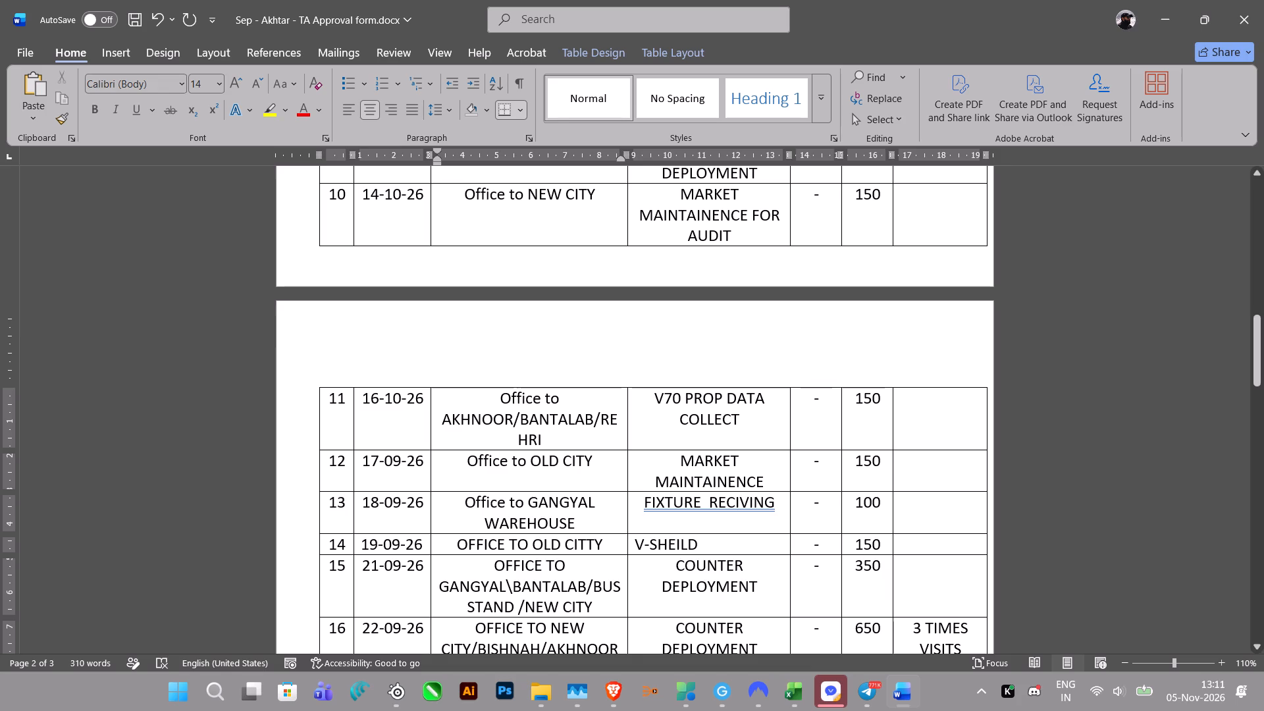
pyautogui.click(603, 419)
pyautogui.press('Return')
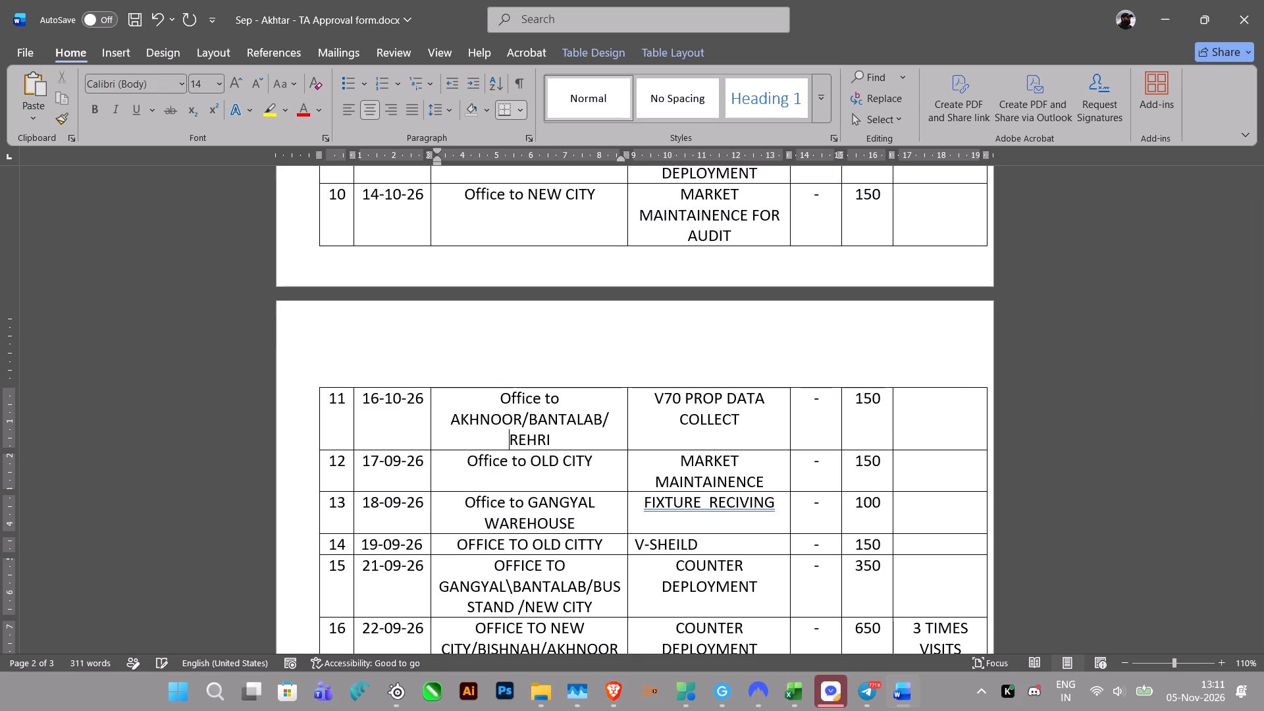
# Replace the purpose of visit in row 11 with V80 AUDIT.
pyautogui.click(749, 417)
pyautogui.press('BackSpace')
pyautogui.press('BackSpace')
pyautogui.press('BackSpace')
pyautogui.press('BackSpace')
pyautogui.press('BackSpace')
pyautogui.press('BackSpace')
pyautogui.press('BackSpace')
pyautogui.press('BackSpace')
pyautogui.press('BackSpace')
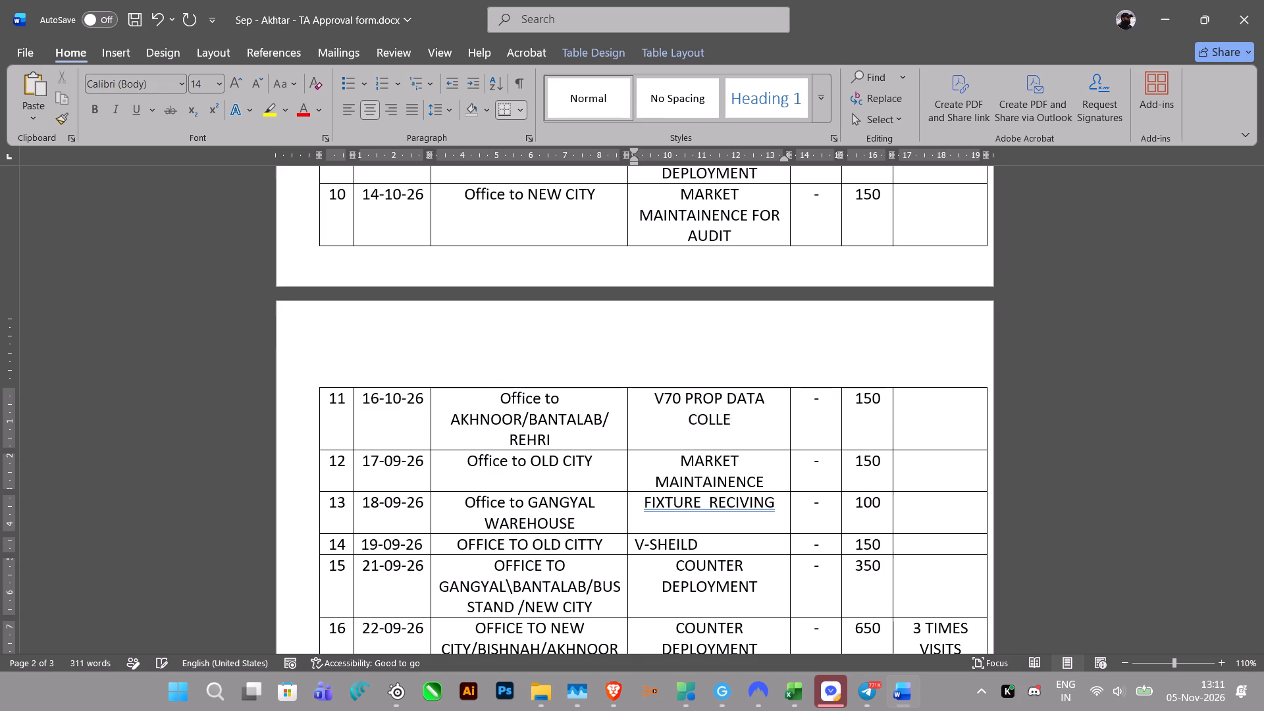
pyautogui.press('BackSpace')
pyautogui.press('BackSpace')
pyautogui.press('BackSpace')
pyautogui.press('BackSpace')
pyautogui.press('BackSpace')
pyautogui.press('BackSpace')
pyautogui.press('BackSpace')
pyautogui.press('BackSpace')
pyautogui.press('BackSpace')
pyautogui.press('BackSpace')
pyautogui.press('BackSpace')
pyautogui.press('BackSpace')
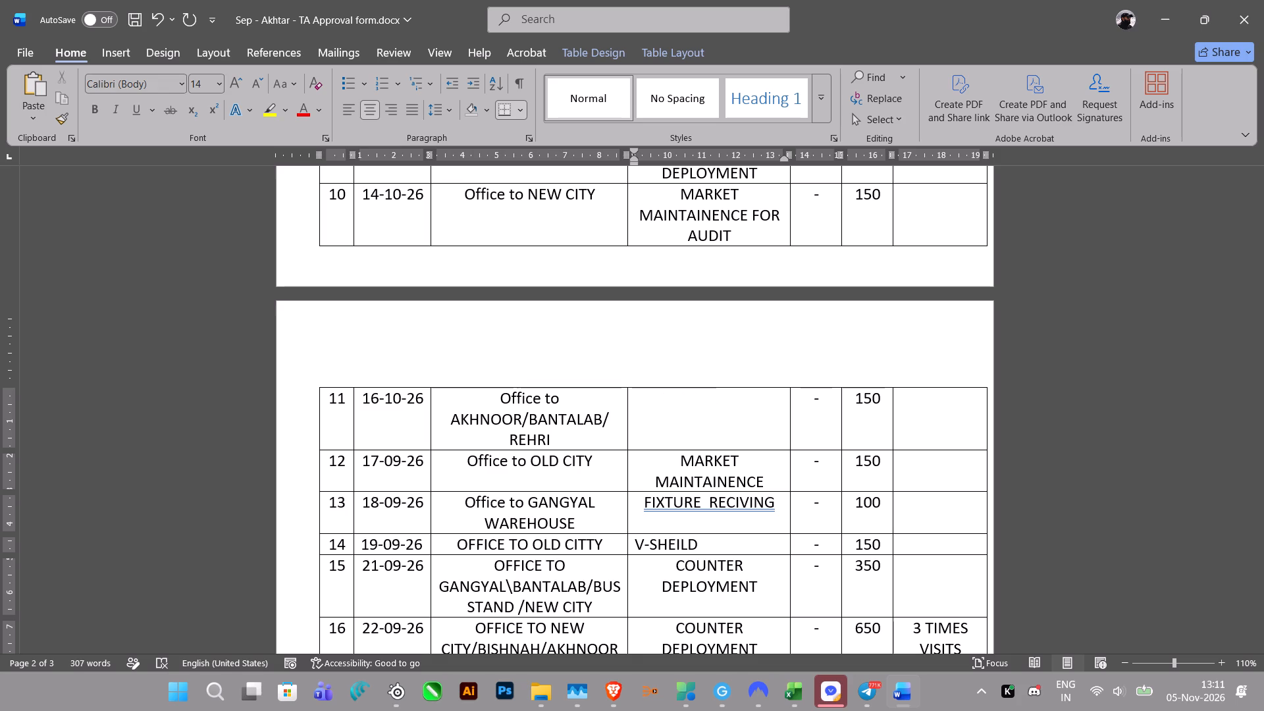
pyautogui.press('v')
pyautogui.write('80 A')
pyautogui.write('UDIT')
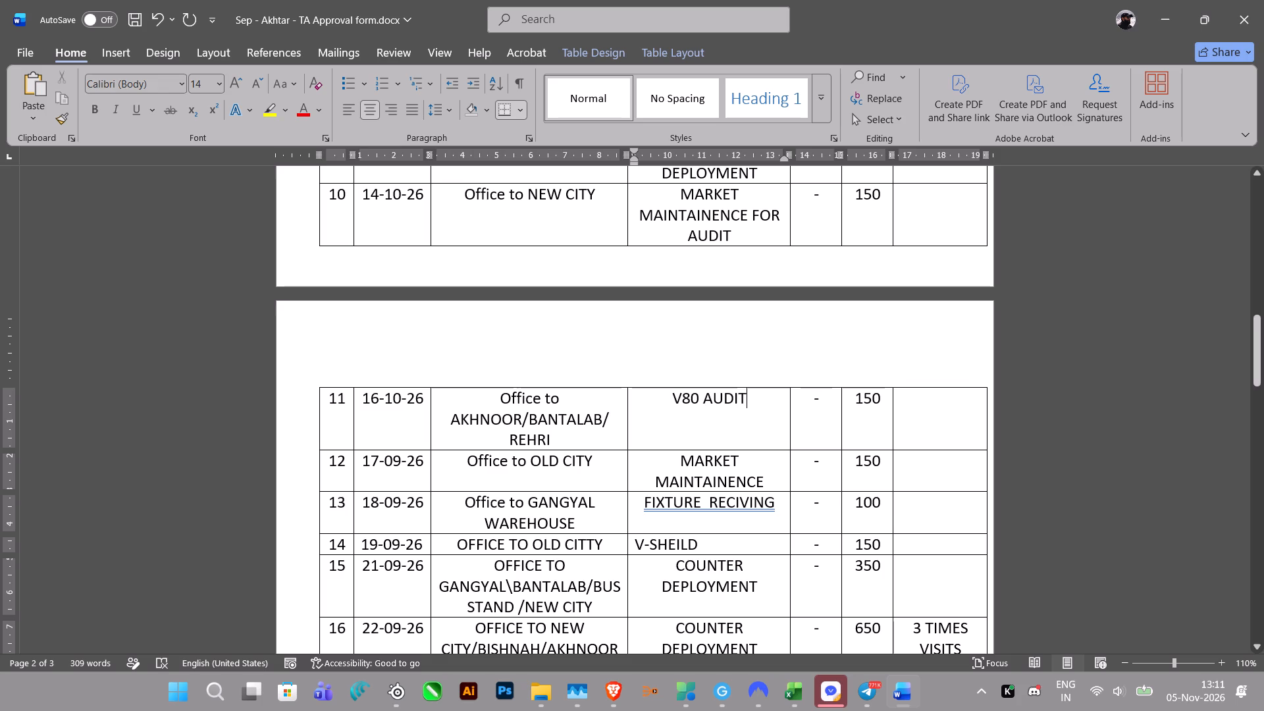
# Change the amount in row 11 to 400.
pyautogui.click(870, 397)
pyautogui.press('BackSpace')
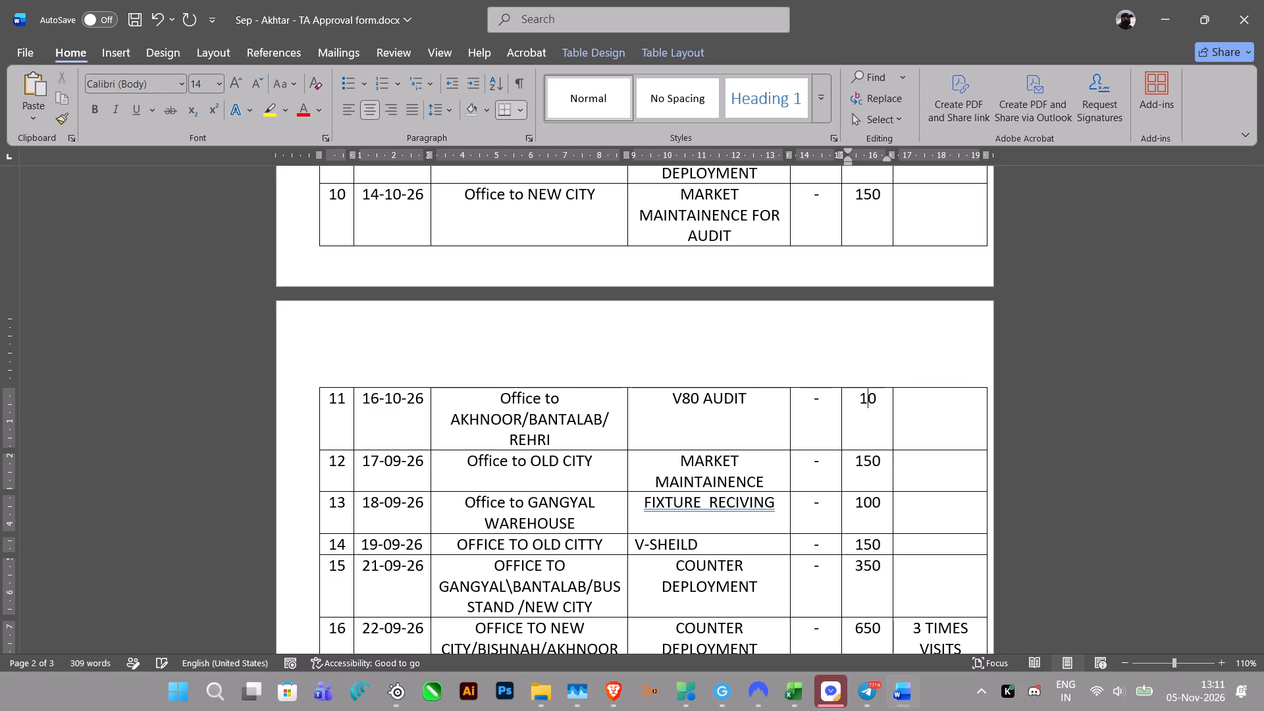
pyautogui.press('BackSpace')
pyautogui.write('40')
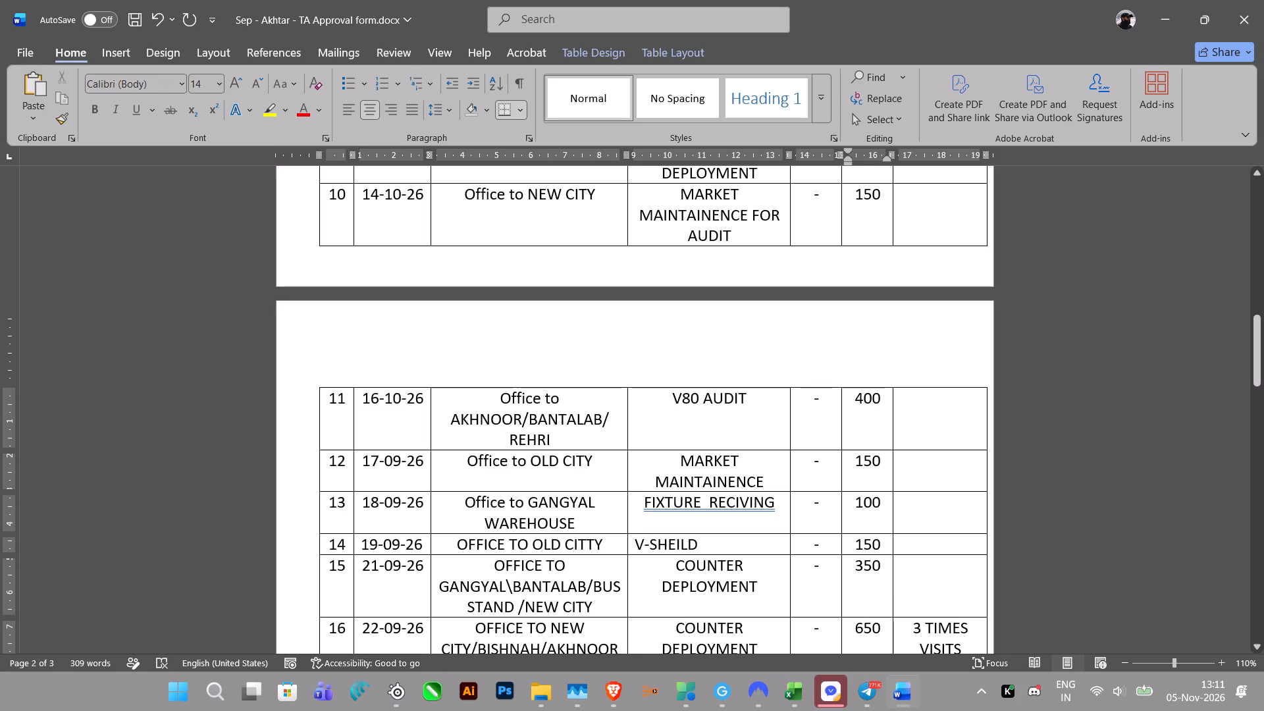
# Edit the travel entry in row 12 to read Office to NEW CITY/CHANNI.
pyautogui.click(561, 464)
pyautogui.press('BackSpace')
pyautogui.press('BackSpace')
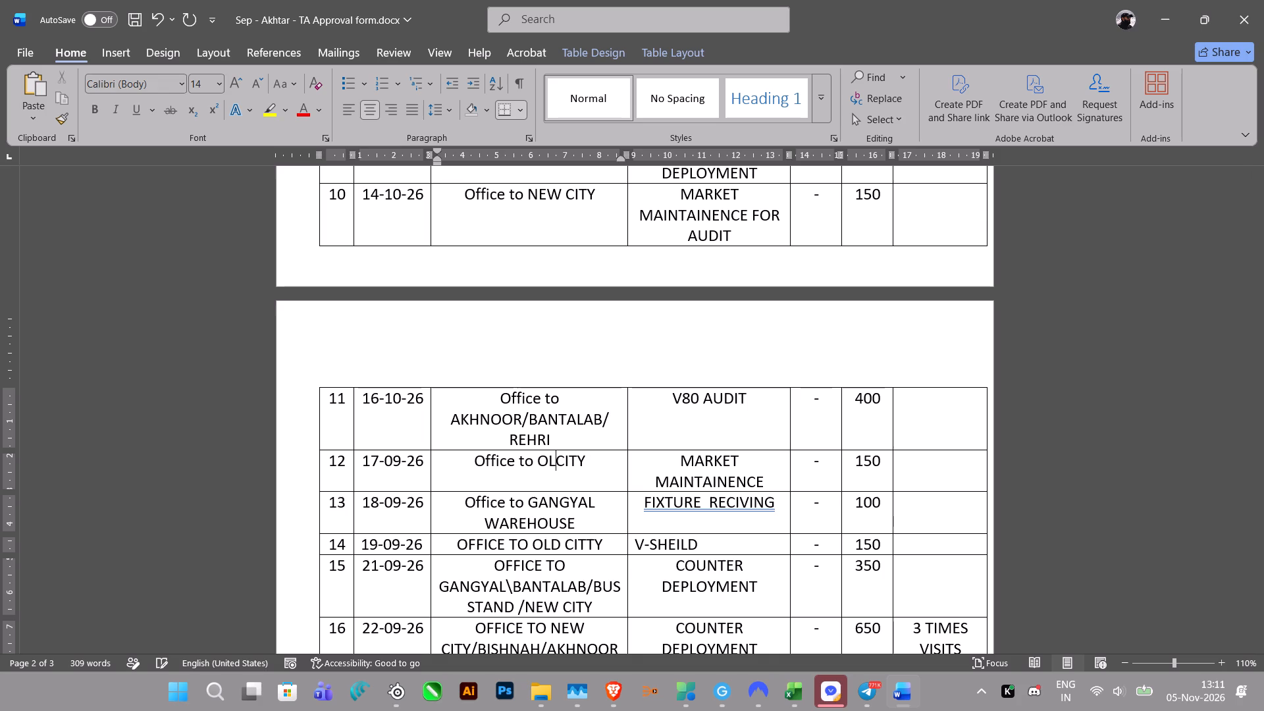
pyautogui.press('BackSpace')
pyautogui.press('BackSpace')
pyautogui.write('NEW')
pyautogui.press('space')
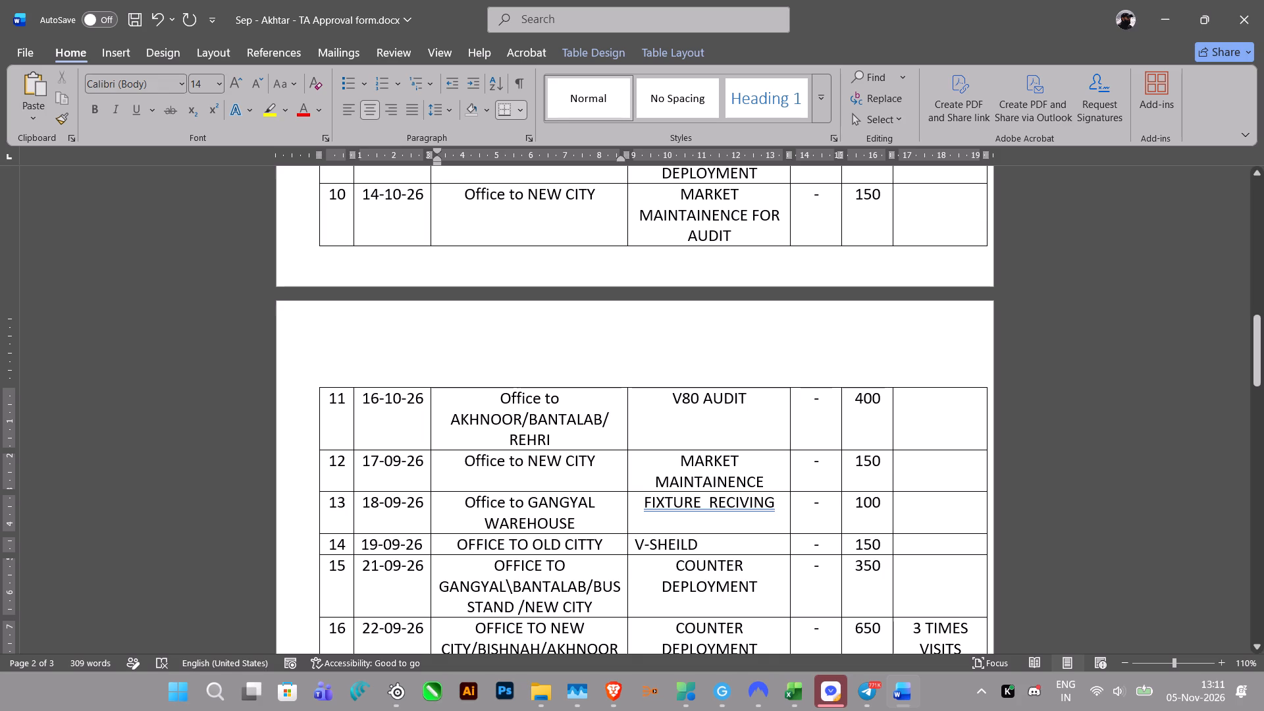
pyautogui.click(595, 460)
pyautogui.press('/')
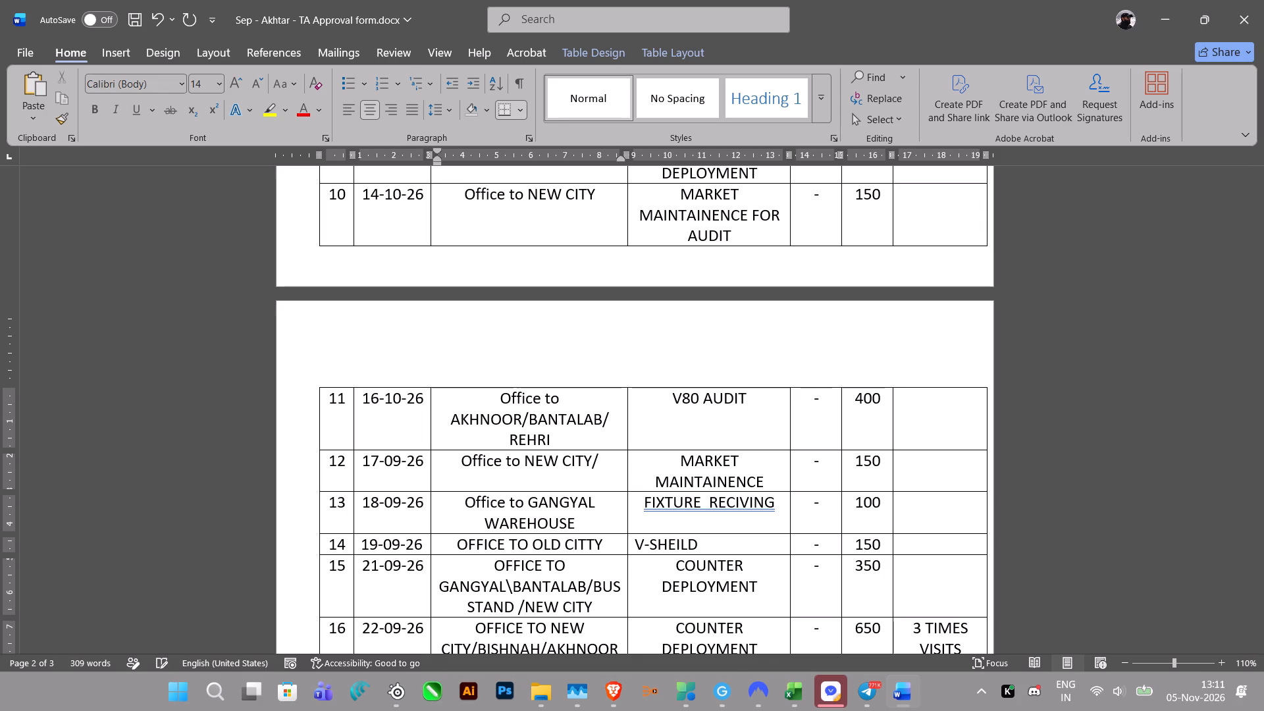
pyautogui.write('CHA')
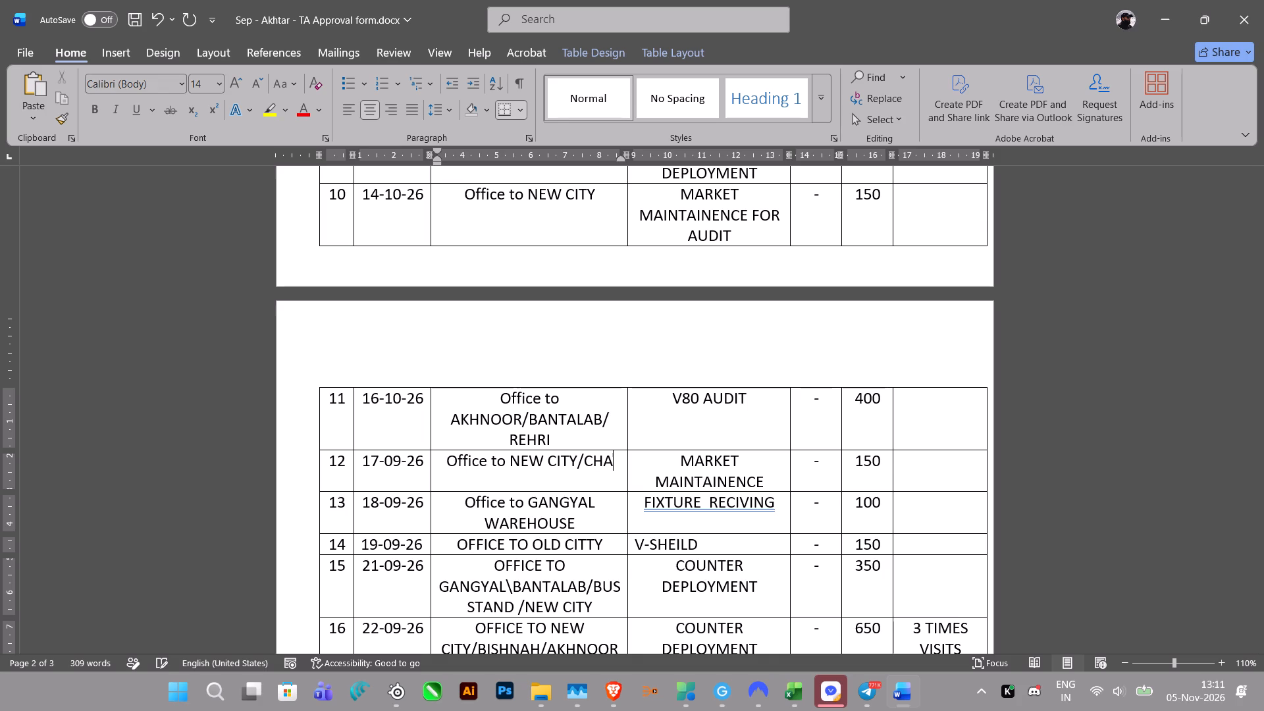
pyautogui.write('NNI')
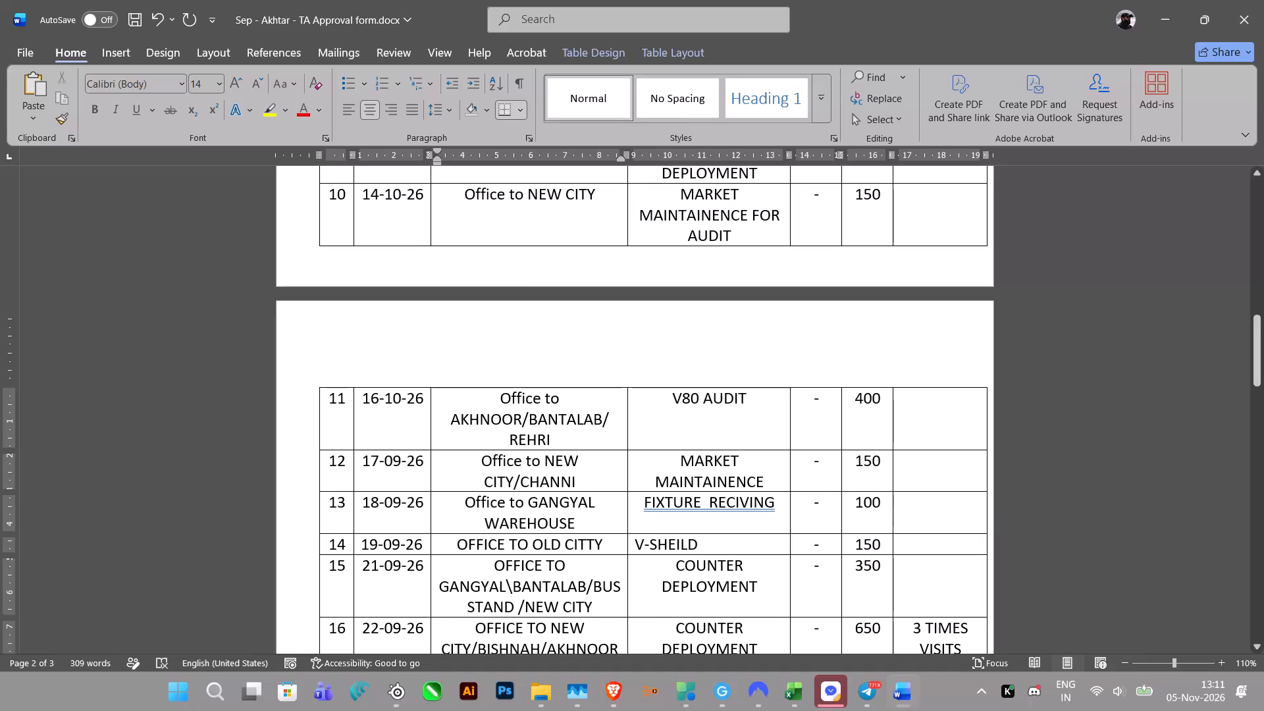
# Replace the purpose of visit in row 12 with V80 AUDIT.
pyautogui.click(770, 479)
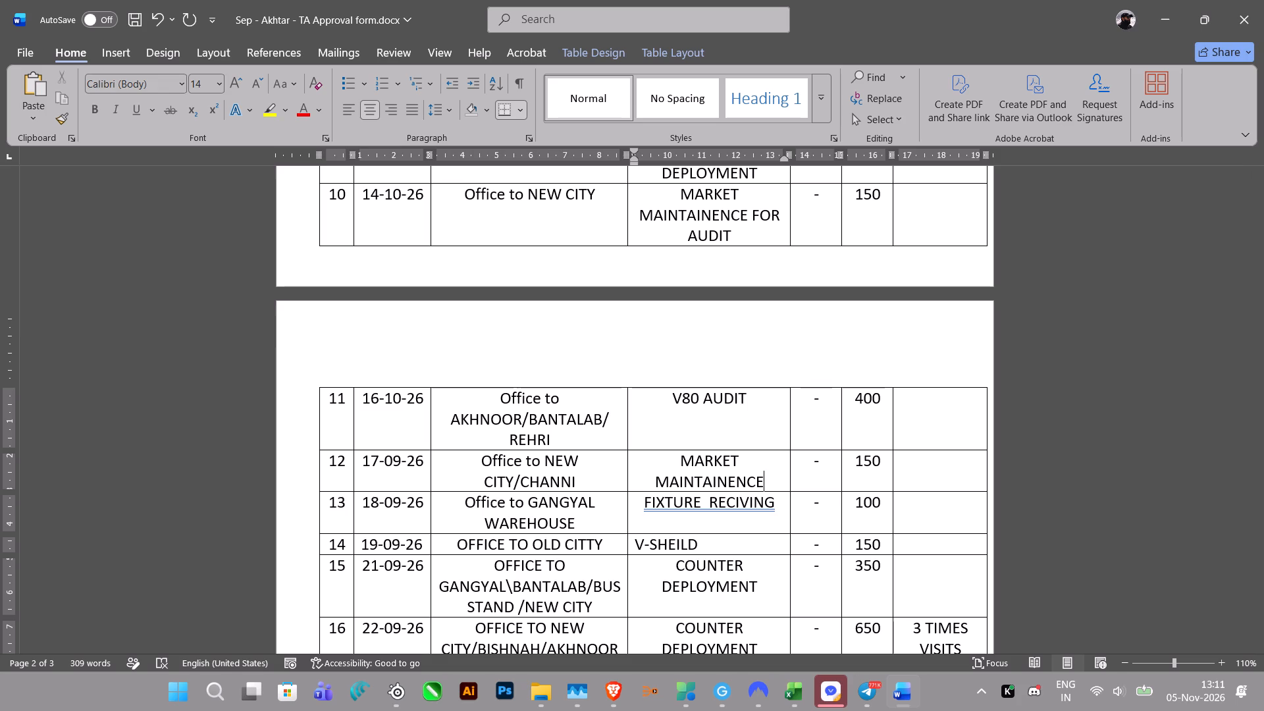
pyautogui.press('BackSpace')
pyautogui.press('BackSpace')
pyautogui.press('BackSpace')
pyautogui.press('BackSpace')
pyautogui.press('BackSpace')
pyautogui.press('BackSpace')
pyautogui.press('BackSpace')
pyautogui.press('BackSpace')
pyautogui.press('BackSpace')
pyautogui.press('BackSpace')
pyautogui.press('BackSpace')
pyautogui.press('BackSpace')
pyautogui.press('BackSpace')
pyautogui.press('BackSpace')
pyautogui.press('BackSpace')
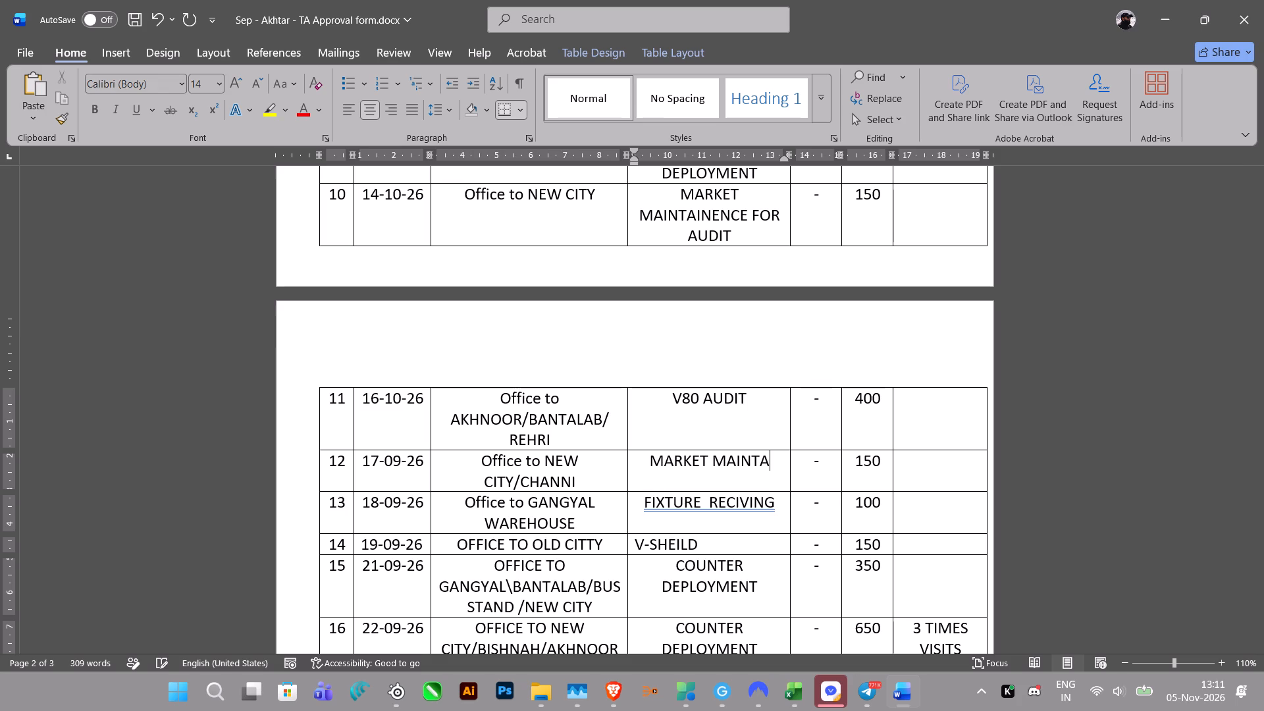
pyautogui.press('BackSpace')
pyautogui.press('BackSpace')
pyautogui.press('BackSpace')
pyautogui.press('BackSpace')
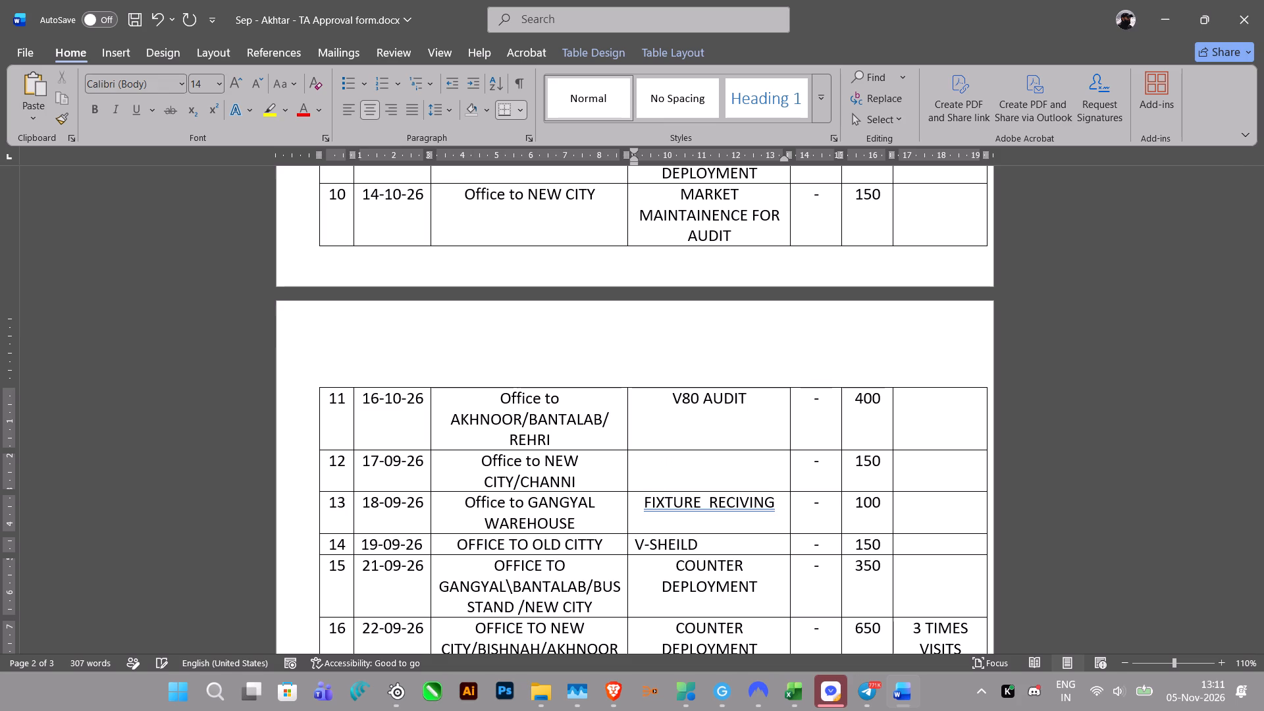
pyautogui.press('v')
pyautogui.write('80 AUDIT')
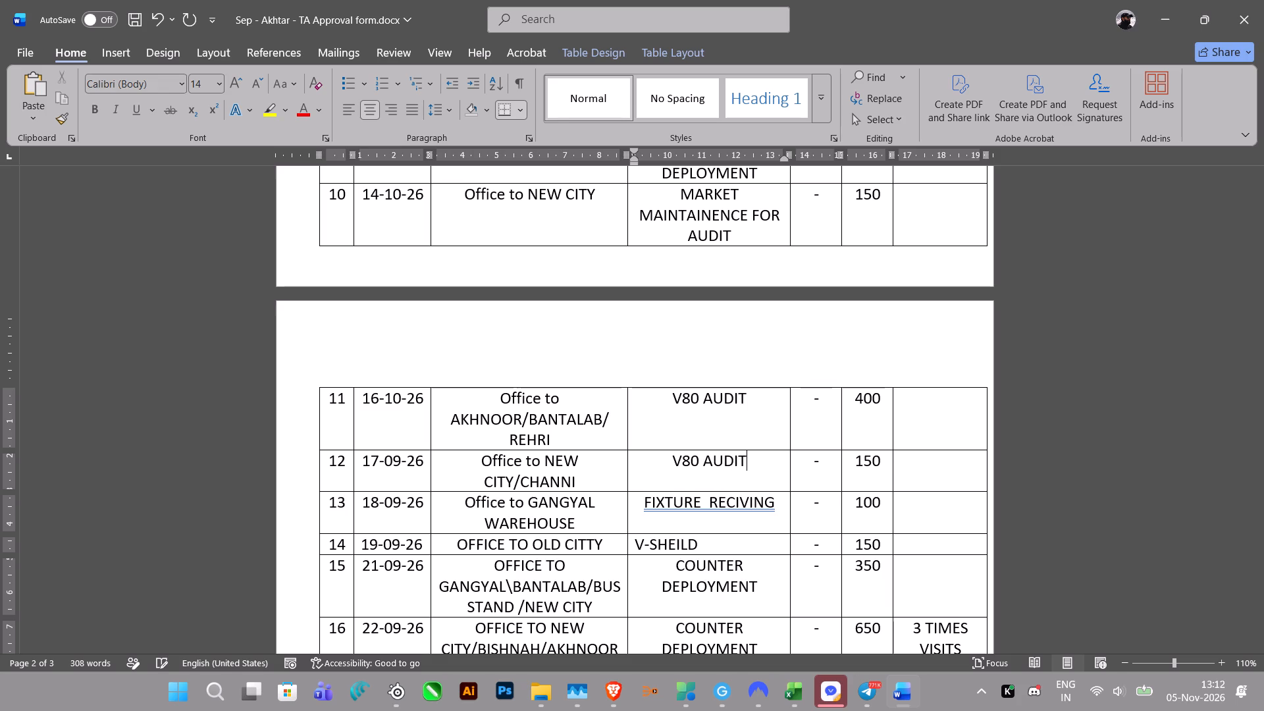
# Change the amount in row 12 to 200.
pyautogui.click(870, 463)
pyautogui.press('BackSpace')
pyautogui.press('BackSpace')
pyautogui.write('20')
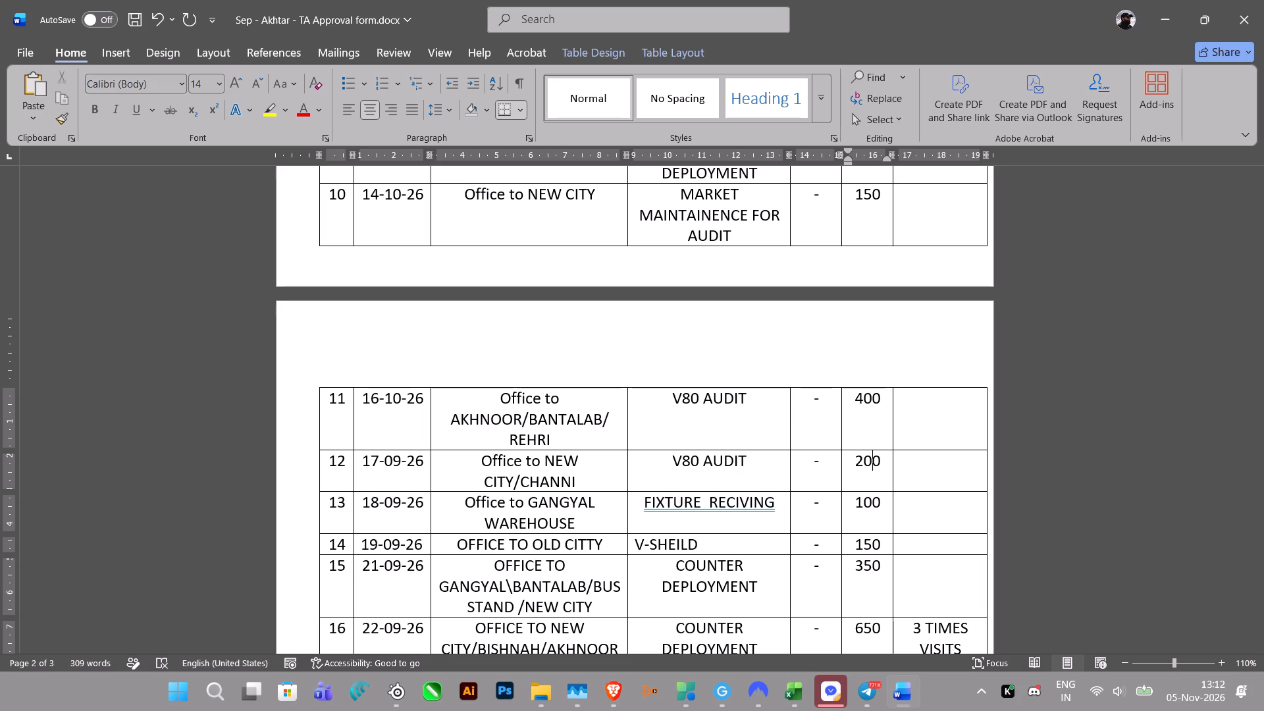
# Remove the first two digits of the amount in row 12, keeping only the final 0.
pyautogui.click(870, 463)
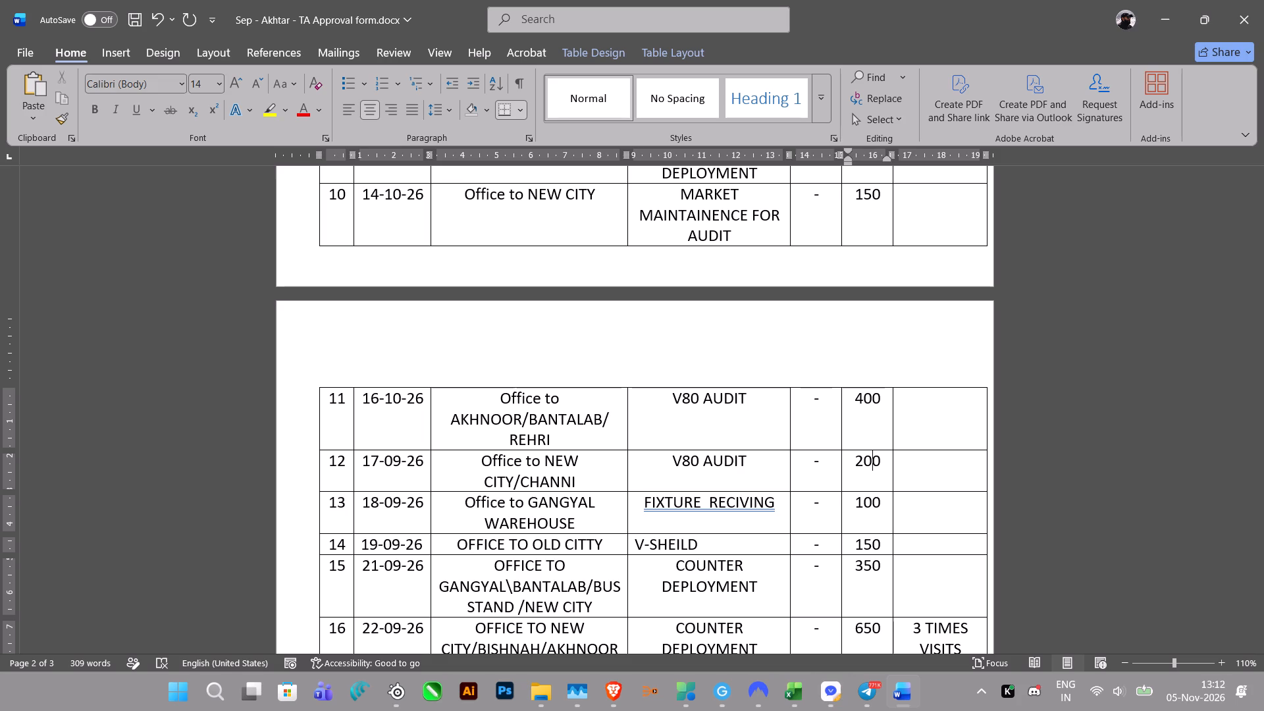
pyautogui.press('BackSpace')
pyautogui.press('BackSpace')
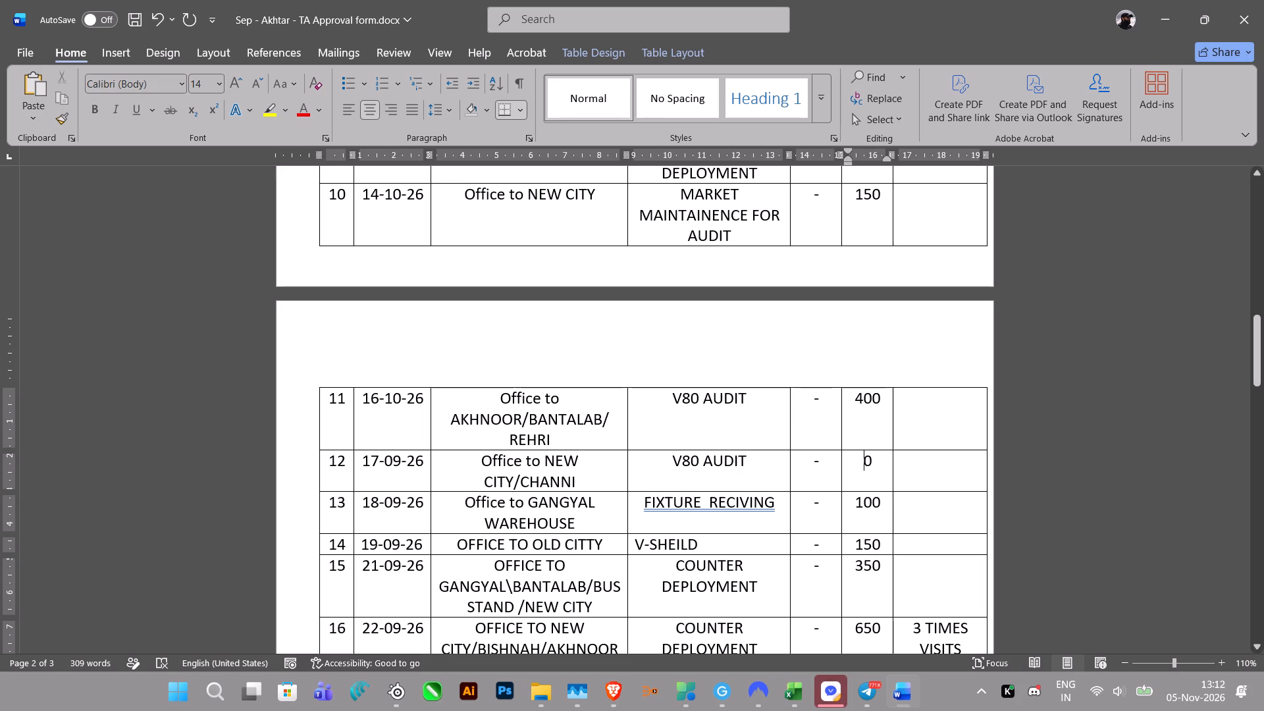
# Add a slash after CHANNI in the travel entry of row 12.
pyautogui.click(590, 483)
pyautogui.press('/')
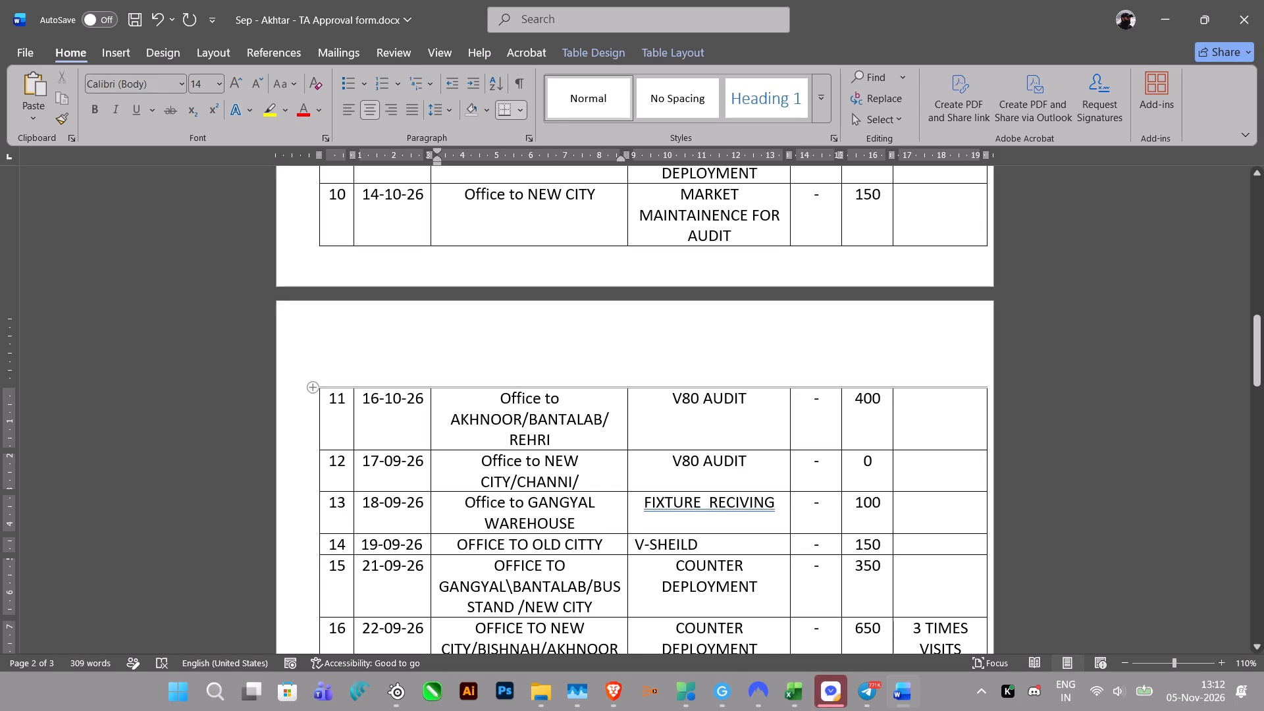
# Change the date in row 12 to 17-10-26.
pyautogui.click(402, 461)
pyautogui.press('BackSpace')
pyautogui.press('BackSpace')
pyautogui.write('10')
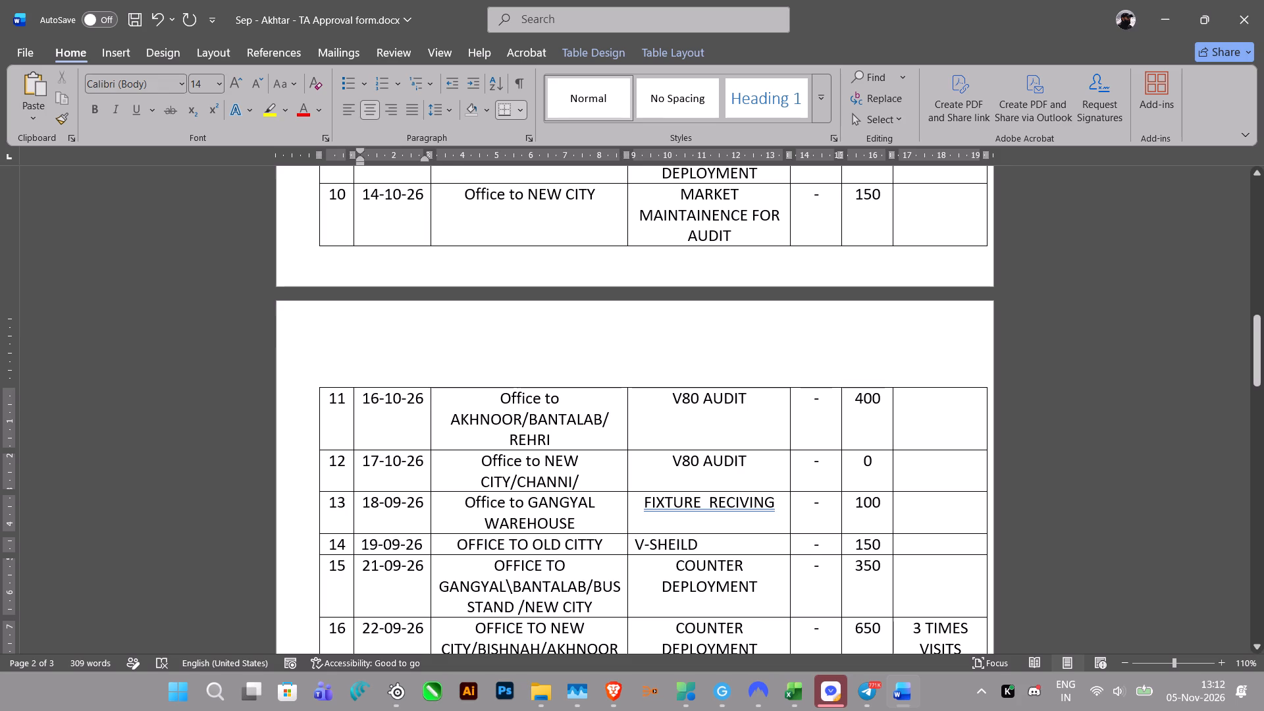
# Extend the travel entry in row 12 with BARI BRAHMANA/BISHNAH after the slash following CHANNI.
pyautogui.click(587, 483)
pyautogui.write('BAR')
pyautogui.write('I BR')
pyautogui.write('AHMANA')
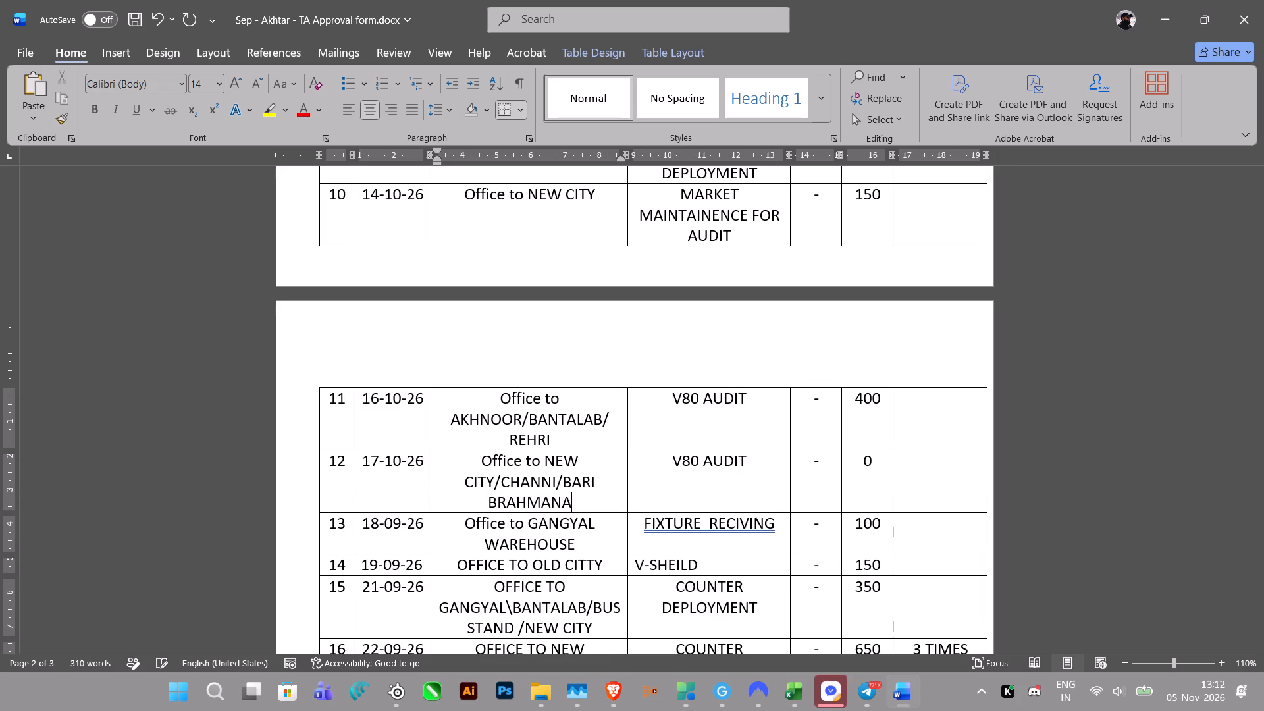
pyautogui.press('/')
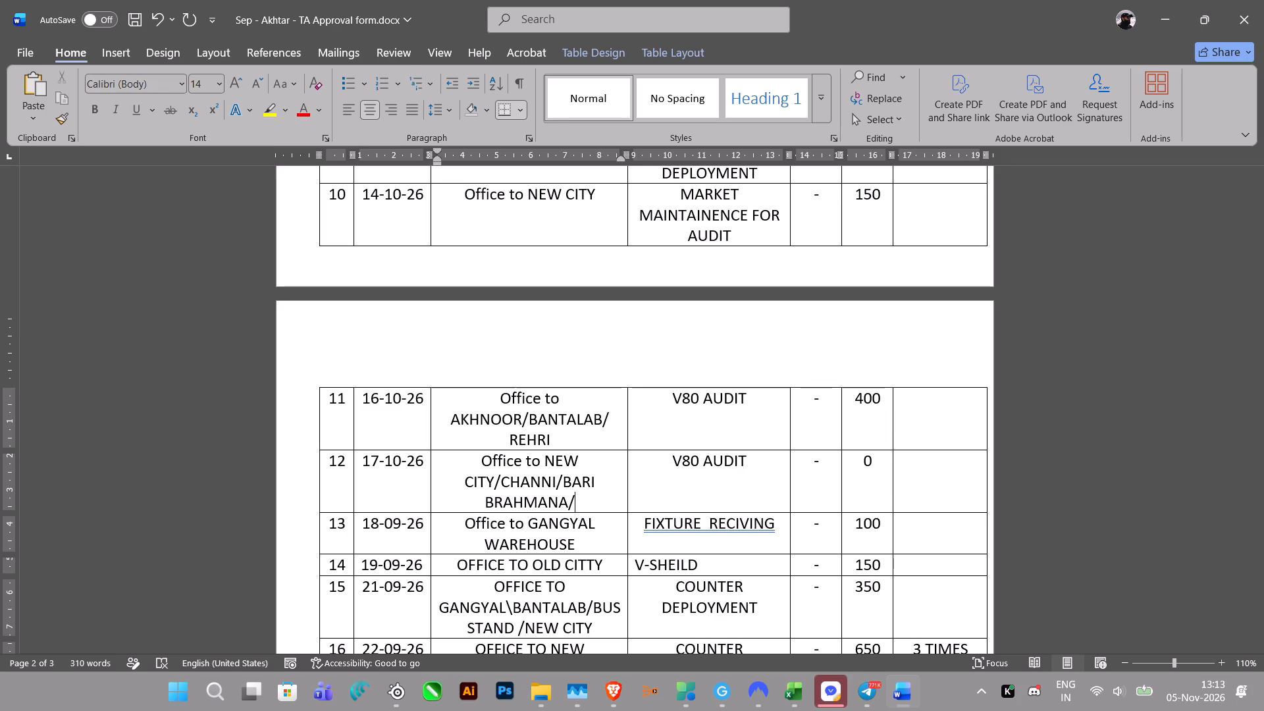
pyautogui.press('b')
pyautogui.write('ISHNAH')
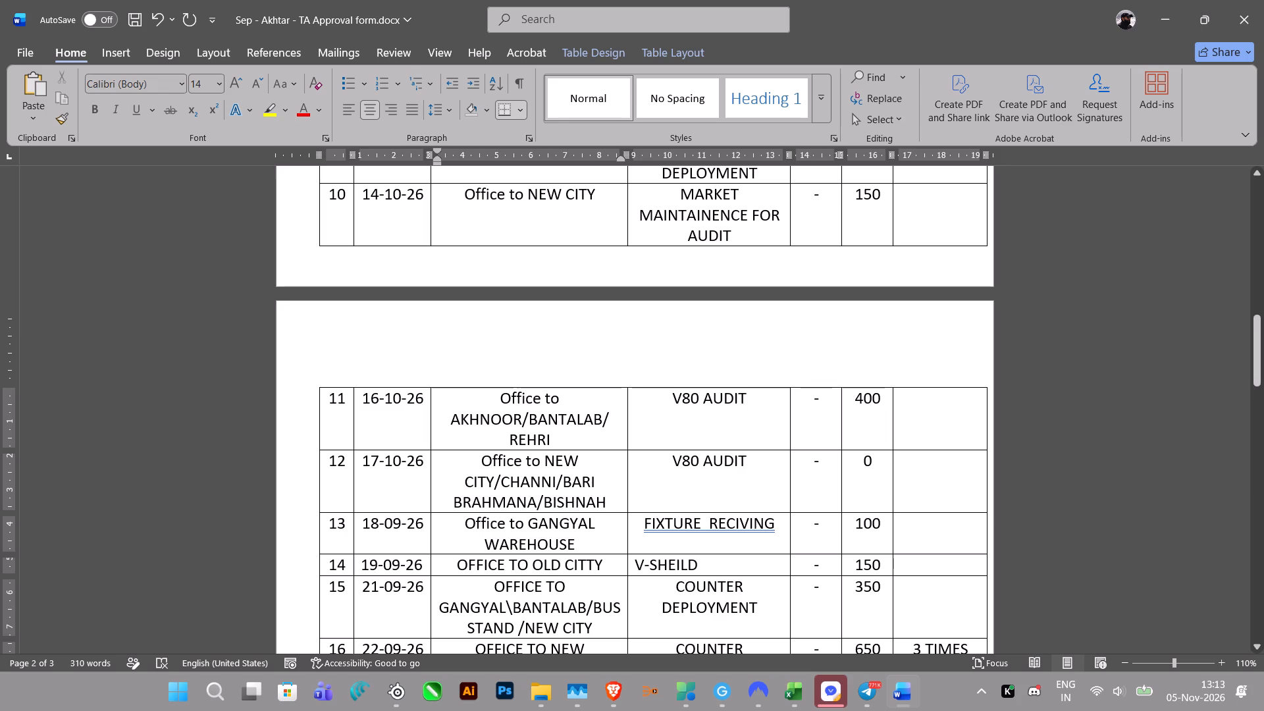
# Open the amount in row 12 for editing, ahead of its remaining 0.
pyautogui.click(860, 460)
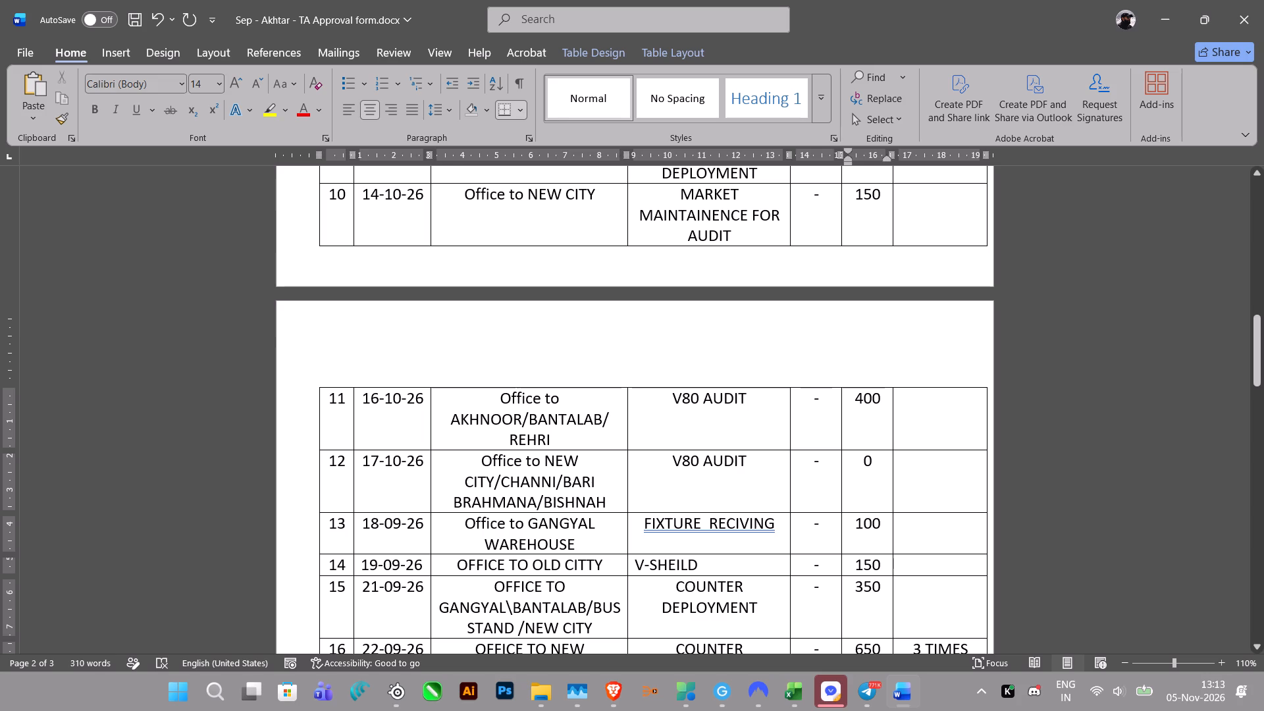
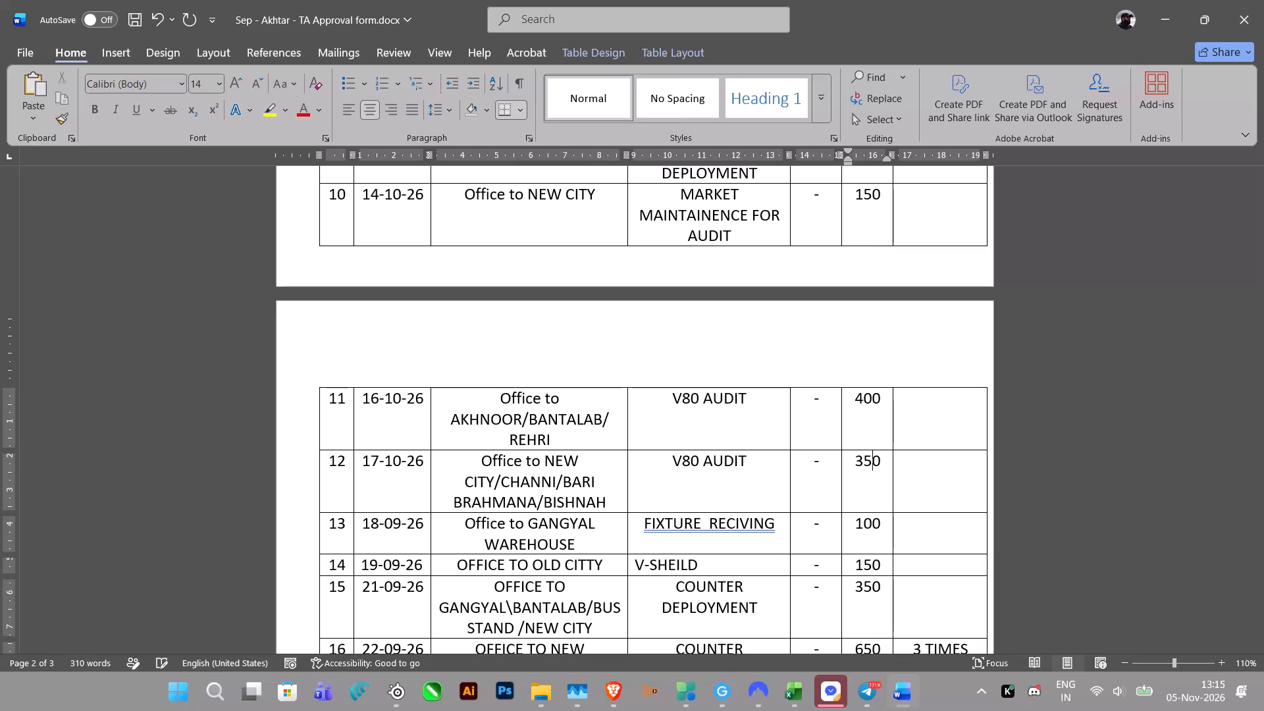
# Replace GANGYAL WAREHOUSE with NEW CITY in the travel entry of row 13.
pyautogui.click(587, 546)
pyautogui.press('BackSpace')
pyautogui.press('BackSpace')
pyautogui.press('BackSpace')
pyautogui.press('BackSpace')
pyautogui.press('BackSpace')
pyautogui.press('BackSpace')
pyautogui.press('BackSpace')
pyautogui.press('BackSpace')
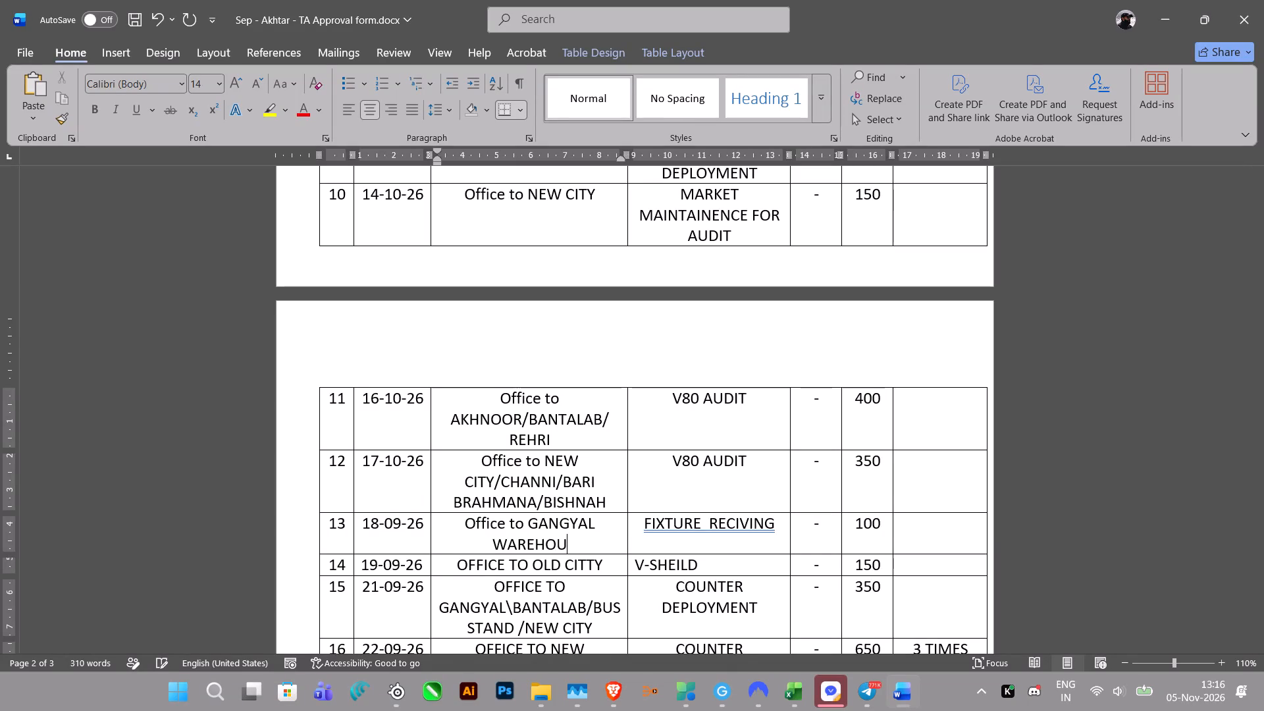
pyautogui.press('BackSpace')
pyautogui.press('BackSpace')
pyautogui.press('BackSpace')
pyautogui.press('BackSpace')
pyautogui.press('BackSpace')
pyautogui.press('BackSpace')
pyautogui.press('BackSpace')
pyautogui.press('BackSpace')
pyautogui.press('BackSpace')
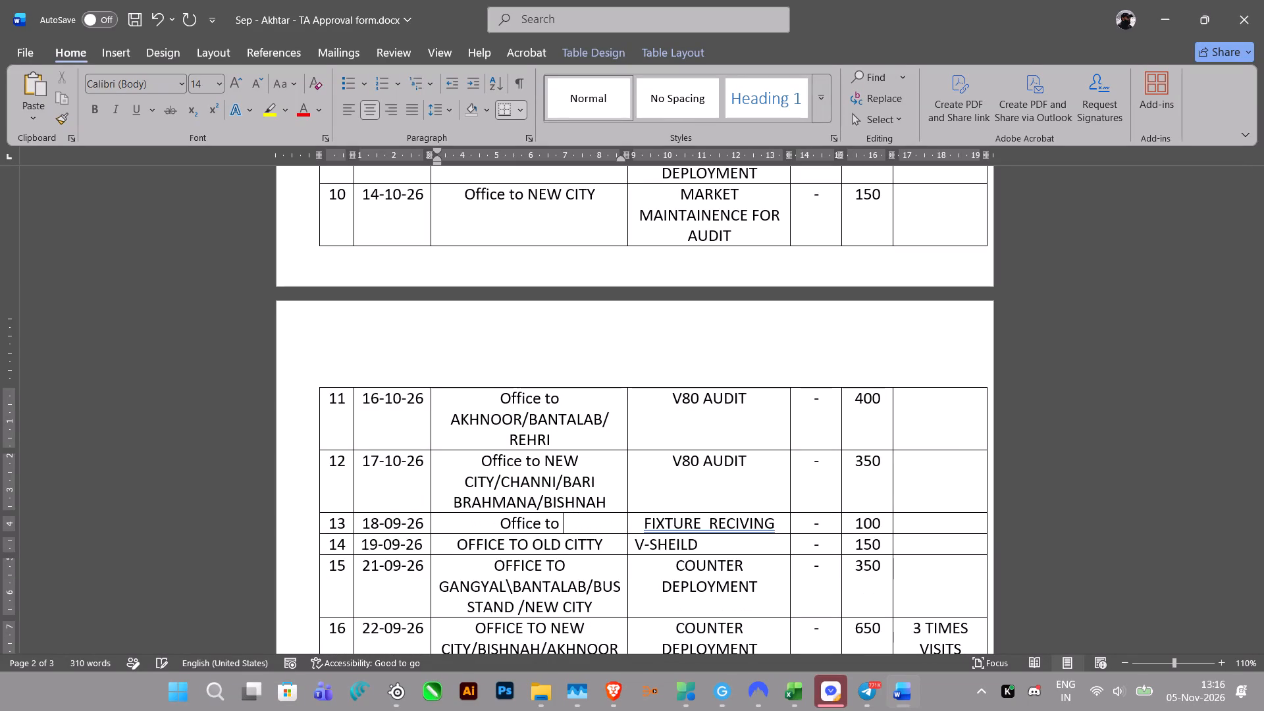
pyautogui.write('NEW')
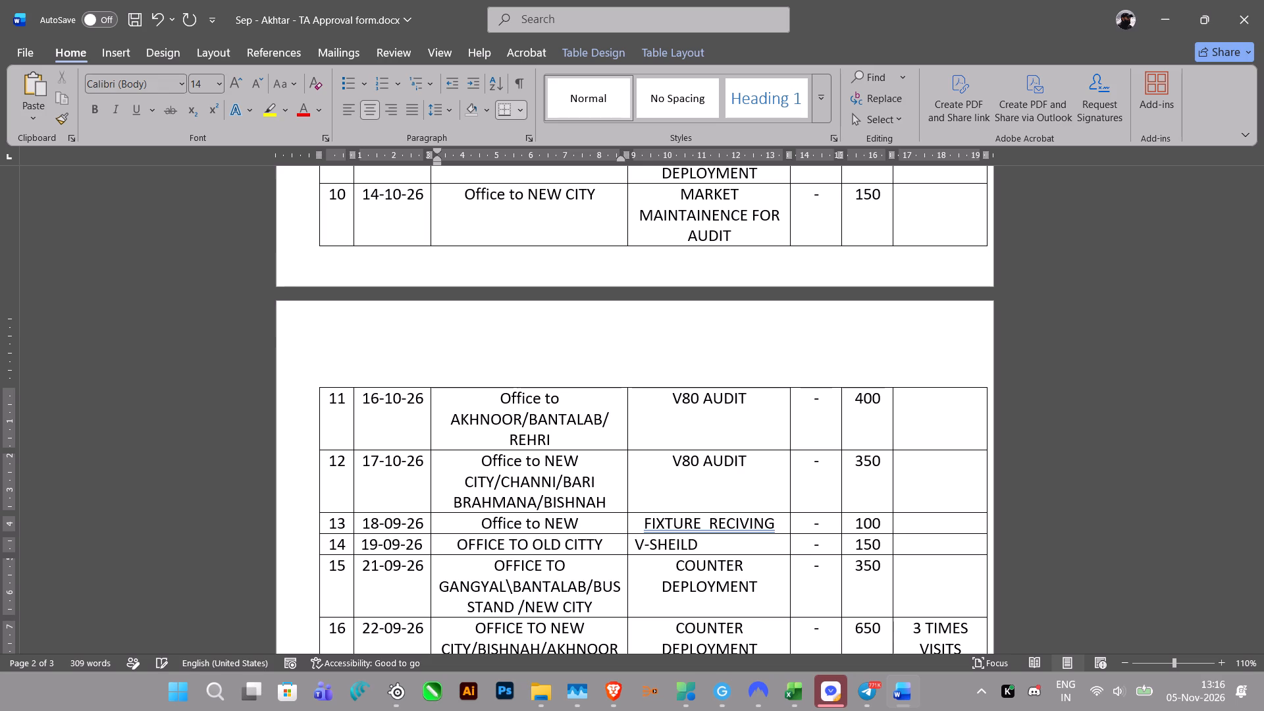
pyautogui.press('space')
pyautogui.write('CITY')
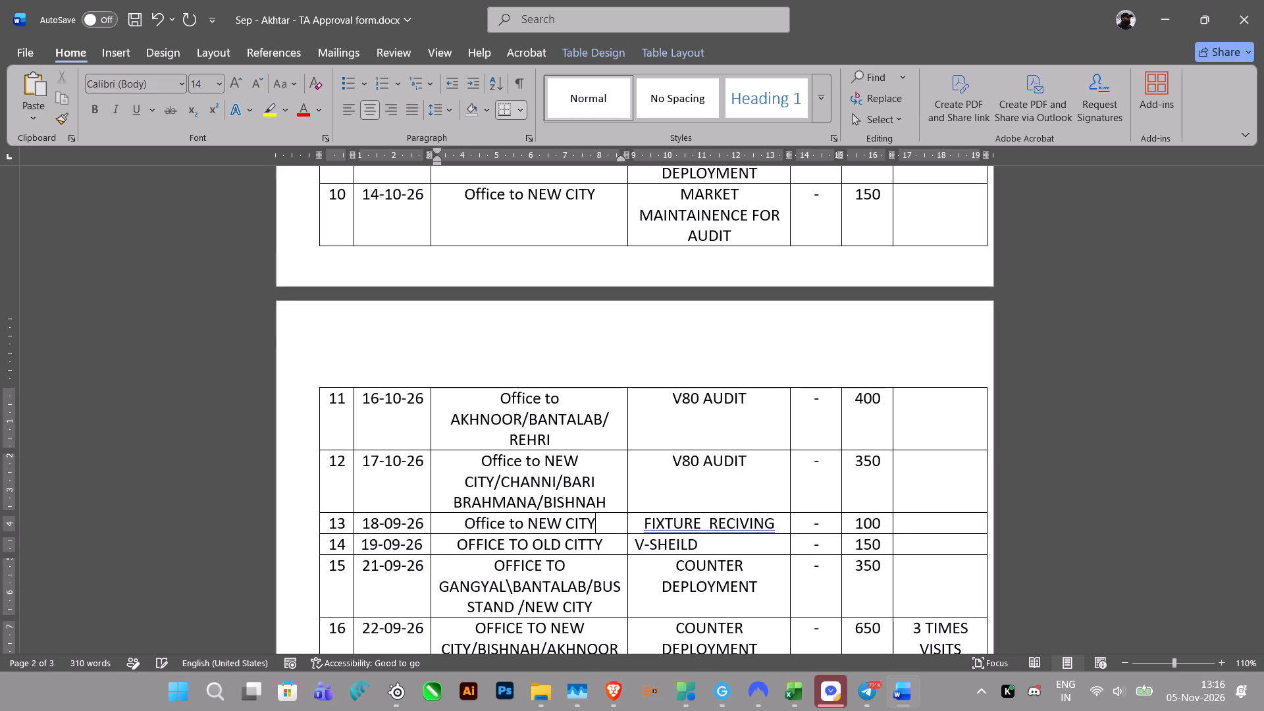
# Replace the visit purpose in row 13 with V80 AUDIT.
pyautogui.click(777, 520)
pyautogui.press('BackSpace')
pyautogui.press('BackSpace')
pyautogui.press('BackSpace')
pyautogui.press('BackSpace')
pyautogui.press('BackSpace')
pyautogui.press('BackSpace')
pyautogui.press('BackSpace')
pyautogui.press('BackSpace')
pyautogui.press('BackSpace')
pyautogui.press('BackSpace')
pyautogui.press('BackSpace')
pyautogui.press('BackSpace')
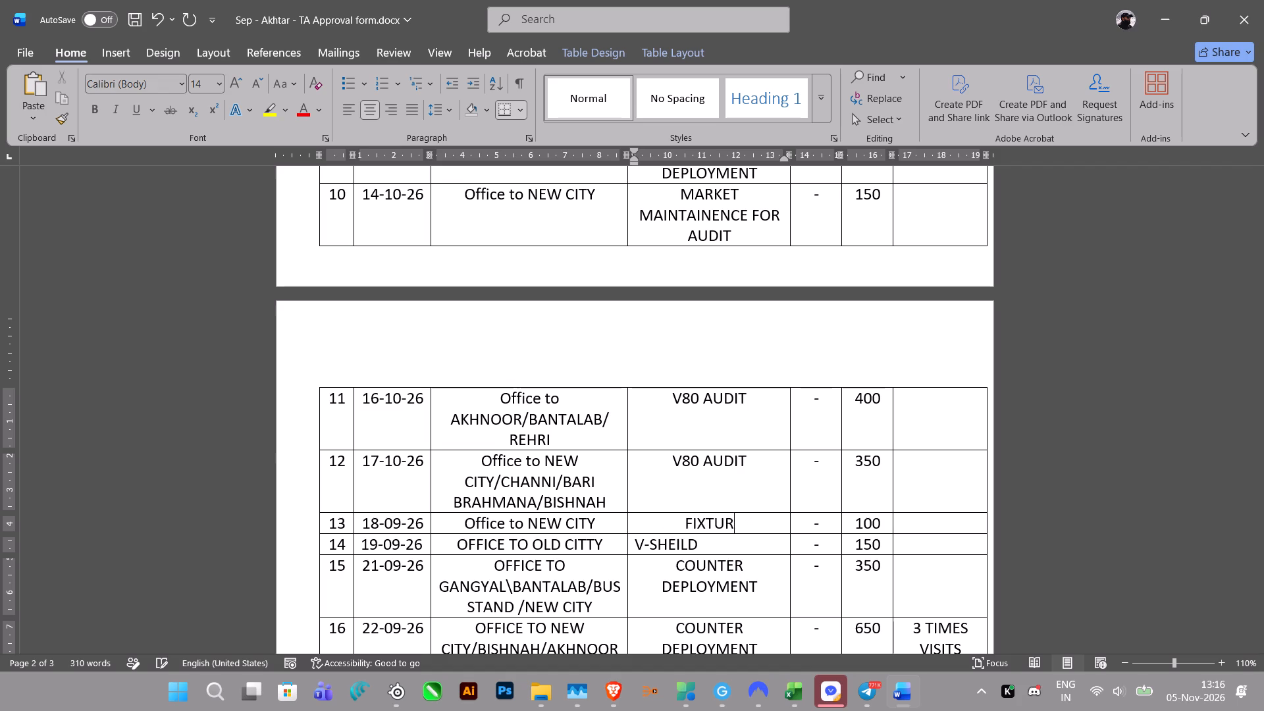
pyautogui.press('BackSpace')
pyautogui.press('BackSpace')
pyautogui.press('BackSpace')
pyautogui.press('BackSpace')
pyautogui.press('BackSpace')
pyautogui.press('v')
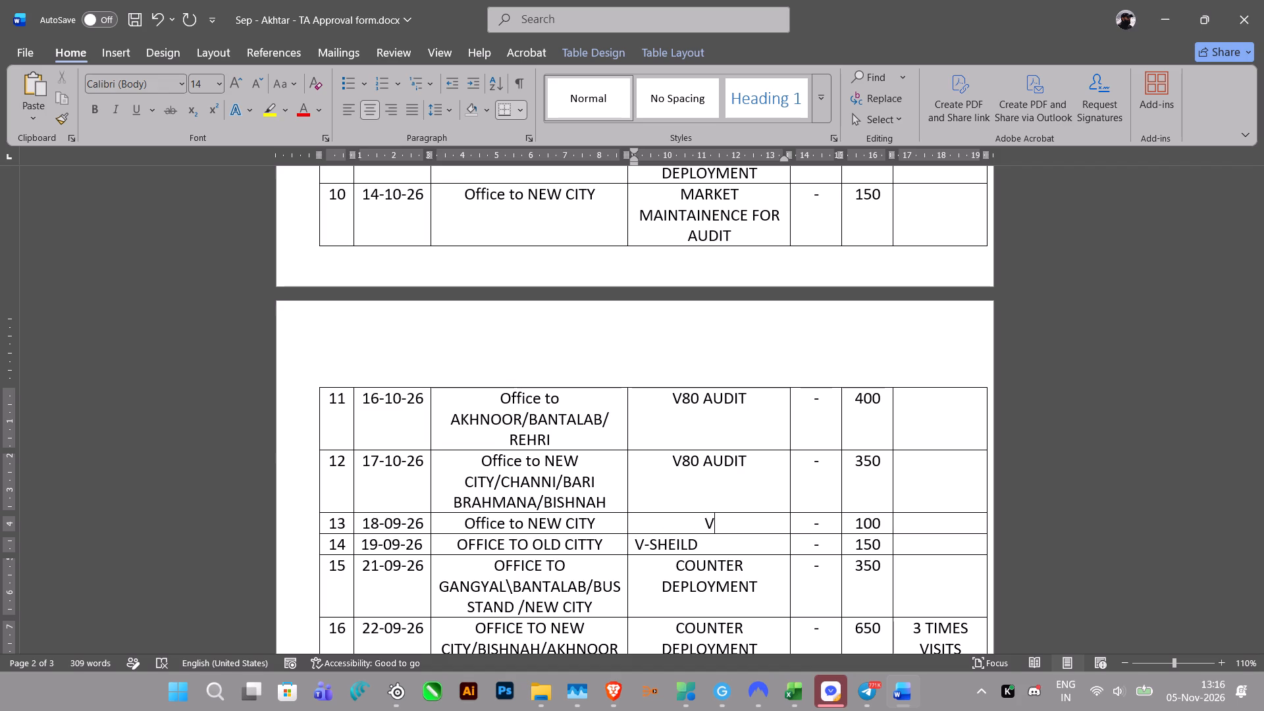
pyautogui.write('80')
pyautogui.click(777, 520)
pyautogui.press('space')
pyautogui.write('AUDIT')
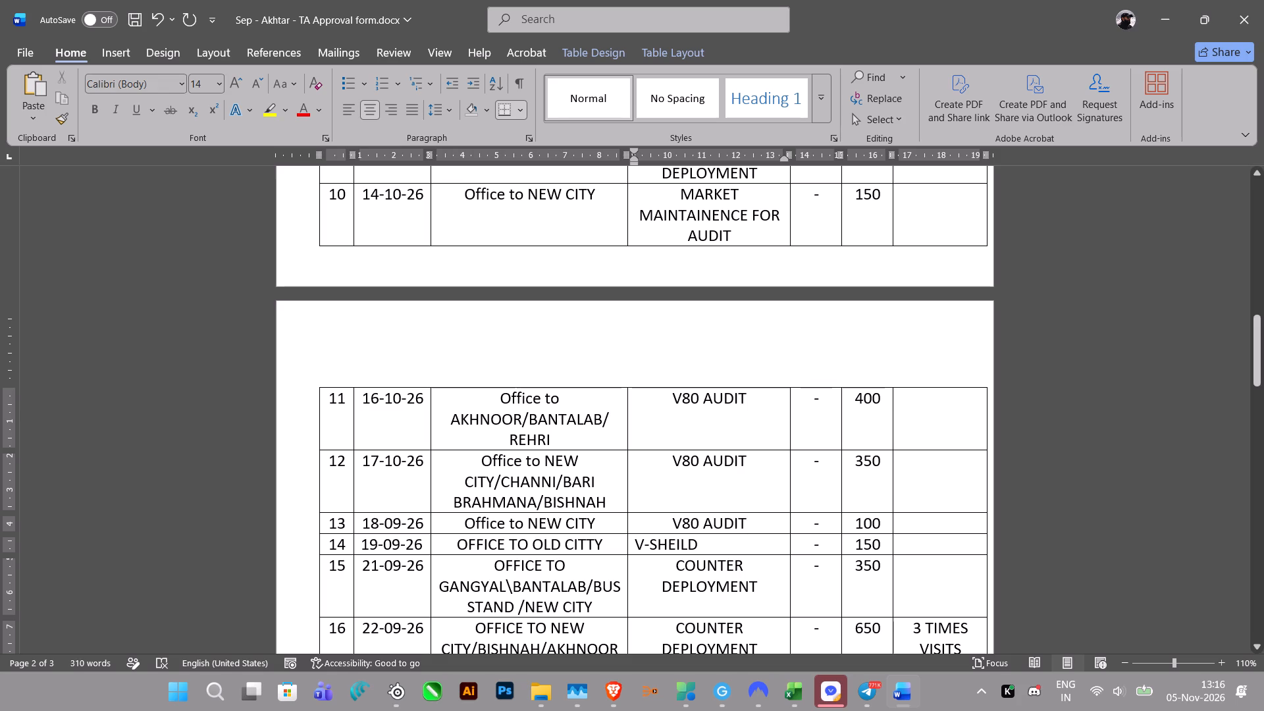
# Set the amount in row 13 to 150.
pyautogui.click(939, 533)
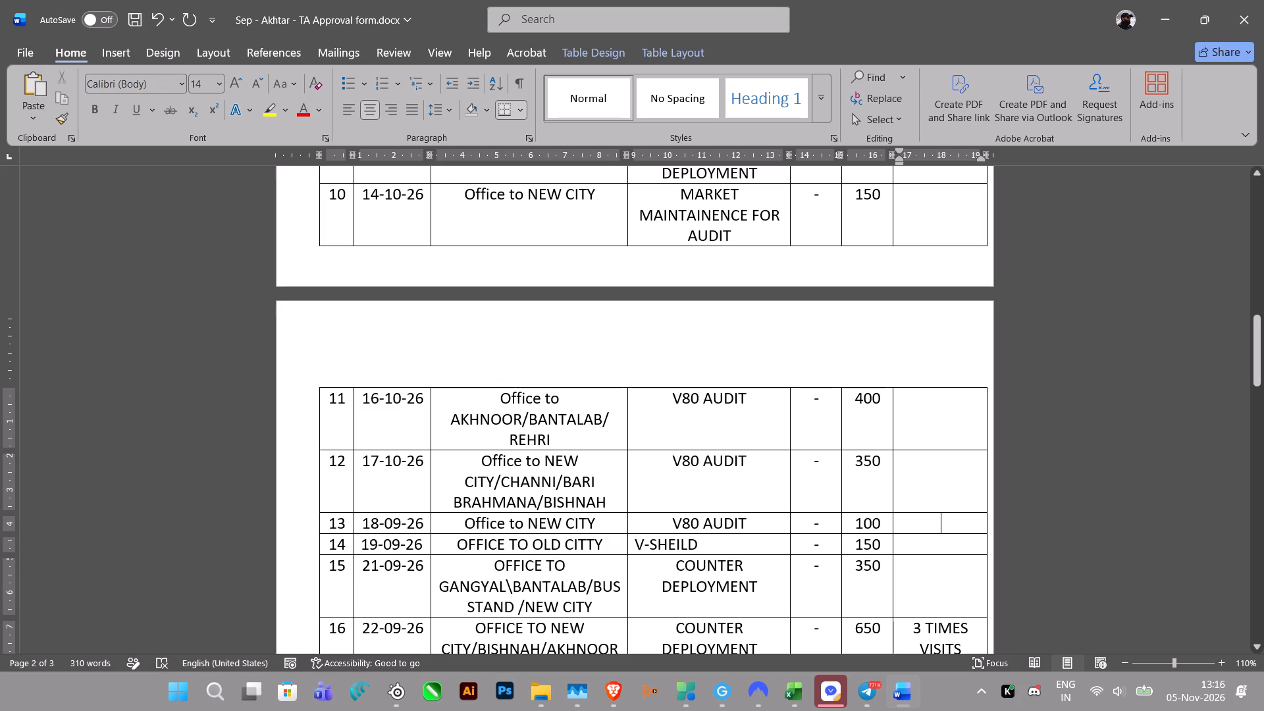
pyautogui.click(870, 523)
pyautogui.press('BackSpace')
pyautogui.press('5')
# Replace the destination after "Office to" in row 13 with BISHNAH/BARI BRAHMANA.
pyautogui.click(618, 523)
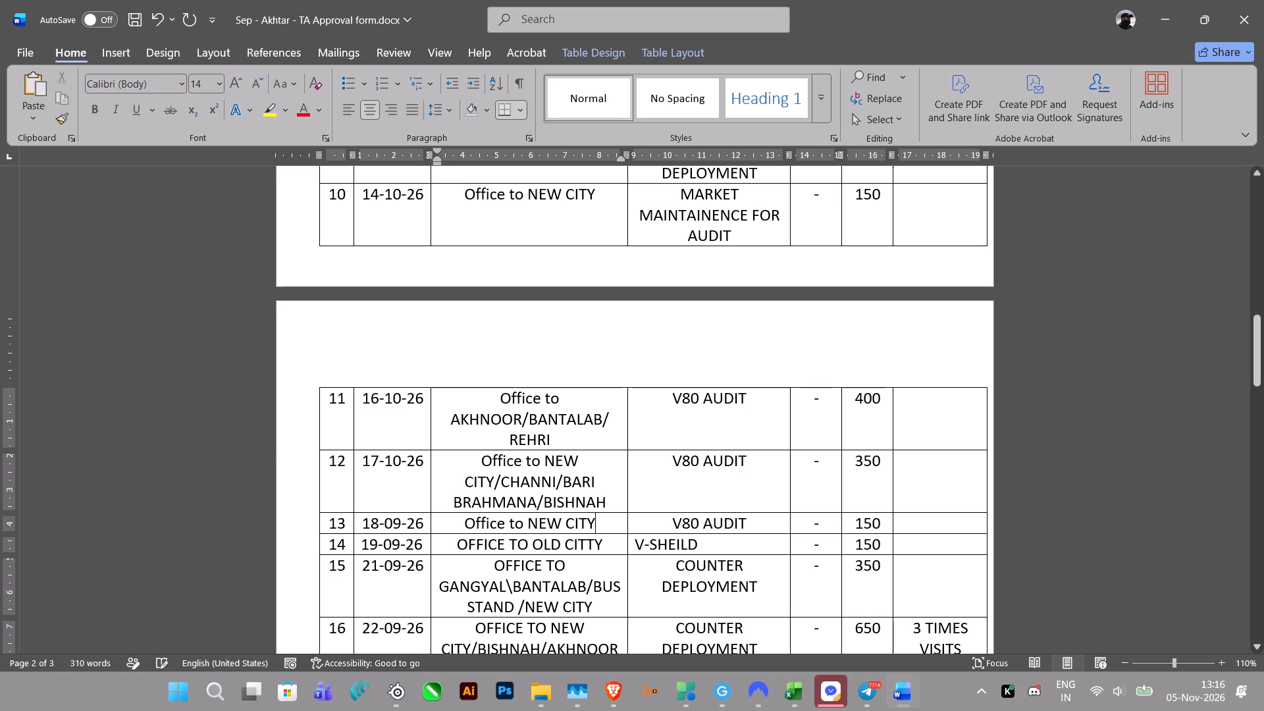
pyautogui.press('BackSpace')
pyautogui.press('BackSpace')
pyautogui.press('BackSpace')
pyautogui.press('BackSpace')
pyautogui.press('BackSpace')
pyautogui.press('BackSpace')
pyautogui.press('BackSpace')
pyautogui.press('BackSpace')
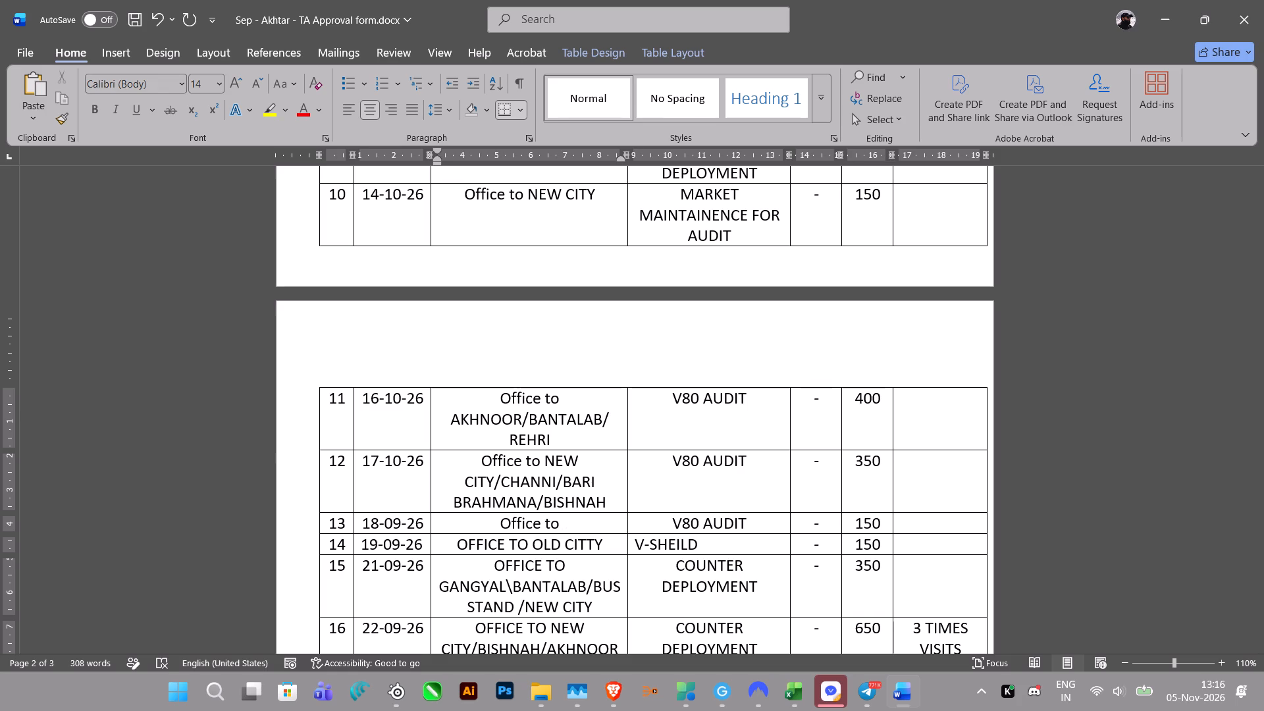
pyautogui.write('BISHNAH')
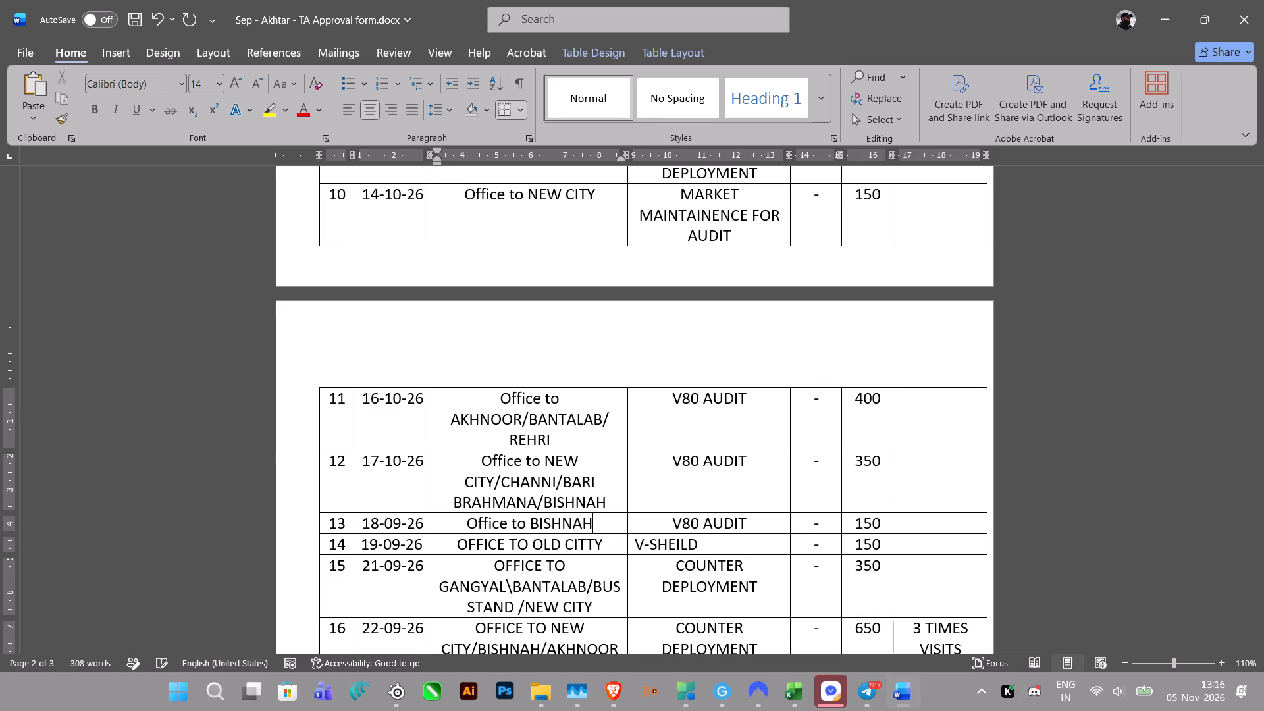
pyautogui.write('/BARI')
pyautogui.press('space')
pyautogui.write('B')
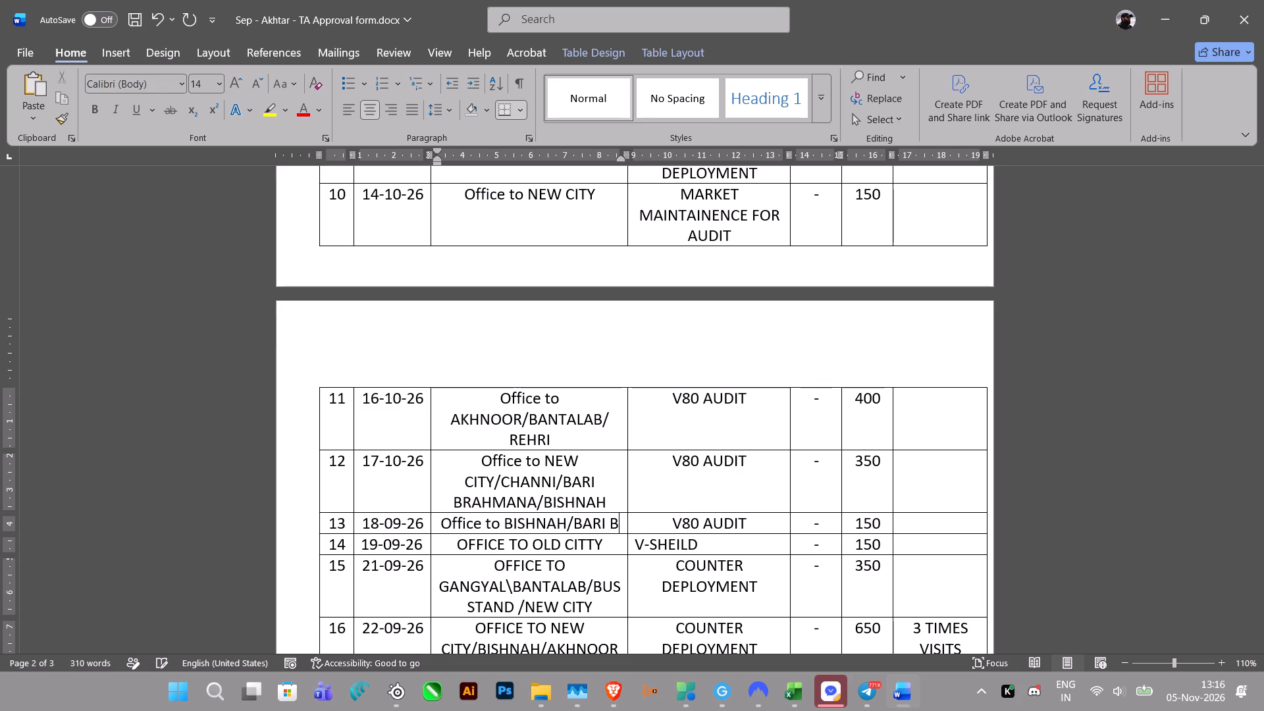
pyautogui.write('RAH')
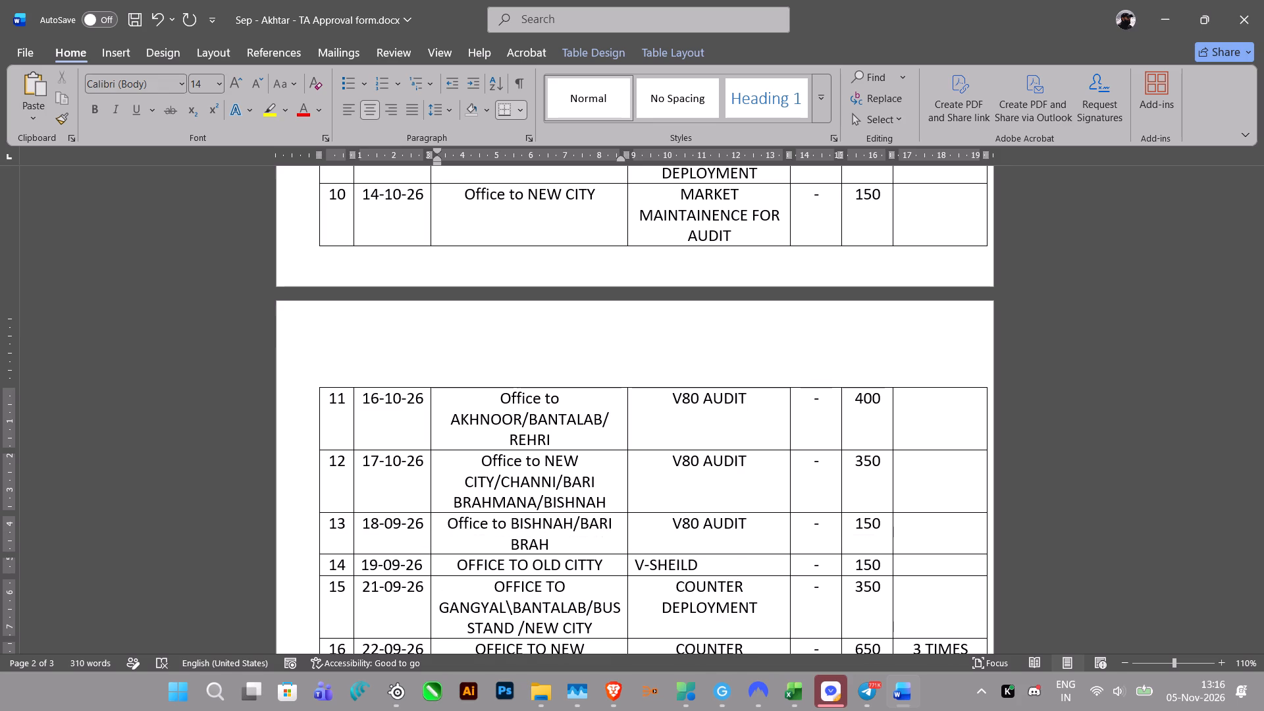
pyautogui.write('MANA')
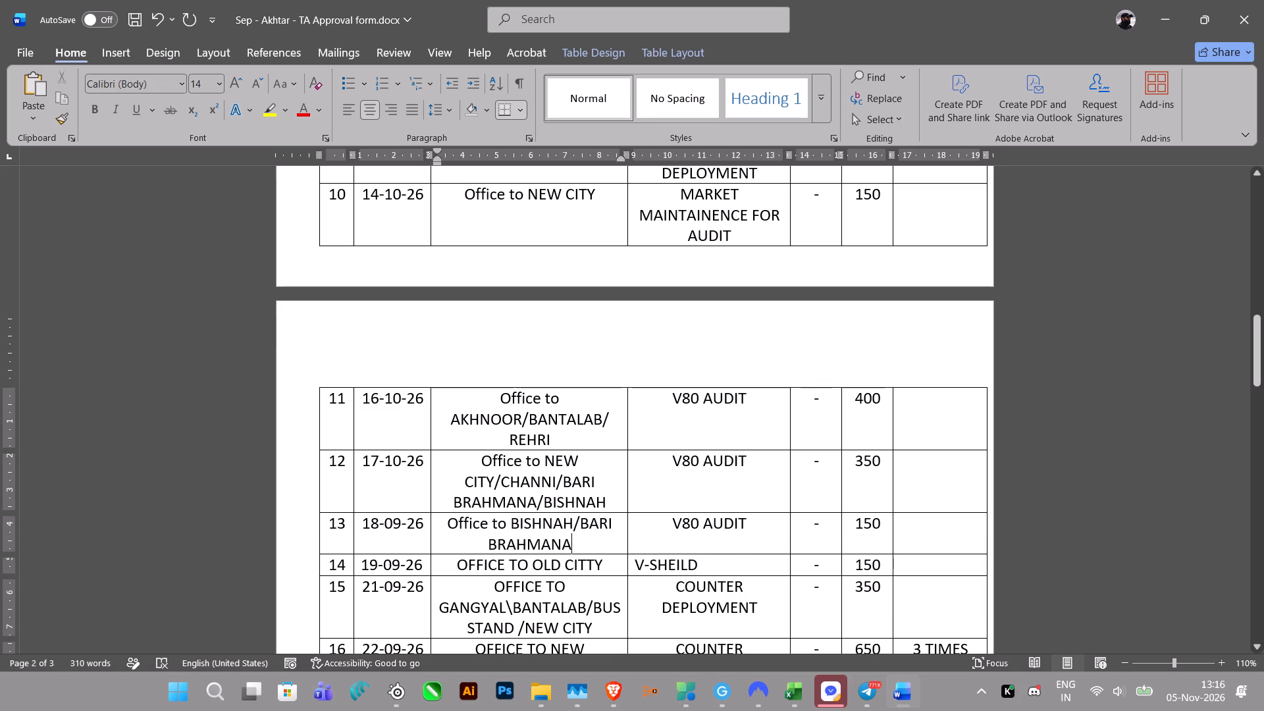
# Replace the visit purpose in row 13 with S2FE POSM DEPLOYMENT.
pyautogui.click(754, 526)
pyautogui.press('BackSpace')
pyautogui.press('BackSpace')
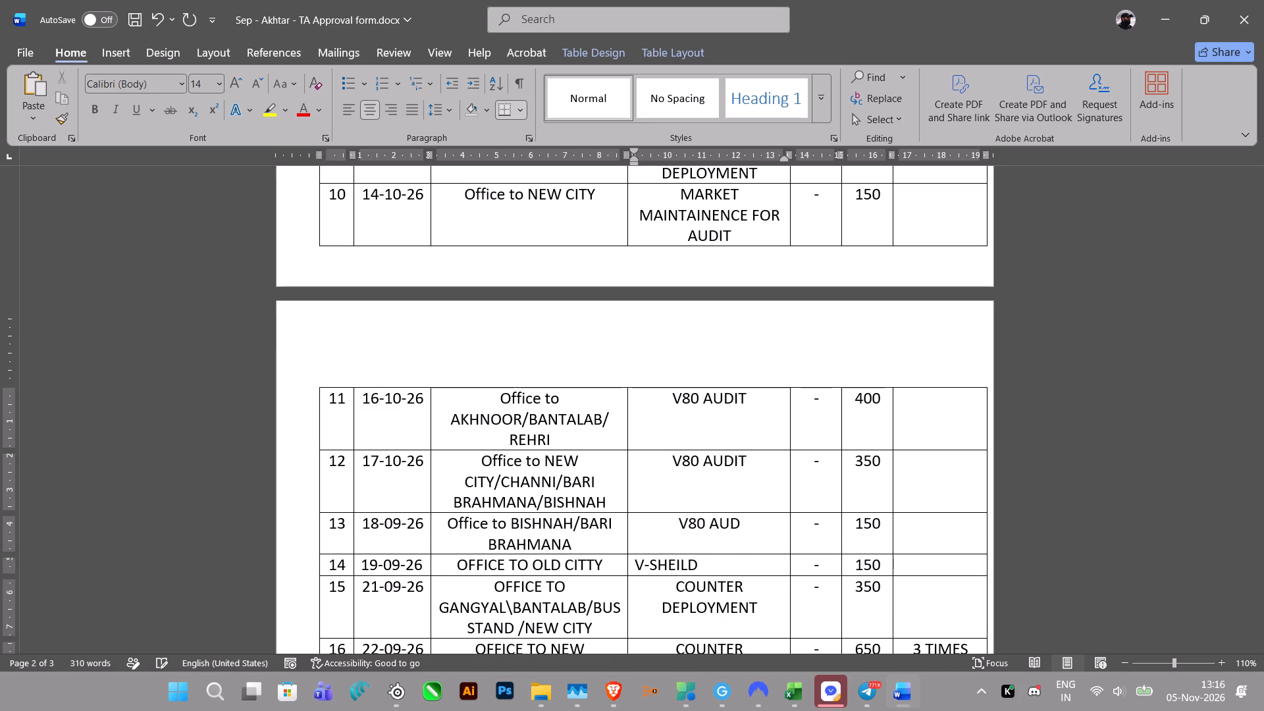
pyautogui.press('BackSpace')
pyautogui.press('BackSpace')
pyautogui.press('BackSpace')
pyautogui.press('BackSpace')
pyautogui.press('BackSpace')
pyautogui.press('BackSpace')
pyautogui.press('BackSpace')
pyautogui.press('s')
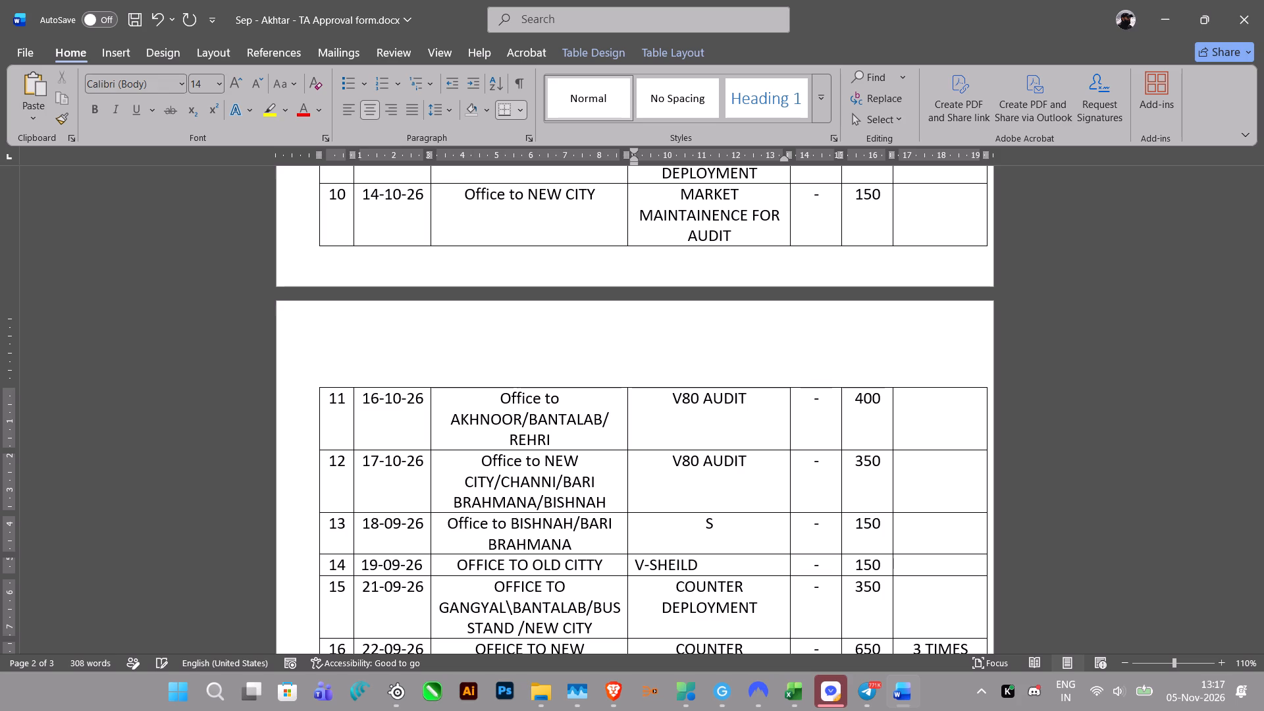
pyautogui.write('2FE')
pyautogui.press('space')
pyautogui.write('POSM')
pyautogui.press('space')
pyautogui.write('DEPLOU')
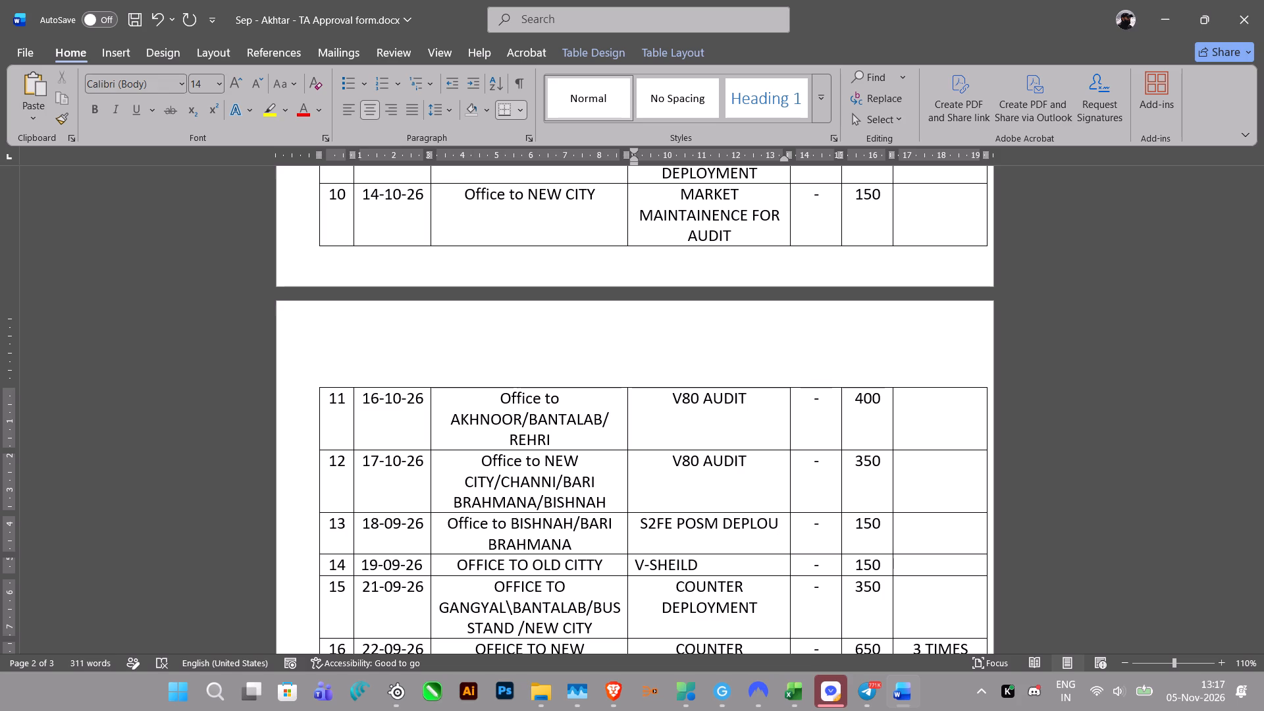
pyautogui.press('BackSpace')
pyautogui.write('YMENT')
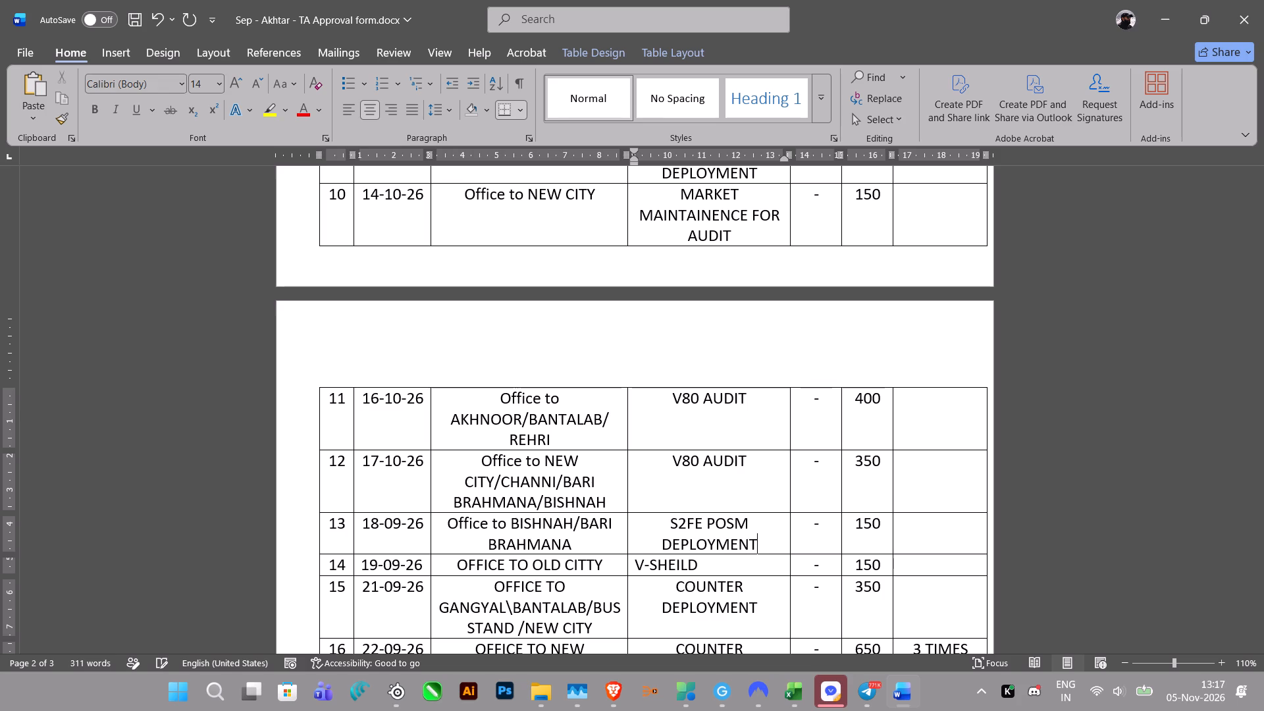
# Change the amount in row 13 to 250.
pyautogui.click(864, 522)
pyautogui.press('BackSpace')
pyautogui.press('2')
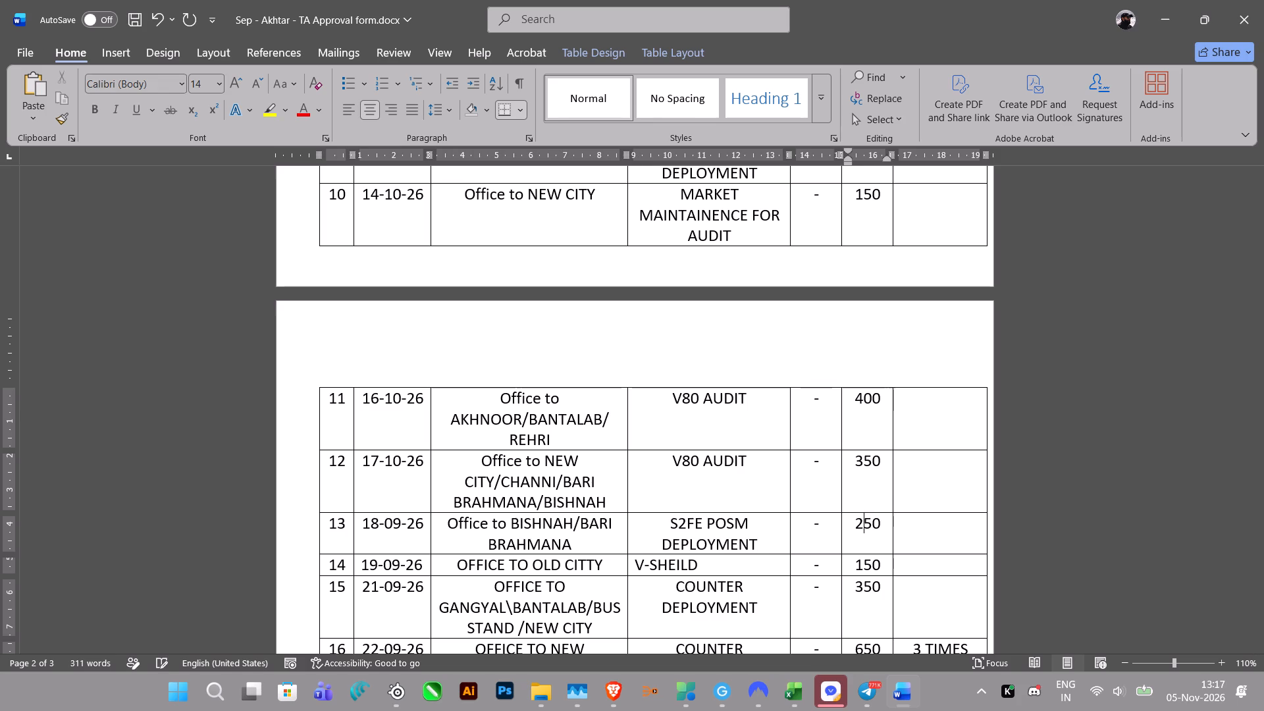
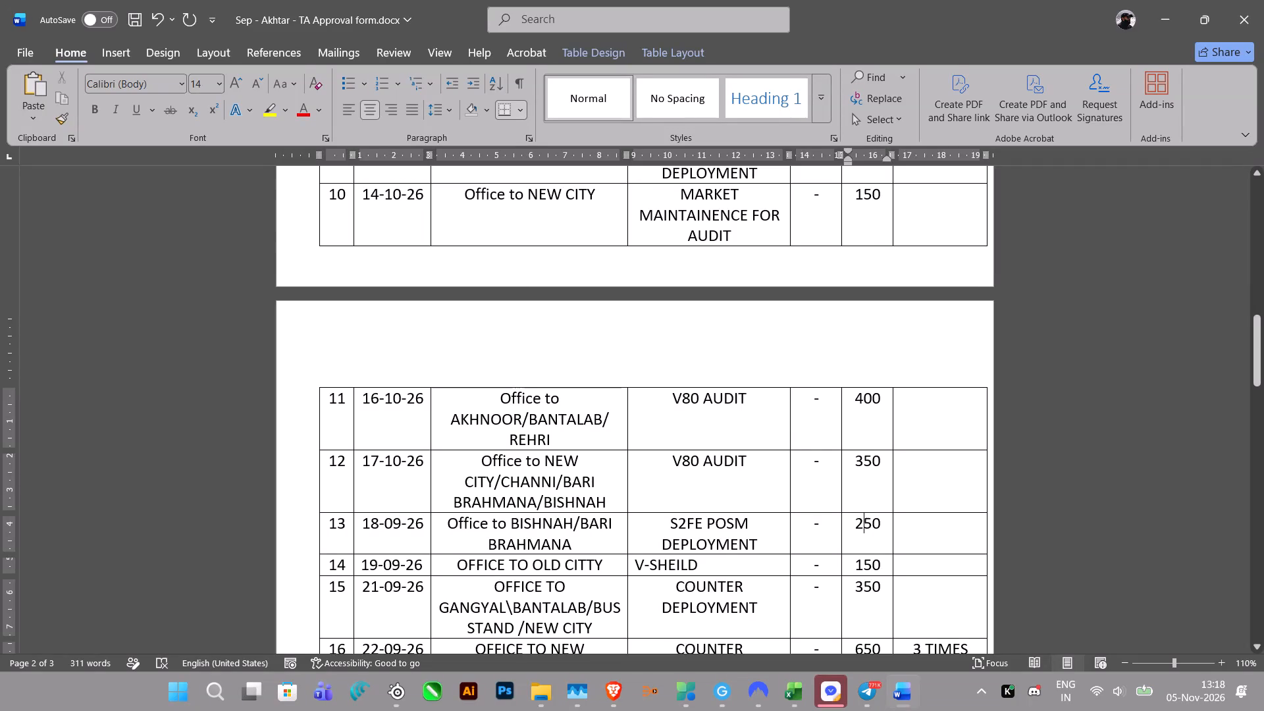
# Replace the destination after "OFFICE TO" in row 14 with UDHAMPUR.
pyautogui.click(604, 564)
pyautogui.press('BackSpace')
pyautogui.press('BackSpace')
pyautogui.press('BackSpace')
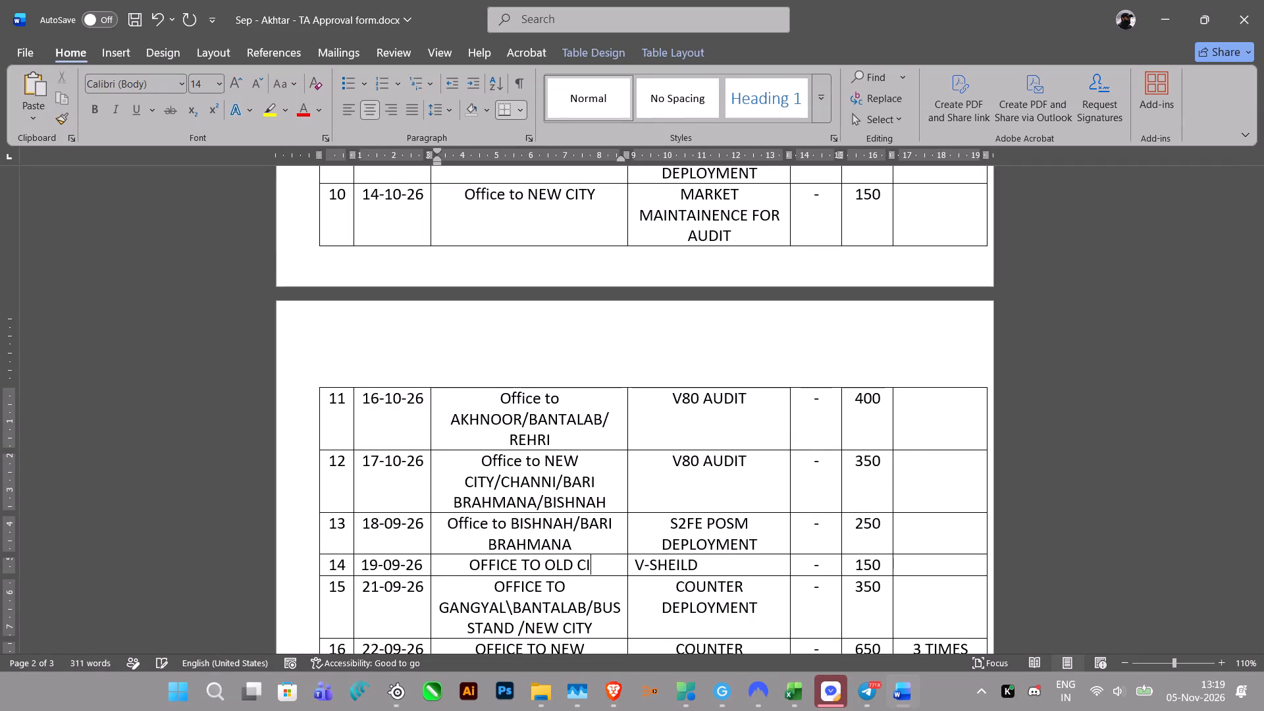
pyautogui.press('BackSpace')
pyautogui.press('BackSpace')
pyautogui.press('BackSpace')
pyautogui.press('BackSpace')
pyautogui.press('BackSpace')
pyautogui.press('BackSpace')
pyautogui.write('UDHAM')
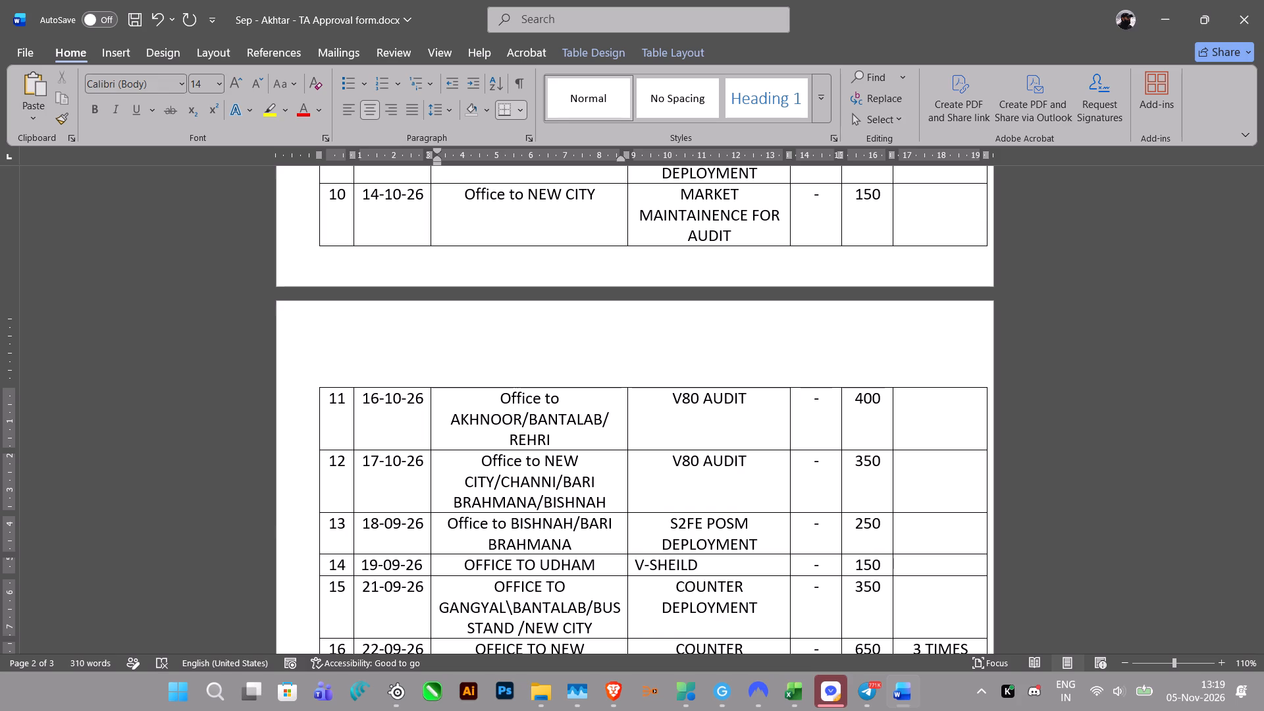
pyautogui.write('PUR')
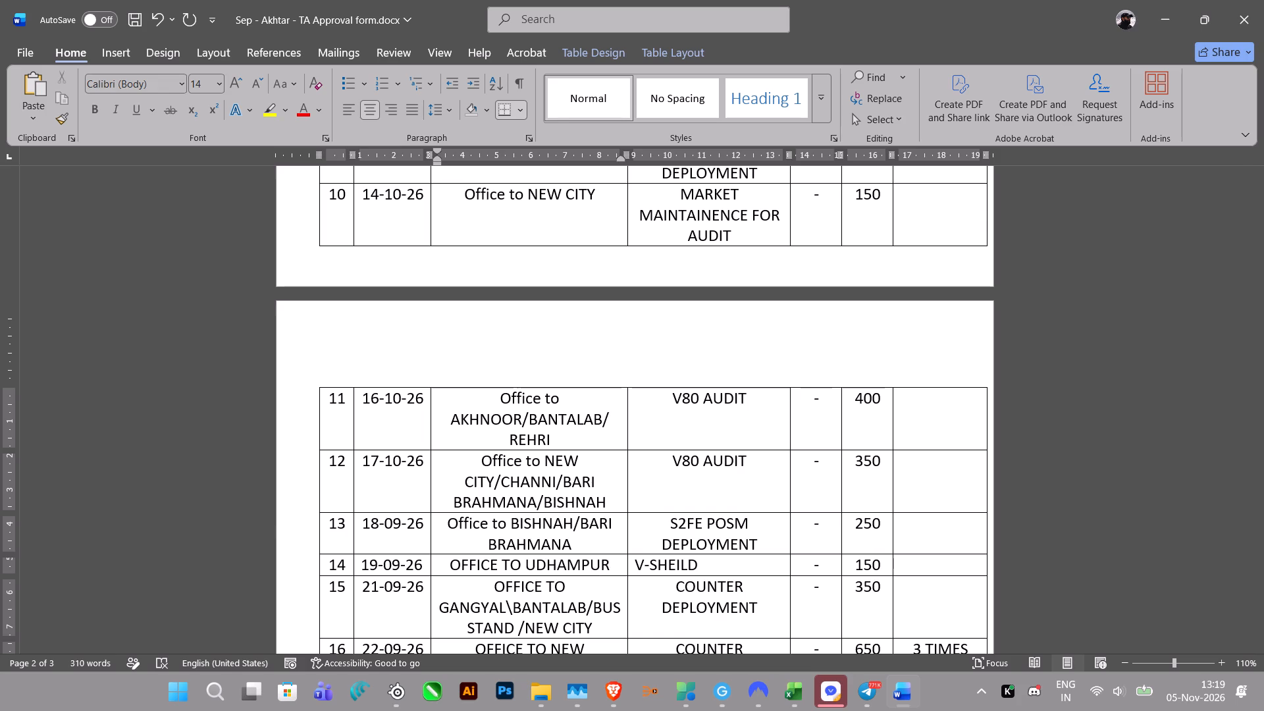
# Replace the visit purpose in row 14 with S2FE POSM DEPLOYMENT.
pyautogui.click(700, 565)
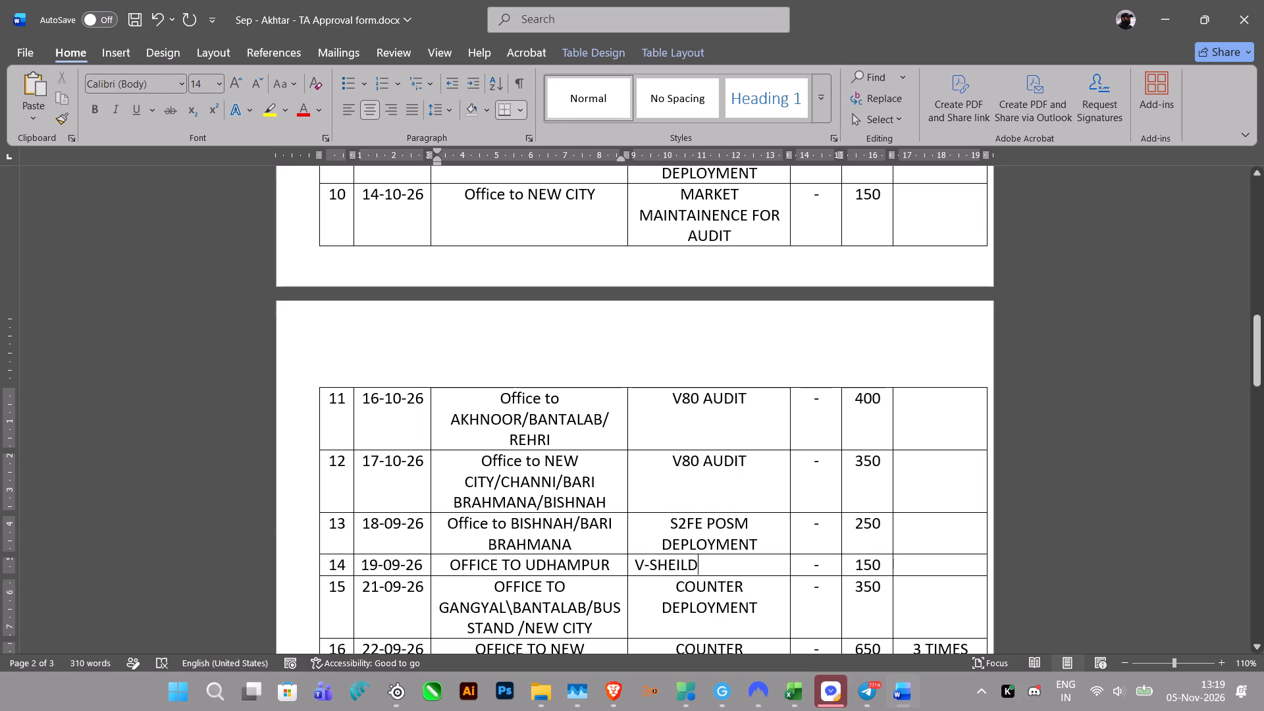
pyautogui.press('BackSpace')
pyautogui.press('BackSpace')
pyautogui.press('BackSpace')
pyautogui.press('BackSpace')
pyautogui.press('BackSpace')
pyautogui.press('BackSpace')
pyautogui.press('BackSpace')
pyautogui.press('BackSpace')
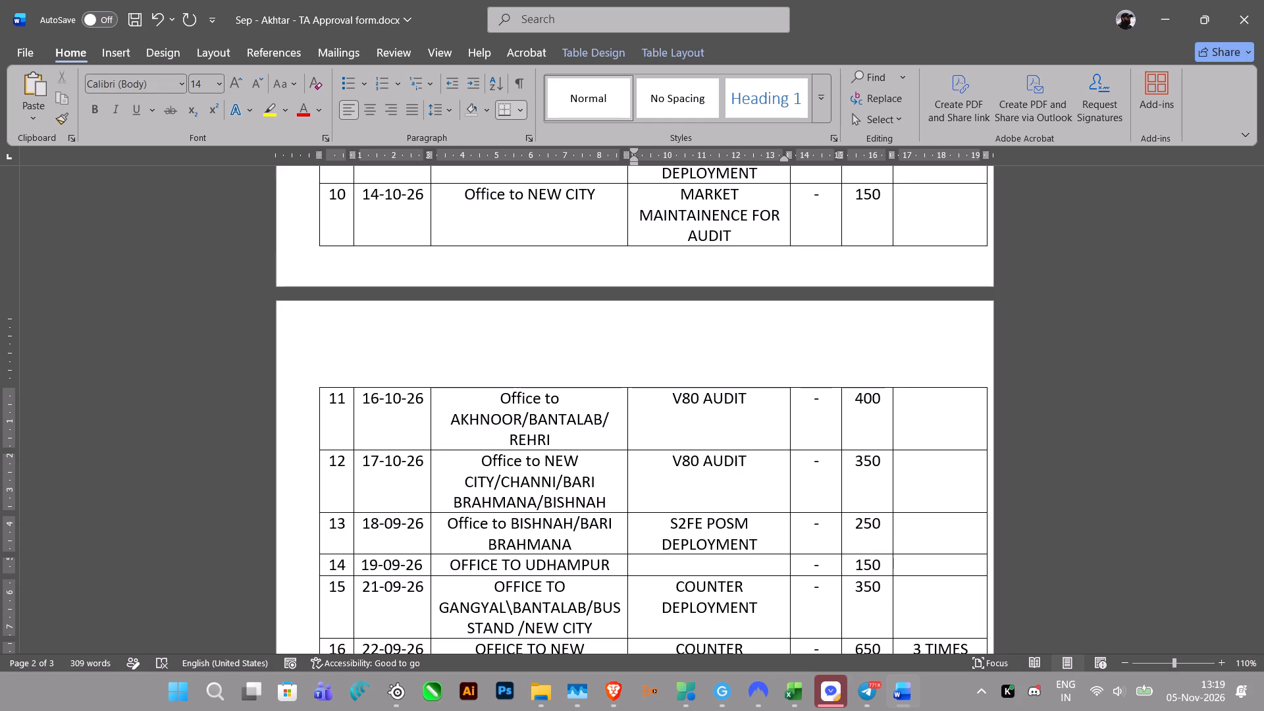
pyautogui.write('S2')
pyautogui.write('FE')
pyautogui.press('space')
pyautogui.write('POSM DE')
pyautogui.write('PLOYMENT')
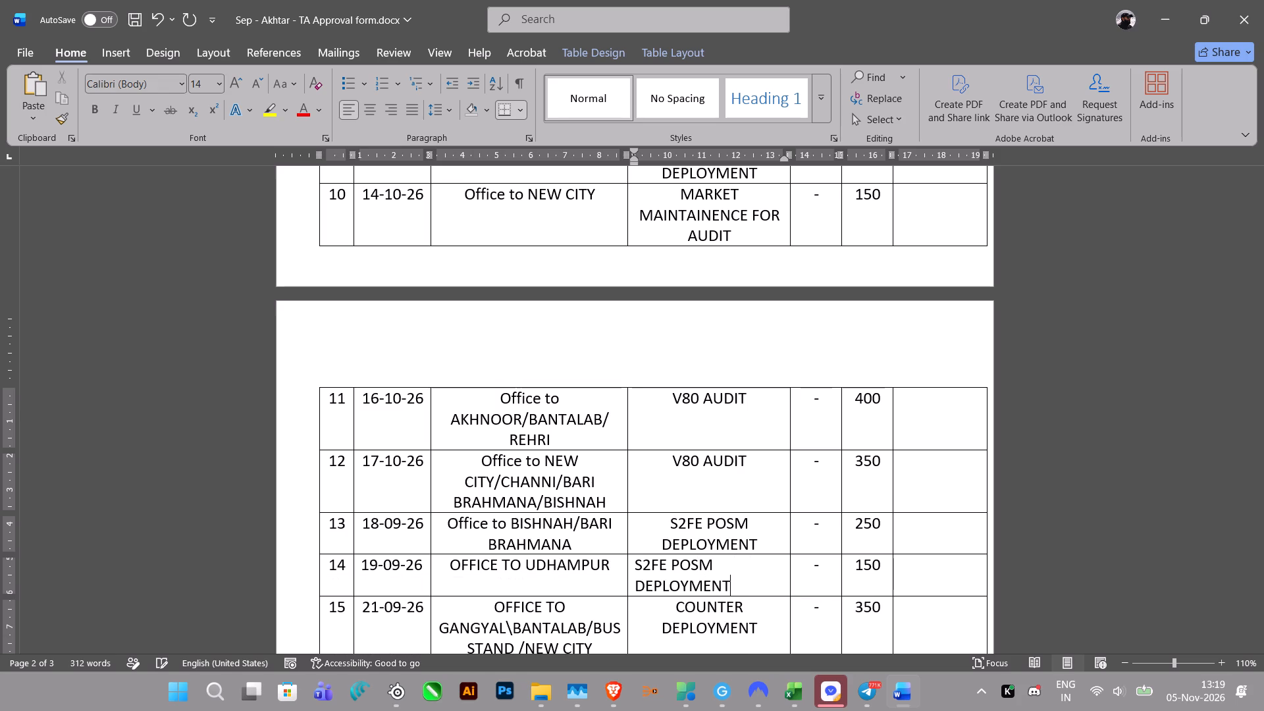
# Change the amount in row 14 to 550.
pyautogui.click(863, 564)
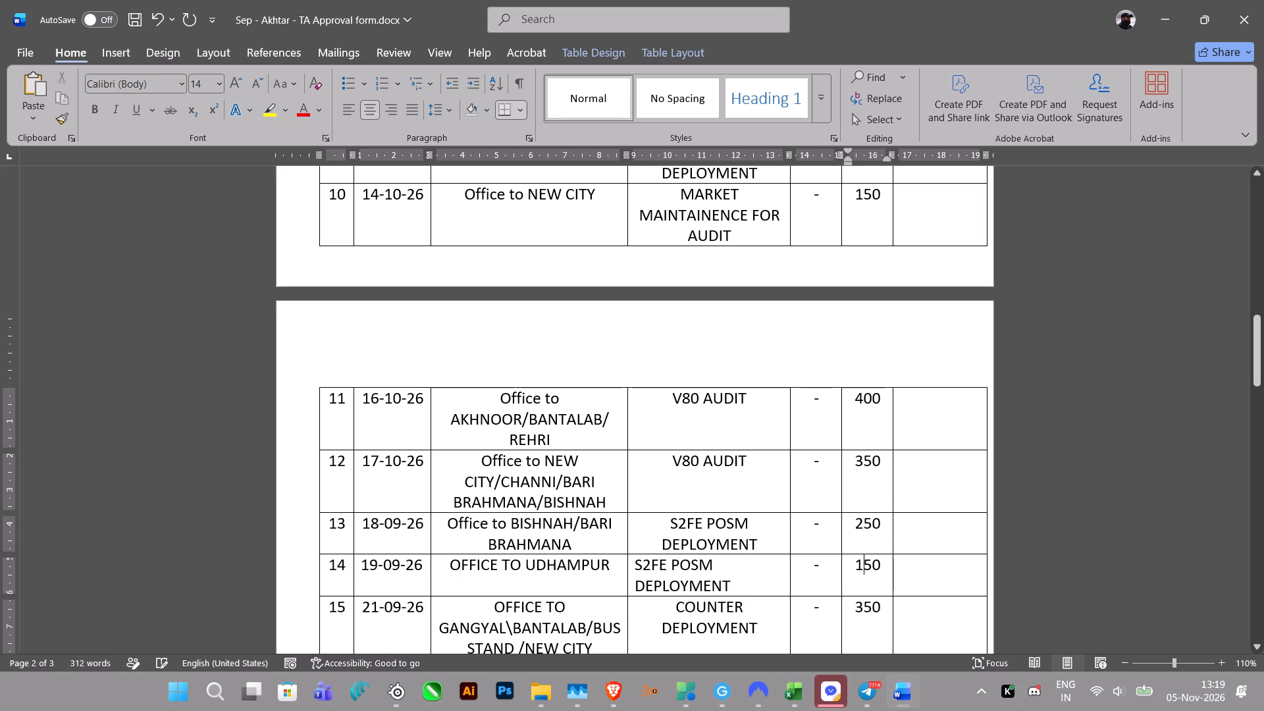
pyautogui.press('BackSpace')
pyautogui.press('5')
# Change the date in row 13 to 18-10-26, re-entering both the month and the day.
pyautogui.scroll(-1, 626, 625)
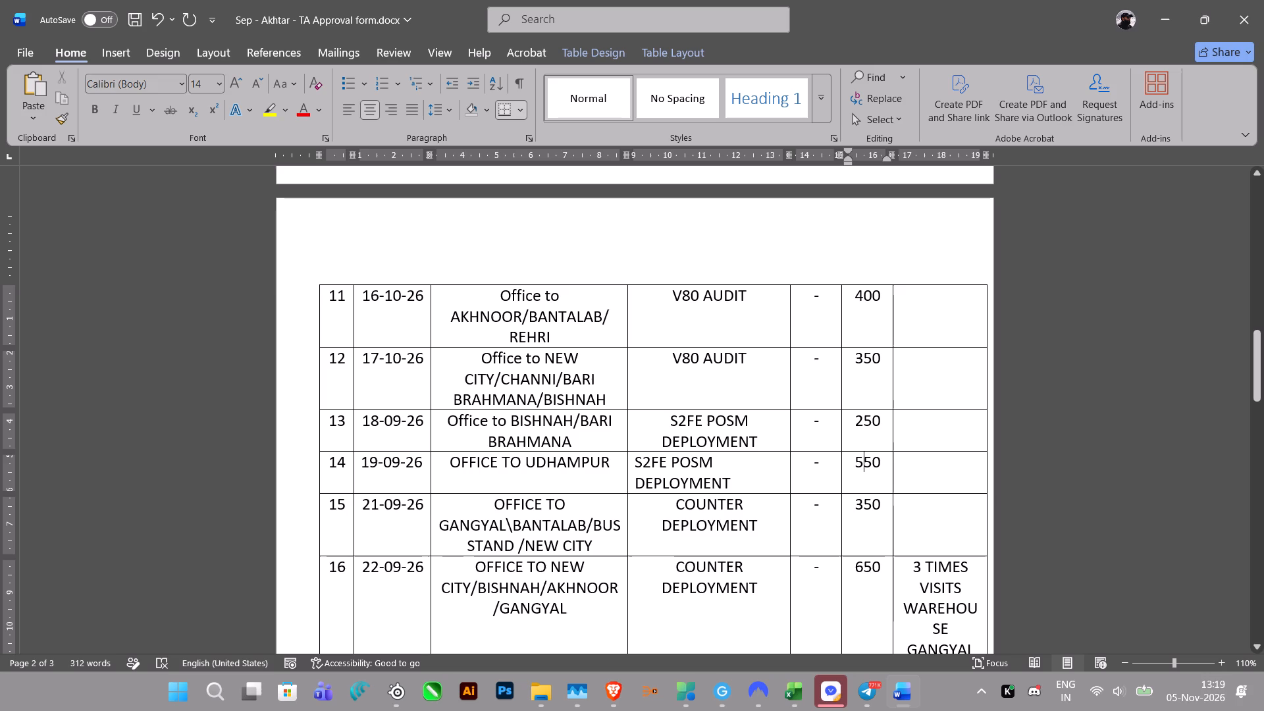
pyautogui.click(402, 417)
pyautogui.press('BackSpace')
pyautogui.press('BackSpace')
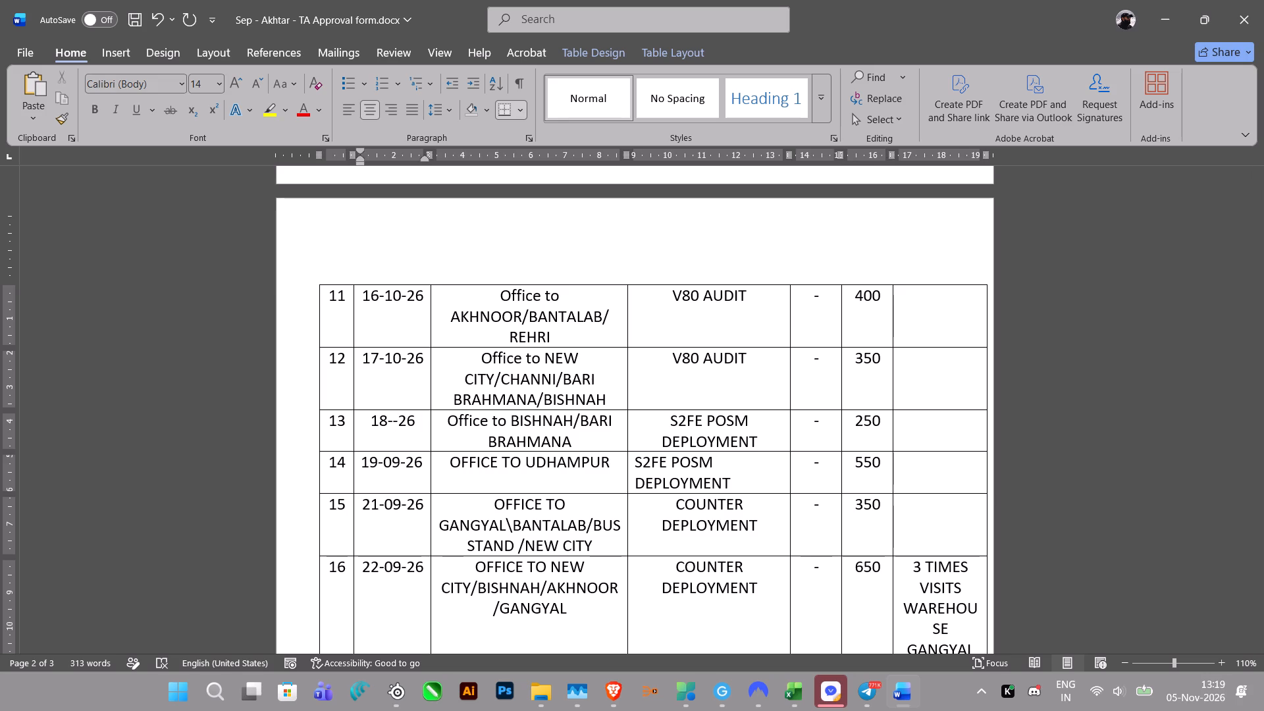
pyautogui.press('0')
pyautogui.press('BackSpace')
pyautogui.write('10')
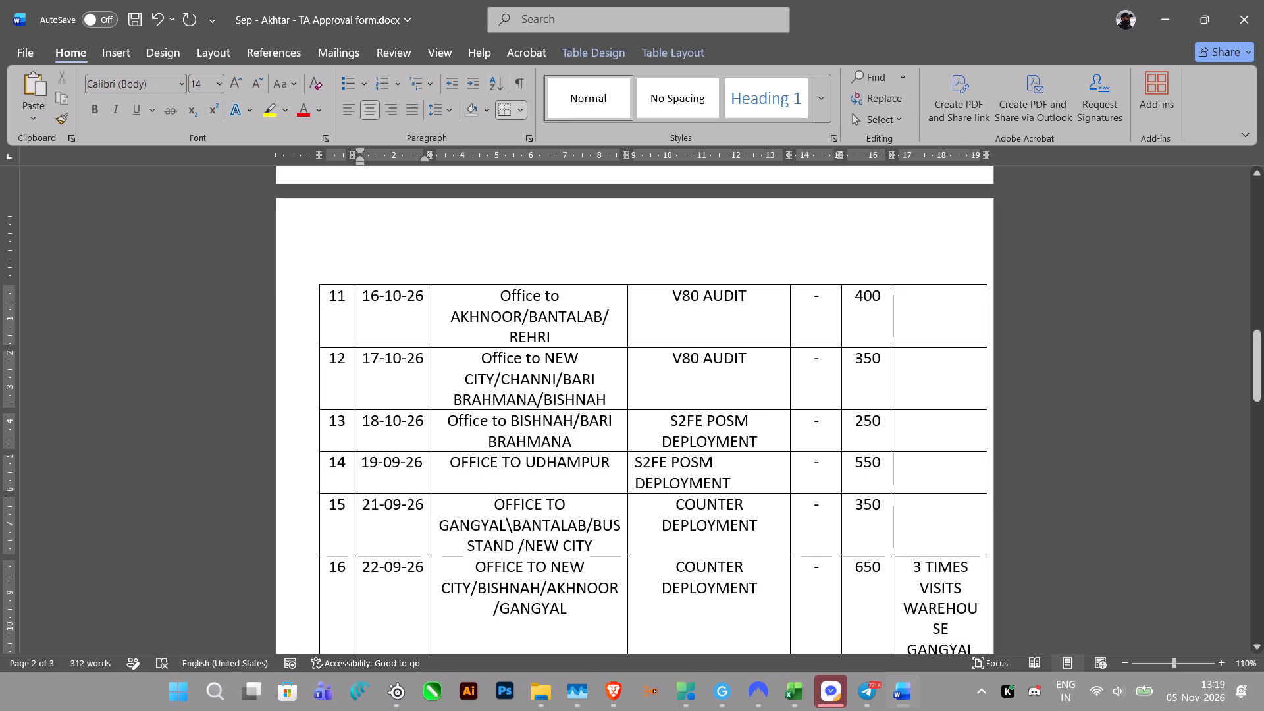
pyautogui.click(380, 420)
pyautogui.press('BackSpace')
pyautogui.press('BackSpace')
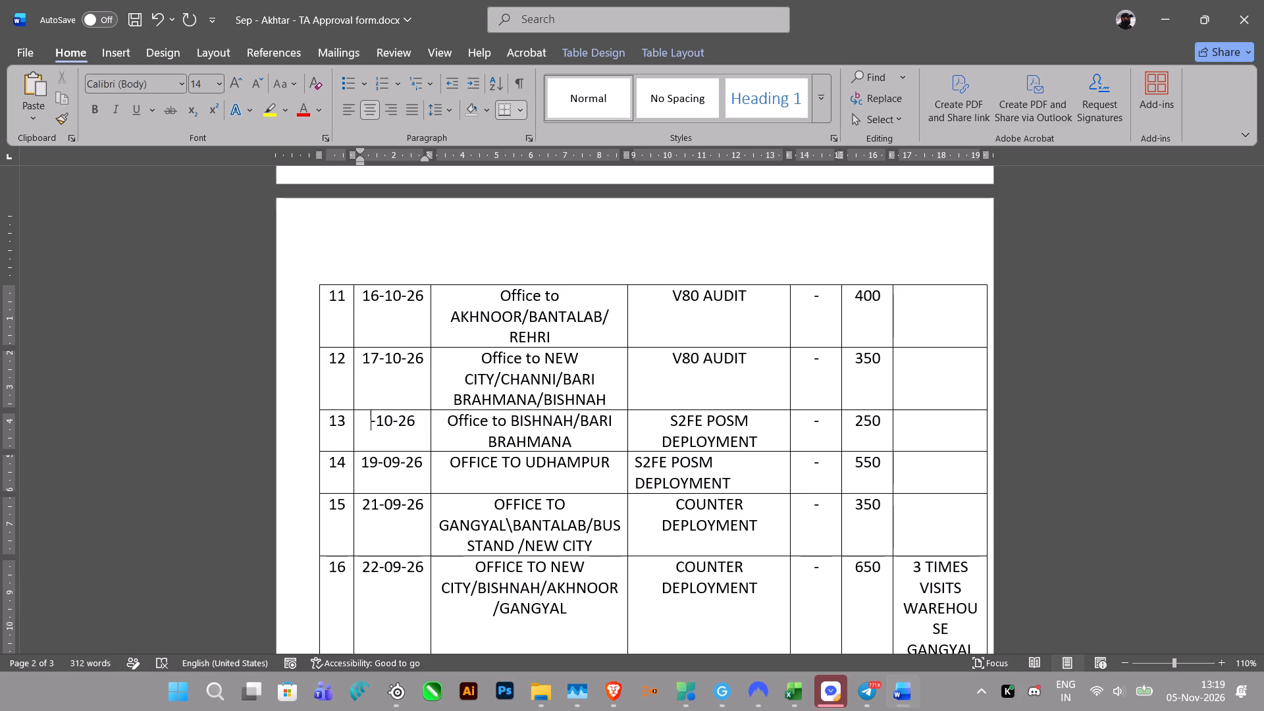
pyautogui.write('18')
# Delete the day's last digit and the hyphen after it from the date in row 14.
pyautogui.click(381, 461)
pyautogui.press('BackSpace')
pyautogui.press('BackSpace')
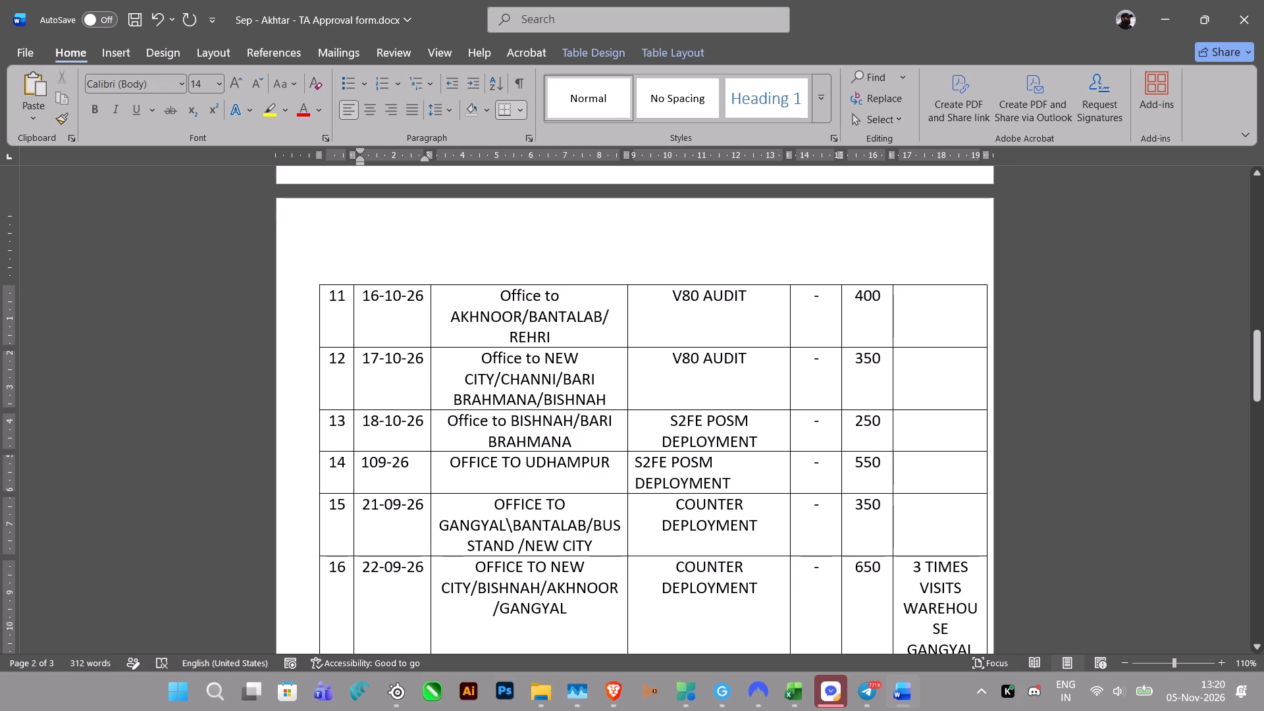
# Replace the destination after "Office to" in row 13 with NEW CITY.
pyautogui.click(581, 434)
pyautogui.press('BackSpace')
pyautogui.press('BackSpace')
pyautogui.press('BackSpace')
pyautogui.press('BackSpace')
pyautogui.press('BackSpace')
pyautogui.press('BackSpace')
pyautogui.press('BackSpace')
pyautogui.press('BackSpace')
pyautogui.press('BackSpace')
pyautogui.press('BackSpace')
pyautogui.press('BackSpace')
pyautogui.press('BackSpace')
pyautogui.press('BackSpace')
pyautogui.press('BackSpace')
pyautogui.press('BackSpace')
pyautogui.press('BackSpace')
pyautogui.press('BackSpace')
pyautogui.press('BackSpace')
pyautogui.press('BackSpace')
pyautogui.press('BackSpace')
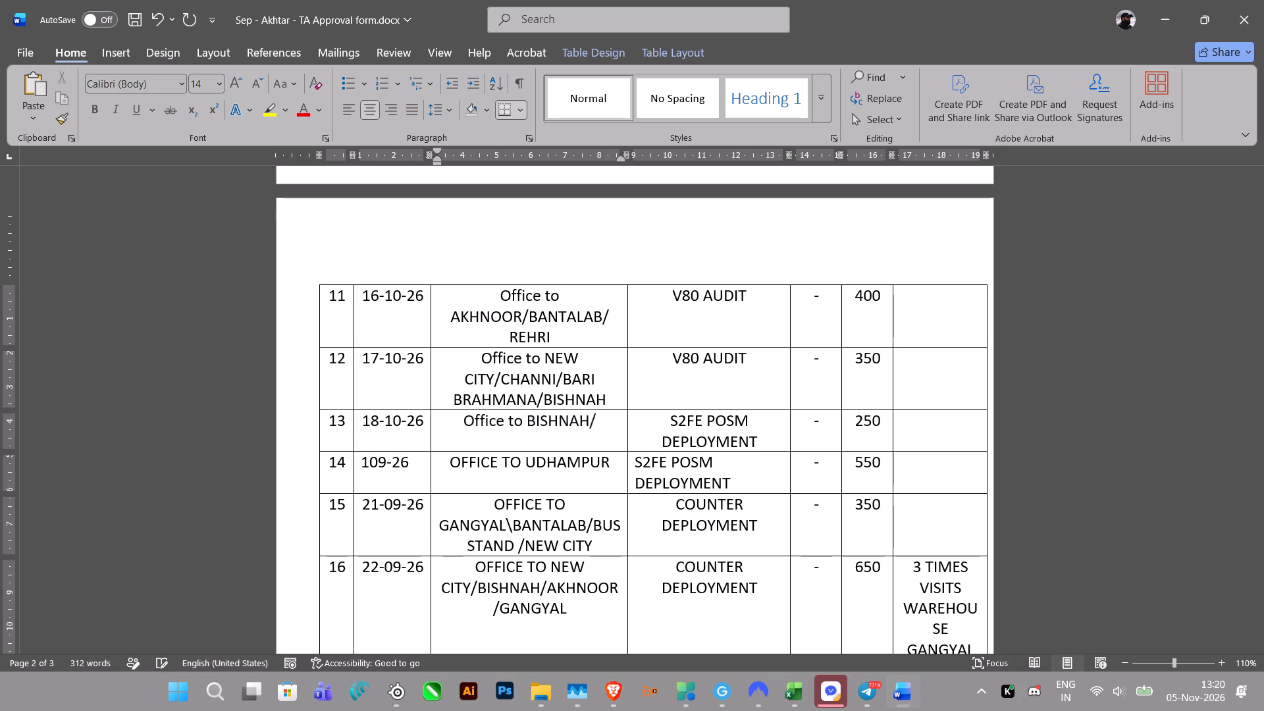
pyautogui.press('BackSpace')
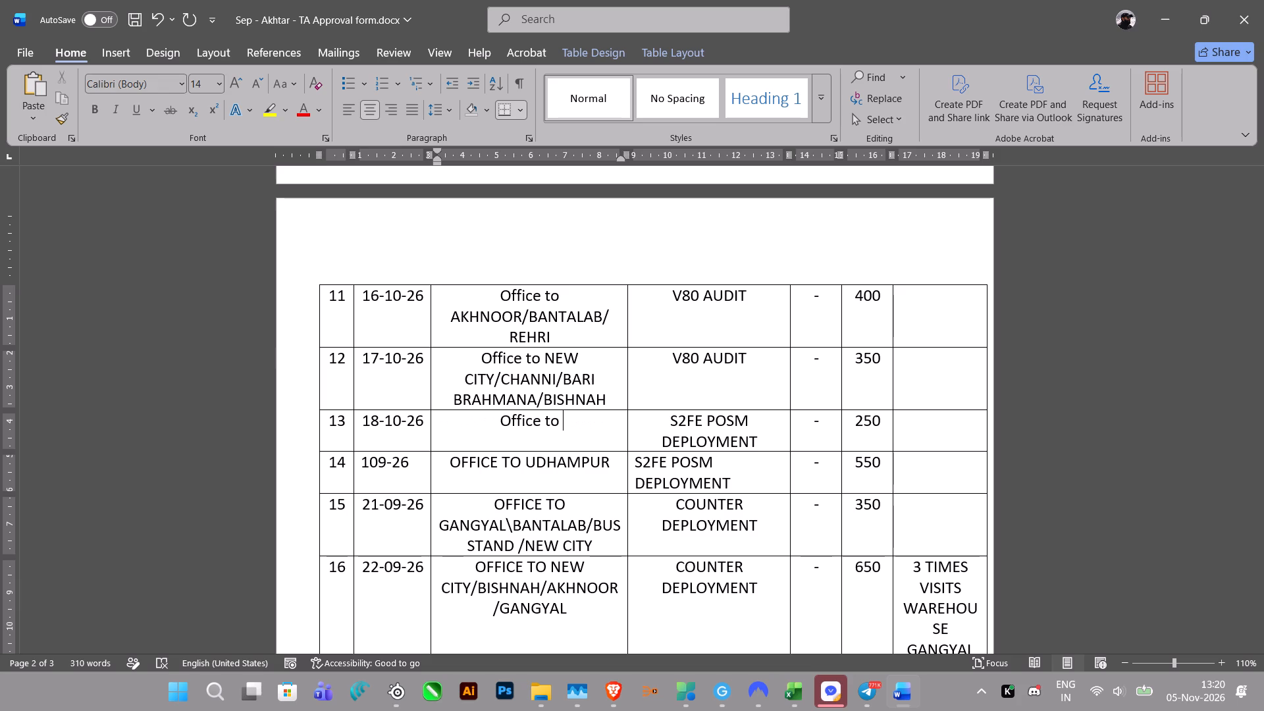
pyautogui.write('NEW CITY')
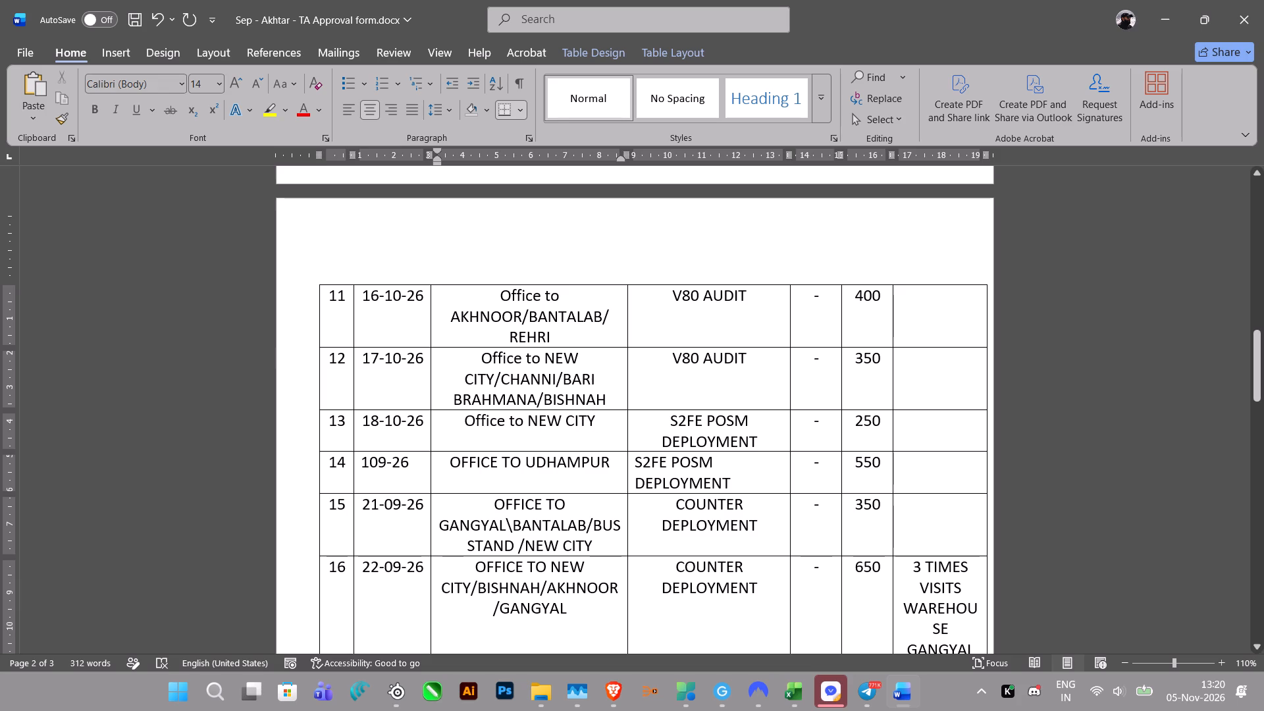
# Change the amount in row 13 to 150.
pyautogui.click(865, 422)
pyautogui.press('BackSpace')
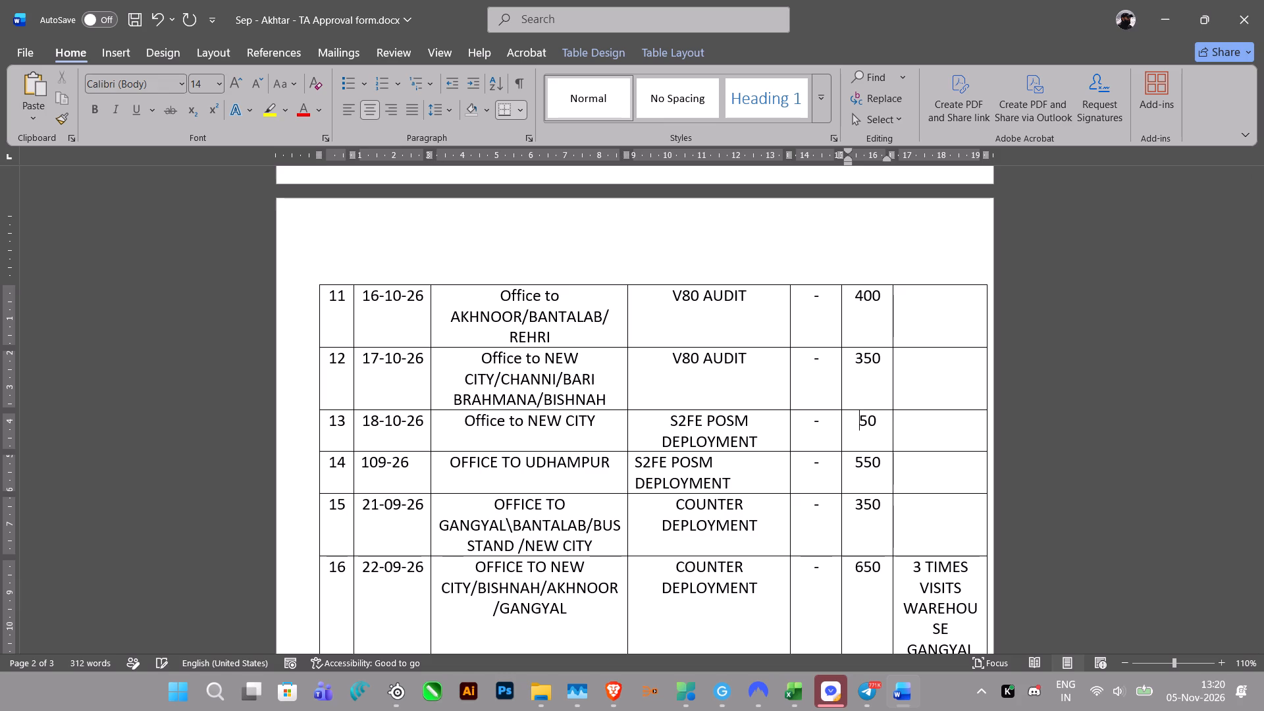
pyautogui.press('1')
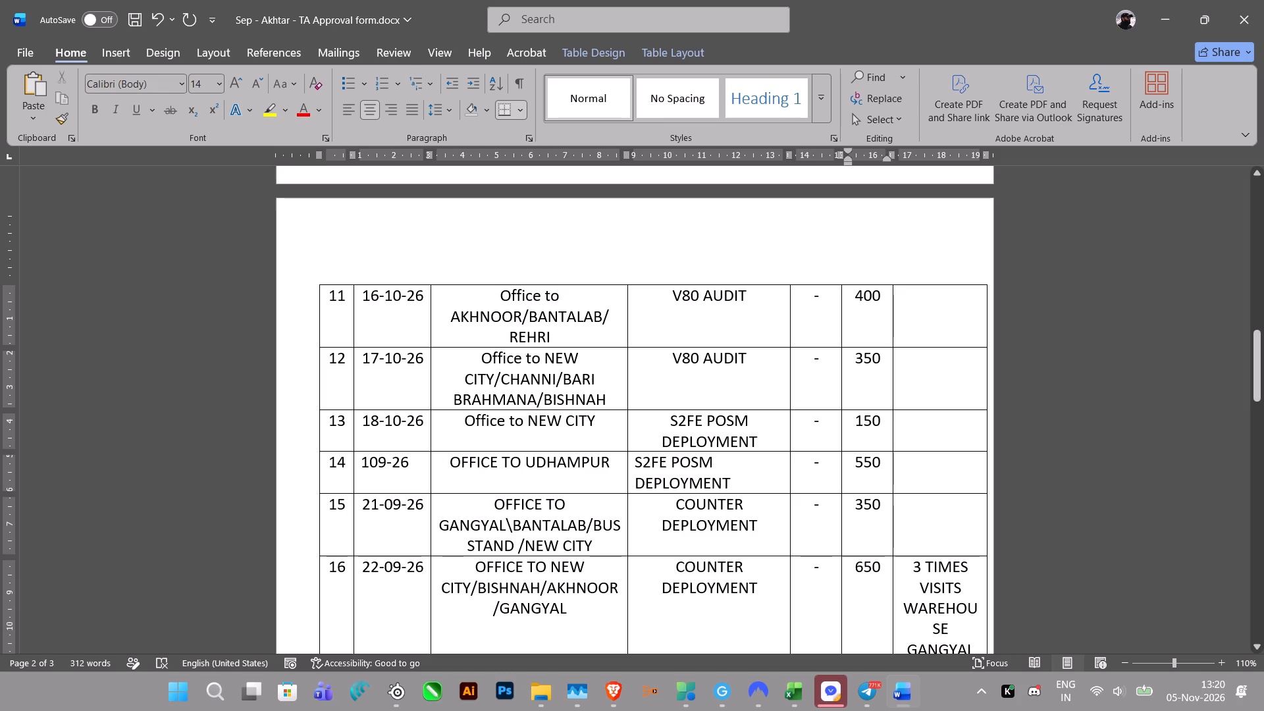
# Replace the destination after "OFFICE TO" in row 14 with BISHNAH/ BARI BRAHMANA.
pyautogui.click(619, 462)
pyautogui.press('BackSpace')
pyautogui.press('BackSpace')
pyautogui.press('BackSpace')
pyautogui.press('BackSpace')
pyautogui.press('BackSpace')
pyautogui.press('BackSpace')
pyautogui.press('BackSpace')
pyautogui.press('BackSpace')
pyautogui.press('BackSpace')
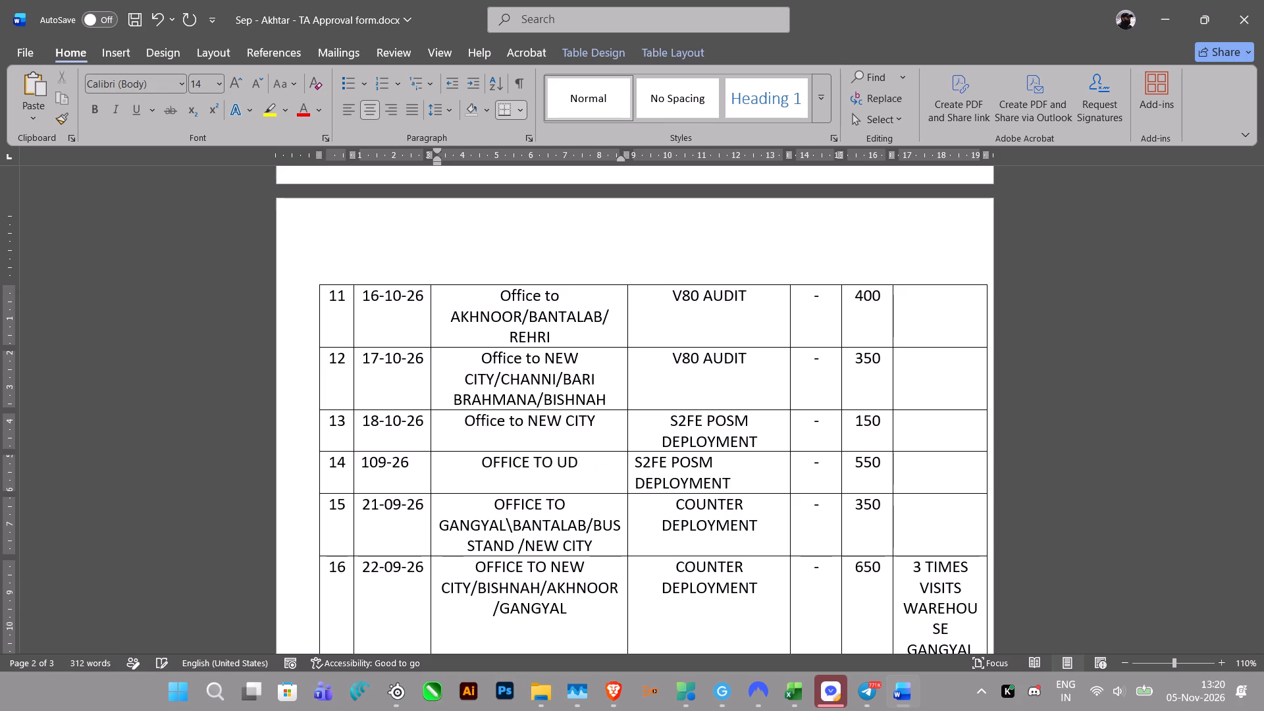
pyautogui.press('space')
pyautogui.write('BISHNAH')
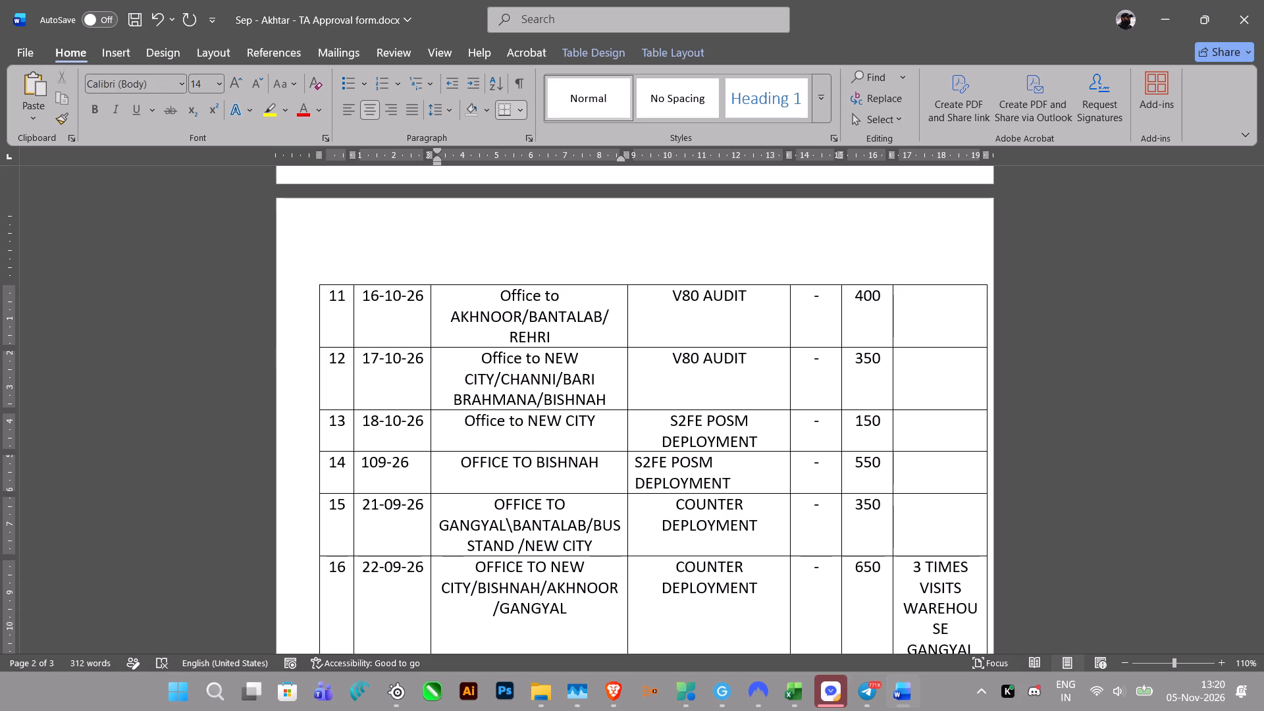
pyautogui.write('/ BARI')
pyautogui.press('space')
pyautogui.write('BRAHMANA')
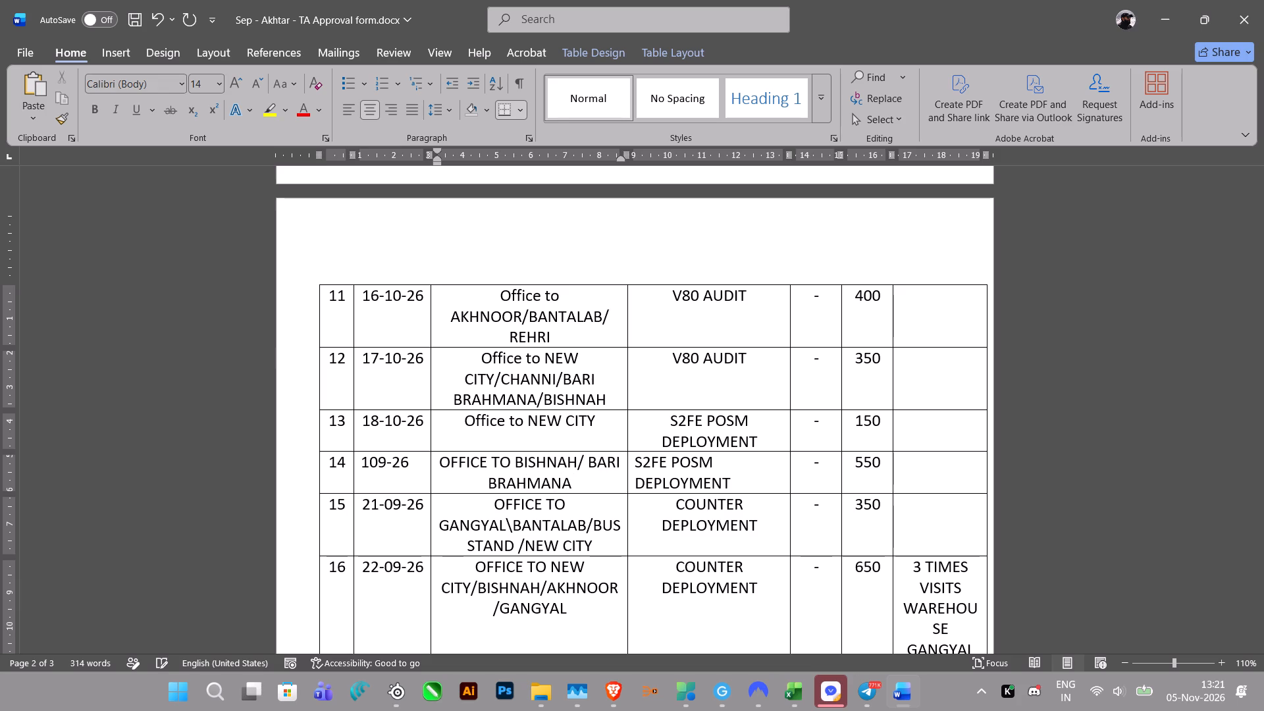
# Change the amount in row 14 to 250.
pyautogui.click(862, 464)
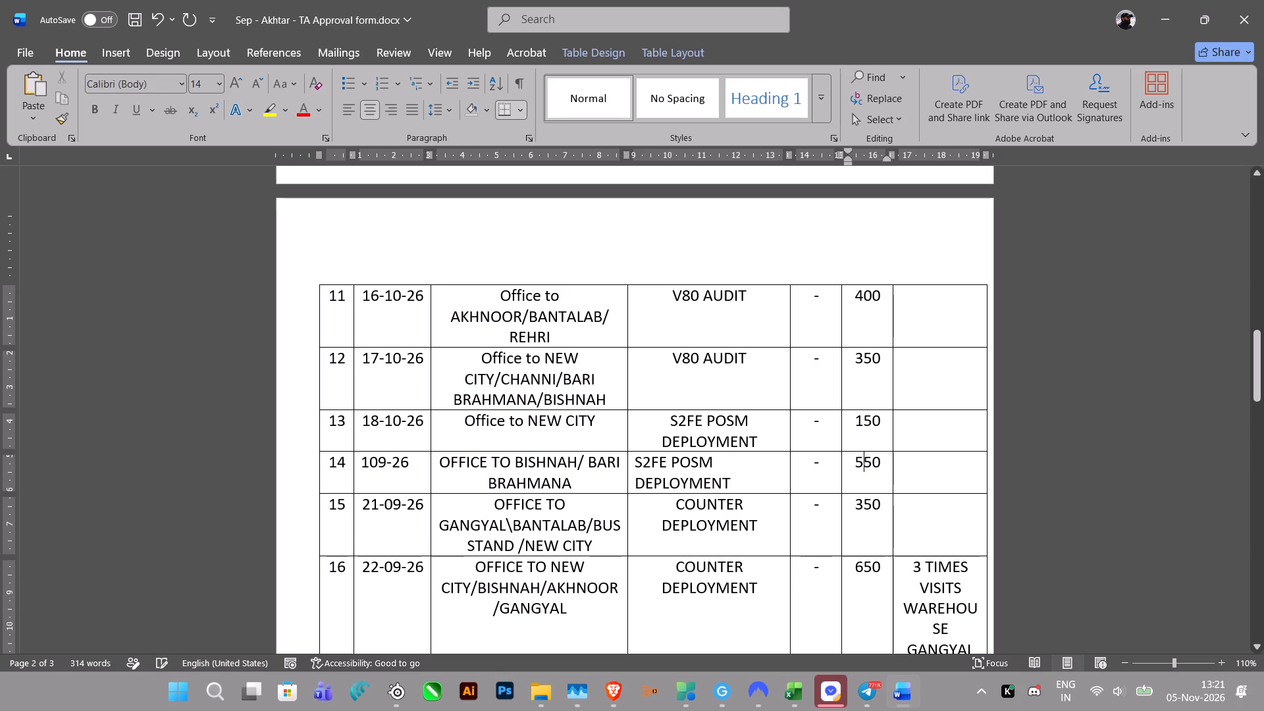
pyautogui.press('BackSpace')
pyautogui.press('2')
# Rewrite the partly deleted date in row 14 as 21-10-26.
pyautogui.click(377, 463)
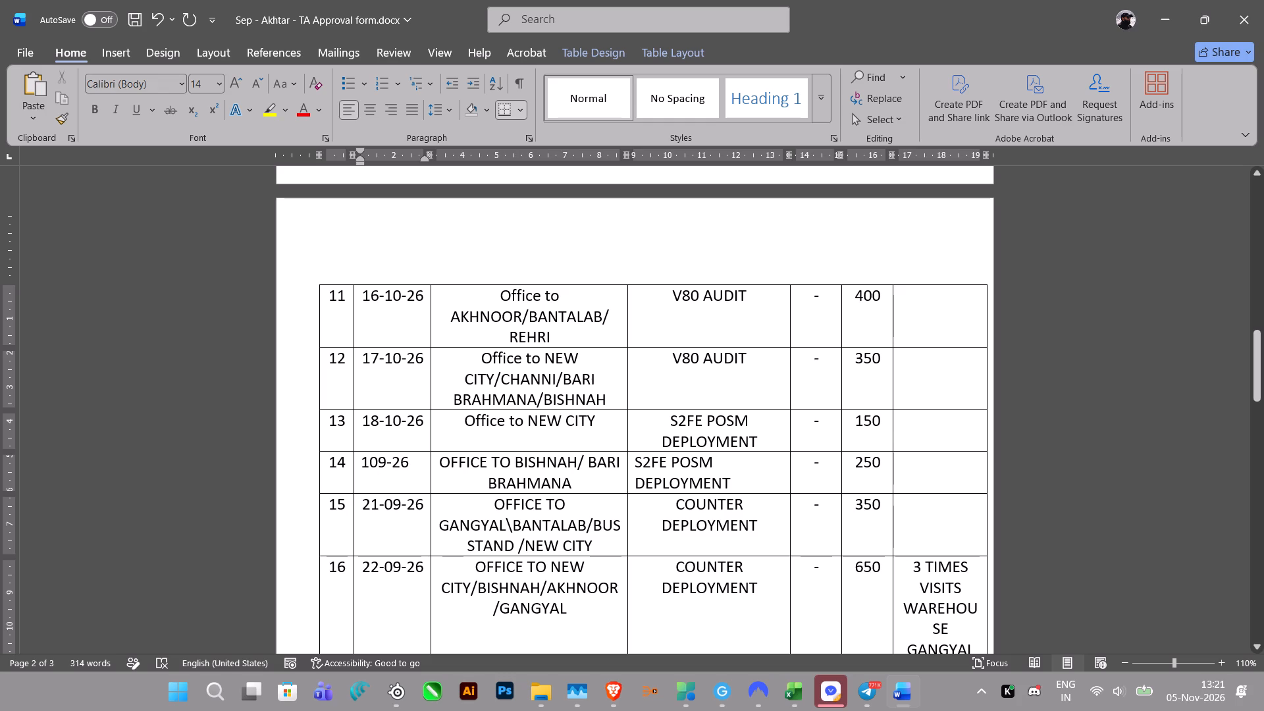
pyautogui.press('BackSpace')
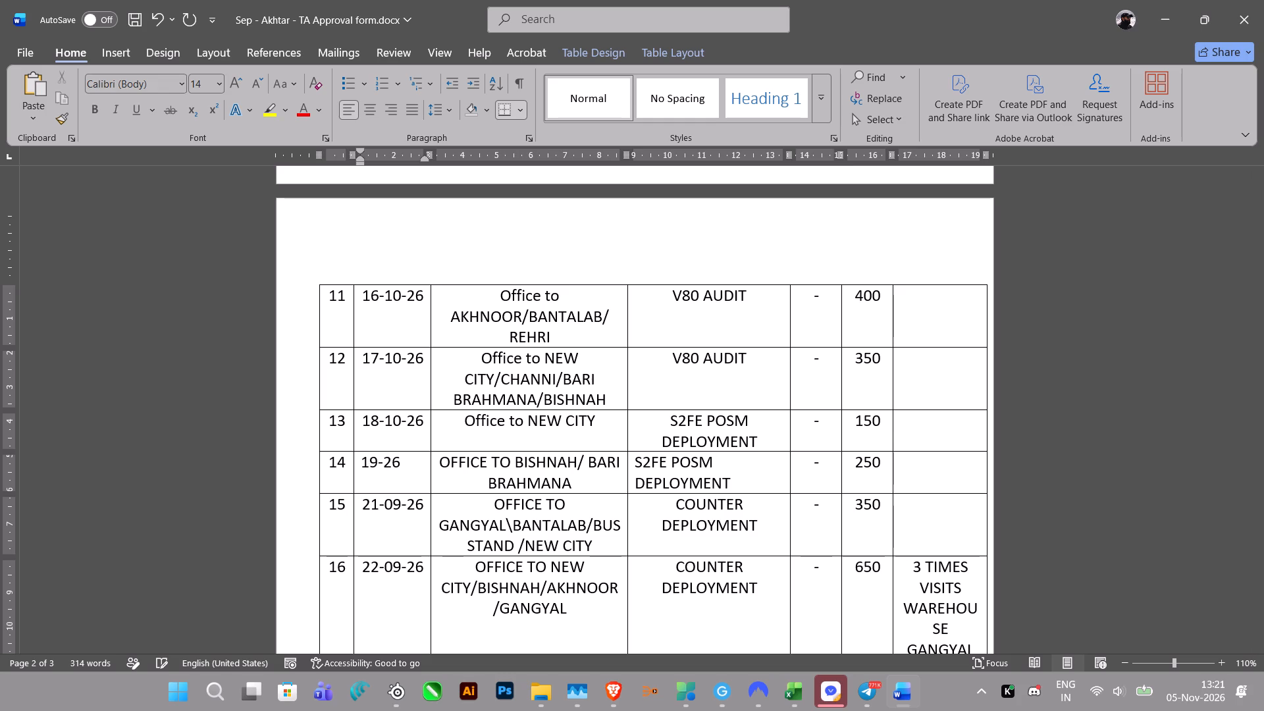
pyautogui.press('BackSpace')
pyautogui.write('21')
pyautogui.press('-')
pyautogui.write('10')
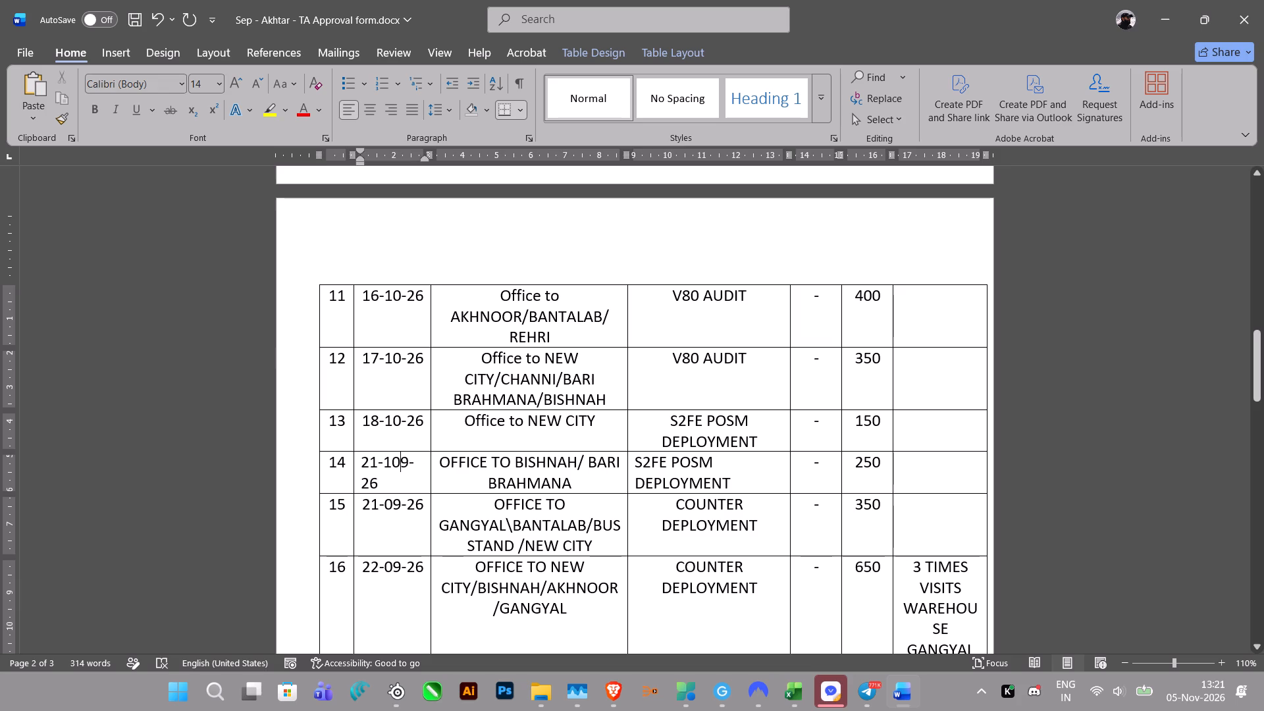
pyautogui.click(409, 463)
pyautogui.press('BackSpace')
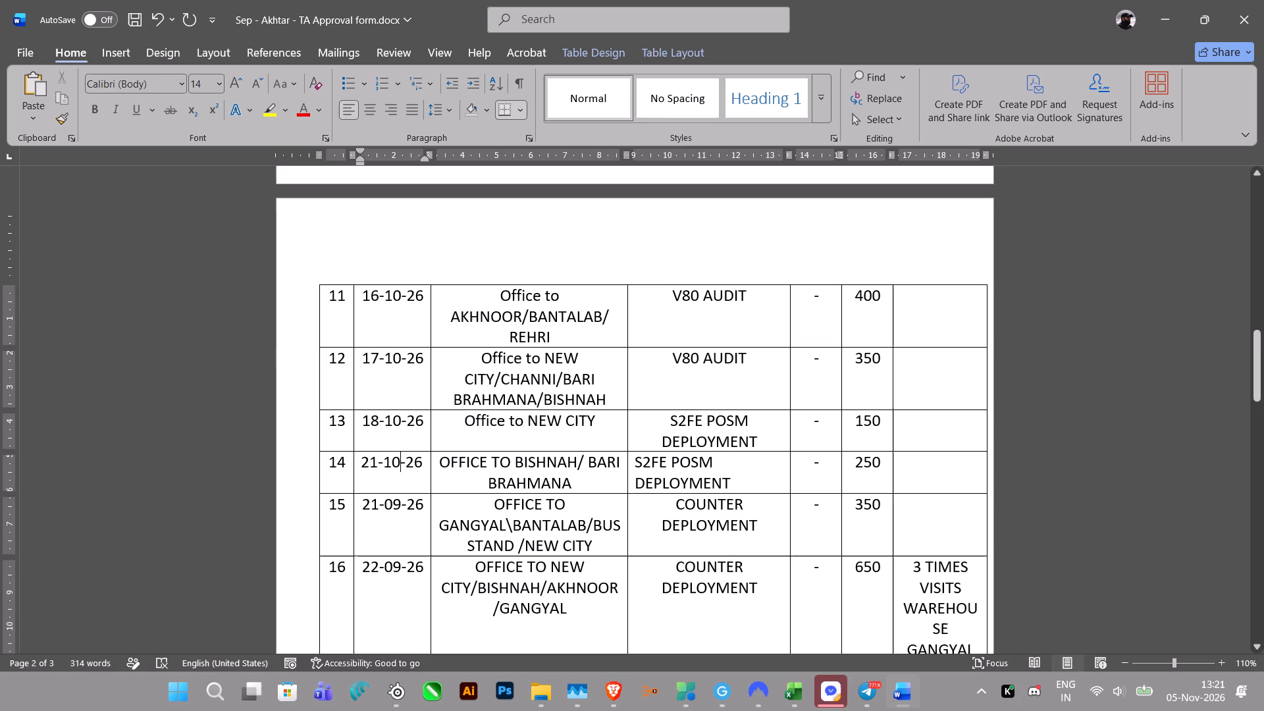
# Change the date in row 15 to 24-10-26.
pyautogui.click(377, 505)
pyautogui.press('BackSpace')
pyautogui.press('4')
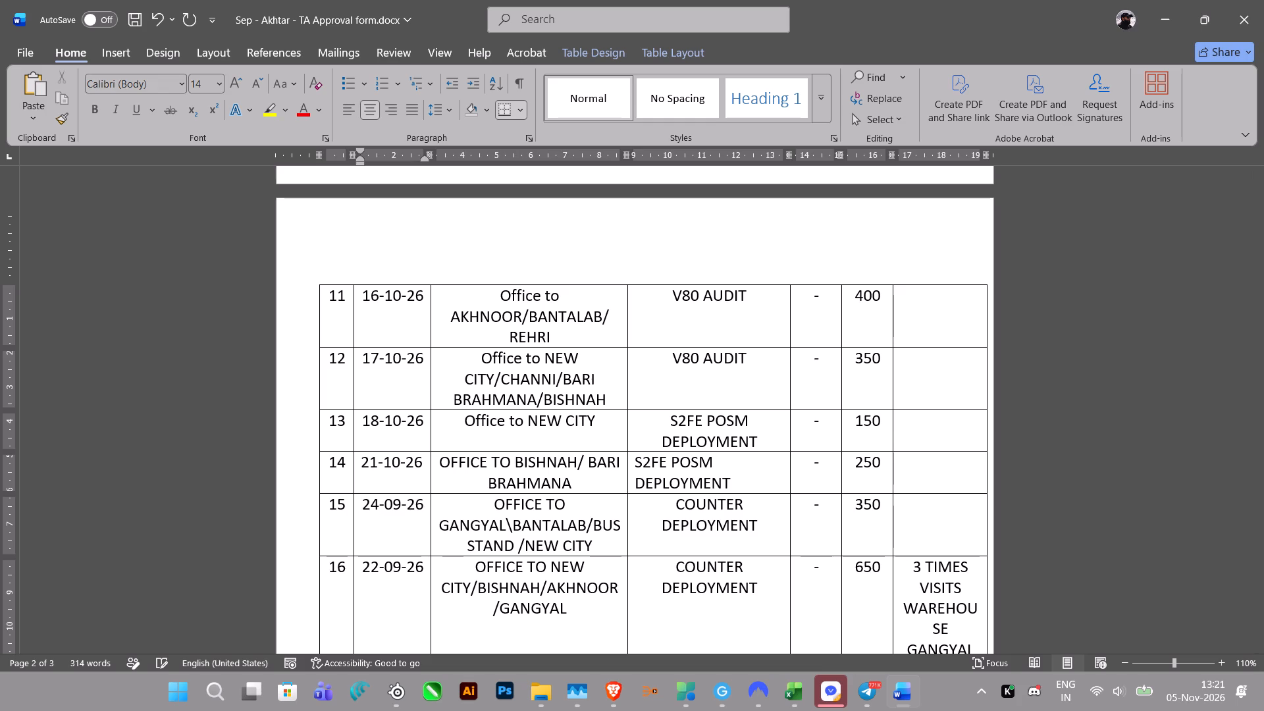
pyautogui.click(402, 503)
pyautogui.press('BackSpace')
pyautogui.press('BackSpace')
pyautogui.write('10')
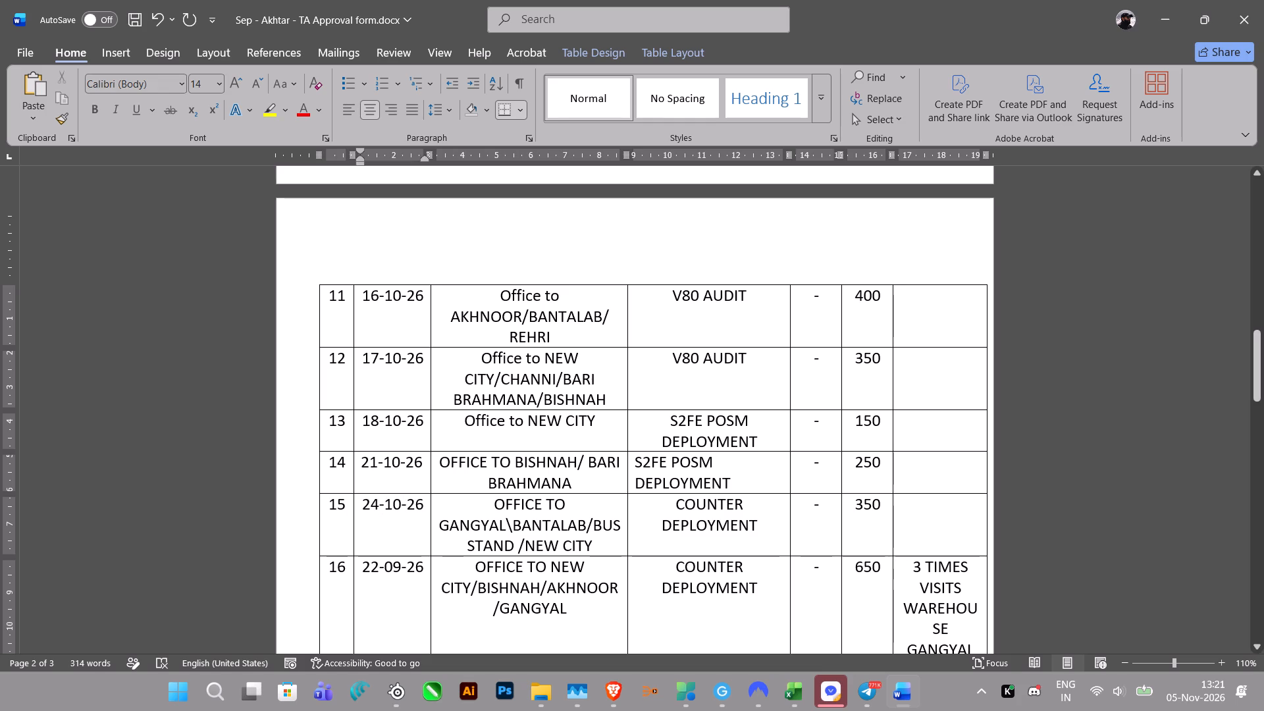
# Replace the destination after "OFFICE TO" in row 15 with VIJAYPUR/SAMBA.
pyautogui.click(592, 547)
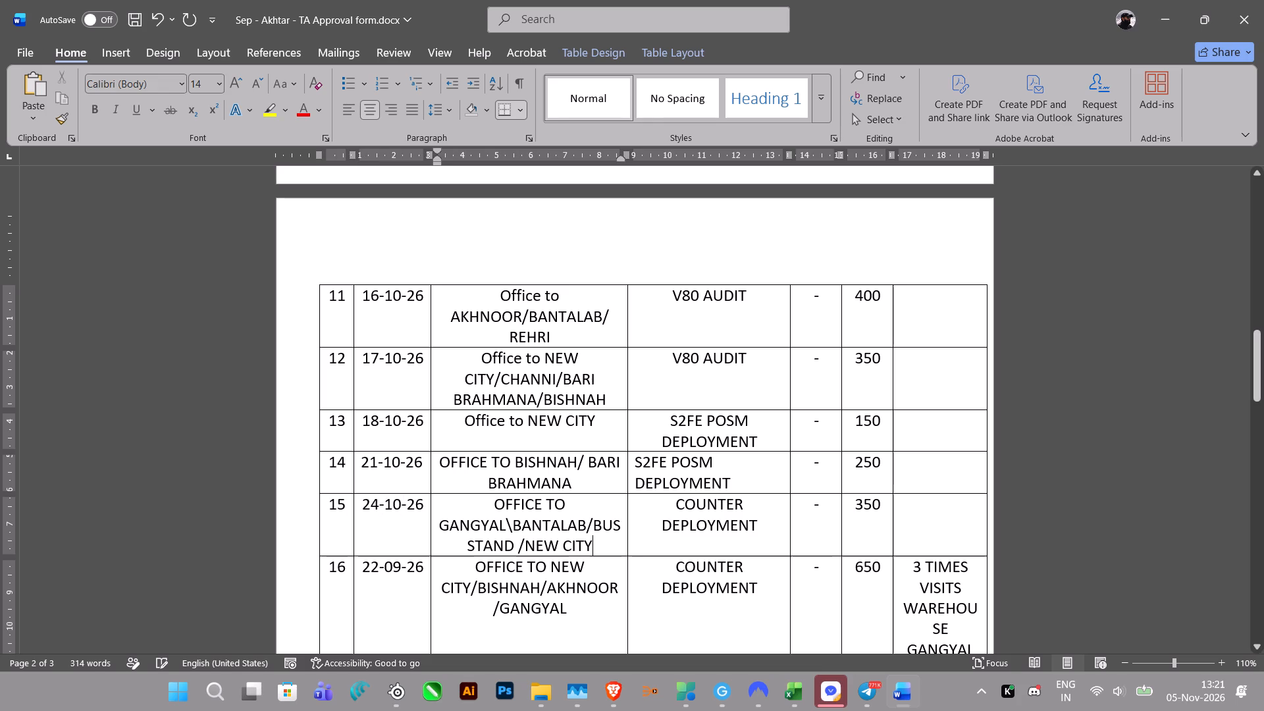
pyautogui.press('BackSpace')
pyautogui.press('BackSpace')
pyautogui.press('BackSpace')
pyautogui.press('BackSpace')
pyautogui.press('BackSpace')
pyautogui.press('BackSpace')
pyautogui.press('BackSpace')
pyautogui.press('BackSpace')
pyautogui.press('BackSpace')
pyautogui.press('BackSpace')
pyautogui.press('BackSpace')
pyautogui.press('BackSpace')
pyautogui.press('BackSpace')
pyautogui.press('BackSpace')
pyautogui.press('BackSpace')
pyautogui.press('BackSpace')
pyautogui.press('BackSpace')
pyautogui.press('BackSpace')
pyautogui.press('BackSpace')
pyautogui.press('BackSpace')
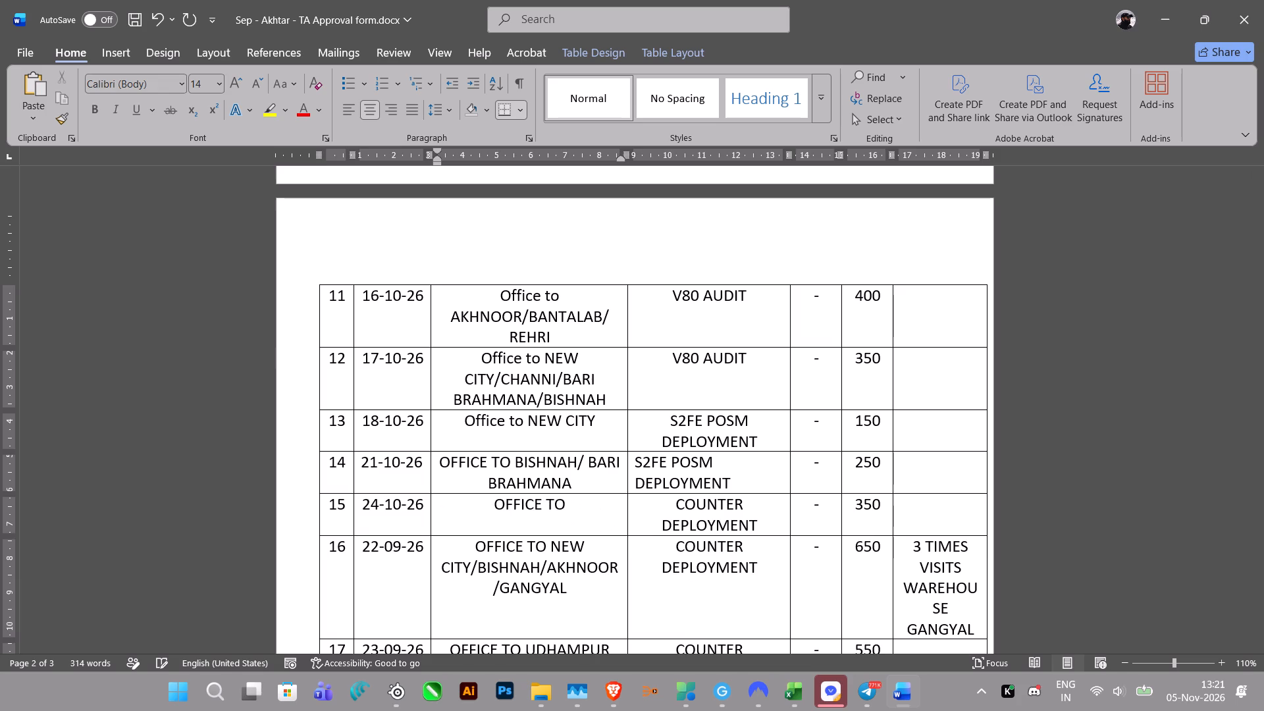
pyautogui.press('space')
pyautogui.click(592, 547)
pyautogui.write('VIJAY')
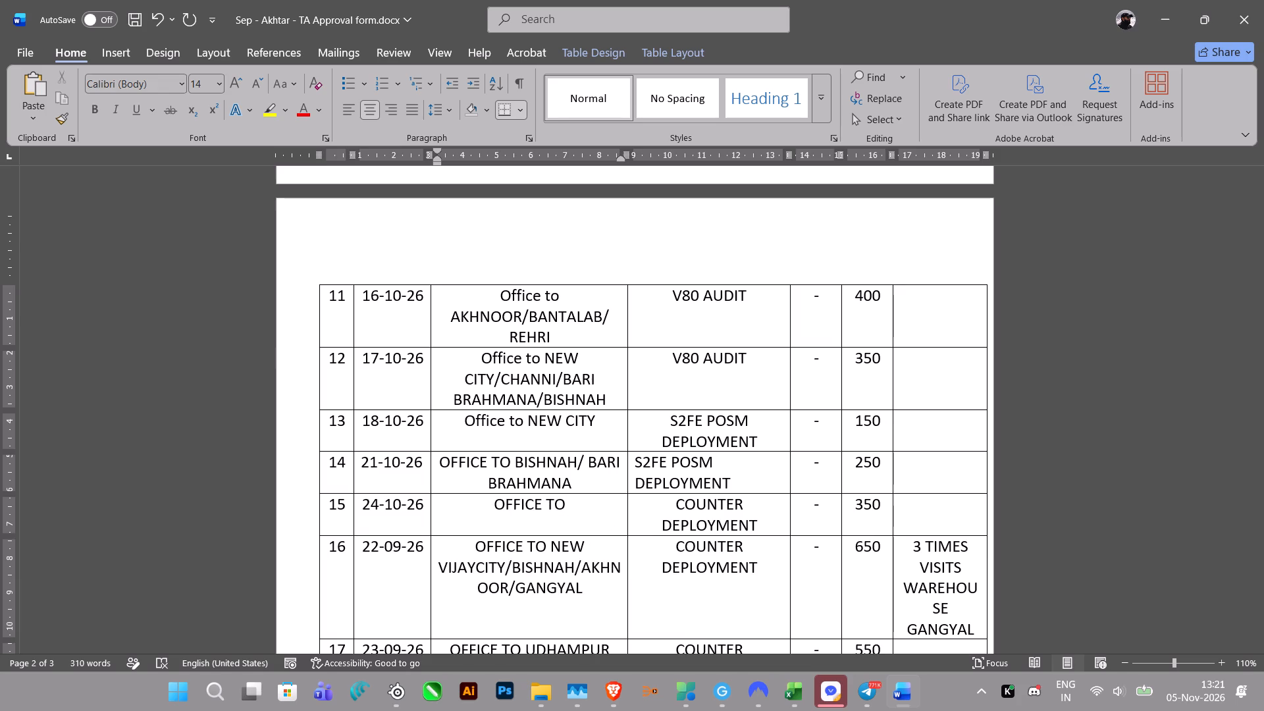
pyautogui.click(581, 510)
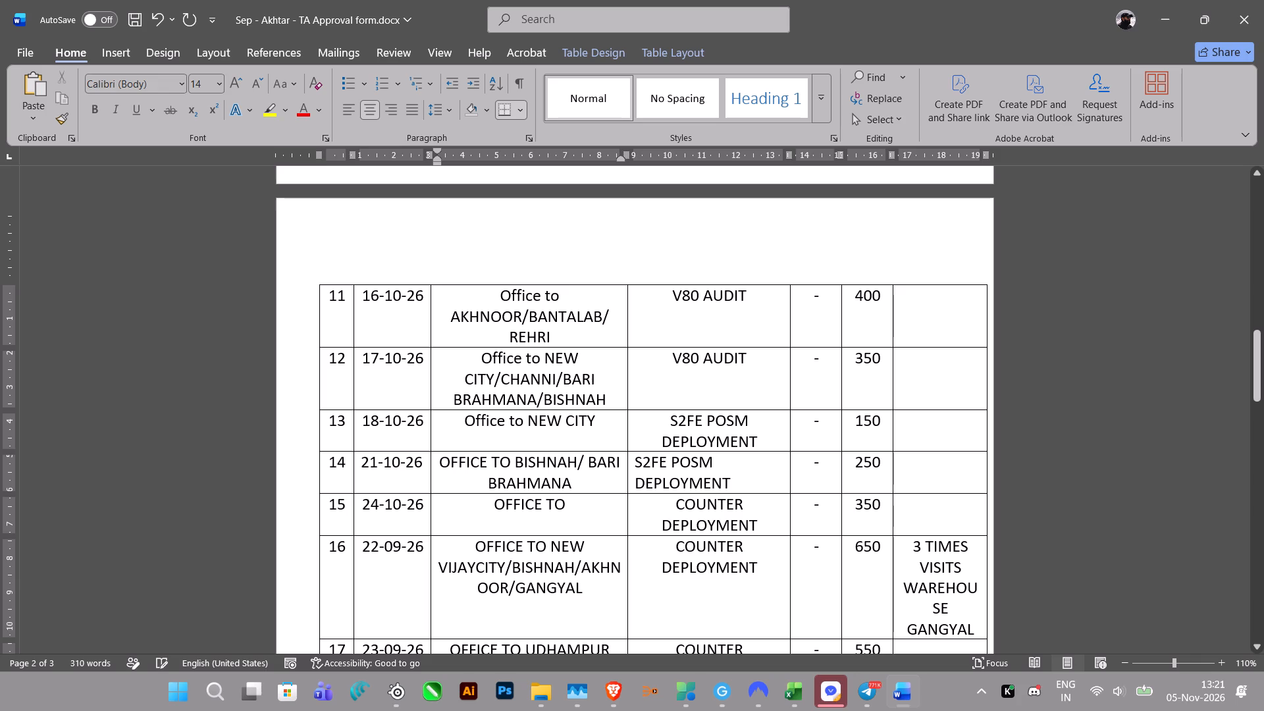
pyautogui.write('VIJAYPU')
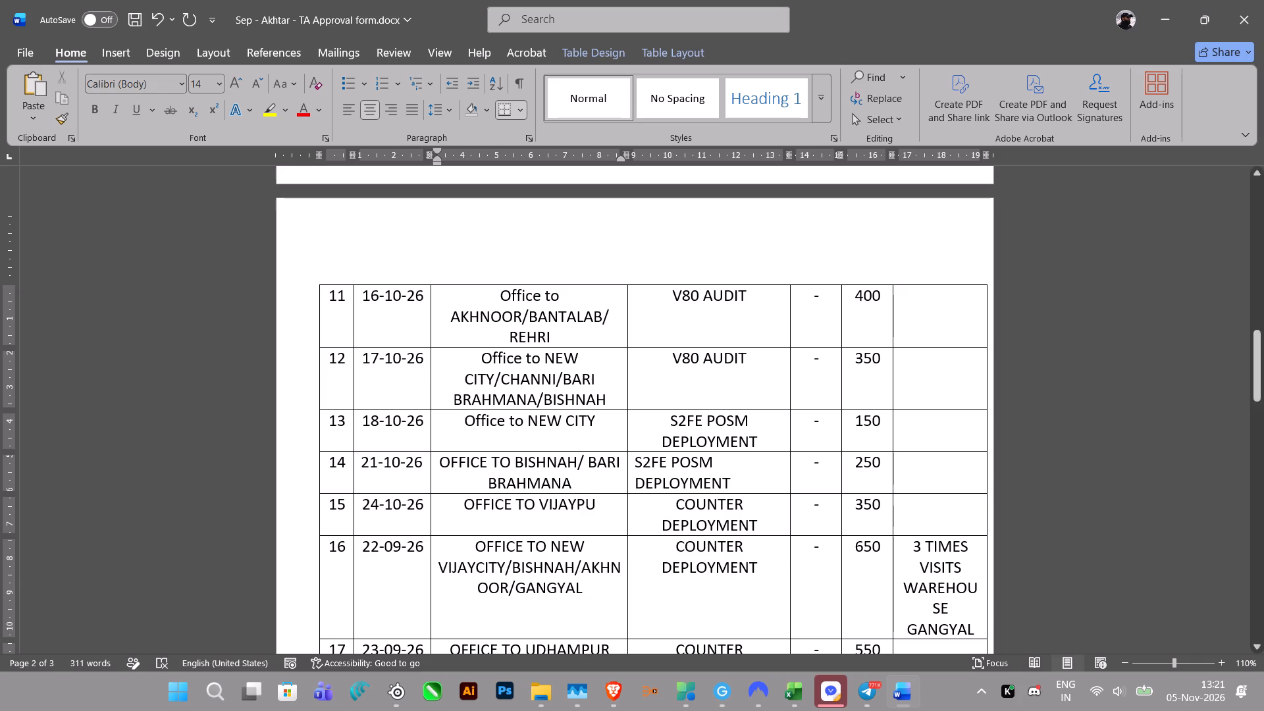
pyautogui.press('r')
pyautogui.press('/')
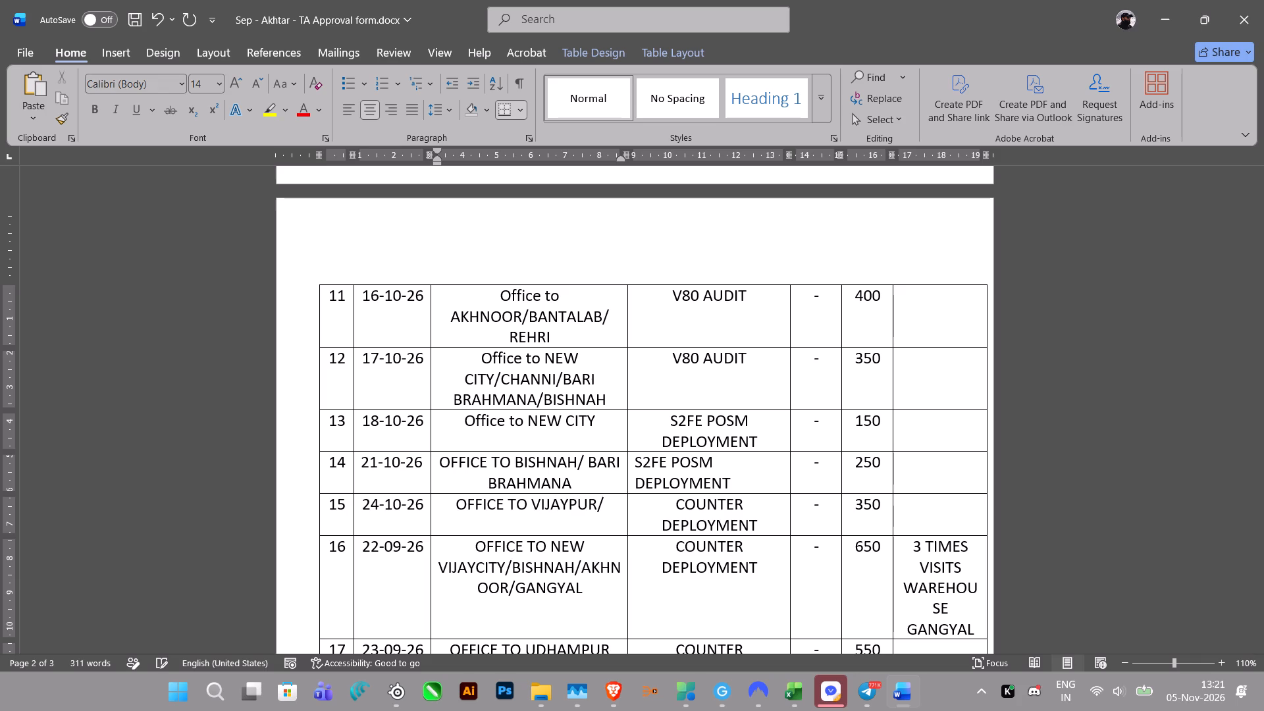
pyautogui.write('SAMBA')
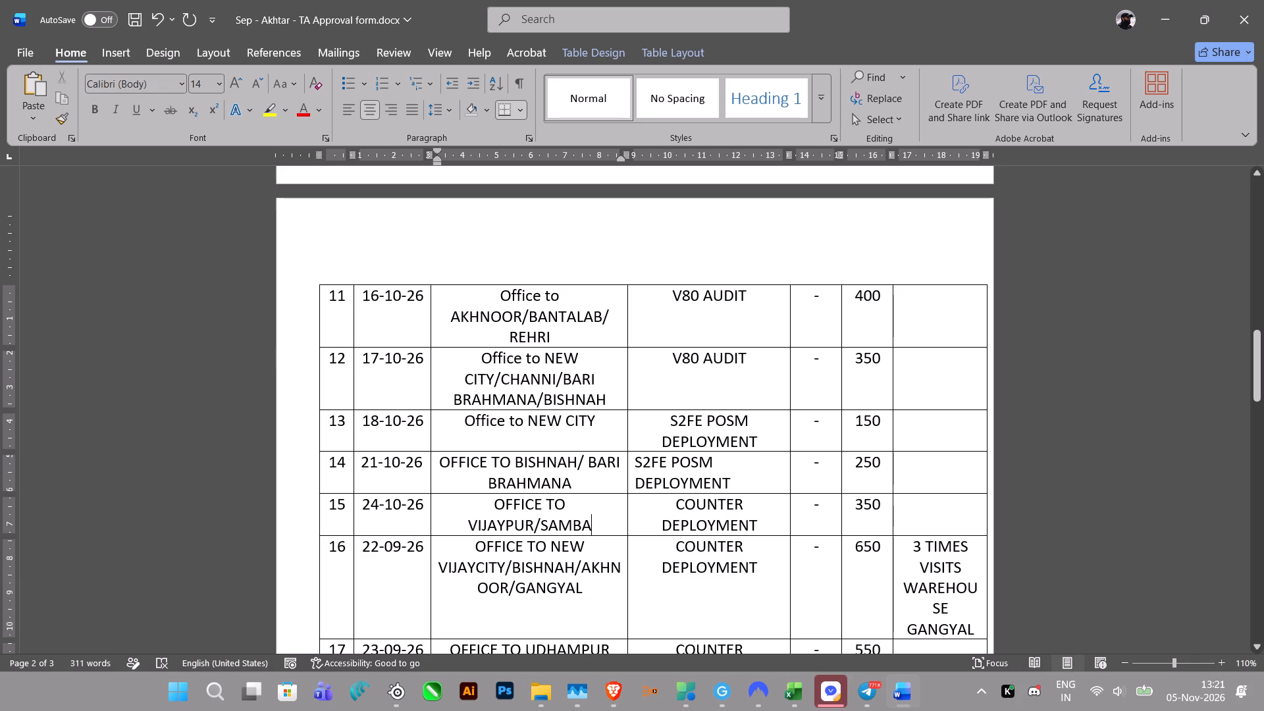
# Change the visit purpose in row 15 to S2FE POSM DEPLOYMENT by replacing the word COUNTER.
pyautogui.click(750, 507)
pyautogui.press('BackSpace')
pyautogui.press('BackSpace')
pyautogui.press('BackSpace')
pyautogui.press('BackSpace')
pyautogui.press('BackSpace')
pyautogui.press('BackSpace')
pyautogui.press('BackSpace')
pyautogui.press('BackSpace')
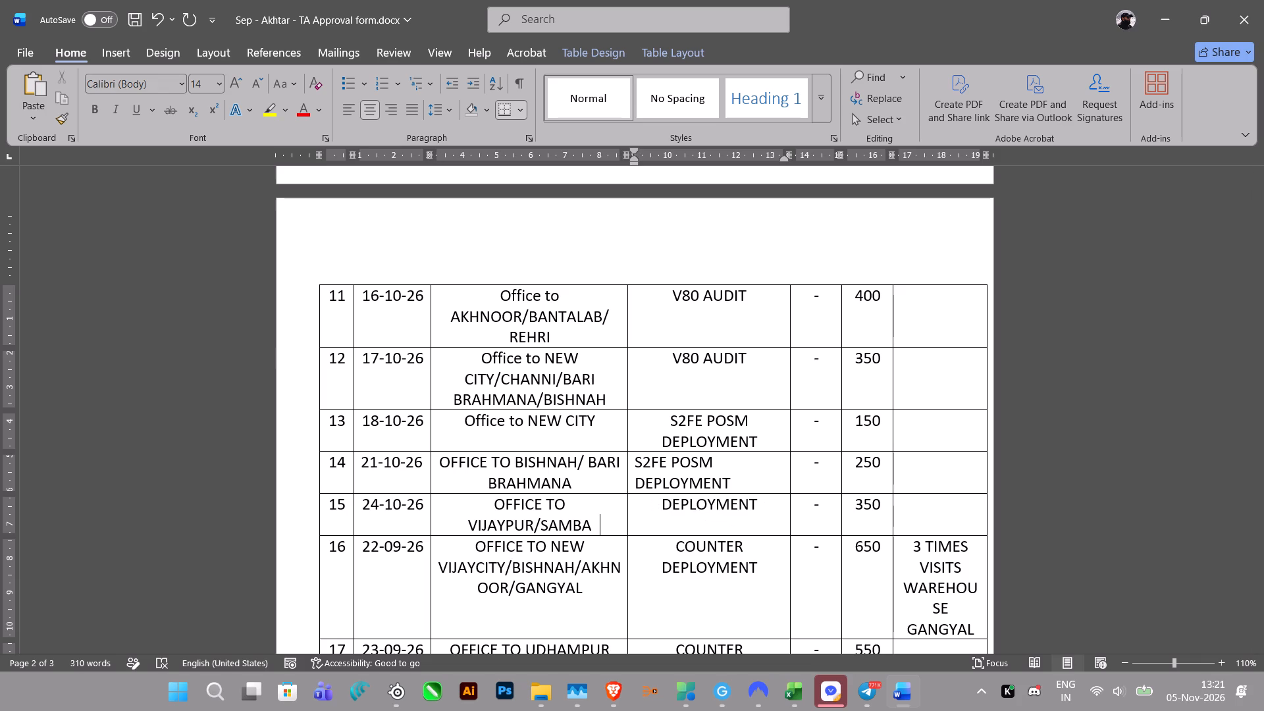
pyautogui.press('s')
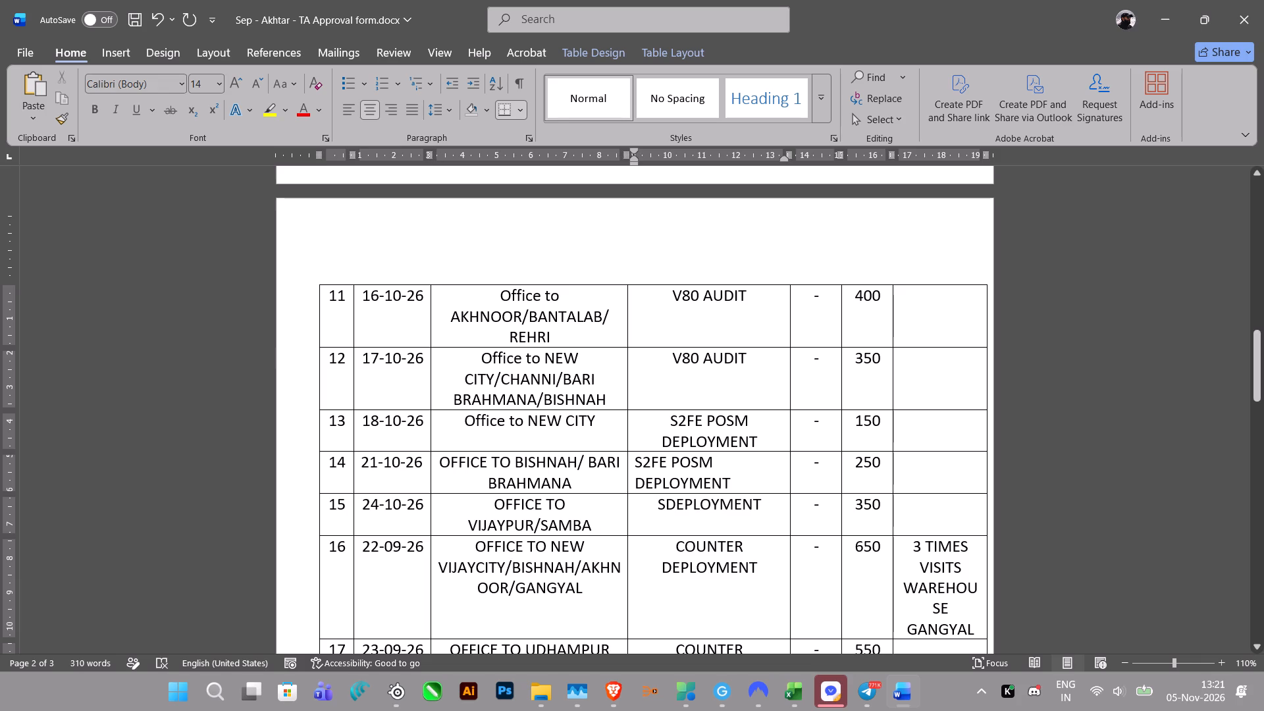
pyautogui.write('2FE')
pyautogui.press('space')
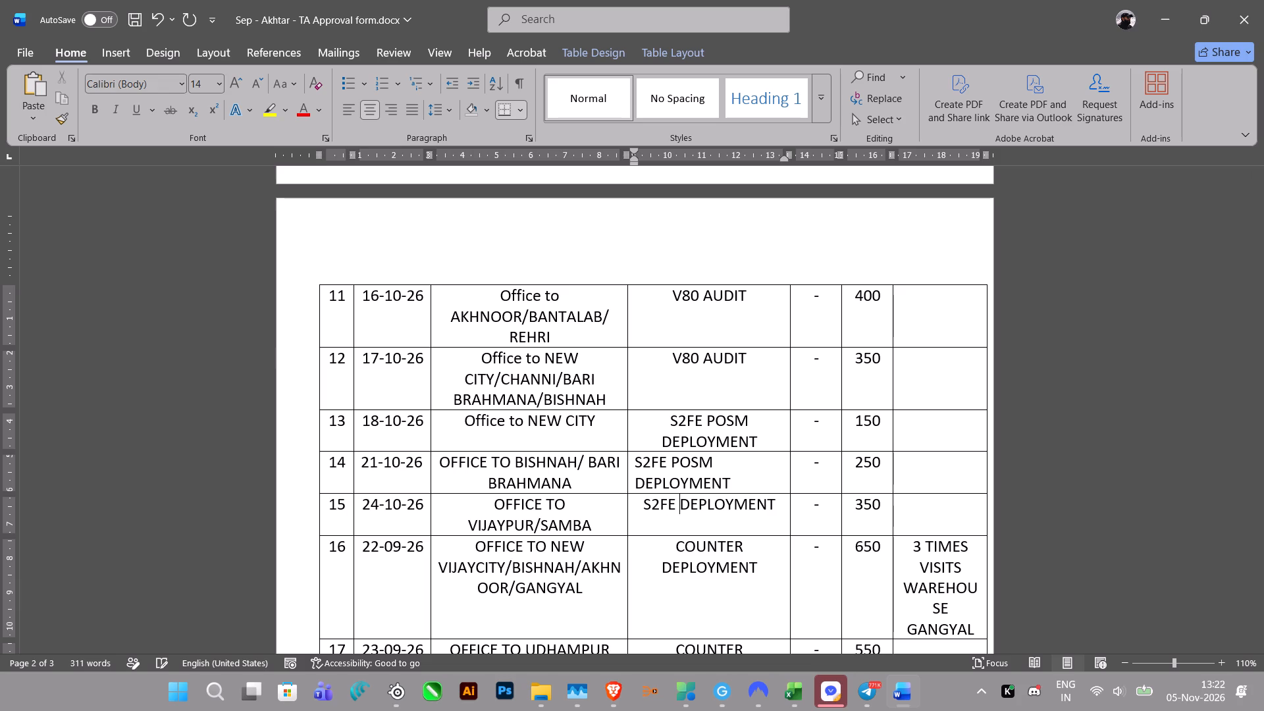
pyautogui.write('POSM')
pyautogui.press('space')
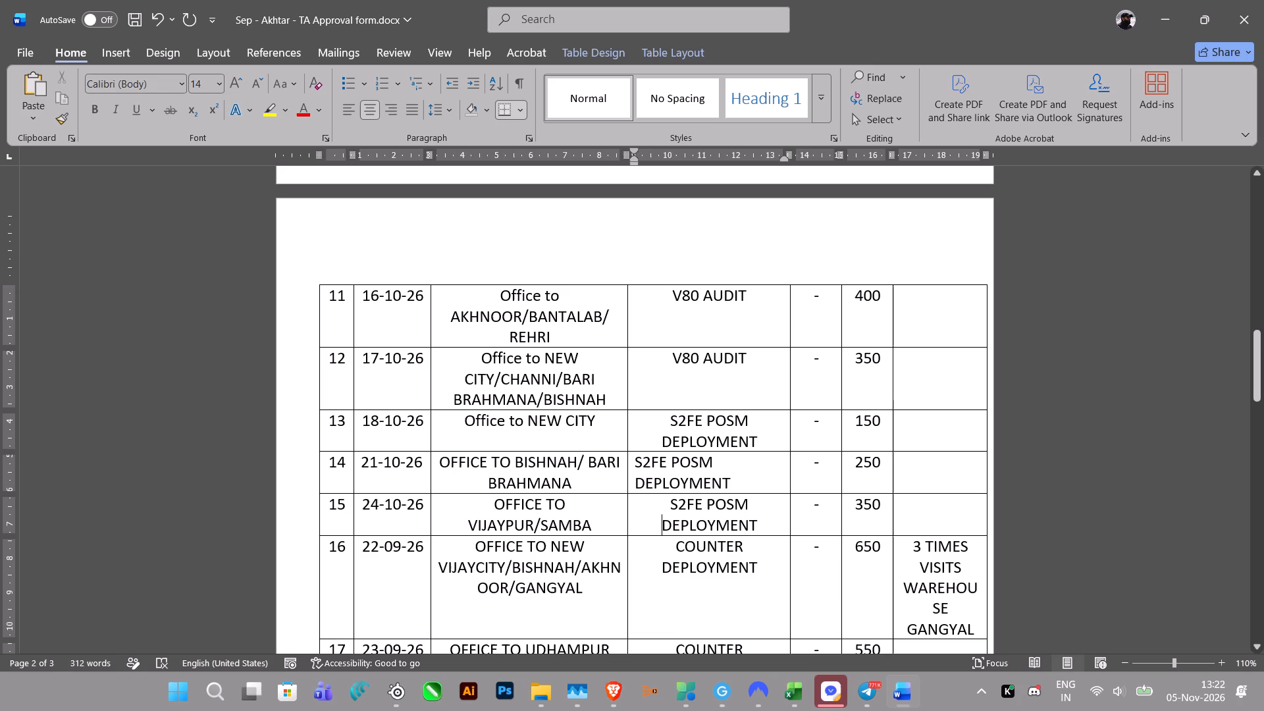
pyautogui.click(377, 546)
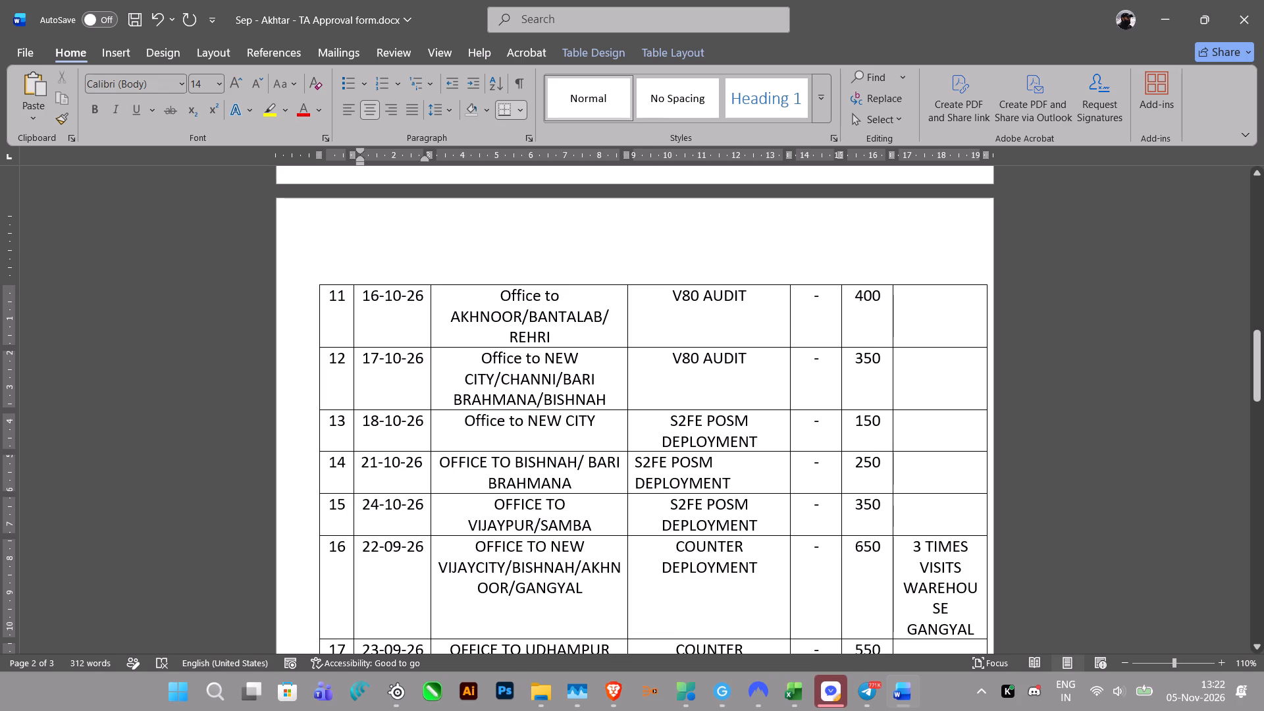
# Replace the destination after "OFFICE TO" in row 15 with UDHAMPUR.
pyautogui.click(596, 521)
pyautogui.press('BackSpace')
pyautogui.press('BackSpace')
pyautogui.press('BackSpace')
pyautogui.press('BackSpace')
pyautogui.press('BackSpace')
pyautogui.press('BackSpace')
pyautogui.press('BackSpace')
pyautogui.press('BackSpace')
pyautogui.press('BackSpace')
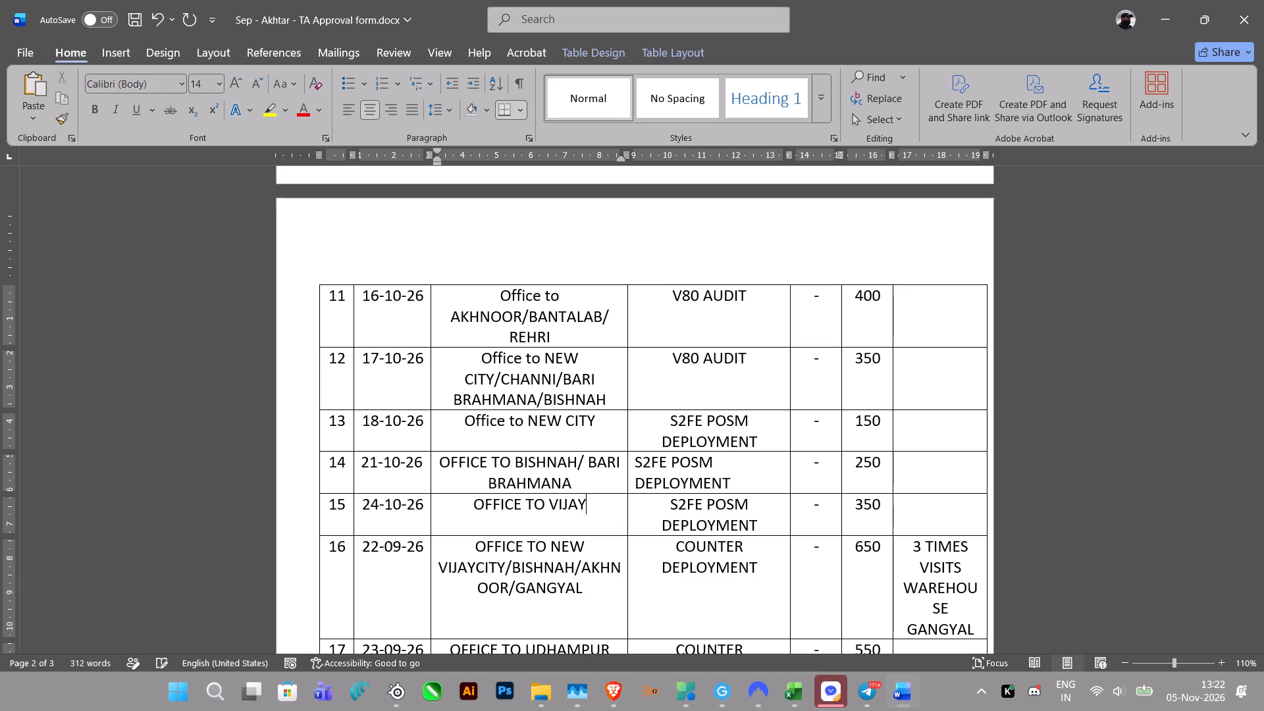
pyautogui.press('BackSpace')
pyautogui.press('BackSpace')
pyautogui.press('BackSpace')
pyautogui.press('BackSpace')
pyautogui.press('BackSpace')
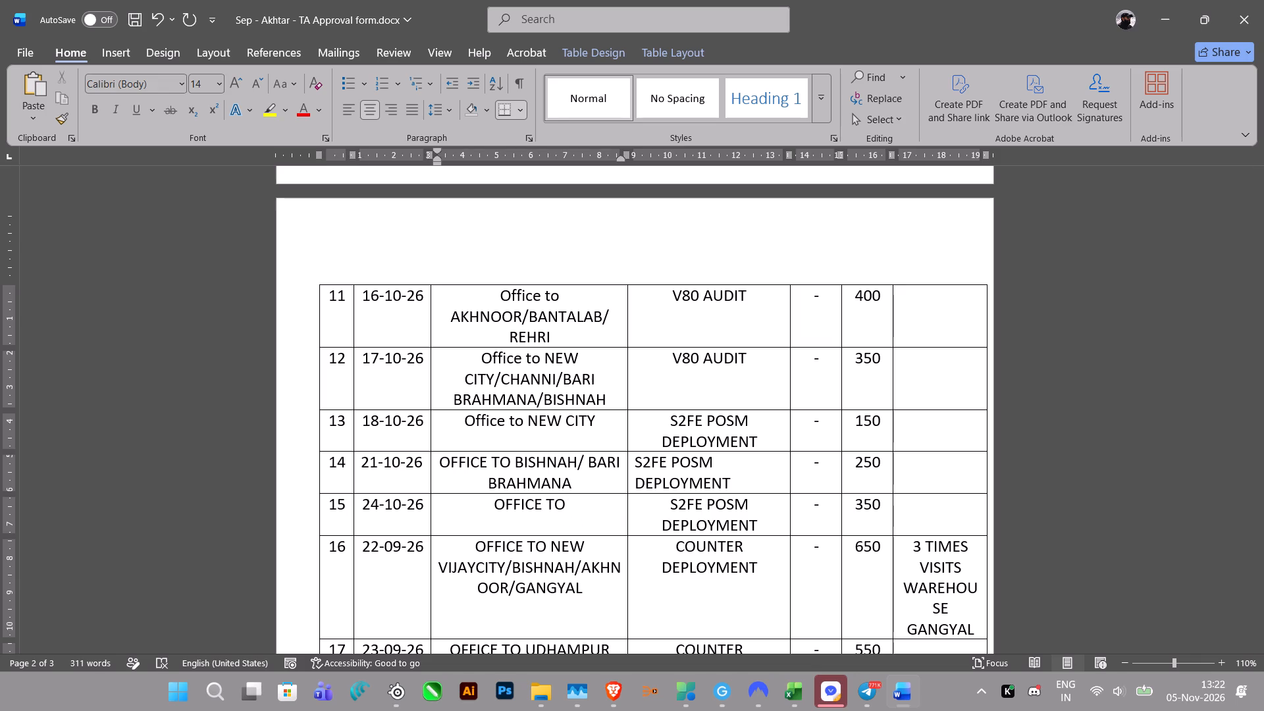
pyautogui.press('u')
pyautogui.write('DHAN')
pyautogui.press('BackSpace')
pyautogui.write('MO')
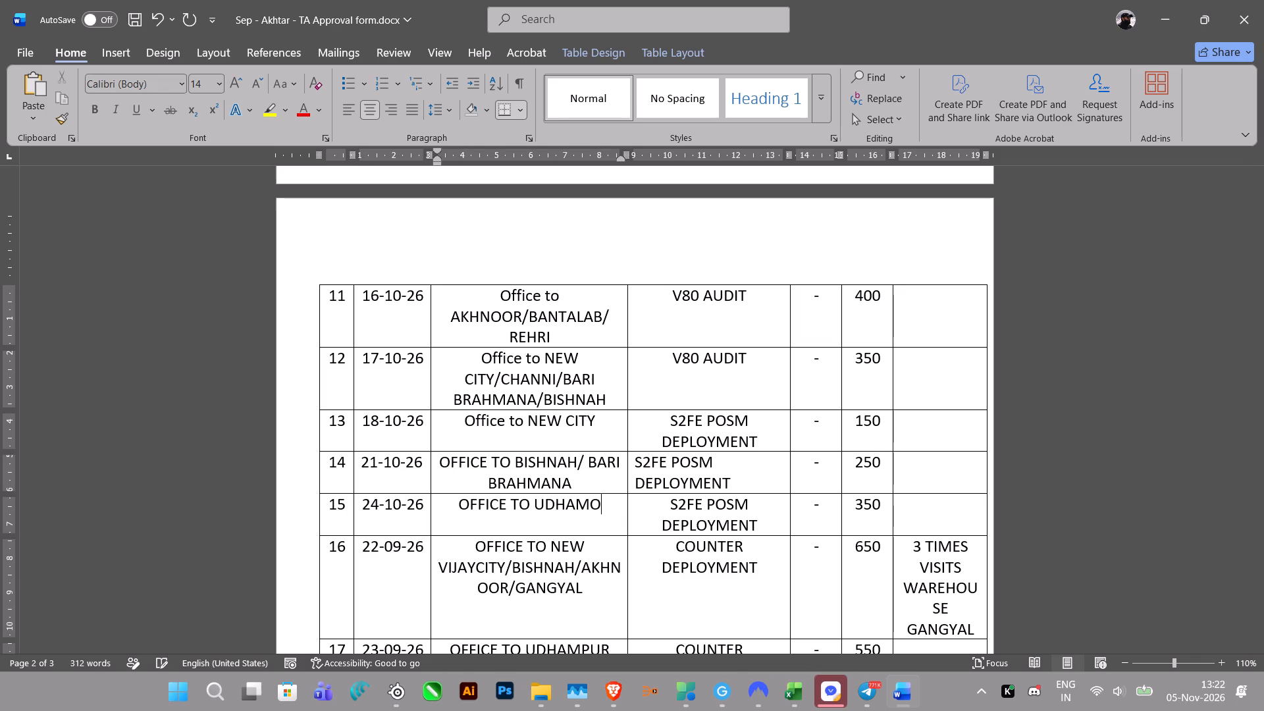
pyautogui.press('BackSpace')
pyautogui.press('p')
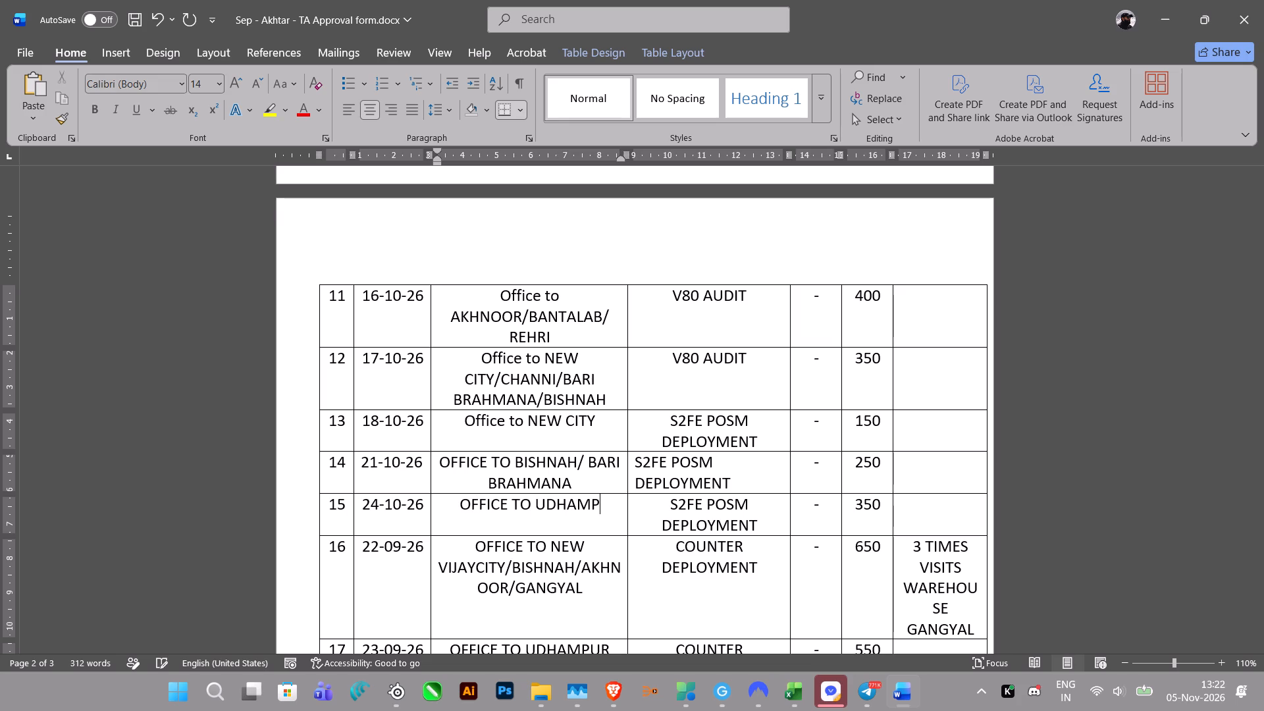
pyautogui.write('UE')
pyautogui.press('BackSpace')
pyautogui.press('r')
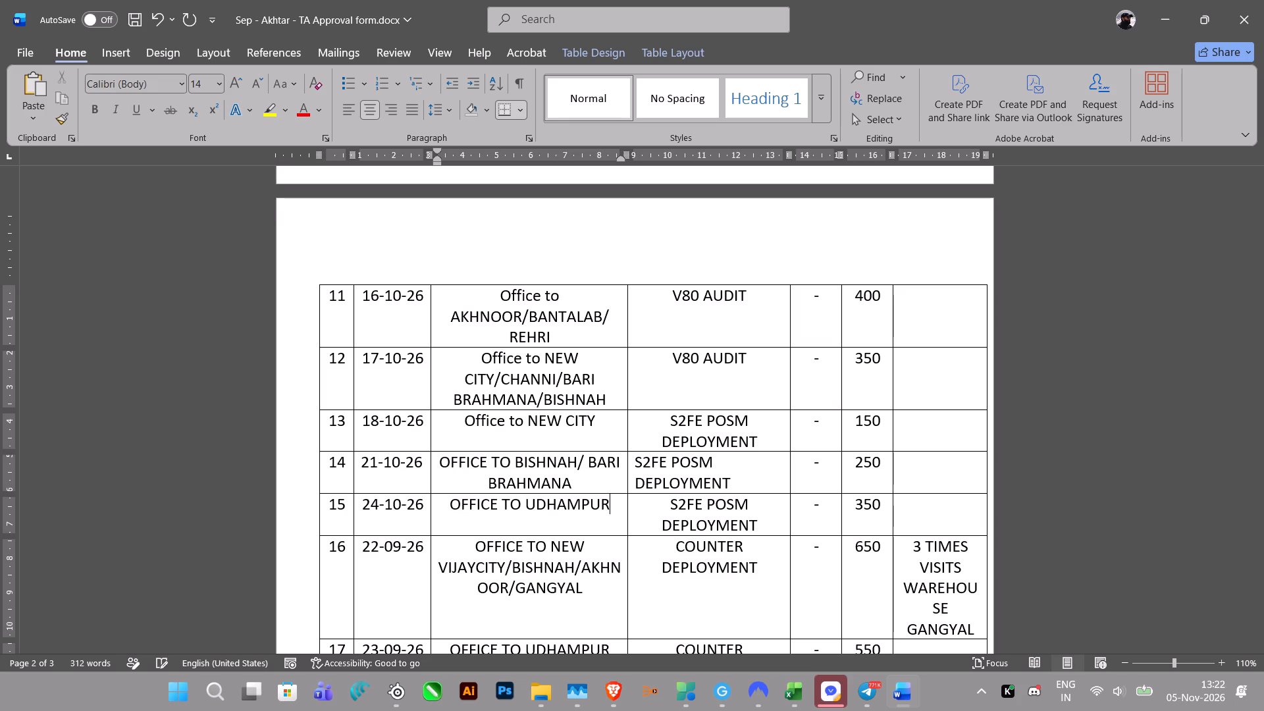
# Change the amount in row 15 to 550.
pyautogui.click(862, 506)
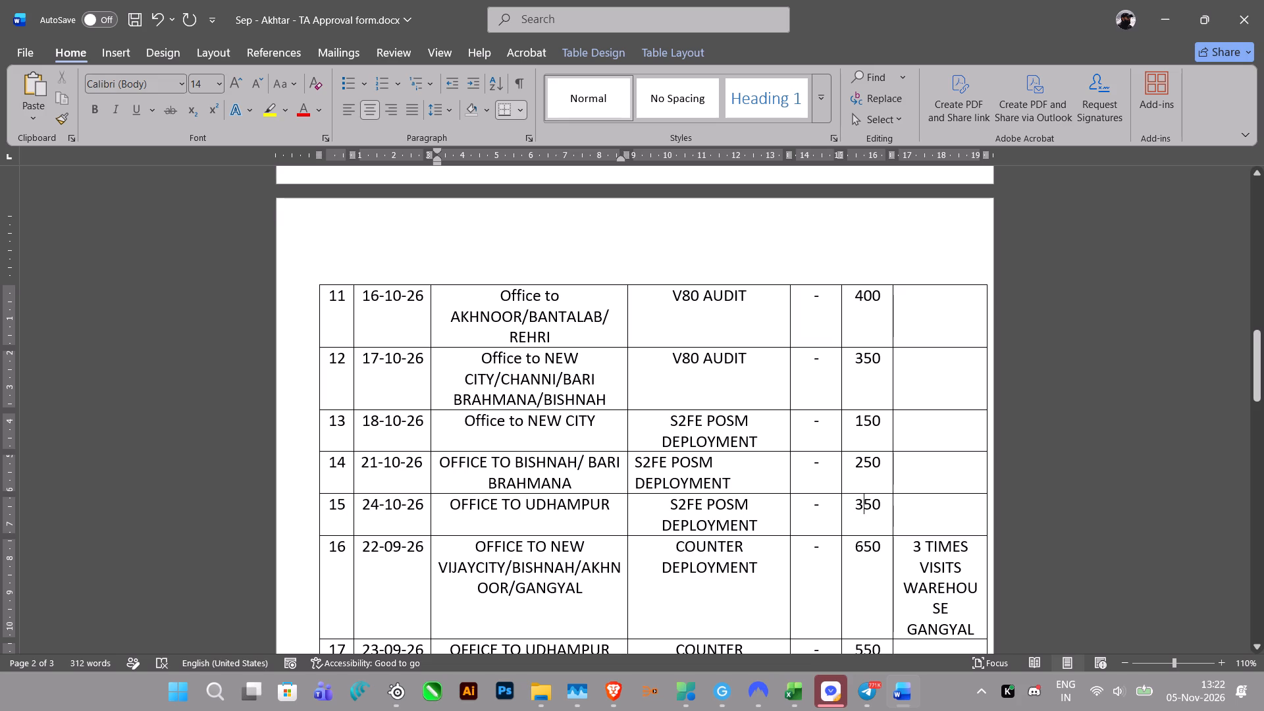
pyautogui.press('BackSpace')
pyautogui.press('5')
# Change the date in row 16 to 25-10-26.
pyautogui.click(579, 590)
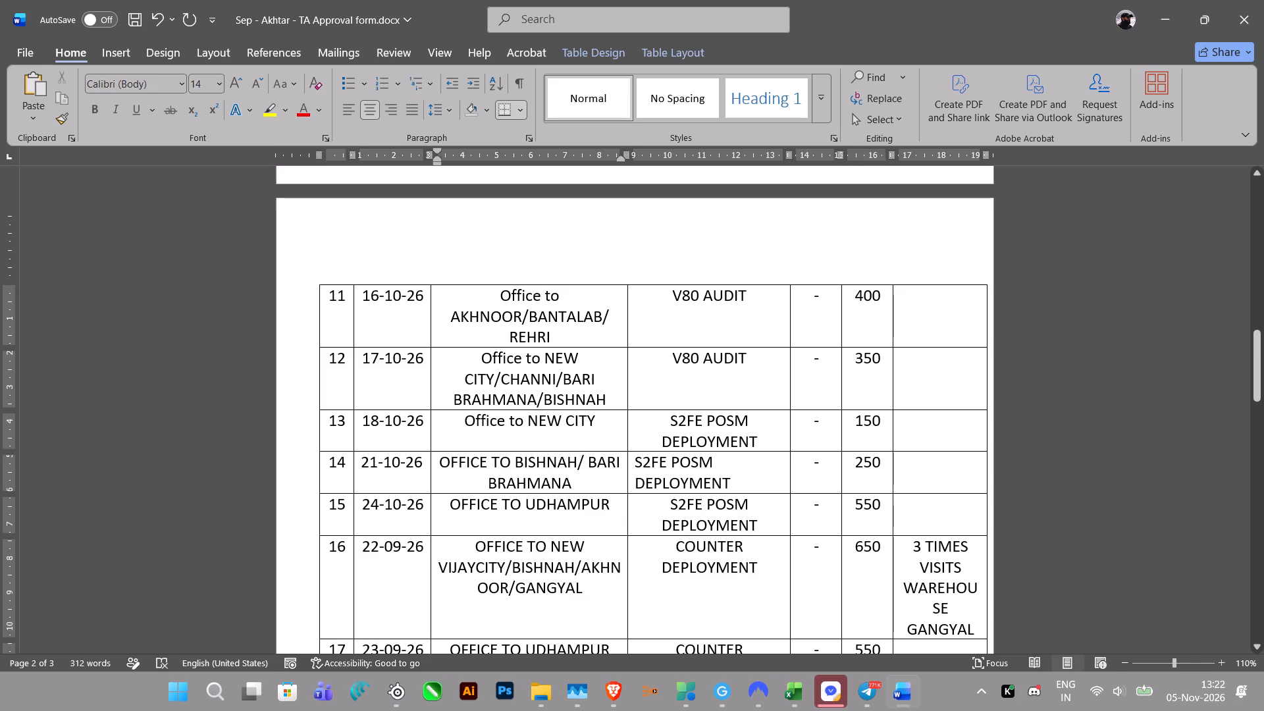
pyautogui.click(376, 541)
pyautogui.press('BackSpace')
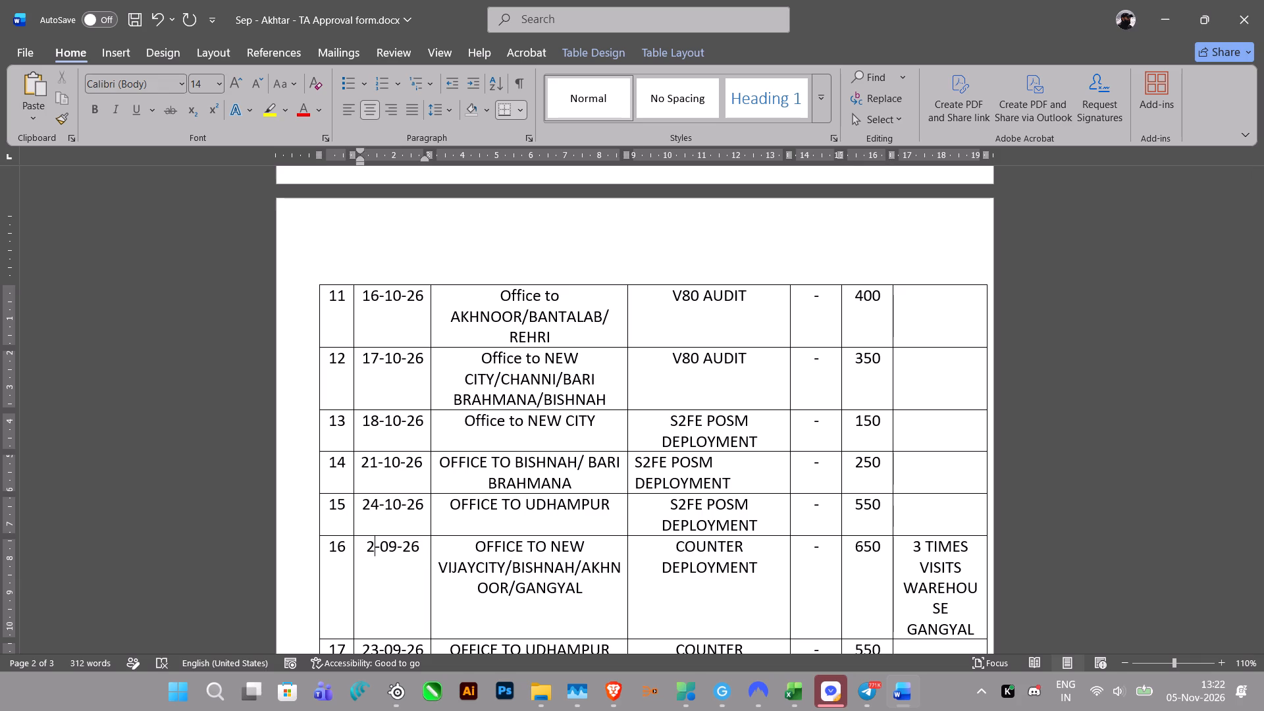
pyautogui.press('5')
pyautogui.click(398, 547)
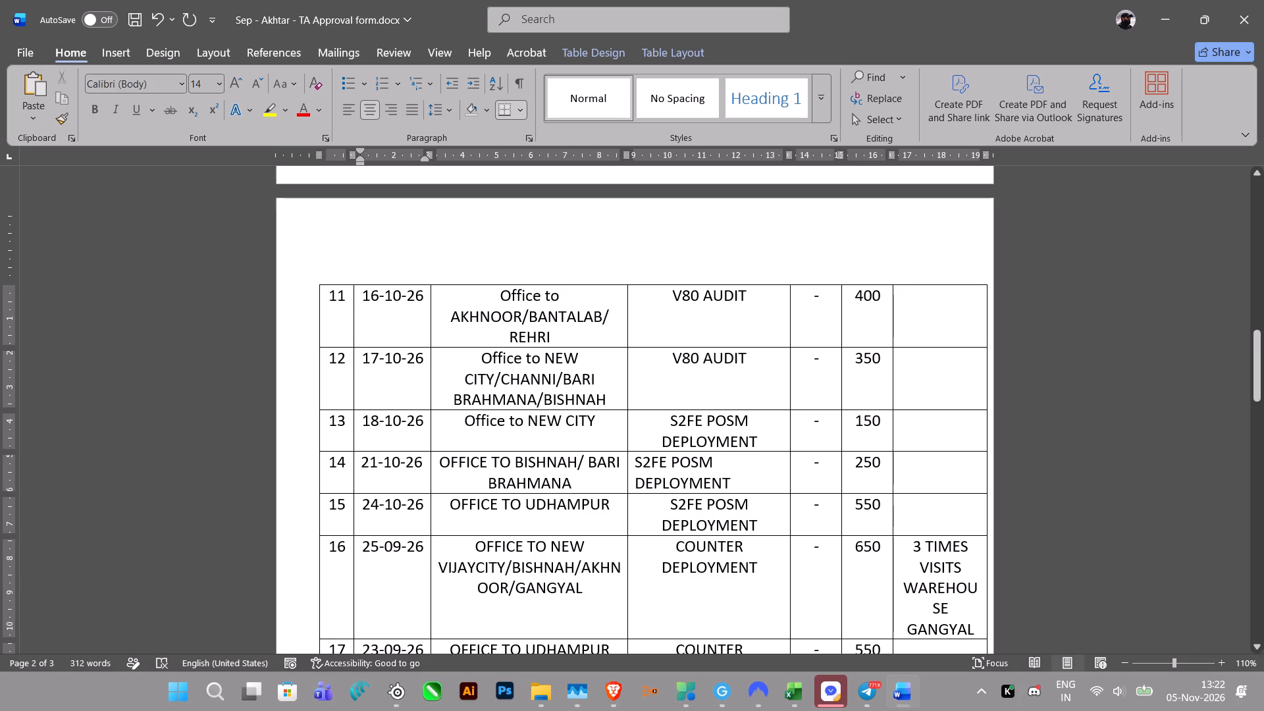
pyautogui.press('BackSpace')
pyautogui.press('BackSpace')
pyautogui.write('10')
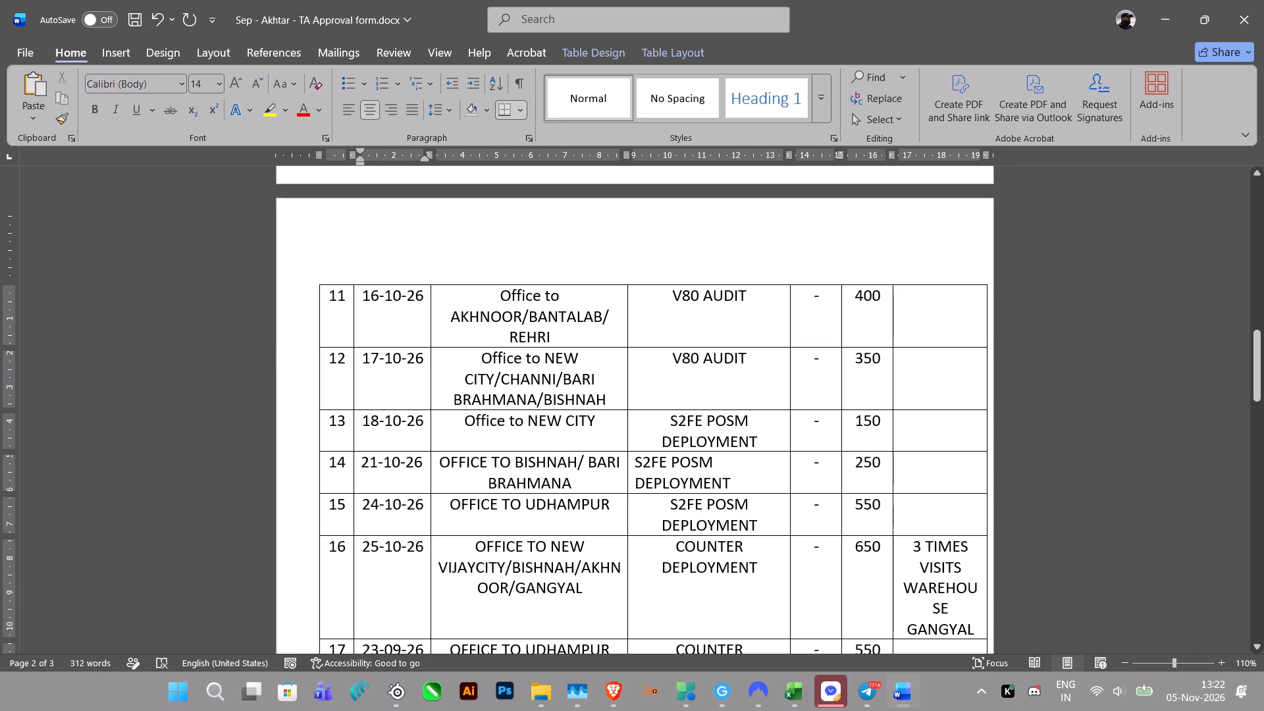
# Clear the old destination text after "OFFICE TO" in row 16.
pyautogui.click(579, 586)
pyautogui.press('BackSpace')
pyautogui.press('BackSpace')
pyautogui.press('BackSpace')
pyautogui.press('BackSpace')
pyautogui.press('BackSpace')
pyautogui.press('BackSpace')
pyautogui.press('BackSpace')
pyautogui.press('BackSpace')
pyautogui.press('BackSpace')
pyautogui.press('BackSpace')
pyautogui.press('BackSpace')
pyautogui.press('BackSpace')
pyautogui.press('BackSpace')
pyautogui.press('BackSpace')
pyautogui.press('BackSpace')
pyautogui.press('BackSpace')
pyautogui.press('BackSpace')
pyautogui.press('BackSpace')
pyautogui.press('BackSpace')
pyautogui.press('BackSpace')
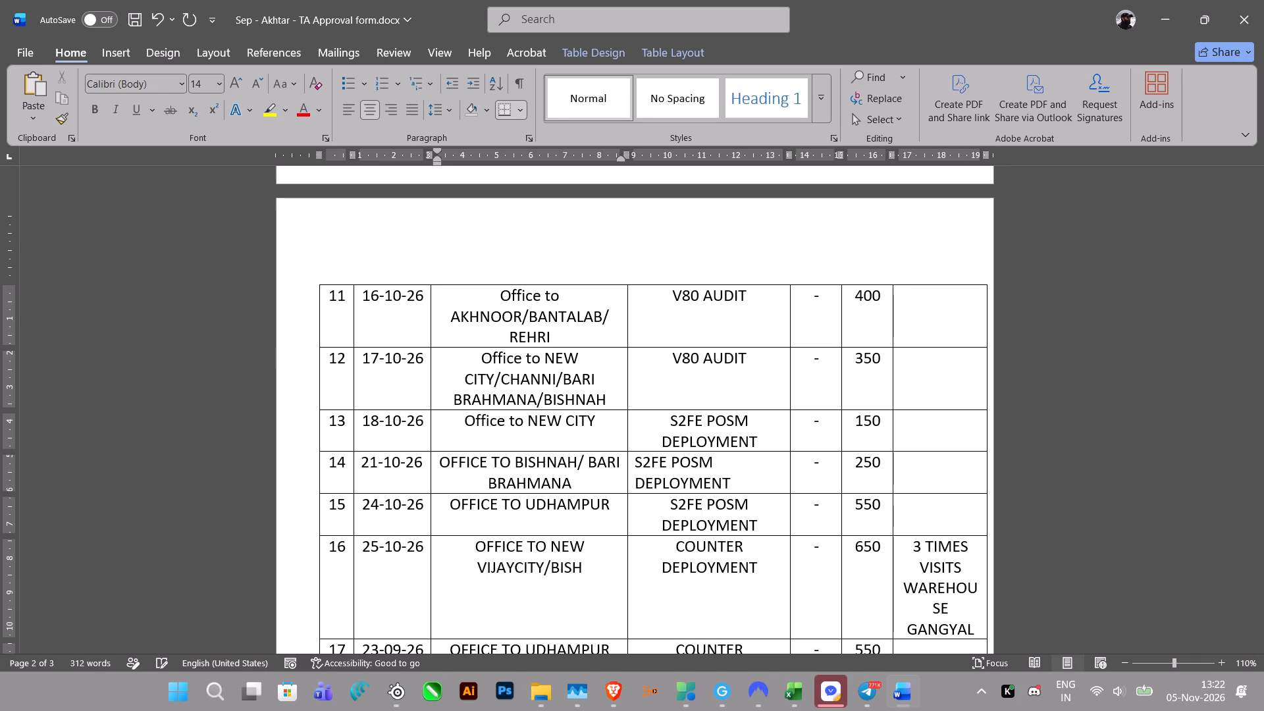
pyautogui.press('BackSpace')
pyautogui.press('BackSpace')
pyautogui.press('BackSpace')
pyautogui.press('BackSpace')
pyautogui.press('BackSpace')
pyautogui.press('BackSpace')
pyautogui.press('BackSpace')
pyautogui.press('BackSpace')
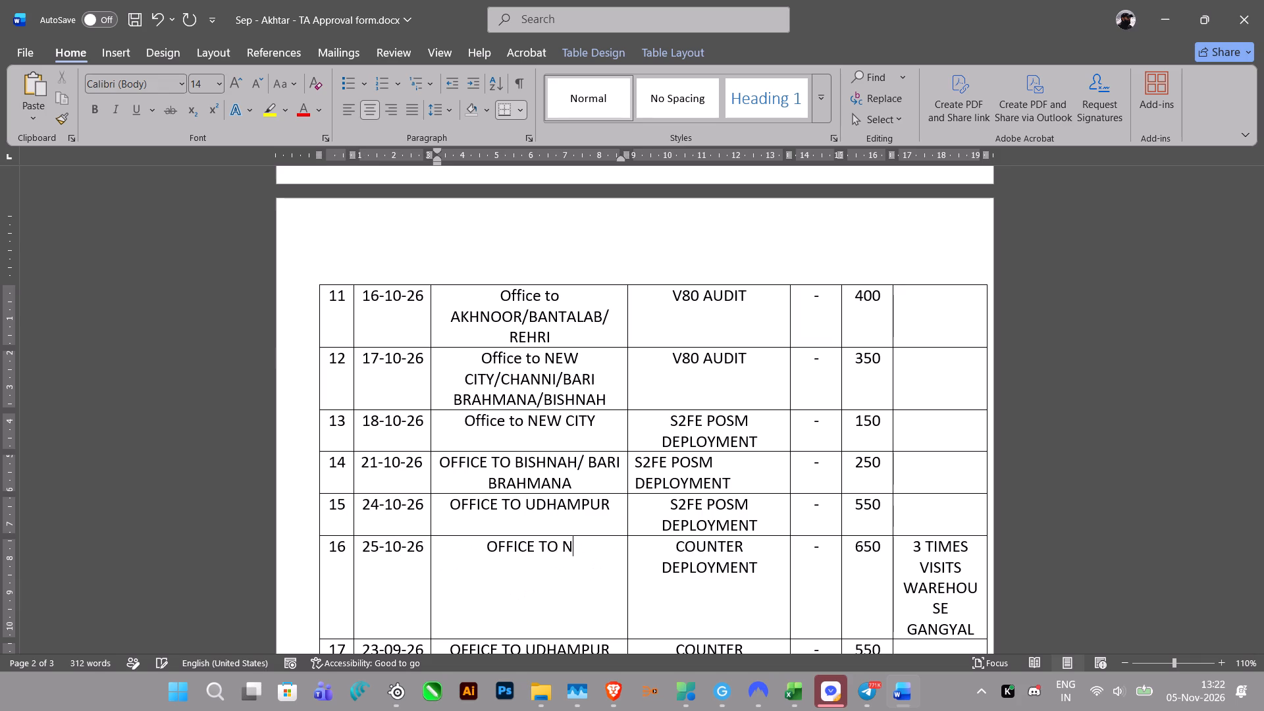
pyautogui.press('BackSpace')
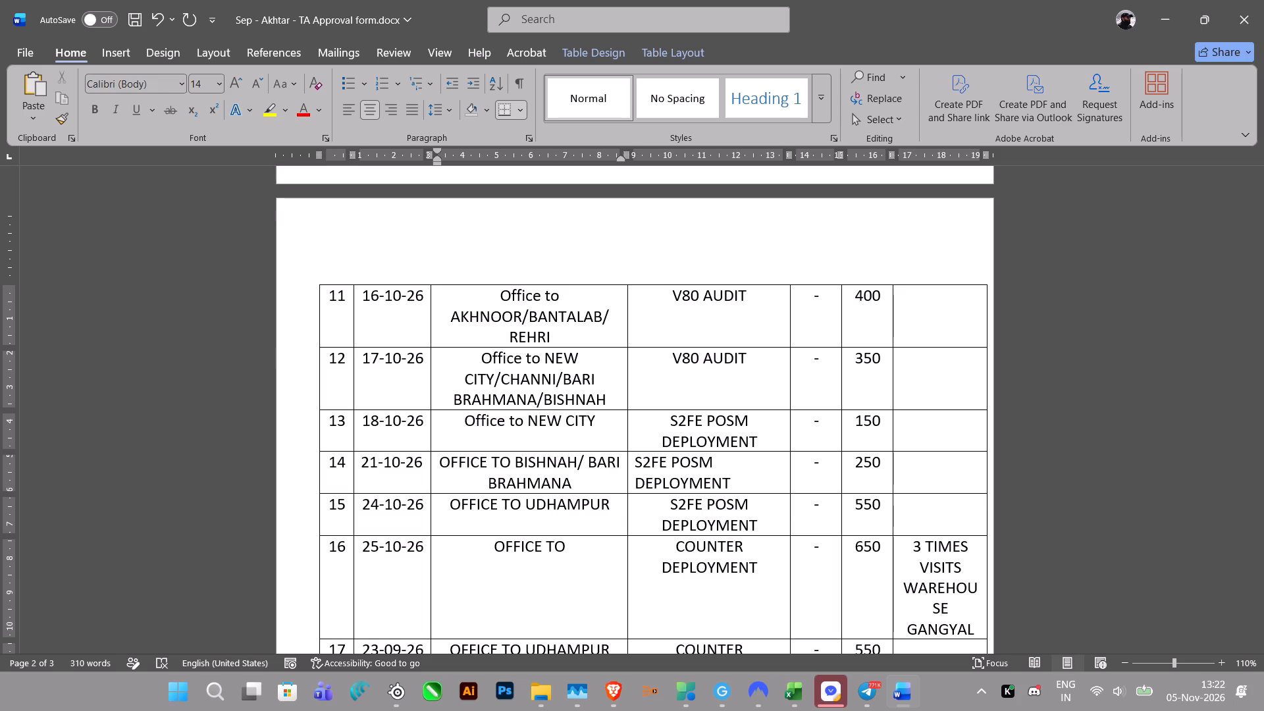
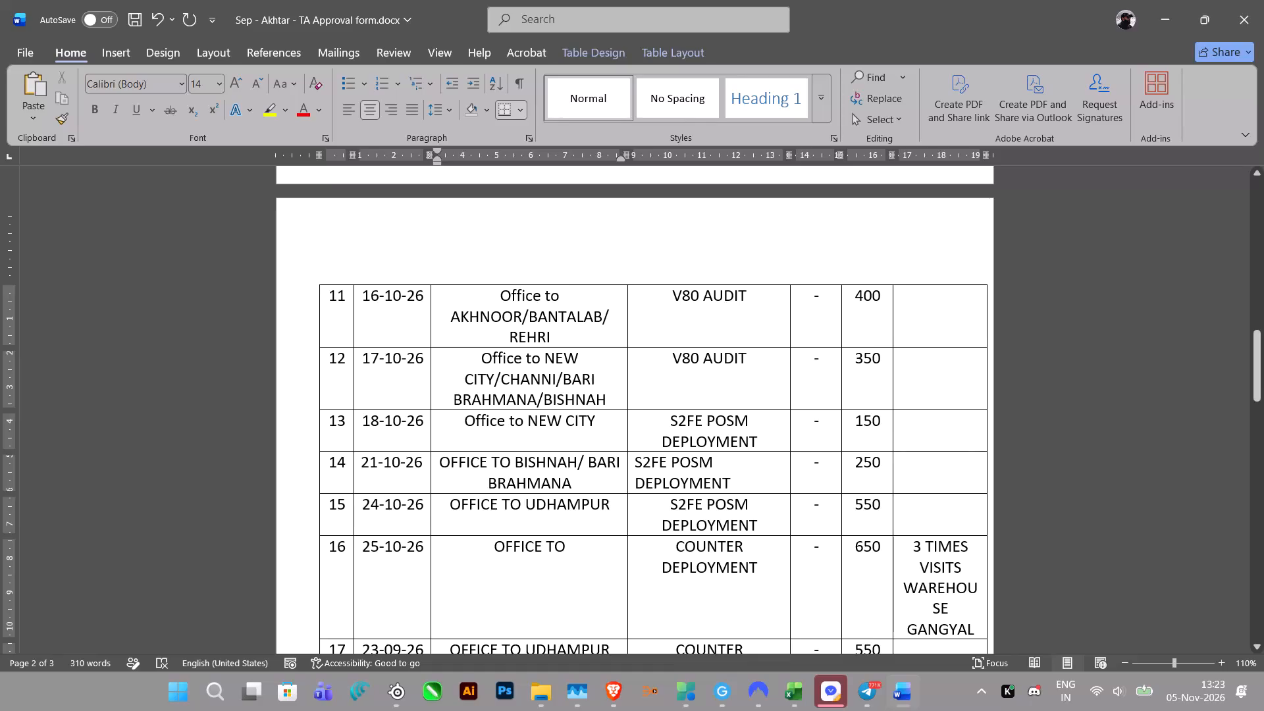
# Enter VIJAYPUR/SAMBA as the destination after "OFFICE TO" in row 16.
pyautogui.click(561, 606)
pyautogui.write('VIJAY')
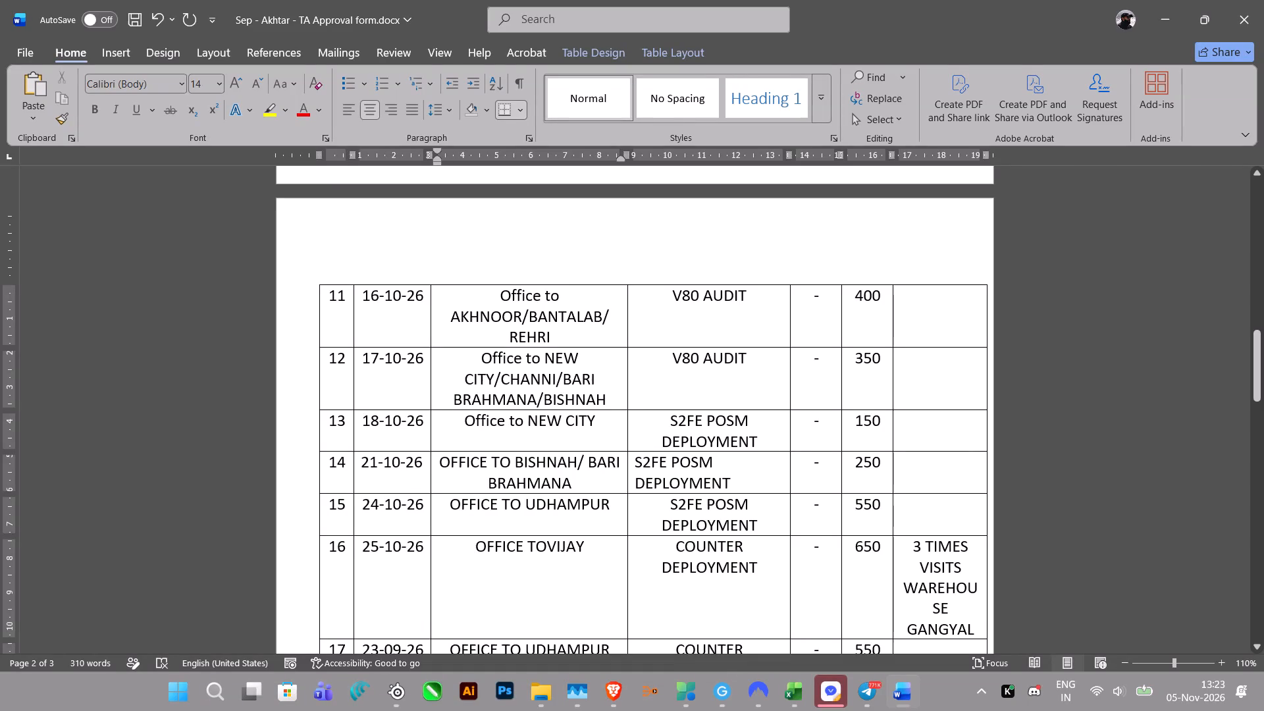
pyautogui.click(548, 544)
pyautogui.press('space')
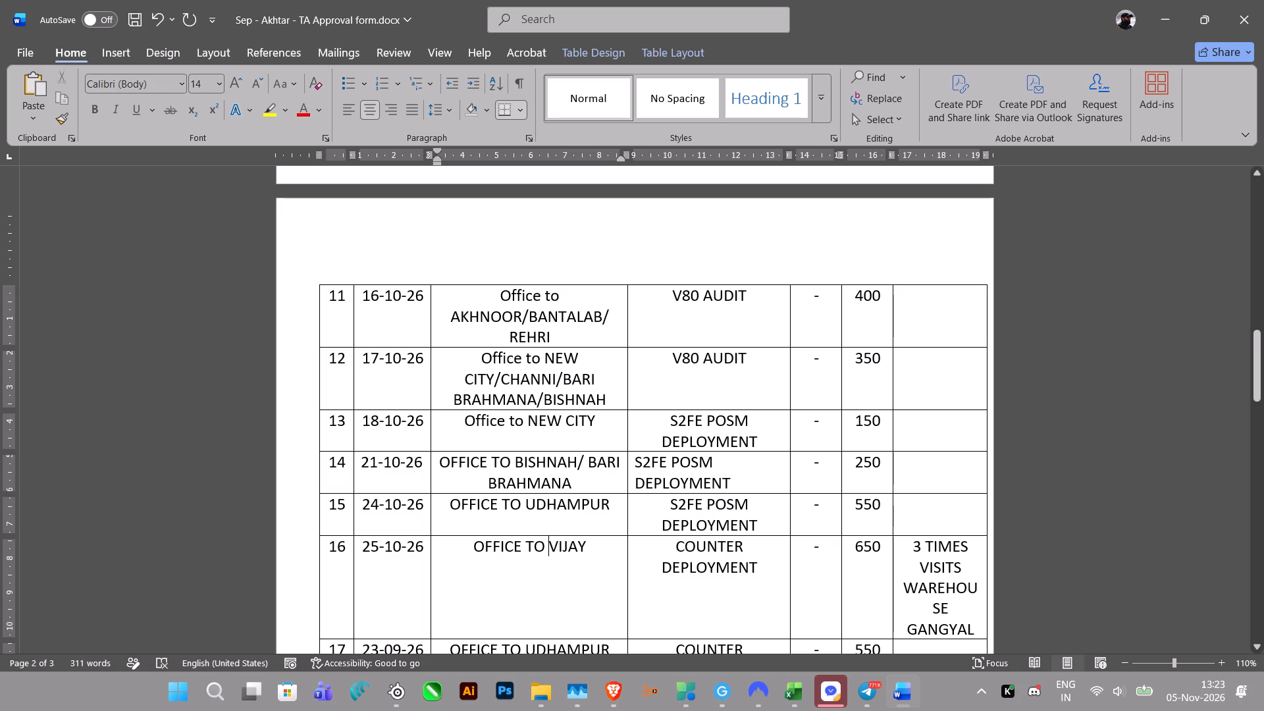
pyautogui.click(588, 544)
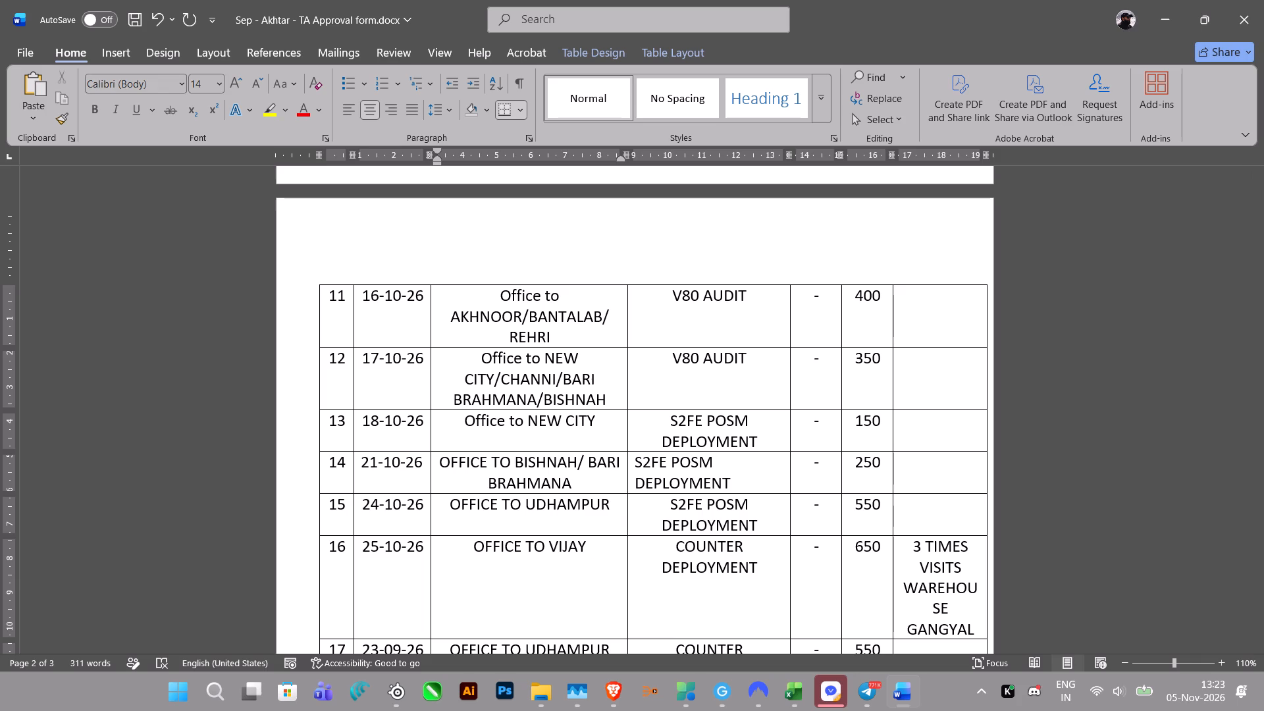
pyautogui.press('BackSpace')
pyautogui.write('PUR')
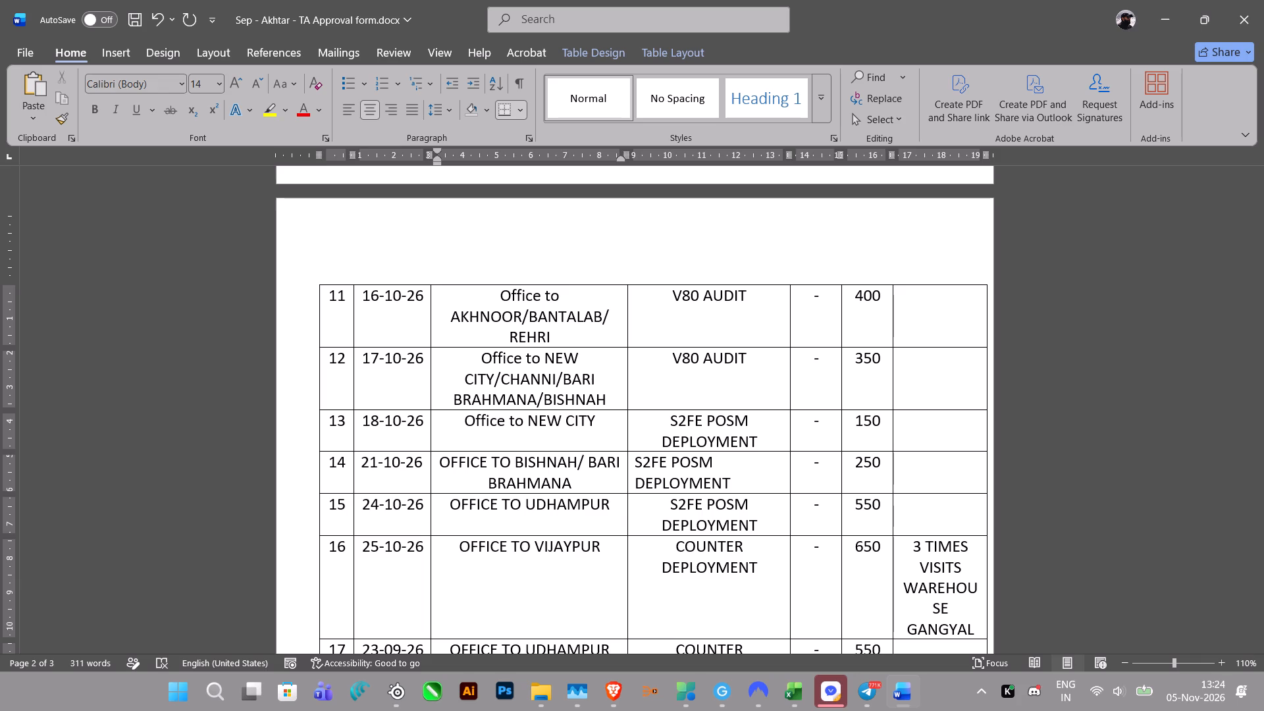
pyautogui.press('space')
pyautogui.press('BackSpace')
pyautogui.write('/SAMN')
pyautogui.press('a')
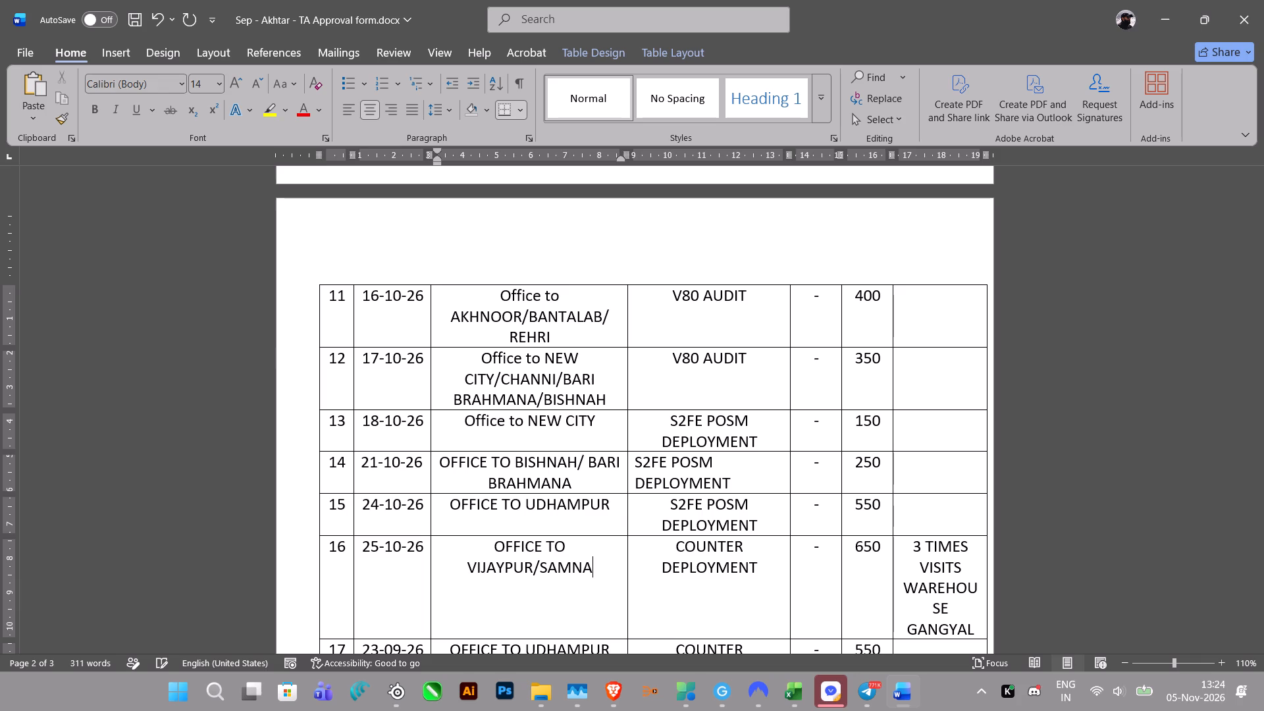
pyautogui.press('BackSpace')
pyautogui.press('BackSpace')
pyautogui.write('BA')
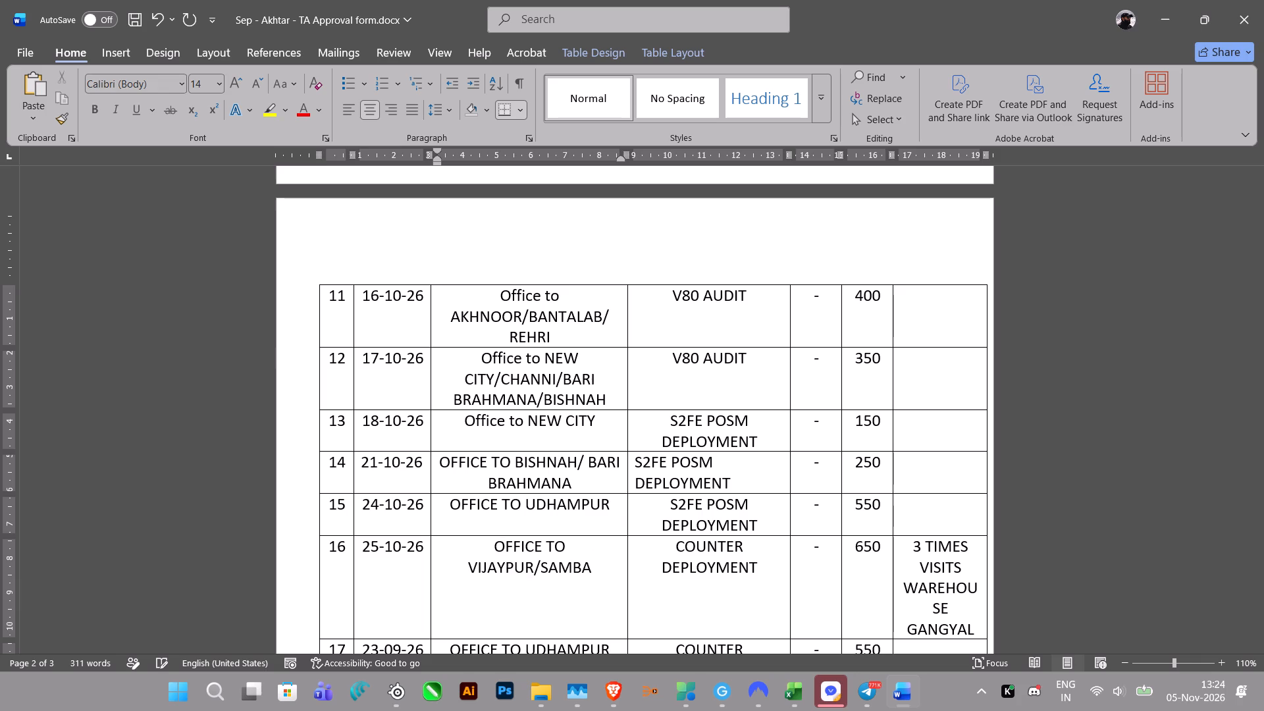
# Replace COUNTER with S2FE POSM before DEPLOYMENT in the visit purpose of row 16.
pyautogui.click(752, 548)
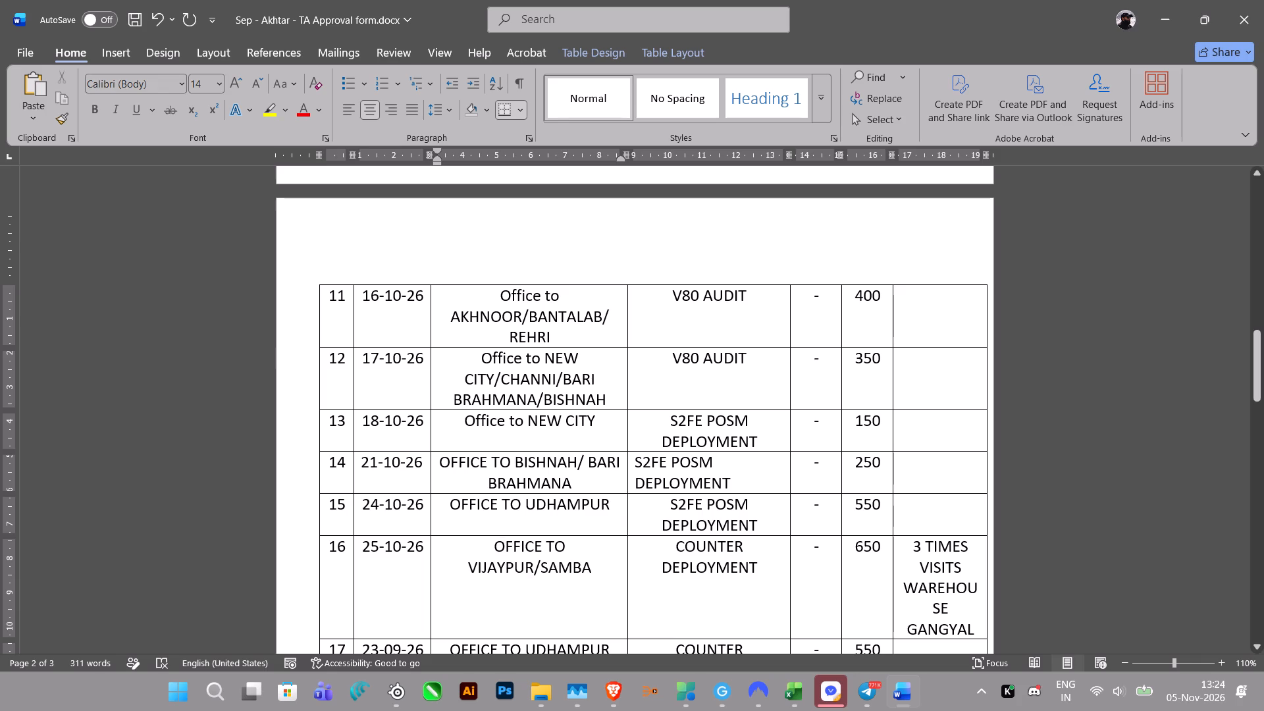
pyautogui.press('BackSpace')
pyautogui.press('BackSpace')
pyautogui.press('BackSpace')
pyautogui.press('BackSpace')
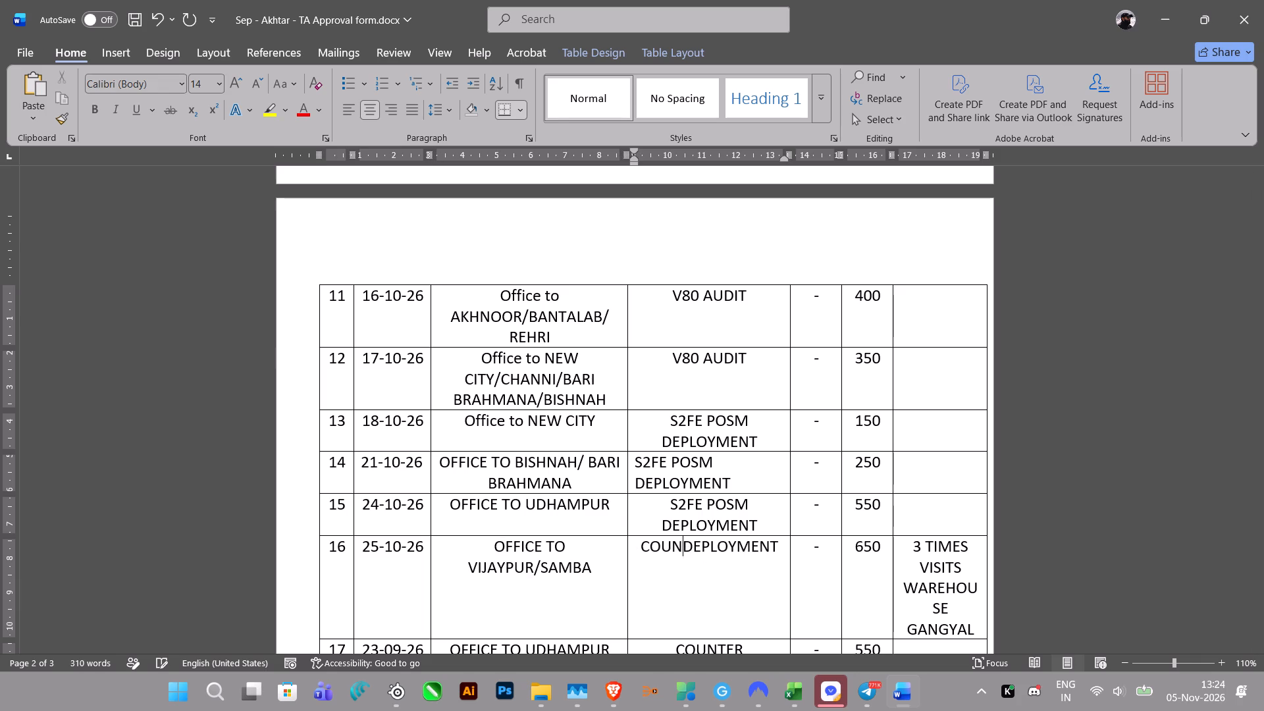
pyautogui.press('BackSpace')
pyautogui.press('BackSpace')
pyautogui.press('BackSpace')
pyautogui.press('BackSpace')
pyautogui.press('s')
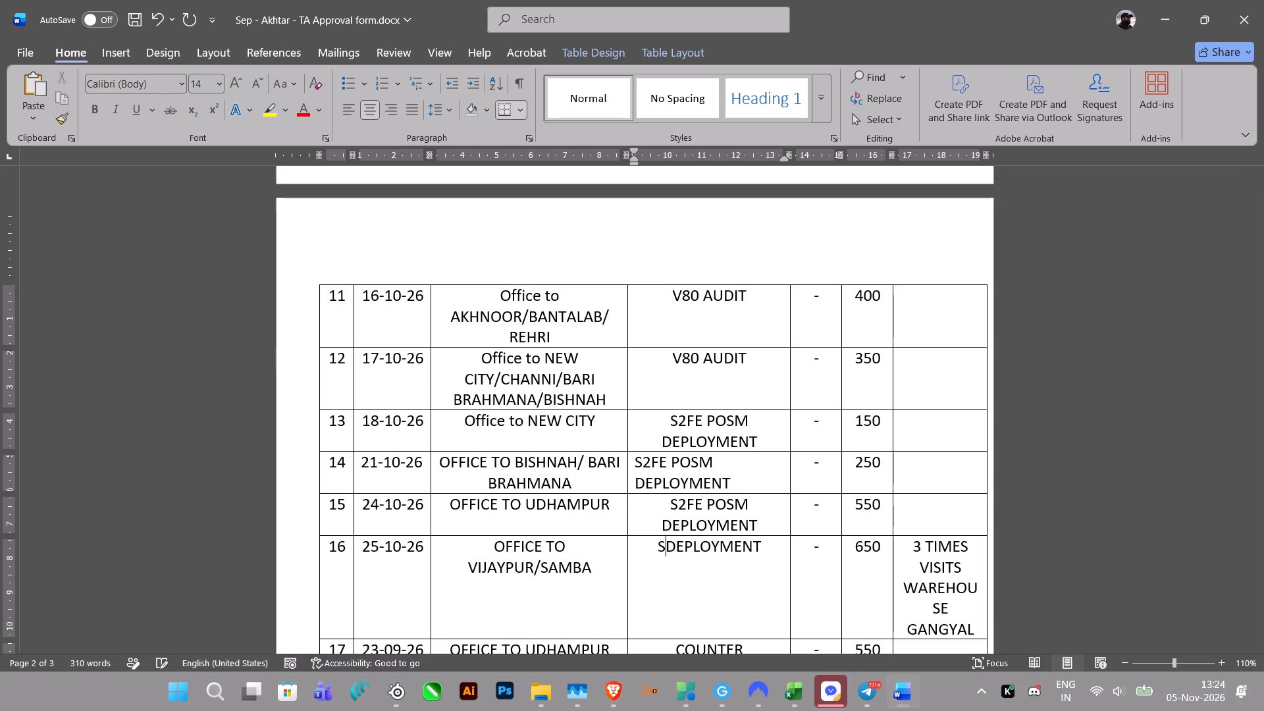
pyautogui.press('2')
pyautogui.write('FE POSM')
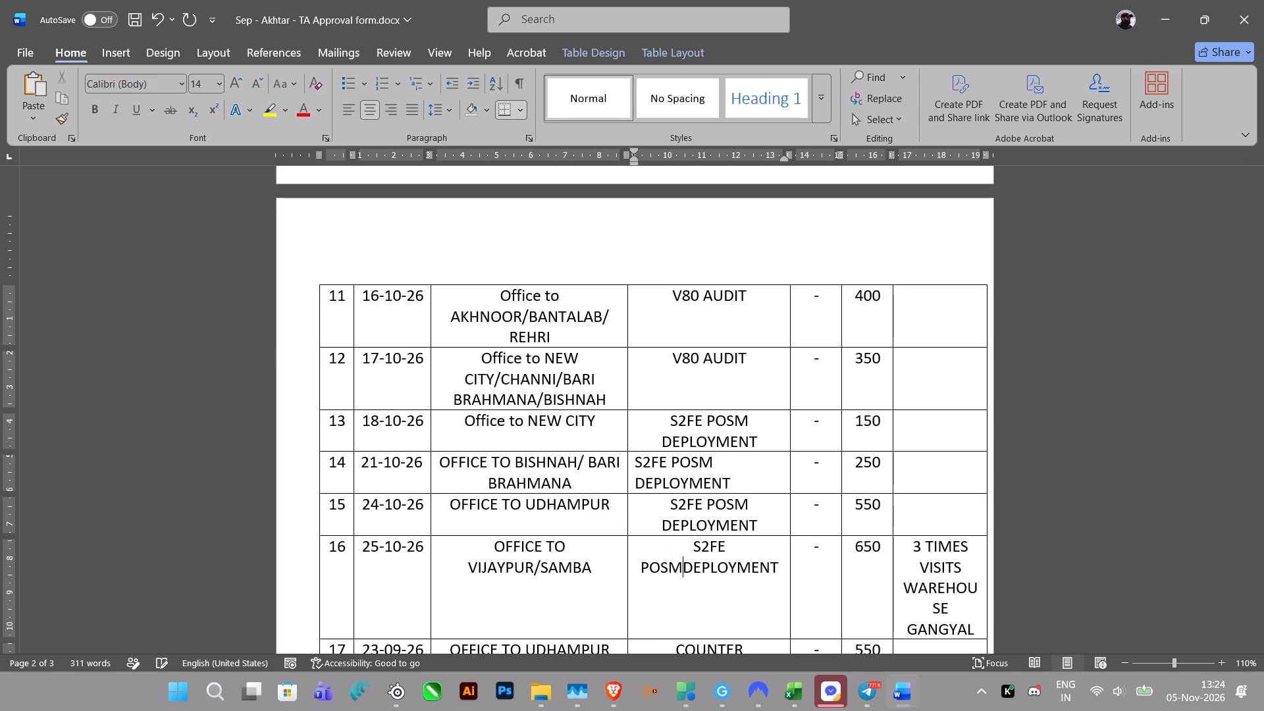
pyautogui.press('space')
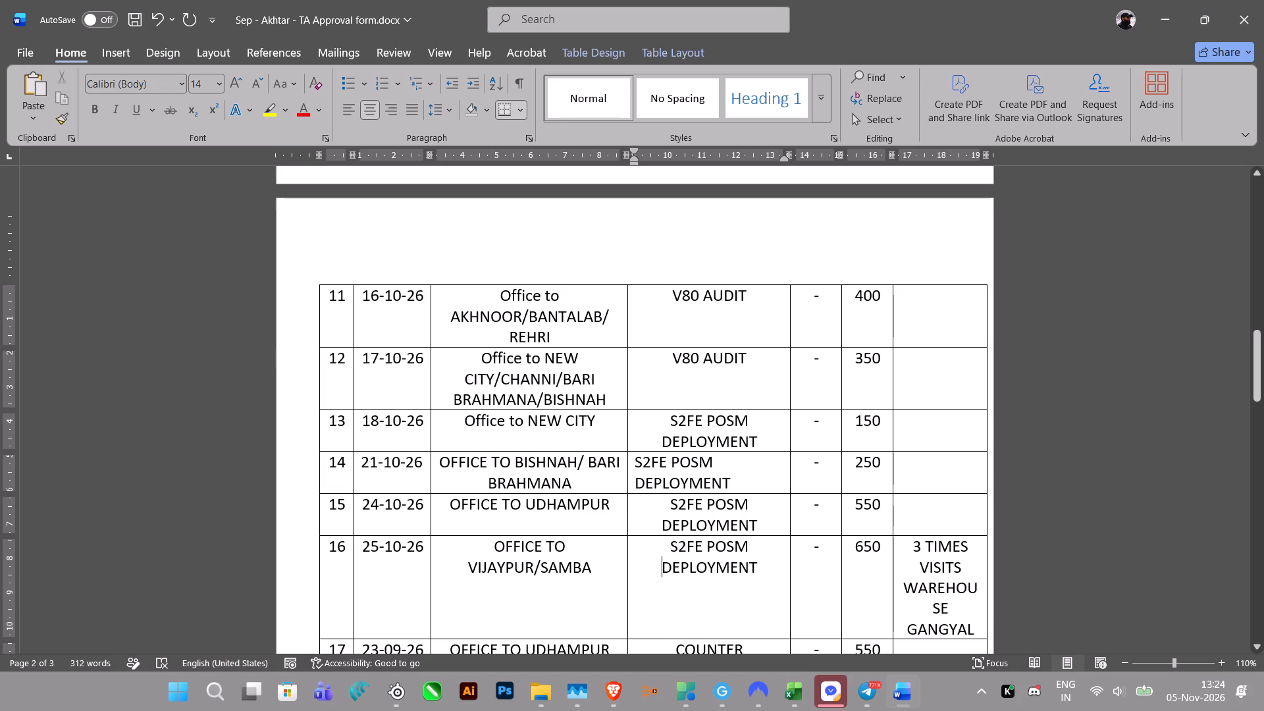
# Change the amount in row 16 to 350.
pyautogui.click(866, 545)
pyautogui.press('BackSpace')
pyautogui.press('3')
# Delete the whole warehouse visits remark from the last column of row 16.
pyautogui.click(974, 629)
pyautogui.press('BackSpace')
pyautogui.press('BackSpace')
pyautogui.press('BackSpace')
pyautogui.press('BackSpace')
pyautogui.press('BackSpace')
pyautogui.press('BackSpace')
pyautogui.press('BackSpace')
pyautogui.press('BackSpace')
pyautogui.press('BackSpace')
pyautogui.press('BackSpace')
pyautogui.press('BackSpace')
pyautogui.press('BackSpace')
pyautogui.press('BackSpace')
pyautogui.press('BackSpace')
pyautogui.press('BackSpace')
pyautogui.press('BackSpace')
pyautogui.press('BackSpace')
pyautogui.press('BackSpace')
pyautogui.press('BackSpace')
pyautogui.press('BackSpace')
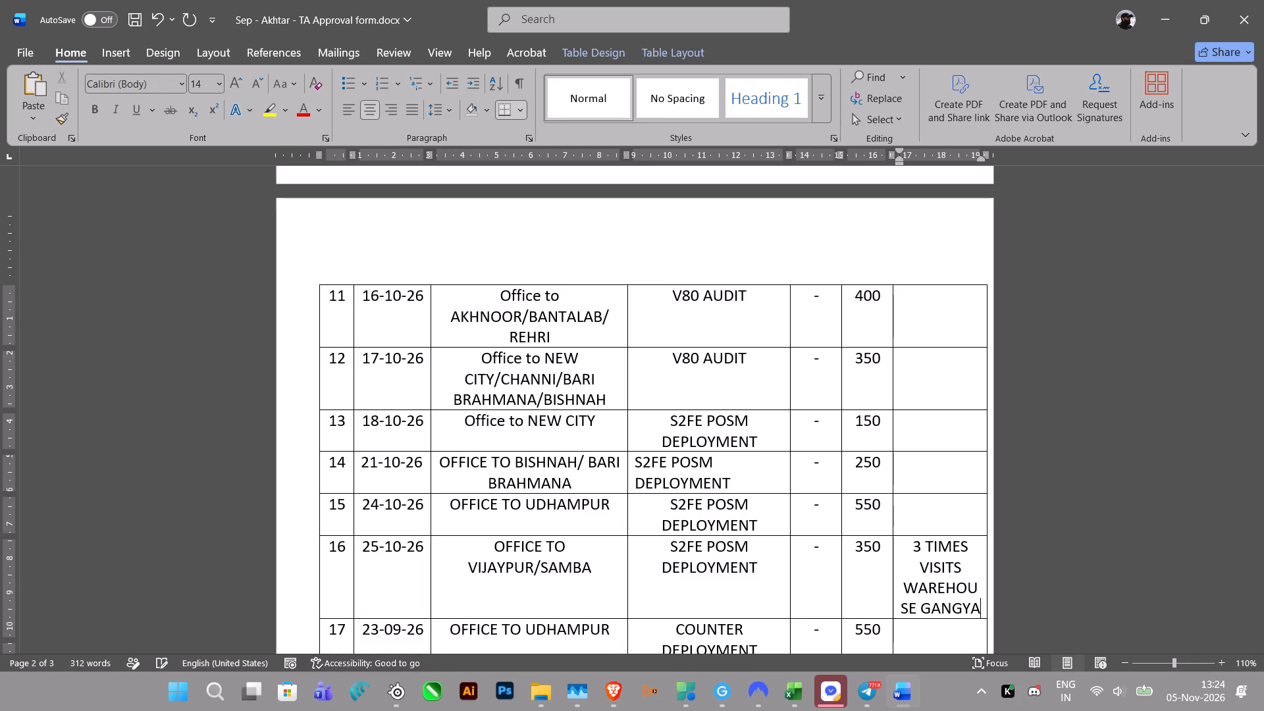
pyautogui.press('BackSpace')
pyautogui.press('BackSpace')
pyautogui.press('BackSpace')
pyautogui.press('BackSpace')
pyautogui.press('BackSpace')
pyautogui.press('BackSpace')
pyautogui.press('BackSpace')
pyautogui.press('BackSpace')
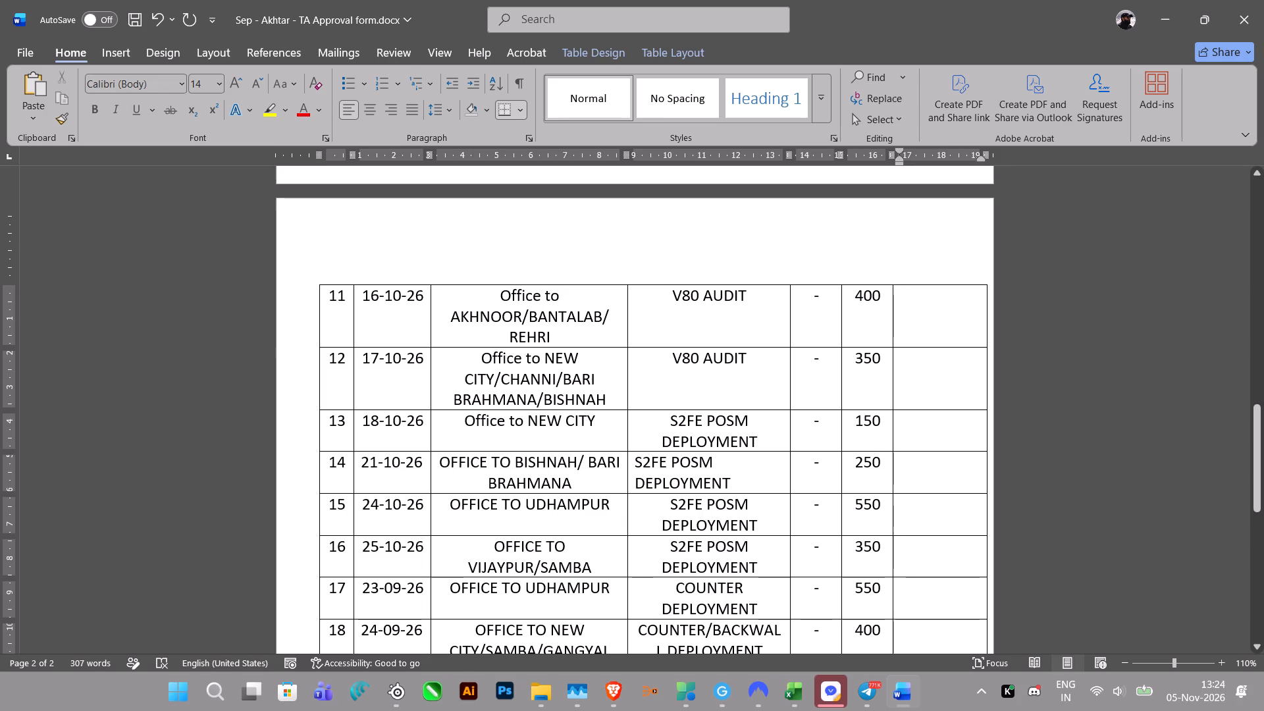
# Change the day in row 17's date to 27.
pyautogui.click(377, 546)
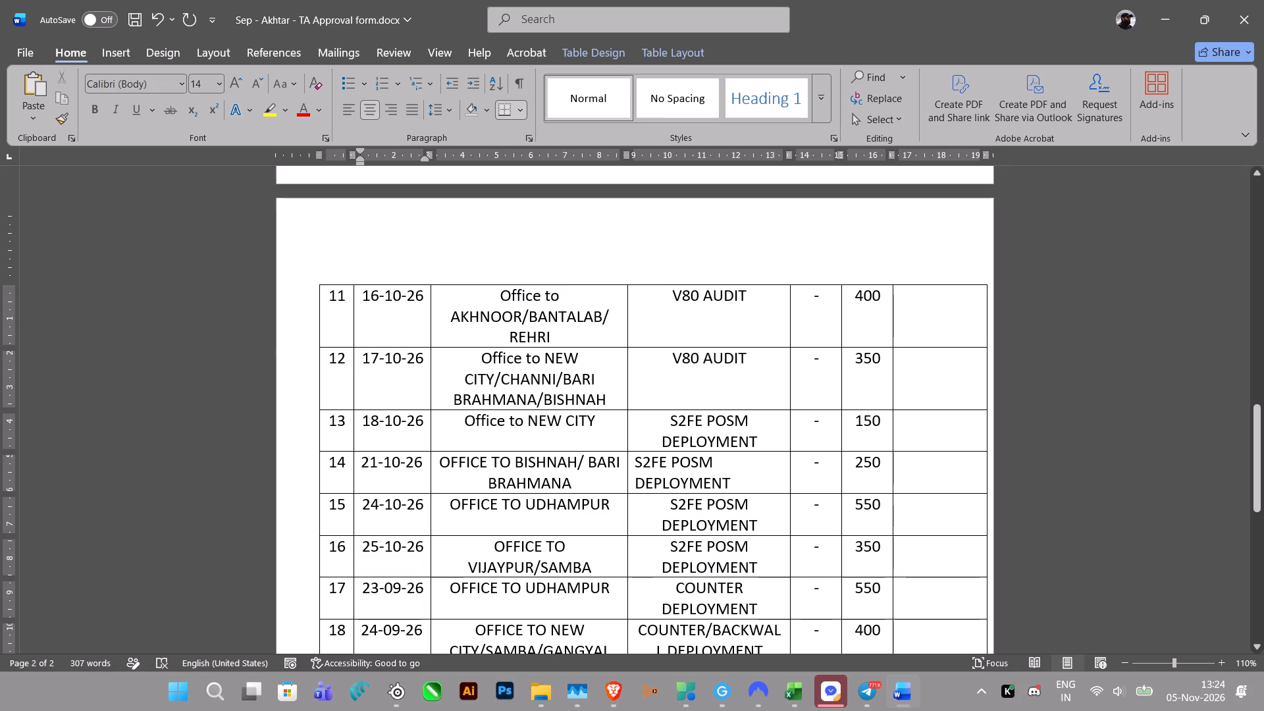
pyautogui.click(377, 546)
pyautogui.click(379, 588)
pyautogui.press('BackSpace')
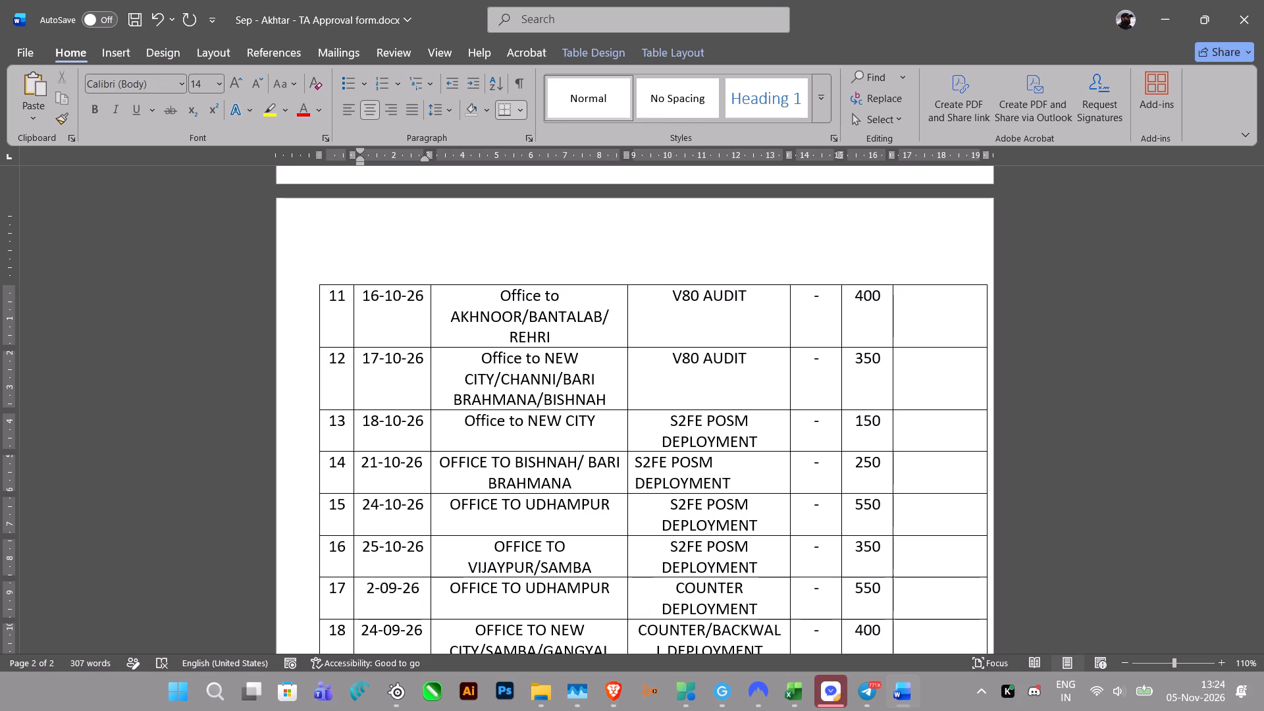
pyautogui.press('7')
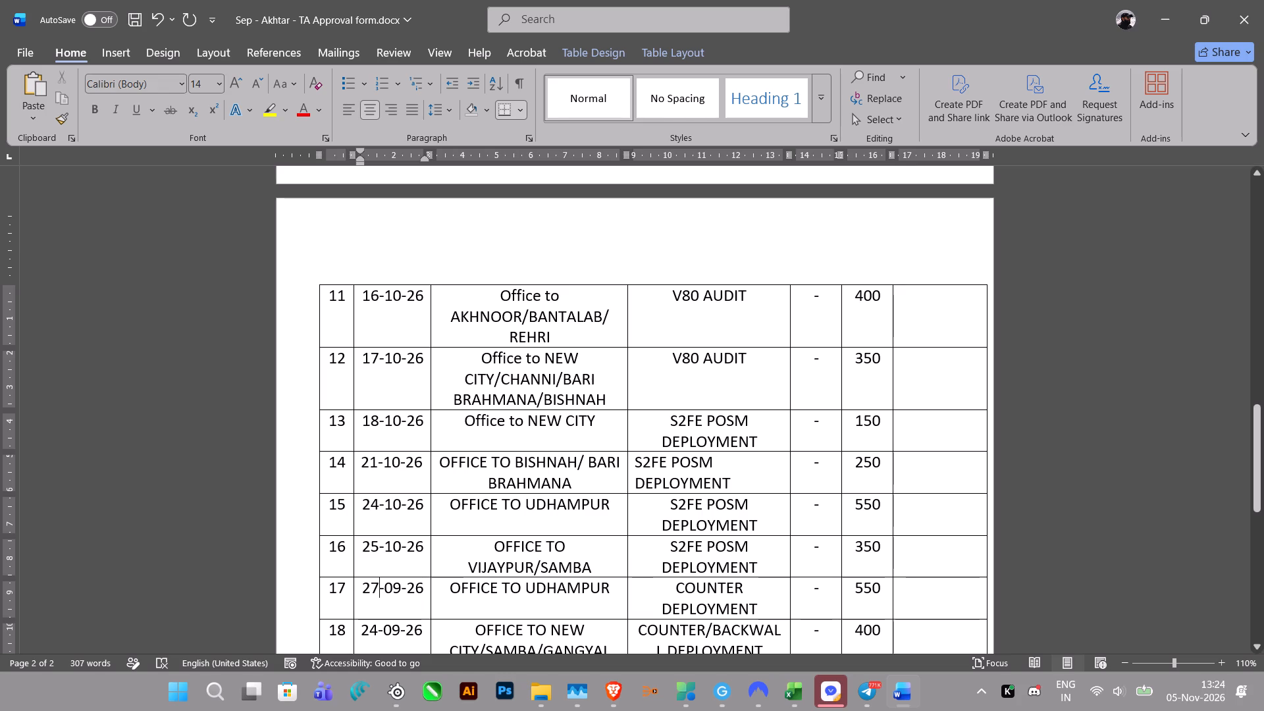
# Replace the destination after "OFFICE TO" in row 17 with BARI BRAHMANA.
pyautogui.click(608, 589)
pyautogui.press('BackSpace')
pyautogui.press('BackSpace')
pyautogui.press('BackSpace')
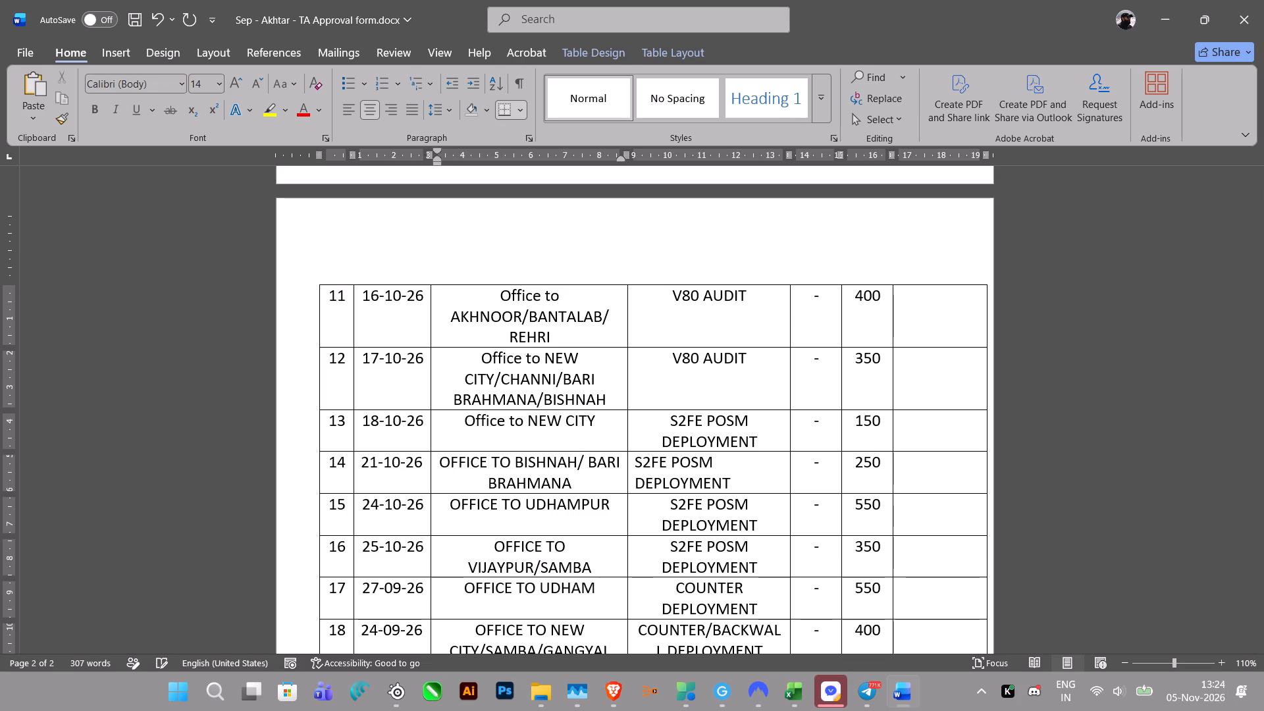
pyautogui.press('BackSpace')
pyautogui.press('BackSpace')
pyautogui.press('BackSpace')
pyautogui.press('BackSpace')
pyautogui.press('BackSpace')
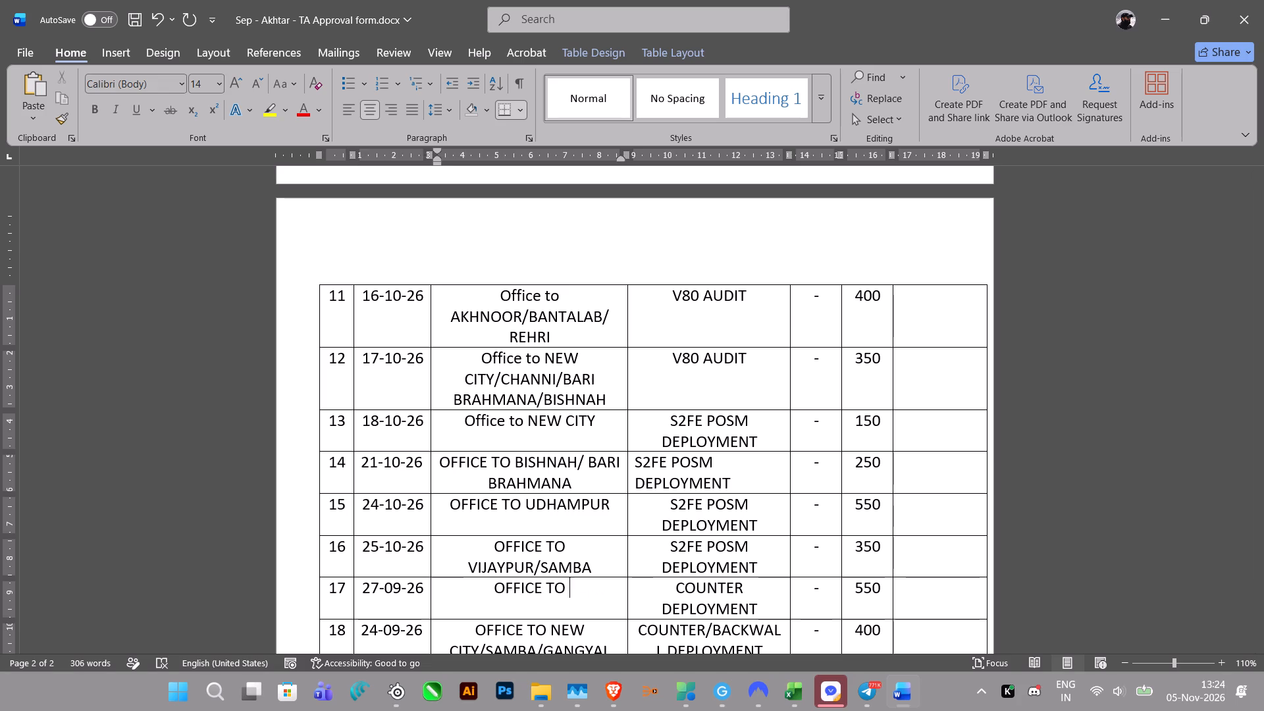
pyautogui.write('BARI B')
pyautogui.press('a')
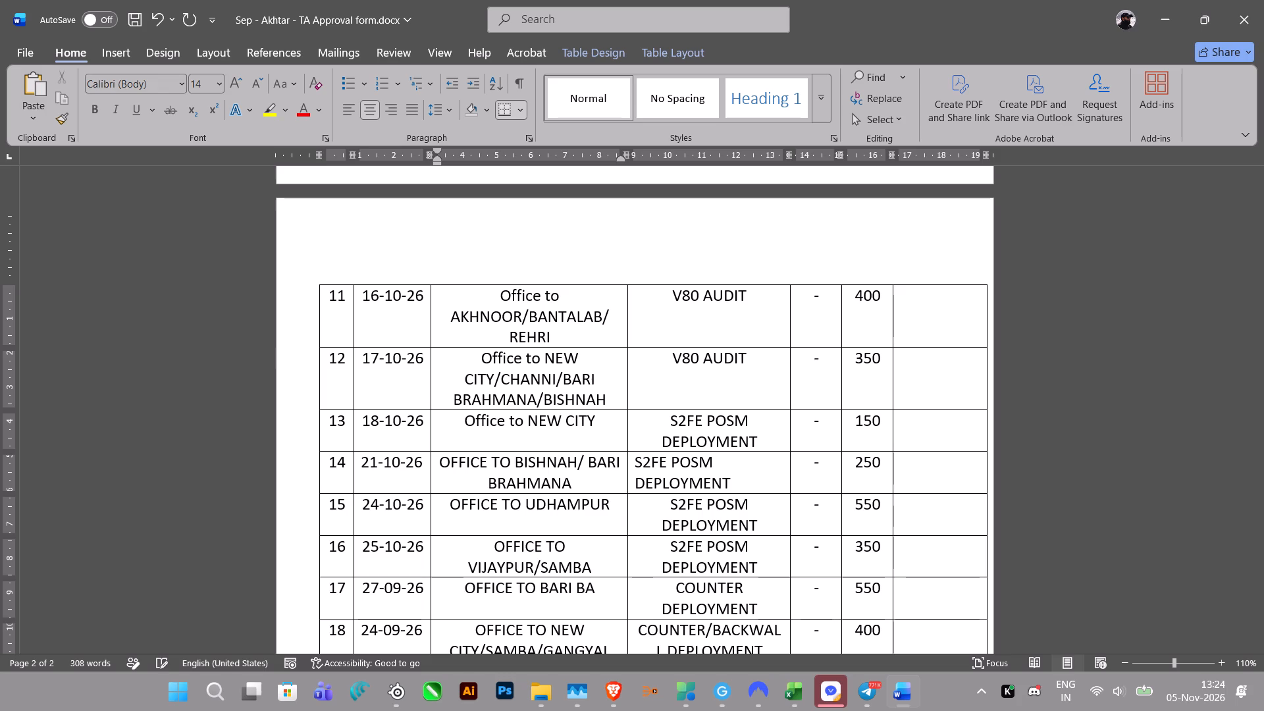
pyautogui.press('=')
pyautogui.press('BackSpace')
pyautogui.press('BackSpace')
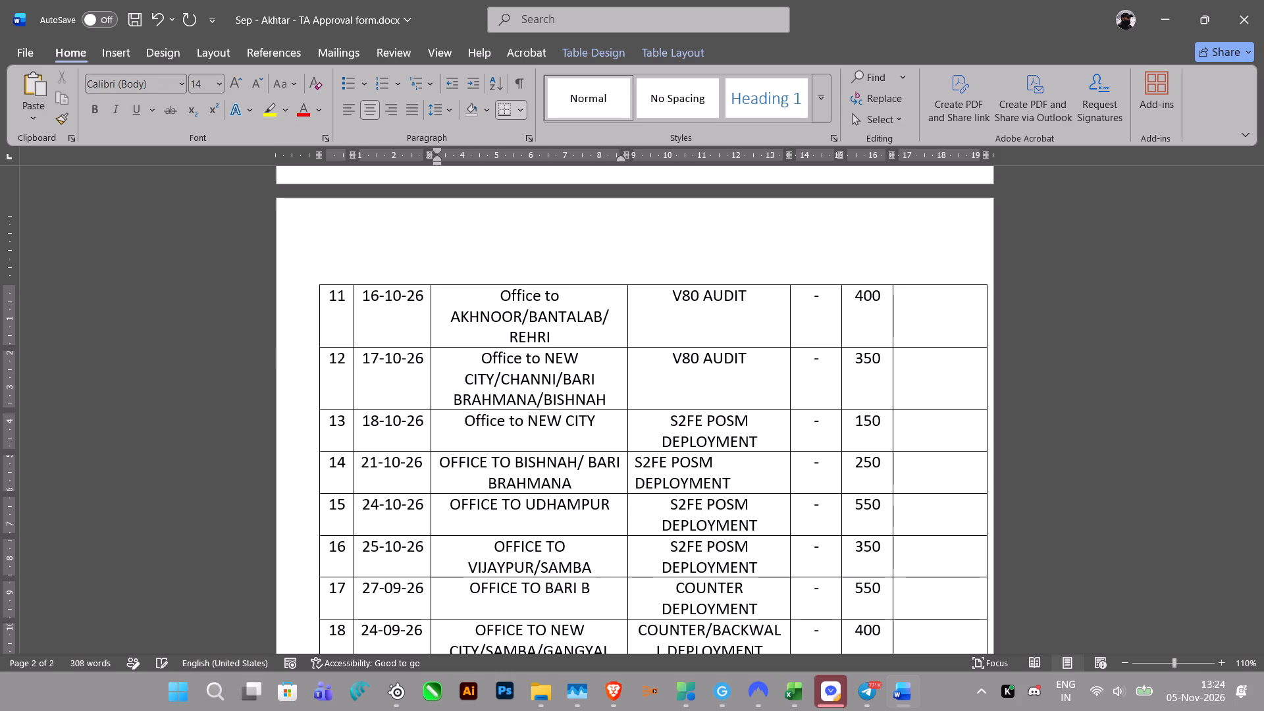
pyautogui.press('r')
pyautogui.write('AHMANA')
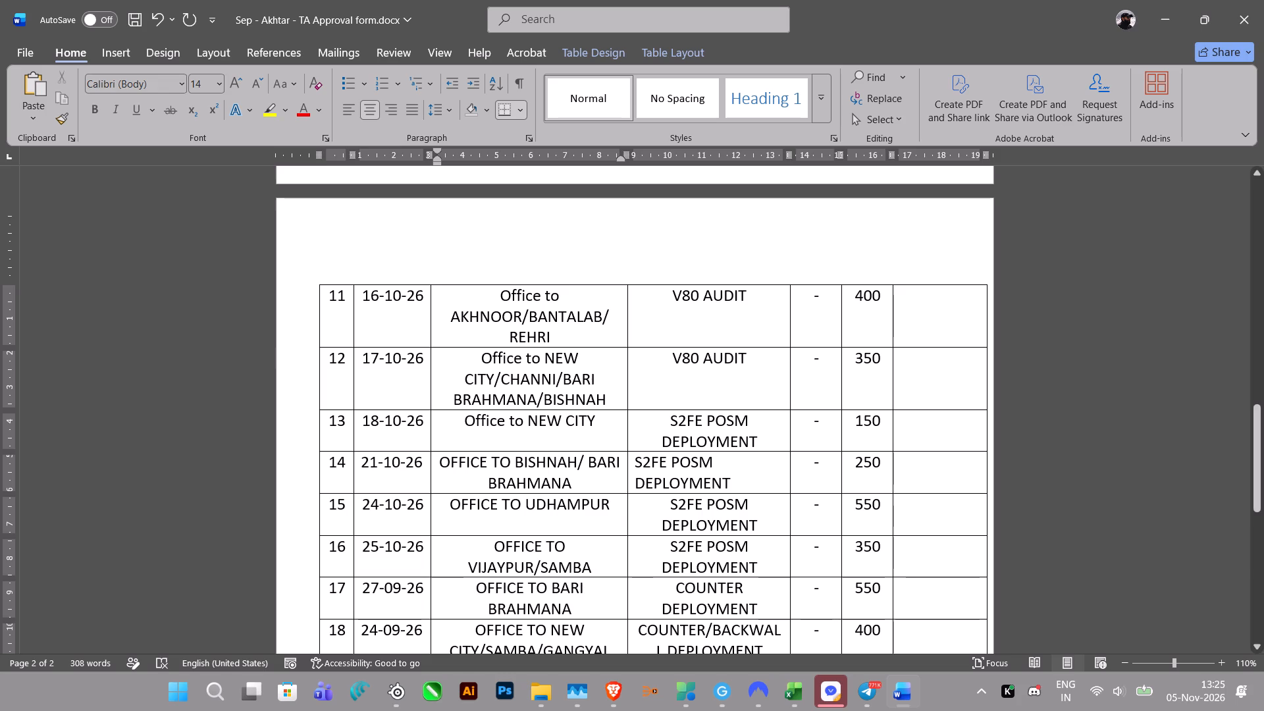
# Replace the whole visit purpose in row 17 with V80 ACTIVITY.
pyautogui.click(747, 587)
pyautogui.press('BackSpace')
pyautogui.press('BackSpace')
pyautogui.press('BackSpace')
pyautogui.press('BackSpace')
pyautogui.press('BackSpace')
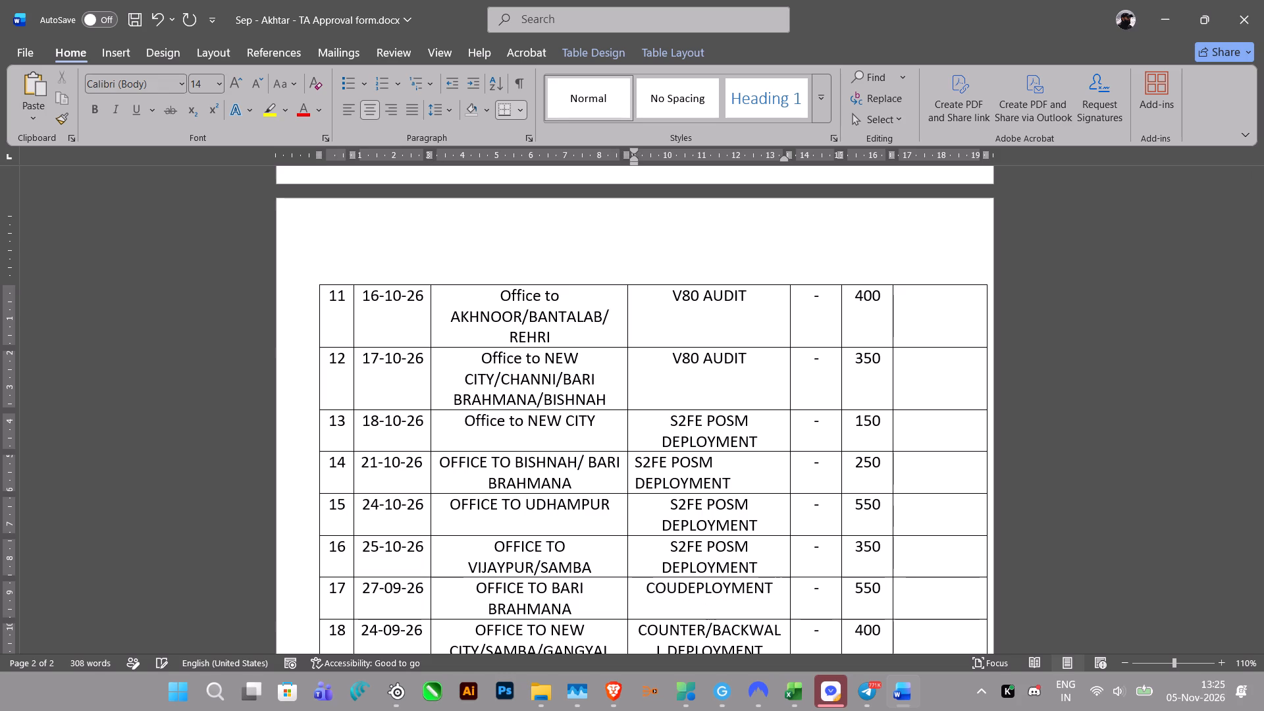
pyautogui.press('BackSpace')
pyautogui.press('BackSpace')
pyautogui.press('BackSpace')
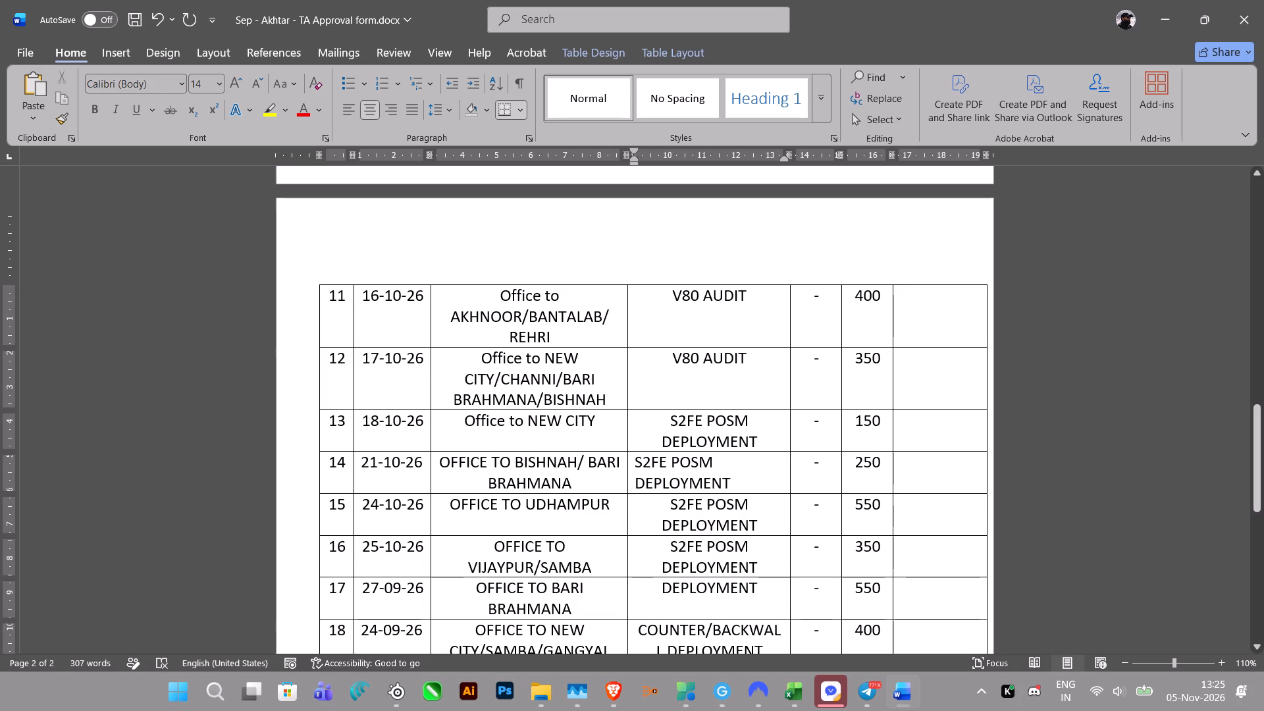
pyautogui.click(765, 588)
pyautogui.press('BackSpace')
pyautogui.press('BackSpace')
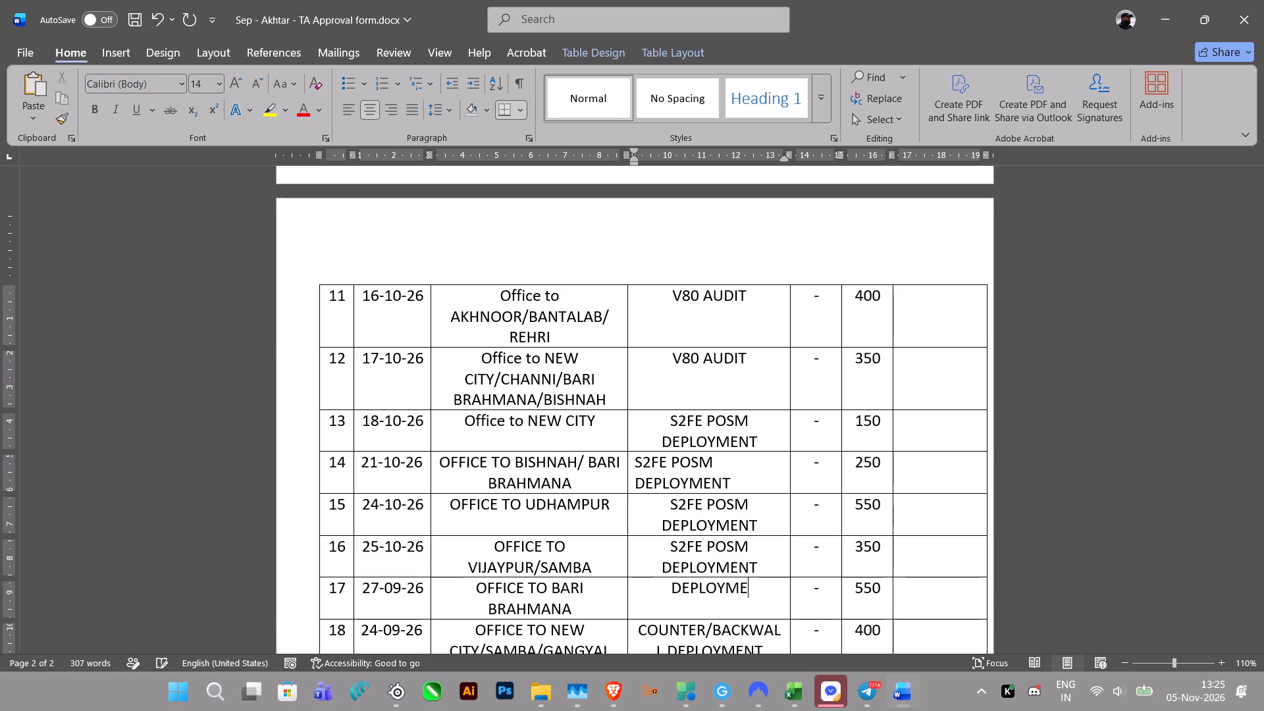
pyautogui.press('BackSpace')
pyautogui.press('BackSpace')
pyautogui.press('BackSpace')
pyautogui.press('BackSpace')
pyautogui.press('BackSpace')
pyautogui.press('BackSpace')
pyautogui.press('BackSpace')
pyautogui.press('BackSpace')
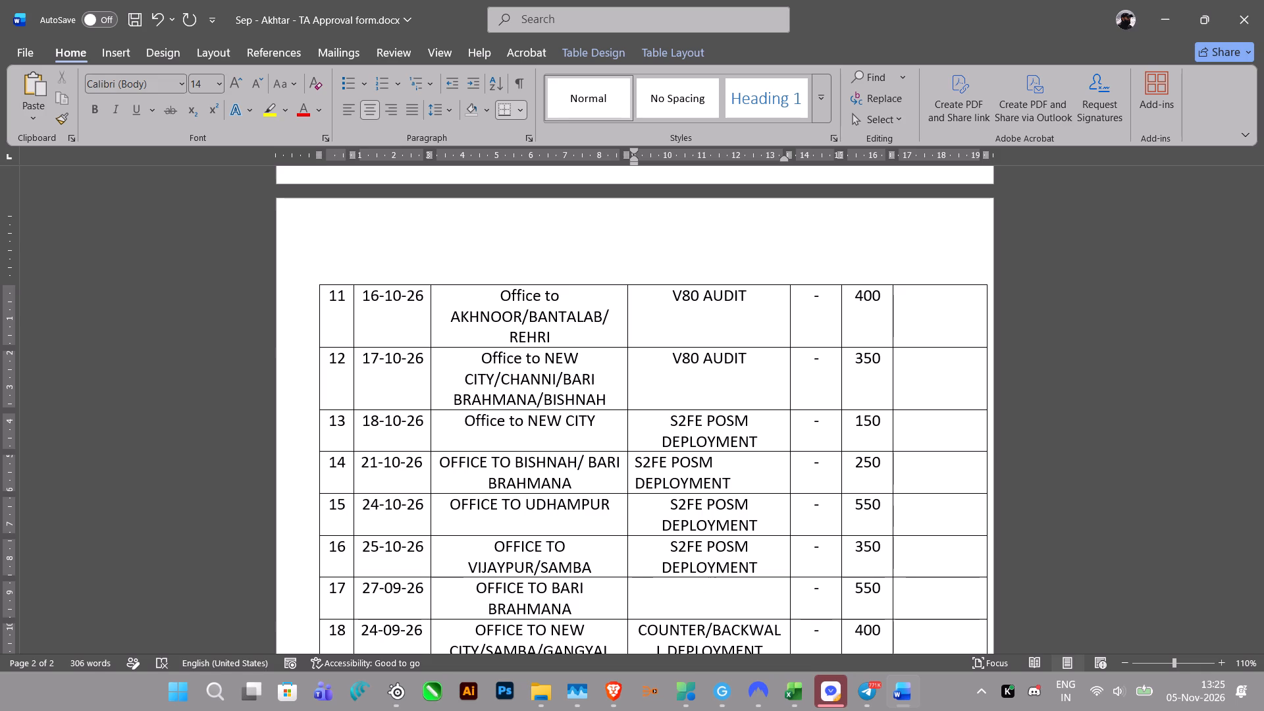
pyautogui.press('v')
pyautogui.press('8')
pyautogui.press('0')
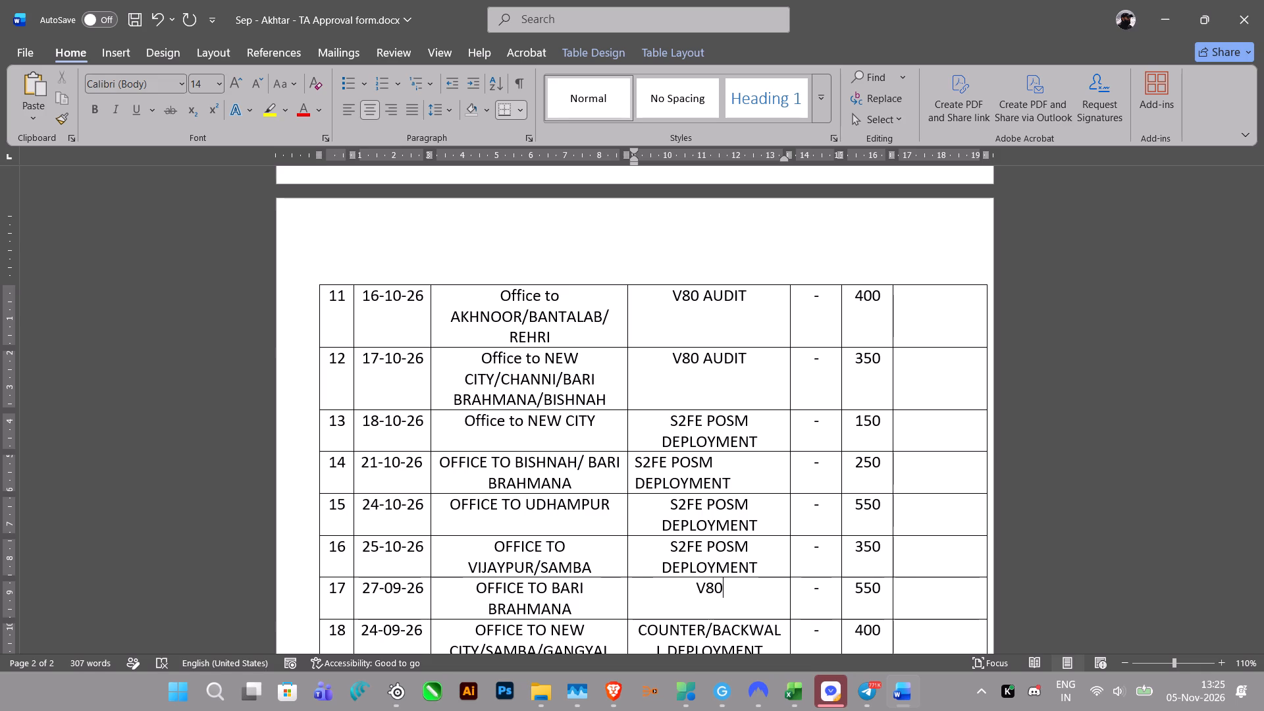
pyautogui.press('space')
pyautogui.write('AC')
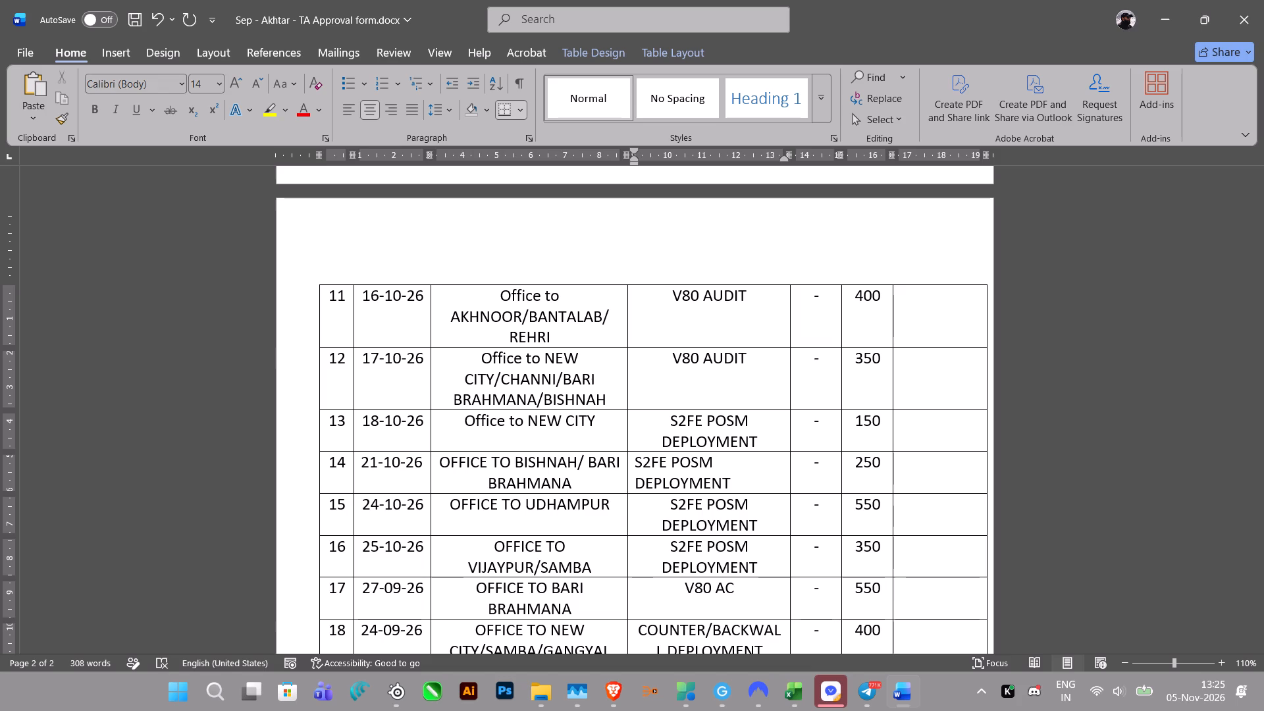
pyautogui.press('i')
pyautogui.press('BackSpace')
pyautogui.write('TOV')
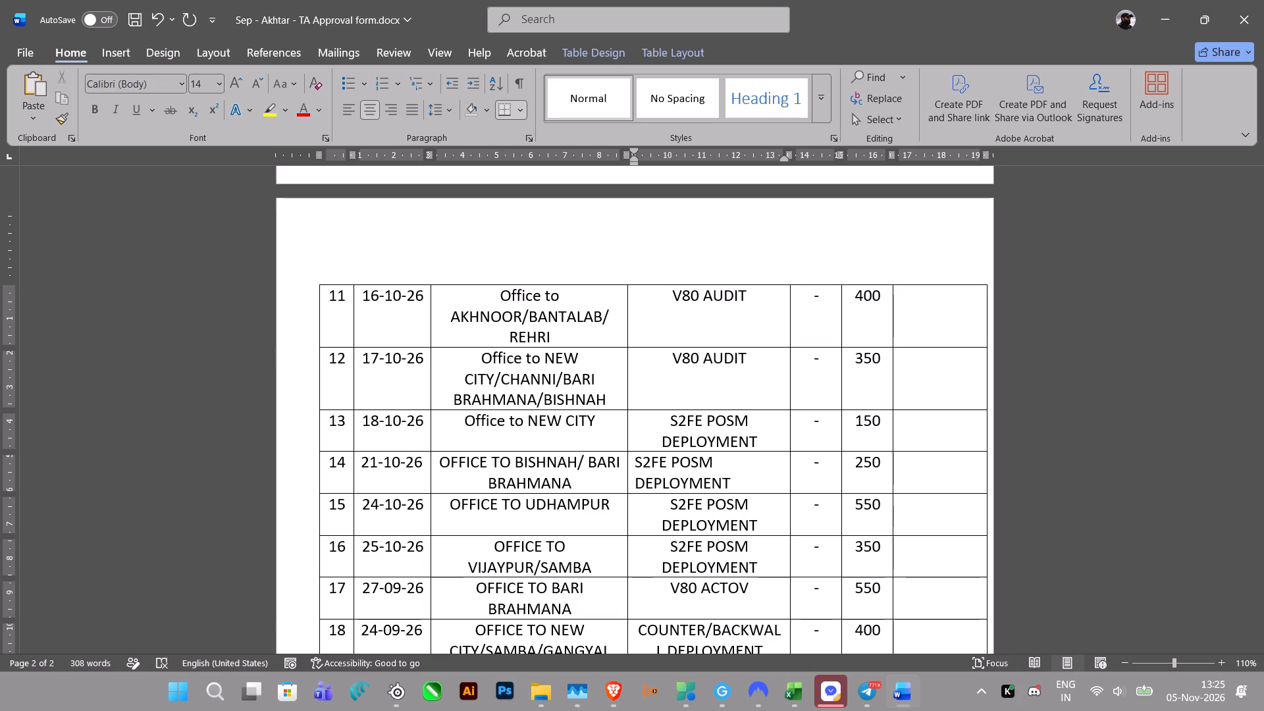
pyautogui.press('BackSpace')
pyautogui.press('BackSpace')
pyautogui.write('IVITY')
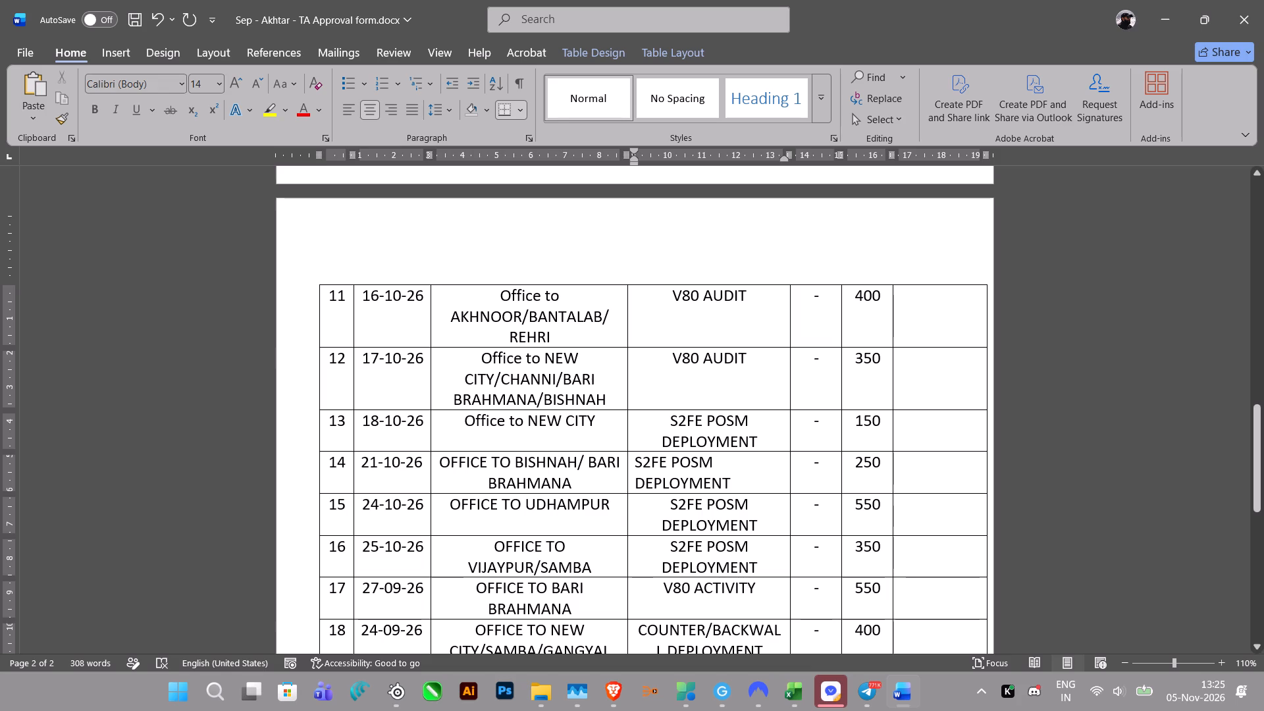
# Change the amount in row 17 to 250.
pyautogui.click(871, 590)
pyautogui.press('BackSpace')
pyautogui.press('BackSpace')
pyautogui.press('0')
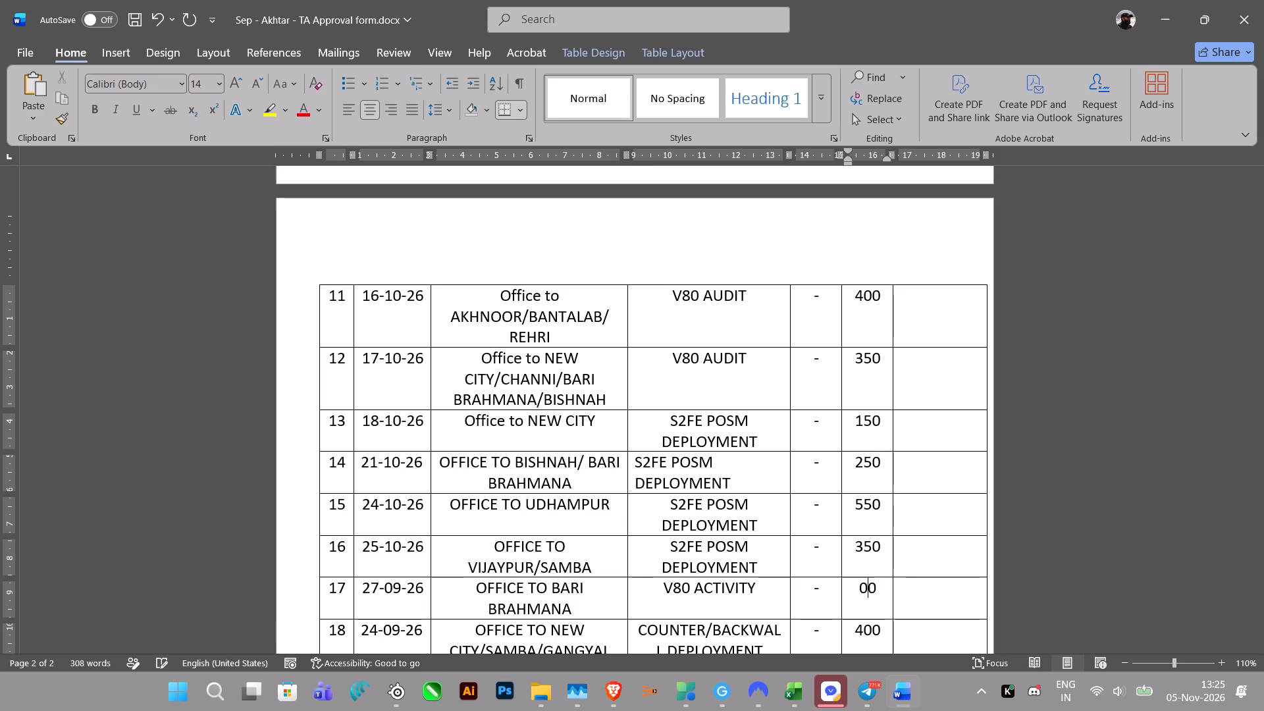
pyautogui.press('BackSpace')
pyautogui.write('25')
# Change the day in row 18's date to 28.
pyautogui.scroll(-1, 600, 628)
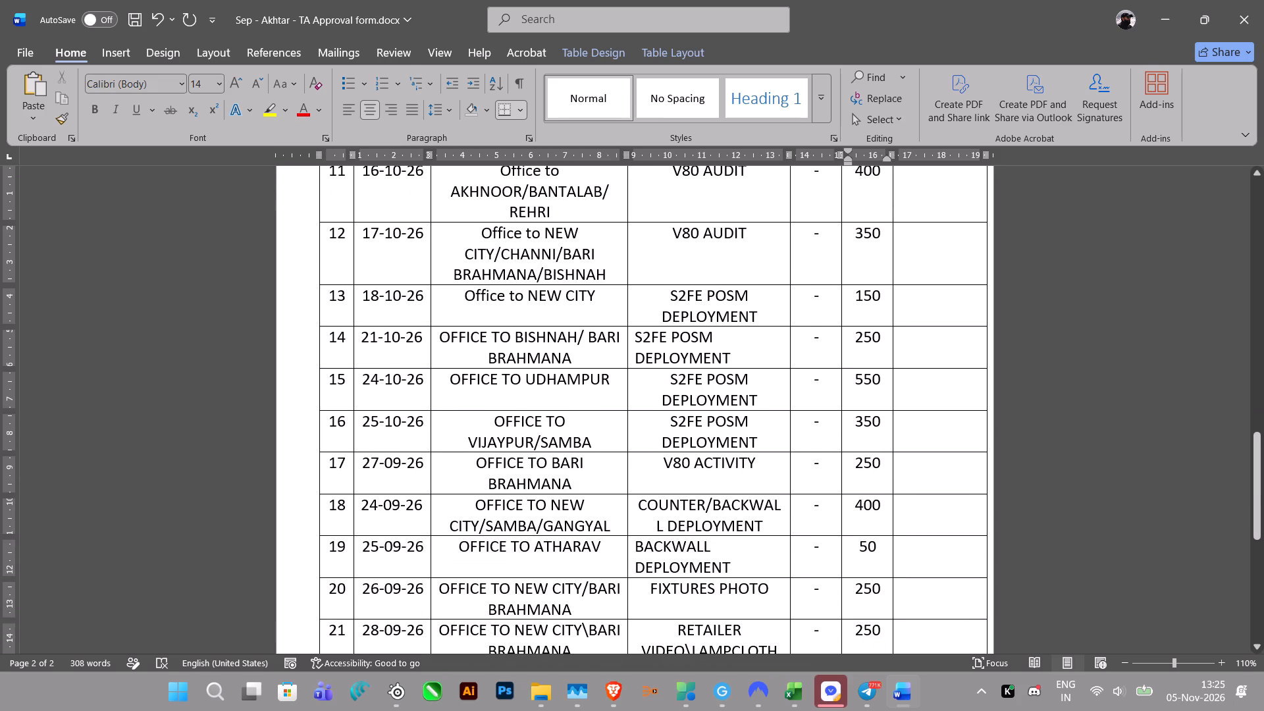
pyautogui.click(377, 504)
pyautogui.press('BackSpace')
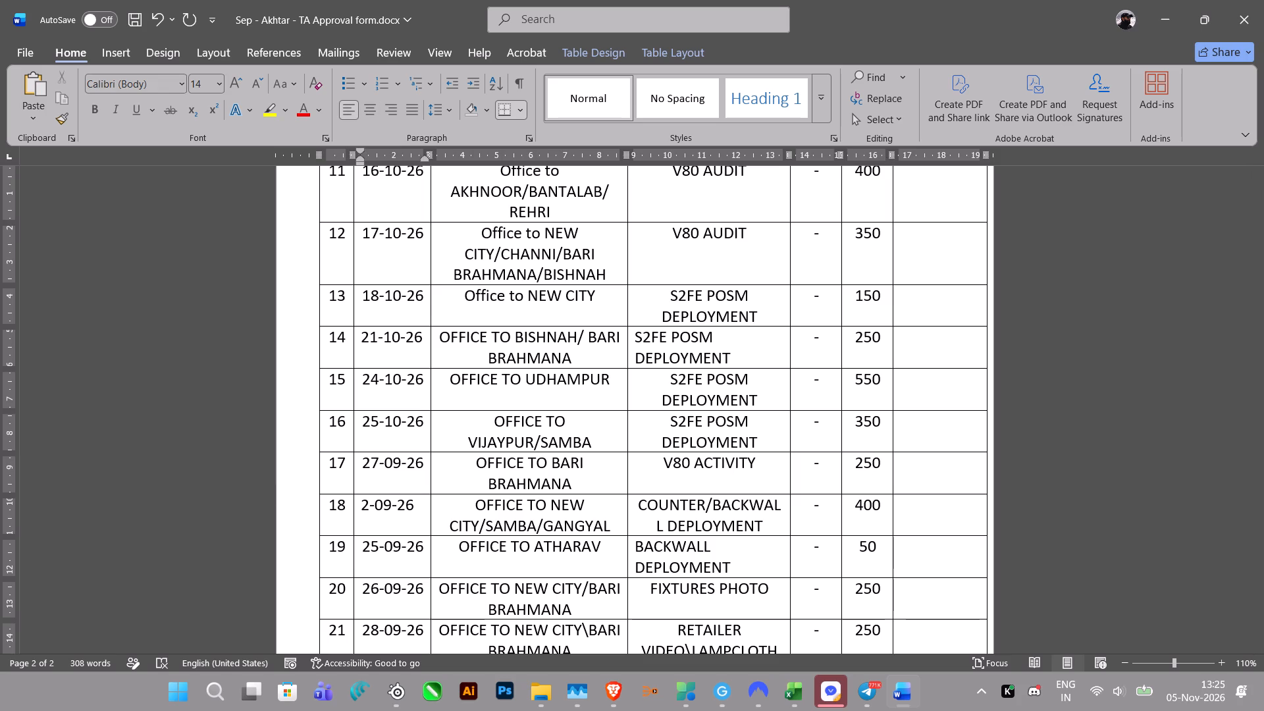
pyautogui.press('8')
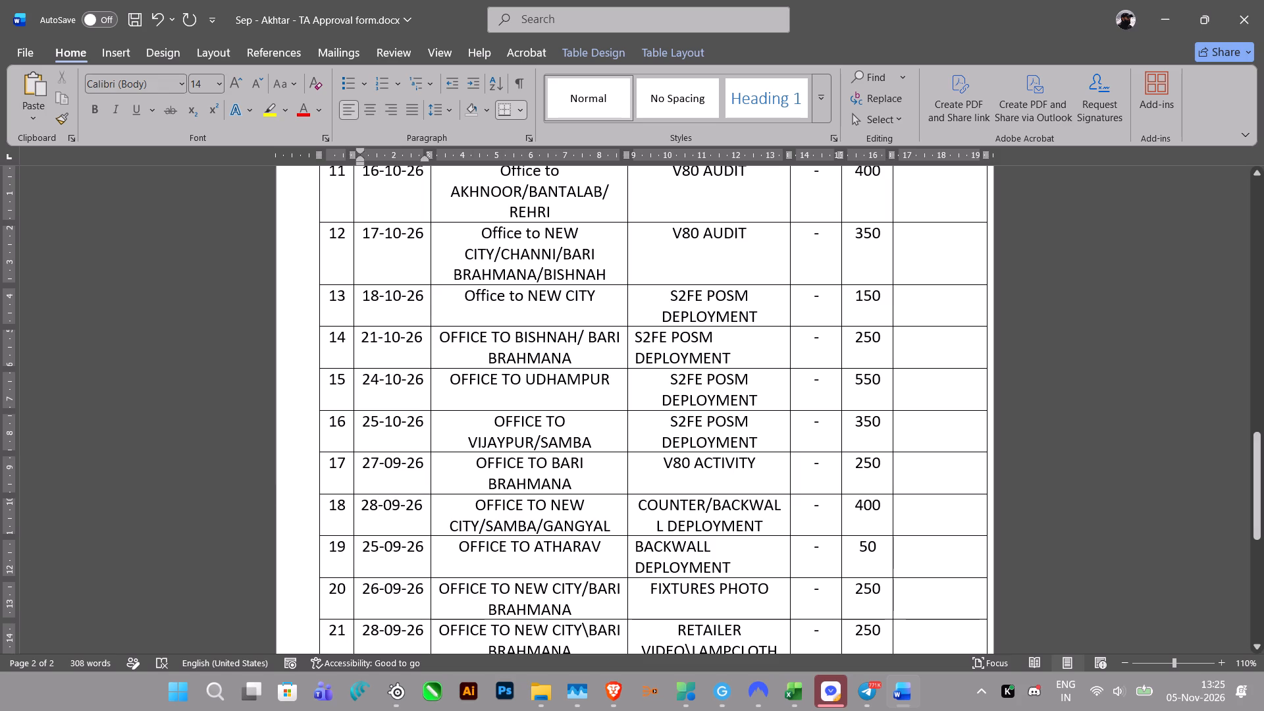
# Replace the destinations after "OFFICE TO" in row 18 with BARI BRAHMANA.
pyautogui.click(607, 527)
pyautogui.press('BackSpace')
pyautogui.press('BackSpace')
pyautogui.press('BackSpace')
pyautogui.press('BackSpace')
pyautogui.press('BackSpace')
pyautogui.press('BackSpace')
pyautogui.press('BackSpace')
pyautogui.press('BackSpace')
pyautogui.press('BackSpace')
pyautogui.press('BackSpace')
pyautogui.press('BackSpace')
pyautogui.press('BackSpace')
pyautogui.press('BackSpace')
pyautogui.press('BackSpace')
pyautogui.press('BackSpace')
pyautogui.press('BackSpace')
pyautogui.press('BackSpace')
pyautogui.press('BackSpace')
pyautogui.press('BackSpace')
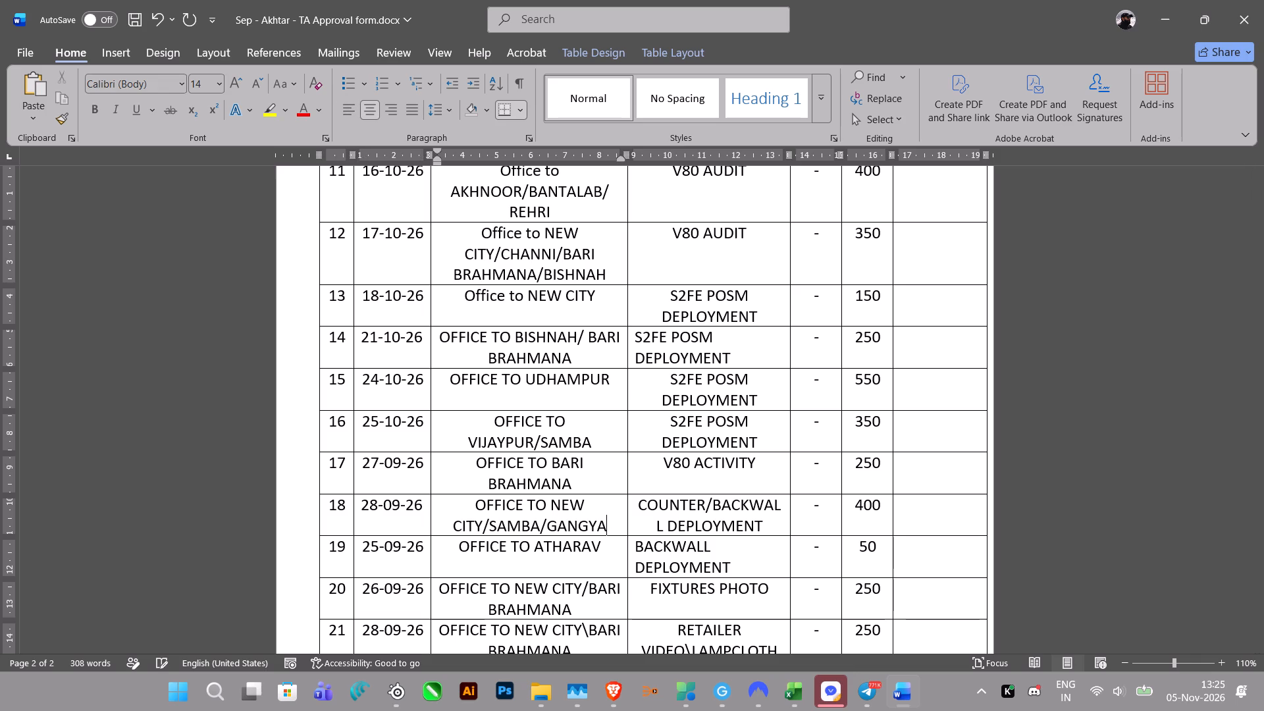
pyautogui.press('BackSpace')
pyautogui.press('BackSpace')
pyautogui.press('BackSpace')
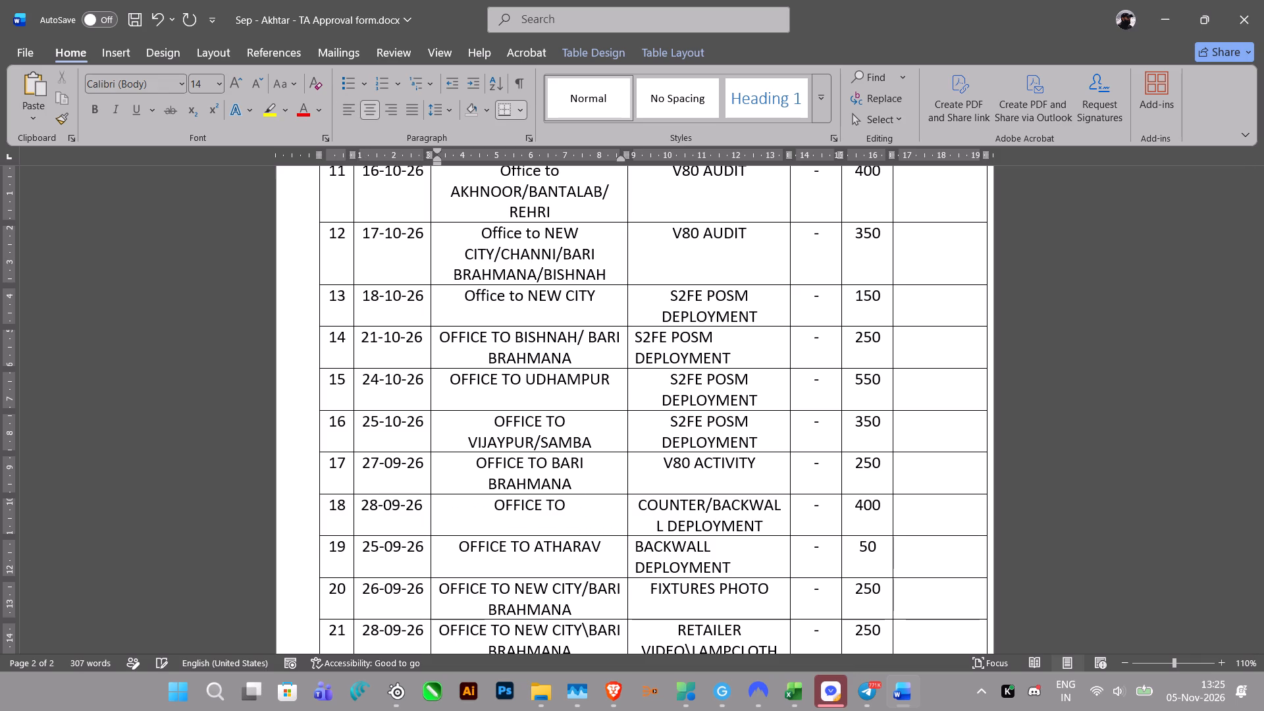
pyautogui.write('BARI')
pyautogui.press('space')
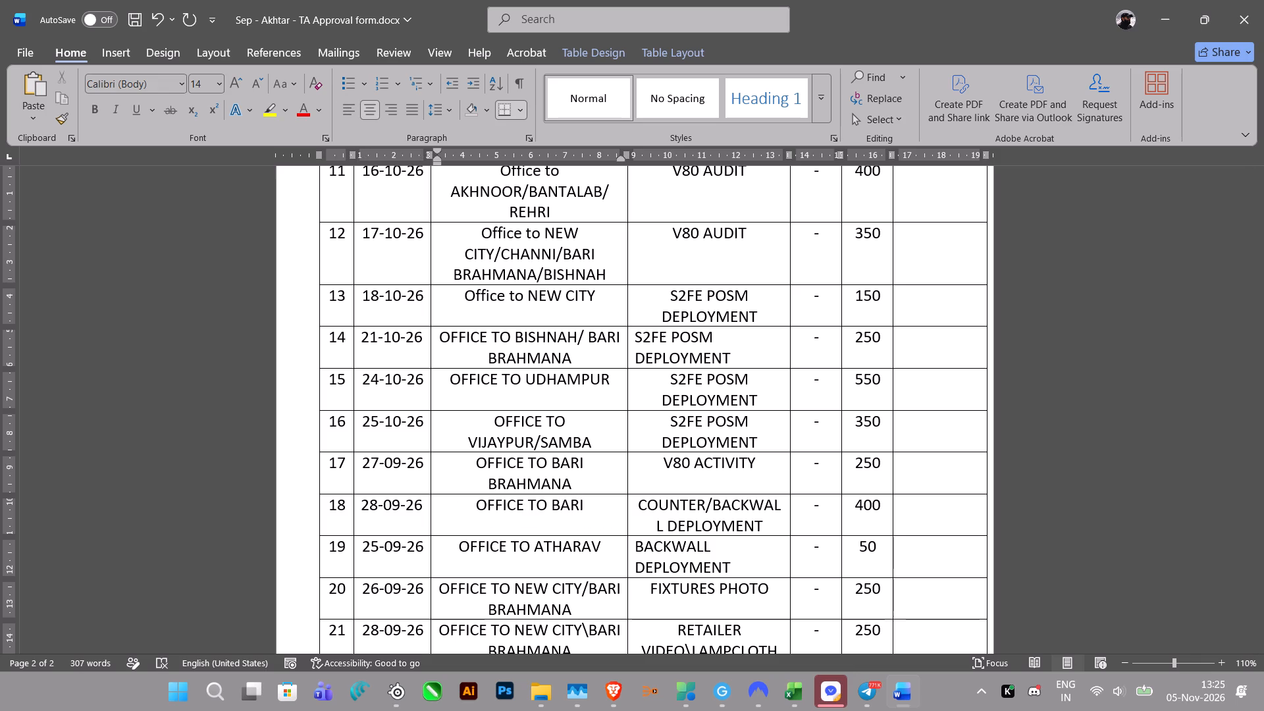
pyautogui.press('n')
pyautogui.press('BackSpace')
pyautogui.write('BR')
pyautogui.write('AHMANA')
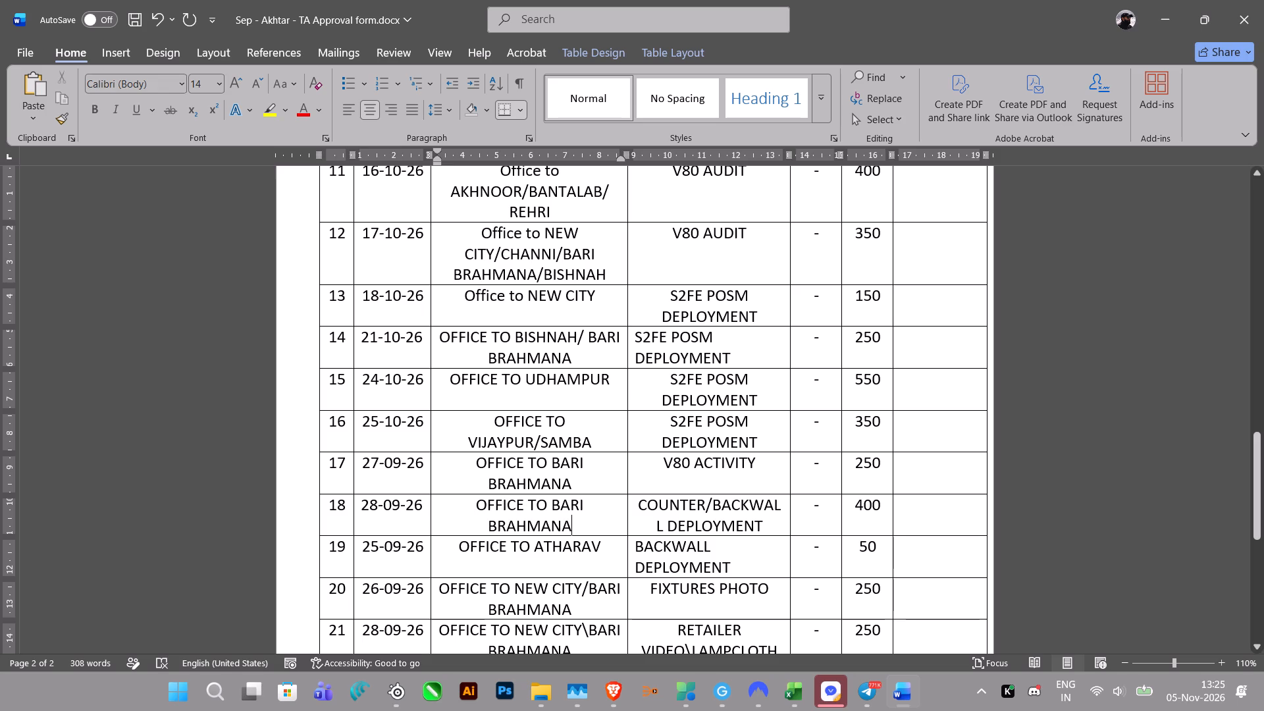
# Replace the whole visit purpose in row 18 with V80 ACTIVITY.
pyautogui.click(774, 526)
pyautogui.press('BackSpace')
pyautogui.press('BackSpace')
pyautogui.press('BackSpace')
pyautogui.press('BackSpace')
pyautogui.press('BackSpace')
pyautogui.press('BackSpace')
pyautogui.press('BackSpace')
pyautogui.press('BackSpace')
pyautogui.press('BackSpace')
pyautogui.press('BackSpace')
pyautogui.press('BackSpace')
pyautogui.press('BackSpace')
pyautogui.press('BackSpace')
pyautogui.press('BackSpace')
pyautogui.press('BackSpace')
pyautogui.press('BackSpace')
pyautogui.press('BackSpace')
pyautogui.press('BackSpace')
pyautogui.press('BackSpace')
pyautogui.press('BackSpace')
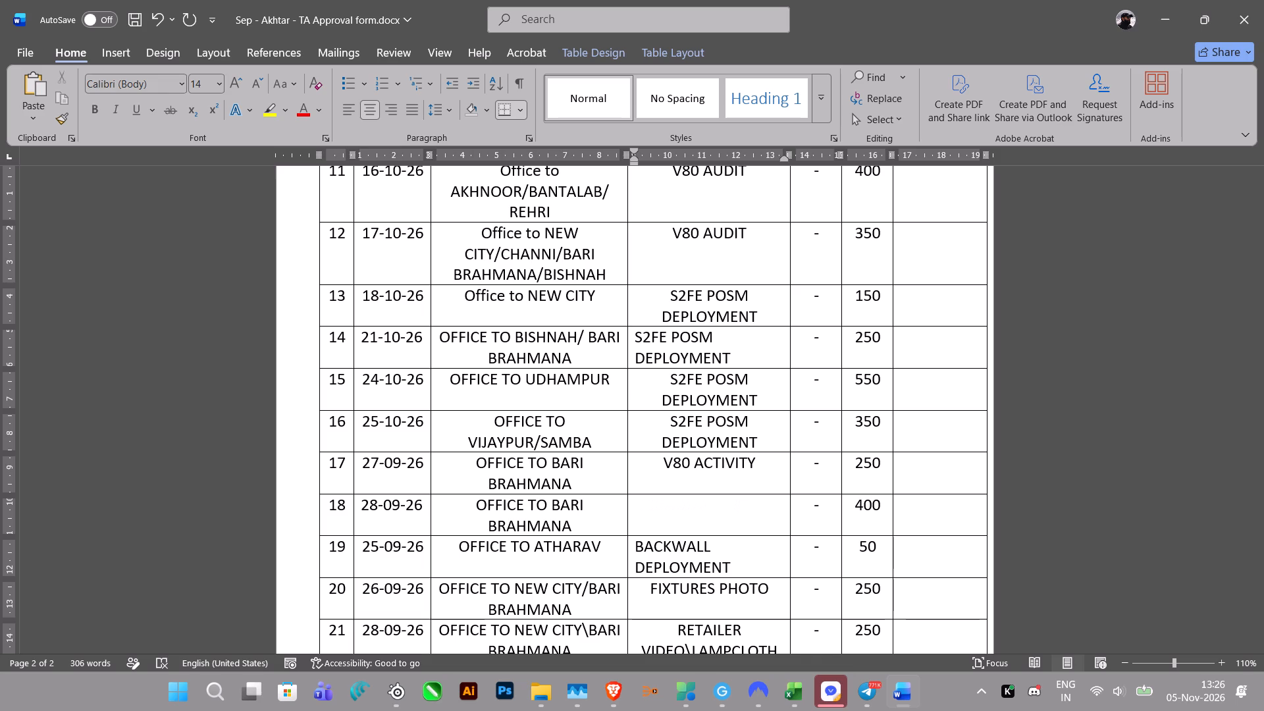
pyautogui.write('V80')
pyautogui.press('space')
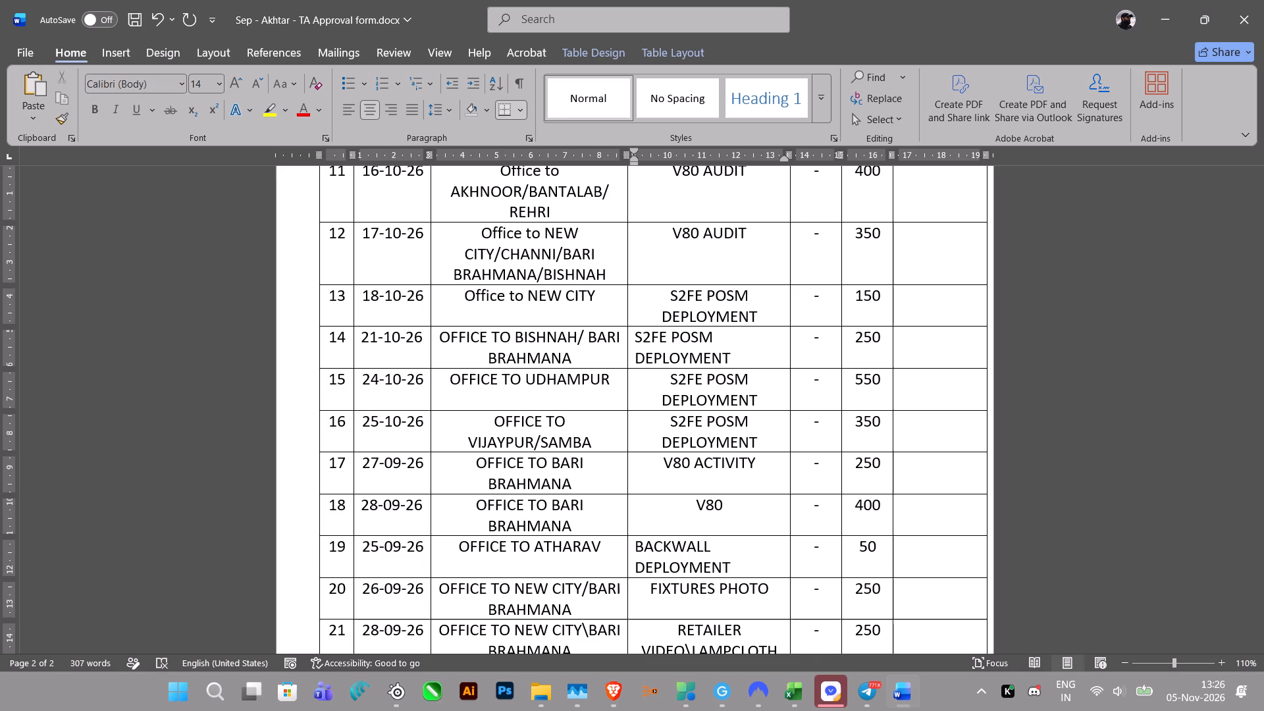
pyautogui.press('space')
pyautogui.write('ACTIV')
pyautogui.write('ITY')
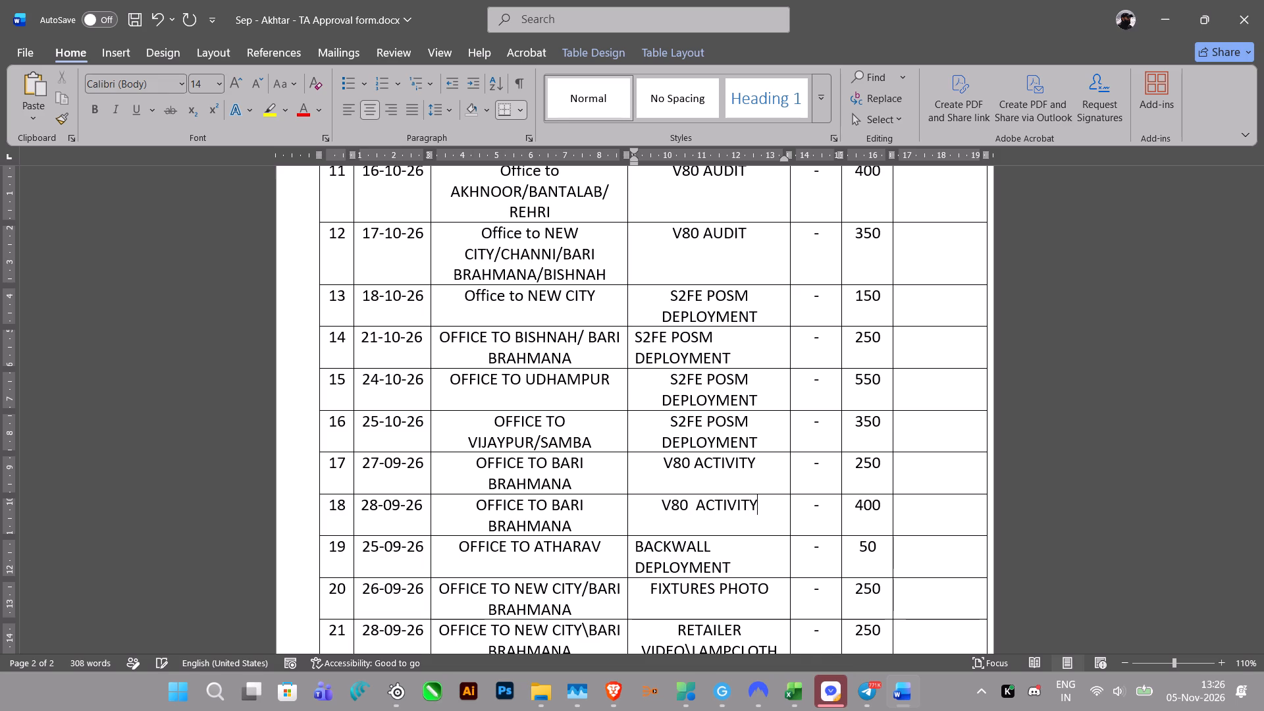
# Change the amount in row 18 to 250.
pyautogui.click(872, 504)
pyautogui.press('BackSpace')
pyautogui.press('BackSpace')
pyautogui.write('25')
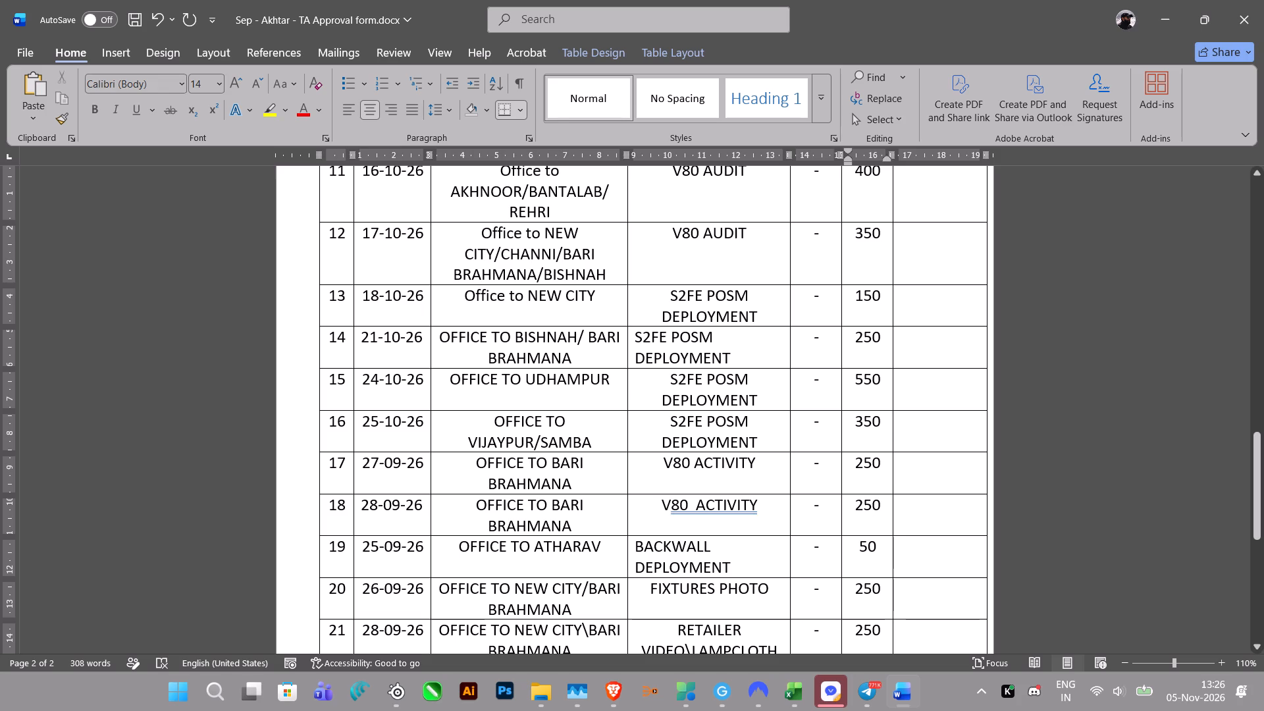
# Change the date in row 19 to 29-10-26.
pyautogui.click(382, 545)
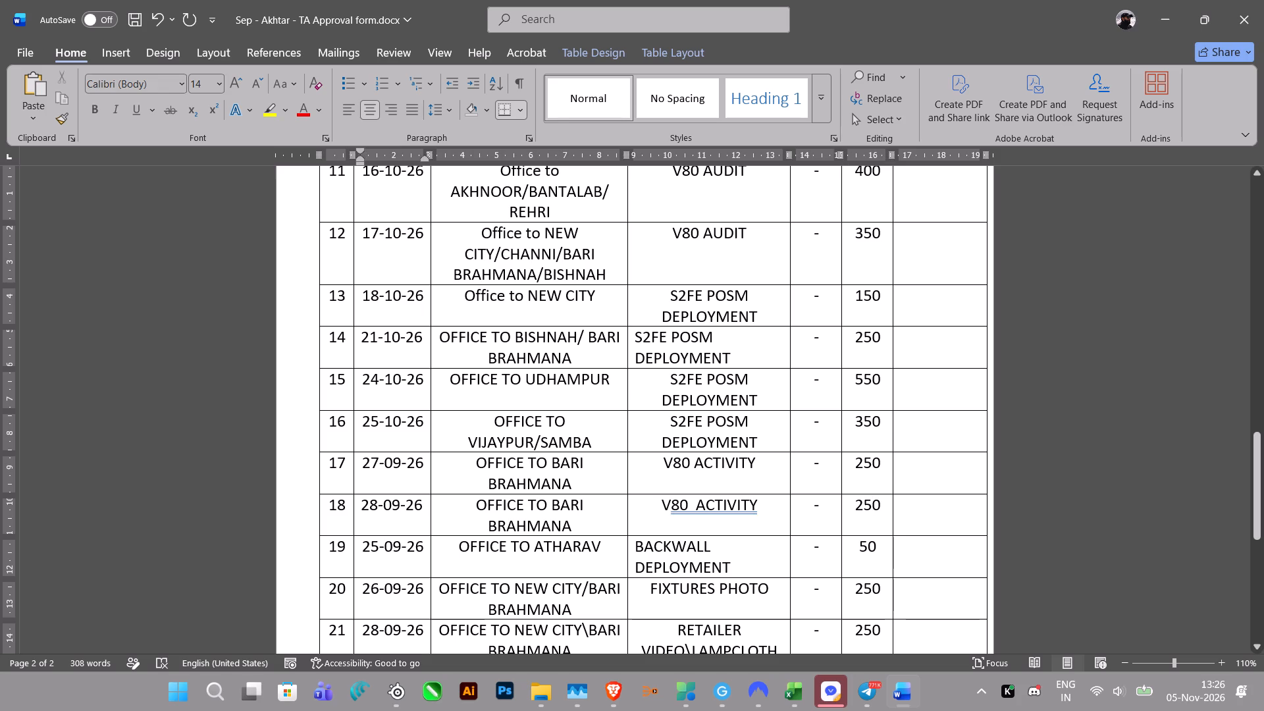
pyautogui.click(377, 545)
pyautogui.press('BackSpace')
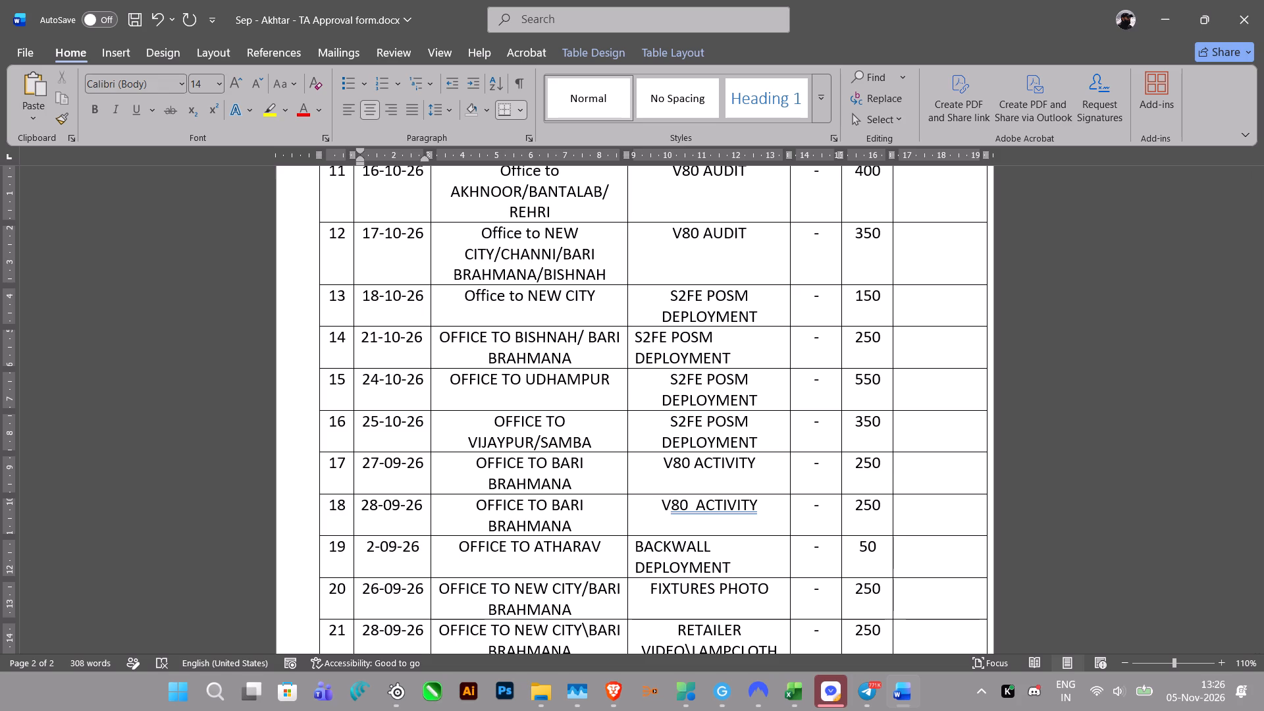
pyautogui.press('9')
pyautogui.click(399, 545)
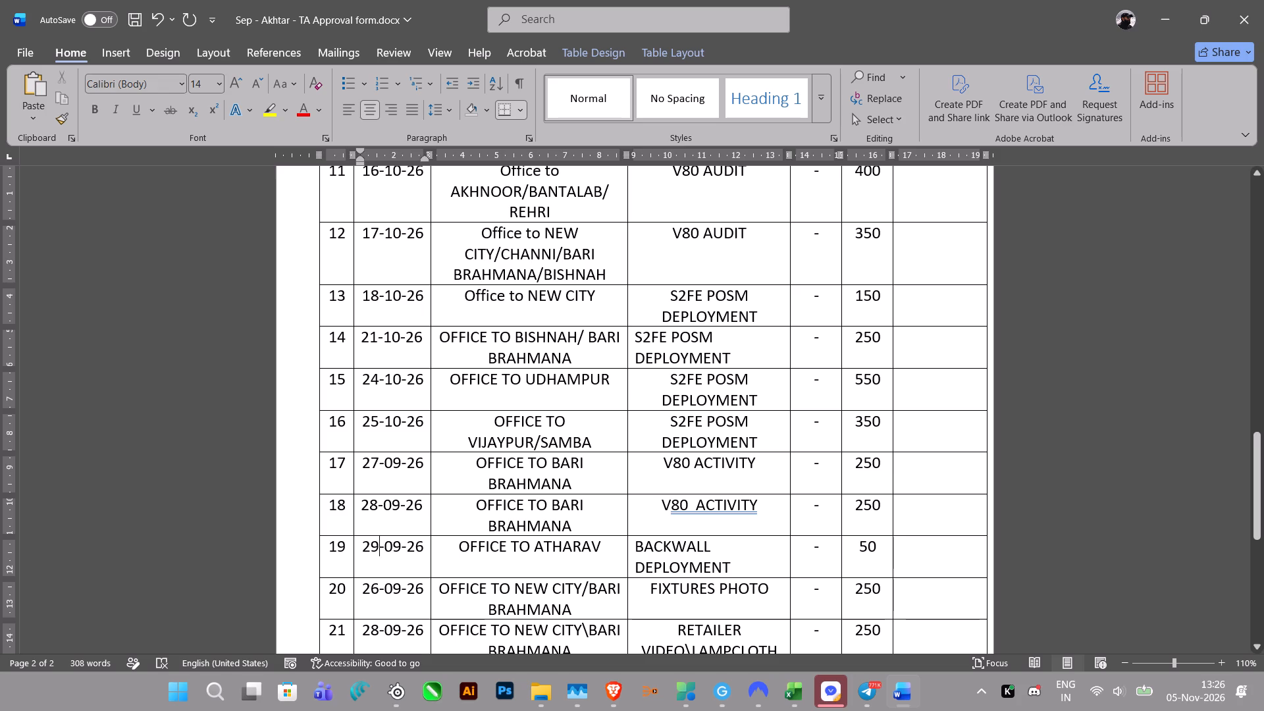
pyautogui.press('BackSpace')
pyautogui.press('BackSpace')
pyautogui.write('10')
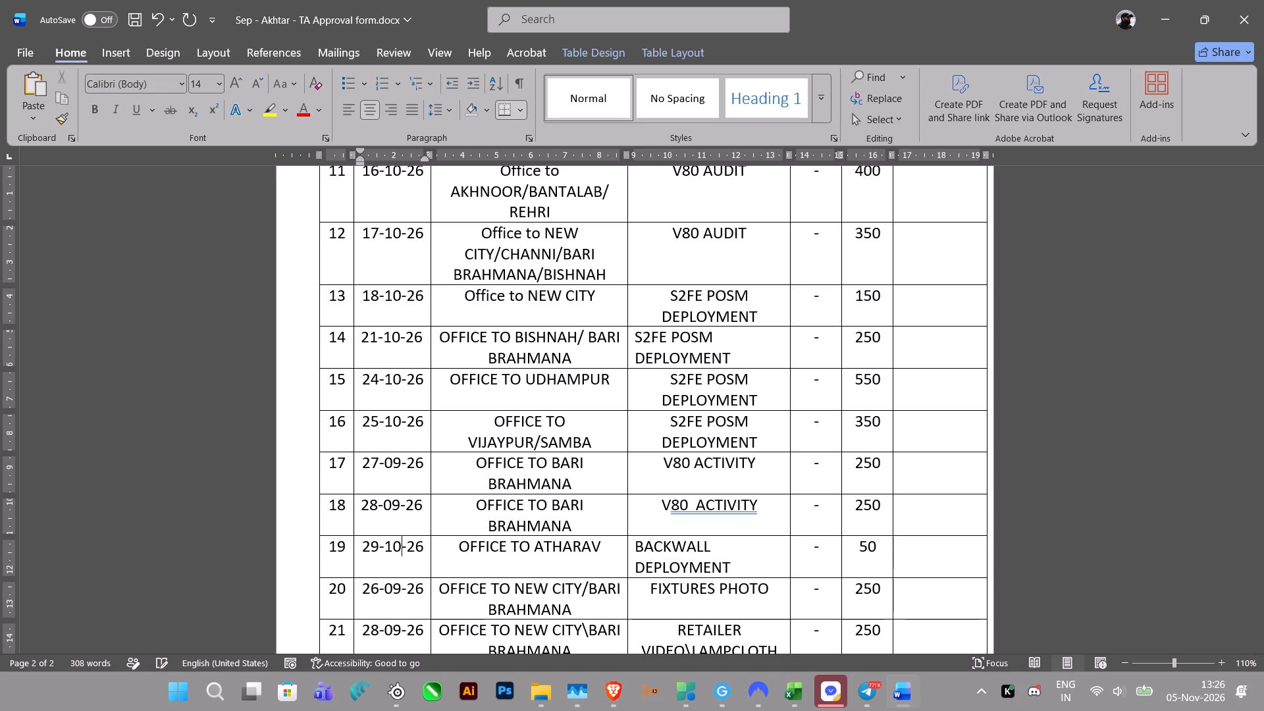
# Change the month to 10 in the dates of rows 18 and 17.
pyautogui.click(398, 506)
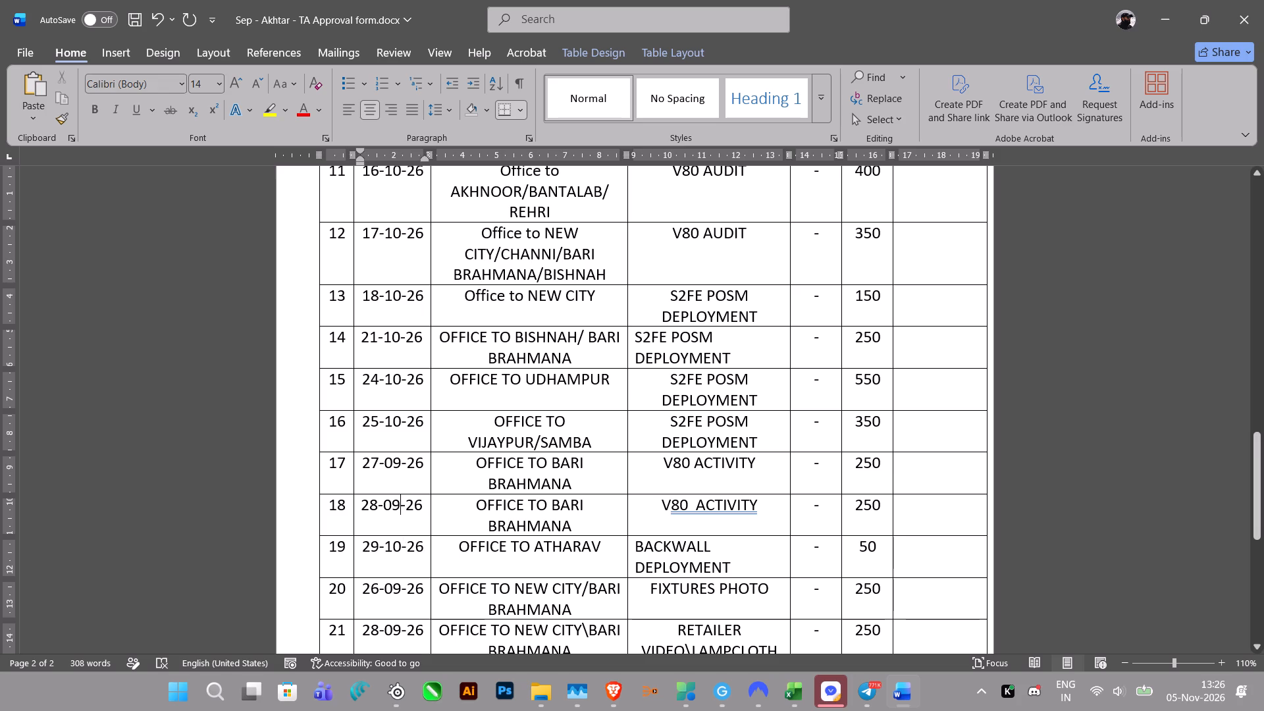
pyautogui.press('BackSpace')
pyautogui.press('BackSpace')
pyautogui.write('10')
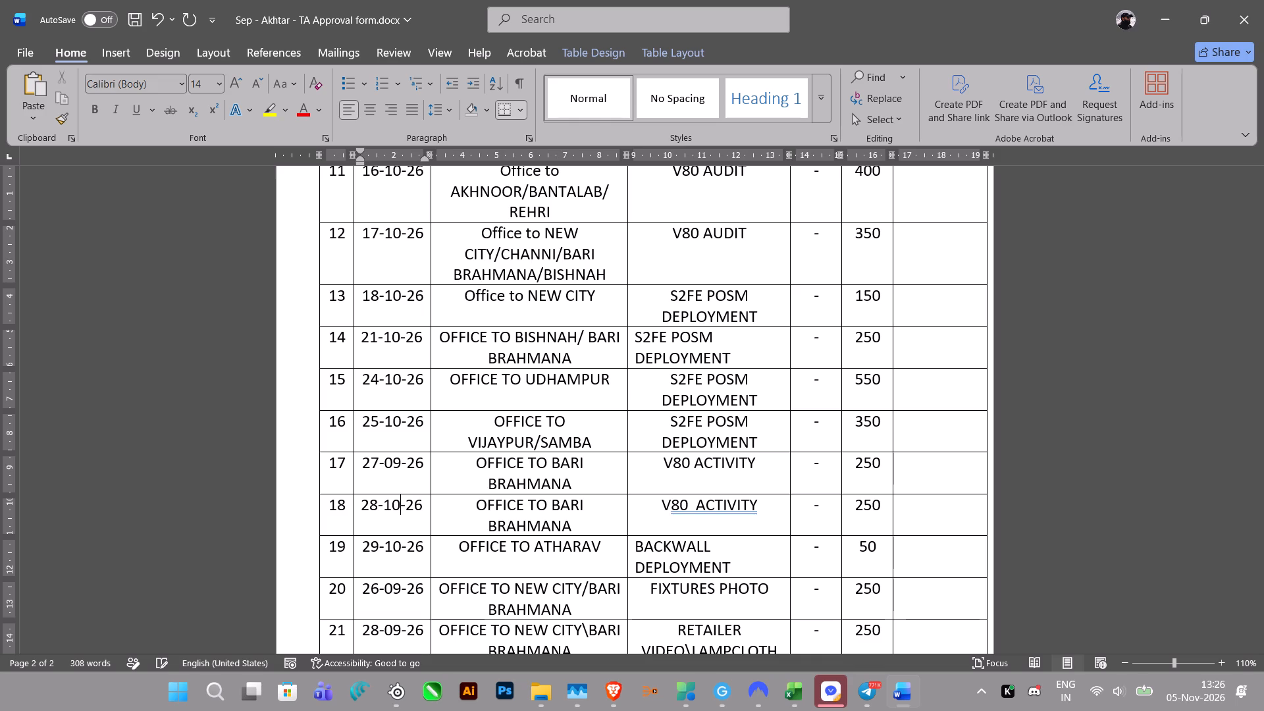
pyautogui.click(402, 461)
pyautogui.press('BackSpace')
pyautogui.press('BackSpace')
pyautogui.write('10')
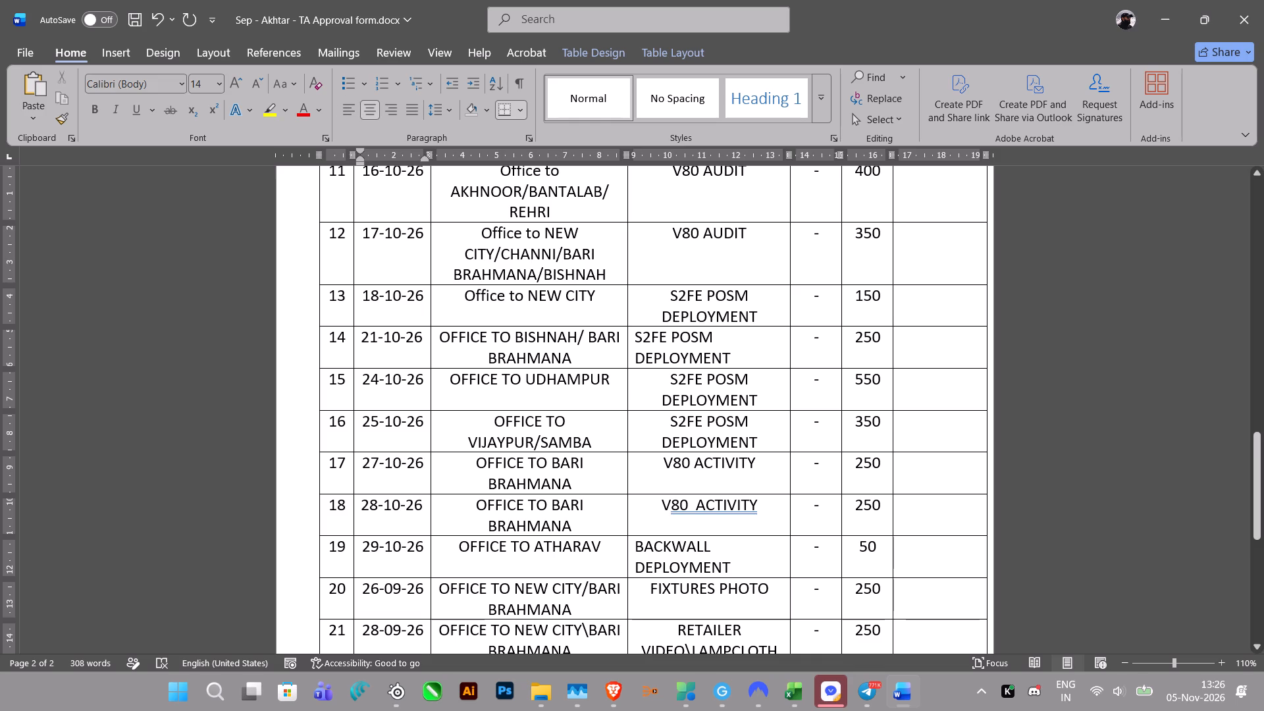
# Change the destination in row 19 to OFFICE TO NEW CITY.
pyautogui.click(609, 550)
pyautogui.press('BackSpace')
pyautogui.press('BackSpace')
pyautogui.press('BackSpace')
pyautogui.press('BackSpace')
pyautogui.press('BackSpace')
pyautogui.press('BackSpace')
pyautogui.press('BackSpace')
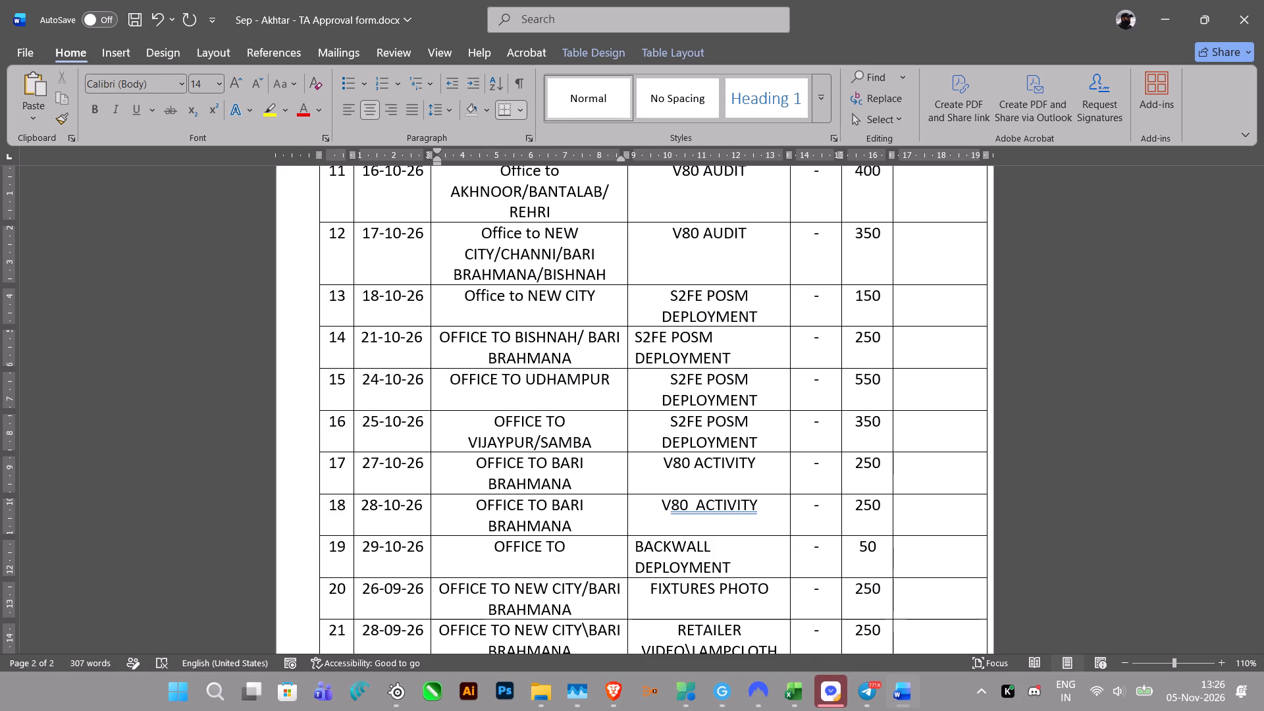
pyautogui.write('NEW')
pyautogui.press('space')
pyautogui.write('CITY')
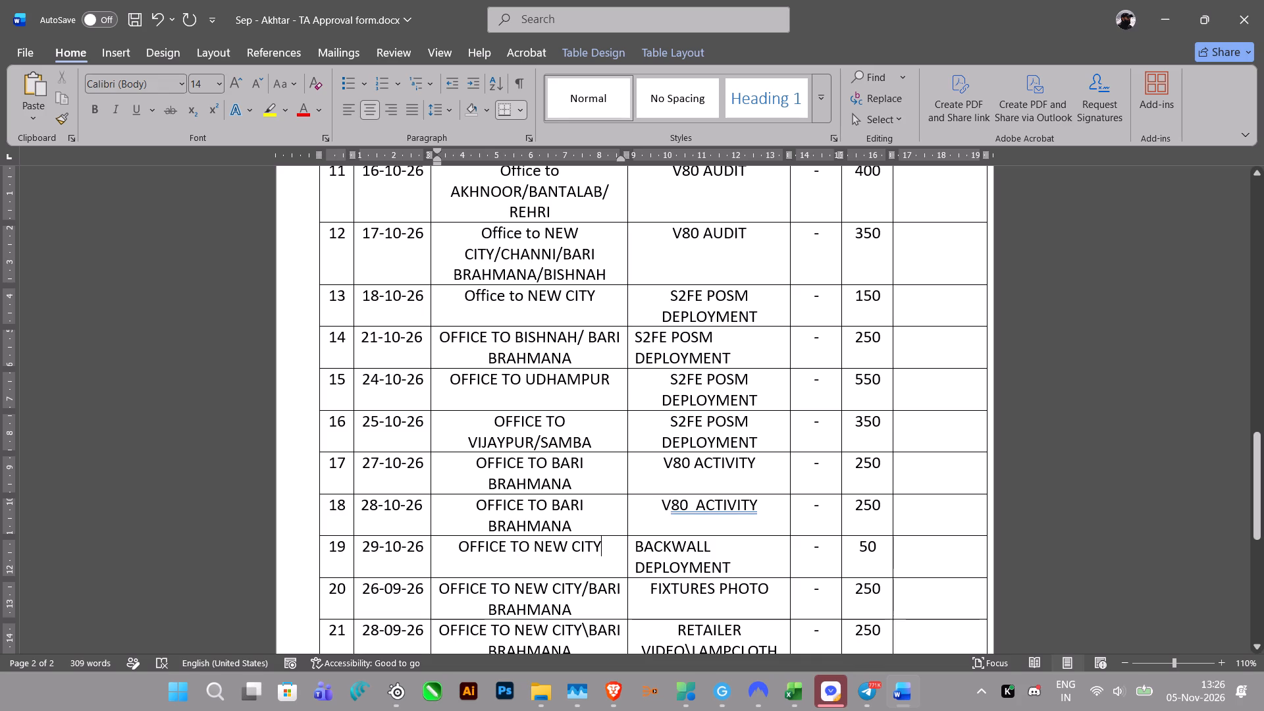
# Replace the whole visit purpose in row 19 with V80 ACTIVITY.
pyautogui.click(735, 567)
pyautogui.press('BackSpace')
pyautogui.press('BackSpace')
pyautogui.press('BackSpace')
pyautogui.press('BackSpace')
pyautogui.press('BackSpace')
pyautogui.press('BackSpace')
pyautogui.press('BackSpace')
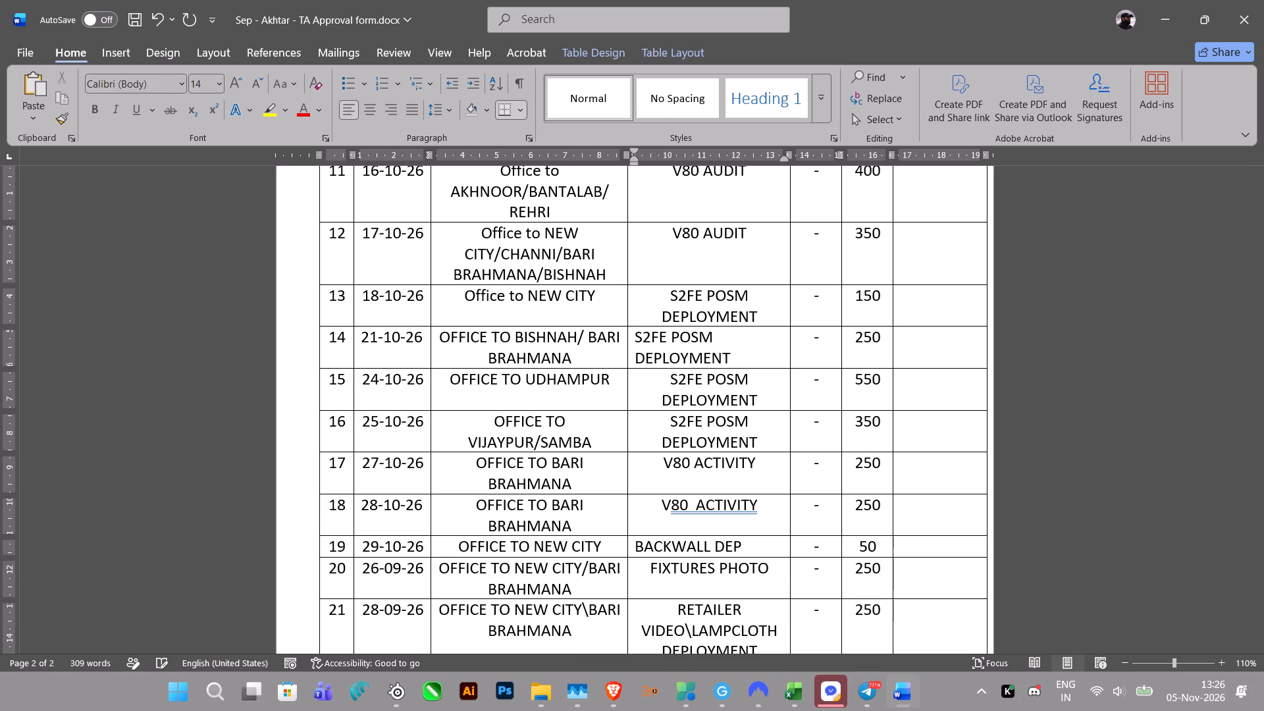
pyautogui.press('BackSpace')
pyautogui.press('BackSpace')
pyautogui.press('BackSpace')
pyautogui.press('BackSpace')
pyautogui.press('BackSpace')
pyautogui.press('BackSpace')
pyautogui.press('BackSpace')
pyautogui.press('BackSpace')
pyautogui.press('BackSpace')
pyautogui.press('BackSpace')
pyautogui.press('BackSpace')
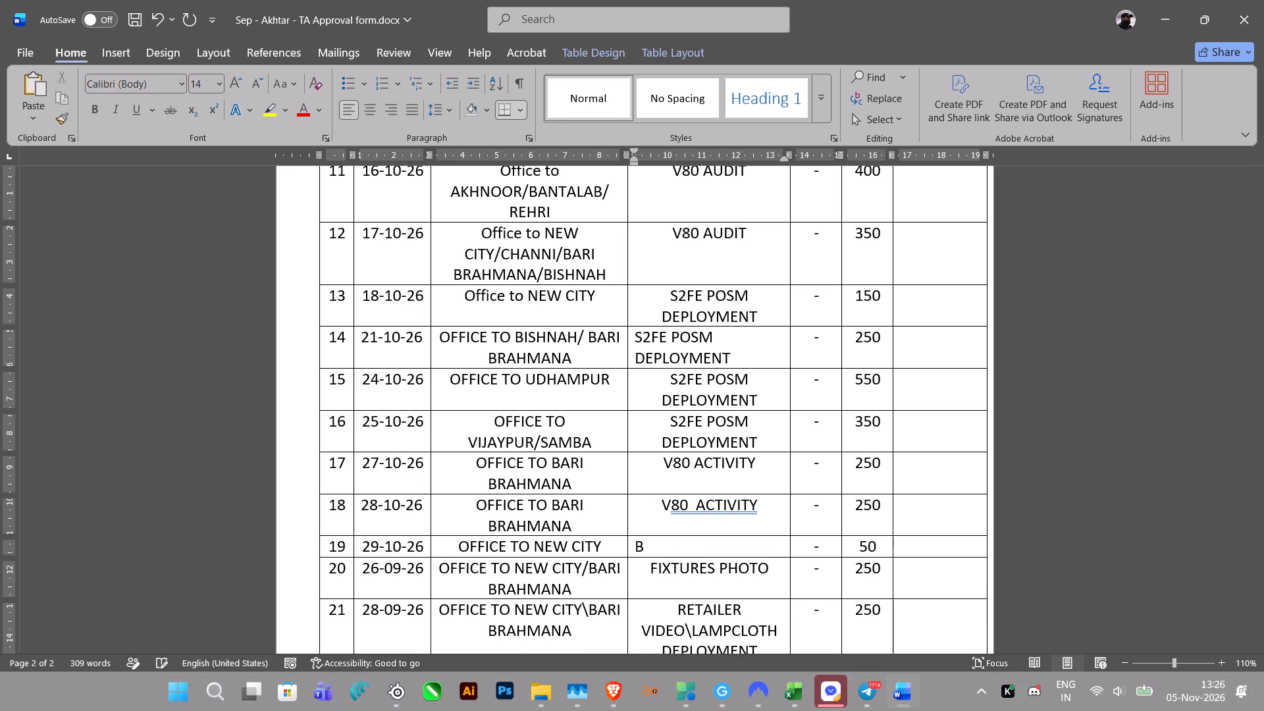
pyautogui.press('BackSpace')
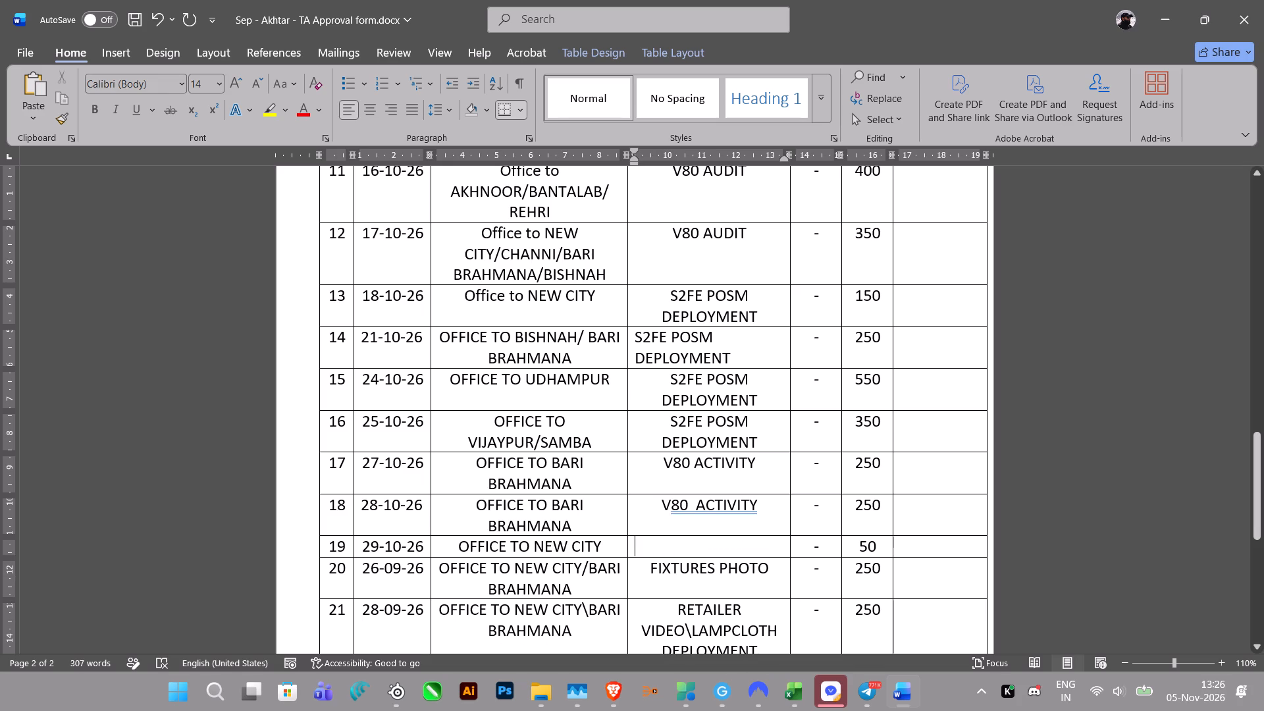
pyautogui.click(690, 542)
pyautogui.press('v')
pyautogui.write('80')
pyautogui.press('space')
pyautogui.write('AC')
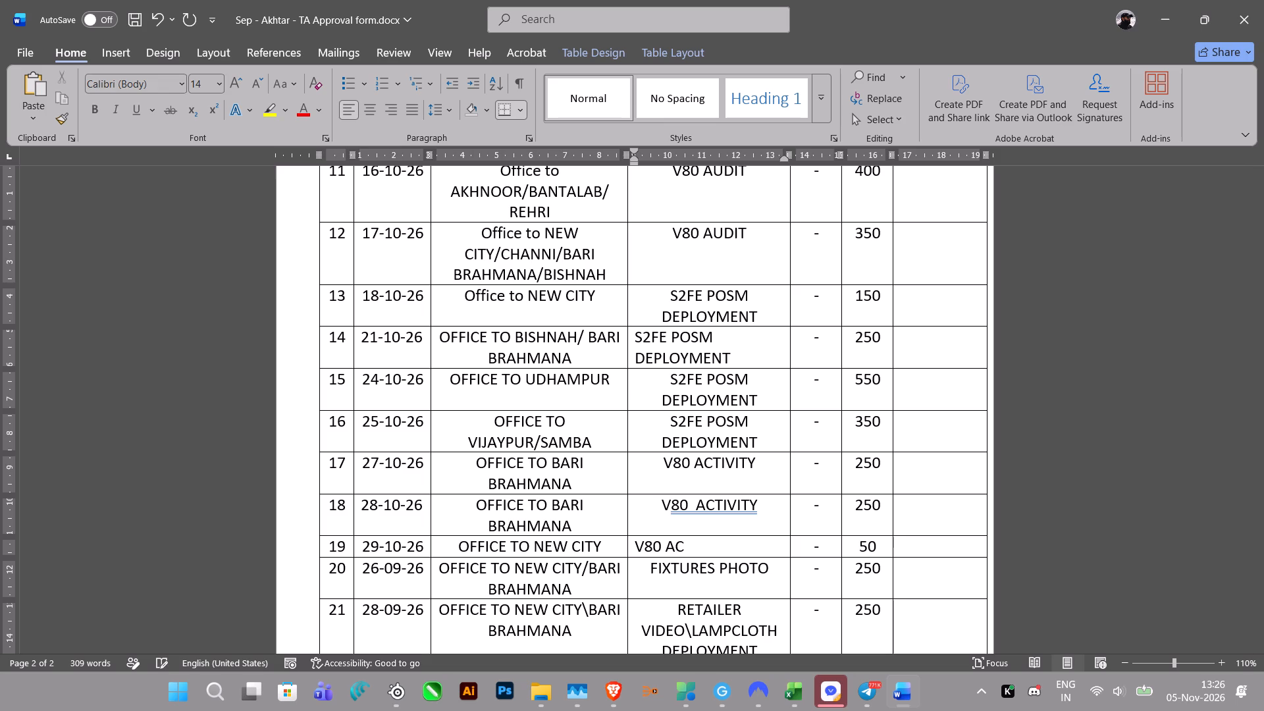
pyautogui.press('t')
pyautogui.write('IVITY')
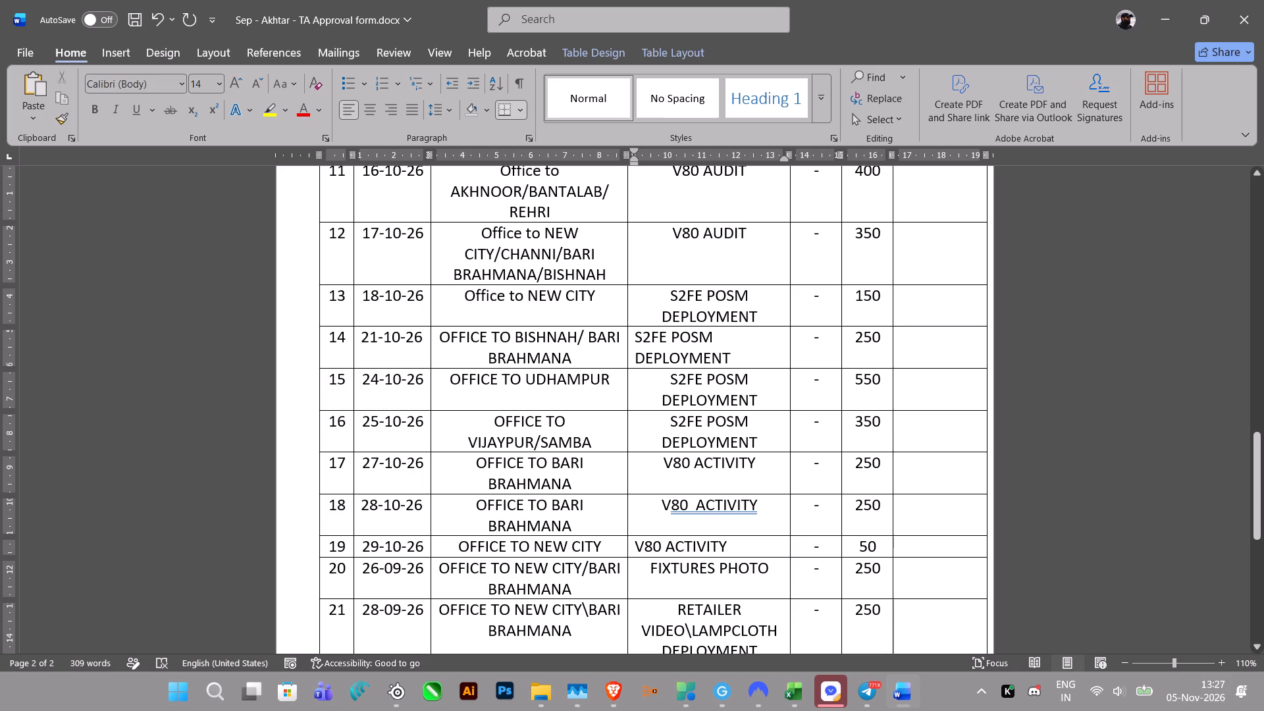
# Change the amount in row 19 to 150.
pyautogui.click(866, 542)
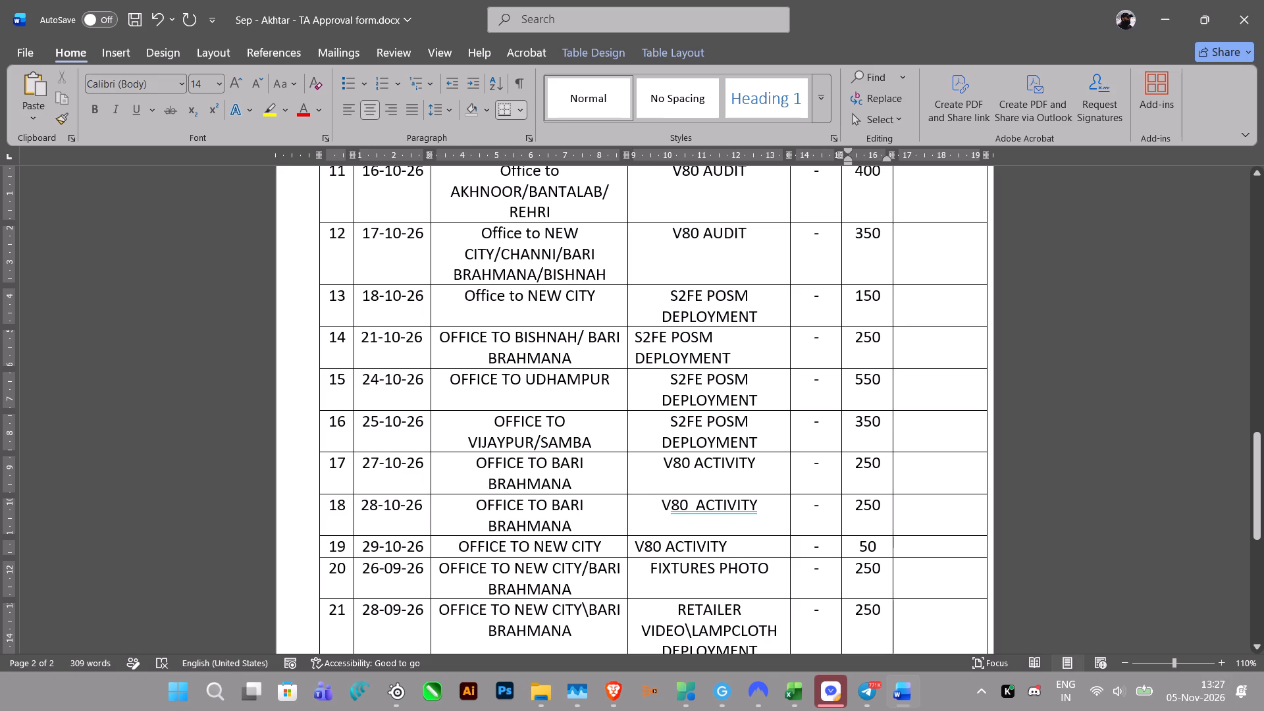
pyautogui.click(864, 545)
pyautogui.click(859, 546)
pyautogui.write('12')
pyautogui.press('BackSpace')
# Change the date in row 20 to 30-10-26.
pyautogui.click(381, 566)
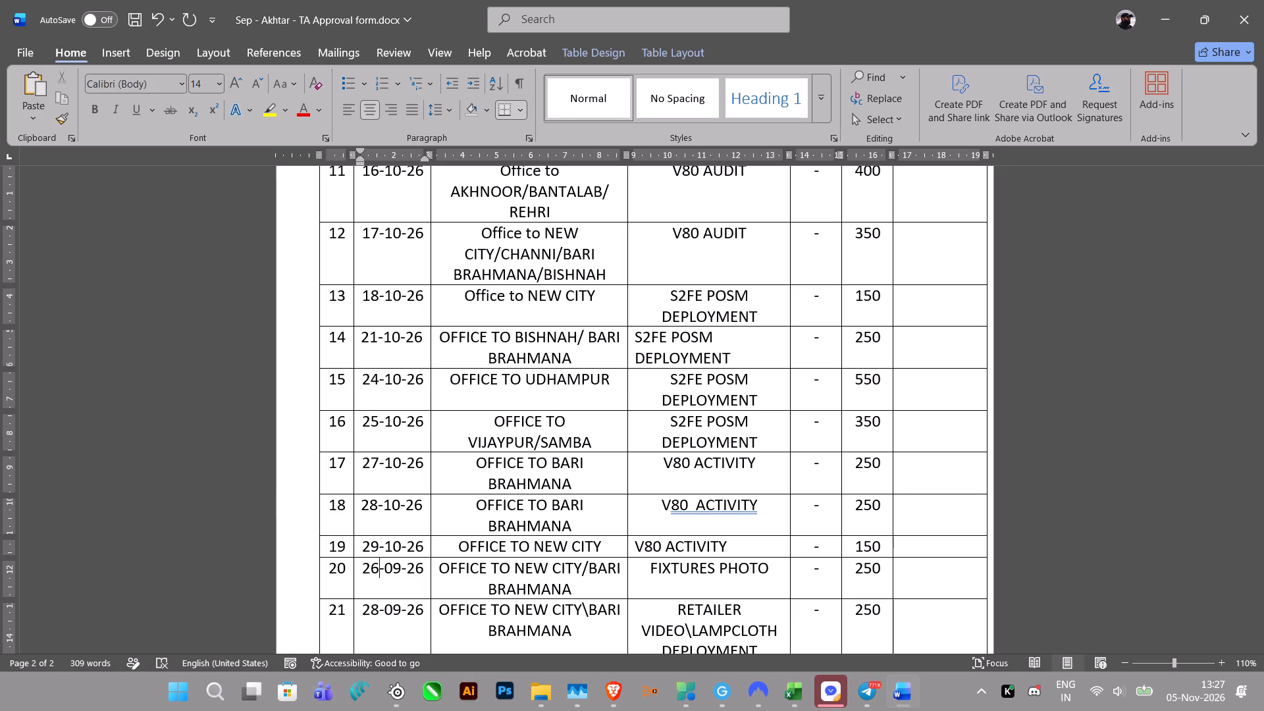
pyautogui.press('BackSpace')
pyautogui.press('BackSpace')
pyautogui.write('30')
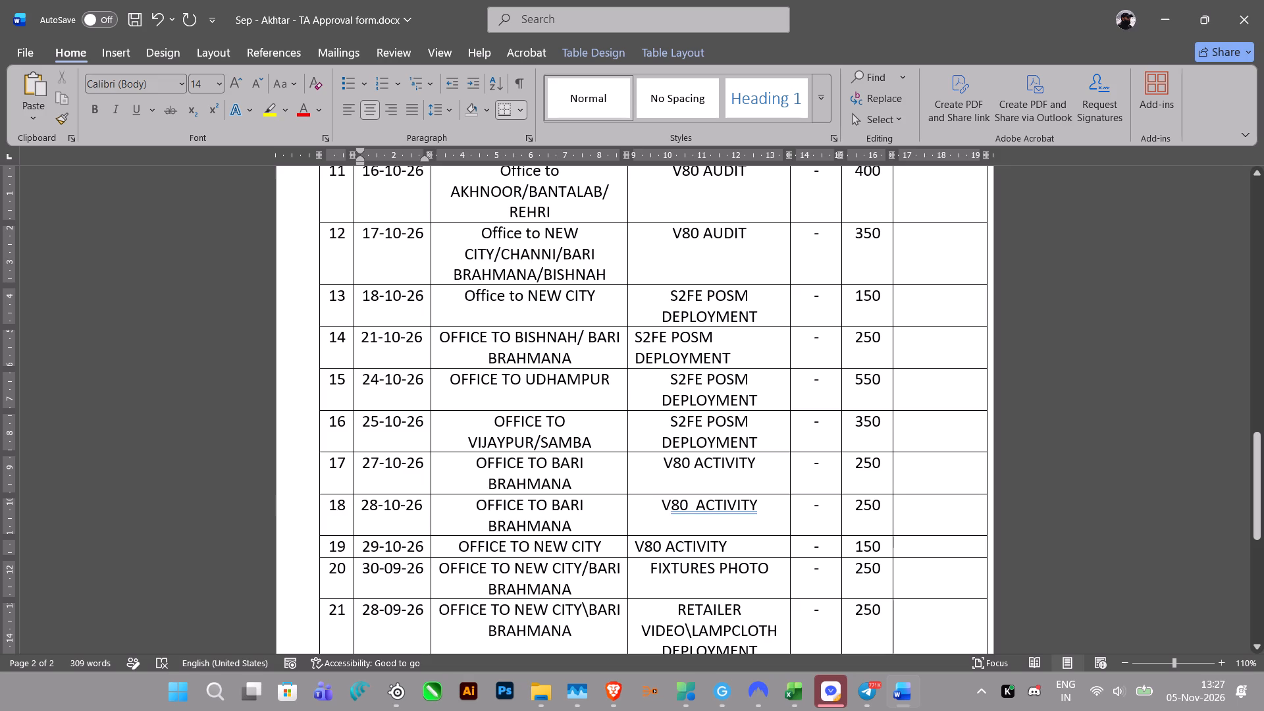
pyautogui.click(400, 568)
pyautogui.press('BackSpace')
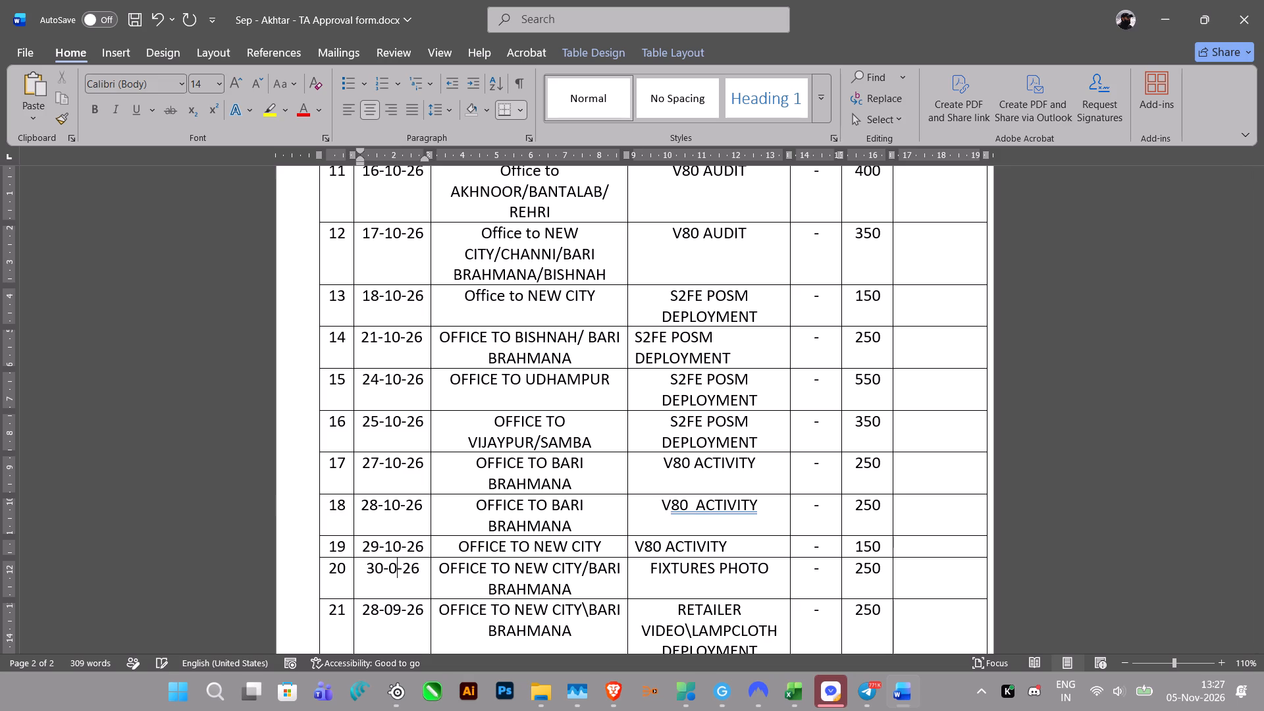
pyautogui.press('BackSpace')
pyautogui.write('10')
# Replace the whole visit purpose in row 20 with DIWALI LAMPCLOTH.
pyautogui.click(578, 584)
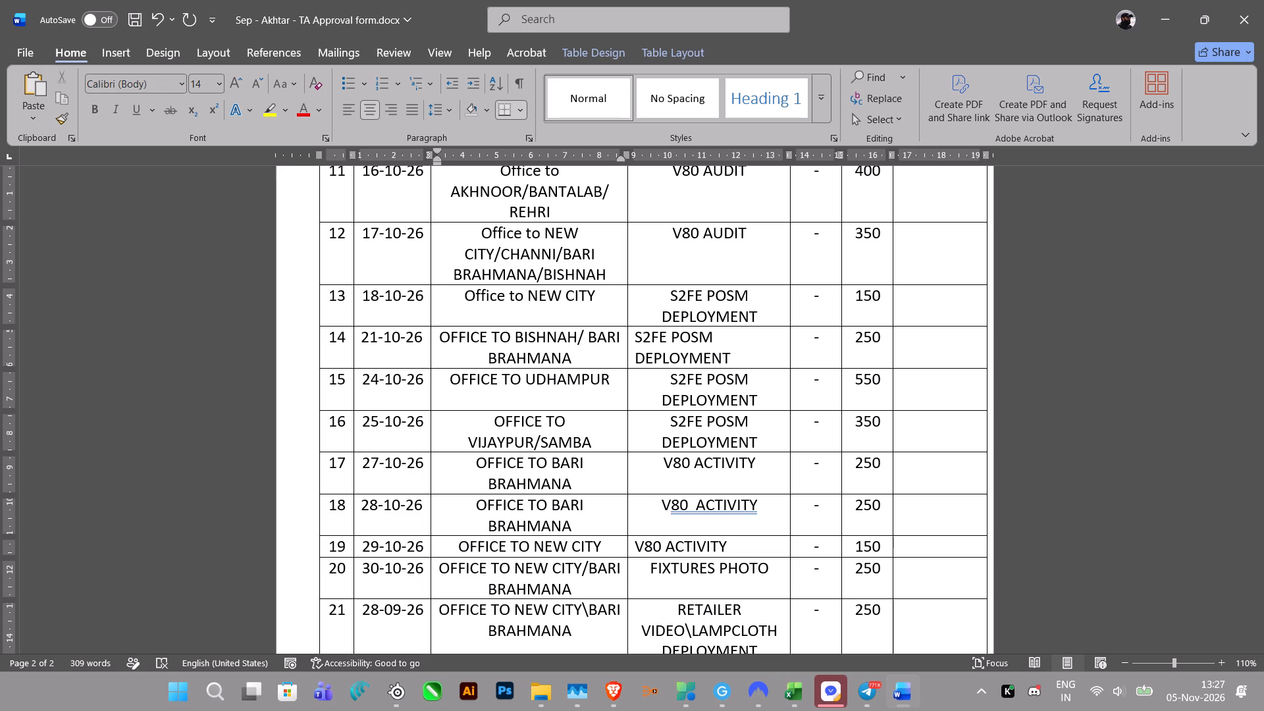
pyautogui.click(770, 567)
pyautogui.press('BackSpace')
pyautogui.press('BackSpace')
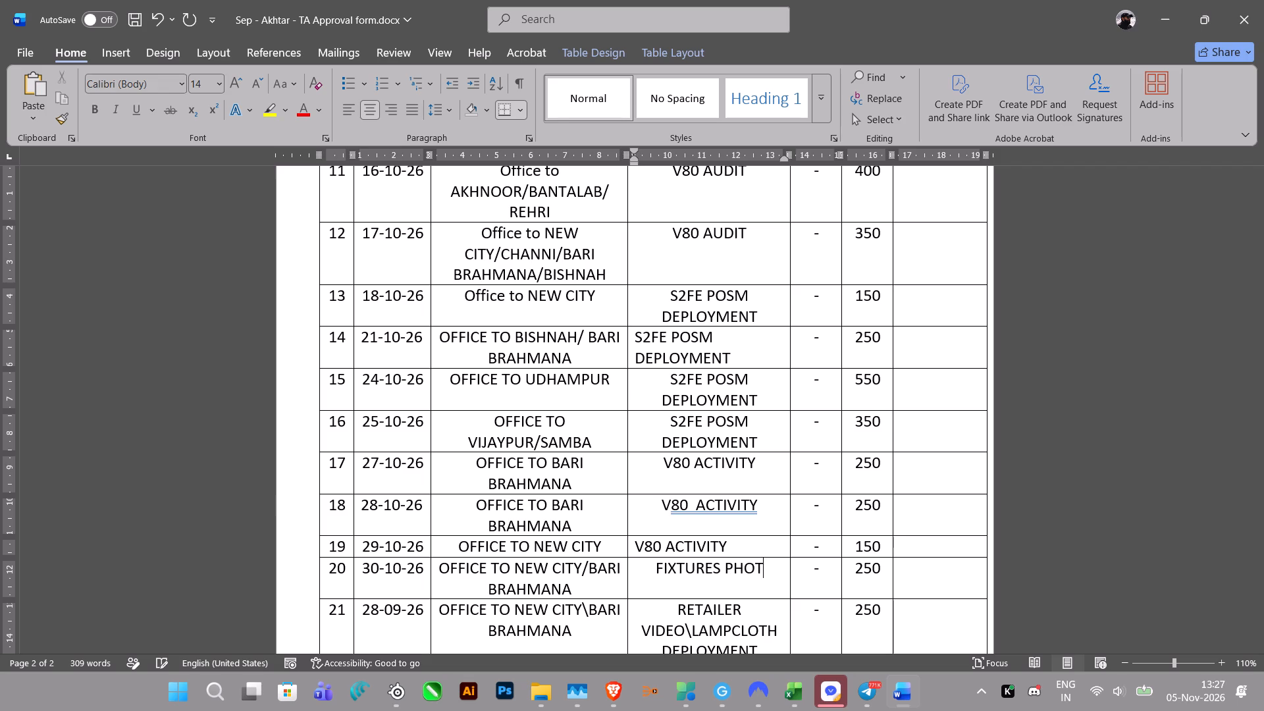
pyautogui.press('BackSpace')
pyautogui.press('BackSpace')
pyautogui.press('BackSpace')
pyautogui.press('BackSpace')
pyautogui.press('BackSpace')
pyautogui.press('BackSpace')
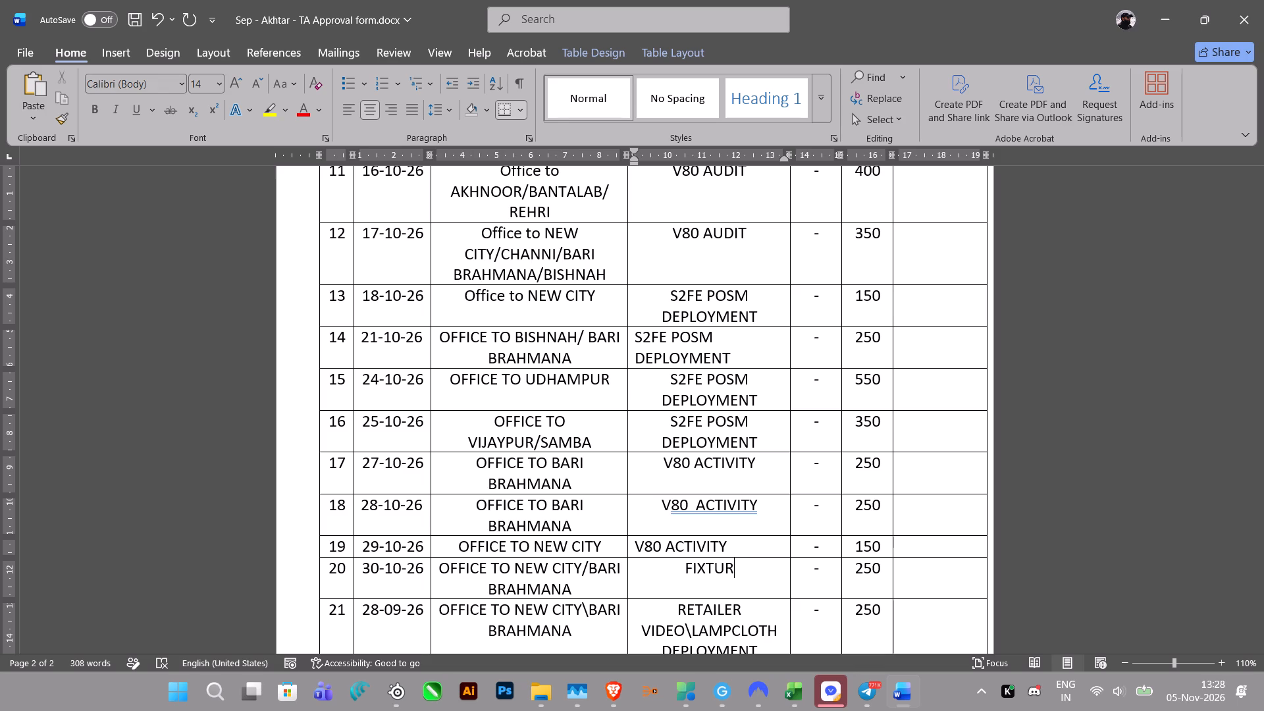
pyautogui.press('BackSpace')
pyautogui.press('BackSpace')
pyautogui.press('BackSpace')
pyautogui.press('BackSpace')
pyautogui.press('BackSpace')
pyautogui.press('BackSpace')
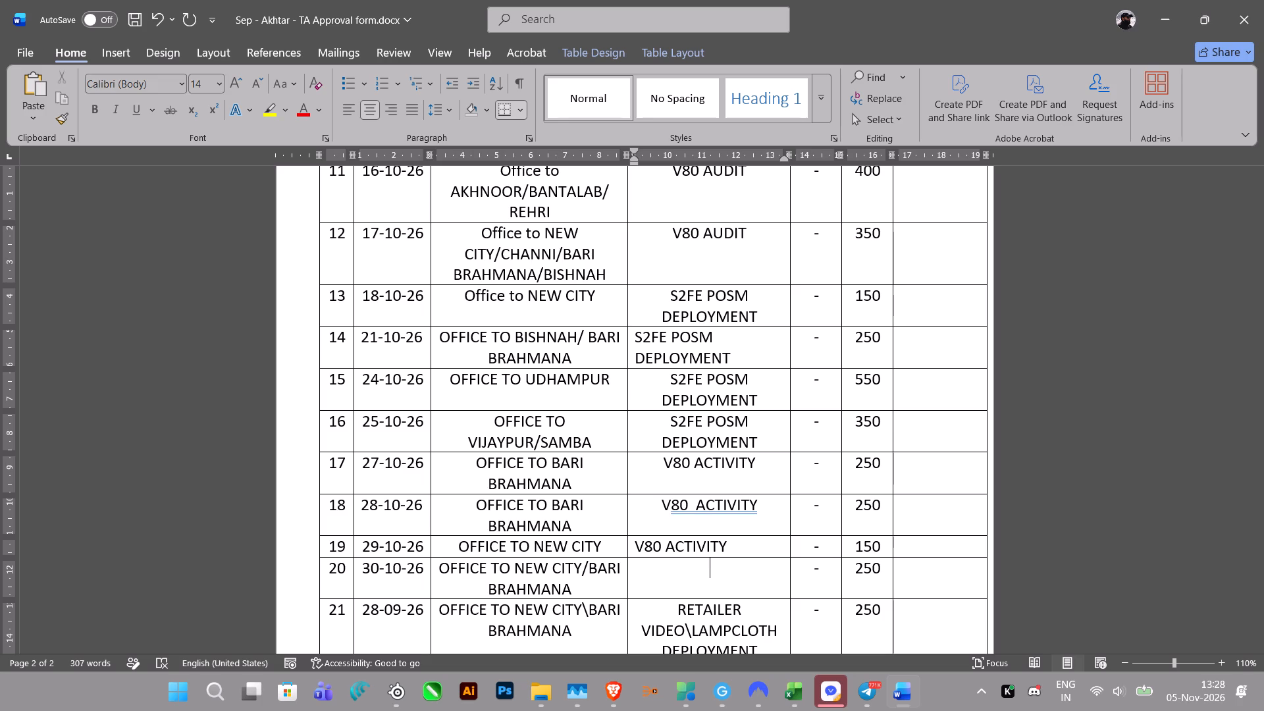
pyautogui.write('DIWAL')
pyautogui.press('i')
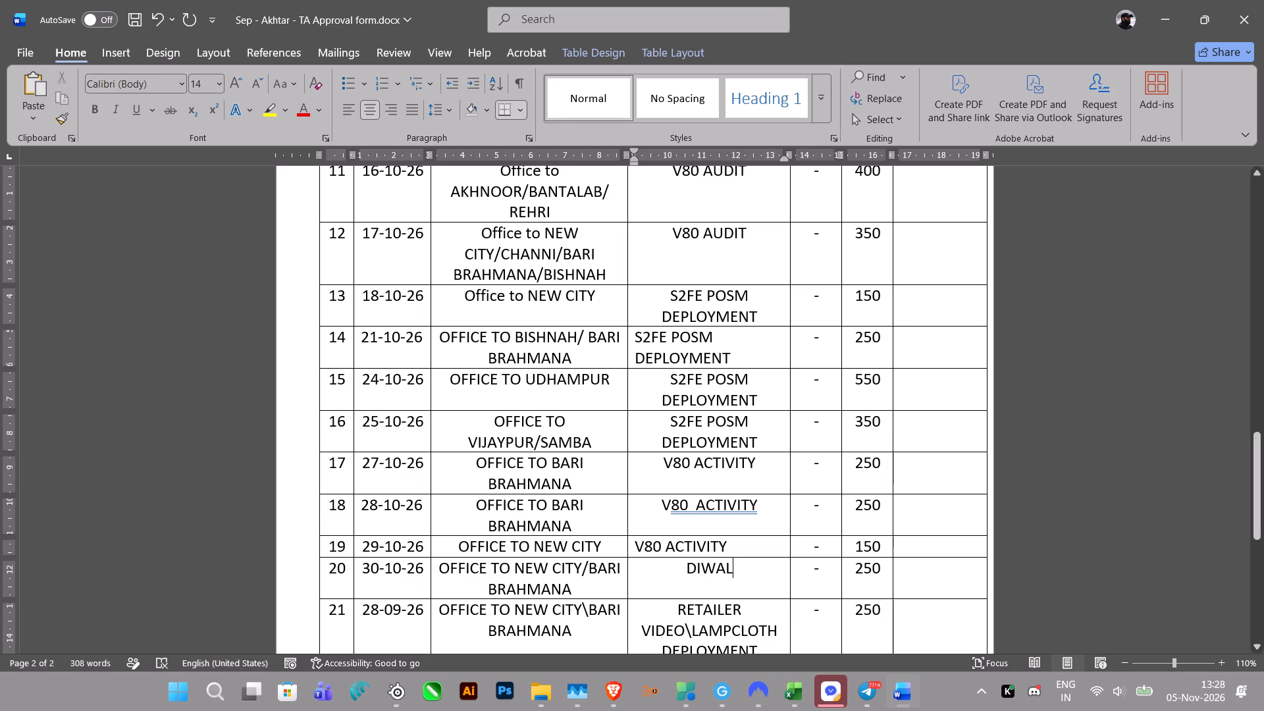
pyautogui.press('space')
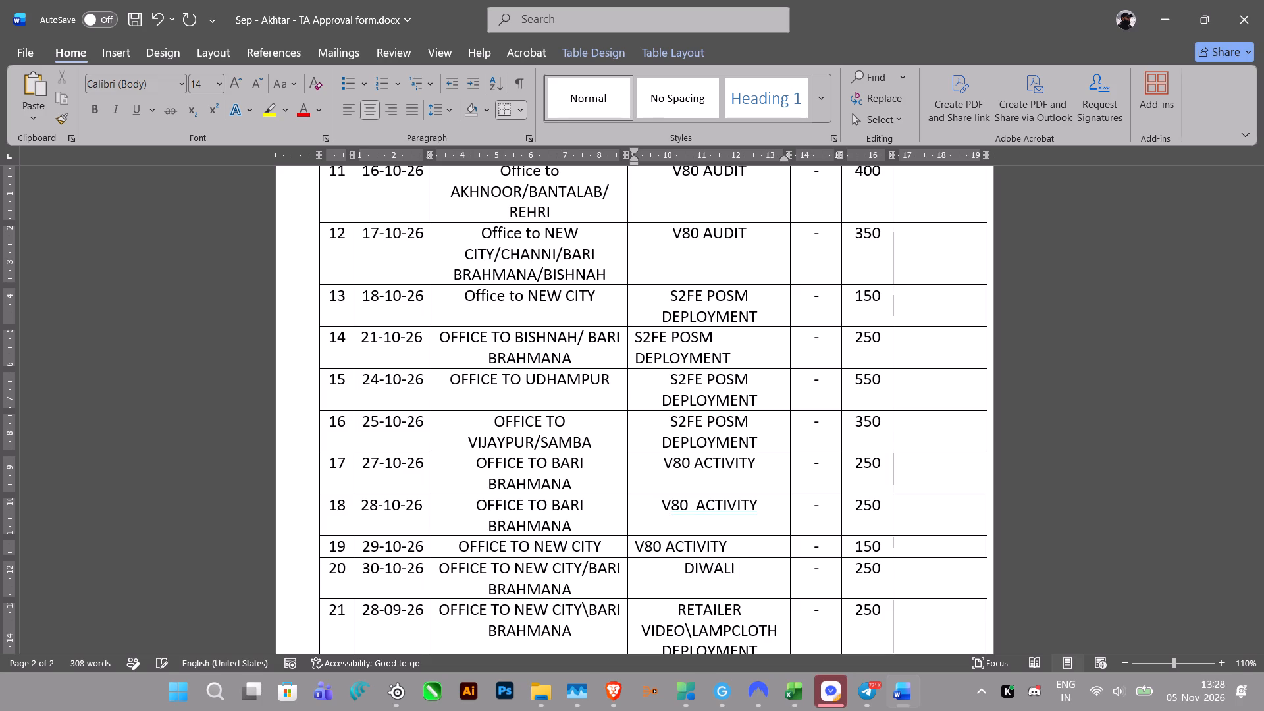
pyautogui.write('LAMP')
pyautogui.write('CLOY')
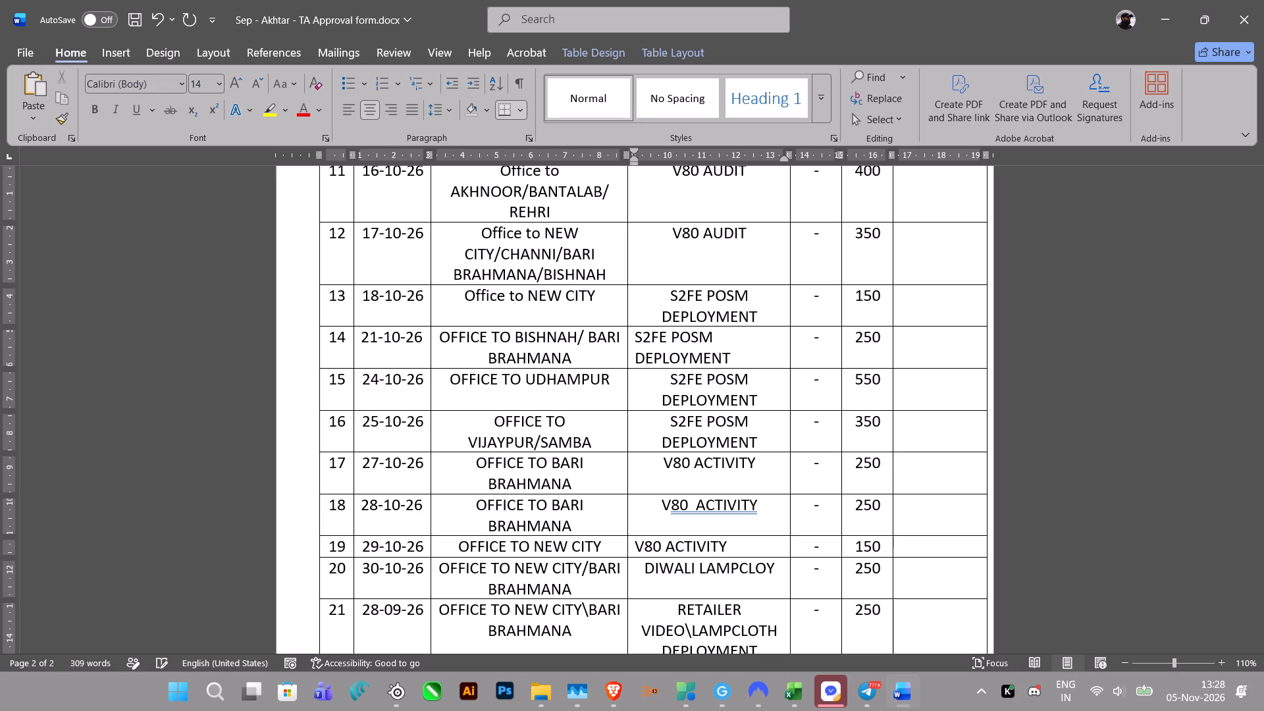
pyautogui.press('BackSpace')
pyautogui.write('TH')
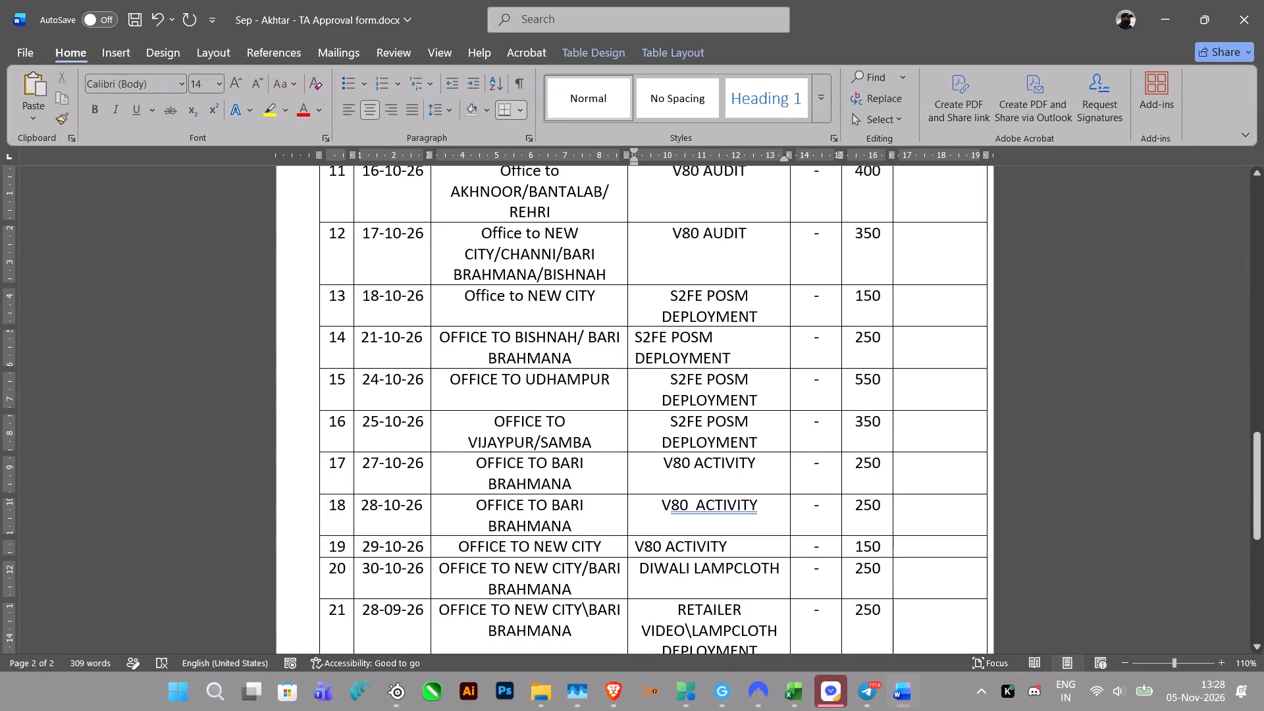
# Shorten the destination in row 21 to OFFICE TO NEW CITY by removing the Bari Brahmana part.
pyautogui.click(578, 635)
pyautogui.press('BackSpace')
pyautogui.press('BackSpace')
pyautogui.press('BackSpace')
pyautogui.press('BackSpace')
pyautogui.press('BackSpace')
pyautogui.press('BackSpace')
pyautogui.press('BackSpace')
pyautogui.press('BackSpace')
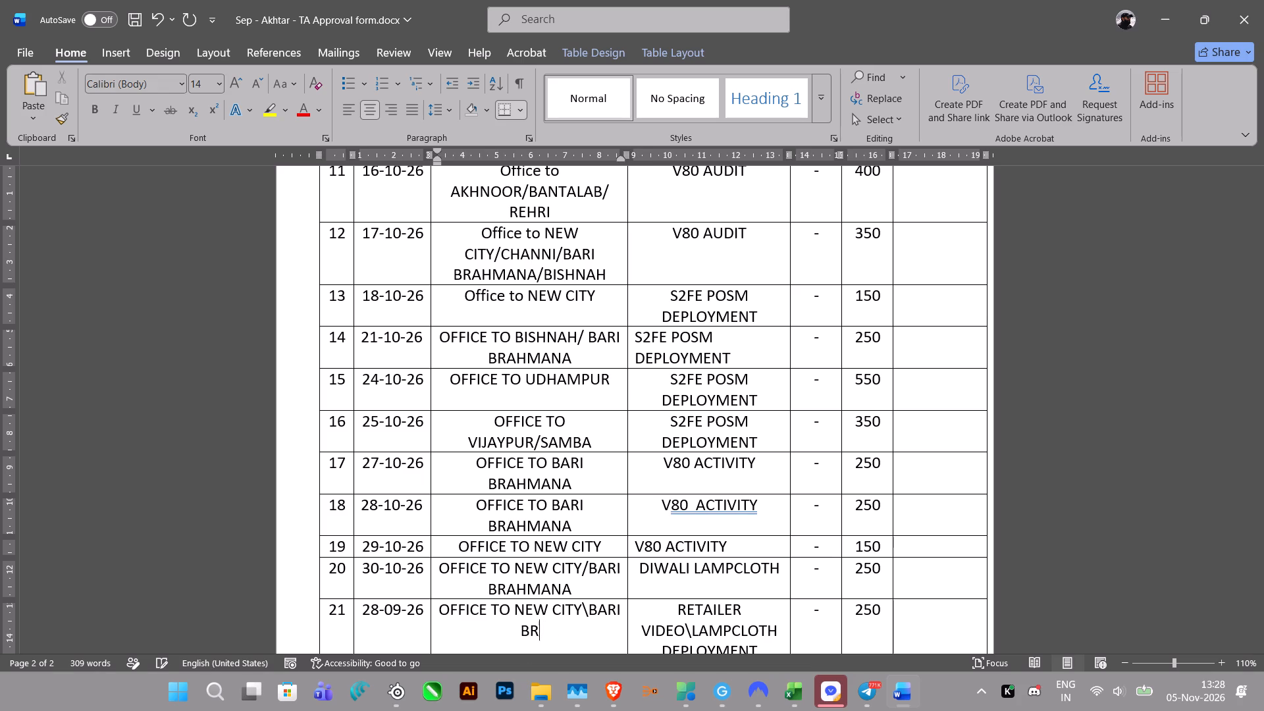
pyautogui.press('BackSpace')
pyautogui.press('BackSpace')
pyautogui.press('BackSpace')
pyautogui.press('BackSpace')
pyautogui.press('BackSpace')
pyautogui.press('BackSpace')
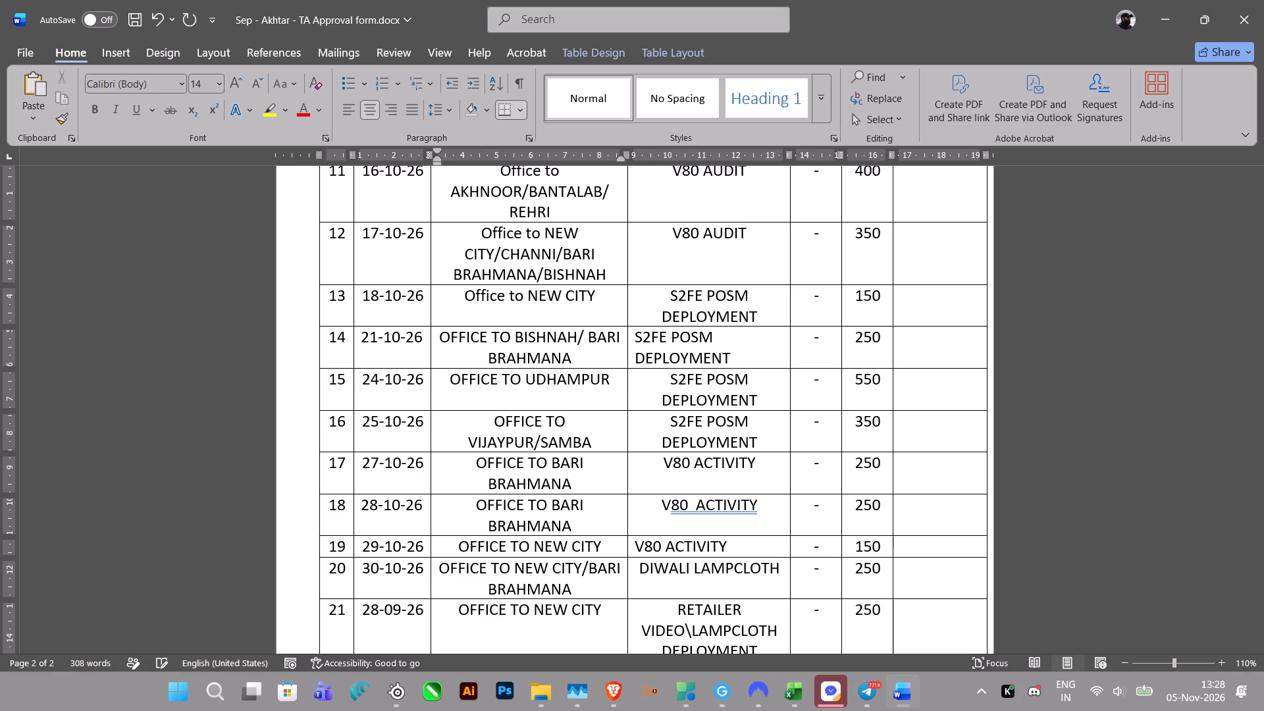
pyautogui.press('BackSpace')
pyautogui.press('y')
# Replace the visit purpose in row 21 with DIWALI POSM DEPLOYMENT.
pyautogui.click(783, 629)
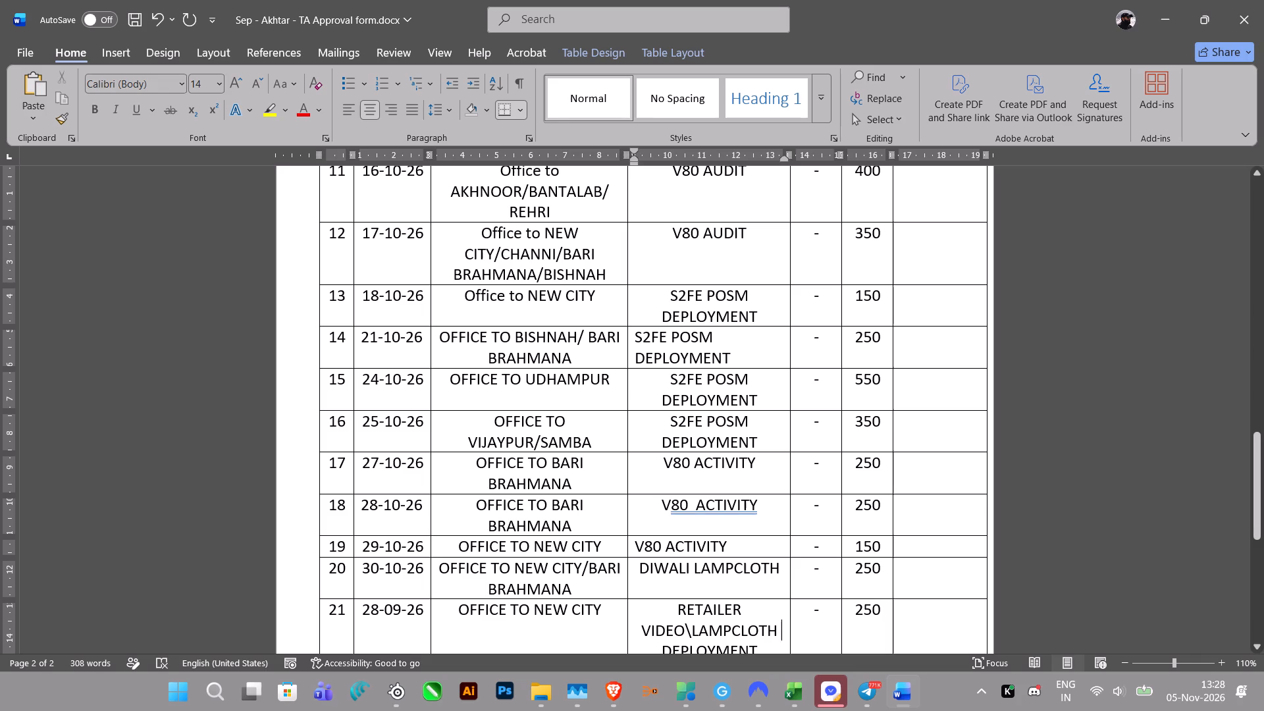
pyautogui.press('BackSpace')
pyautogui.press('BackSpace')
pyautogui.press('BackSpace')
pyautogui.press('BackSpace')
pyautogui.press('BackSpace')
pyautogui.press('BackSpace')
pyautogui.press('BackSpace')
pyautogui.press('BackSpace')
pyautogui.press('BackSpace')
pyautogui.press('BackSpace')
pyautogui.press('BackSpace')
pyautogui.press('BackSpace')
pyautogui.press('BackSpace')
pyautogui.press('BackSpace')
pyautogui.press('BackSpace')
pyautogui.press('BackSpace')
pyautogui.press('BackSpace')
pyautogui.press('BackSpace')
pyautogui.press('BackSpace')
pyautogui.press('BackSpace')
pyautogui.press('BackSpace')
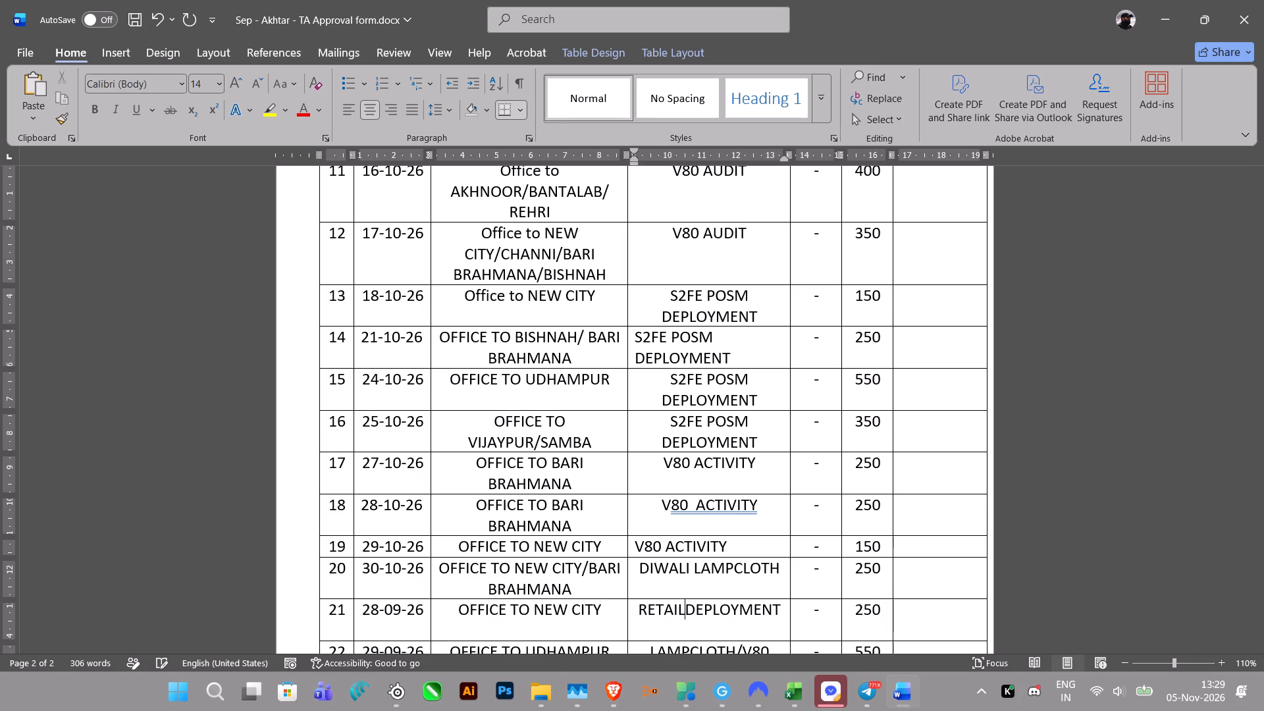
pyautogui.press('BackSpace')
pyautogui.press('BackSpace')
pyautogui.press('BackSpace')
pyautogui.press('BackSpace')
pyautogui.press('BackSpace')
pyautogui.press('BackSpace')
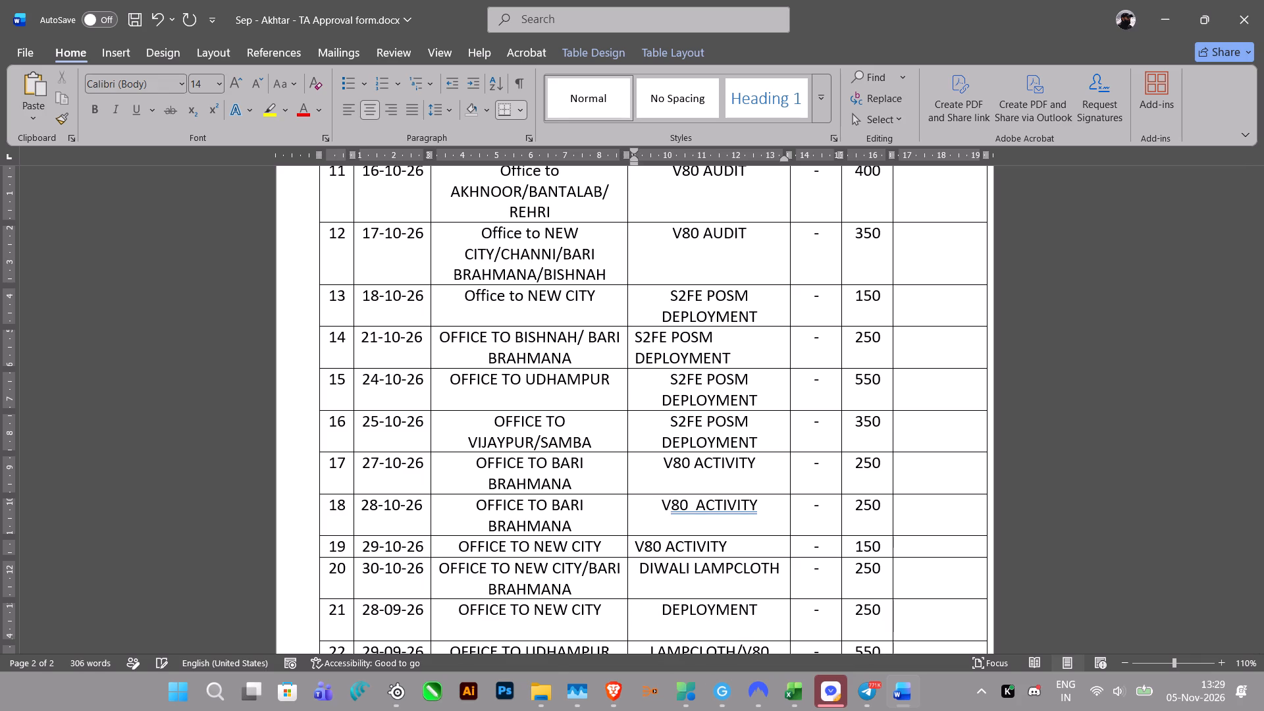
pyautogui.click(658, 610)
pyautogui.write('DI')
pyautogui.write('WALI')
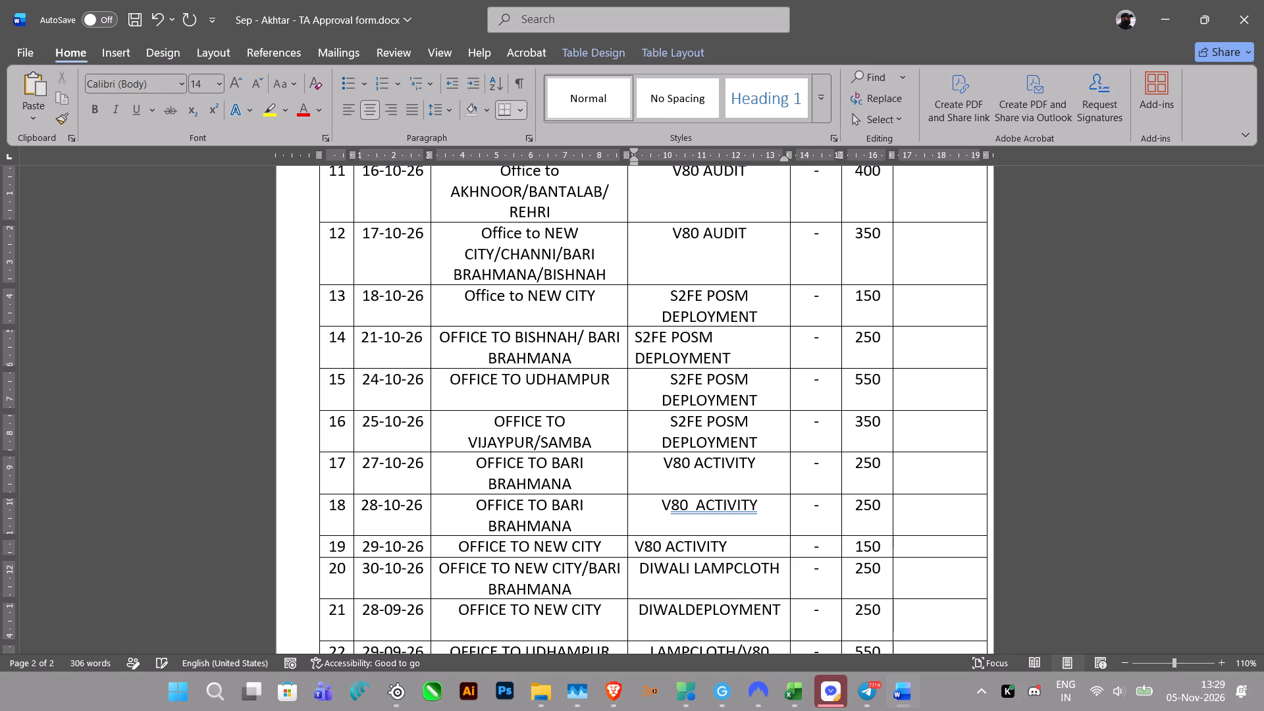
pyautogui.press('space')
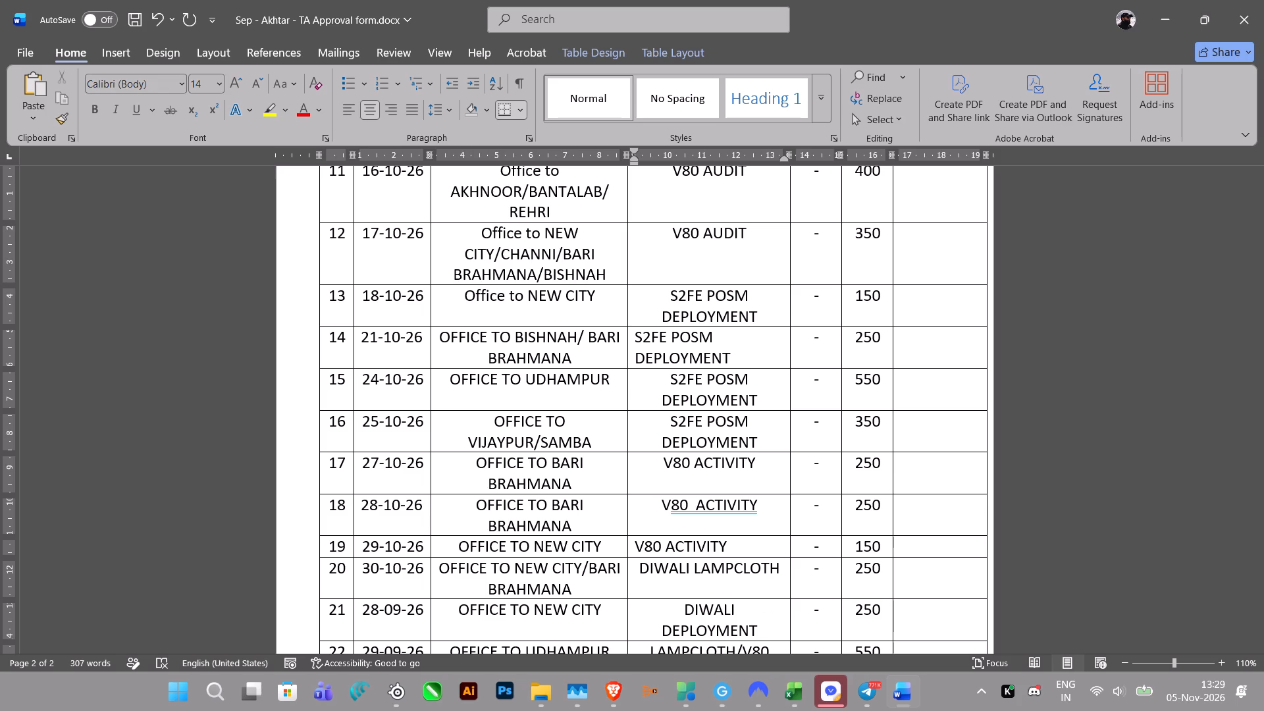
pyautogui.write('POS,')
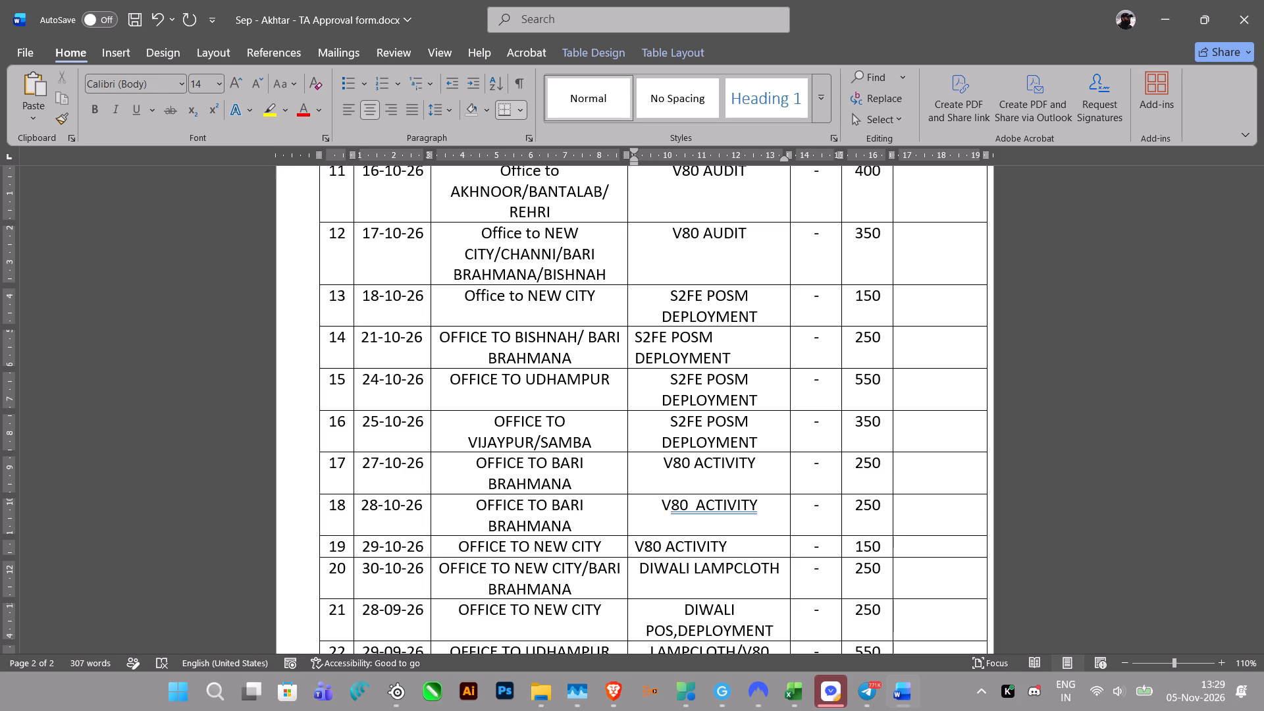
pyautogui.press('BackSpace')
pyautogui.press('m')
pyautogui.press('space')
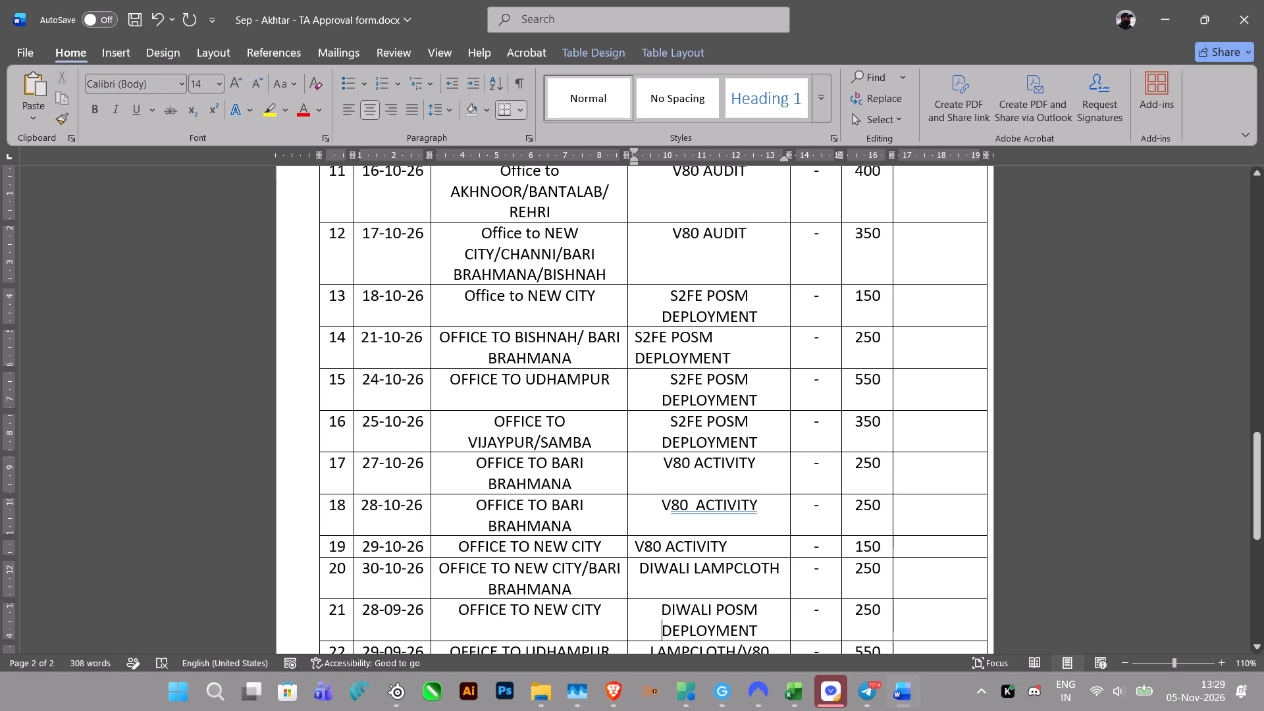
# Change the visit purpose in row 20 to DIWALI POSM DEPLOYMENT.
pyautogui.click(779, 566)
pyautogui.press('BackSpace')
pyautogui.press('BackSpace')
pyautogui.press('BackSpace')
pyautogui.press('BackSpace')
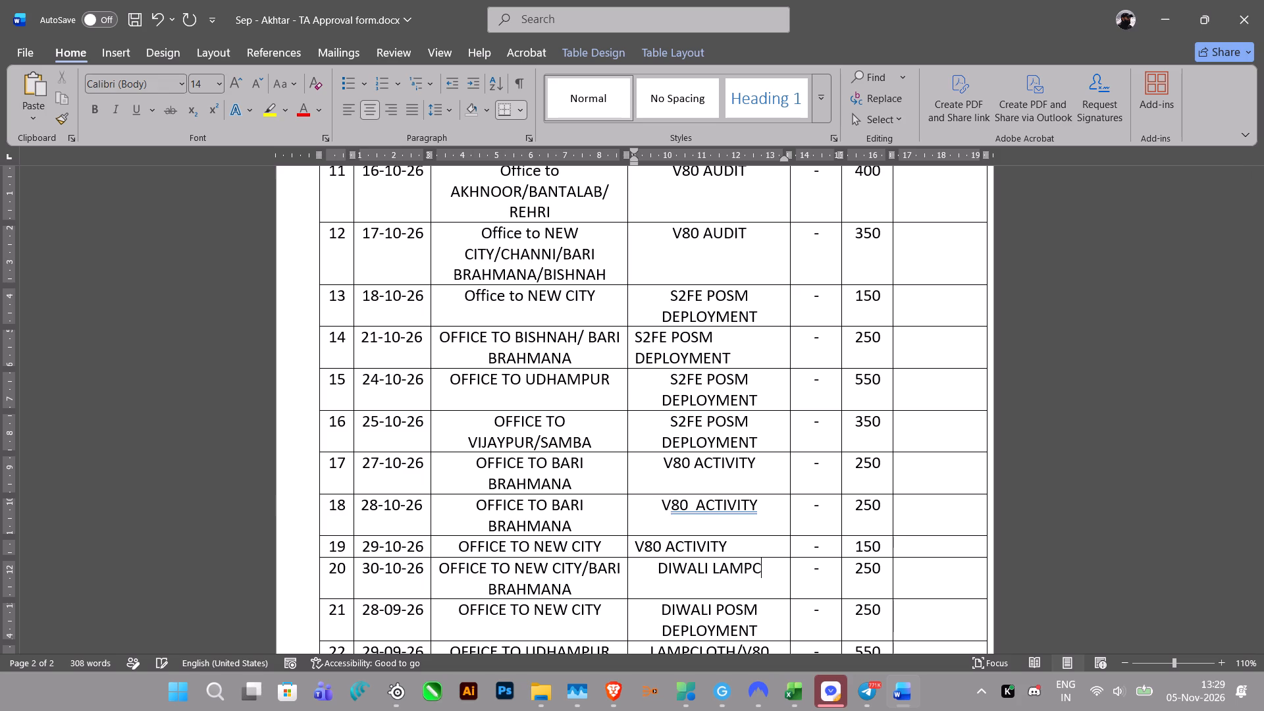
pyautogui.press('BackSpace')
pyautogui.press('BackSpace')
pyautogui.press('BackSpace')
pyautogui.press('BackSpace')
pyautogui.press('BackSpace')
pyautogui.write('POSM')
pyautogui.press('space')
pyautogui.write('DEPLO')
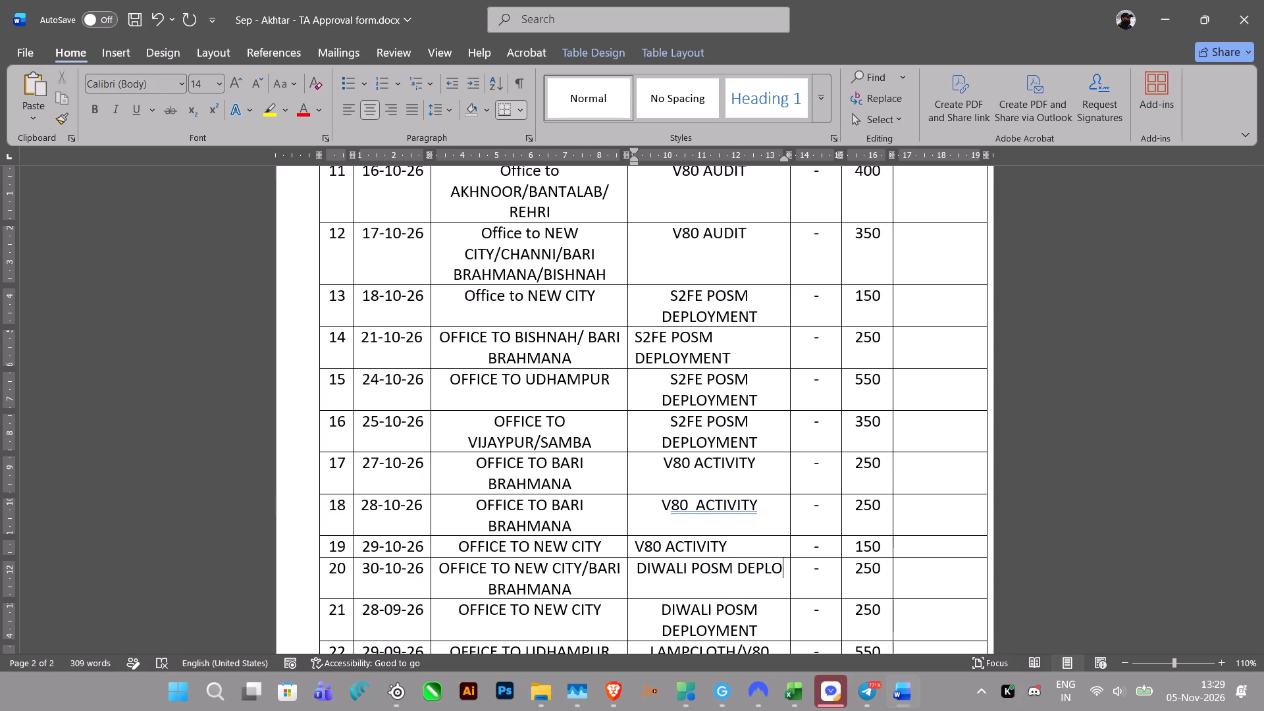
pyautogui.write('YMENT')
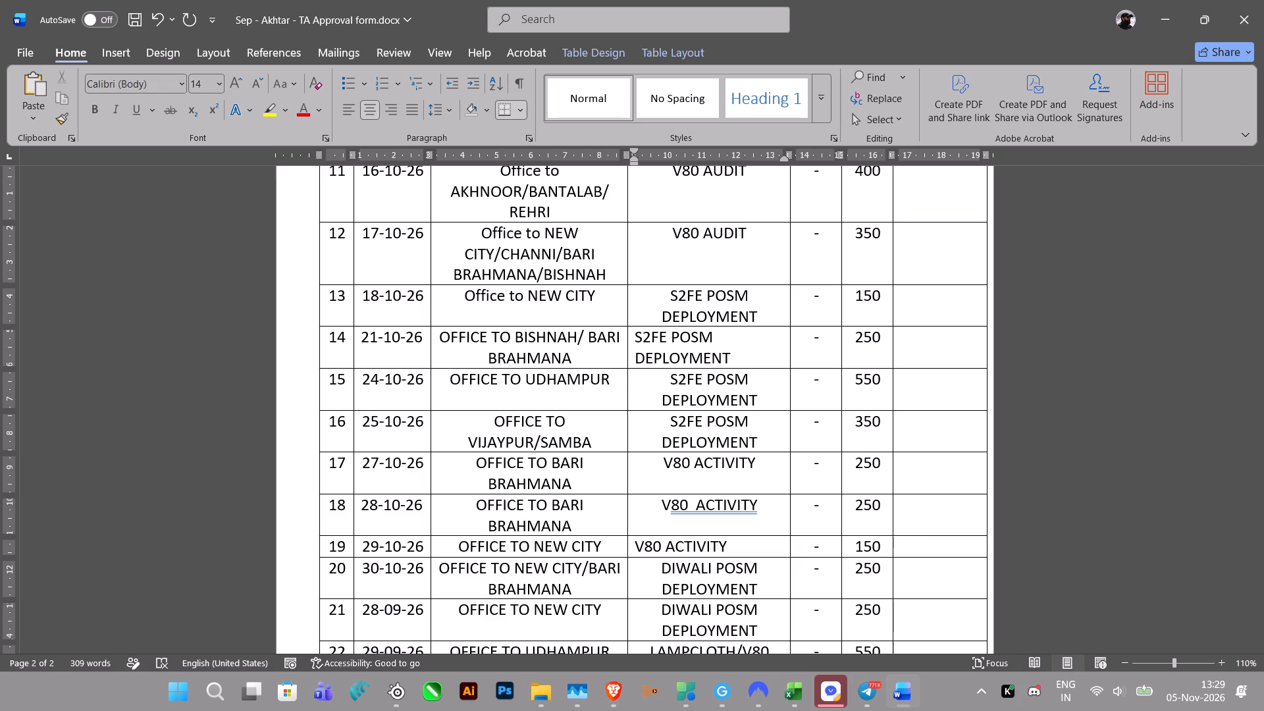
# Change the amount in row 21 to 150.
pyautogui.click(862, 610)
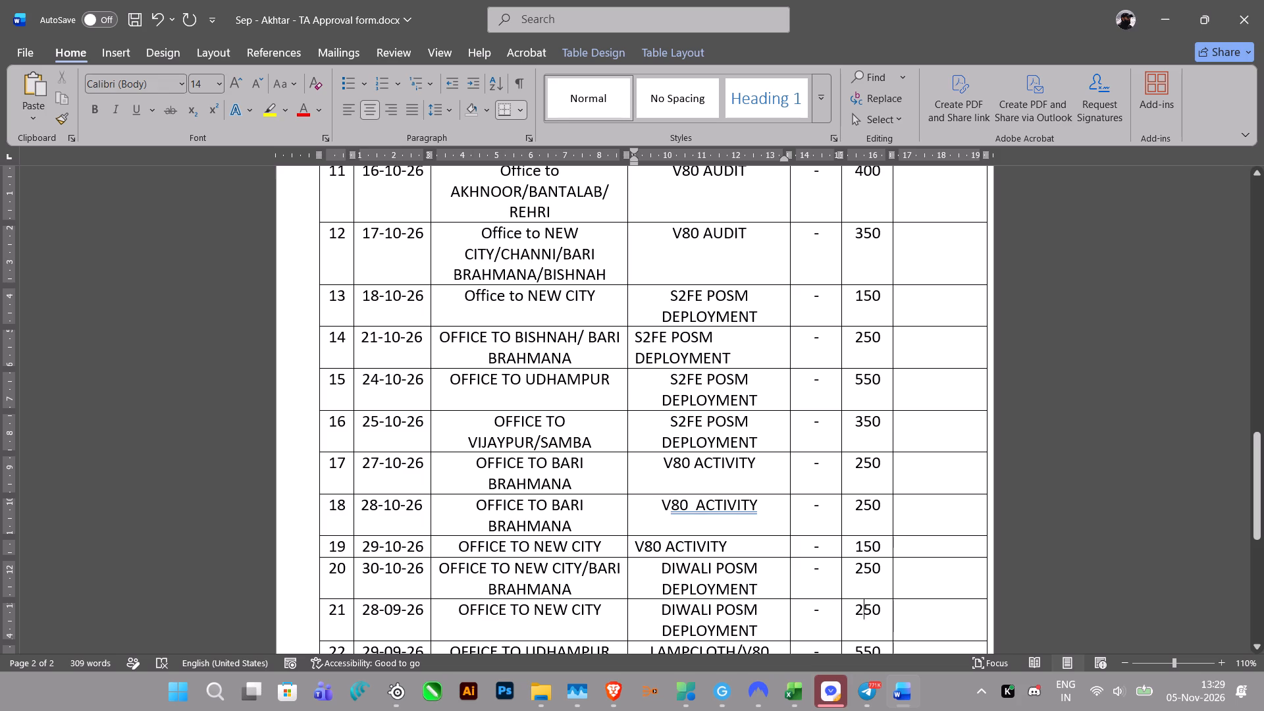
pyautogui.press('BackSpace')
pyautogui.press('1')
pyautogui.scroll(-1, 693, 629)
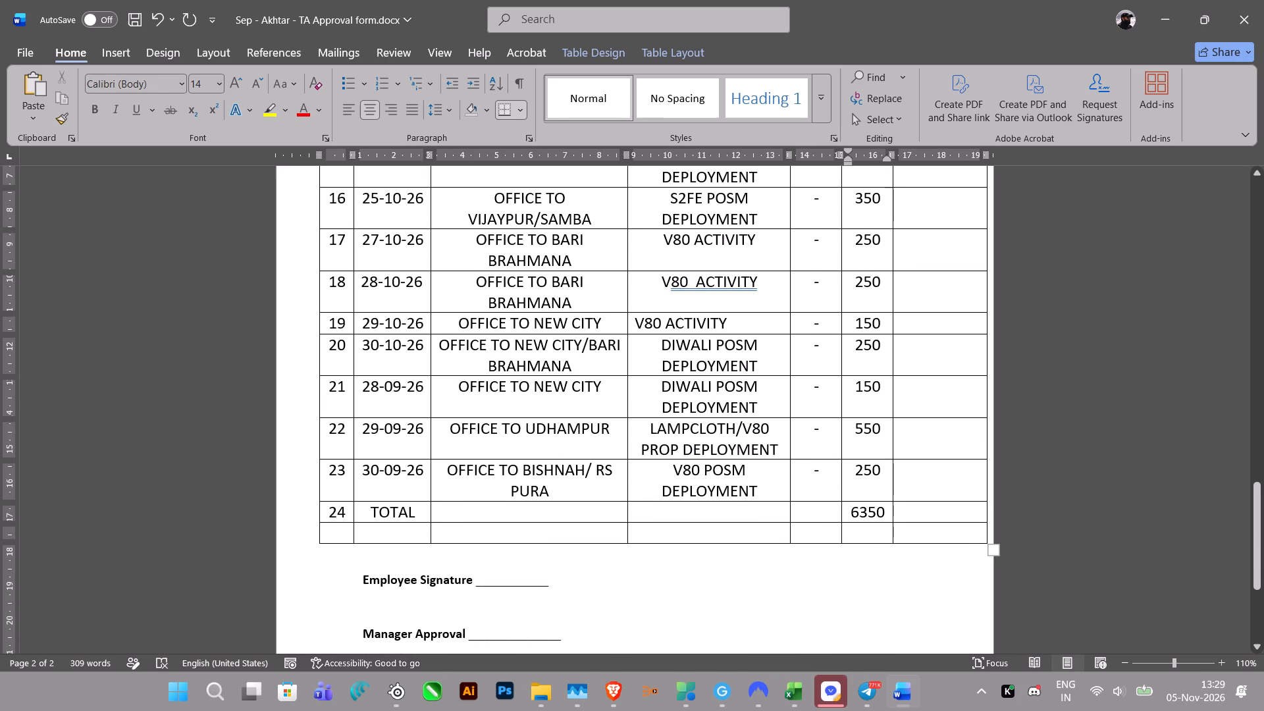
pyautogui.scroll(-1, 693, 629)
pyautogui.press('BackSpace')
pyautogui.press('BackSpace')
pyautogui.press('BackSpace')
pyautogui.press('BackSpace')
pyautogui.press('BackSpace')
pyautogui.press('BackSpace')
pyautogui.press('BackSpace')
pyautogui.press('BackSpace')
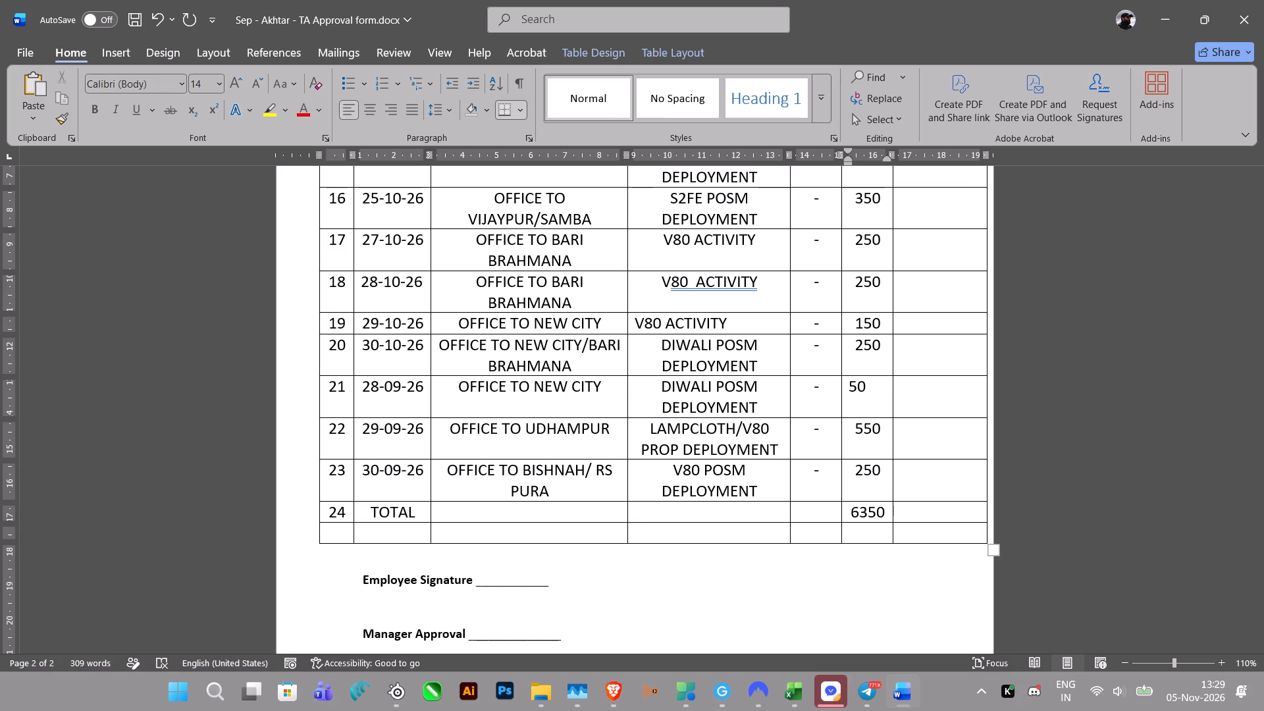
pyautogui.press('1')
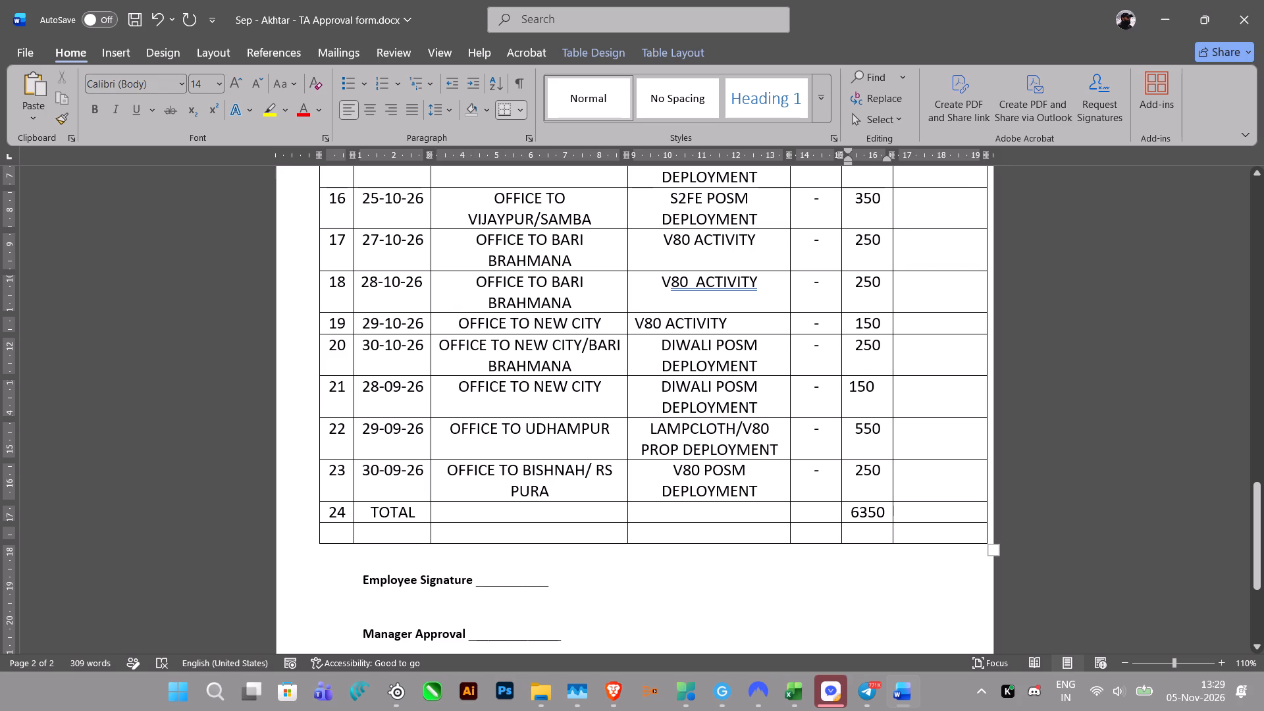
pyautogui.press('BackSpace')
pyautogui.press('BackSpace')
pyautogui.press('BackSpace')
pyautogui.press('BackSpace')
pyautogui.press('BackSpace')
pyautogui.press('BackSpace')
pyautogui.press('BackSpace')
pyautogui.press('BackSpace')
pyautogui.press('BackSpace')
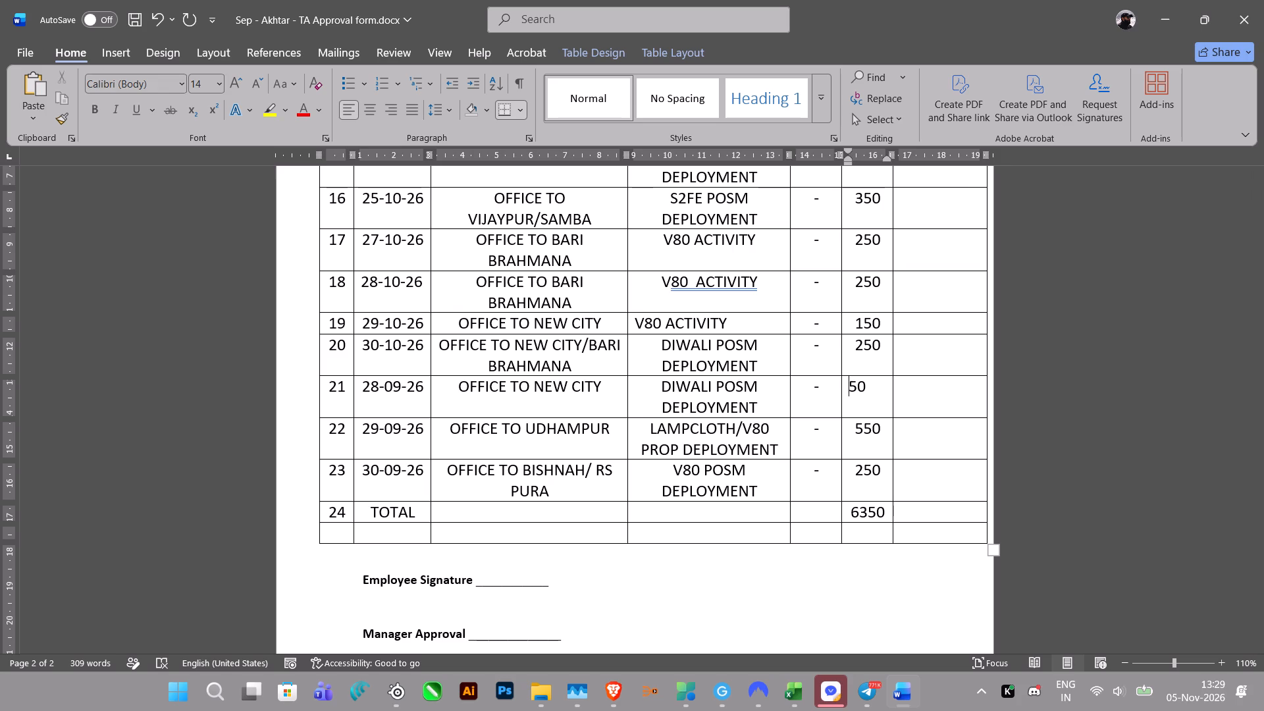
pyautogui.press('1')
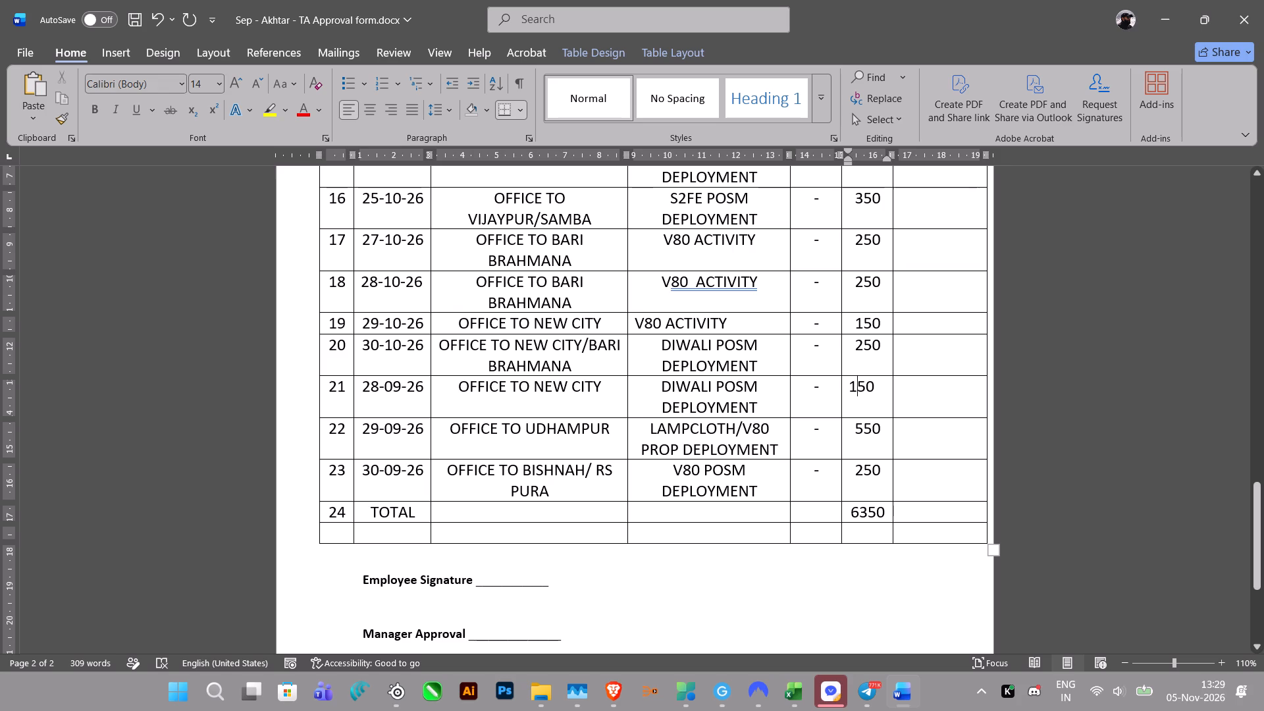
# Change the date in row 21 to 31-10-26.
pyautogui.click(426, 431)
pyautogui.click(376, 385)
pyautogui.press('BackSpace')
pyautogui.press('BackSpace')
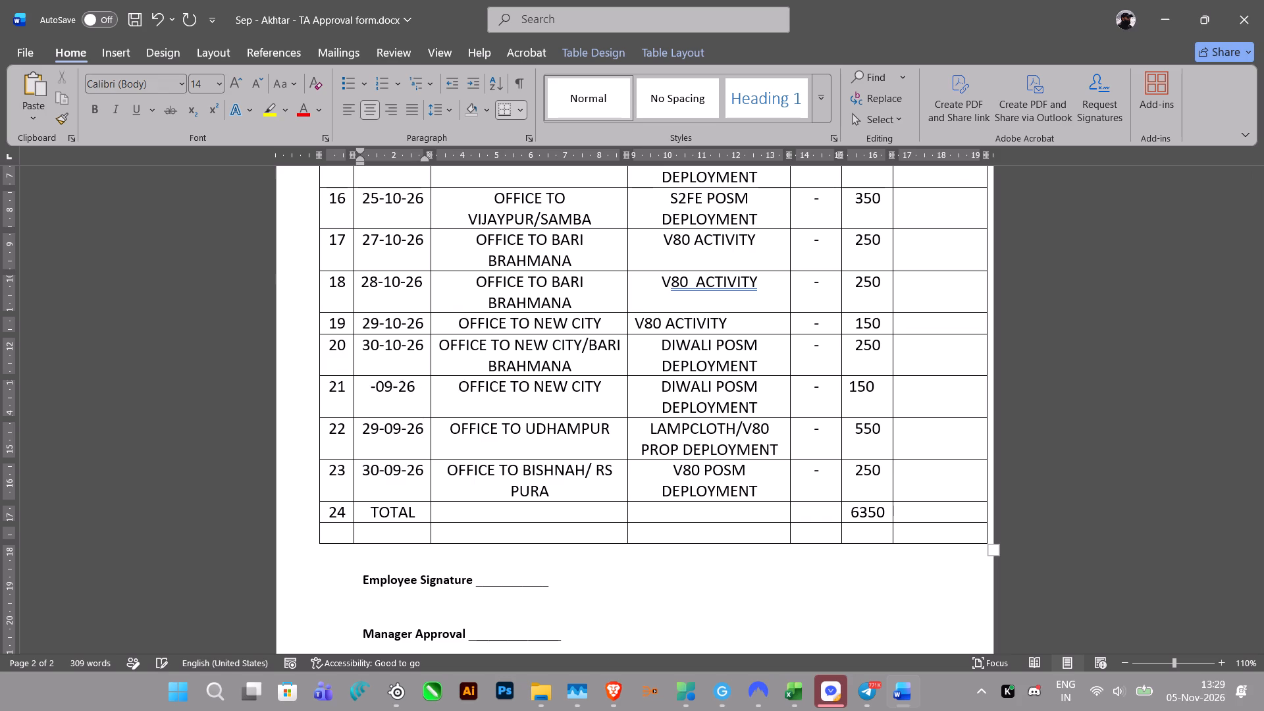
pyautogui.write('31')
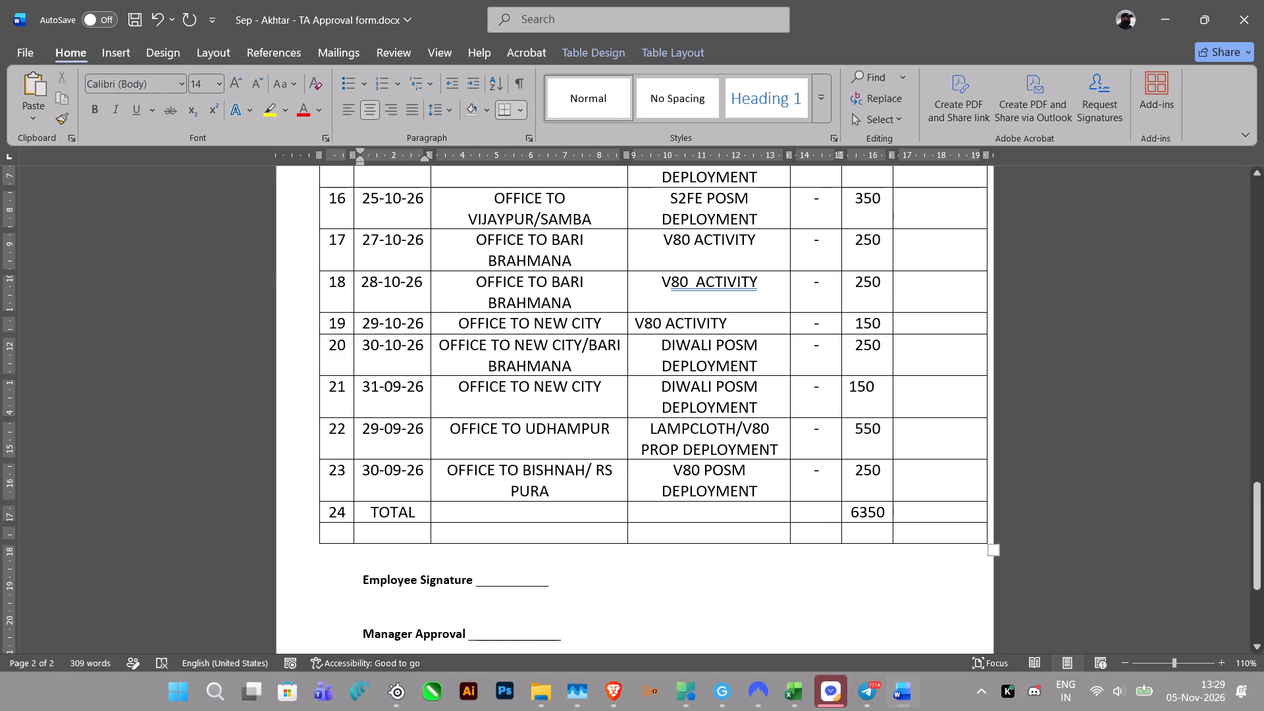
pyautogui.click(401, 384)
pyautogui.press('BackSpace')
pyautogui.press('BackSpace')
pyautogui.write('10')
# Clear the leftover September dates from rows 22 and 23.
pyautogui.click(421, 428)
pyautogui.press('BackSpace')
pyautogui.press('BackSpace')
pyautogui.press('BackSpace')
pyautogui.press('BackSpace')
pyautogui.press('BackSpace')
pyautogui.press('BackSpace')
pyautogui.press('BackSpace')
pyautogui.press('BackSpace')
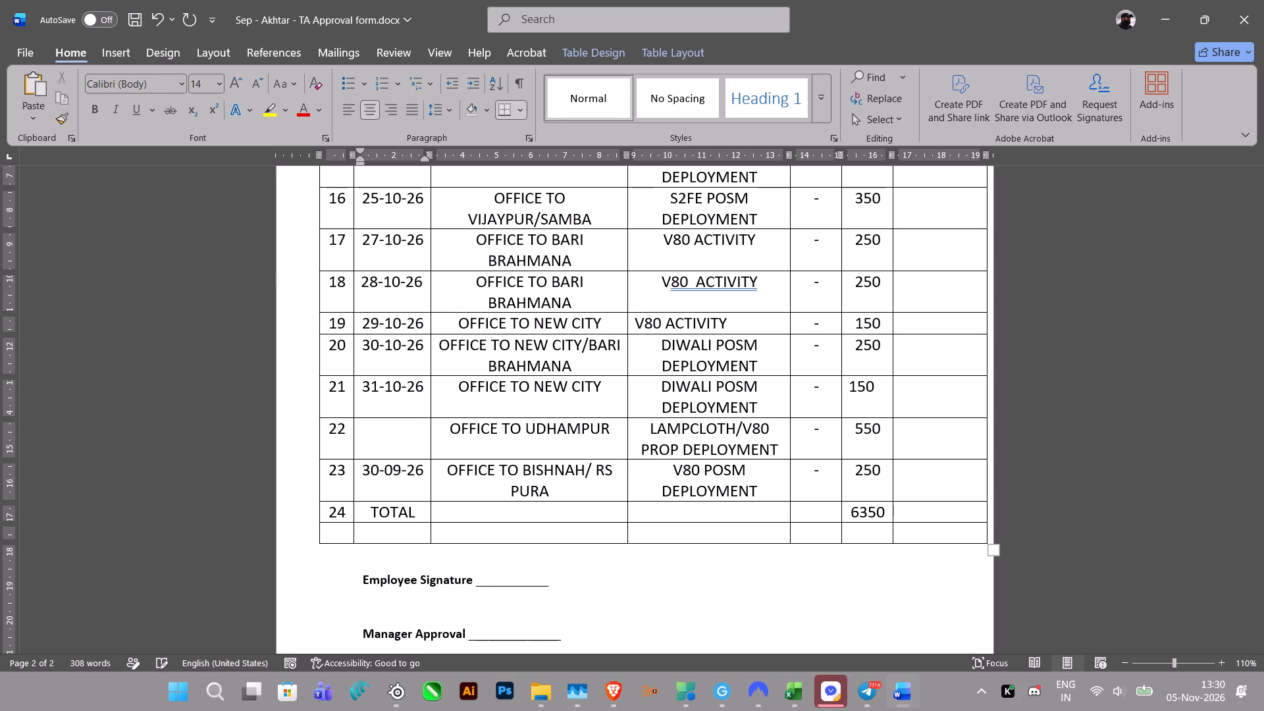
pyautogui.click(427, 469)
pyautogui.press('BackSpace')
pyautogui.press('BackSpace')
pyautogui.press('BackSpace')
pyautogui.press('BackSpace')
pyautogui.press('BackSpace')
pyautogui.press('BackSpace')
pyautogui.press('BackSpace')
pyautogui.press('BackSpace')
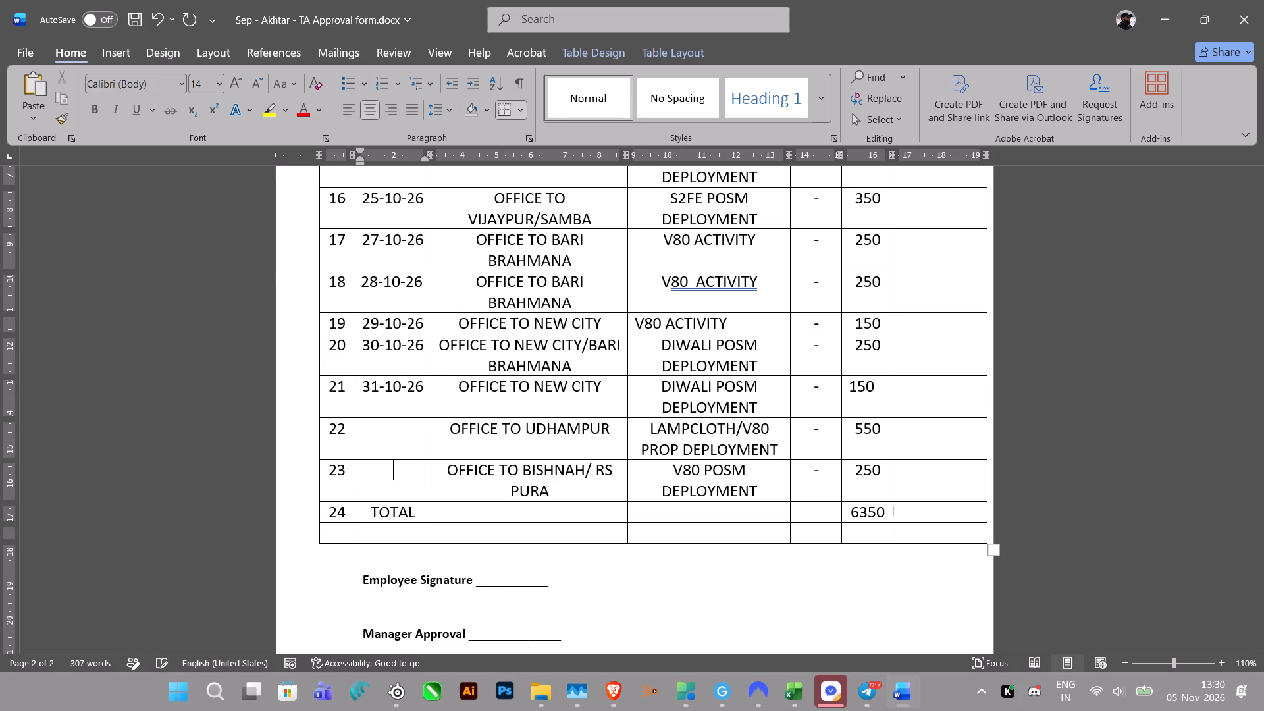
# Clear the destinations from rows 23 and 22.
pyautogui.click(563, 480)
pyautogui.press('BackSpace')
pyautogui.press('BackSpace')
pyautogui.press('BackSpace')
pyautogui.press('BackSpace')
pyautogui.press('BackSpace')
pyautogui.press('BackSpace')
pyautogui.press('BackSpace')
pyautogui.press('BackSpace')
pyautogui.press('BackSpace')
pyautogui.press('BackSpace')
pyautogui.press('BackSpace')
pyautogui.press('BackSpace')
pyautogui.press('BackSpace')
pyautogui.press('BackSpace')
pyautogui.press('BackSpace')
pyautogui.press('BackSpace')
pyautogui.press('BackSpace')
pyautogui.press('BackSpace')
pyautogui.press('BackSpace')
pyautogui.press('BackSpace')
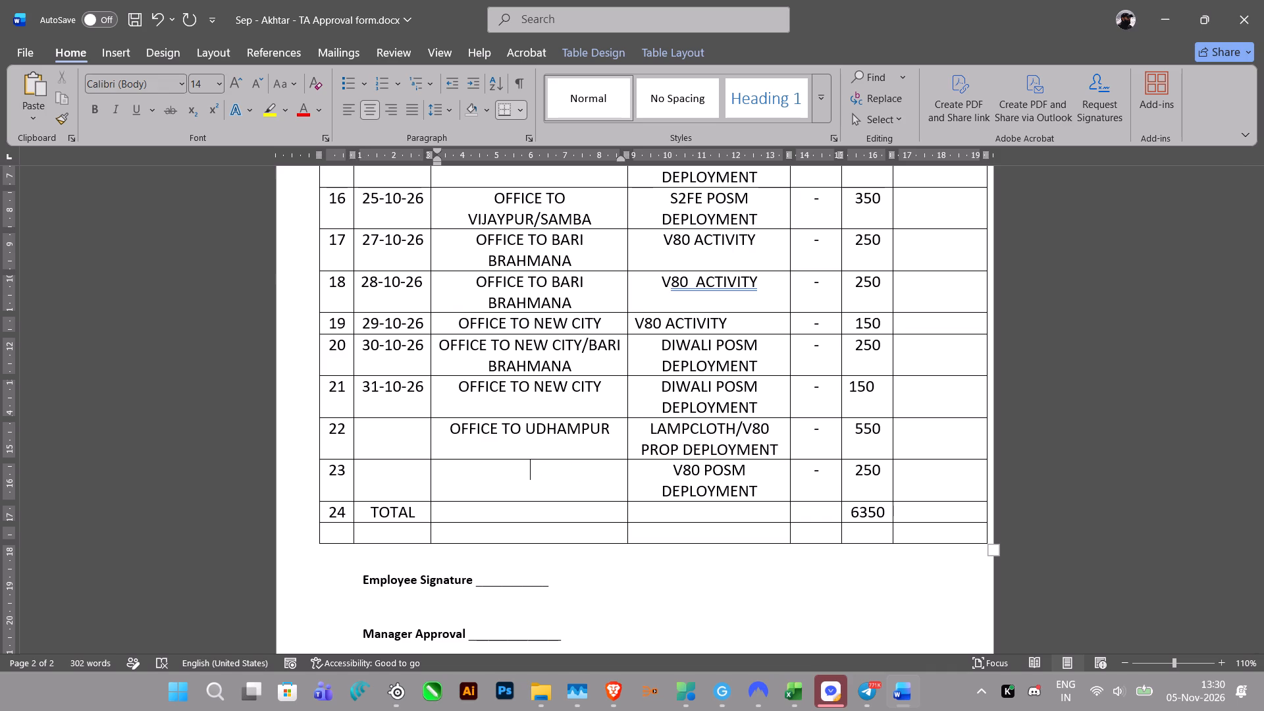
pyautogui.click(616, 429)
pyautogui.press('BackSpace')
pyautogui.press('BackSpace')
pyautogui.press('BackSpace')
pyautogui.press('BackSpace')
pyautogui.press('BackSpace')
pyautogui.press('BackSpace')
pyautogui.press('BackSpace')
pyautogui.press('BackSpace')
pyautogui.press('BackSpace')
pyautogui.press('BackSpace')
pyautogui.press('BackSpace')
pyautogui.press('BackSpace')
pyautogui.press('BackSpace')
pyautogui.press('BackSpace')
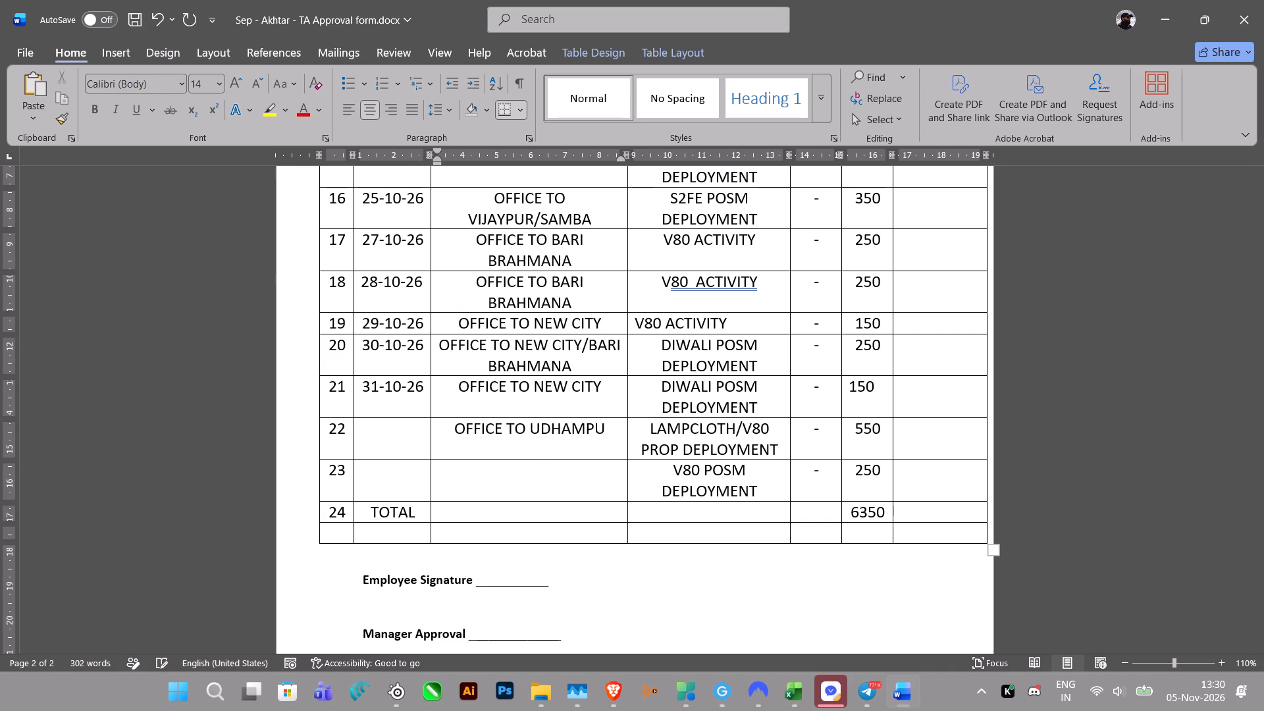
pyautogui.press('BackSpace')
pyautogui.press('BackSpace')
pyautogui.press('BackSpace')
pyautogui.press('BackSpace')
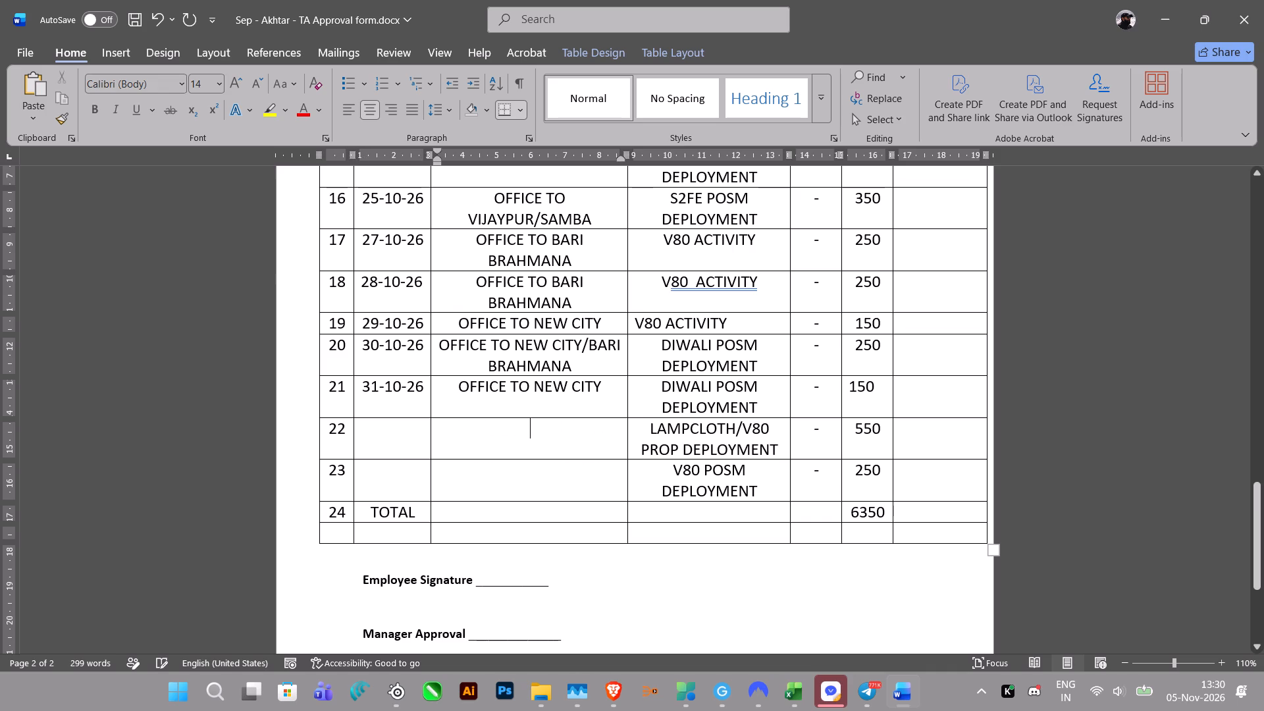
# Clear all remaining contents of rows 22 and 23, including serial numbers, visit purposes and amounts, keeping the empty rows.
pyautogui.moveTo(885, 488); pyautogui.dragTo(357, 440)
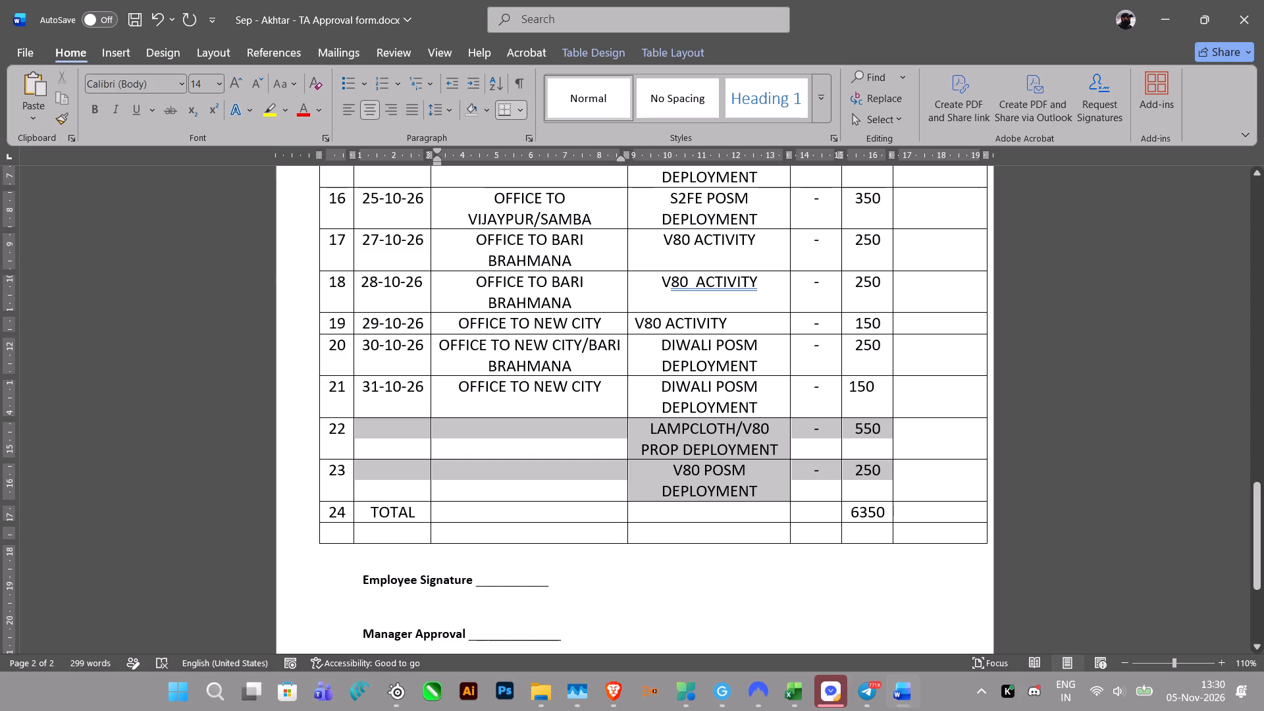
pyautogui.moveTo(357, 440); pyautogui.dragTo(327, 439)
pyautogui.press('BackSpace')
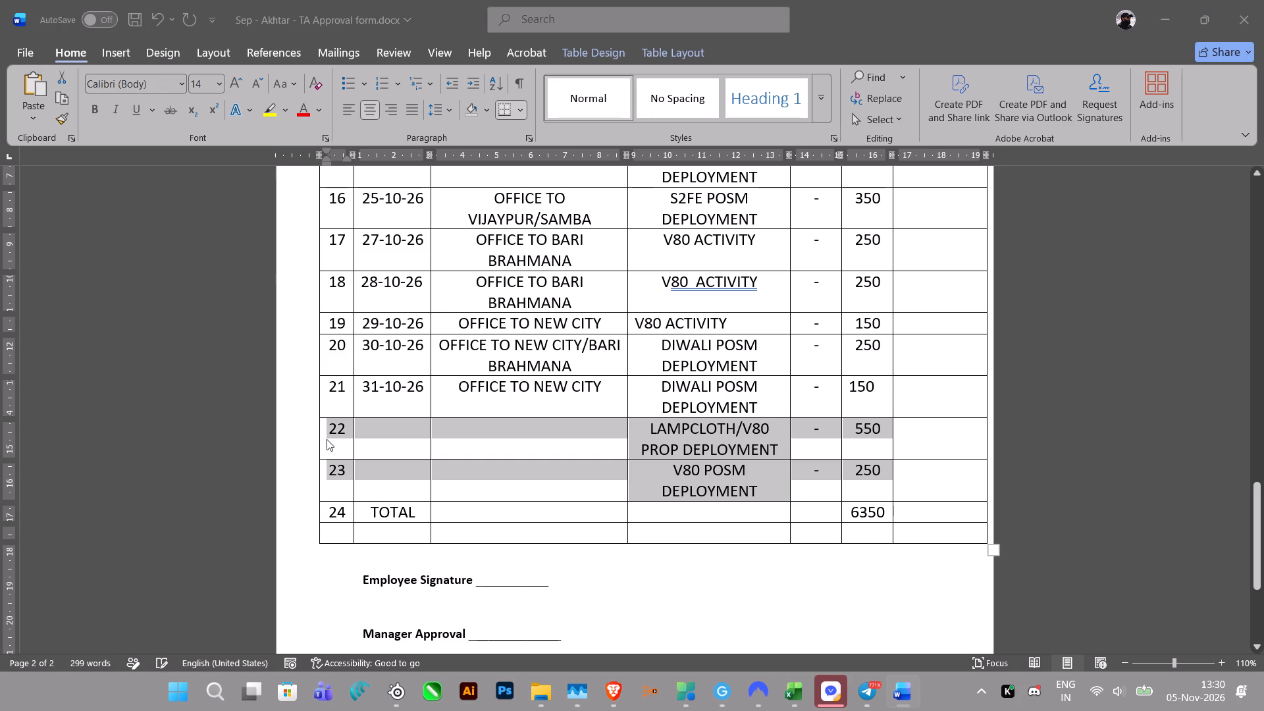
pyautogui.press('Escape')
pyautogui.press('Delete')
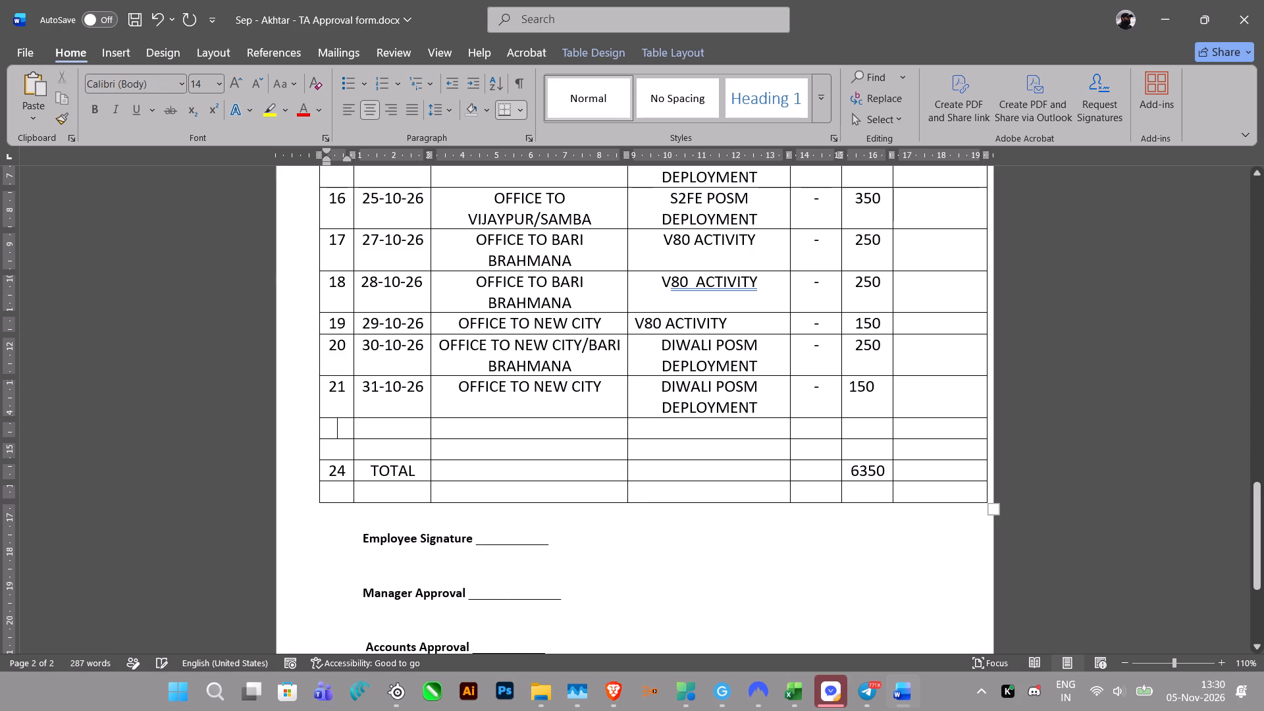
# Enter ADDITIONAL in the Travel From To column of the empty row below row 21.
pyautogui.click(454, 430)
pyautogui.write('ADDI')
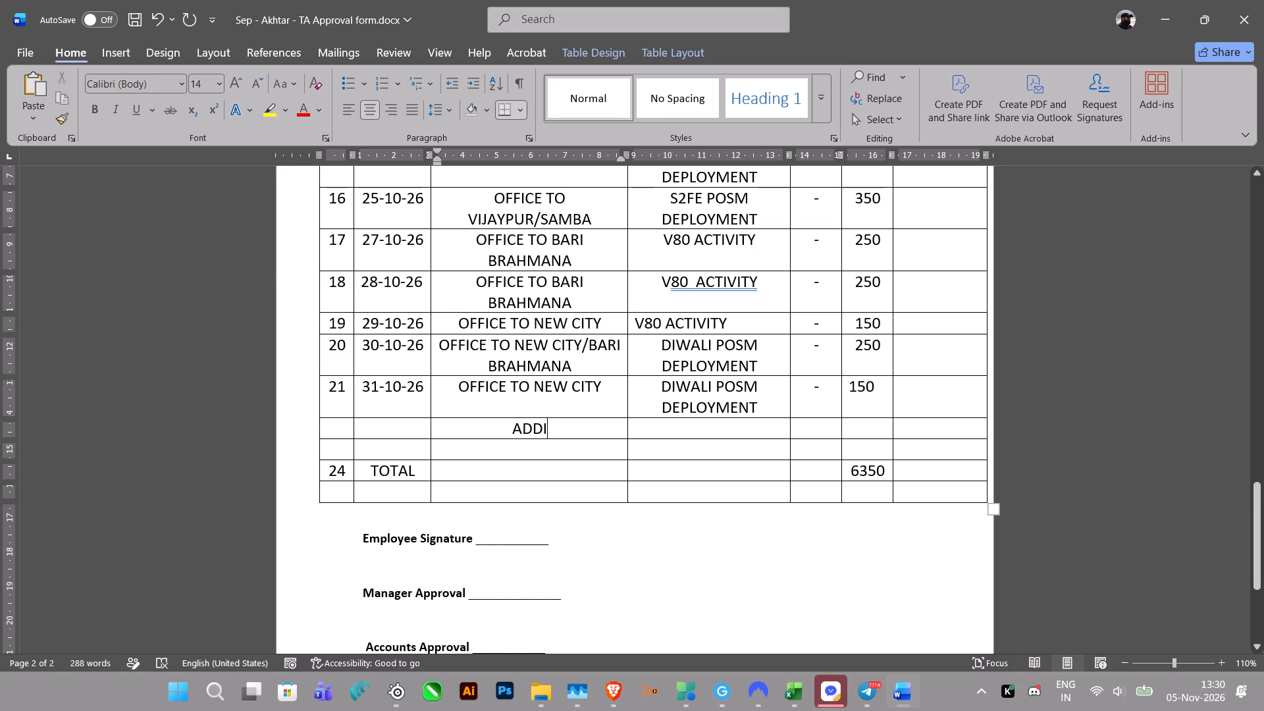
pyautogui.write('TINA')
pyautogui.press('BackSpace')
pyautogui.press('BackSpace')
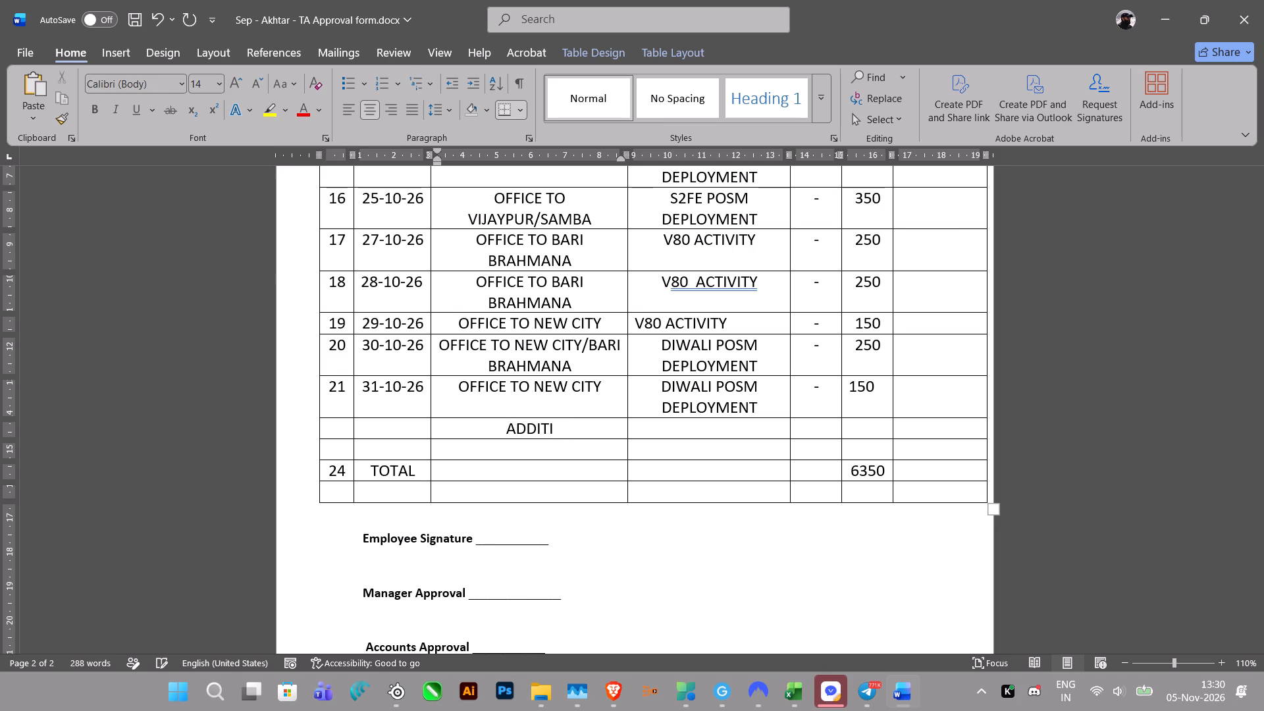
pyautogui.write('ONAL')
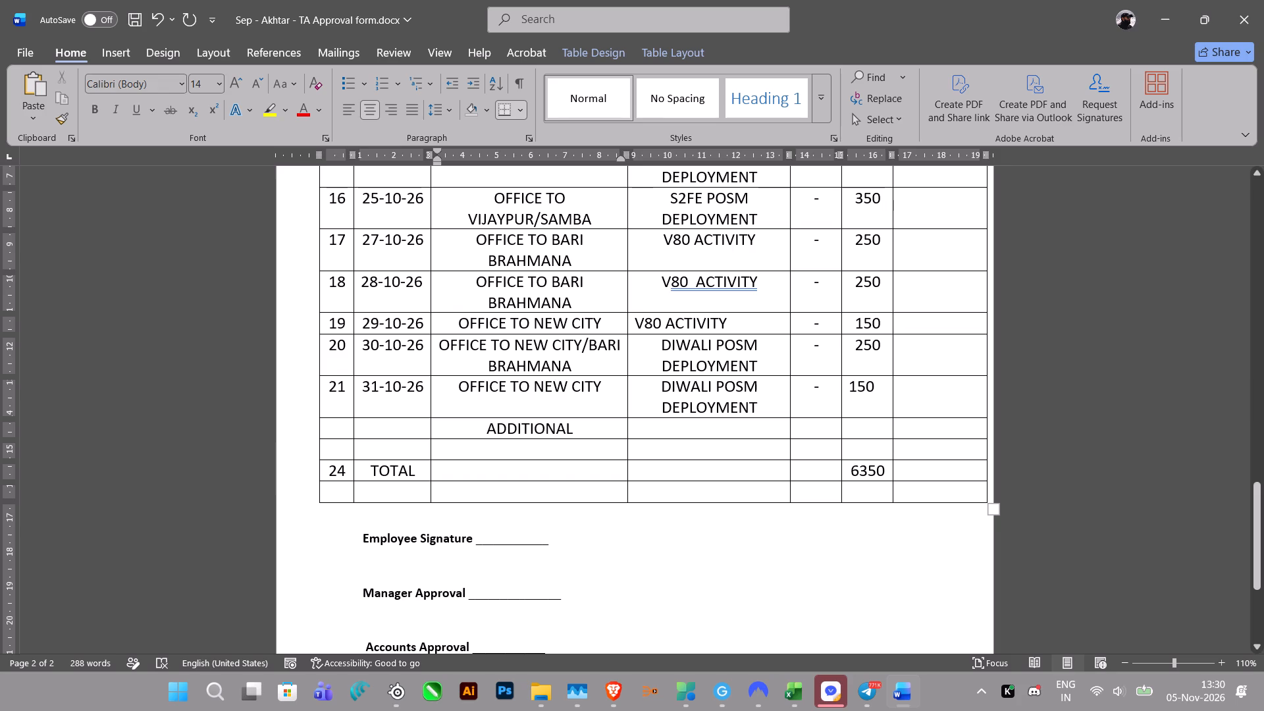
# Enter MEASUREMENT TAPE/SENSOR in the Travel From To column of the empty row above TOTAL.
pyautogui.click(450, 453)
pyautogui.write('MEASUREMENT')
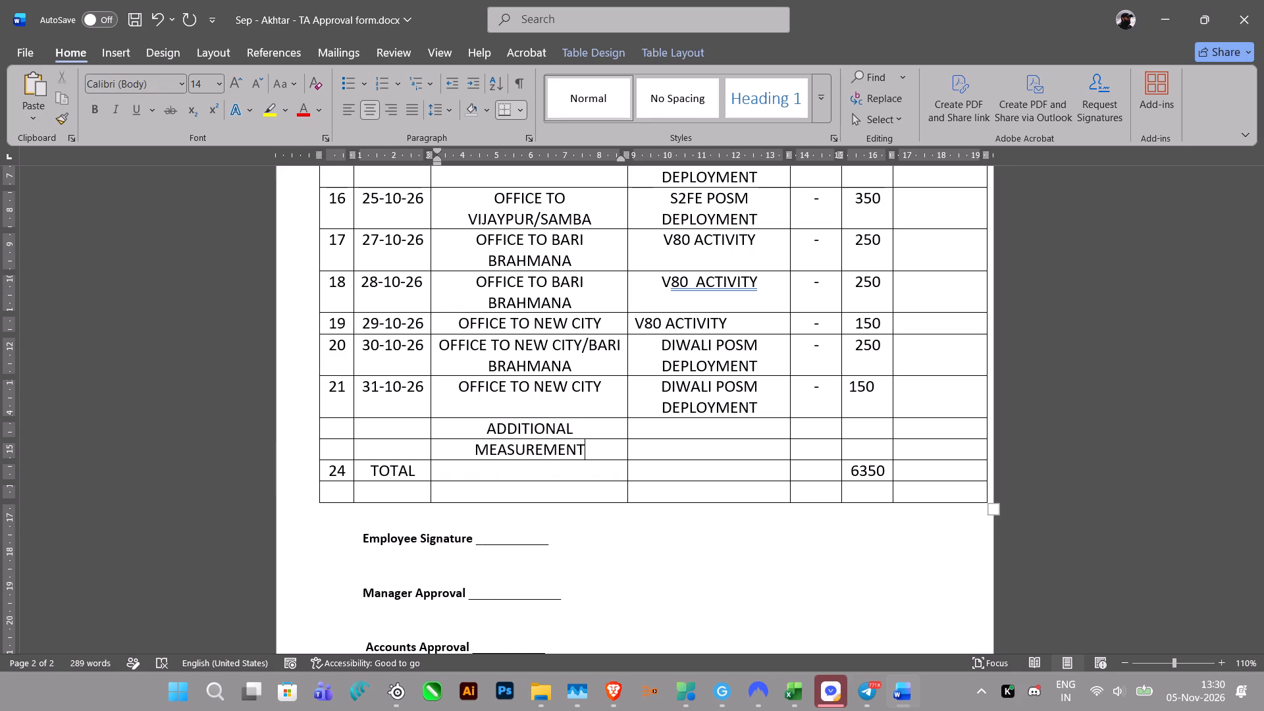
pyautogui.press('space')
pyautogui.write('TO')
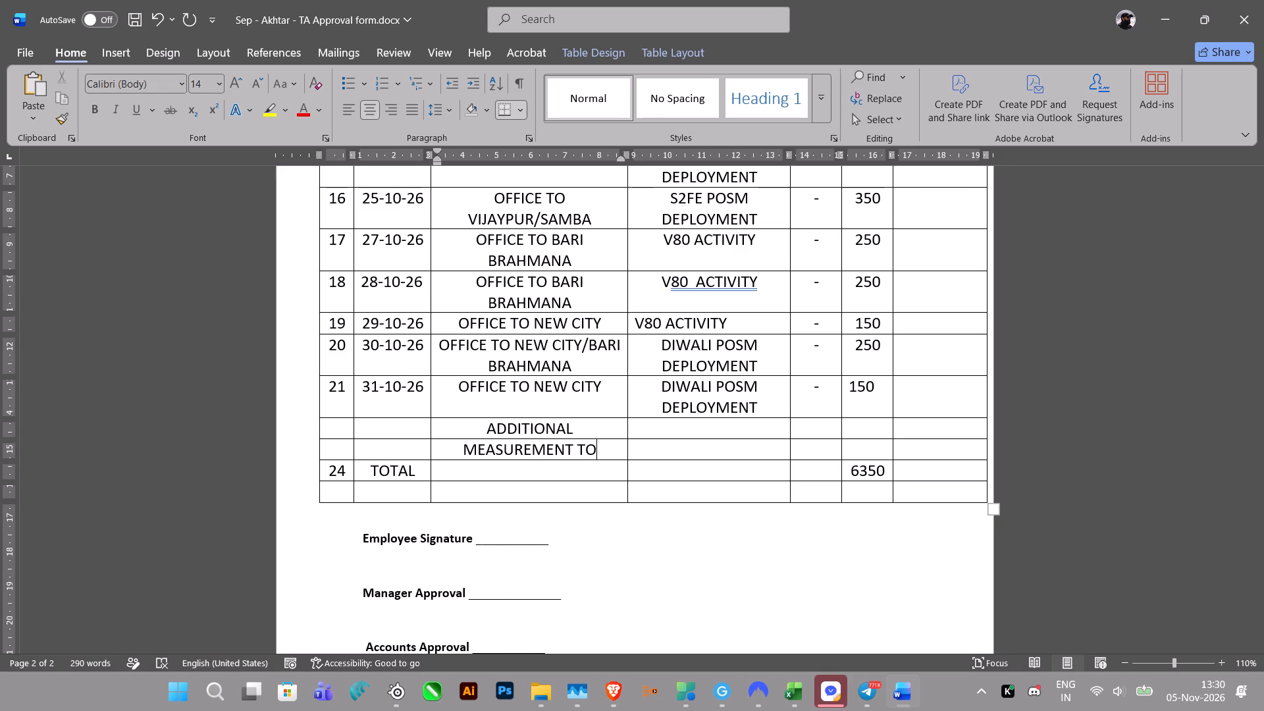
pyautogui.press('BackSpace')
pyautogui.write('APE')
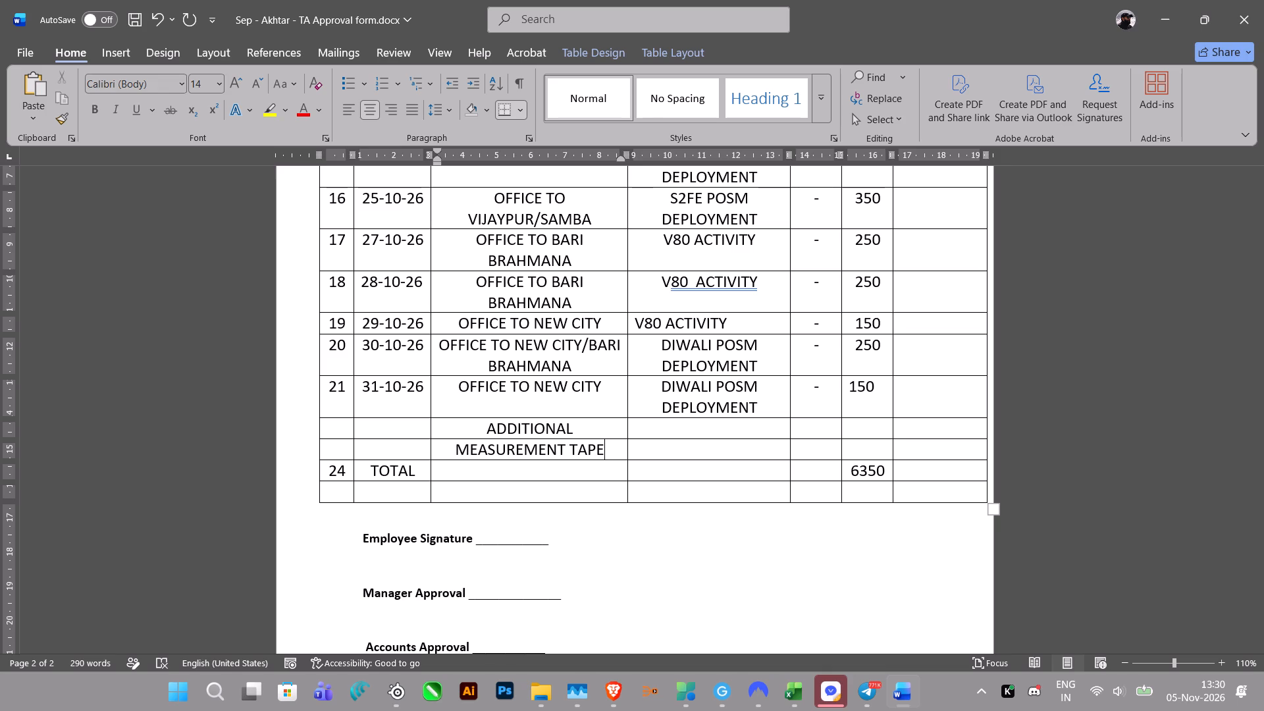
pyautogui.press('/')
pyautogui.write('SENSOR')
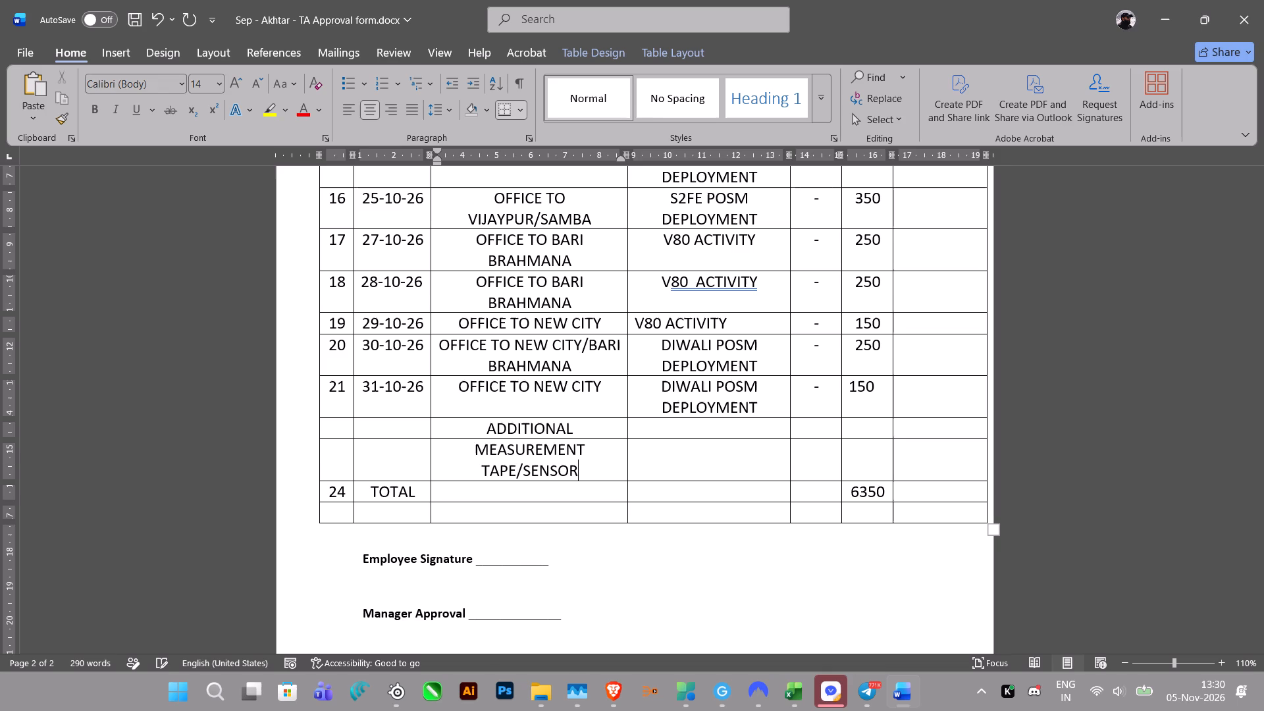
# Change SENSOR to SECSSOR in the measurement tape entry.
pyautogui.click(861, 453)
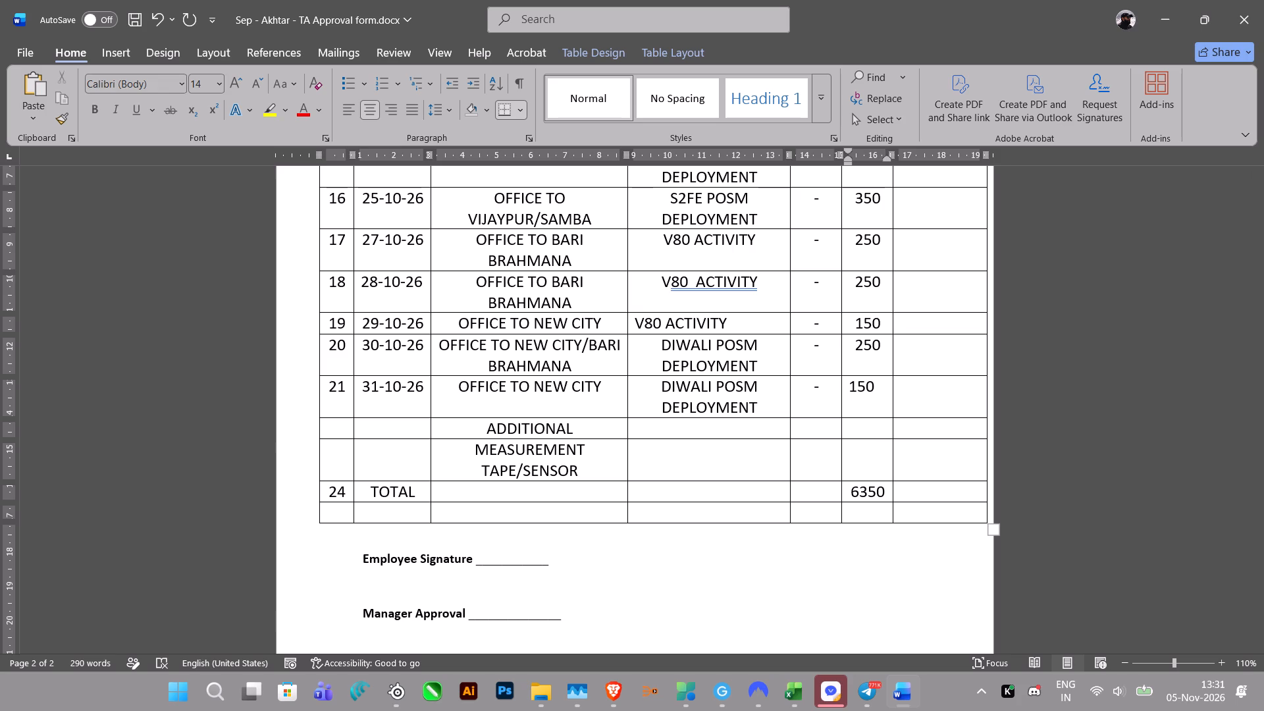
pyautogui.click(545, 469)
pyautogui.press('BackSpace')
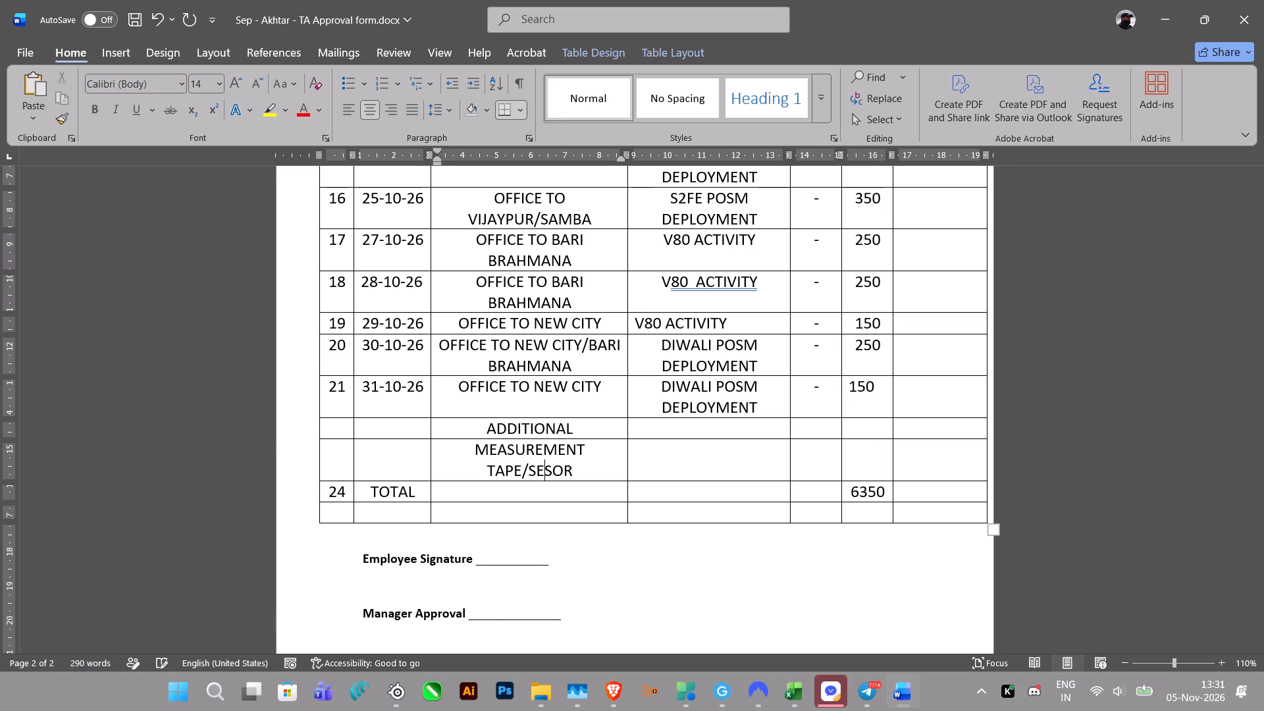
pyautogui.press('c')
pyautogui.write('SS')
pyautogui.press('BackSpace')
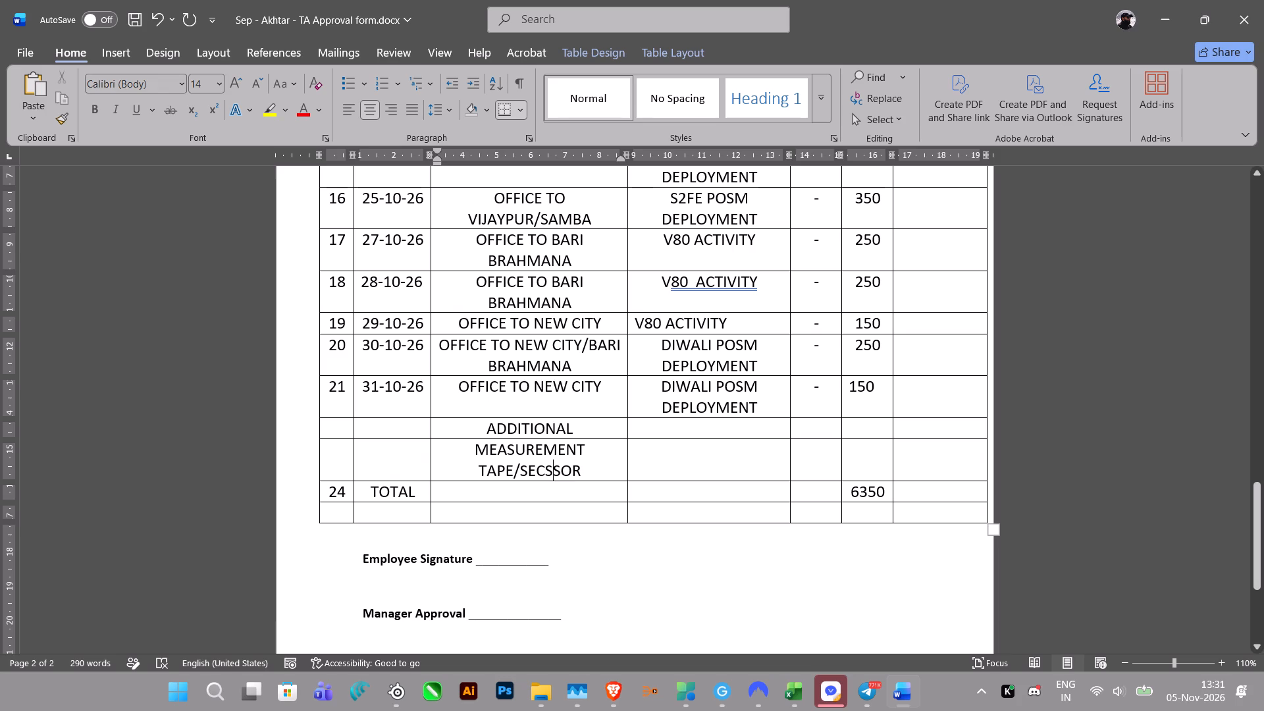
# Enter 95+80 as the amount for the measurement tape row.
pyautogui.click(860, 456)
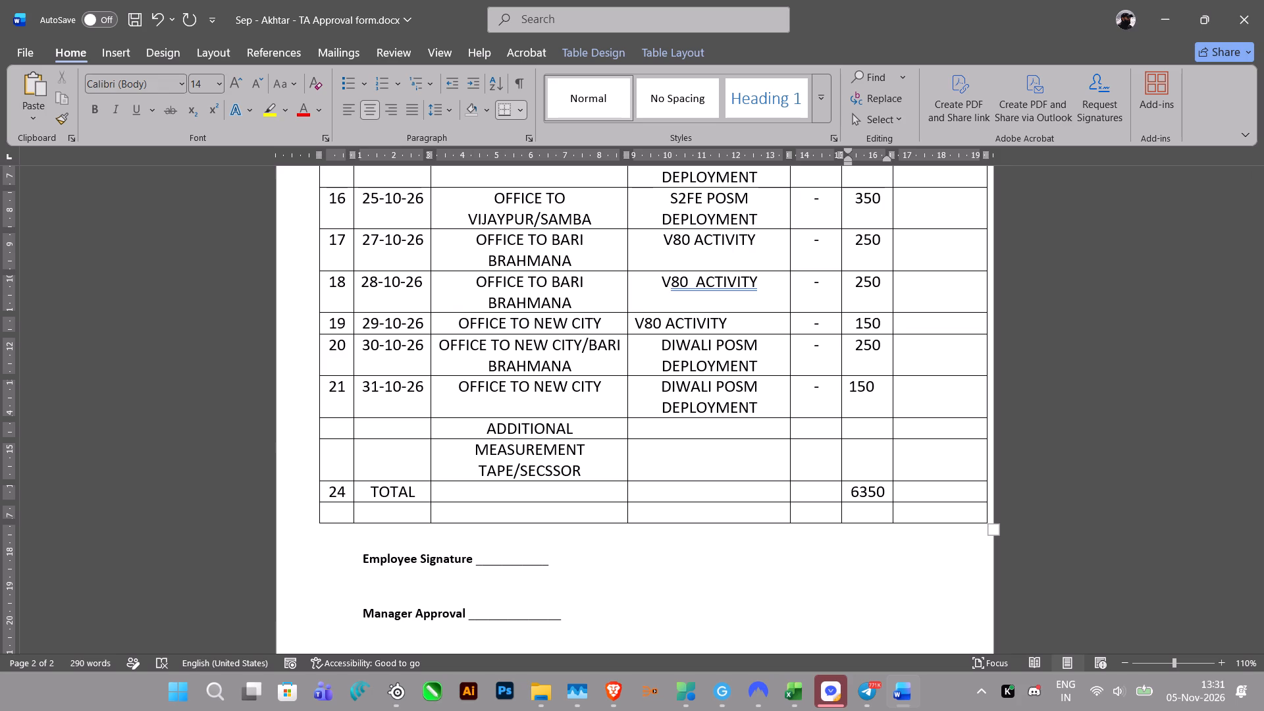
pyautogui.press('9')
pyautogui.press('BackSpace')
pyautogui.write('95')
pyautogui.press('+')
pyautogui.write('80')
# Correct the second item in the measurement tape entry so it reads TAPE/SISSOR.
pyautogui.scroll(-4, 833, 420)
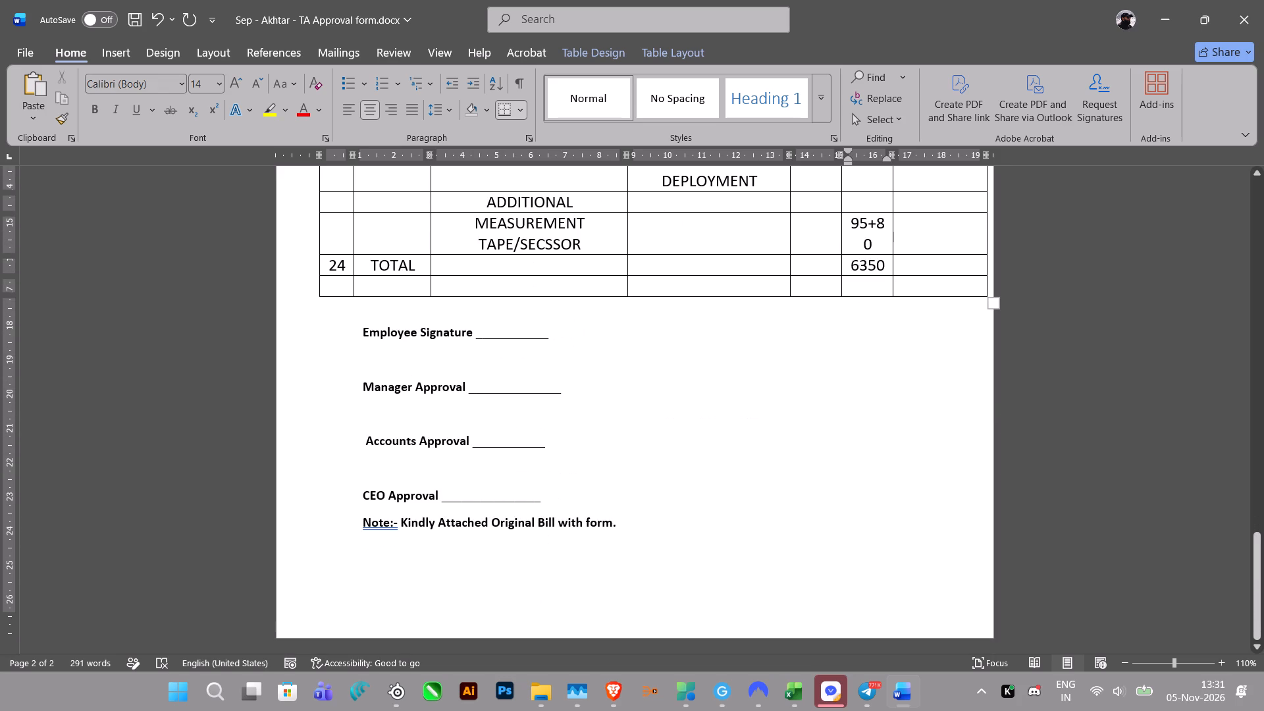
pyautogui.click(558, 246)
pyautogui.press('i')
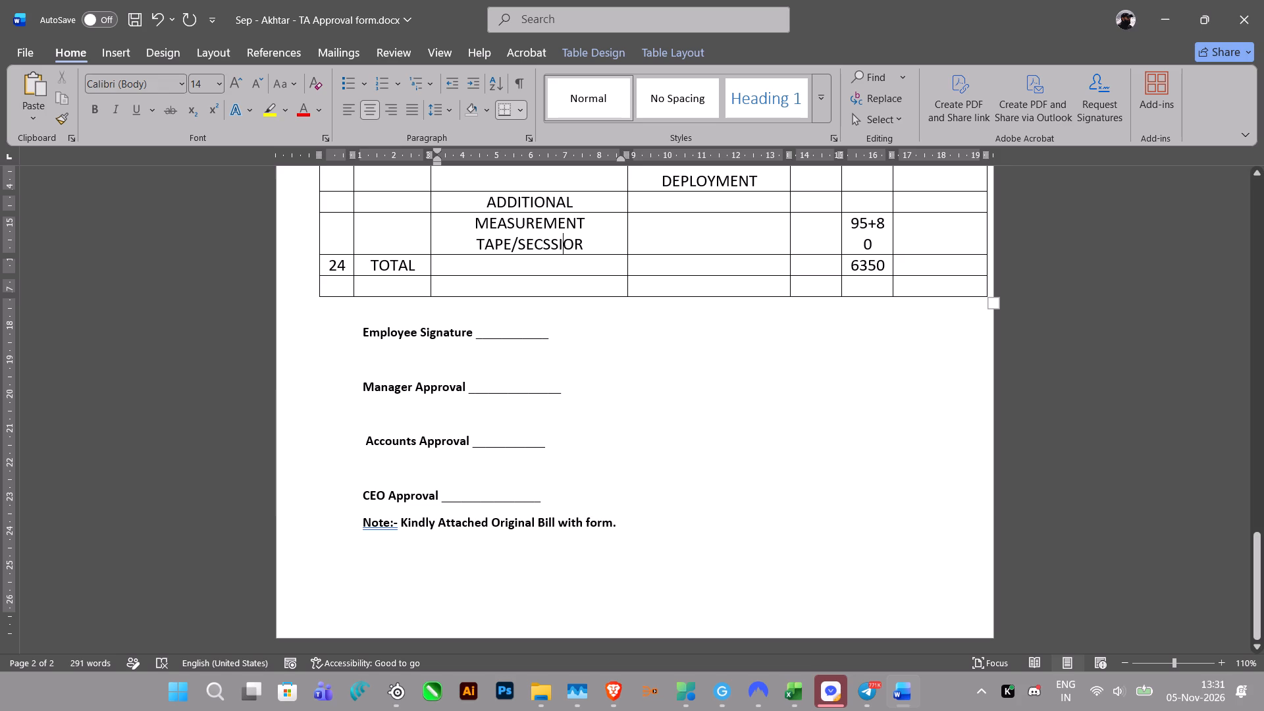
pyautogui.press('BackSpace')
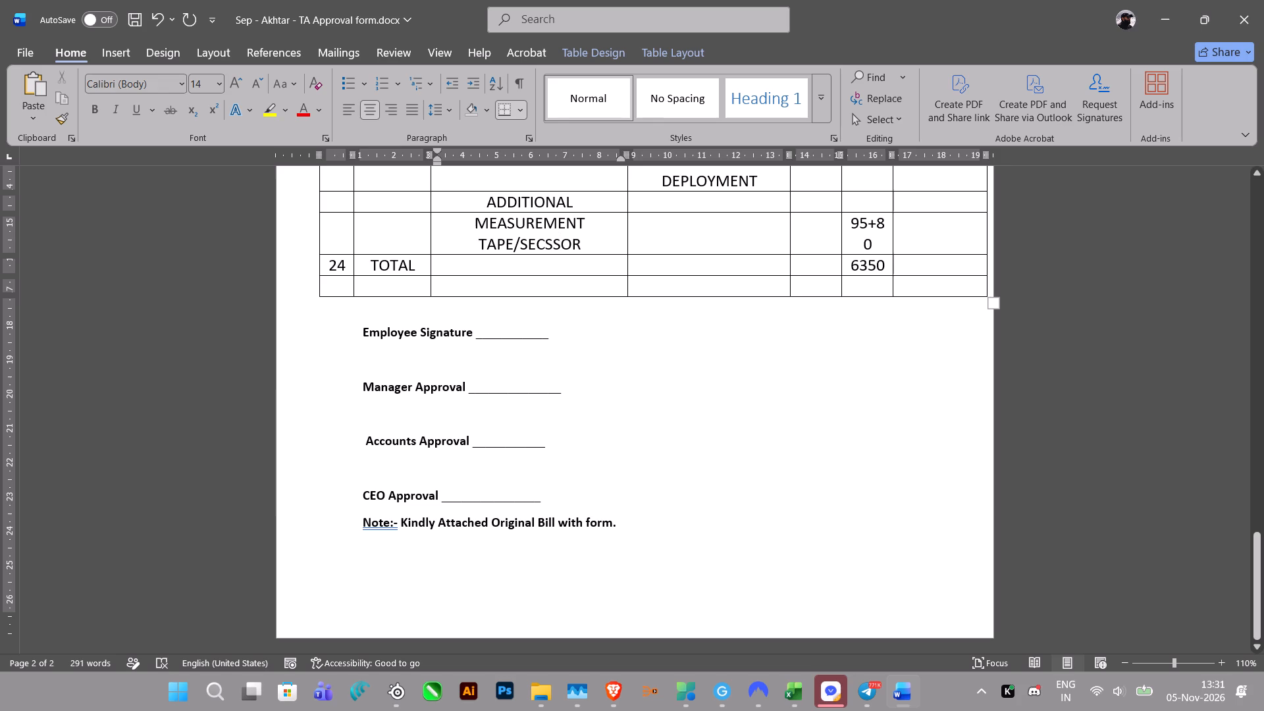
pyautogui.click(546, 241)
pyautogui.press('BackSpace')
pyautogui.press('BackSpace')
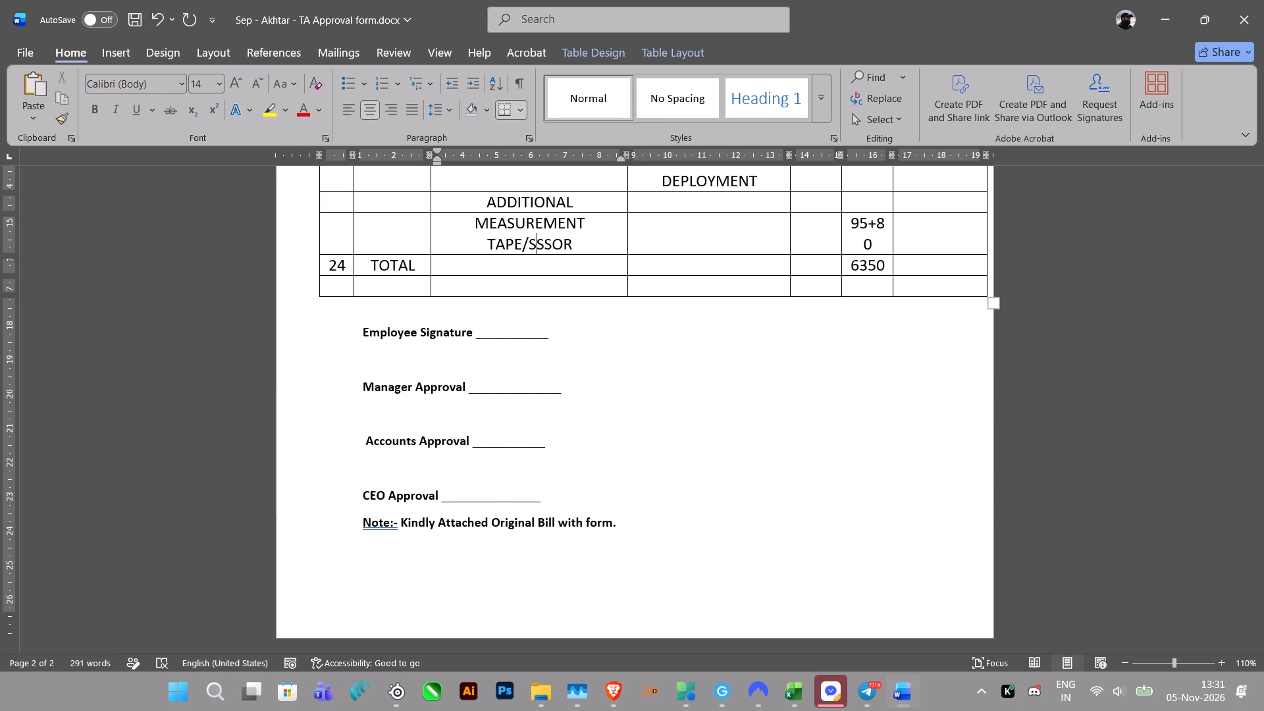
pyautogui.press('i')
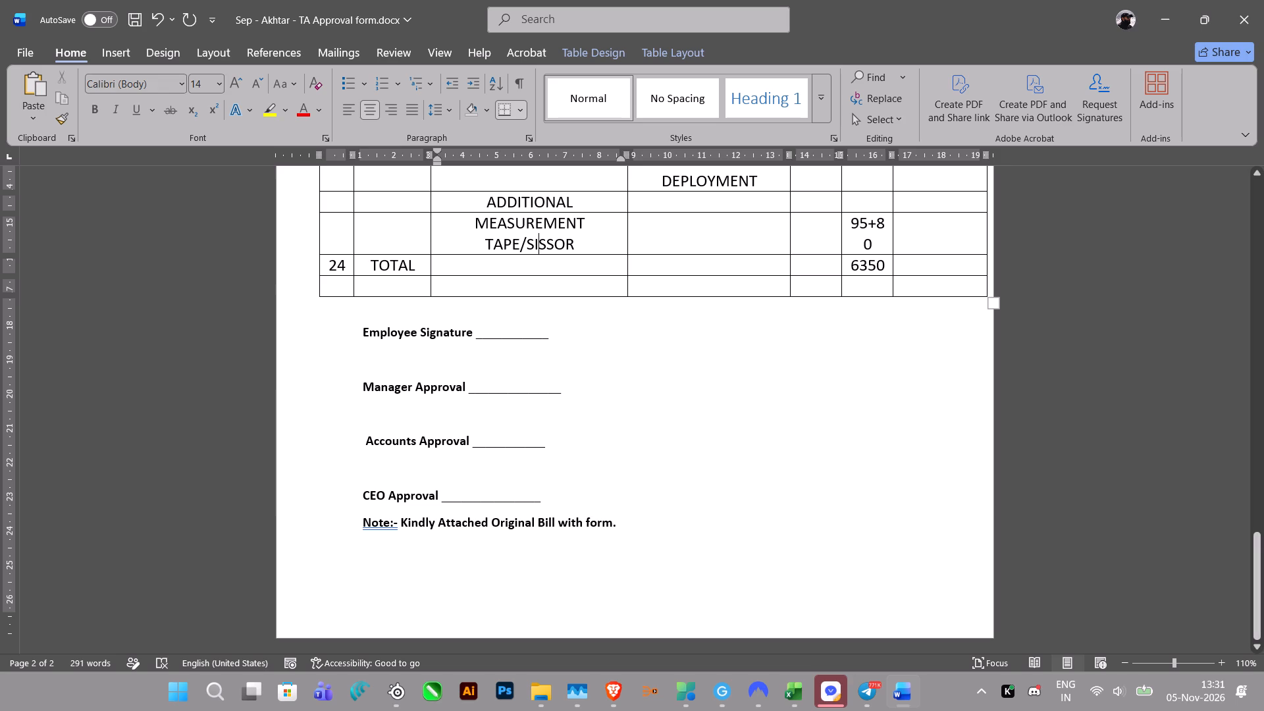
# Set the amount in the TOTAL row to 6425.
pyautogui.scroll(-1, 730, 257)
pyautogui.click(876, 264)
pyautogui.press('BackSpace')
pyautogui.press('BackSpace')
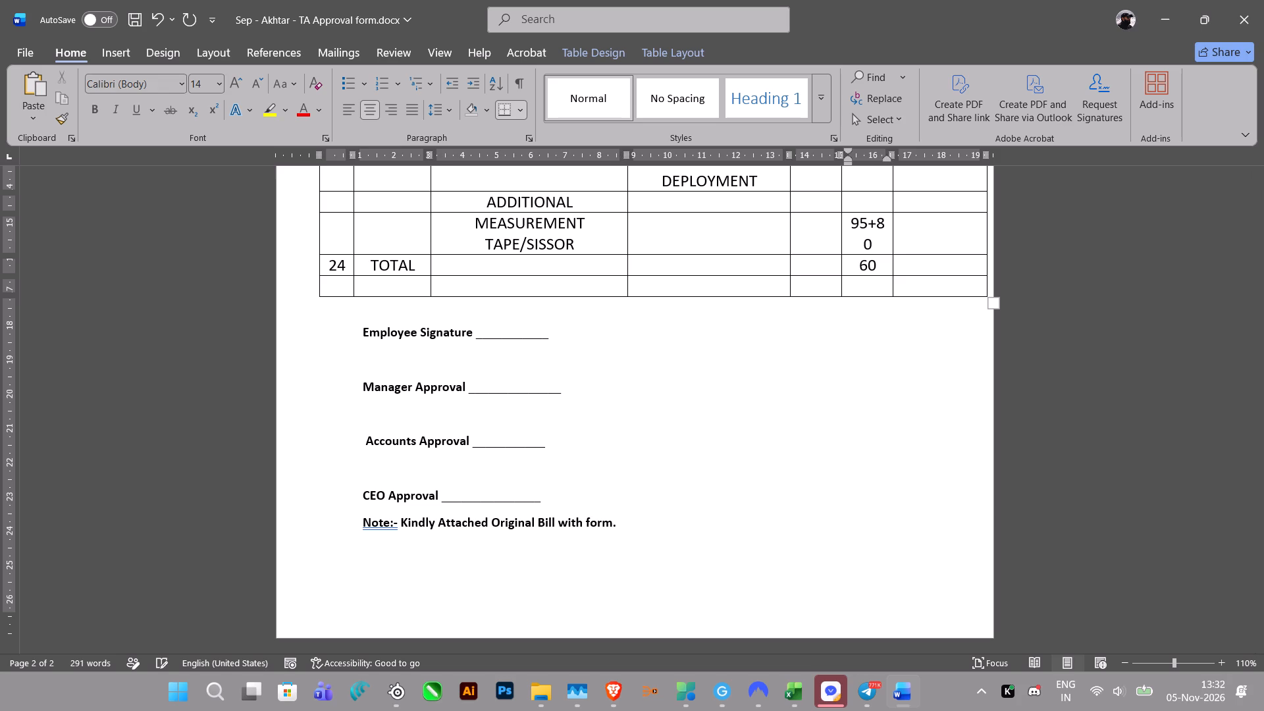
pyautogui.write('425')
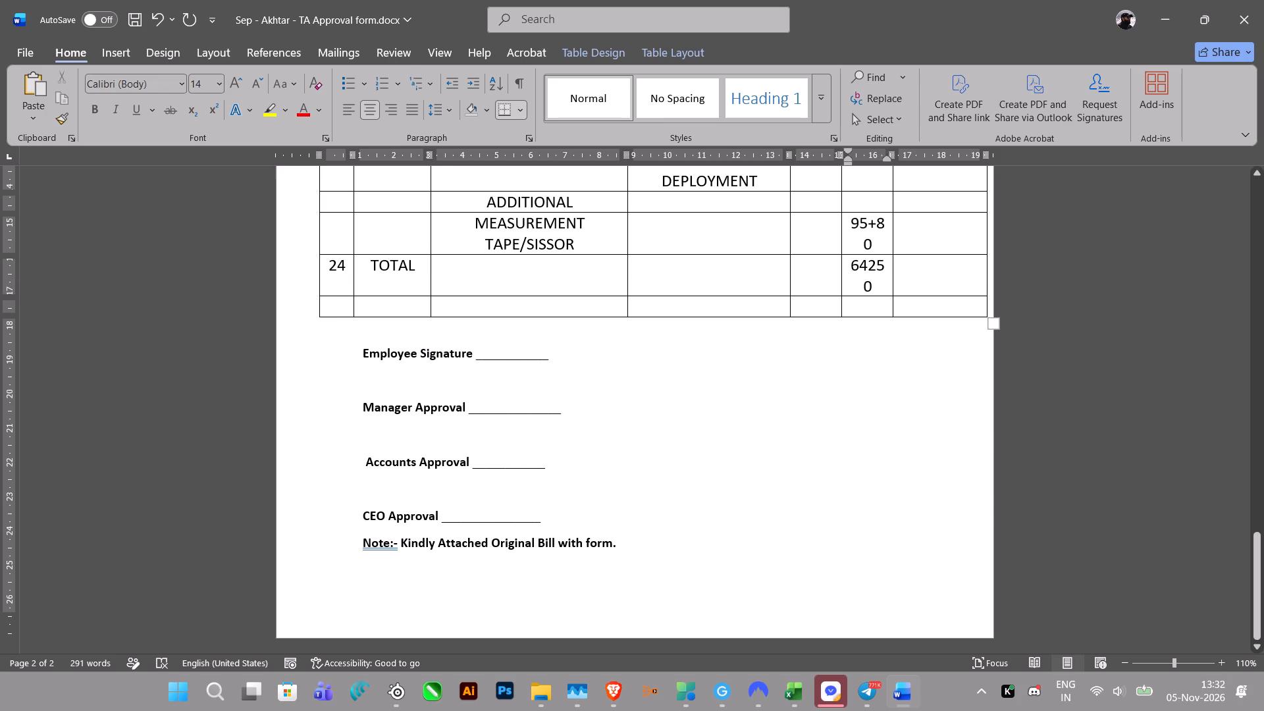
pyautogui.click(882, 284)
pyautogui.press('BackSpace')
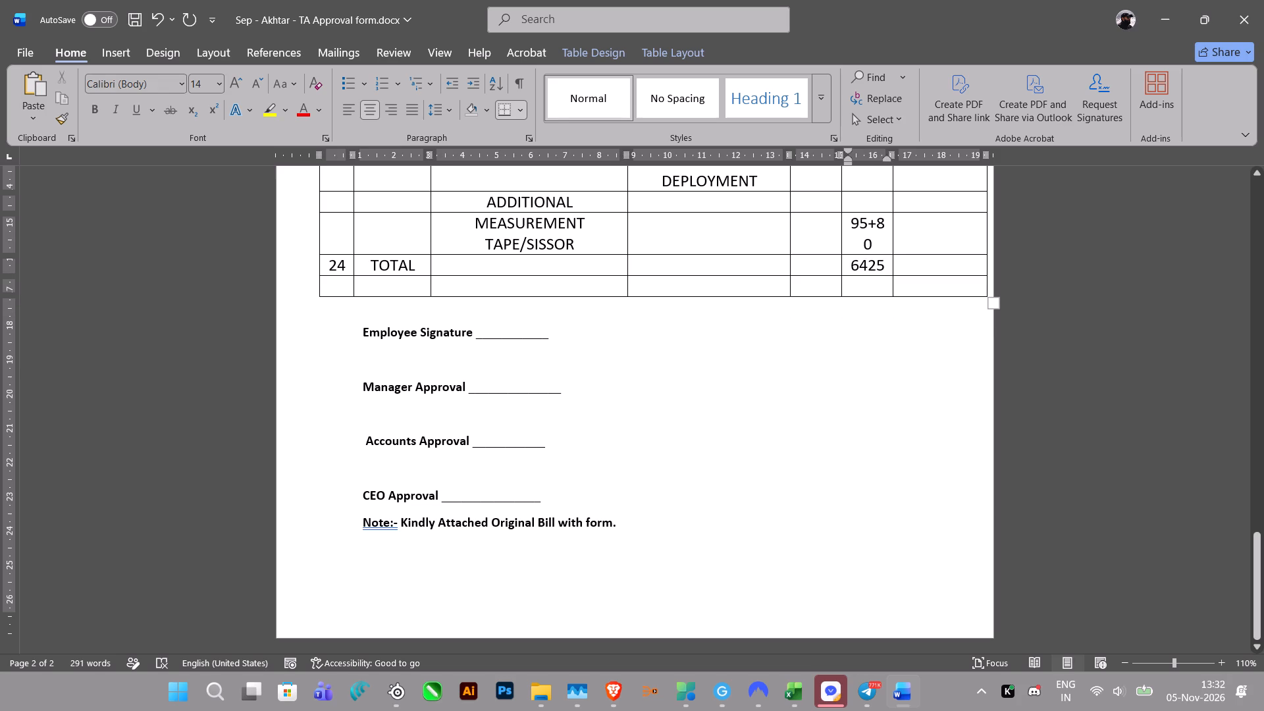
# Review the form back to its header, save the document and close it.
pyautogui.scroll(-1, 663, 438)
pyautogui.scroll(4, 663, 438)
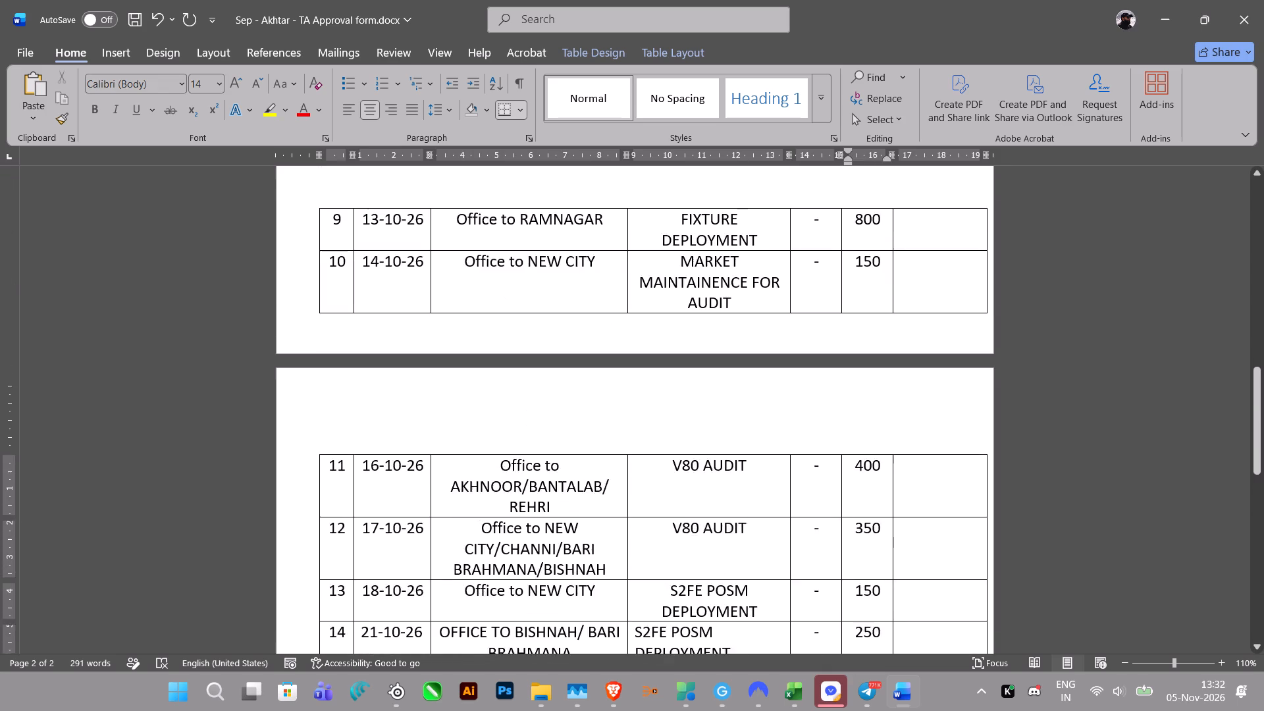
pyautogui.scroll(11, 663, 438)
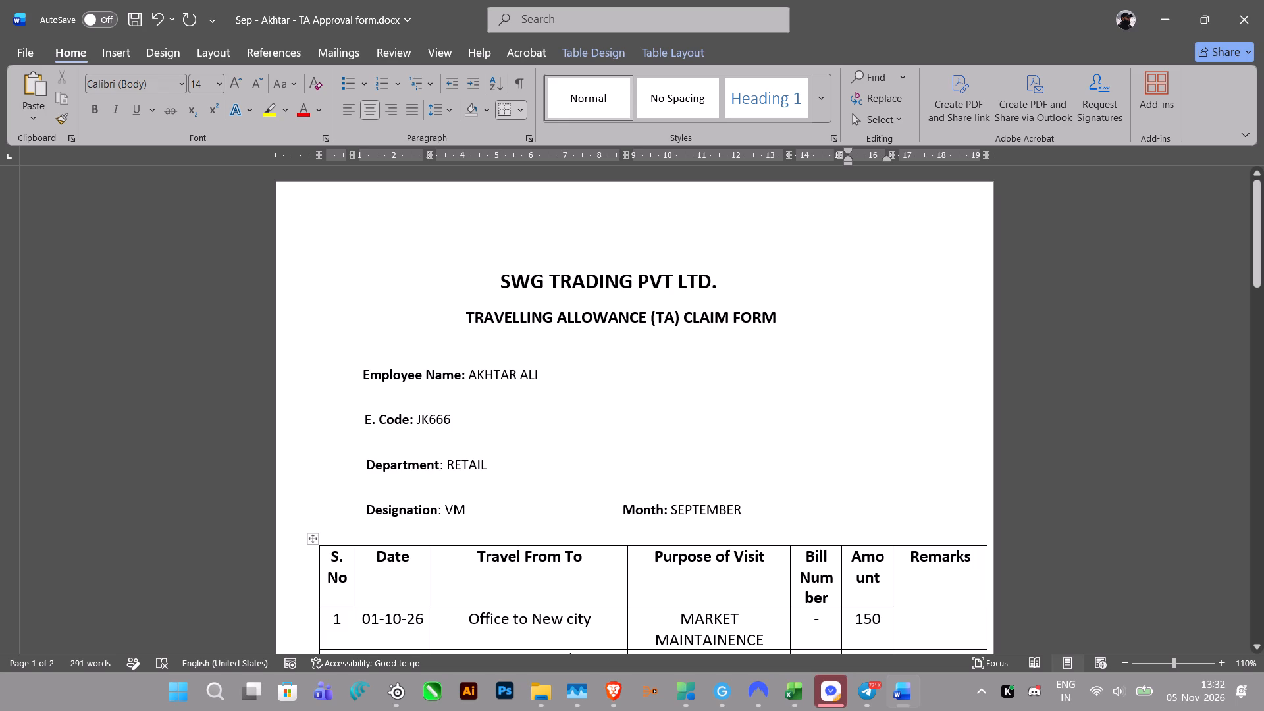
pyautogui.hotkey('ctrl', 's')
pyautogui.click(1263, 0)
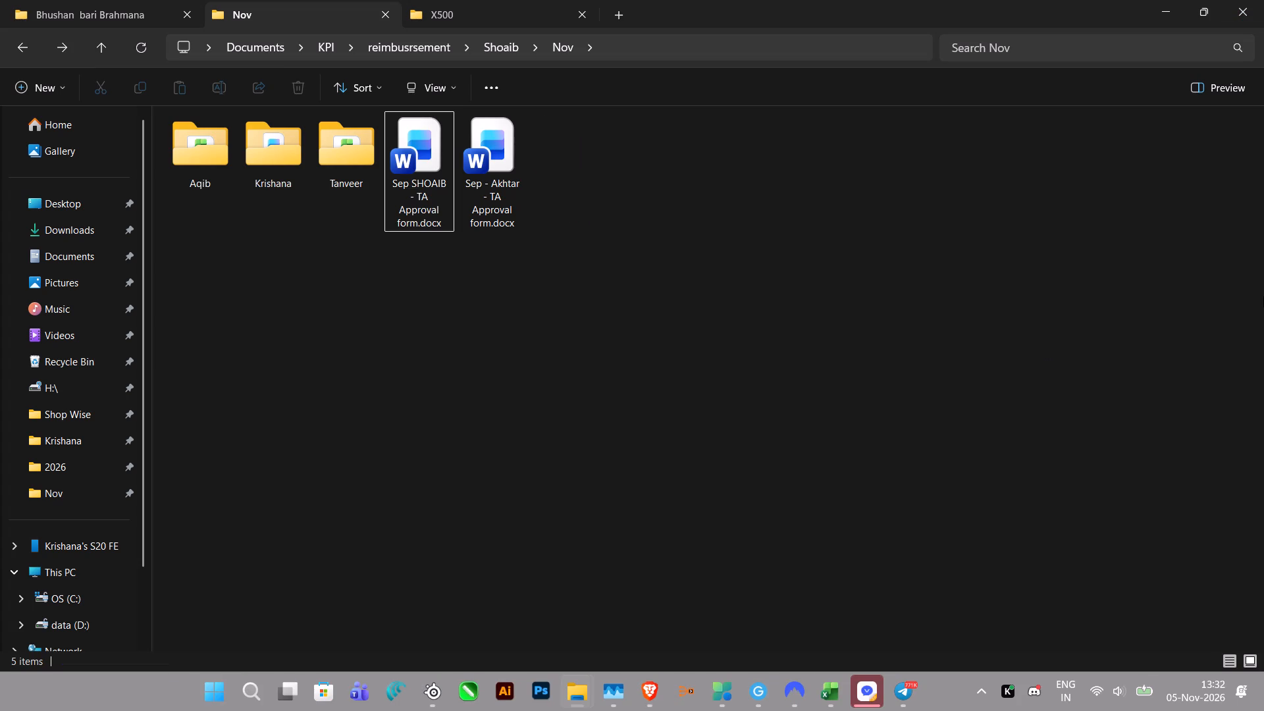
# In File Explorer, rename the Sep SHOAIB document in the Nov folder as Oct SHOAIB - TA Approval form.
pyautogui.click(416, 201)
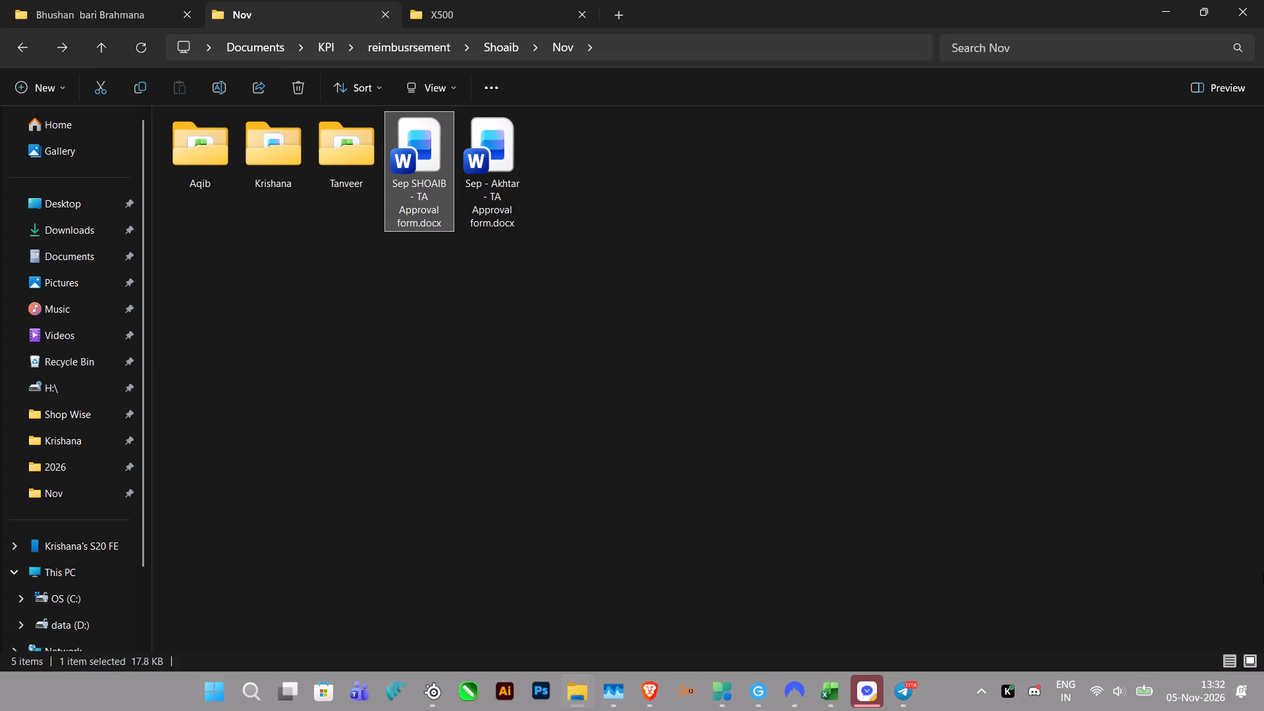
pyautogui.press('F2')
pyautogui.press('Up')
pyautogui.press('Left')
pyautogui.press('Up')
pyautogui.press('Left')
pyautogui.press('Left')
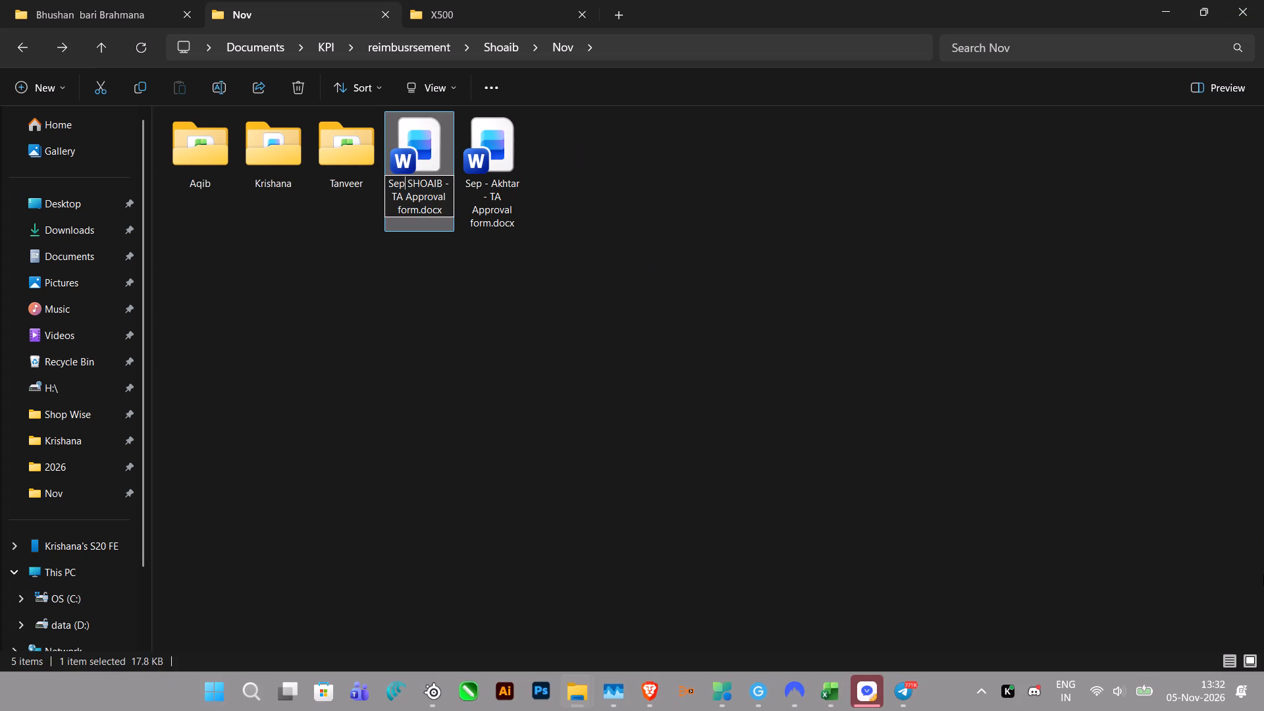
pyautogui.press('BackSpace')
pyautogui.press('BackSpace')
pyautogui.press('BackSpace')
pyautogui.write('cy')
pyautogui.press('BackSpace')
pyautogui.press('t')
pyautogui.press('Return')
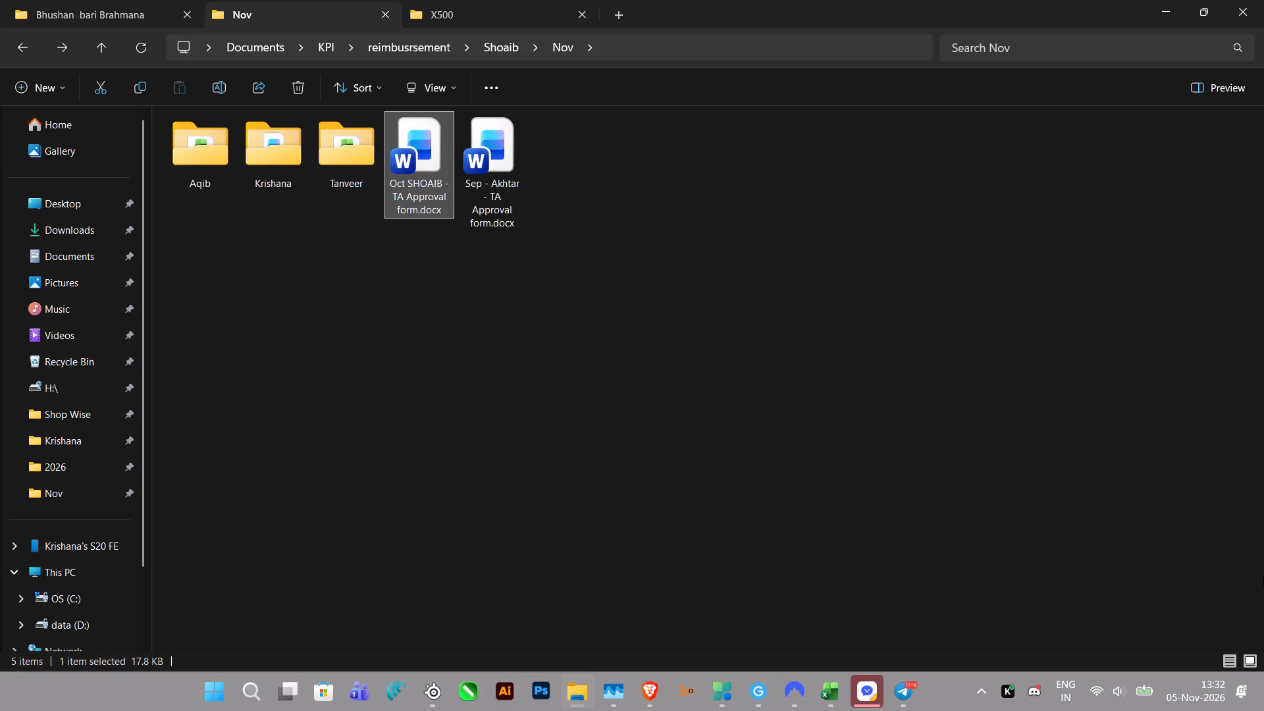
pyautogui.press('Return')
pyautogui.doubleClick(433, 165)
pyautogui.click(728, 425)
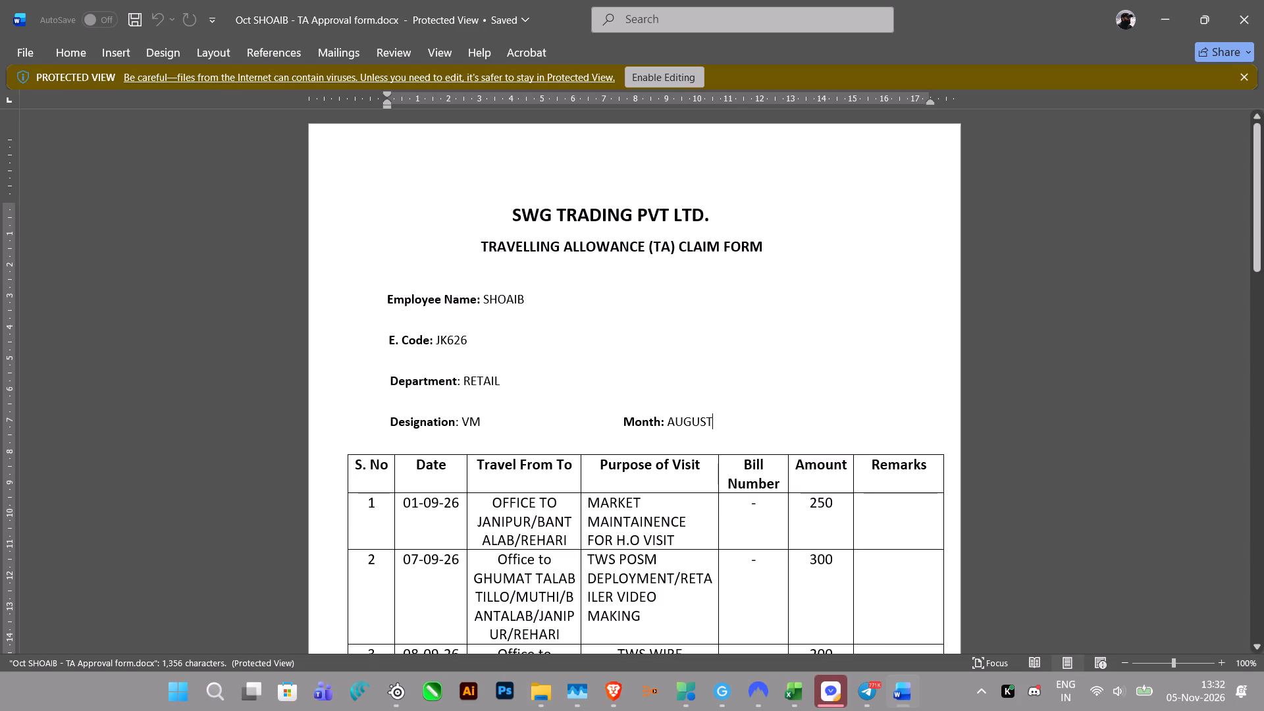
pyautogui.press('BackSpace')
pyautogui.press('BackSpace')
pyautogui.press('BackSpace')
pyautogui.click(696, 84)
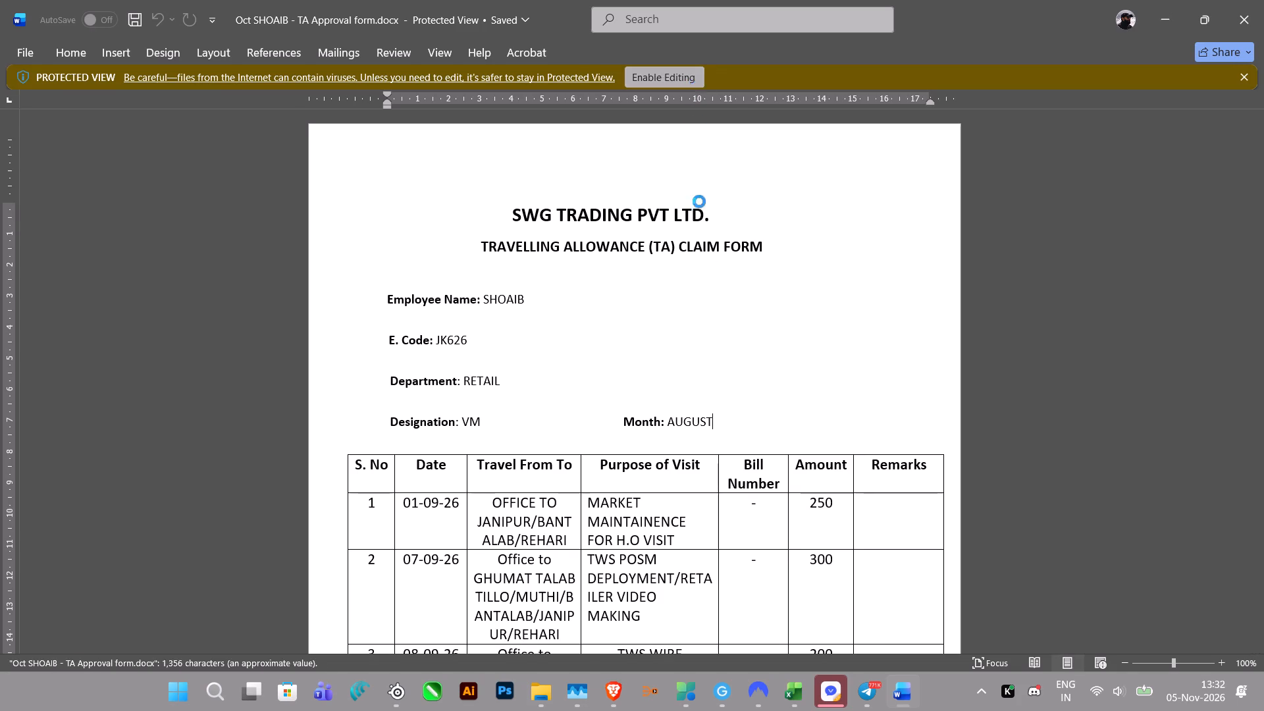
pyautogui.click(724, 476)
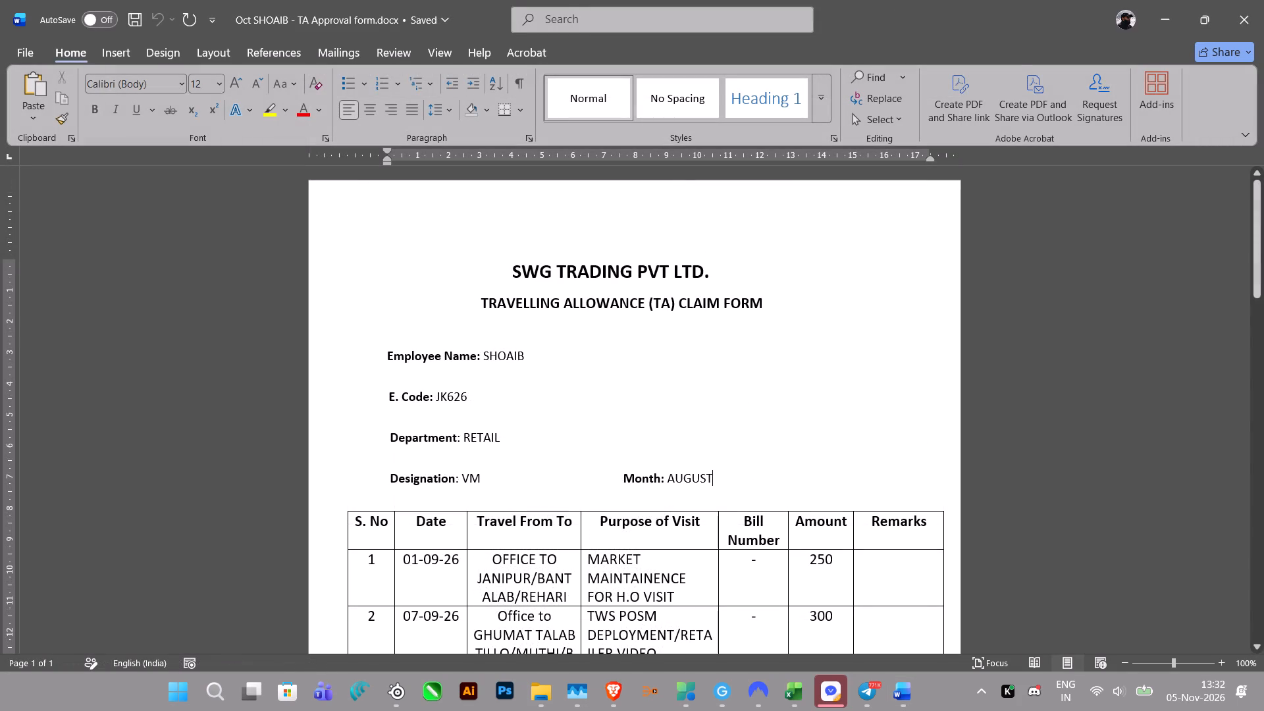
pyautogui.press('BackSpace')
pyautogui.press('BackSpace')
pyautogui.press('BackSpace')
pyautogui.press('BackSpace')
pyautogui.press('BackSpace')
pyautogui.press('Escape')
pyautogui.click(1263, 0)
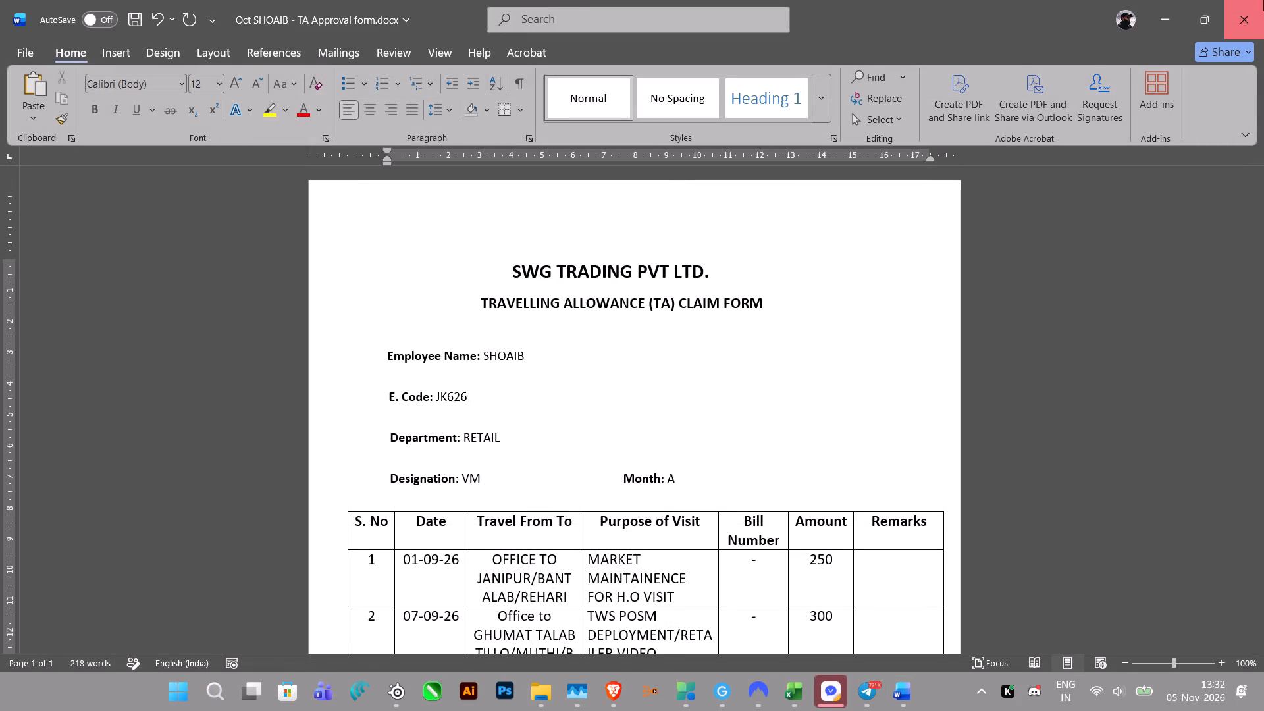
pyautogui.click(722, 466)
# Open the Sep - Akhtar - TA Approval form, change its Month to October, then save and close the document.
pyautogui.doubleClick(493, 188)
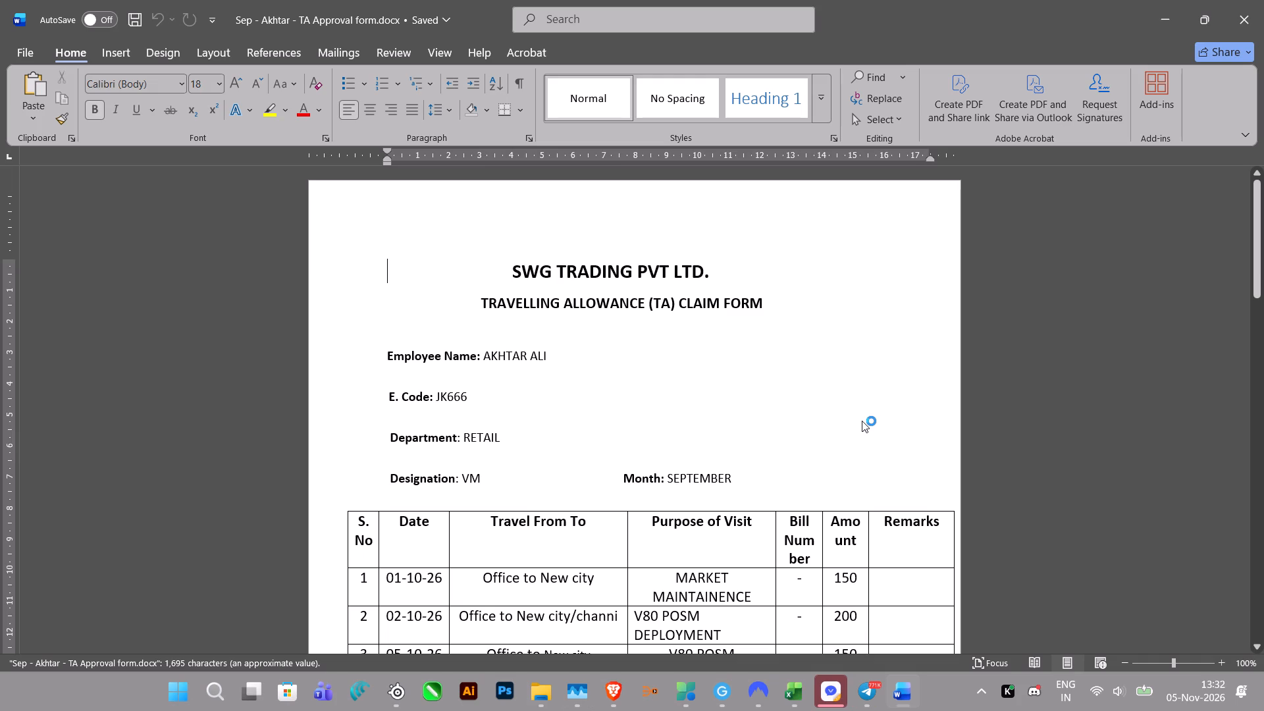
pyautogui.click(753, 484)
pyautogui.press('BackSpace')
pyautogui.press('BackSpace')
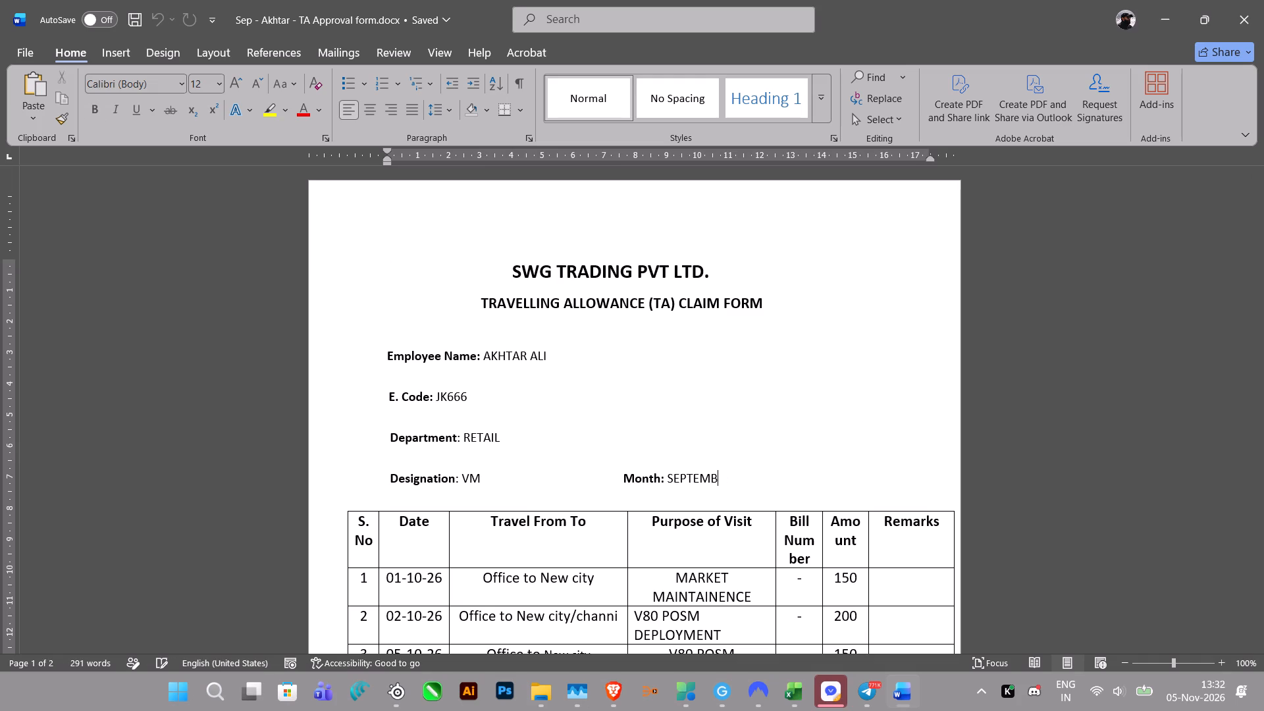
pyautogui.press('BackSpace')
pyautogui.press('BackSpace')
pyautogui.press('BackSpace')
pyautogui.press('BackSpace')
pyautogui.press('BackSpace')
pyautogui.press('BackSpace')
pyautogui.press('BackSpace')
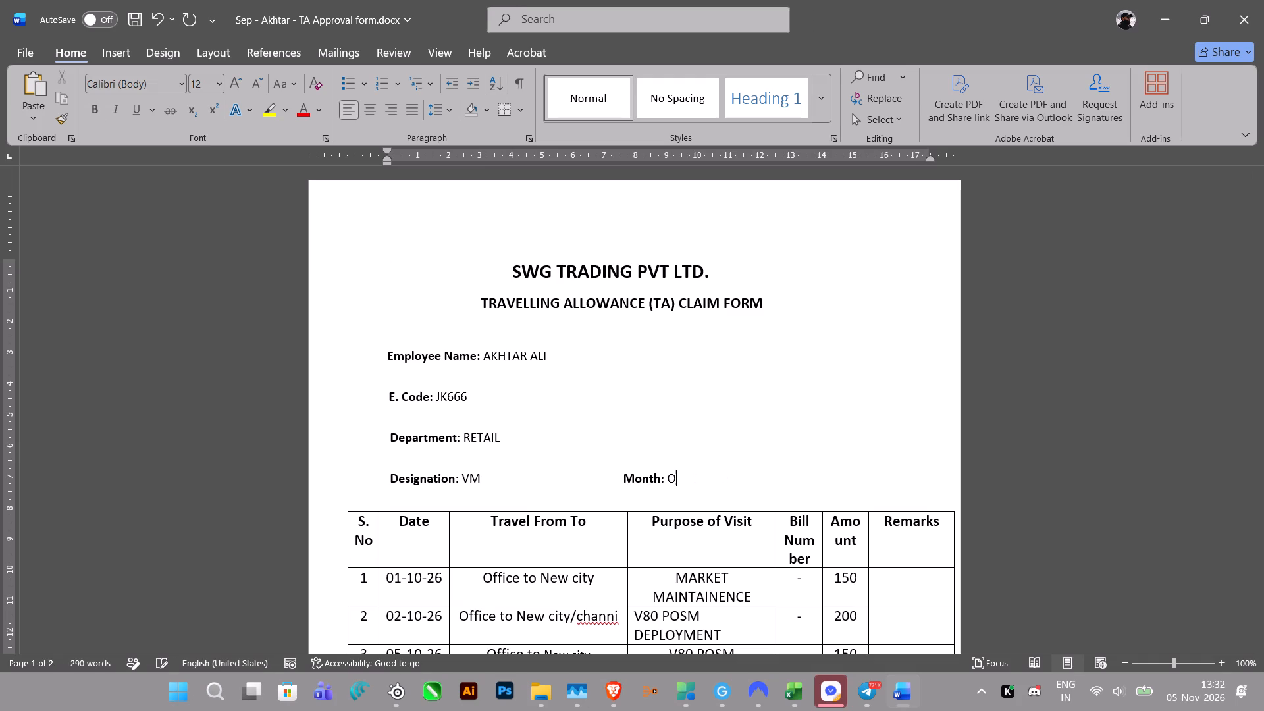
pyautogui.write('ctober')
pyautogui.hotkey('ctrl', 's')
pyautogui.click(1263, 0)
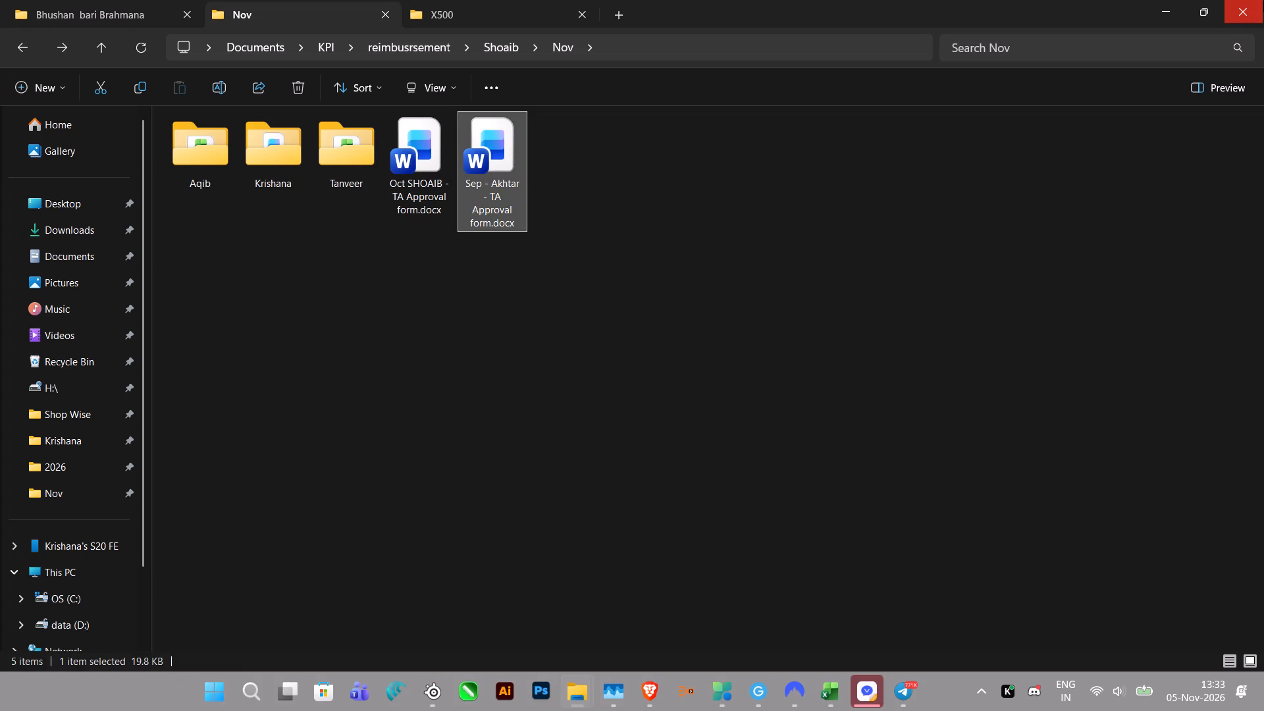
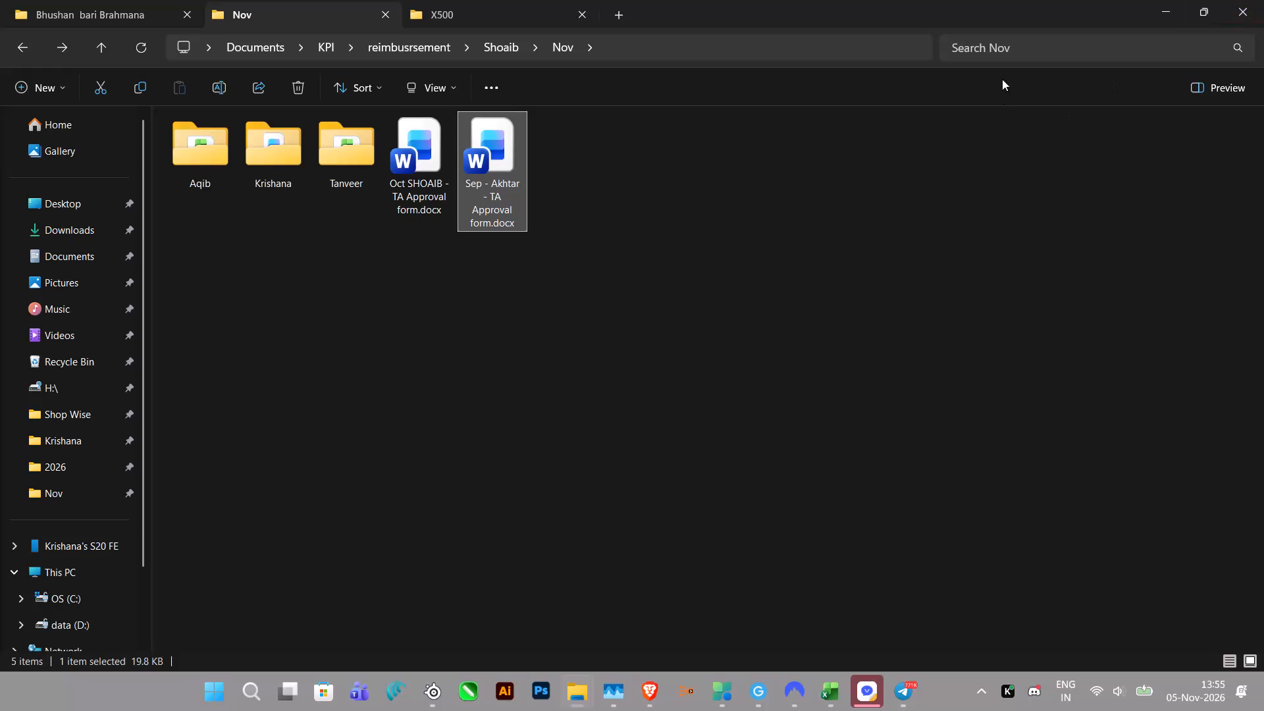
# Rename the Oct SHOAIB document in the Nov folder as Oct - SHOAIB - TA Approval form.
pyautogui.click(776, 327)
pyautogui.click(437, 202)
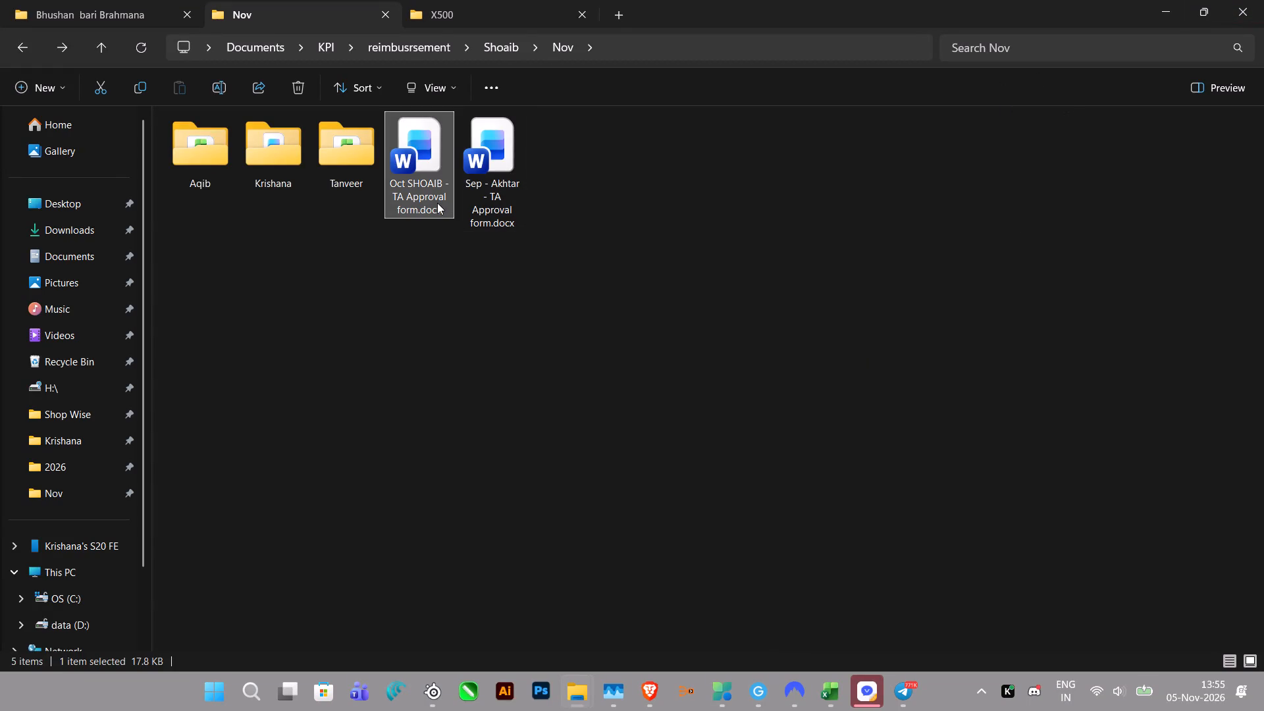
pyautogui.press('F2')
pyautogui.press('Up')
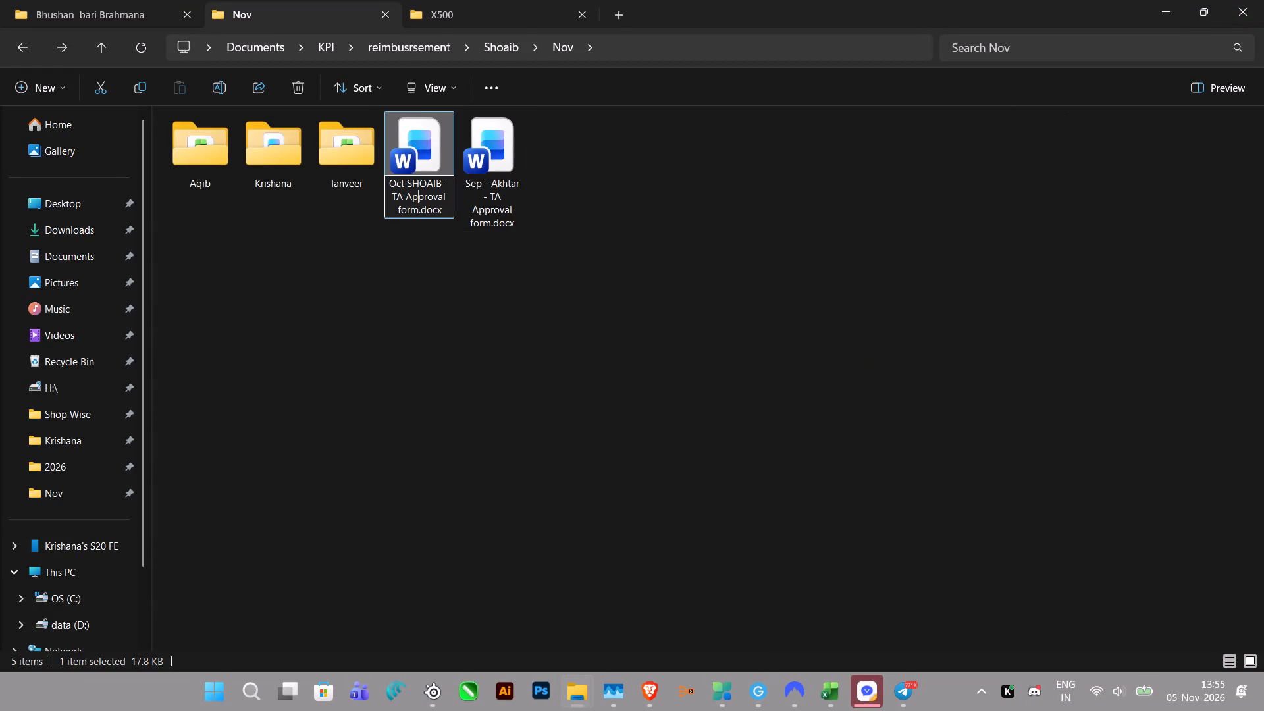
pyautogui.press('Left')
pyautogui.press('Up')
pyautogui.press('Left')
pyautogui.press('-')
pyautogui.press('space')
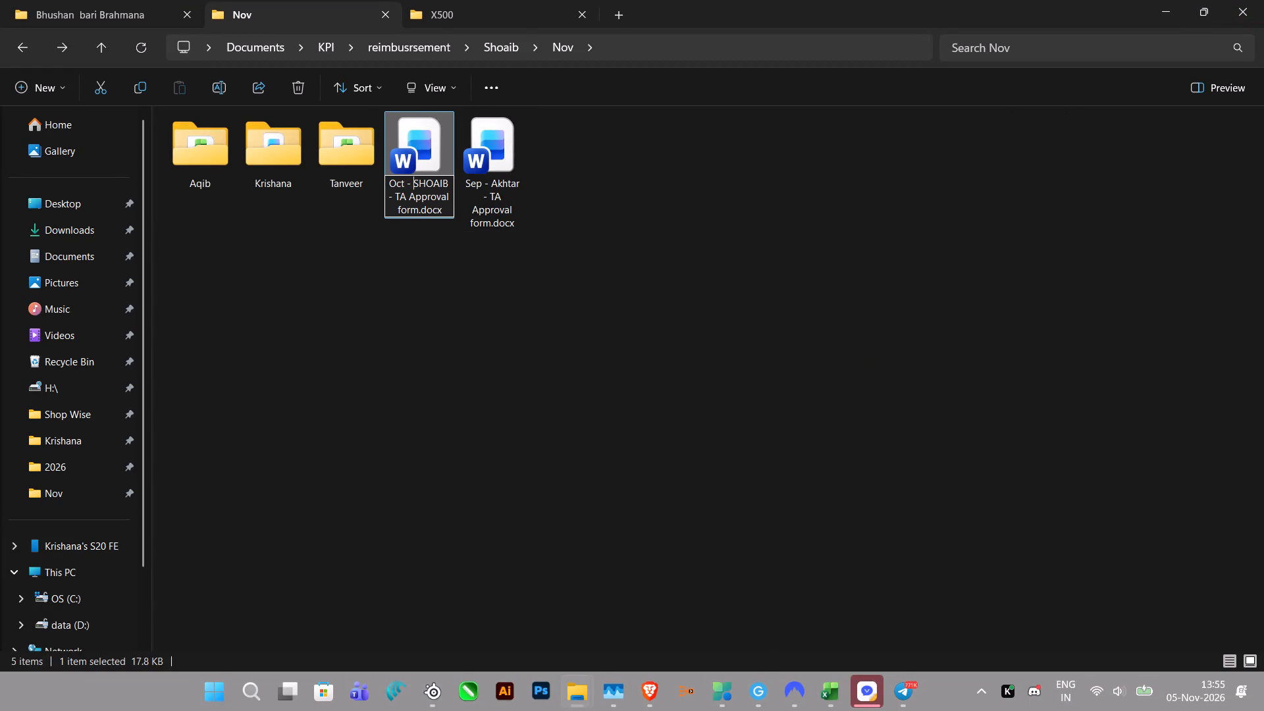
pyautogui.press('Return')
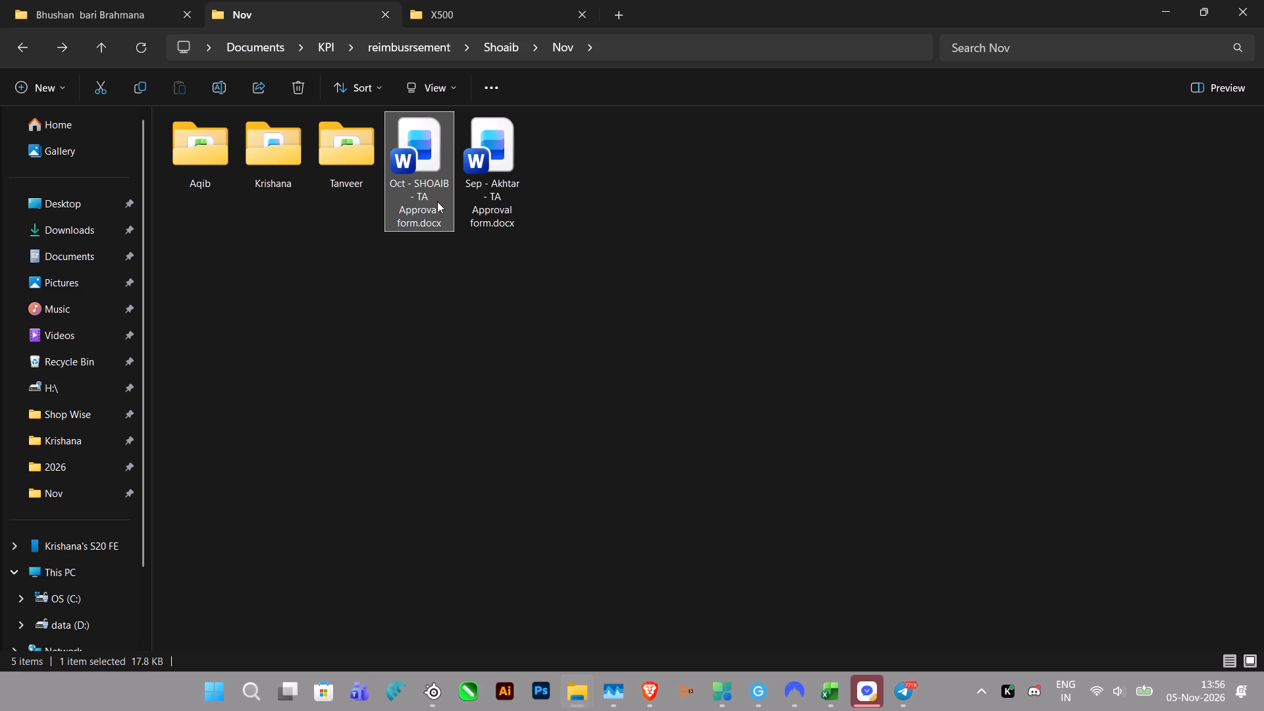
# Open the Oct - SHOAIB - TA Approval form in Word and enable editing.
pyautogui.doubleClick(446, 202)
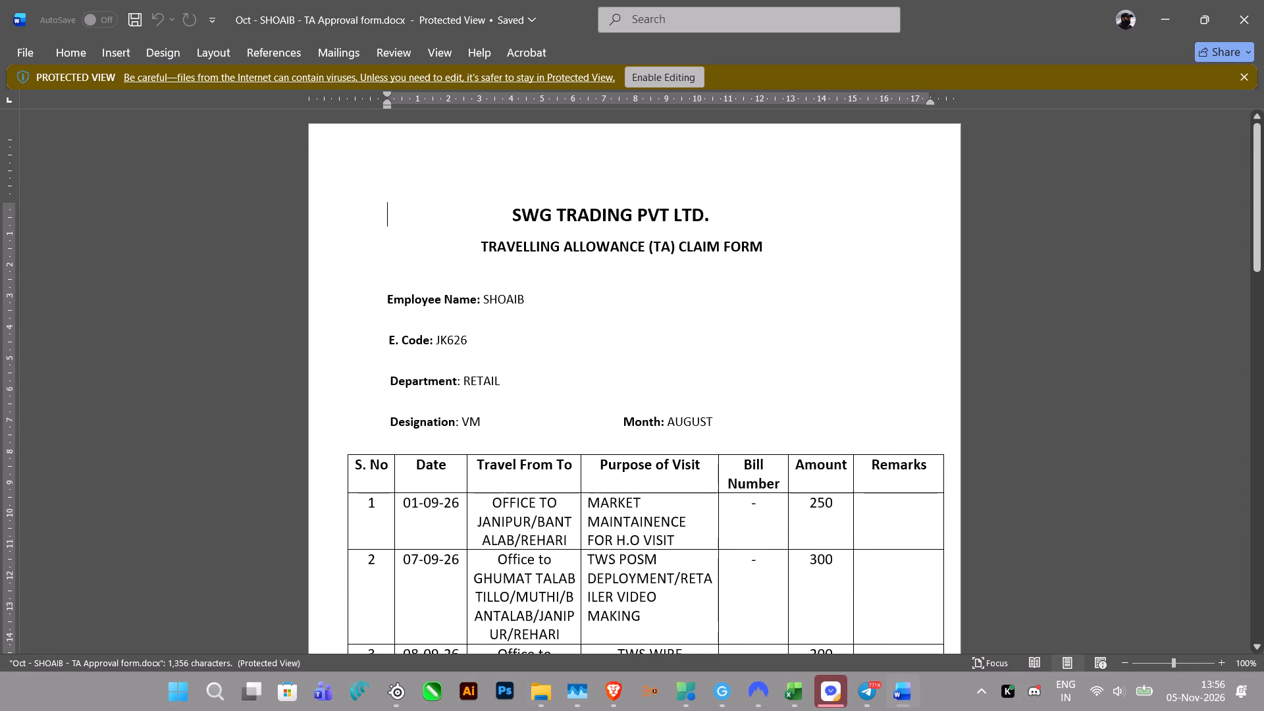
pyautogui.click(656, 72)
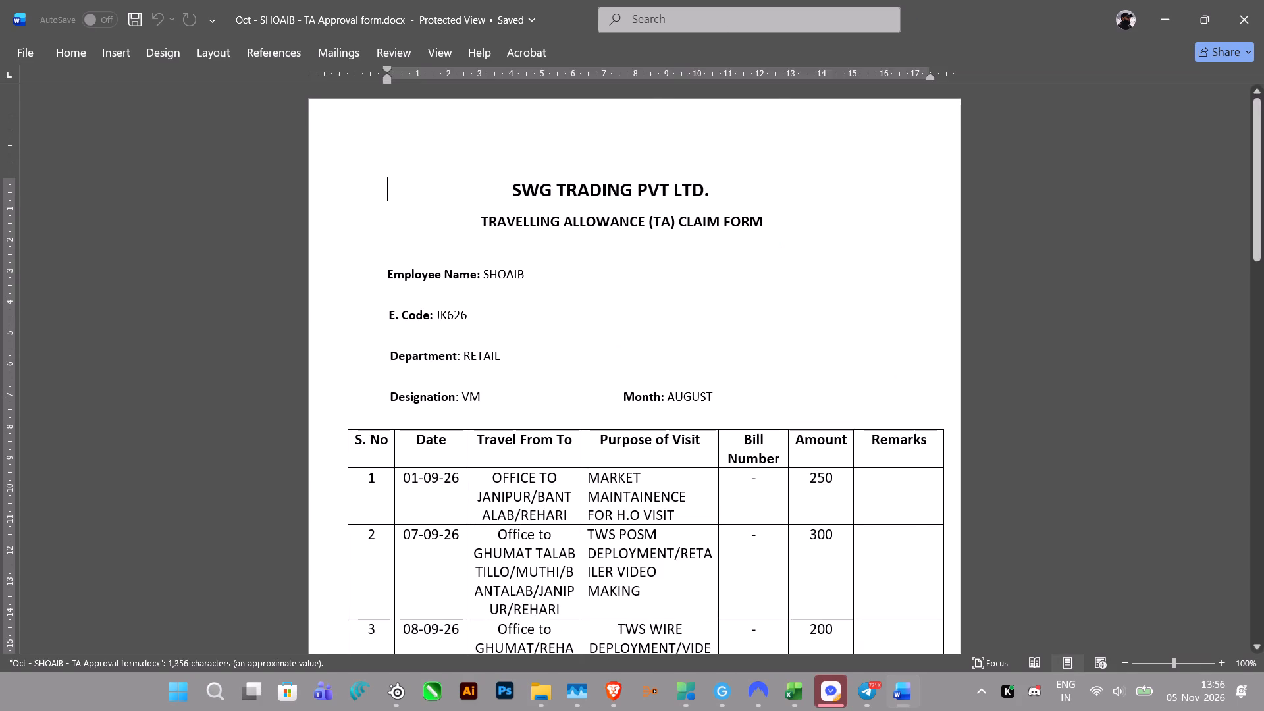
pyautogui.click(1070, 480)
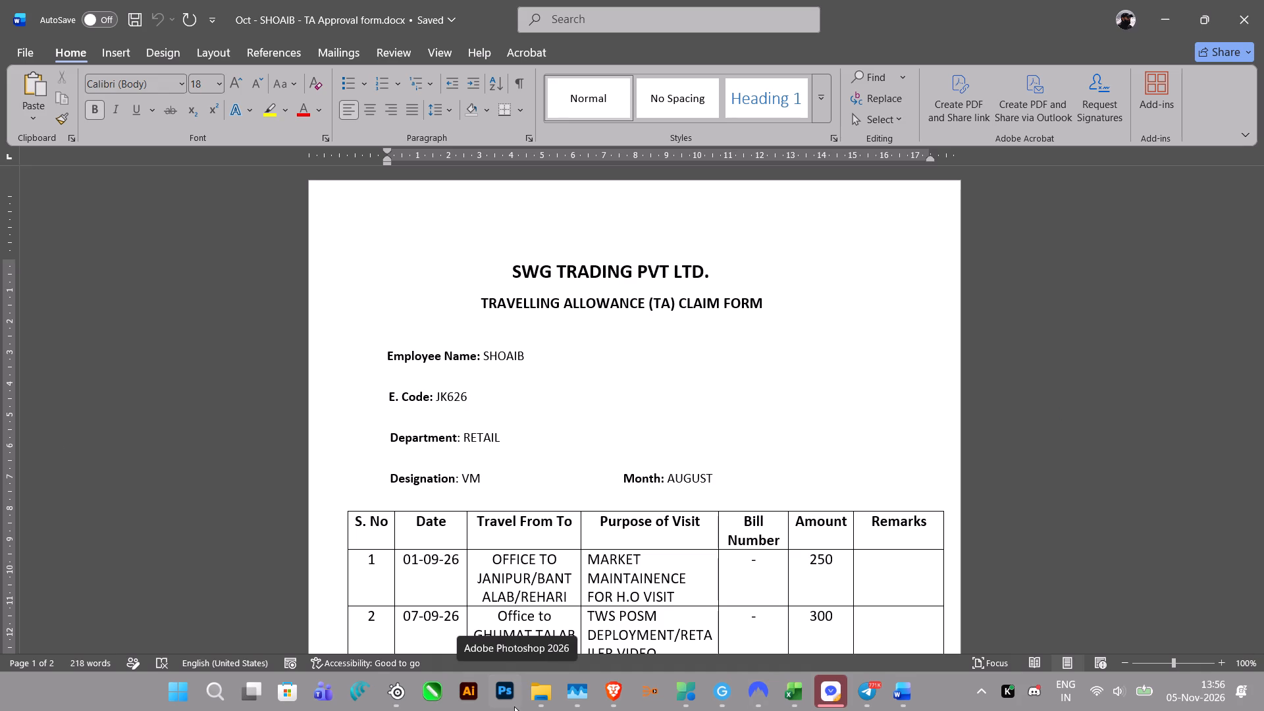
pyautogui.scroll(-3, 513, 707)
pyautogui.scroll(4, 513, 709)
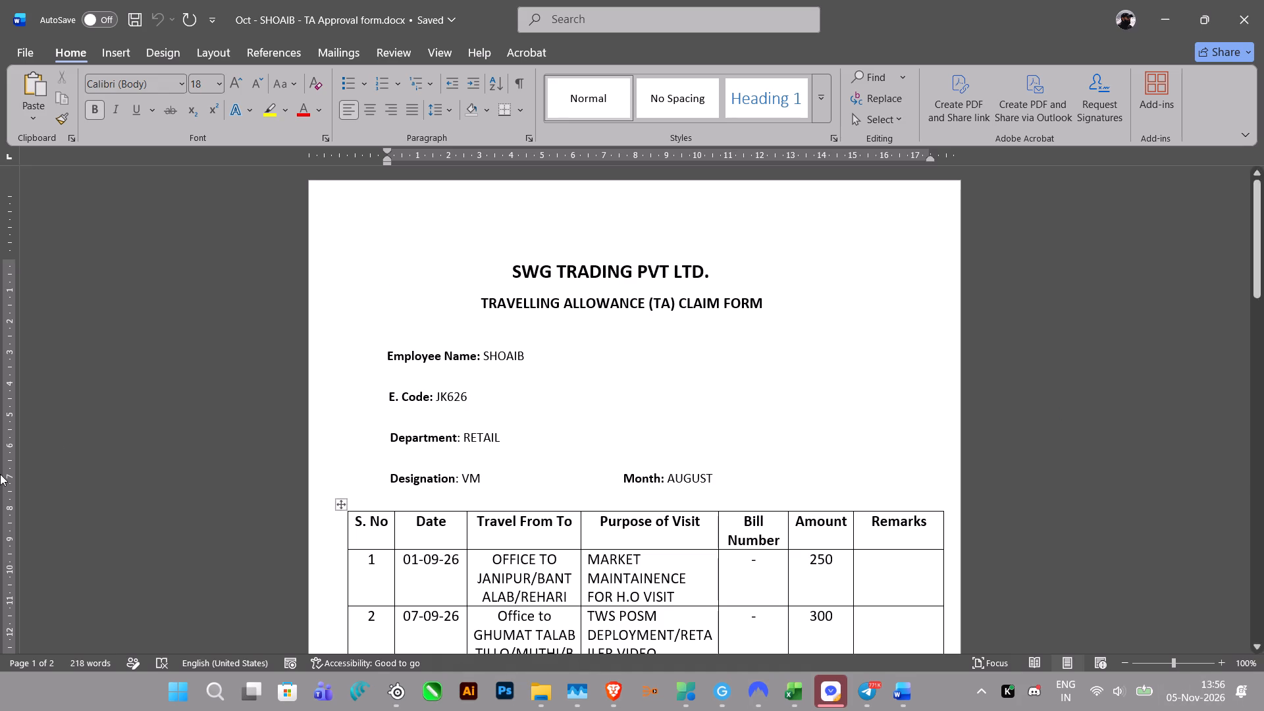
pyautogui.scroll(1, 1074, 710)
# Replace the Month in the form header with october.
pyautogui.click(708, 478)
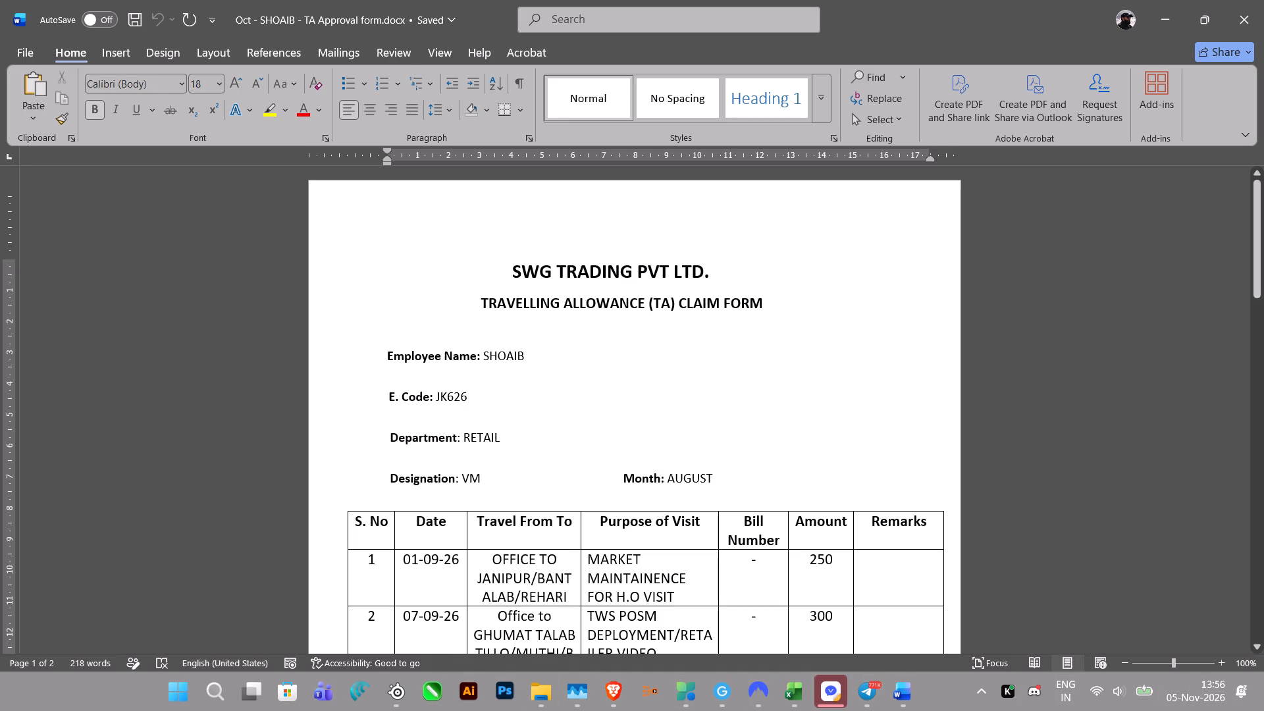
pyautogui.click(712, 482)
pyautogui.press('BackSpace')
pyautogui.press('BackSpace')
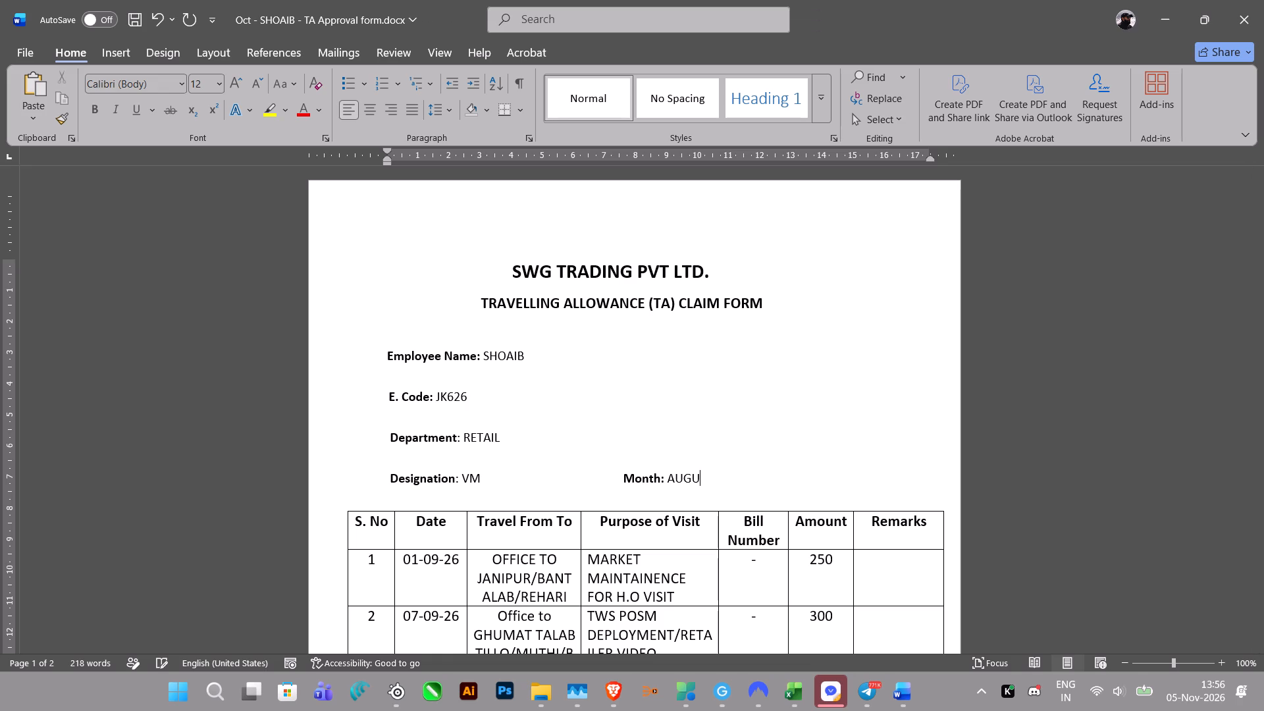
pyautogui.press('BackSpace')
pyautogui.press('BackSpace')
pyautogui.press('BackSpace')
pyautogui.press('BackSpace')
pyautogui.hscroll(3, 711, 483)
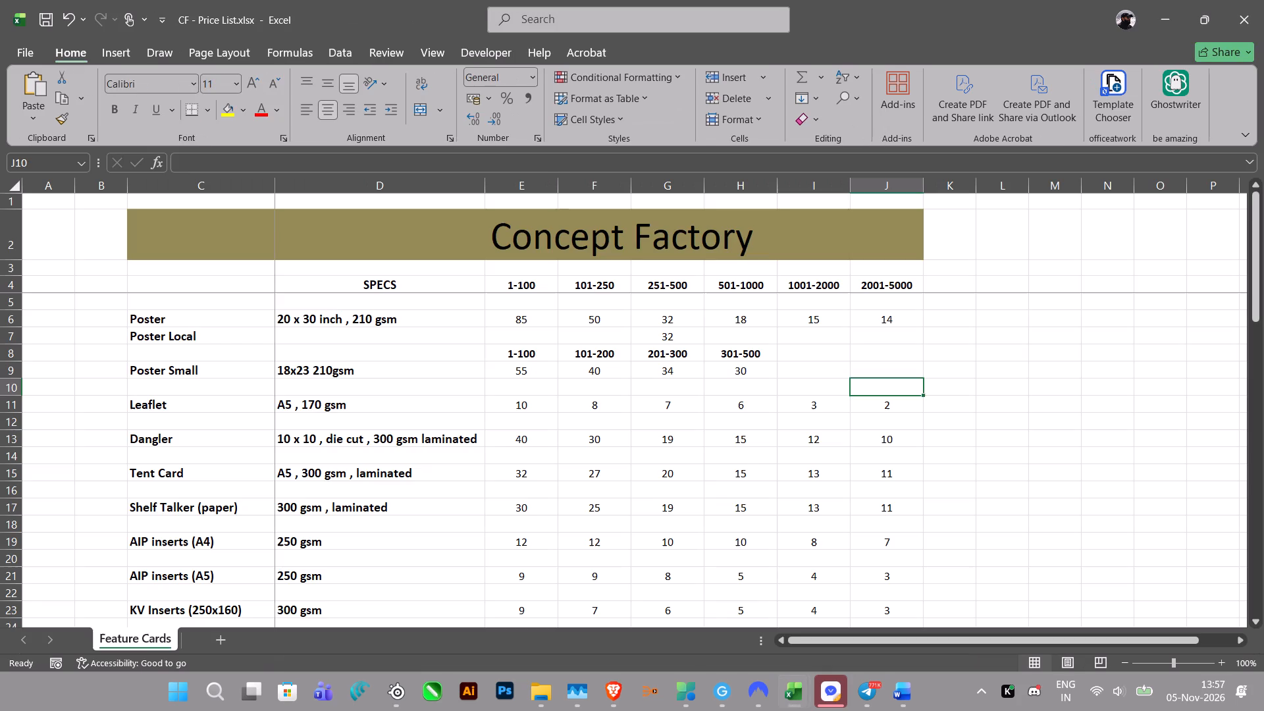
pyautogui.click(652, 446)
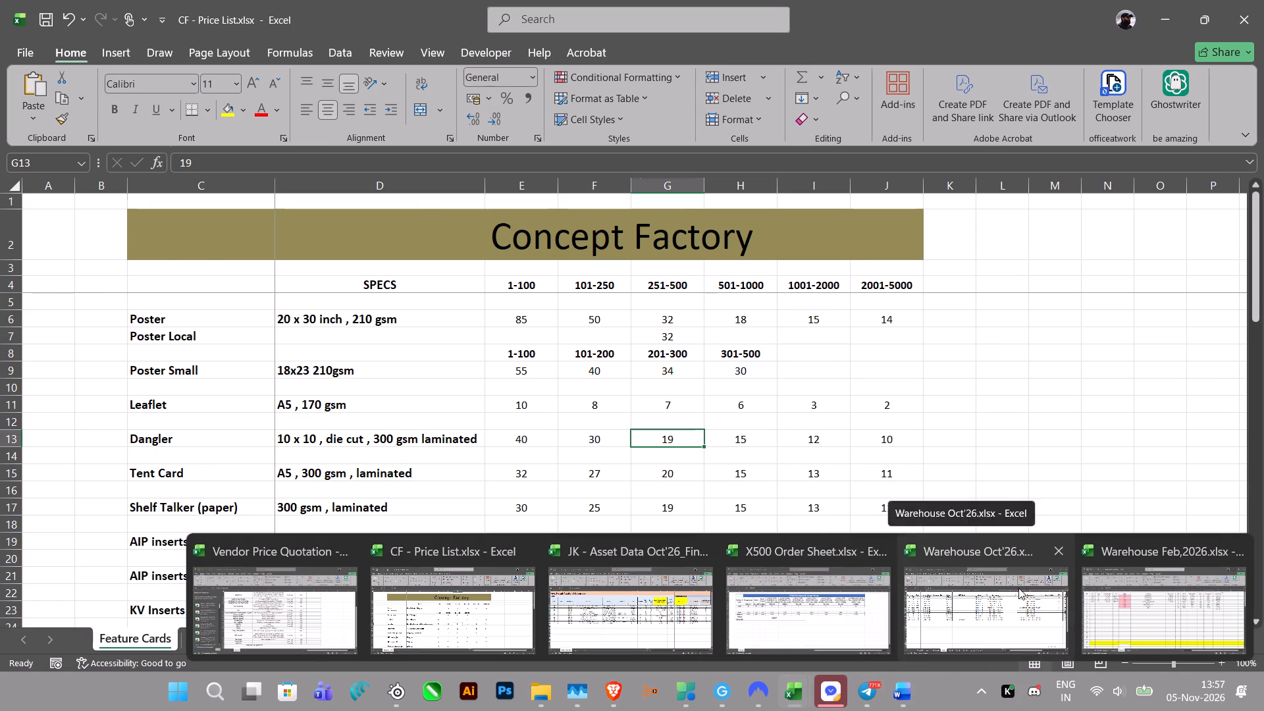
pyautogui.click(949, 622)
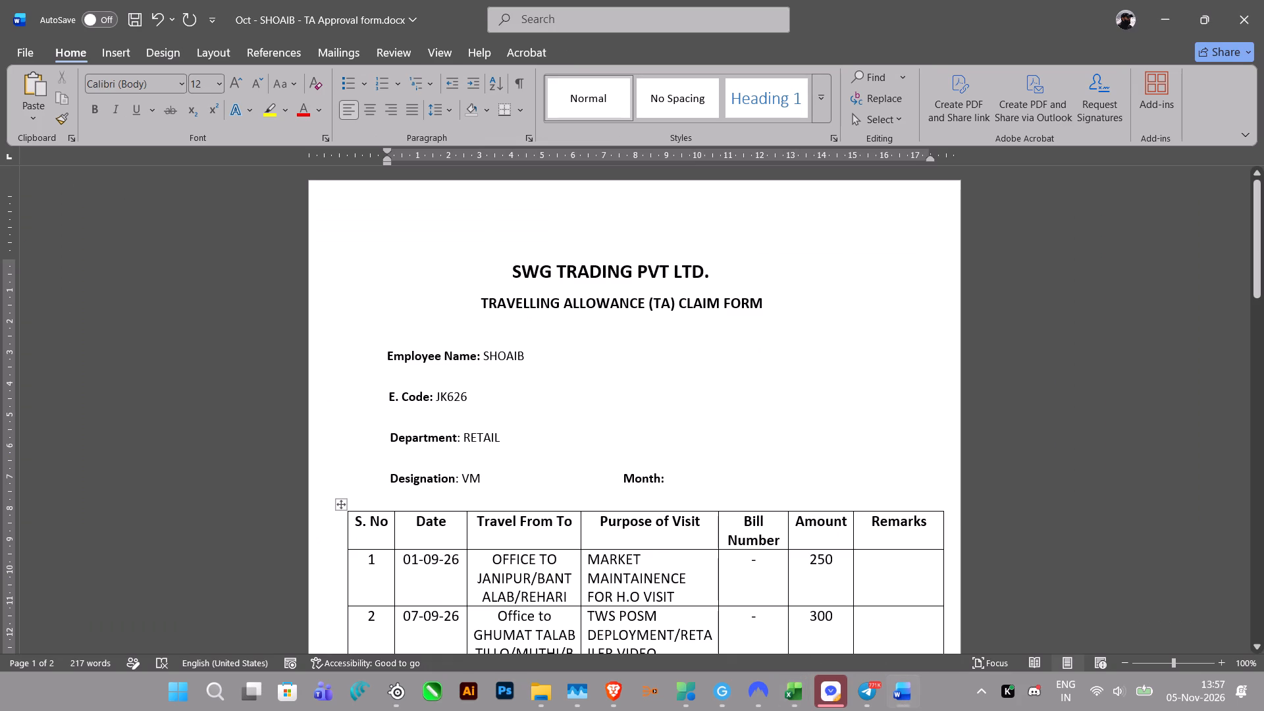
pyautogui.press('o')
pyautogui.press('c')
pyautogui.scroll(1, 853, 465)
pyautogui.scroll(-1, 853, 465)
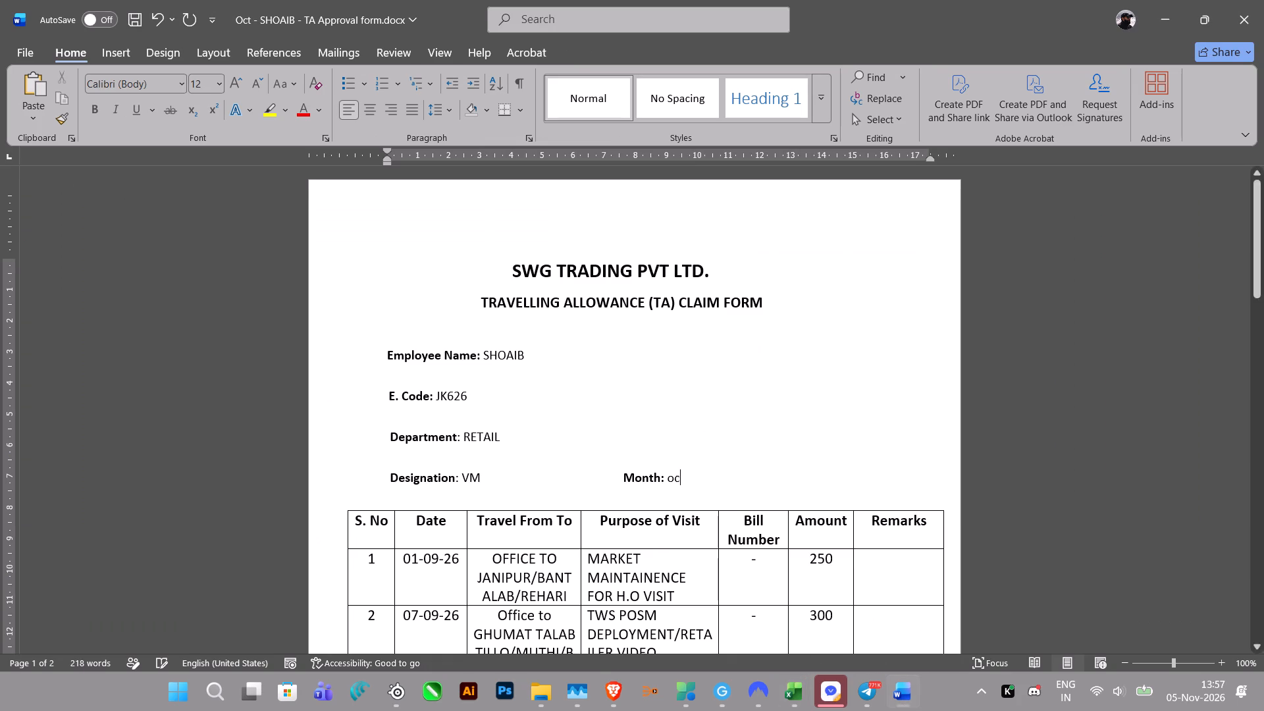
pyautogui.write('tober')
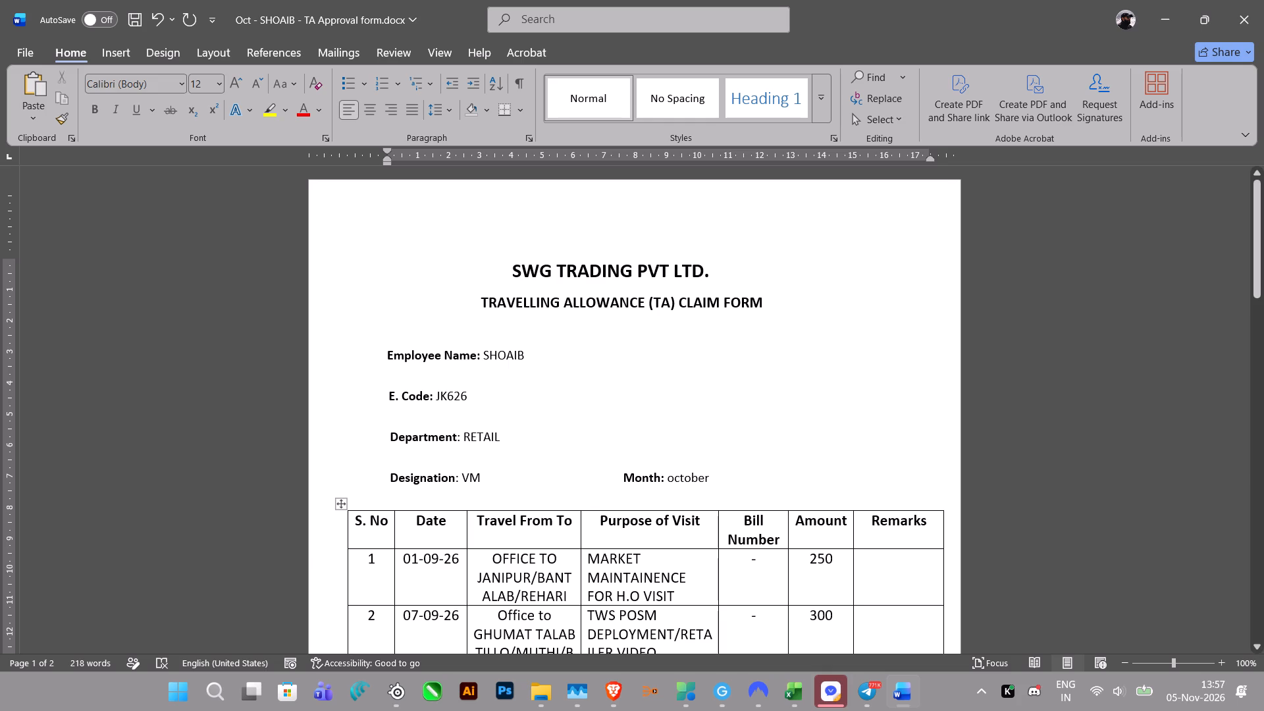
# In row 1, replace the Travel From To destinations so the entry reads OFFICE To ghumat talabtillo.
pyautogui.scroll(-1, 839, 670)
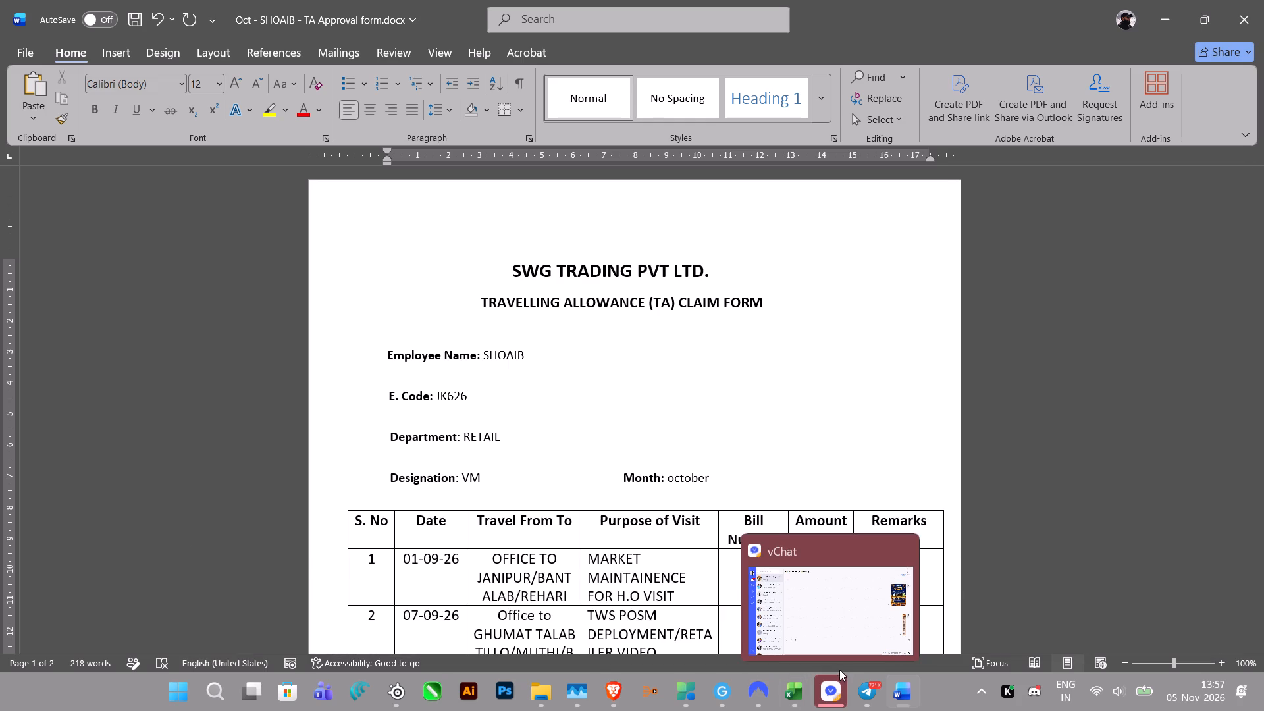
pyautogui.scroll(-2, 843, 672)
pyautogui.scroll(1, 1039, 600)
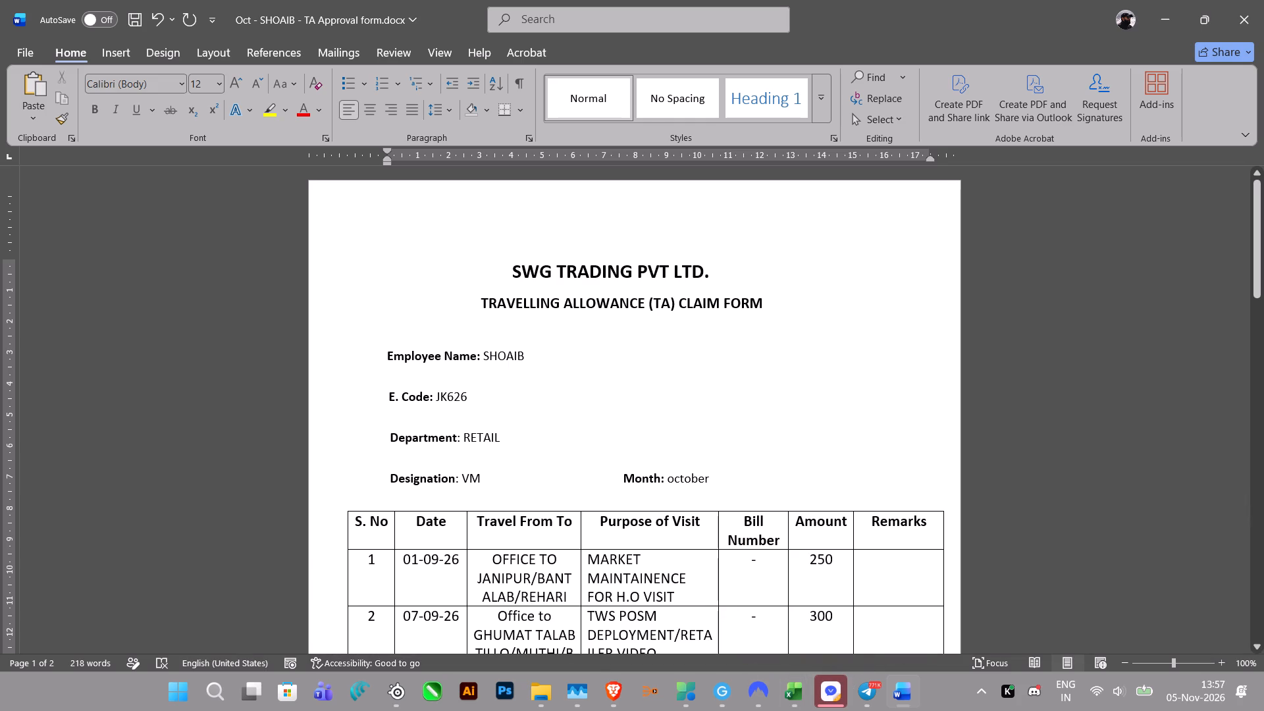
pyautogui.scroll(2, 873, 365)
pyautogui.scroll(-4, 899, 413)
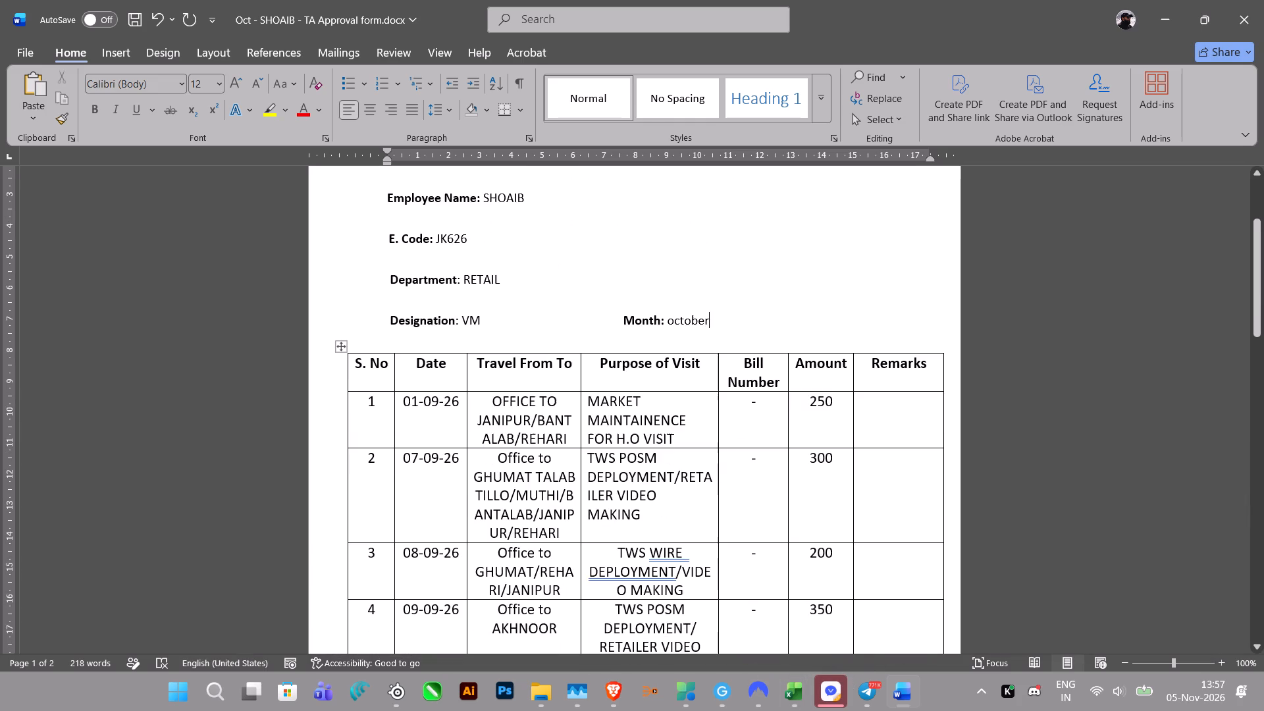
pyautogui.scroll(-1, 906, 430)
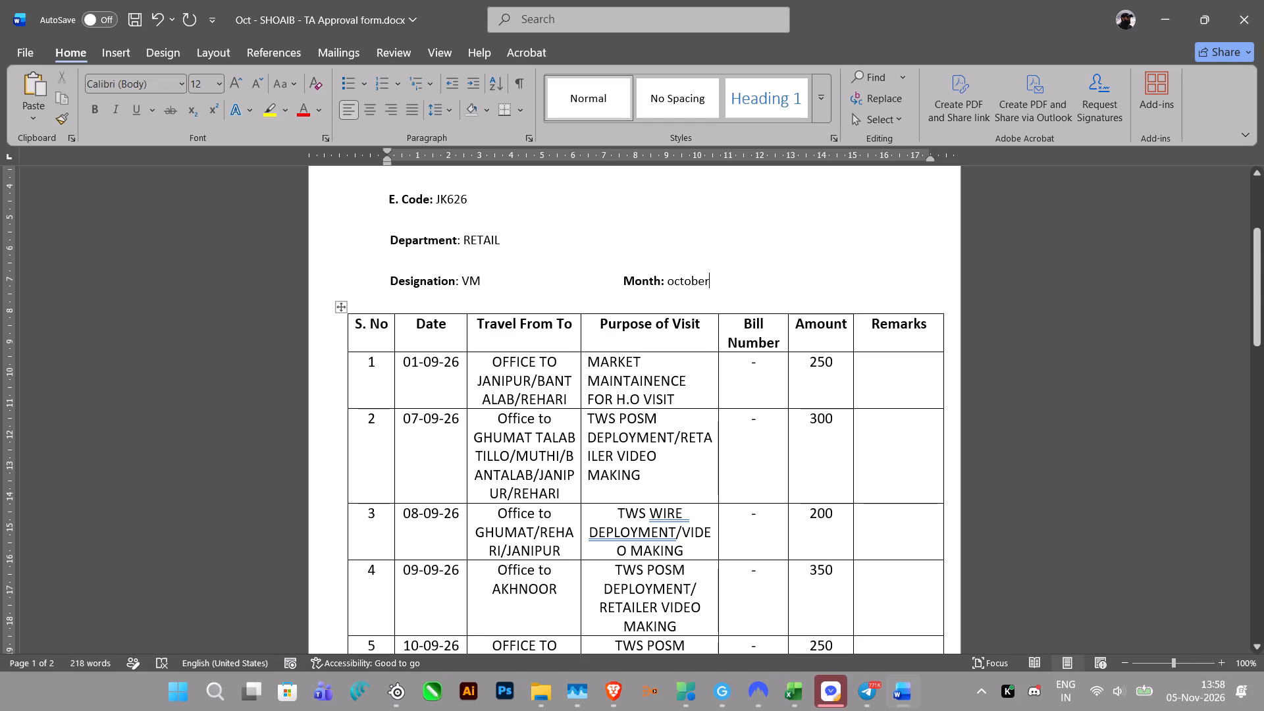
pyautogui.click(573, 397)
pyautogui.press('BackSpace')
pyautogui.press('BackSpace')
pyautogui.press('BackSpace')
pyautogui.press('BackSpace')
pyautogui.press('BackSpace')
pyautogui.press('BackSpace')
pyautogui.press('BackSpace')
pyautogui.press('BackSpace')
pyautogui.press('BackSpace')
pyautogui.press('BackSpace')
pyautogui.press('BackSpace')
pyautogui.press('BackSpace')
pyautogui.press('BackSpace')
pyautogui.press('BackSpace')
pyautogui.press('BackSpace')
pyautogui.press('BackSpace')
pyautogui.press('BackSpace')
pyautogui.press('BackSpace')
pyautogui.press('BackSpace')
pyautogui.press('BackSpace')
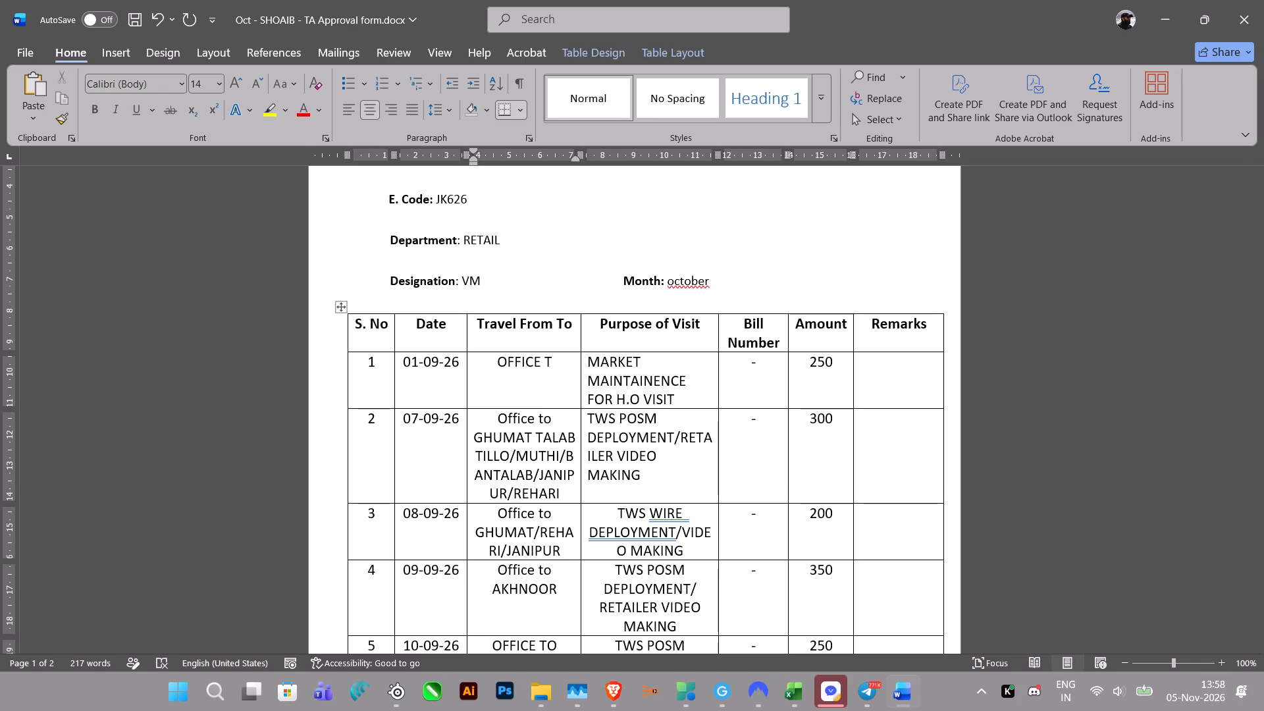
pyautogui.press('o')
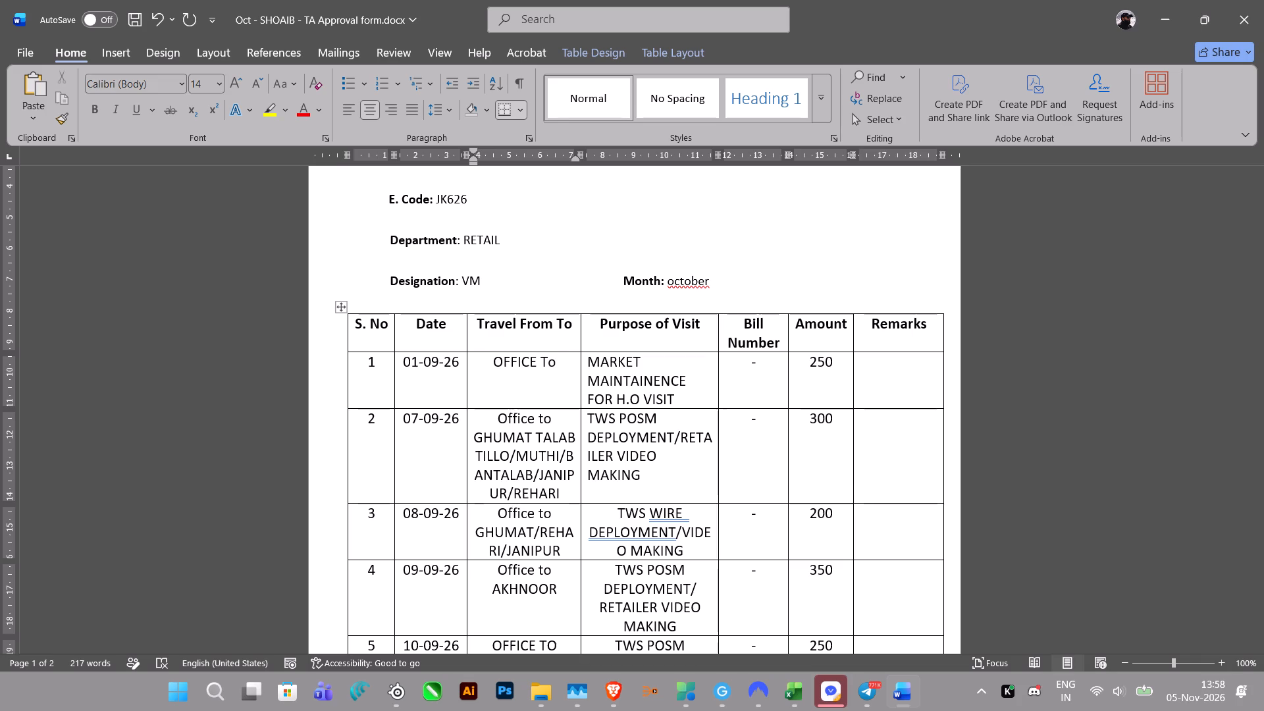
pyautogui.press('space')
pyautogui.hscroll(1, 511, 409)
pyautogui.hscroll(-1, 511, 409)
pyautogui.hscroll(1, 511, 409)
pyautogui.hscroll(-2, 511, 409)
pyautogui.hscroll(1, 511, 409)
pyautogui.hscroll(-1, 511, 409)
pyautogui.hscroll(1, 511, 409)
pyautogui.hscroll(-20, 511, 409)
pyautogui.hscroll(-4, 511, 409)
pyautogui.scroll(-1, 511, 409)
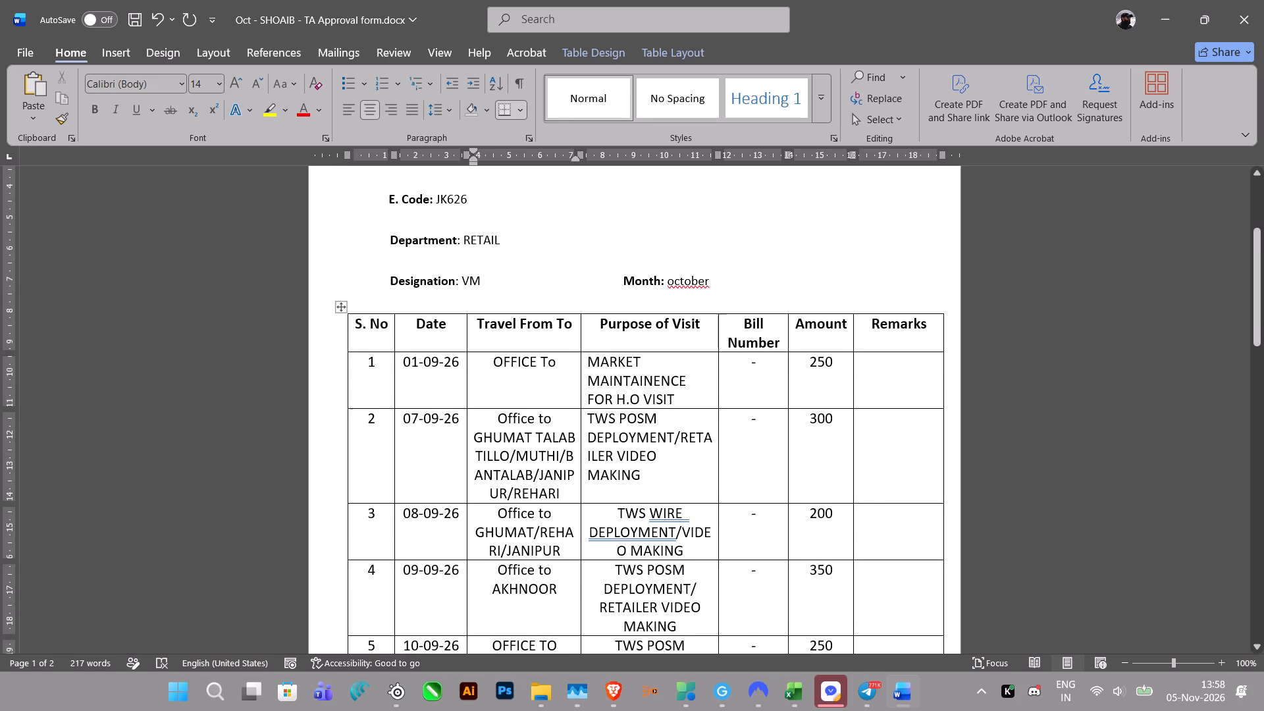
pyautogui.write('ghumat ta')
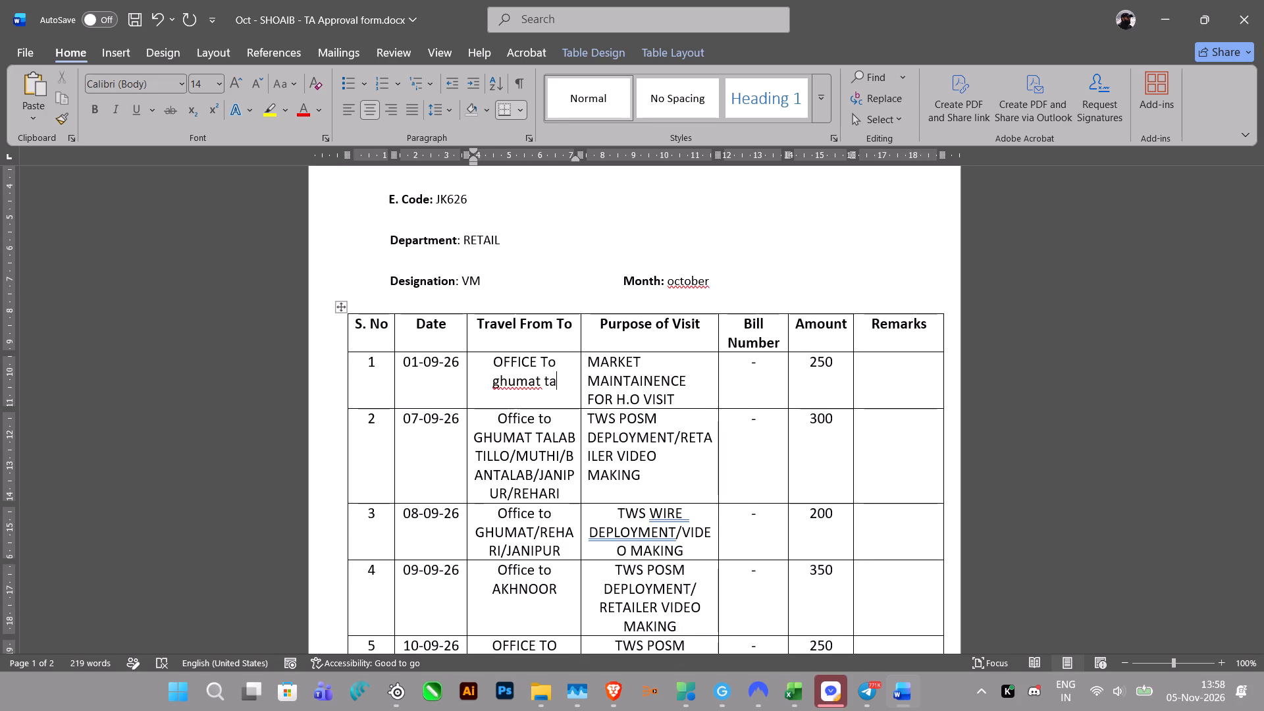
pyautogui.press('l')
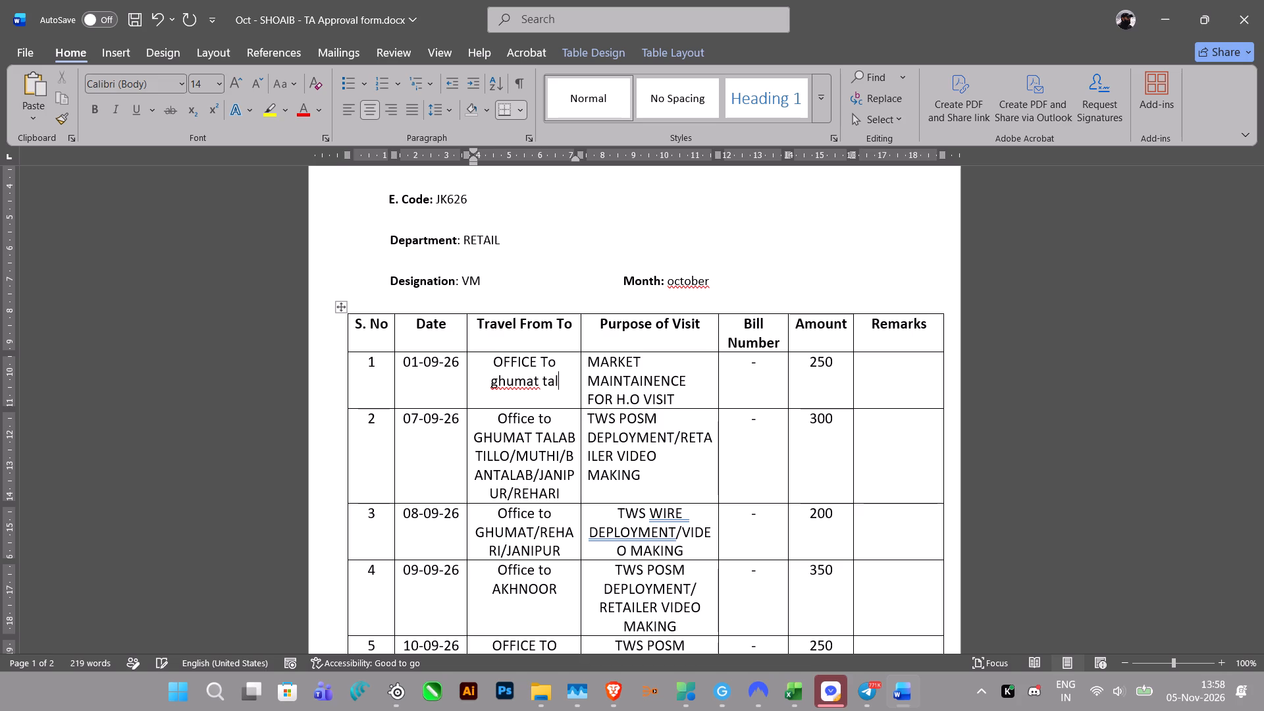
pyautogui.press('a')
pyautogui.press('b')
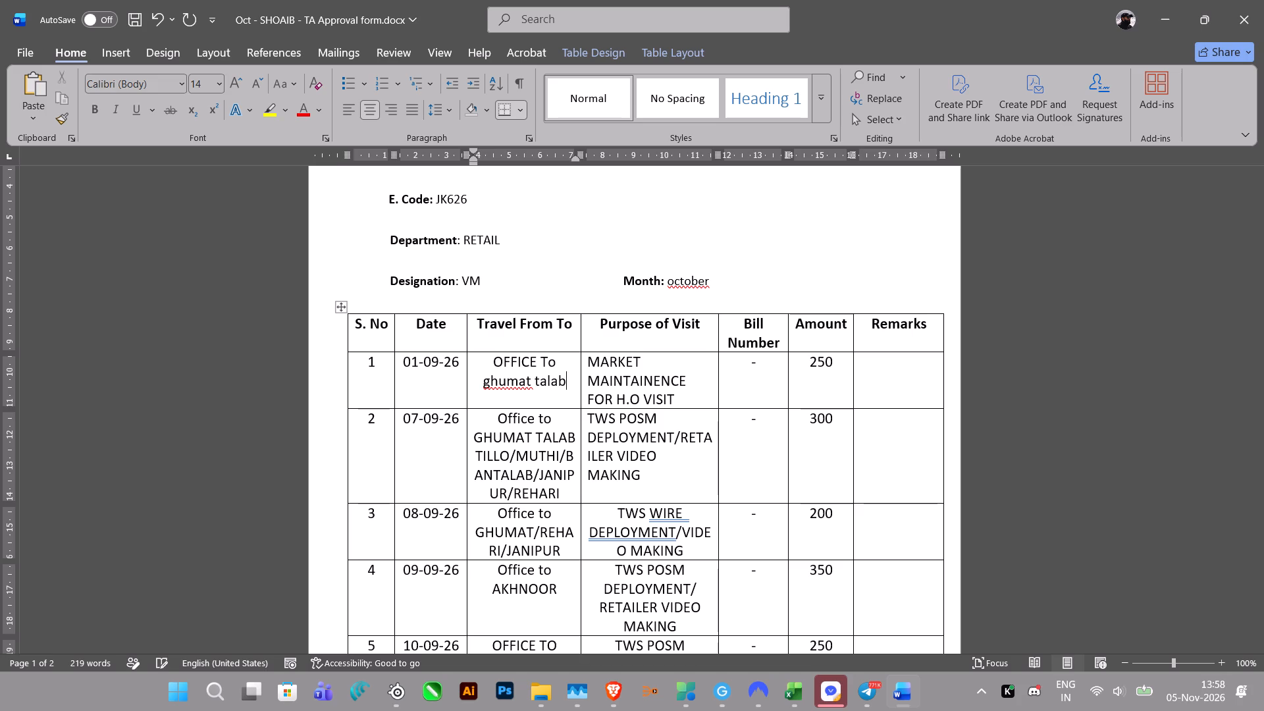
pyautogui.write('tillo')
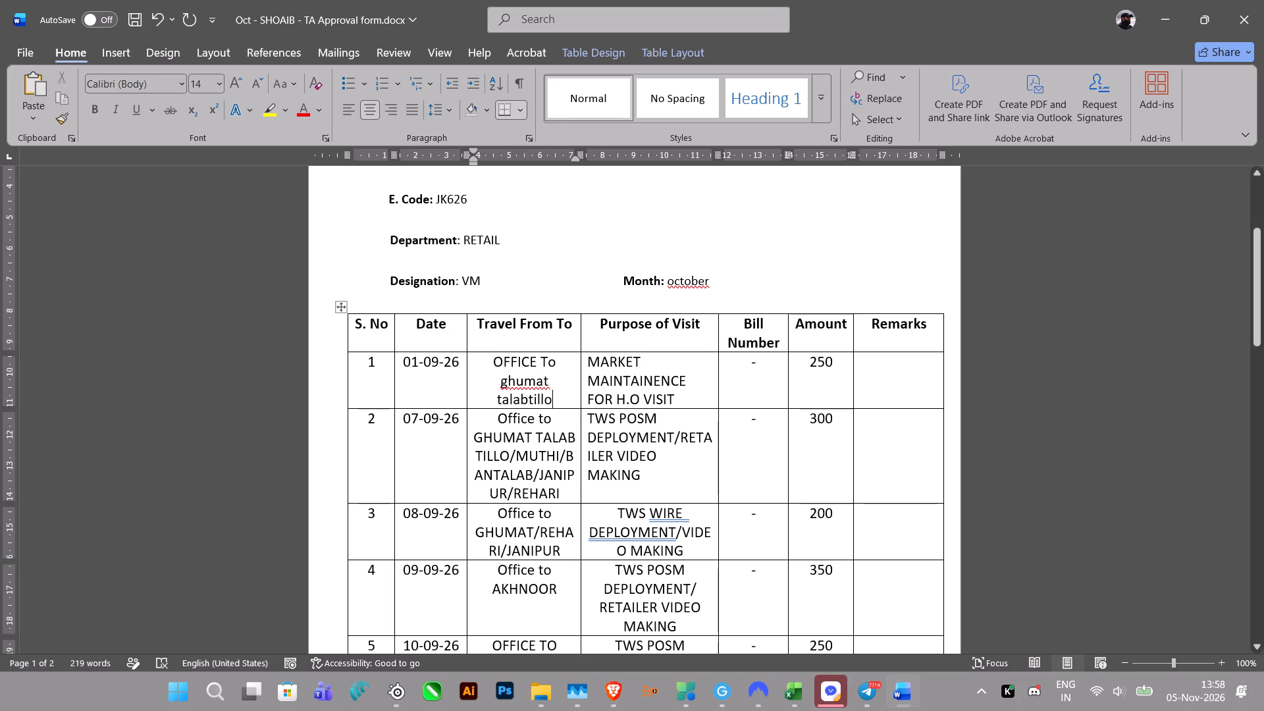
# Insert "and" directly before talabtillo in row 1's Travel From To entry.
pyautogui.moveTo(546, 409); pyautogui.dragTo(556, 390)
pyautogui.moveTo(540, 381); pyautogui.dragTo(560, 384)
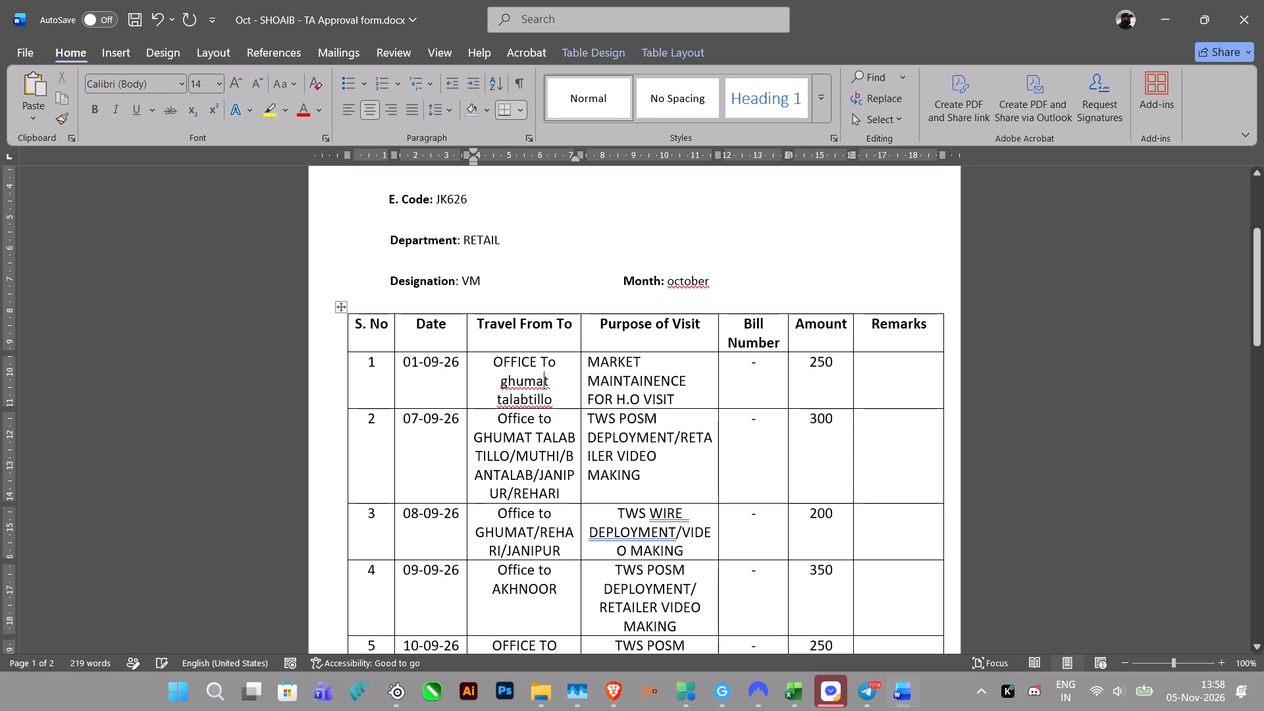
pyautogui.click(556, 379)
pyautogui.write('and')
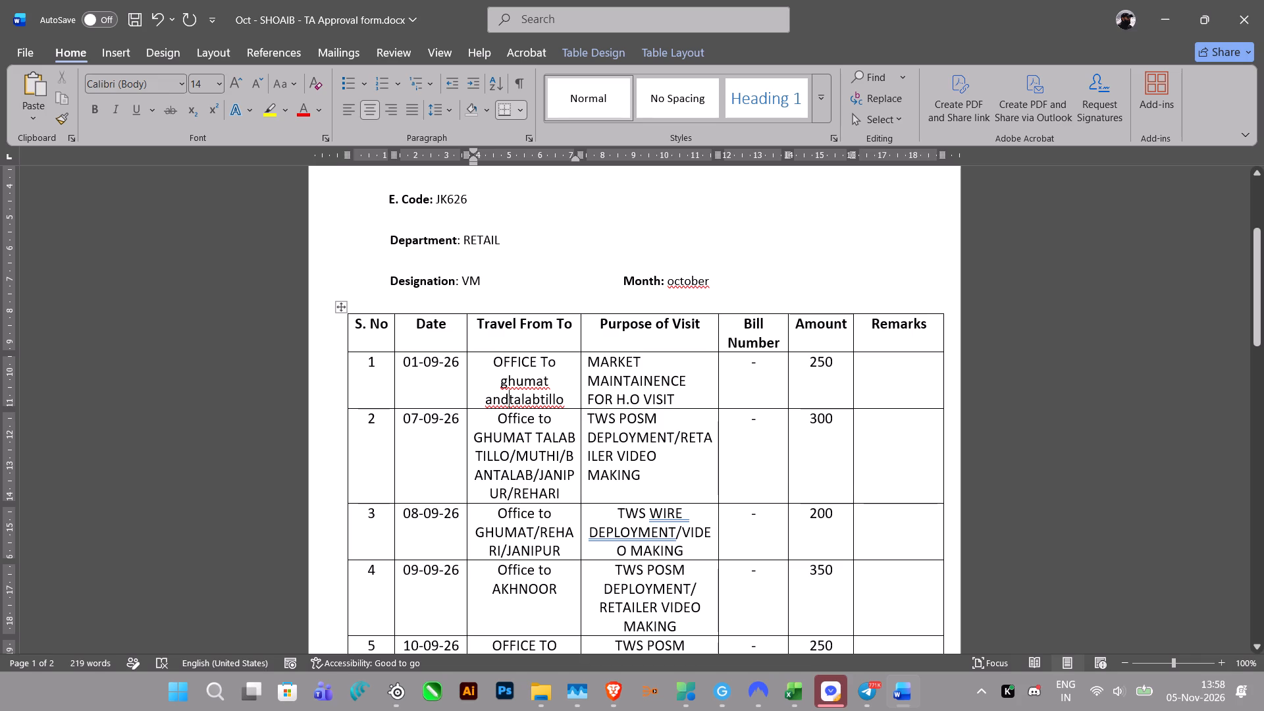
# Replace row 1's Purpose of Visit text with V80 posm deployment.
pyautogui.moveTo(675, 393); pyautogui.dragTo(679, 402)
pyautogui.press('BackSpace')
pyautogui.press('BackSpace')
pyautogui.press('BackSpace')
pyautogui.press('BackSpace')
pyautogui.press('BackSpace')
pyautogui.press('BackSpace')
pyautogui.press('BackSpace')
pyautogui.press('BackSpace')
pyautogui.press('BackSpace')
pyautogui.press('BackSpace')
pyautogui.press('BackSpace')
pyautogui.press('BackSpace')
pyautogui.press('BackSpace')
pyautogui.press('BackSpace')
pyautogui.press('BackSpace')
pyautogui.press('BackSpace')
pyautogui.press('BackSpace')
pyautogui.press('BackSpace')
pyautogui.press('BackSpace')
pyautogui.press('BackSpace')
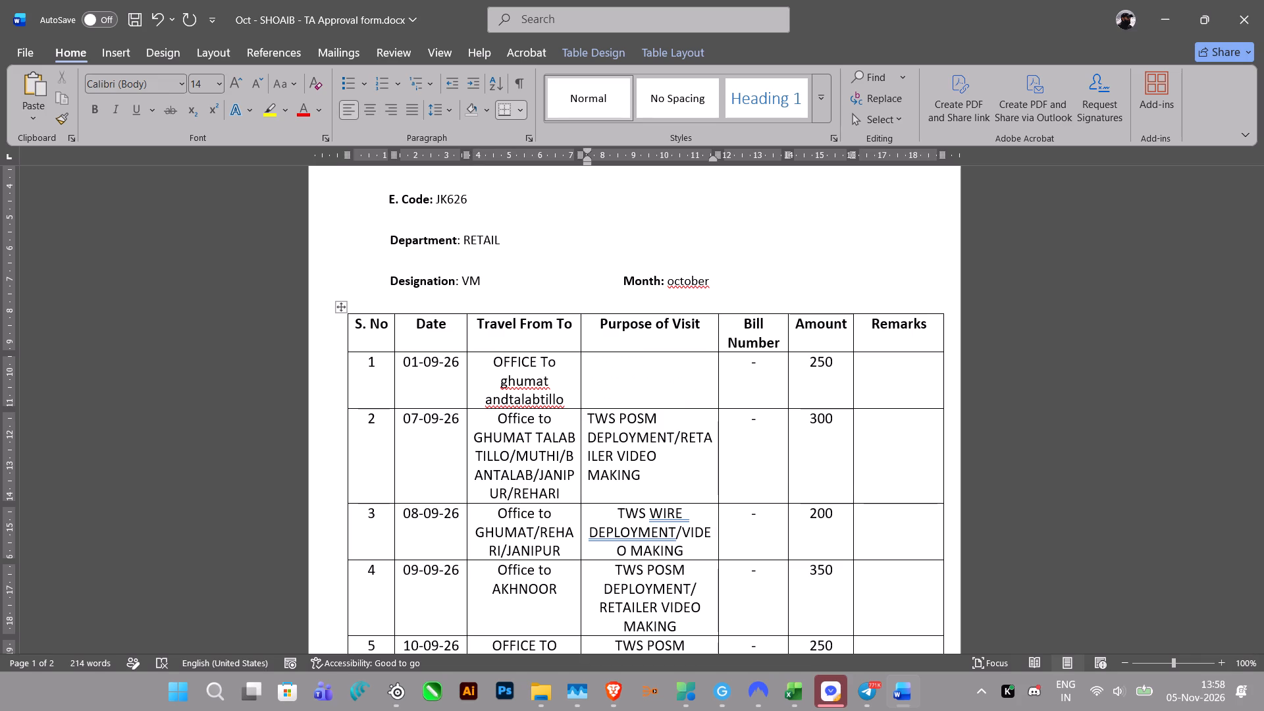
pyautogui.write('v80')
pyautogui.press('space')
pyautogui.write('po')
pyautogui.write('sm a')
pyautogui.write('nd')
pyautogui.press('space')
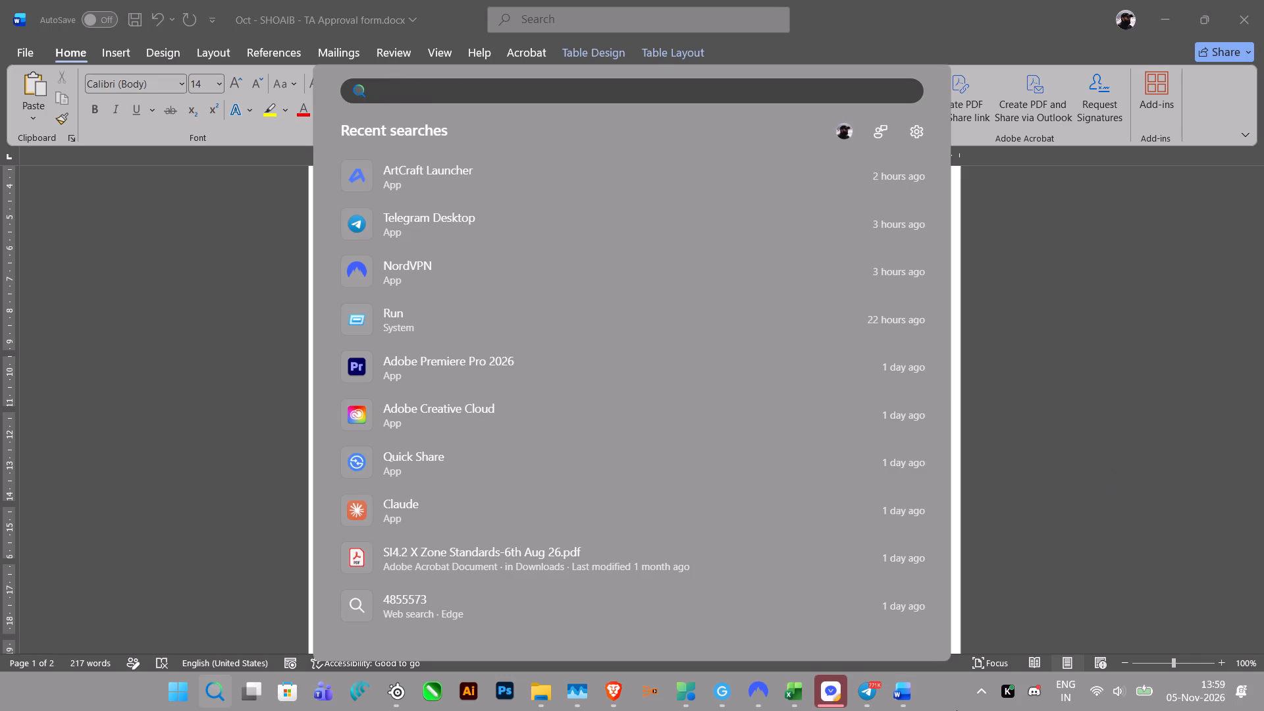
pyautogui.click(904, 689)
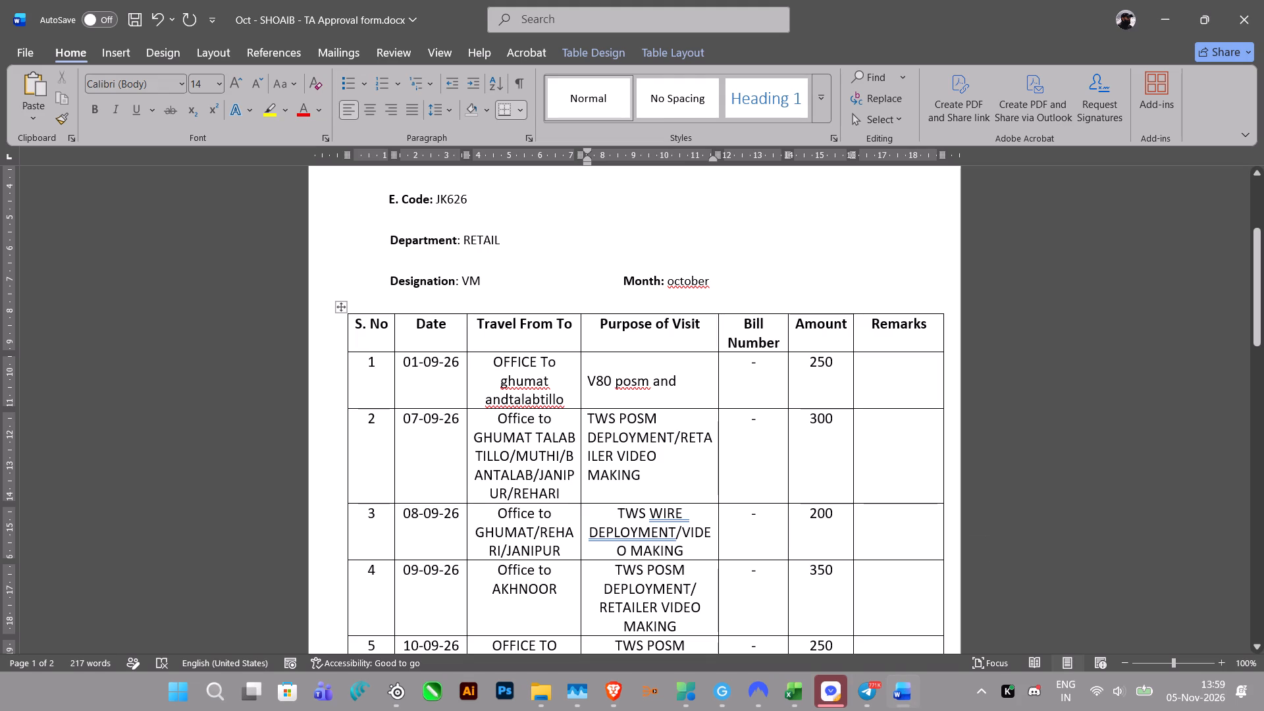
pyautogui.press('BackSpace')
pyautogui.press('BackSpace')
pyautogui.press('BackSpace')
pyautogui.press('BackSpace')
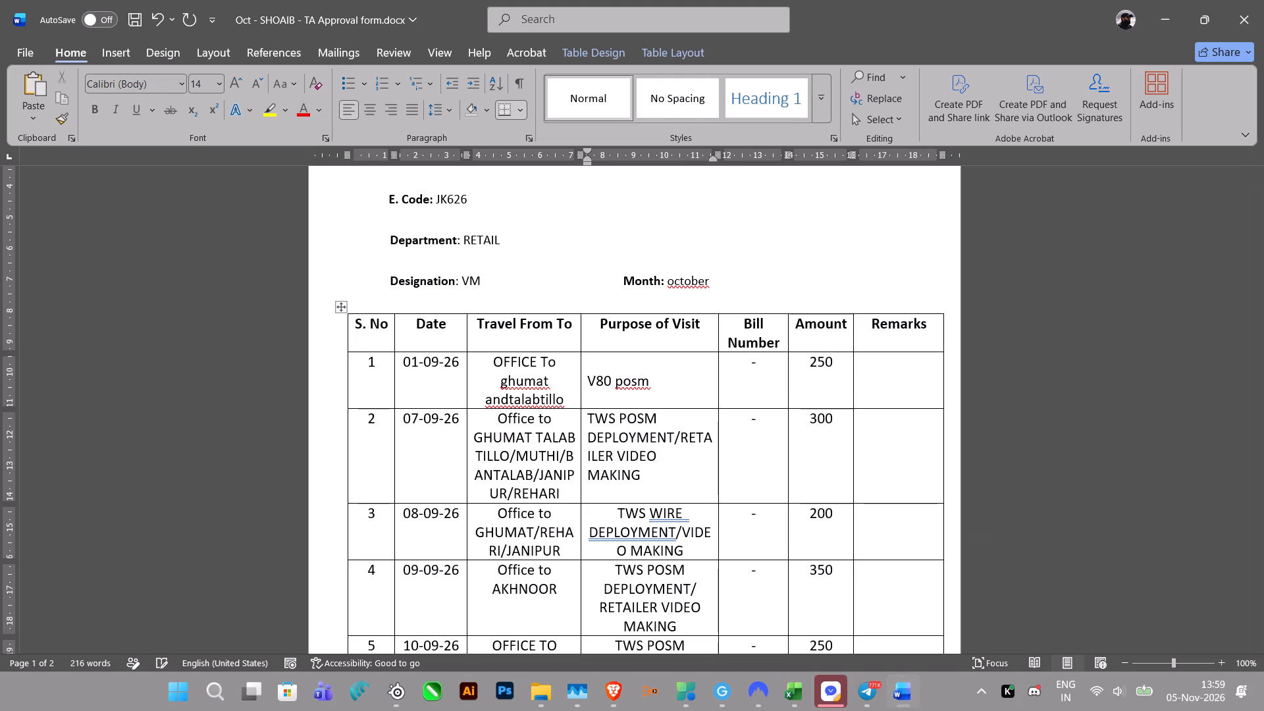
pyautogui.write('deploym')
pyautogui.write('ent')
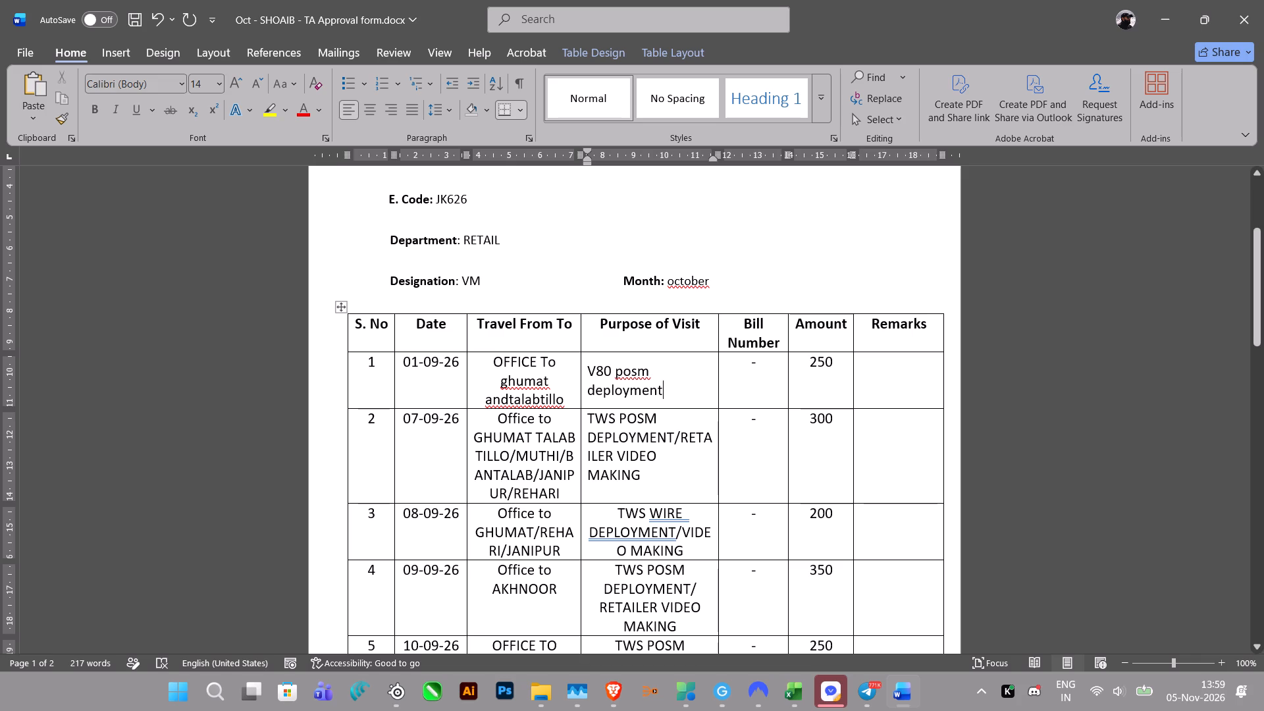
# Set row 1's Amount to 200.
pyautogui.click(842, 368)
pyautogui.press('BackSpace')
pyautogui.press('BackSpace')
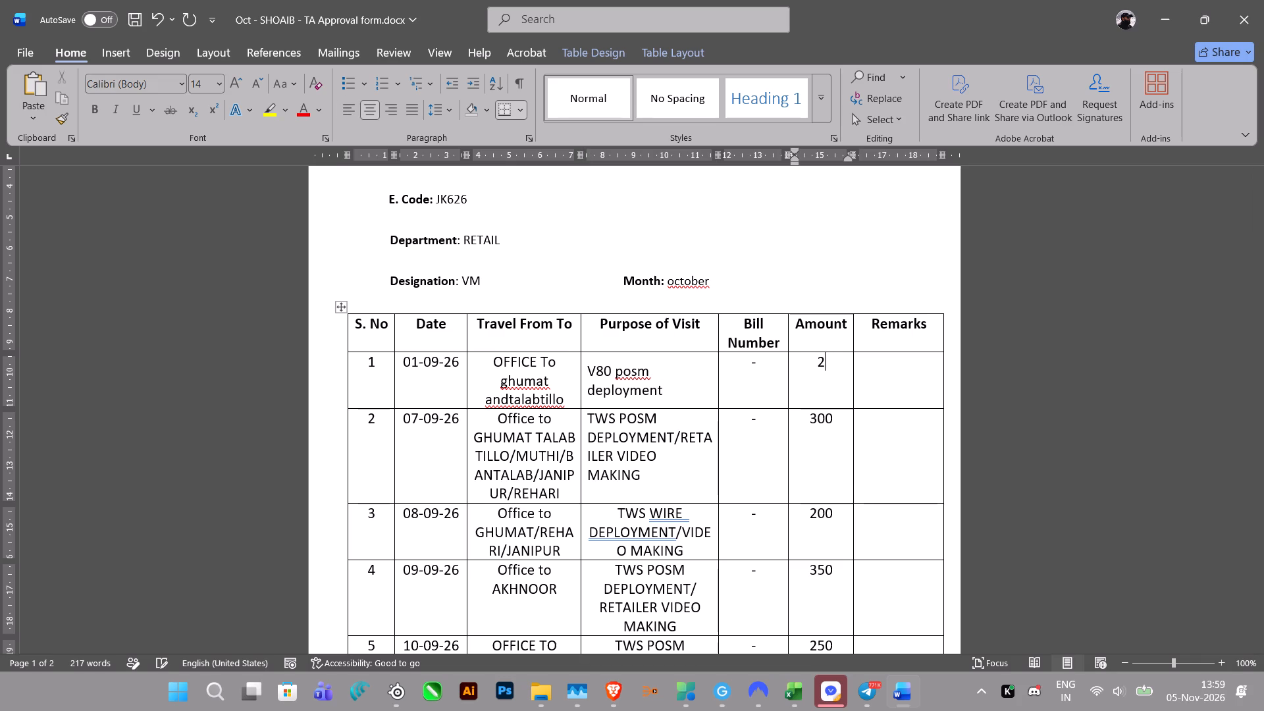
pyautogui.write('00')
pyautogui.moveTo(211, 478); pyautogui.dragTo(210, 659, button='right')
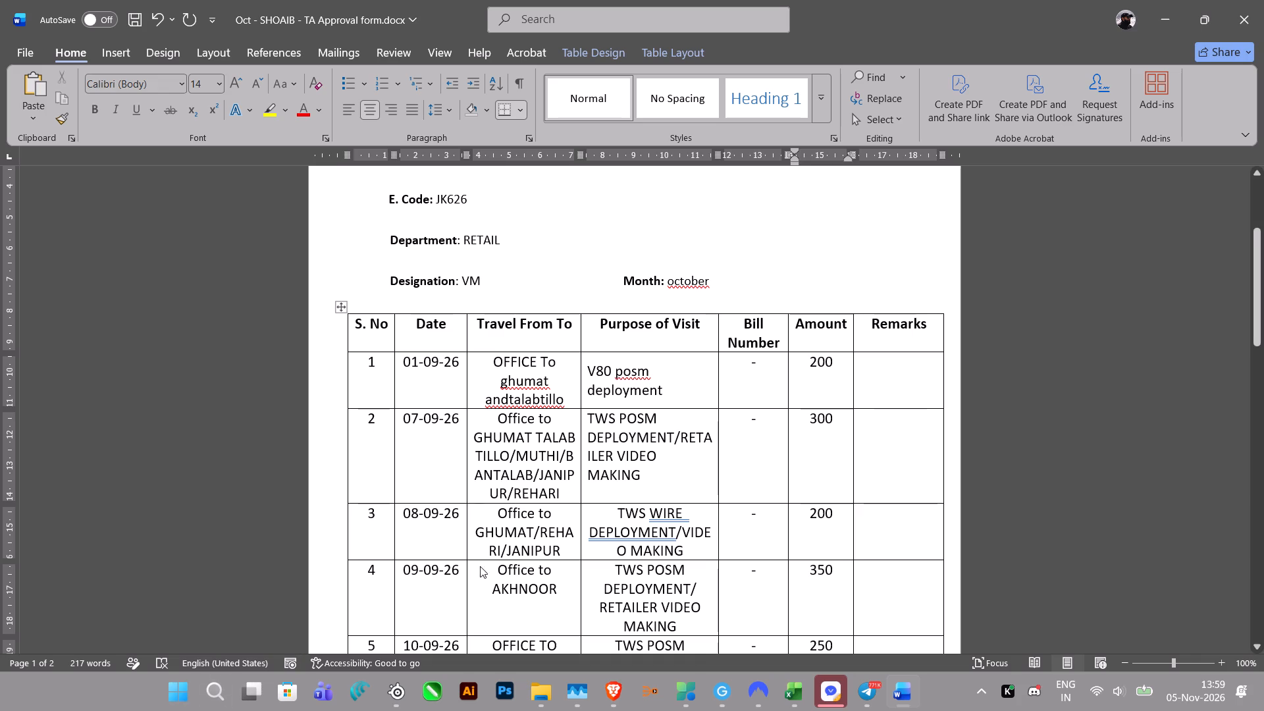
# Delete all destinations after "Office to" in row 2's Travel From To entry.
pyautogui.click(567, 485)
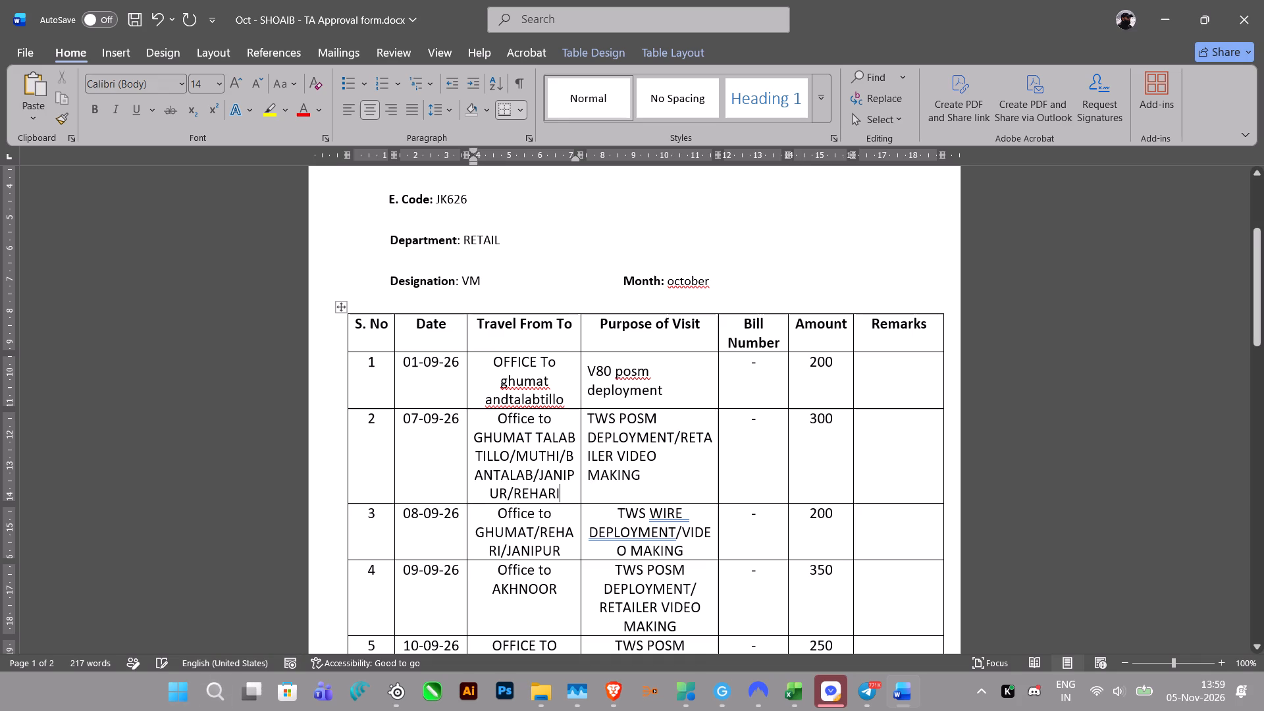
pyautogui.press('BackSpace')
pyautogui.press('BackSpace')
pyautogui.press('BackSpace')
pyautogui.press('BackSpace')
pyautogui.press('BackSpace')
pyautogui.press('BackSpace')
pyautogui.press('BackSpace')
pyautogui.press('BackSpace')
pyautogui.press('BackSpace')
pyautogui.press('BackSpace')
pyautogui.press('BackSpace')
pyautogui.press('BackSpace')
pyautogui.press('BackSpace')
pyautogui.press('BackSpace')
pyautogui.press('BackSpace')
pyautogui.press('BackSpace')
pyautogui.press('BackSpace')
pyautogui.press('BackSpace')
pyautogui.press('BackSpace')
pyautogui.press('BackSpace')
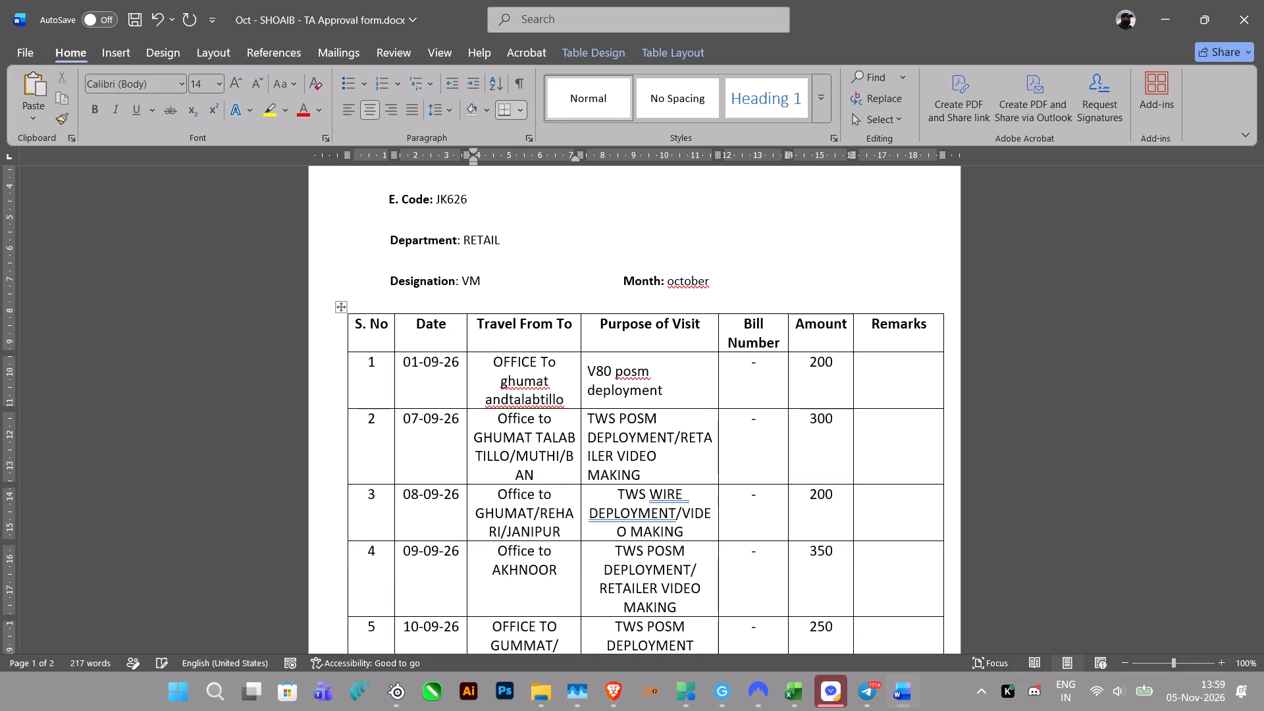
pyautogui.press('BackSpace')
pyautogui.press('BackSpace')
pyautogui.press('BackSpace')
pyautogui.press('BackSpace')
pyautogui.press('BackSpace')
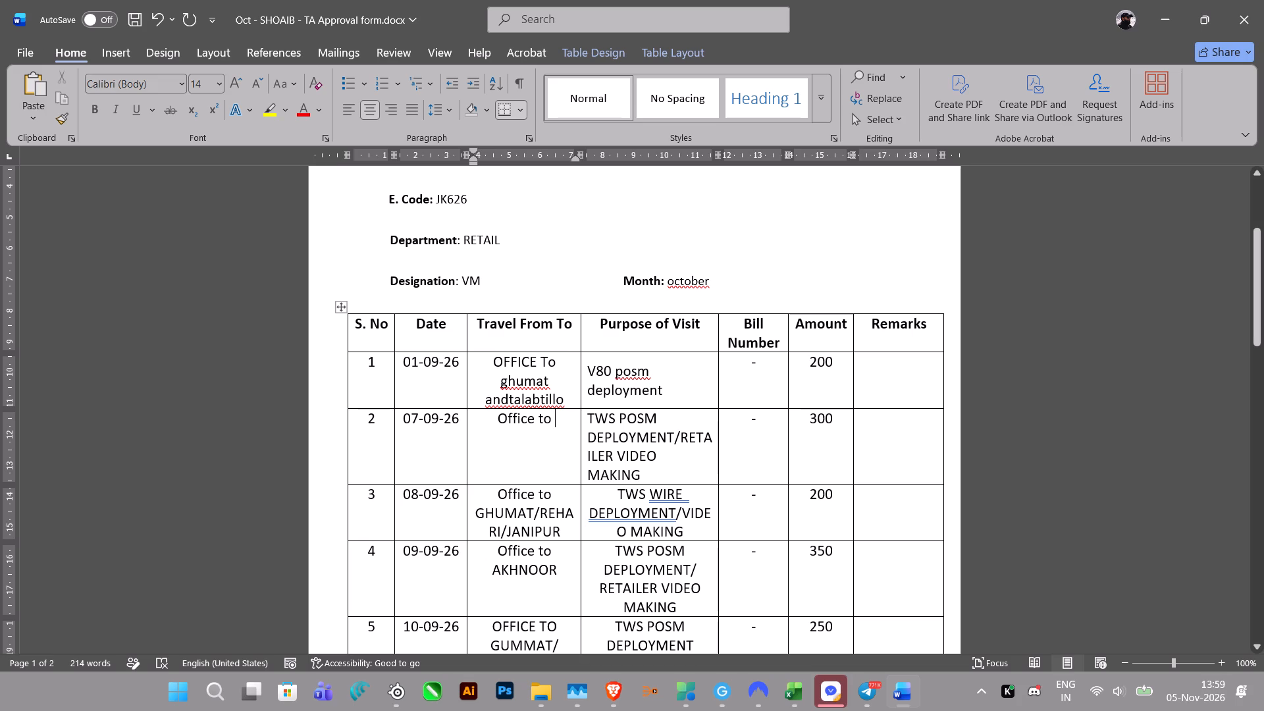
pyautogui.hscroll(-1, 533, 531)
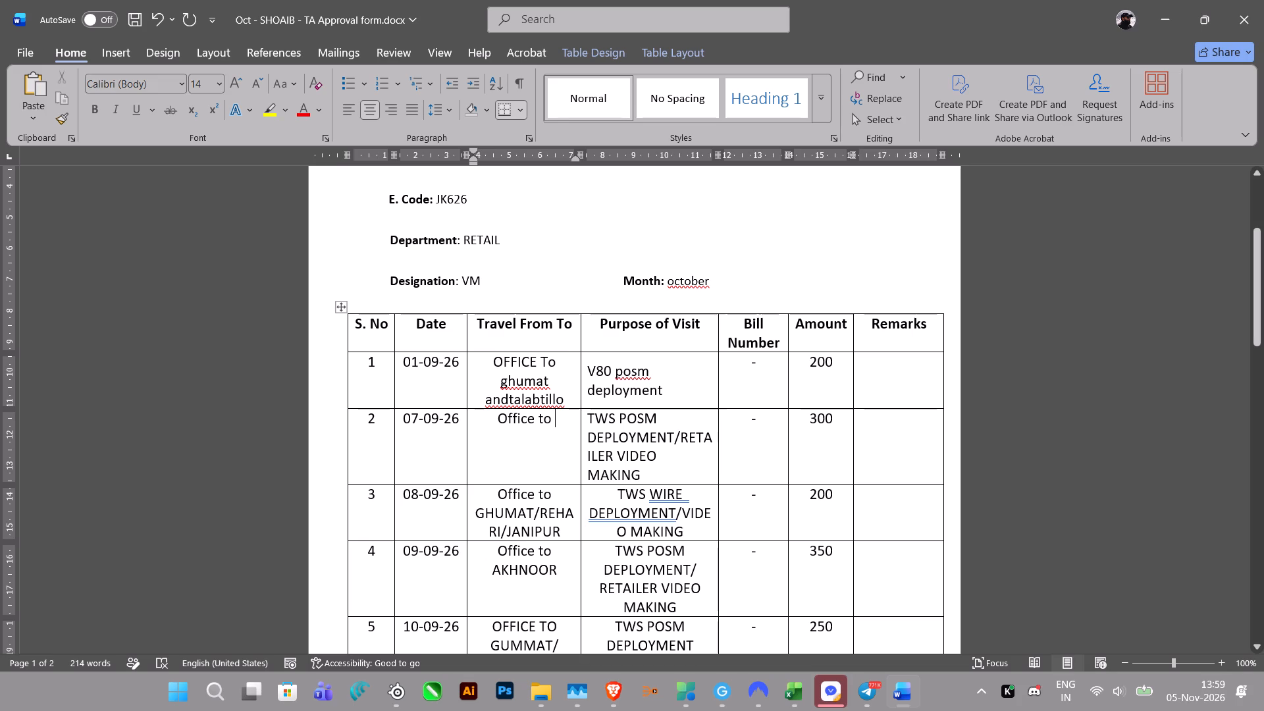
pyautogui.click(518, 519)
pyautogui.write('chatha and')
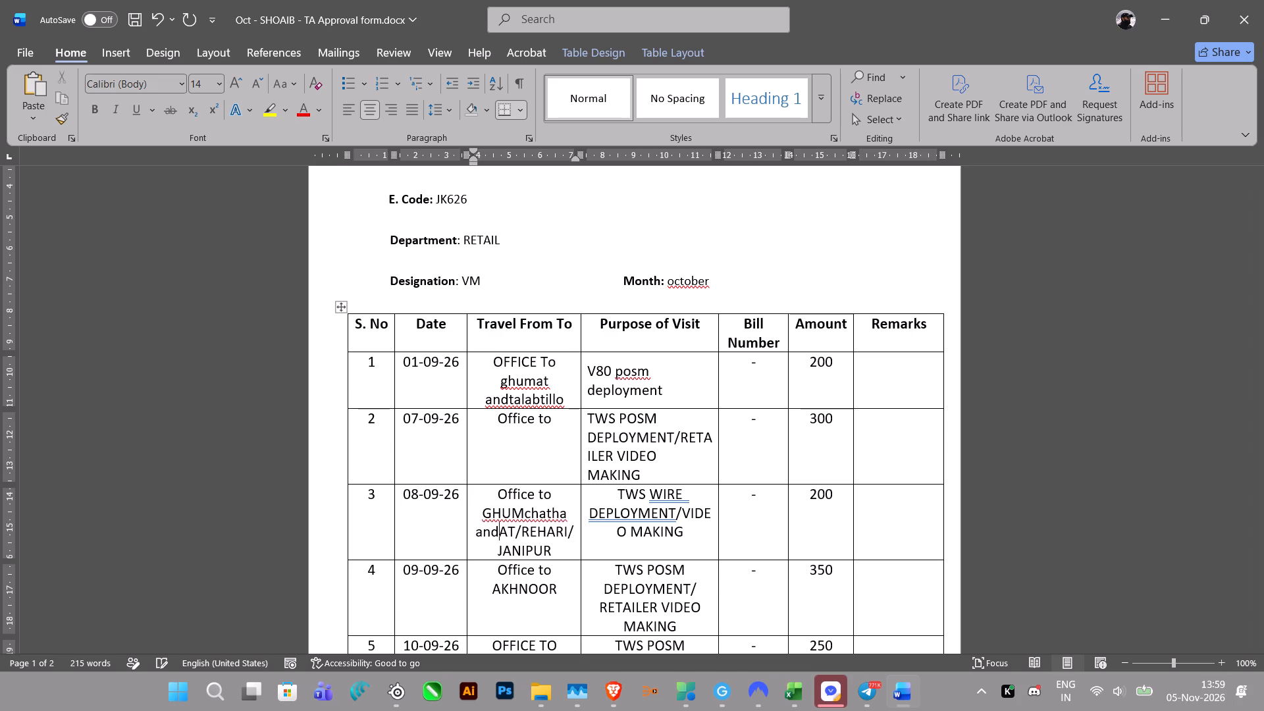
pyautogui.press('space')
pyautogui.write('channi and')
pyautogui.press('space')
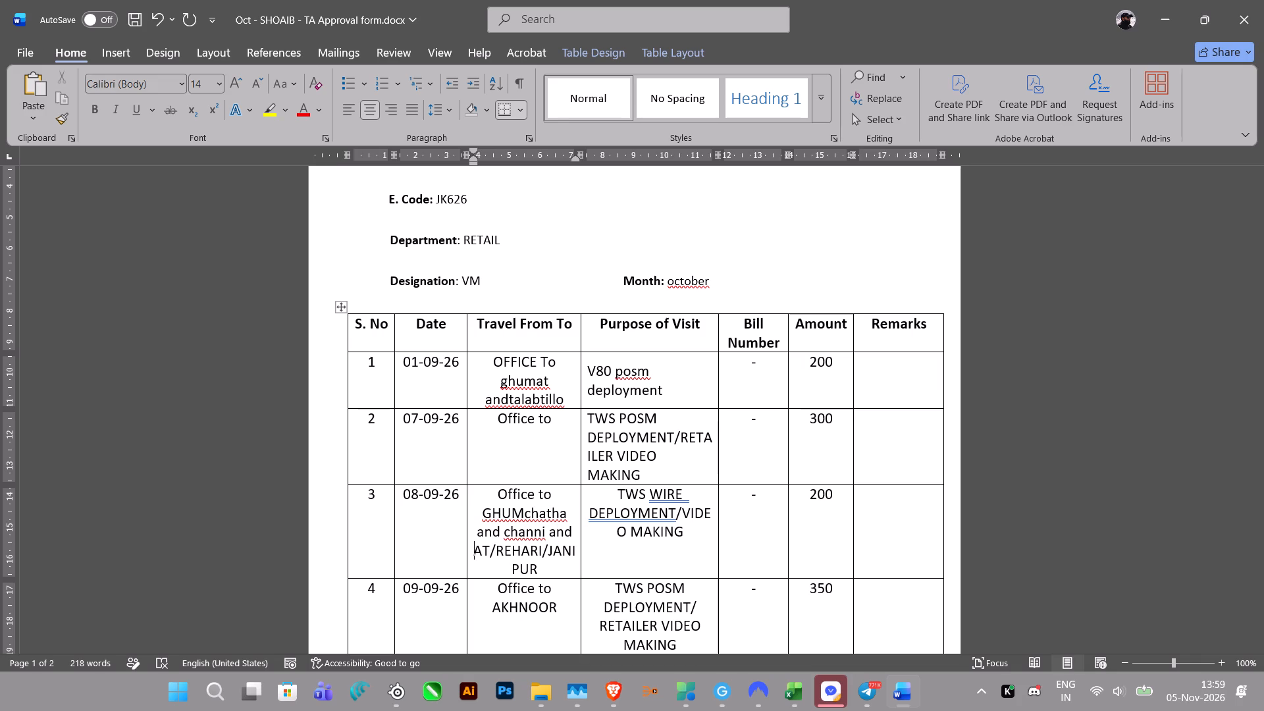
# Complete row 2's Travel From To entry so it reads Office to Chatha and channi narwal.
pyautogui.click(554, 406)
pyautogui.click(560, 417)
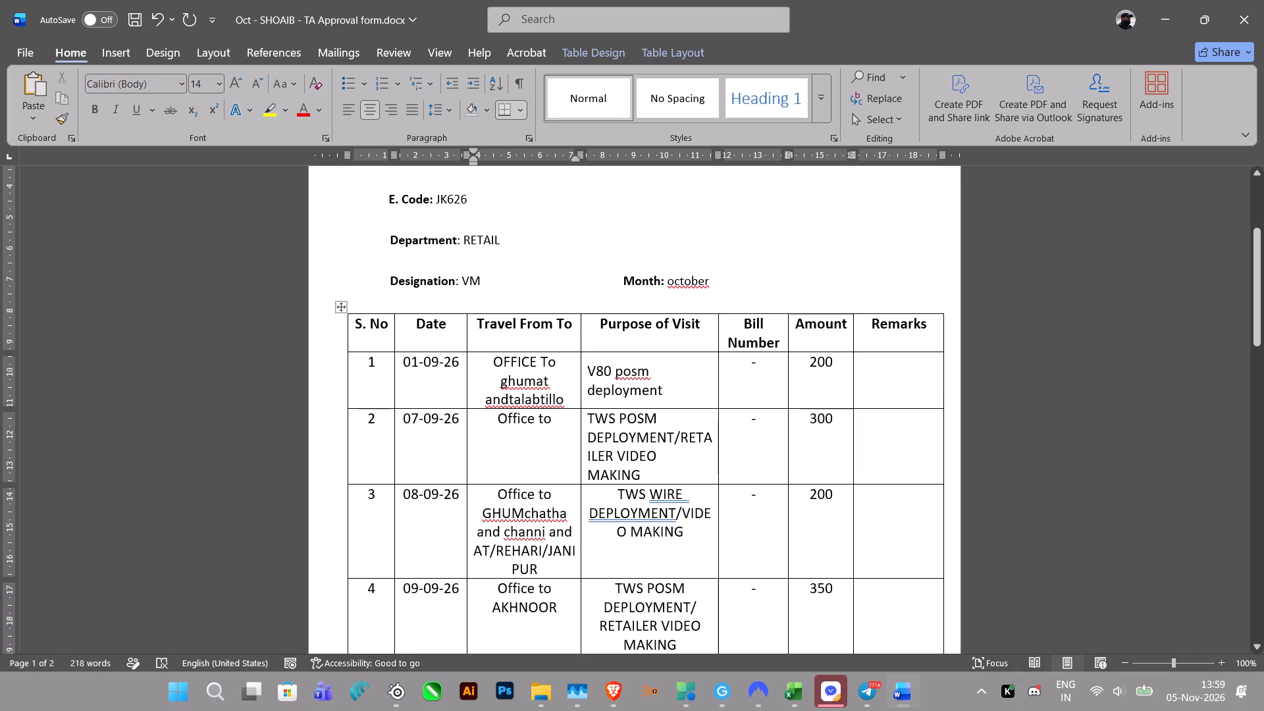
pyautogui.write('chatha a')
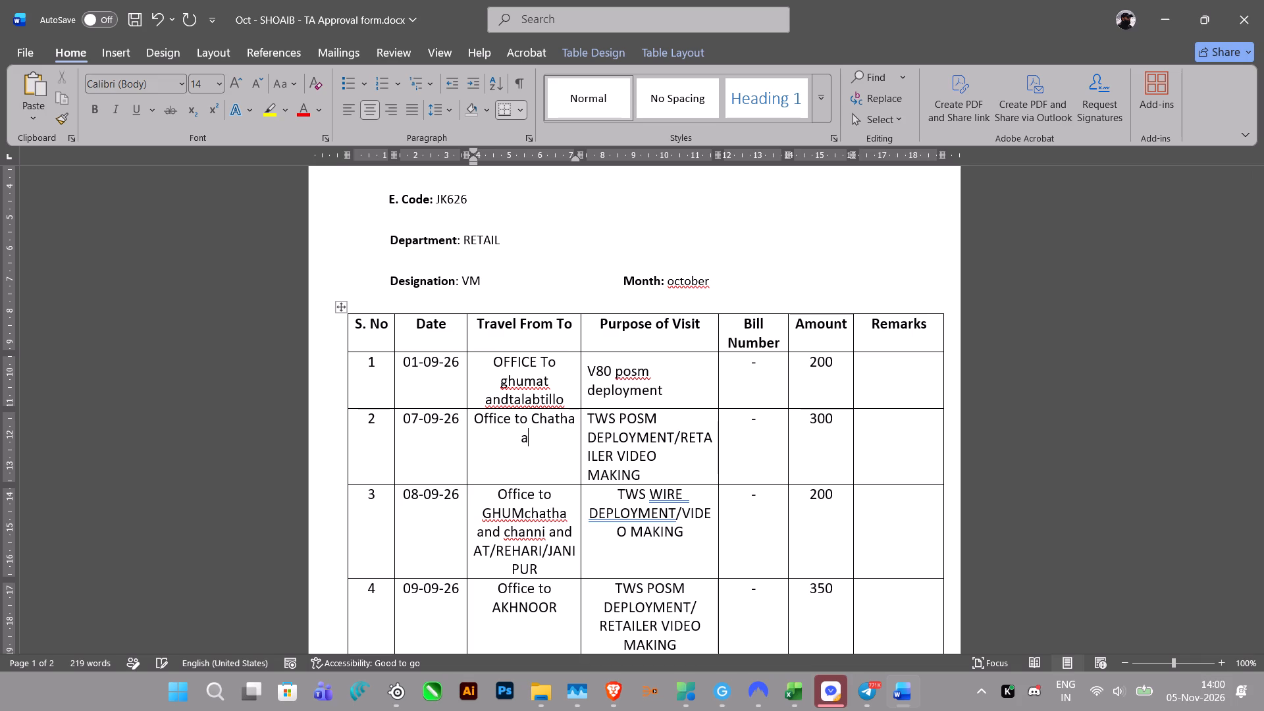
pyautogui.press('n')
pyautogui.write('d')
pyautogui.press('space')
pyautogui.write('channi n')
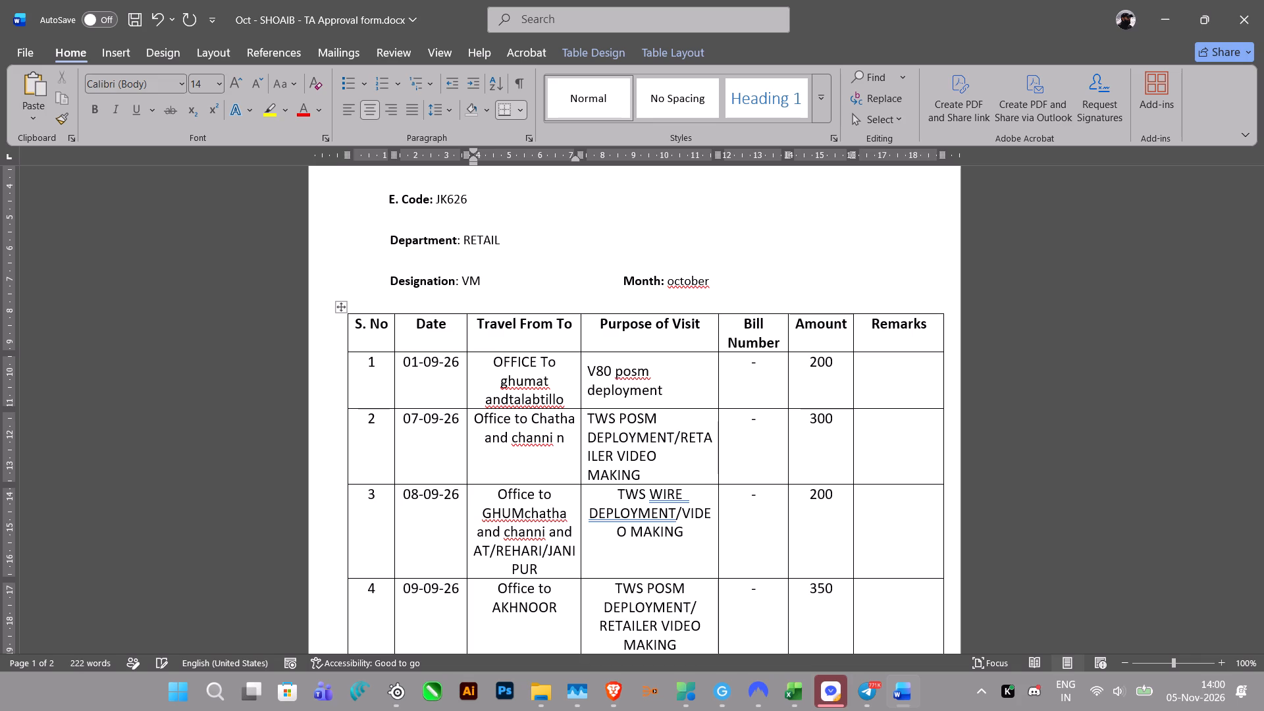
pyautogui.write('arwal')
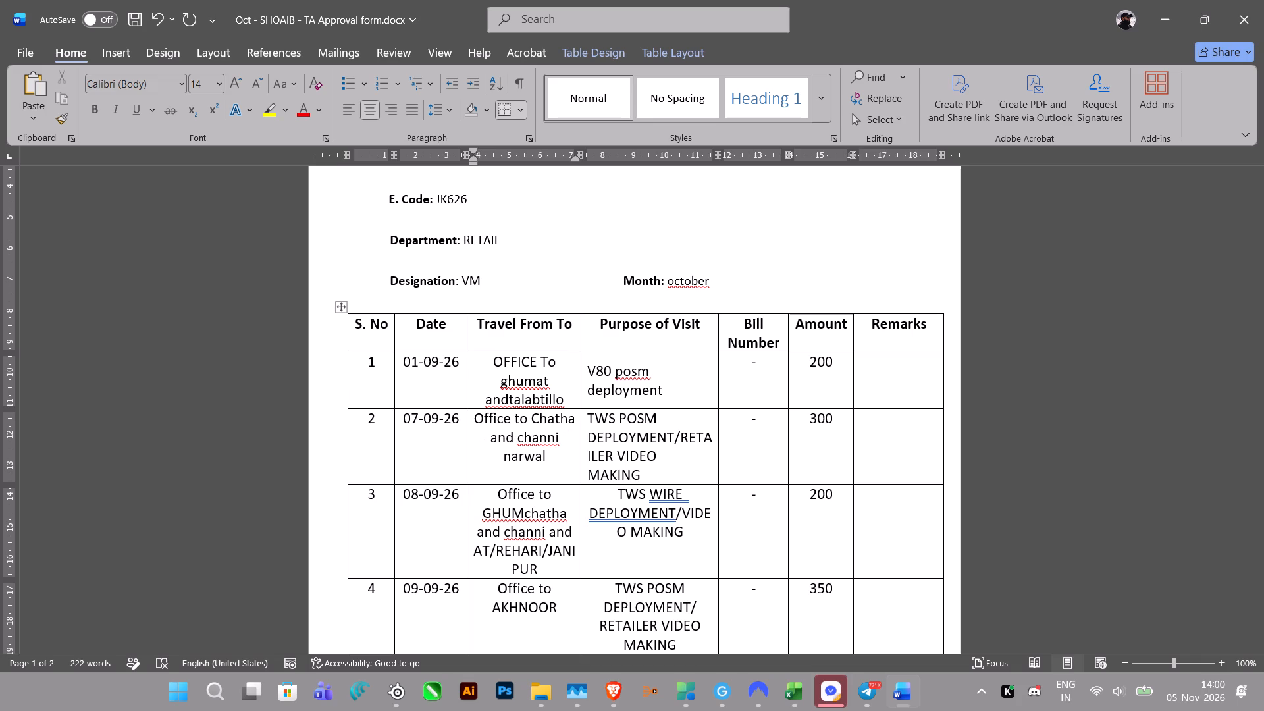
# Replace row 2's Purpose of Visit text with For sizing.
pyautogui.click(647, 477)
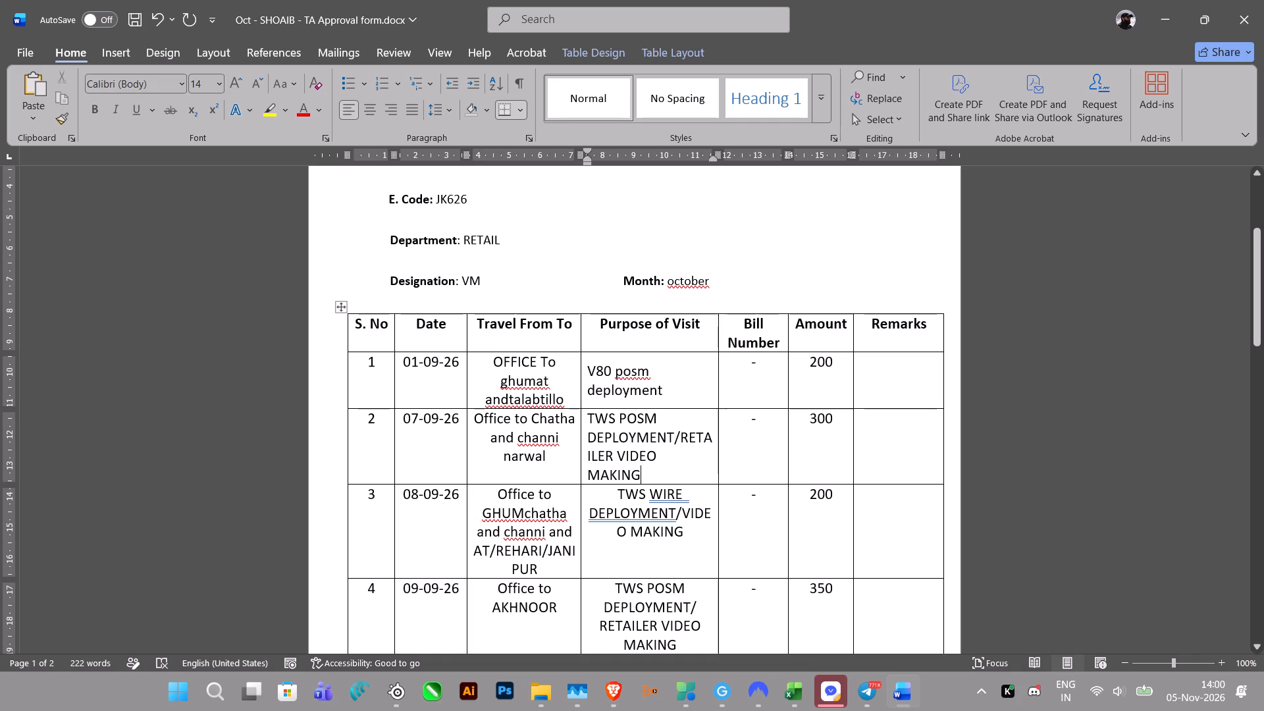
pyautogui.press('BackSpace')
pyautogui.press('BackSpace')
pyautogui.press('BackSpace')
pyautogui.press('BackSpace')
pyautogui.press('BackSpace')
pyautogui.press('BackSpace')
pyautogui.press('BackSpace')
pyautogui.press('BackSpace')
pyautogui.press('BackSpace')
pyautogui.press('BackSpace')
pyautogui.press('BackSpace')
pyautogui.press('BackSpace')
pyautogui.press('BackSpace')
pyautogui.press('BackSpace')
pyautogui.press('BackSpace')
pyautogui.press('BackSpace')
pyautogui.press('BackSpace')
pyautogui.press('BackSpace')
pyautogui.press('BackSpace')
pyautogui.press('BackSpace')
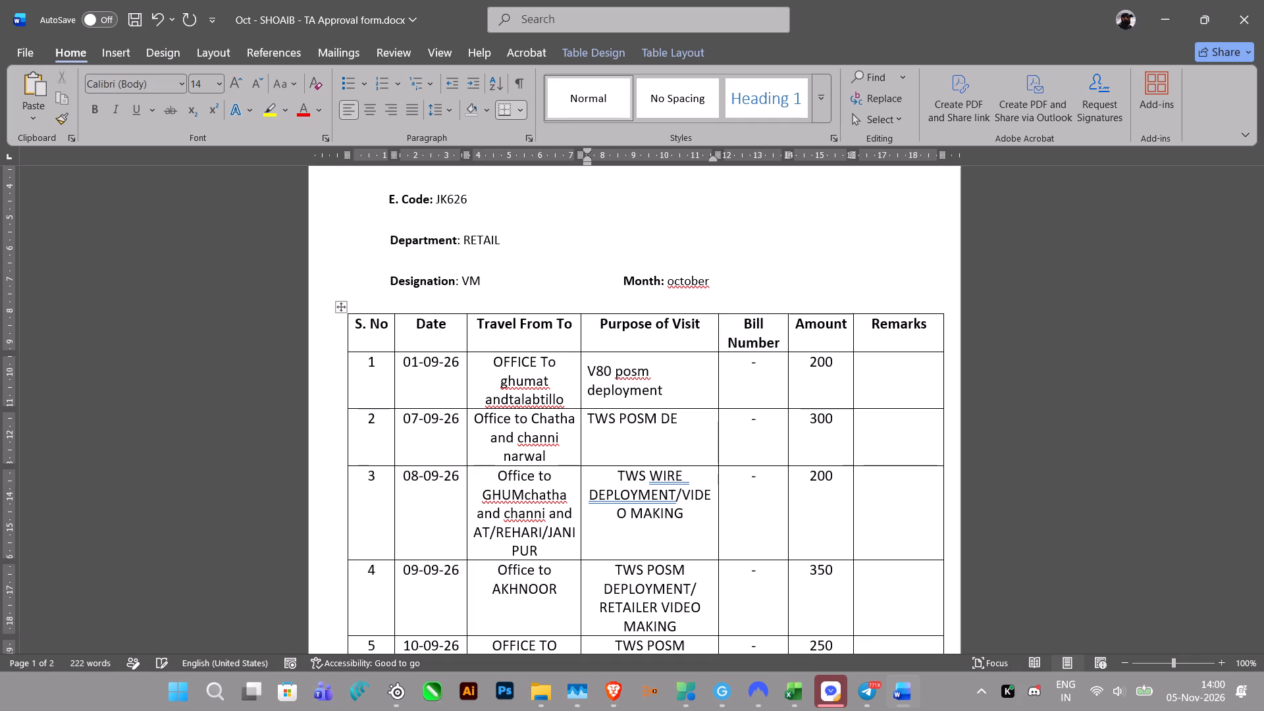
pyautogui.press('BackSpace')
pyautogui.press('BackSpace')
pyautogui.press('BackSpace')
pyautogui.press('BackSpace')
pyautogui.press('BackSpace')
pyautogui.press('BackSpace')
pyautogui.press('BackSpace')
pyautogui.press('BackSpace')
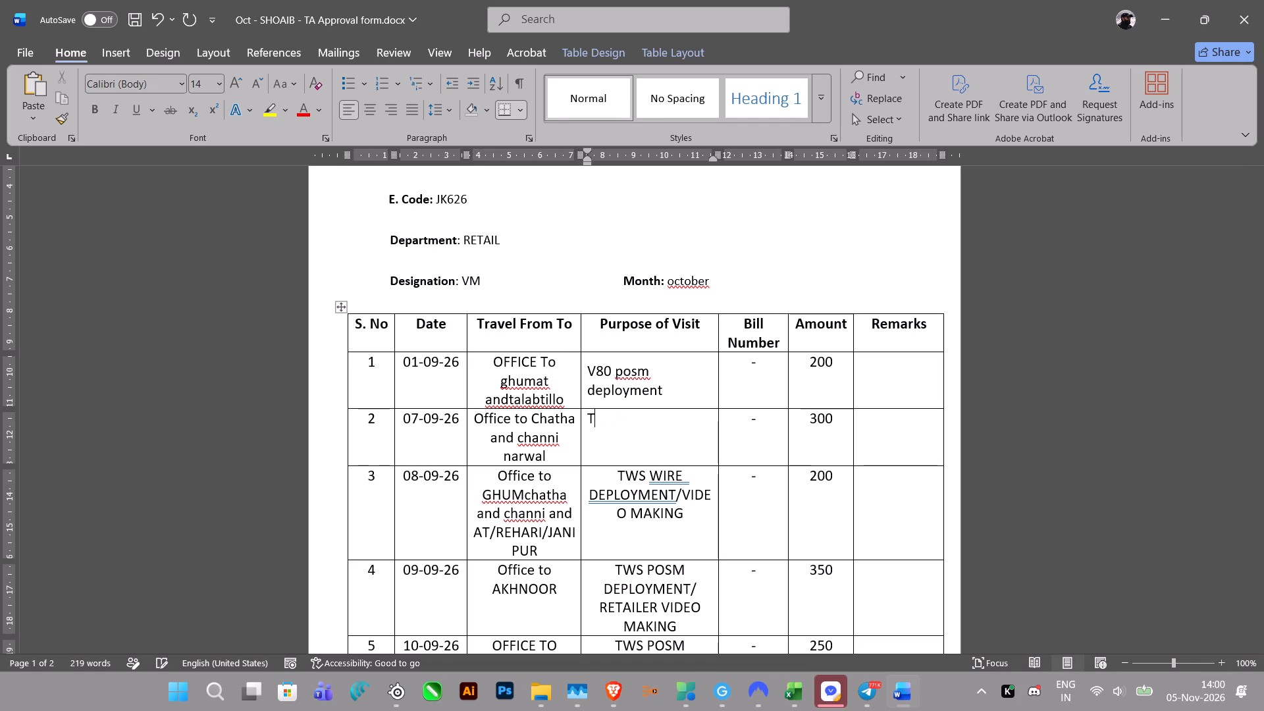
pyautogui.press('BackSpace')
pyautogui.write('for')
pyautogui.press('space')
pyautogui.write('si')
pyautogui.write('zing')
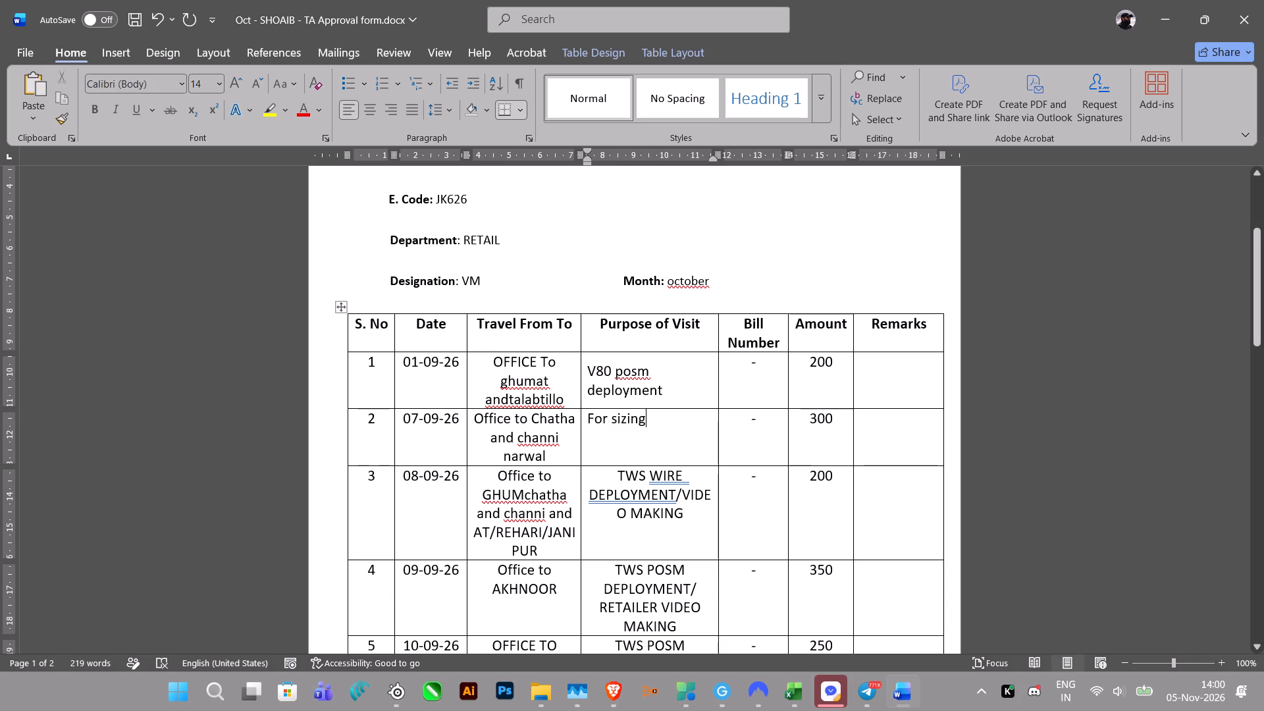
# Set row 2's Amount to 200.
pyautogui.click(835, 415)
pyautogui.press('BackSpace')
pyautogui.press('BackSpace')
pyautogui.press('BackSpace')
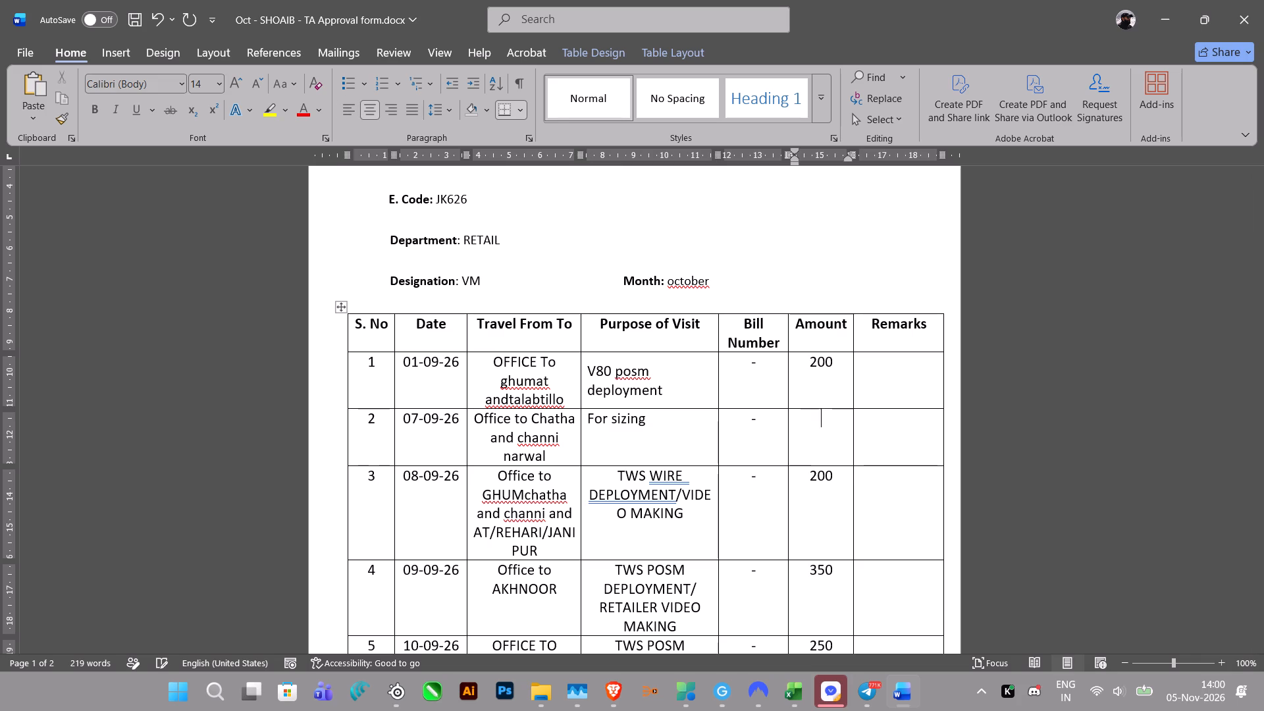
pyautogui.write('200')
# Replace everything after "Office to" in row 3's Travel From To entry so it reads Office to print and copy.
pyautogui.scroll(1, 835, 422)
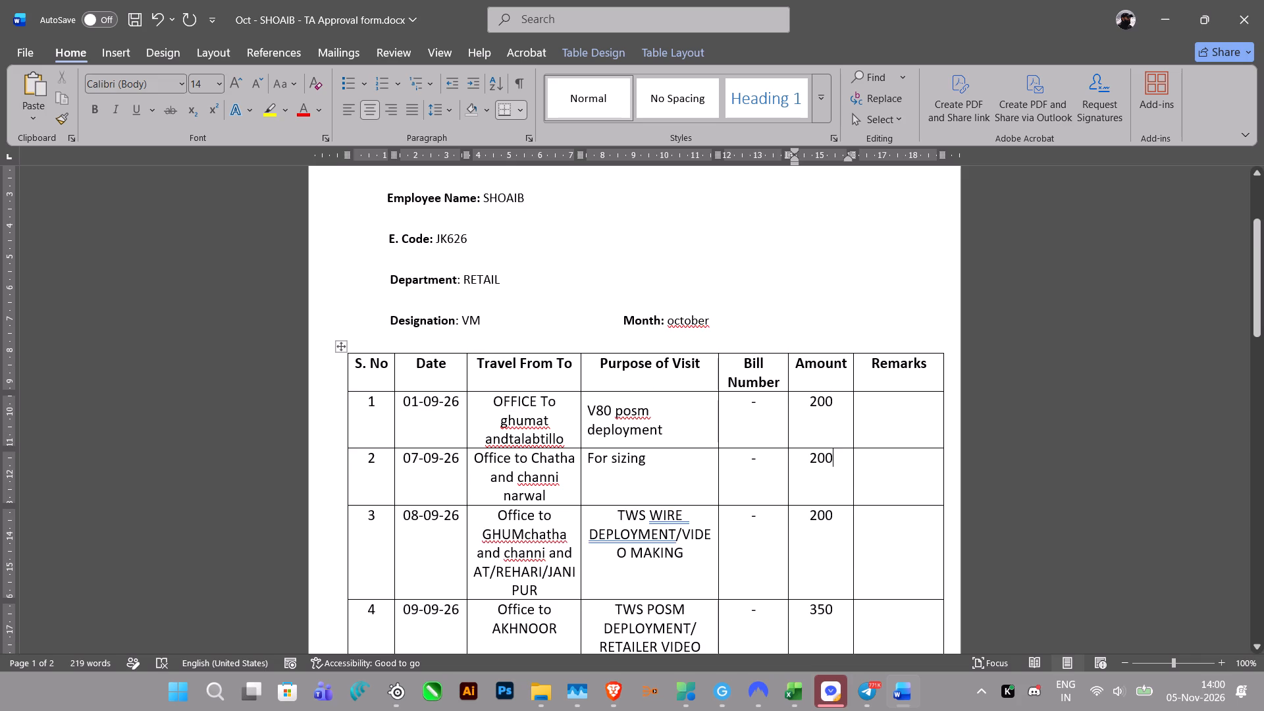
pyautogui.click(542, 594)
pyautogui.press('BackSpace')
pyautogui.press('BackSpace')
pyautogui.press('BackSpace')
pyautogui.press('BackSpace')
pyautogui.press('BackSpace')
pyautogui.press('BackSpace')
pyautogui.press('BackSpace')
pyautogui.press('BackSpace')
pyautogui.press('BackSpace')
pyautogui.press('BackSpace')
pyautogui.press('BackSpace')
pyautogui.press('BackSpace')
pyautogui.press('BackSpace')
pyautogui.press('BackSpace')
pyautogui.press('BackSpace')
pyautogui.press('BackSpace')
pyautogui.press('BackSpace')
pyautogui.press('BackSpace')
pyautogui.press('BackSpace')
pyautogui.press('BackSpace')
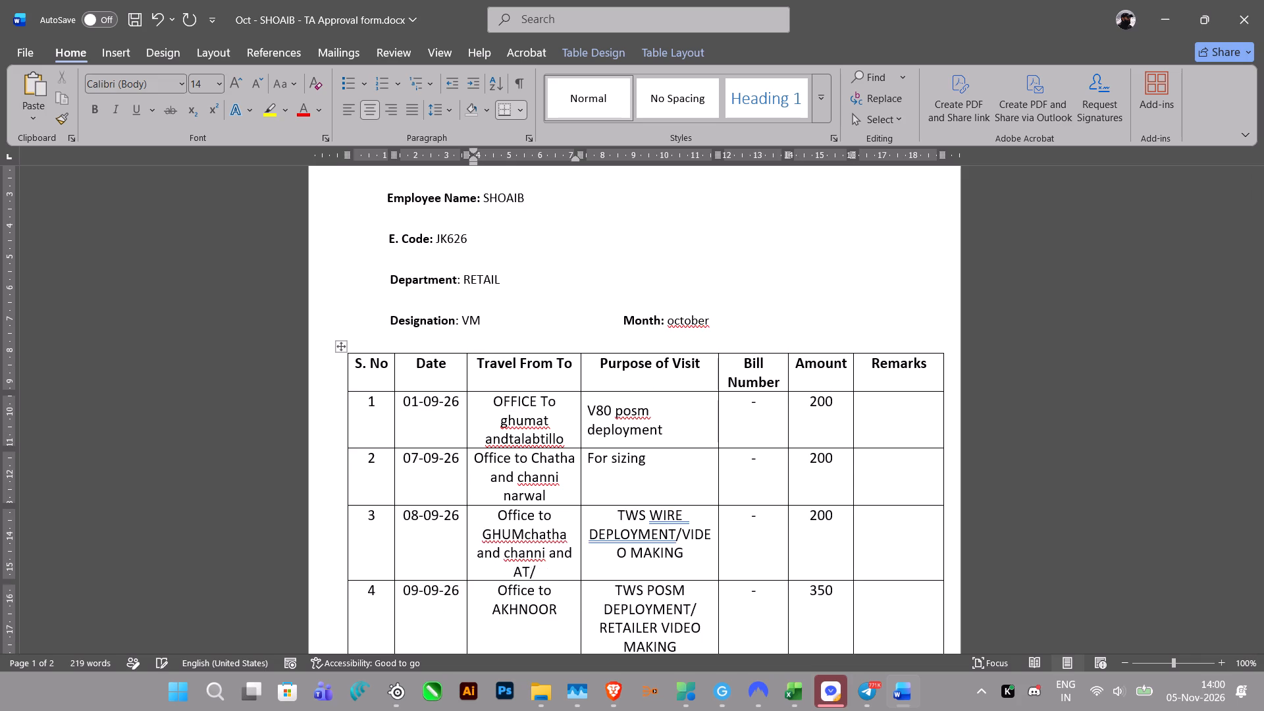
pyautogui.press('BackSpace')
pyautogui.press('BackSpace')
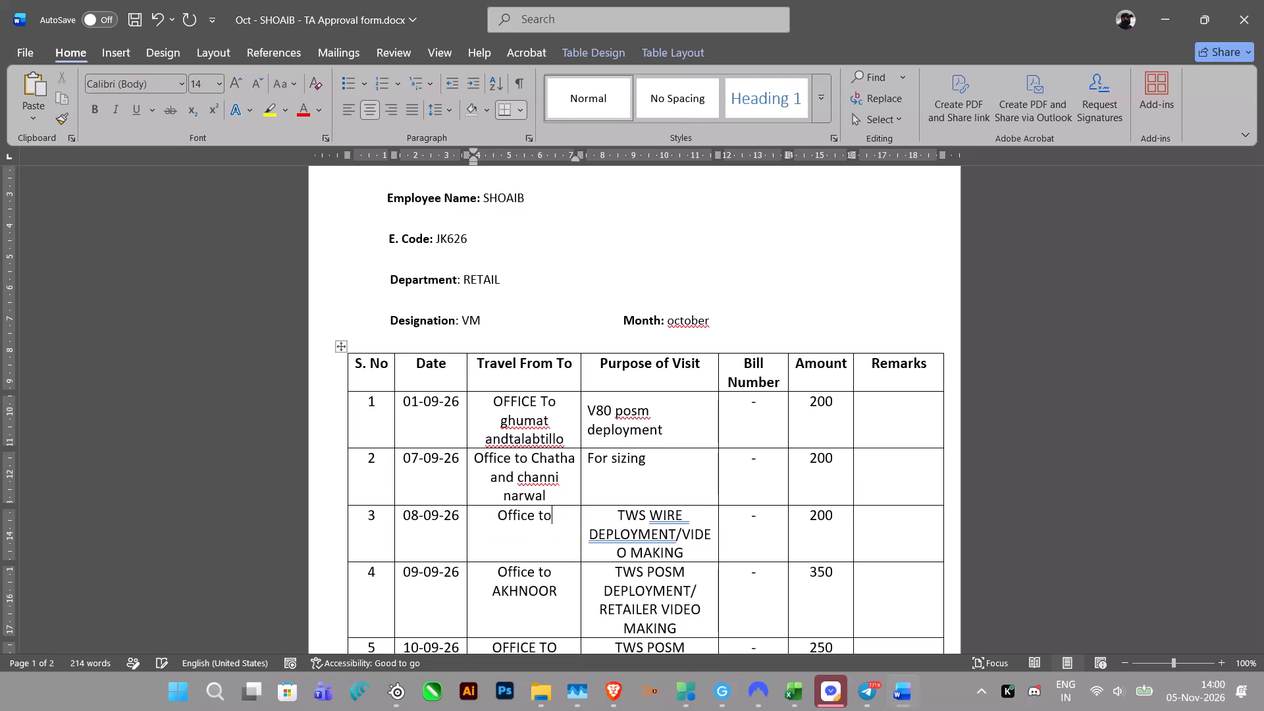
pyautogui.press('space')
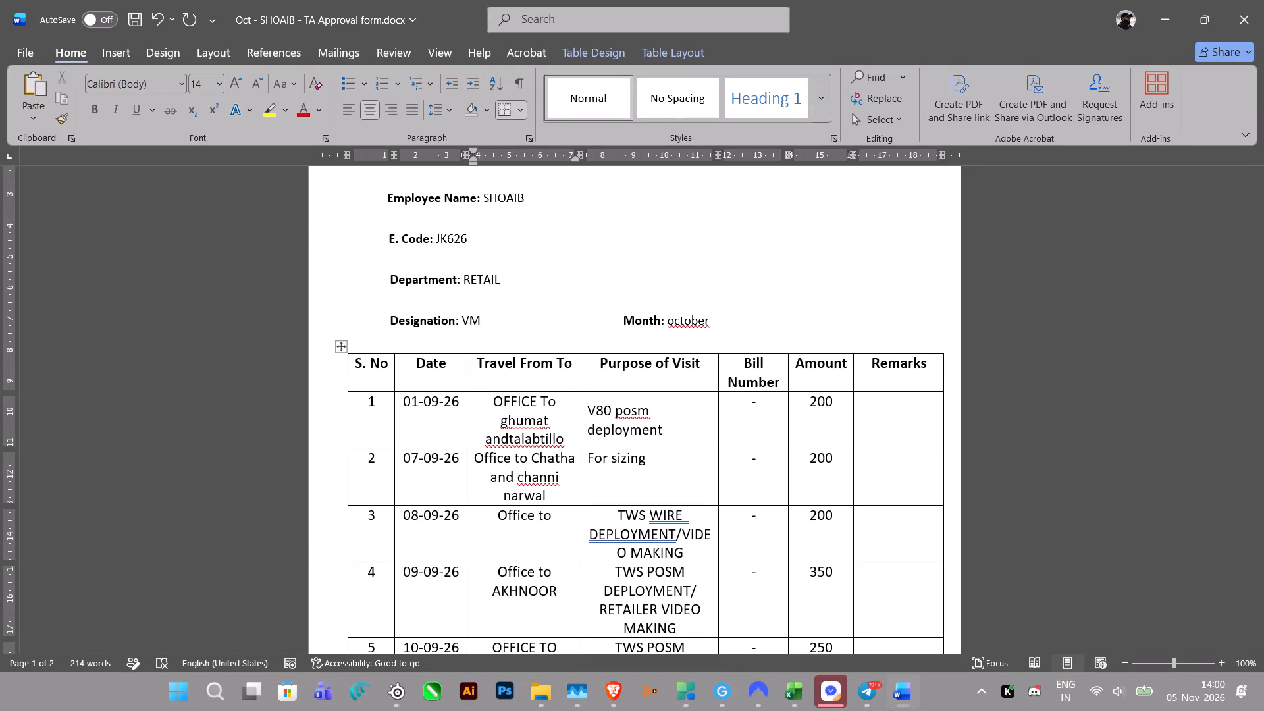
pyautogui.press('p')
pyautogui.write('rint and copy')
pyautogui.press('space')
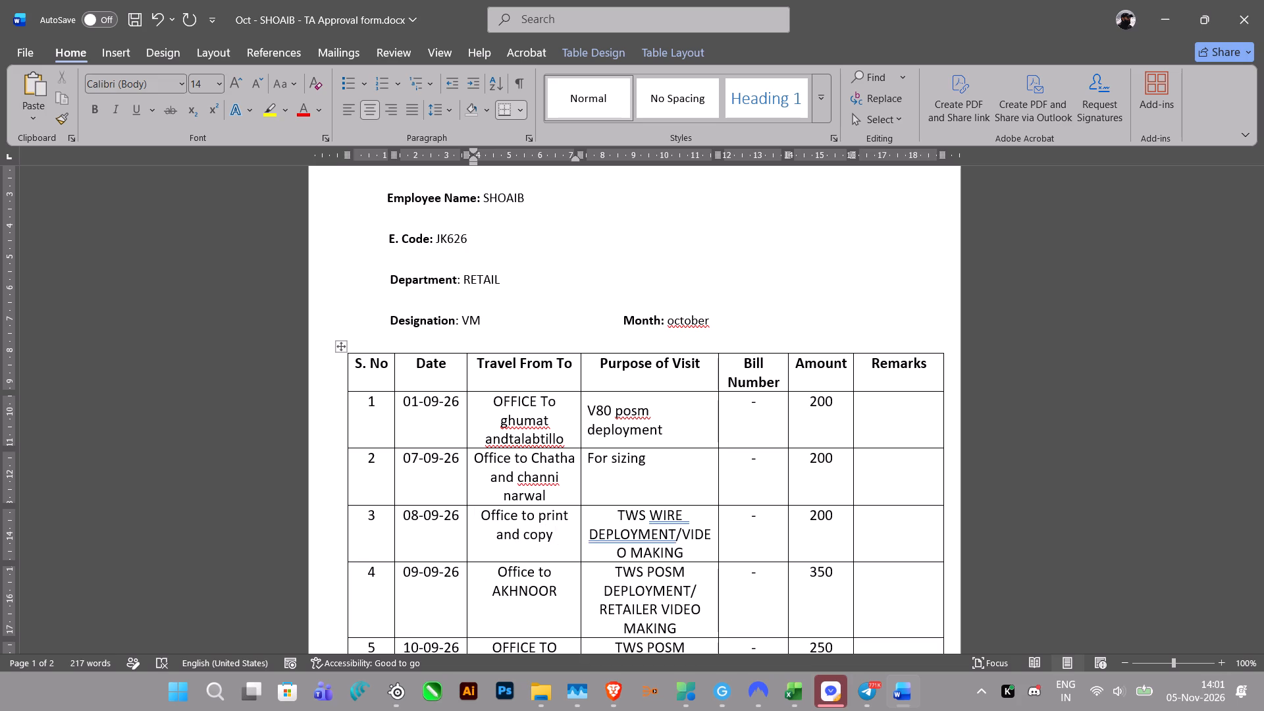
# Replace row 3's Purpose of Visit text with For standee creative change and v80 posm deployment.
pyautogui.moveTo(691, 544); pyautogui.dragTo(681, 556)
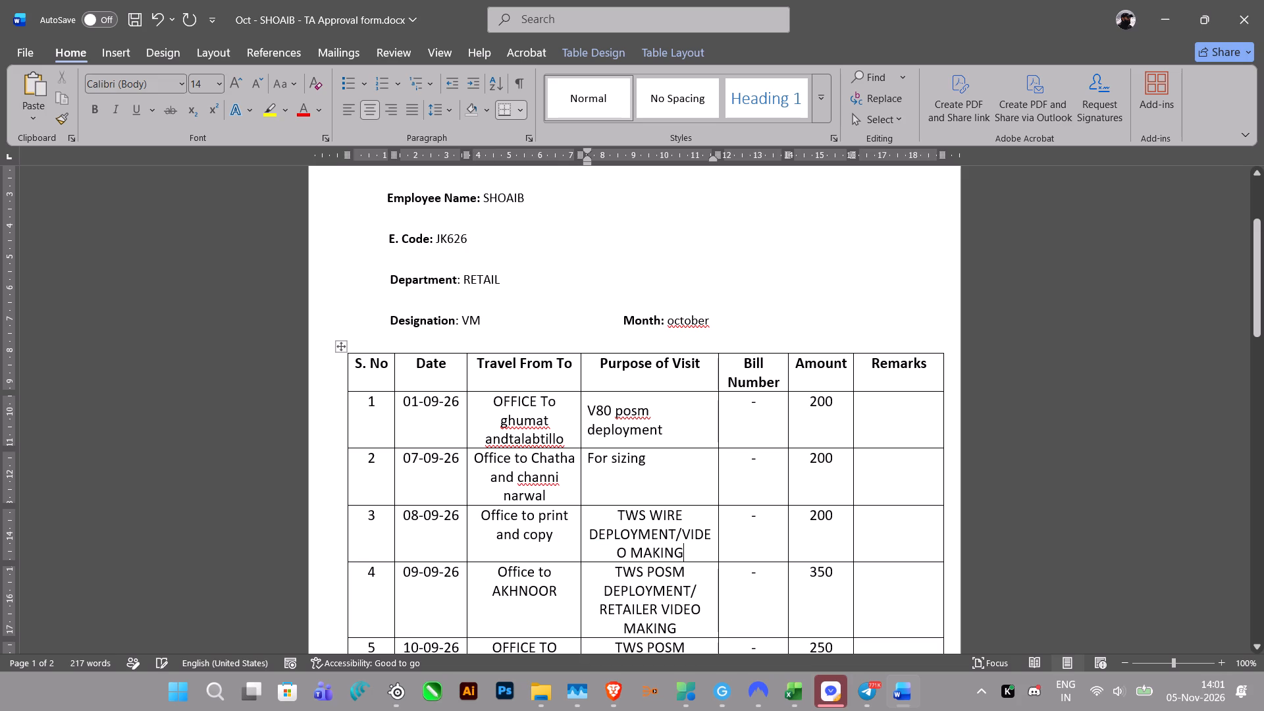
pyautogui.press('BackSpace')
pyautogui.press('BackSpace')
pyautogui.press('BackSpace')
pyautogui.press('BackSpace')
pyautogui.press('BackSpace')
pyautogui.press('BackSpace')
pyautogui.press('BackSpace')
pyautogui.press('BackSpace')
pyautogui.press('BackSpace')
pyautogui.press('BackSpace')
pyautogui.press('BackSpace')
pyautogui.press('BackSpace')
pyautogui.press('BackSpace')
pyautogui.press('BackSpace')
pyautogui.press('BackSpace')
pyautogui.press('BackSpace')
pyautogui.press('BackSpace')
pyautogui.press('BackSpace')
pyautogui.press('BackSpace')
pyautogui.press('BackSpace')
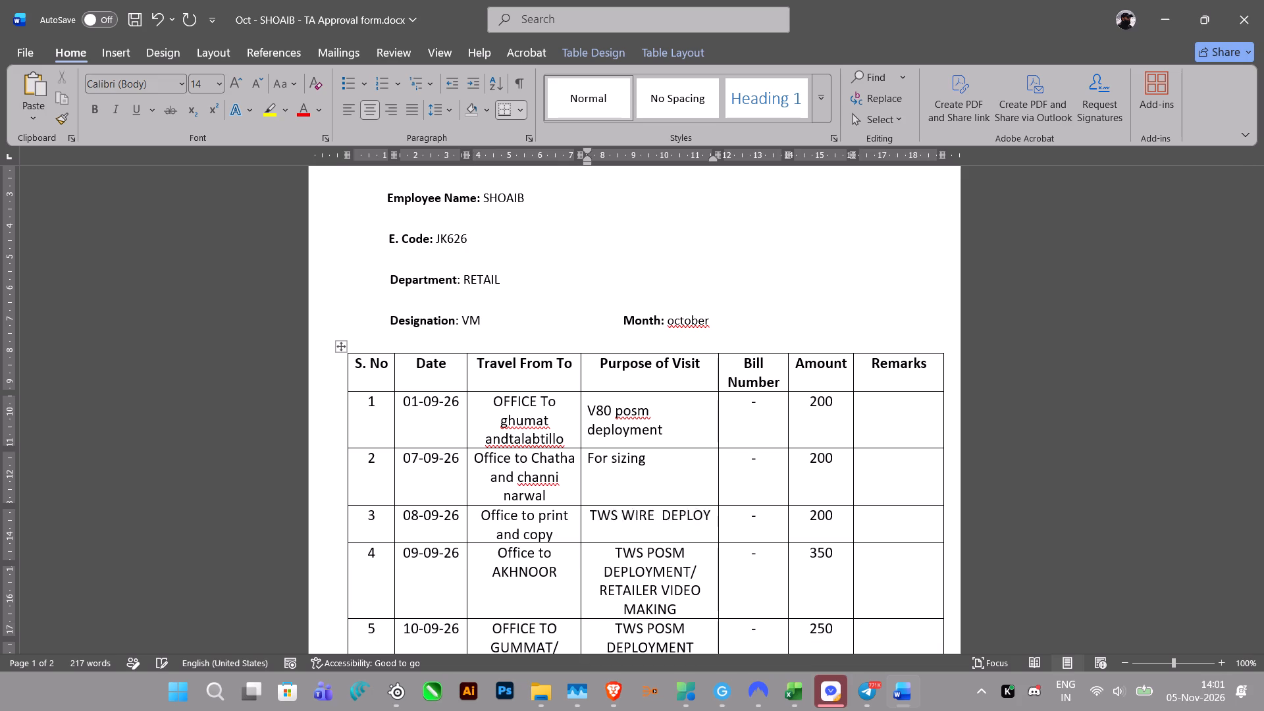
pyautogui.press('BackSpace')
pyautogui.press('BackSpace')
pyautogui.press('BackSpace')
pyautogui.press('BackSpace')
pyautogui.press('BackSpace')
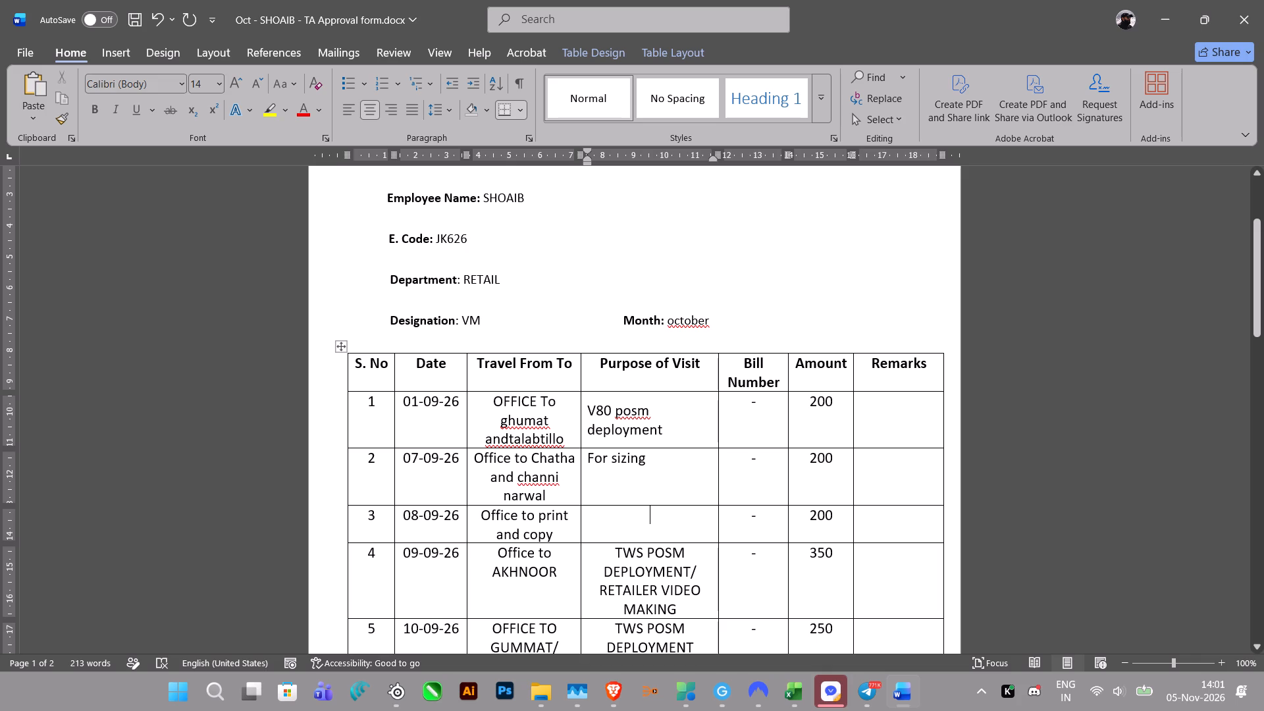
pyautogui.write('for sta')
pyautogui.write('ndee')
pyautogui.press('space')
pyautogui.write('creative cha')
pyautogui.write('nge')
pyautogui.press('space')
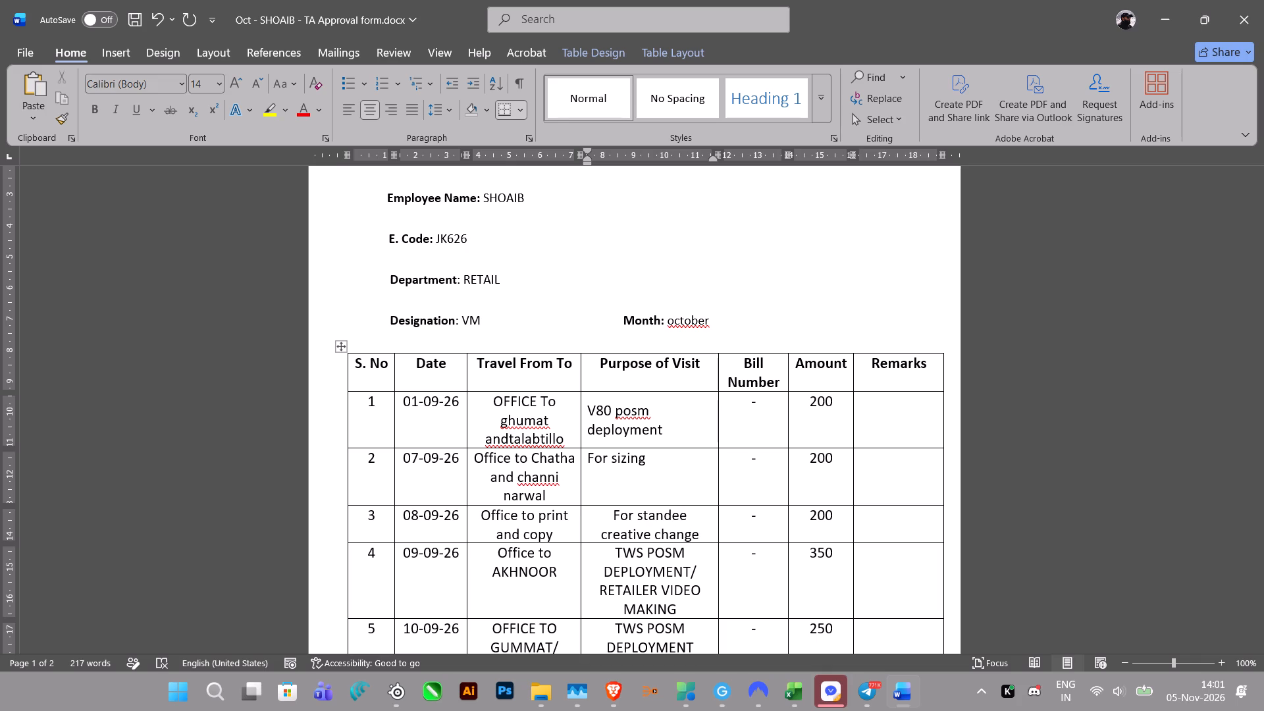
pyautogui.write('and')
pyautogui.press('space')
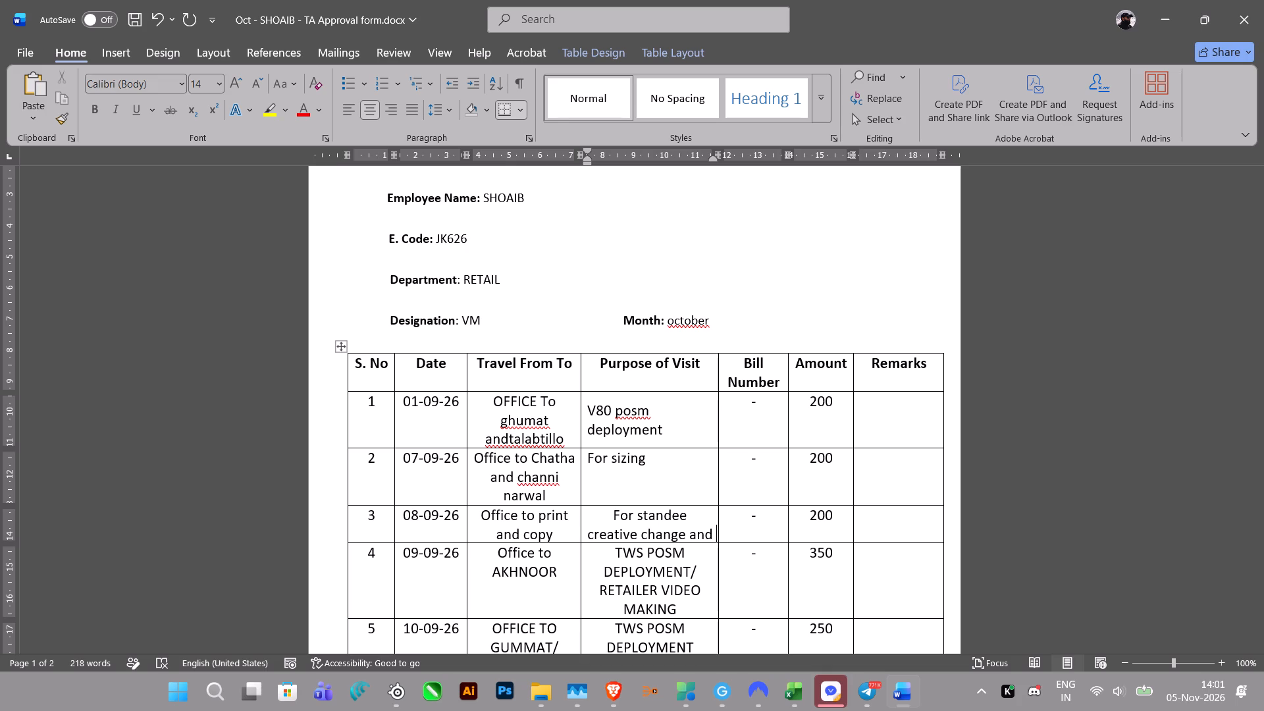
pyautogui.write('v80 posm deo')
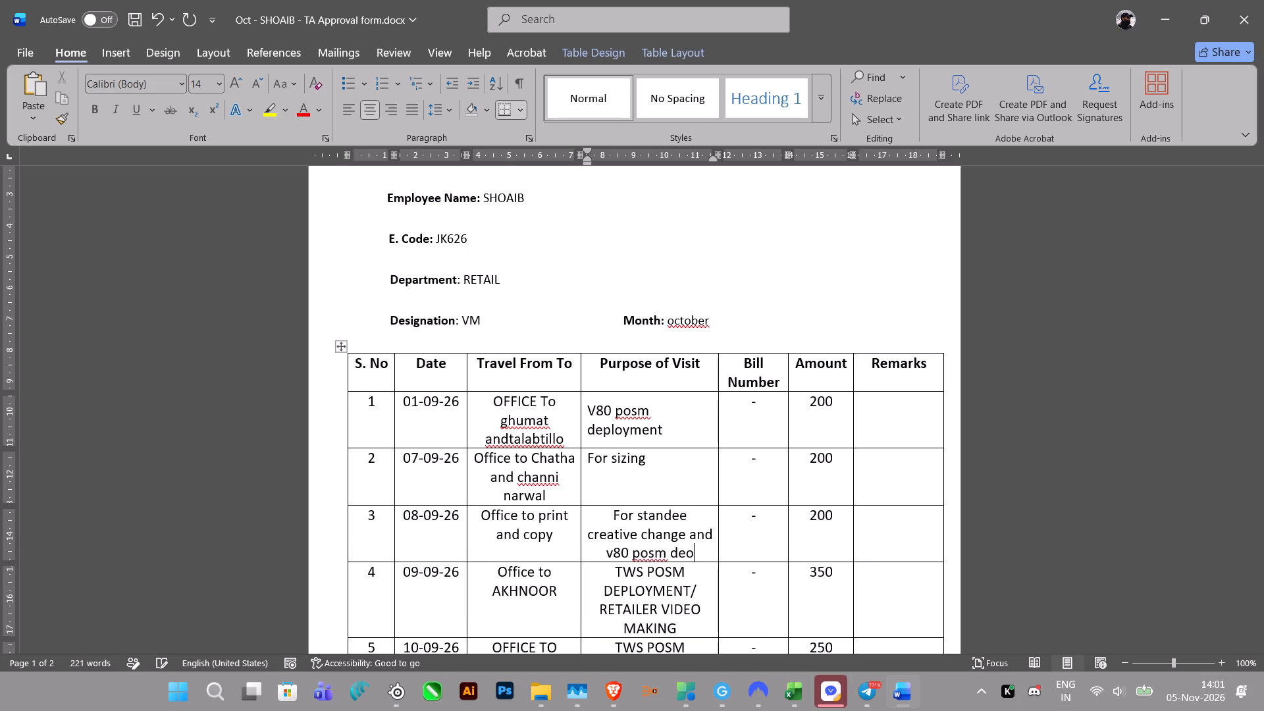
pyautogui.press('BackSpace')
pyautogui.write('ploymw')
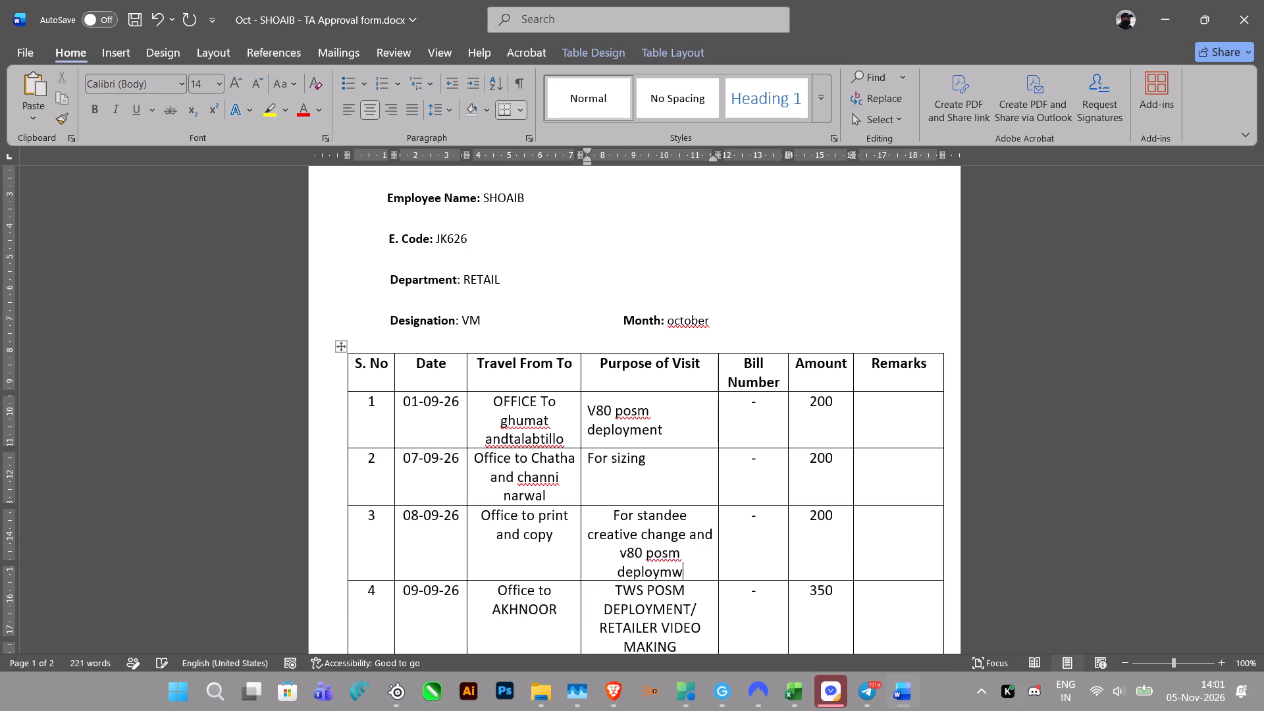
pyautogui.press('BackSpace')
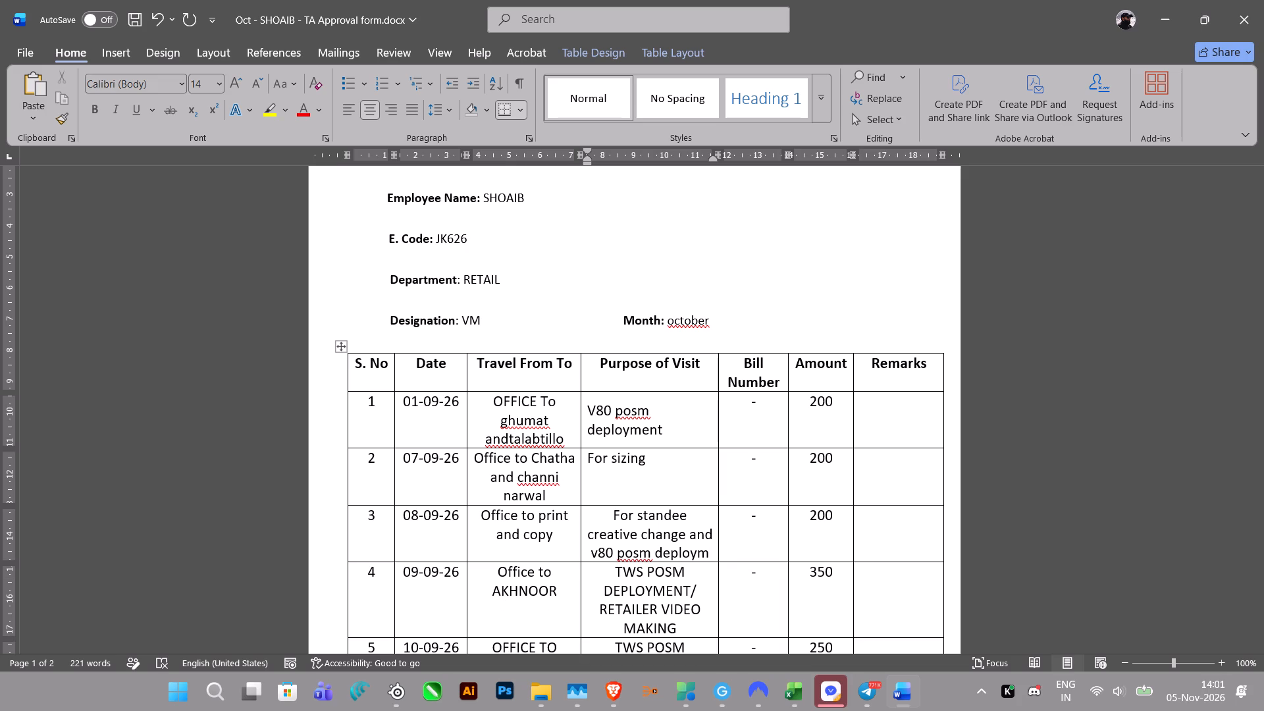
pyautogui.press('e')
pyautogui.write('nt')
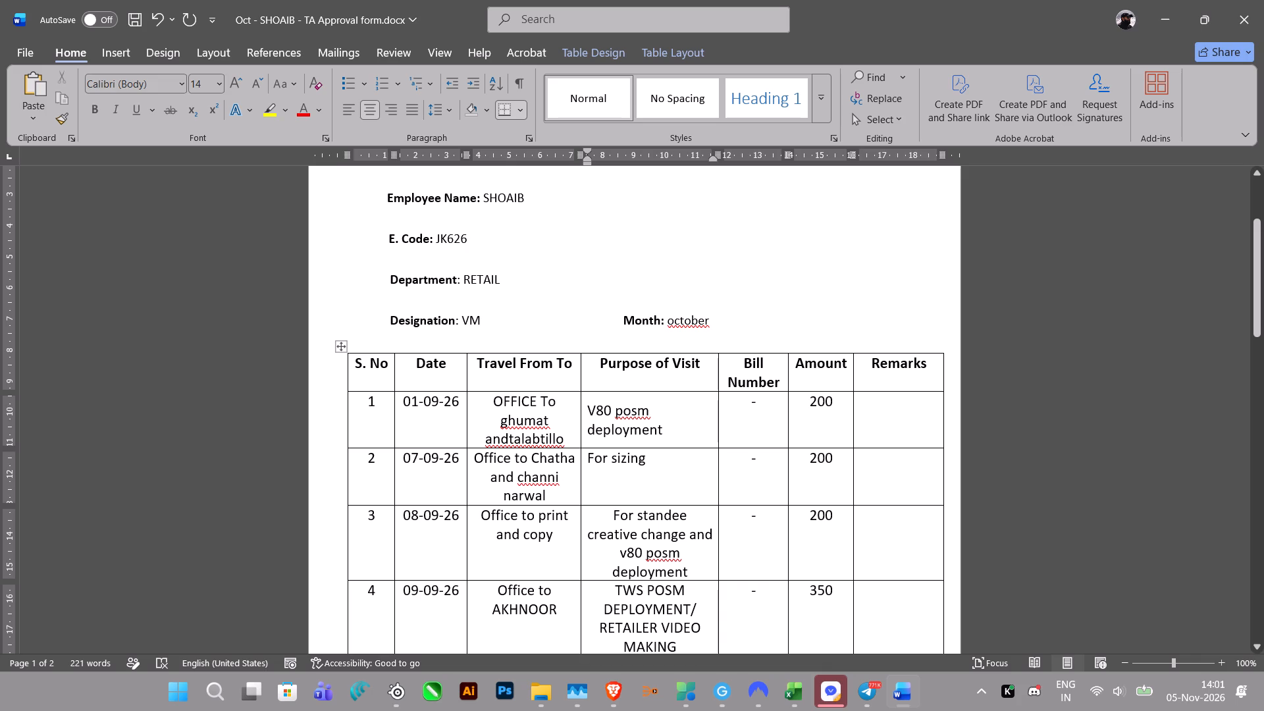
# Clear all the text from row 3's Purpose of Visit cell.
pyautogui.click(697, 580)
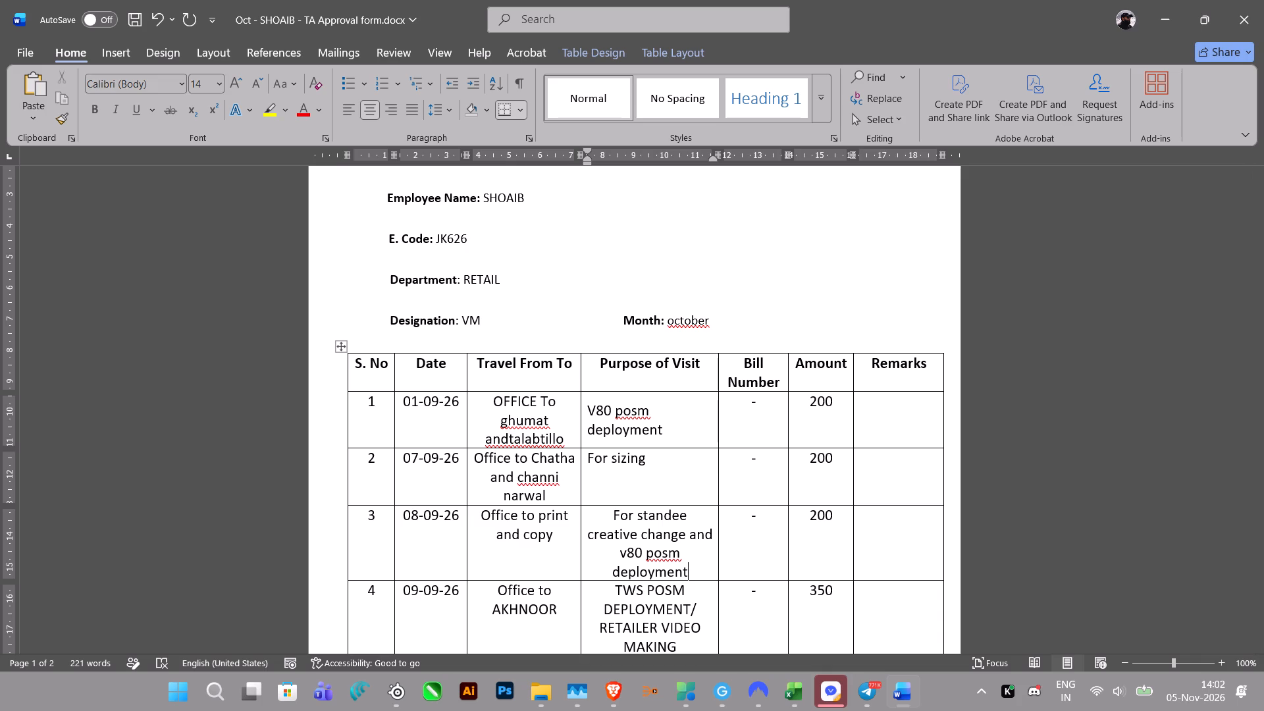
pyautogui.hotkey('ctrl', 'c')
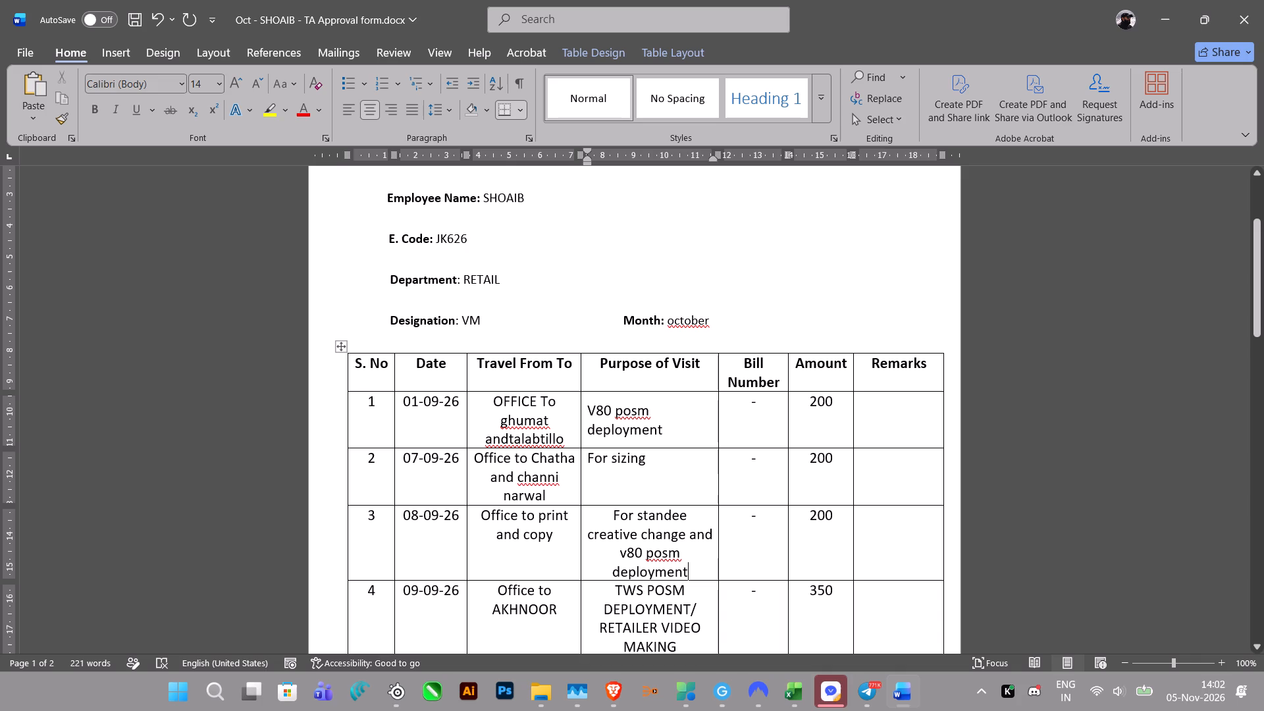
pyautogui.moveTo(733, 542); pyautogui.dragTo(723, 552)
pyautogui.moveTo(693, 573); pyautogui.dragTo(687, 579)
pyautogui.press('BackSpace')
pyautogui.press('BackSpace')
pyautogui.press('BackSpace')
pyautogui.press('BackSpace')
pyautogui.press('BackSpace')
pyautogui.press('BackSpace')
pyautogui.press('BackSpace')
pyautogui.press('BackSpace')
pyautogui.press('BackSpace')
pyautogui.press('BackSpace')
pyautogui.press('BackSpace')
pyautogui.press('BackSpace')
pyautogui.press('BackSpace')
pyautogui.press('BackSpace')
pyautogui.press('BackSpace')
pyautogui.press('BackSpace')
pyautogui.press('BackSpace')
pyautogui.press('BackSpace')
pyautogui.press('BackSpace')
pyautogui.press('BackSpace')
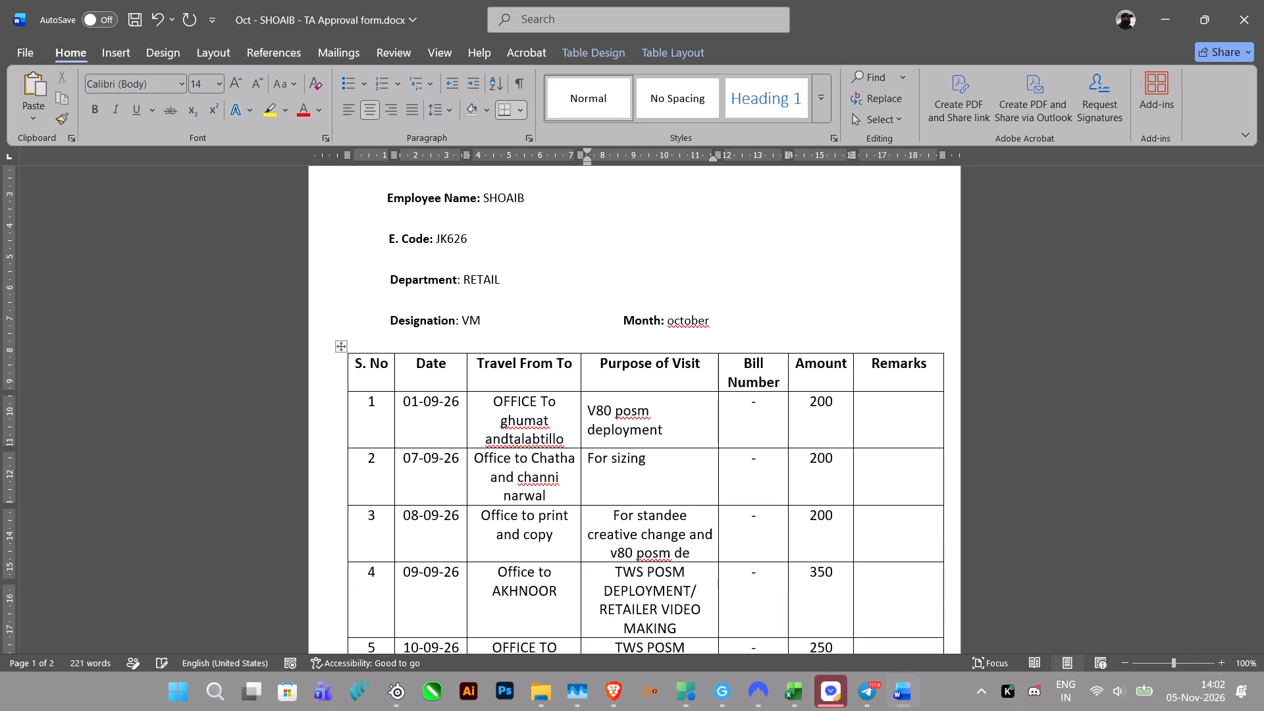
pyautogui.press('BackSpace')
pyautogui.press('BackSpace')
pyautogui.press('BackSpace')
pyautogui.press('BackSpace')
pyautogui.press('BackSpace')
pyautogui.press('BackSpace')
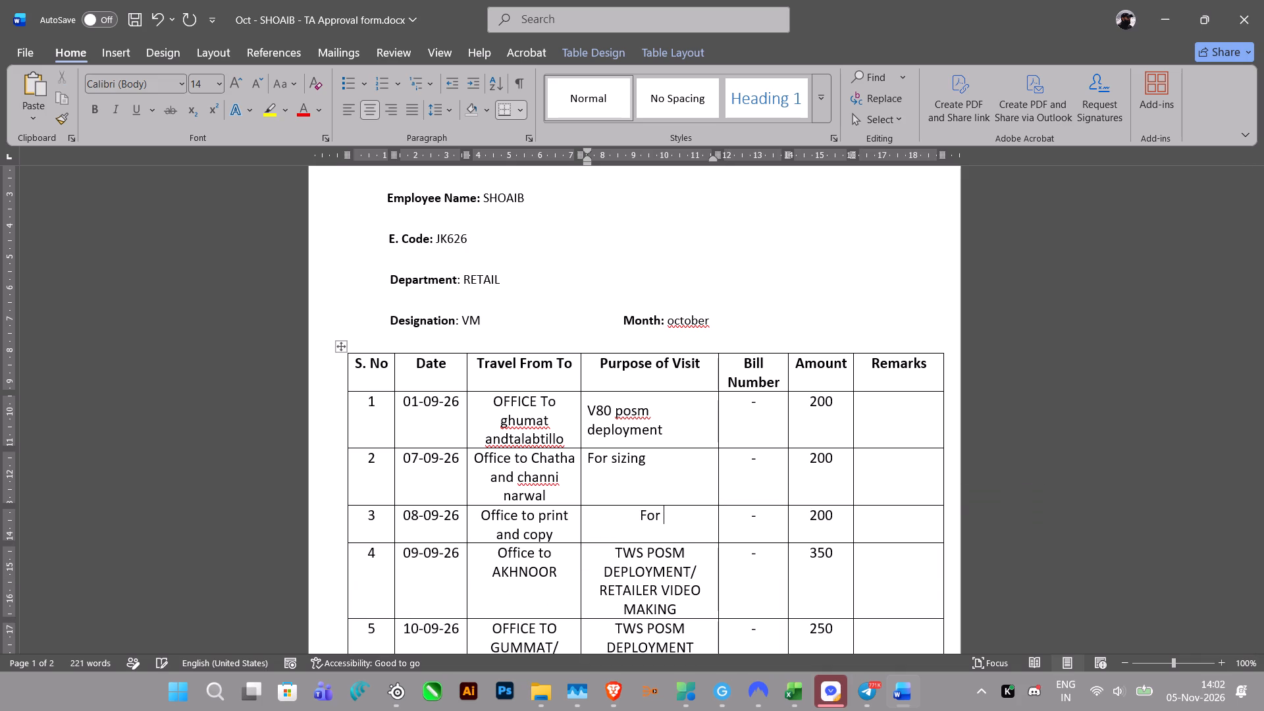
pyautogui.press('BackSpace')
pyautogui.press('BackSpace')
pyautogui.press('BackSpace')
pyautogui.press('BackSpace')
pyautogui.press('BackSpace')
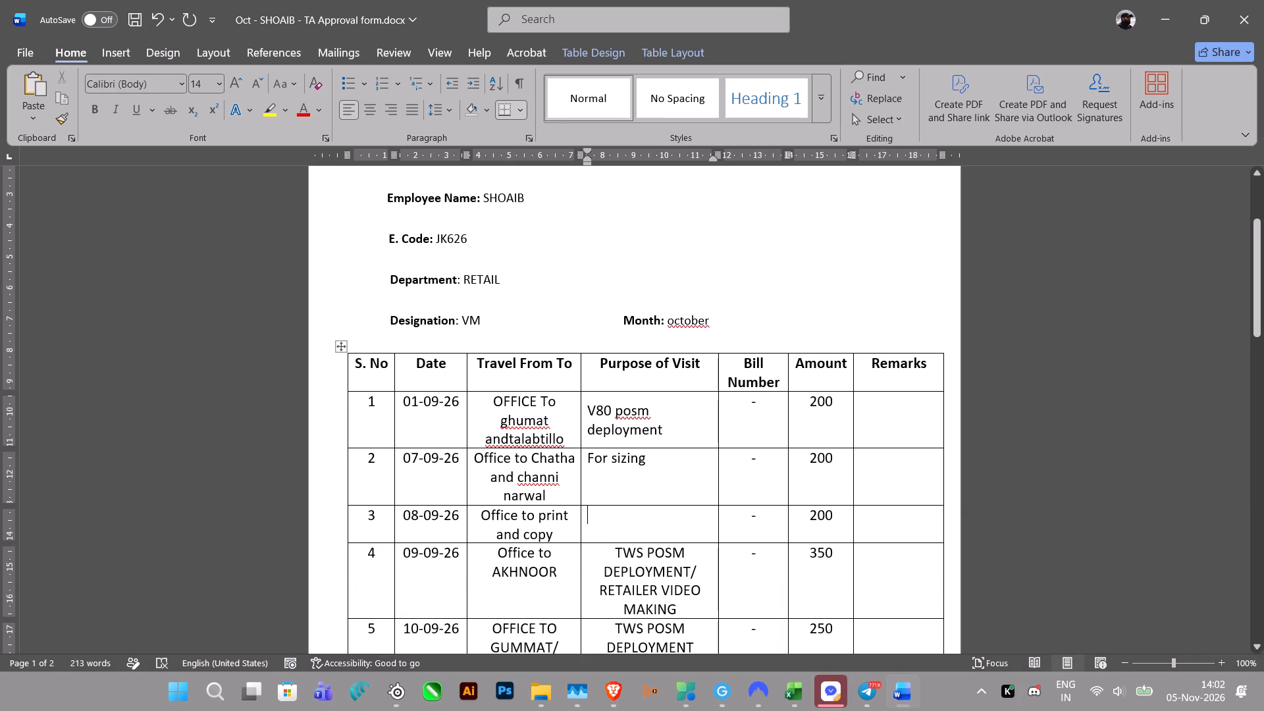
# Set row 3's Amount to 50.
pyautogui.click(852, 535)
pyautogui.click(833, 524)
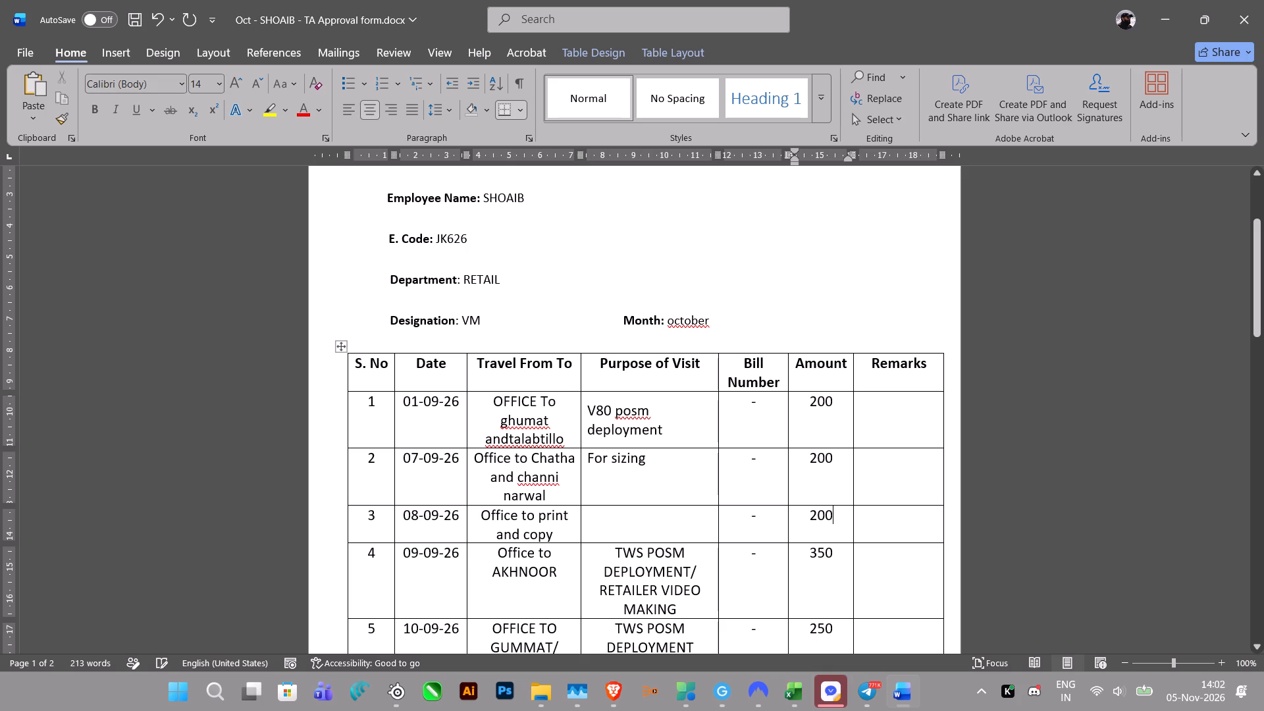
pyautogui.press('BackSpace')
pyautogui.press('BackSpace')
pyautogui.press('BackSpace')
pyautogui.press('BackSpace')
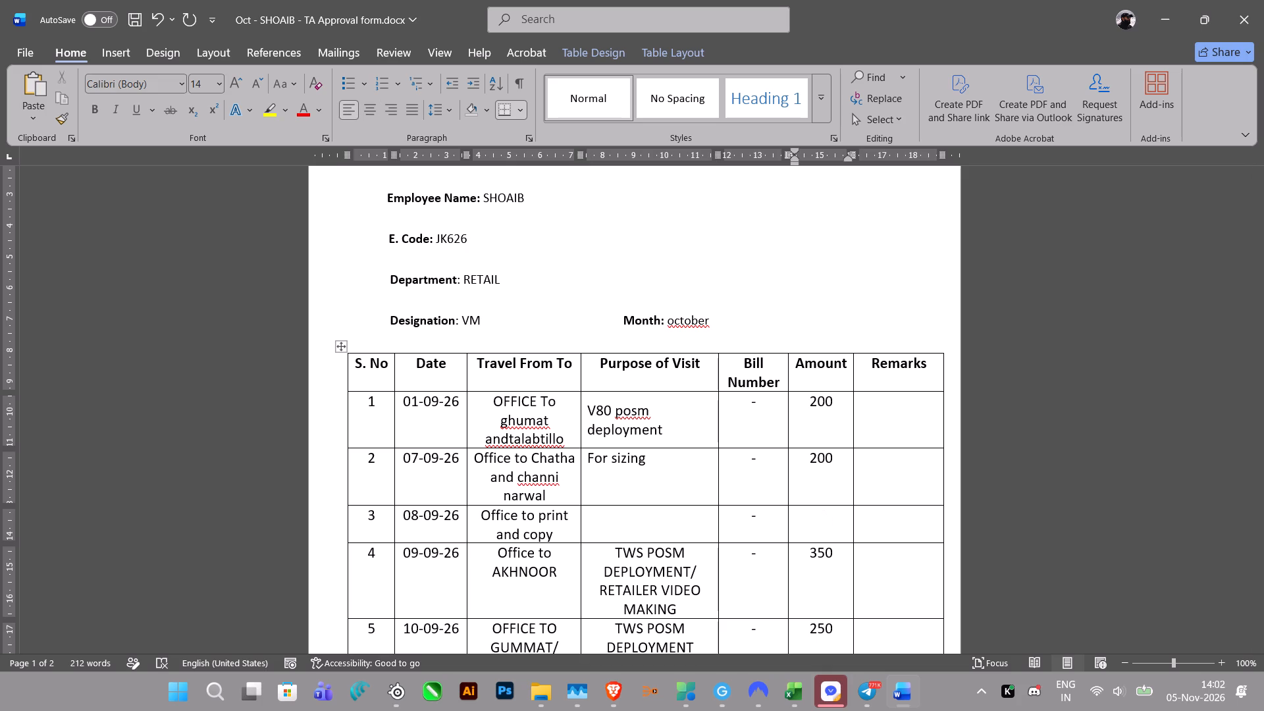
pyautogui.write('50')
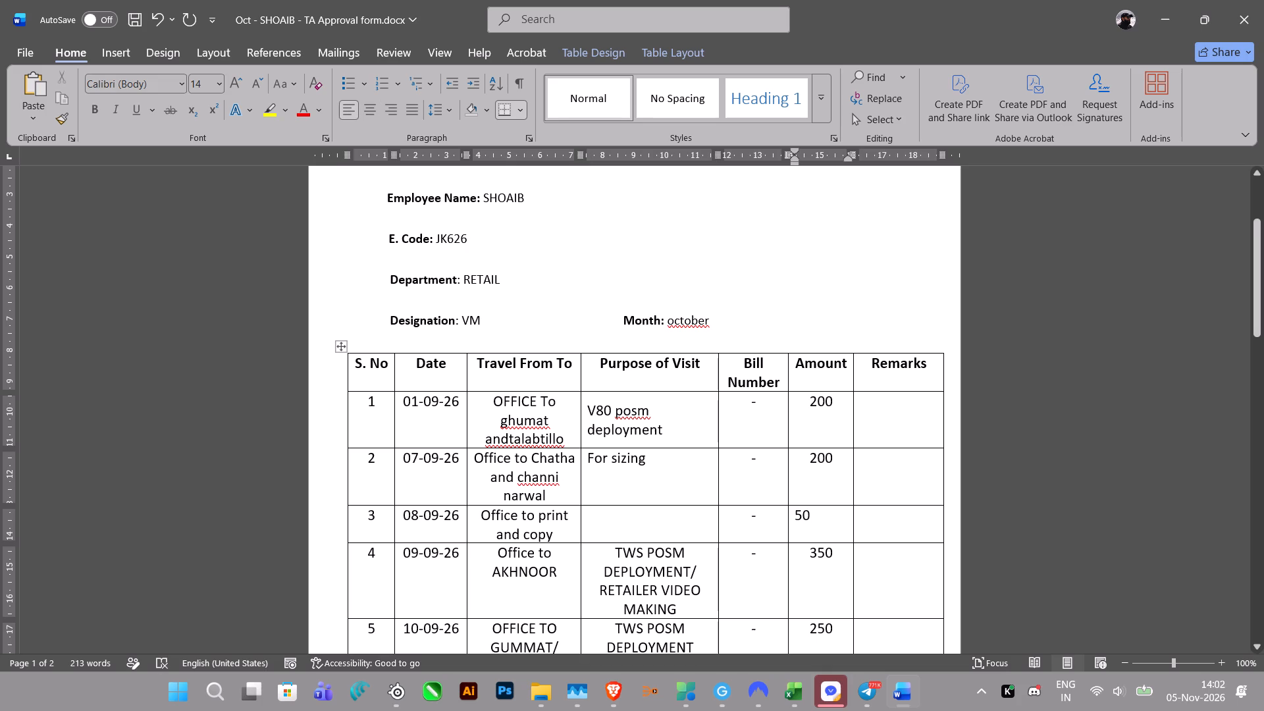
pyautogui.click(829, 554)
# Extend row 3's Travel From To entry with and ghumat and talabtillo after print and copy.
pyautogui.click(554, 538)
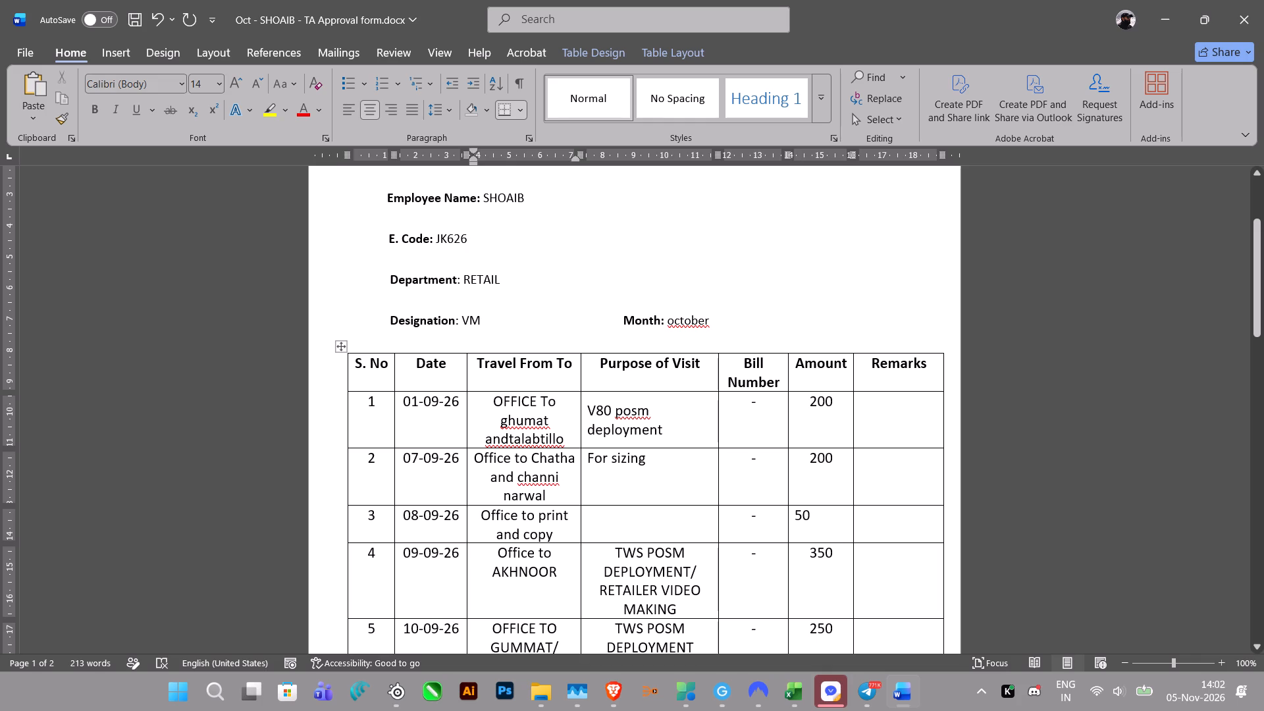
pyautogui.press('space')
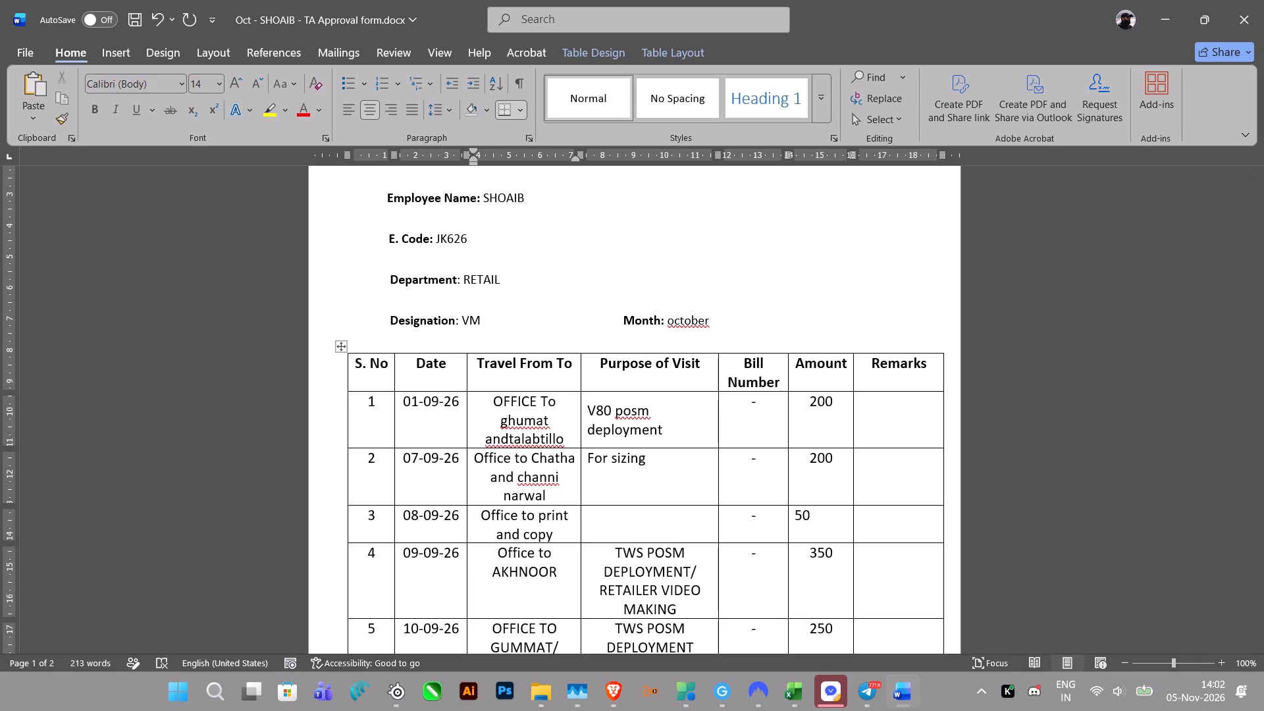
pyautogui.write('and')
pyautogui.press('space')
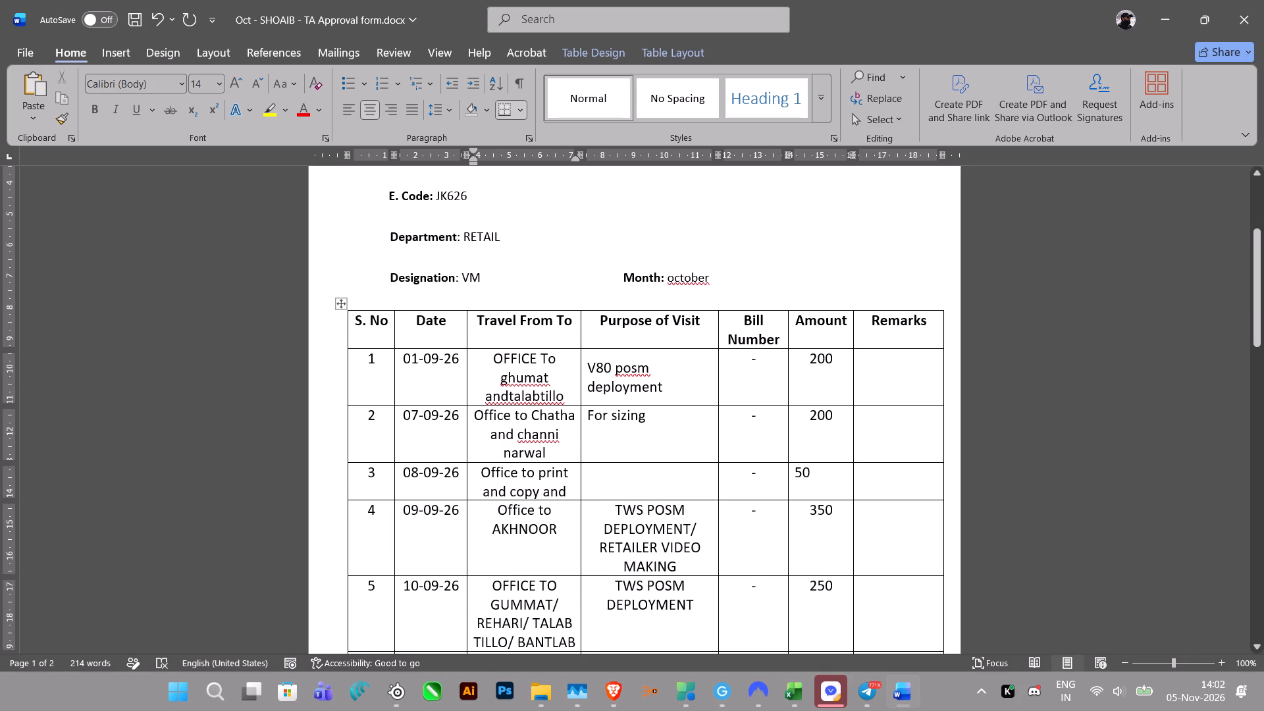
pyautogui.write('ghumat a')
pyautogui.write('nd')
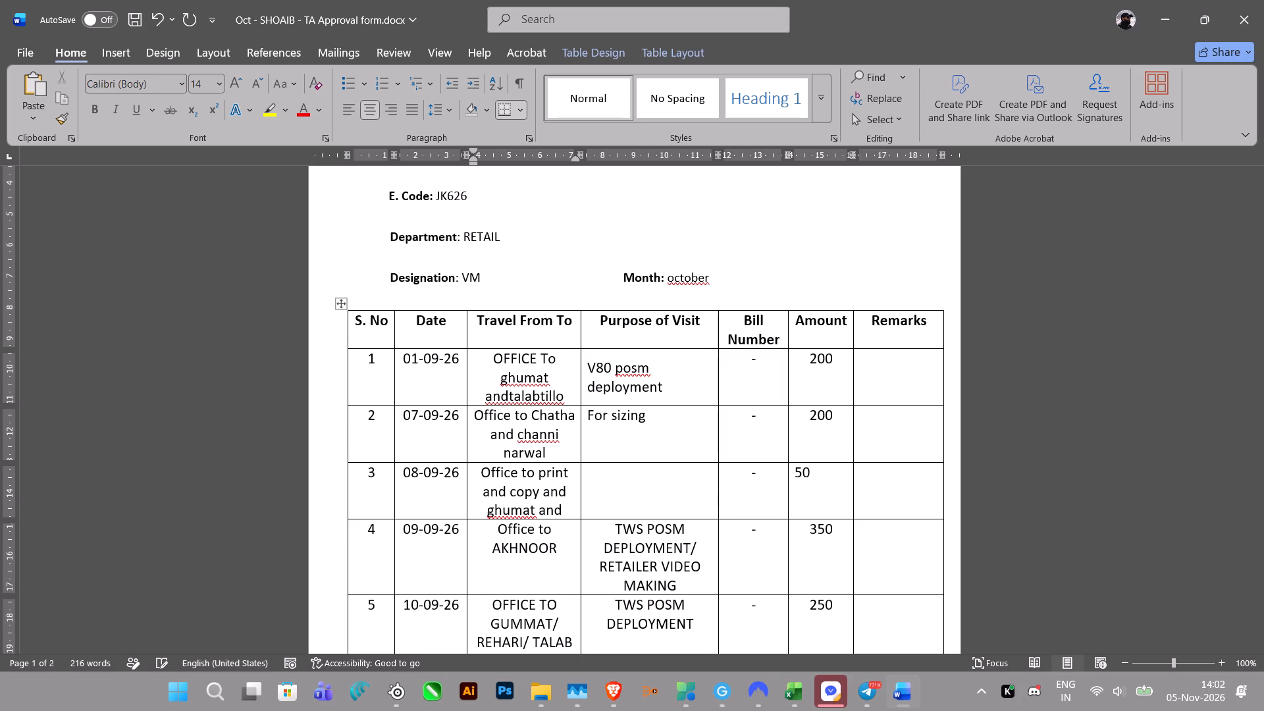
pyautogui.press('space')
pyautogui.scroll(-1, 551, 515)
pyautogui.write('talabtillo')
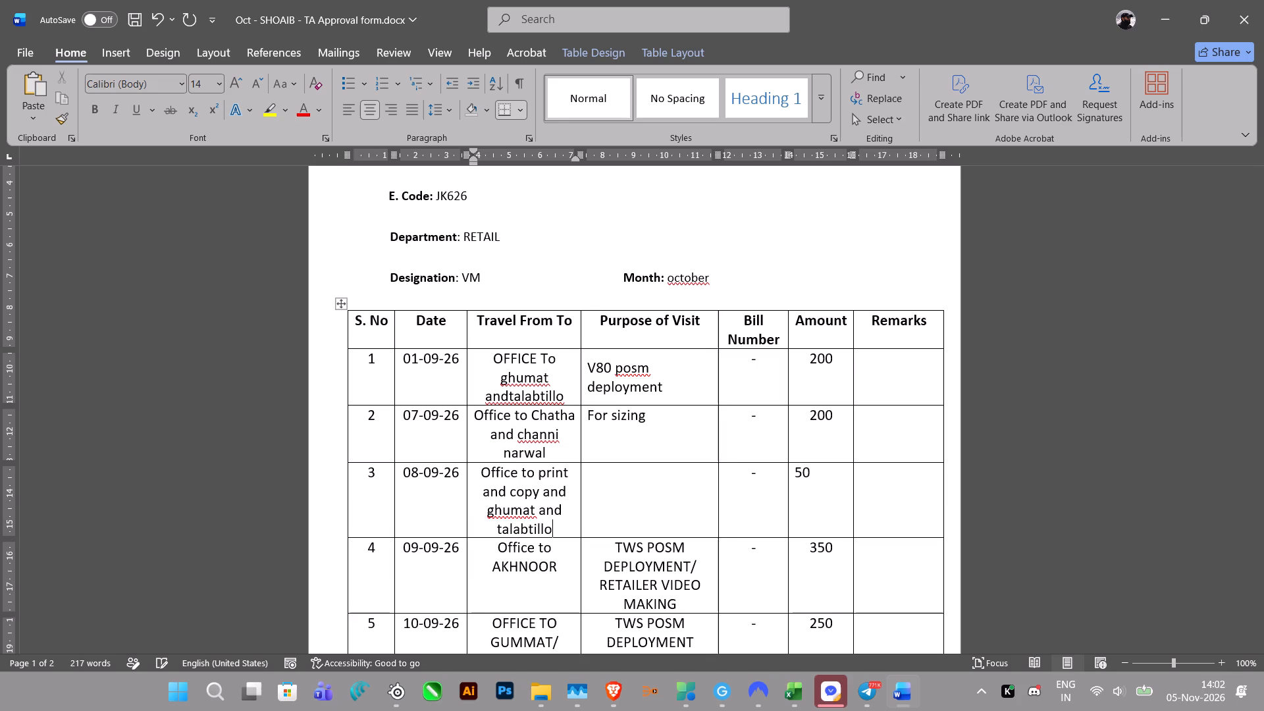
# Set row 3's Amount to 250.
pyautogui.click(819, 481)
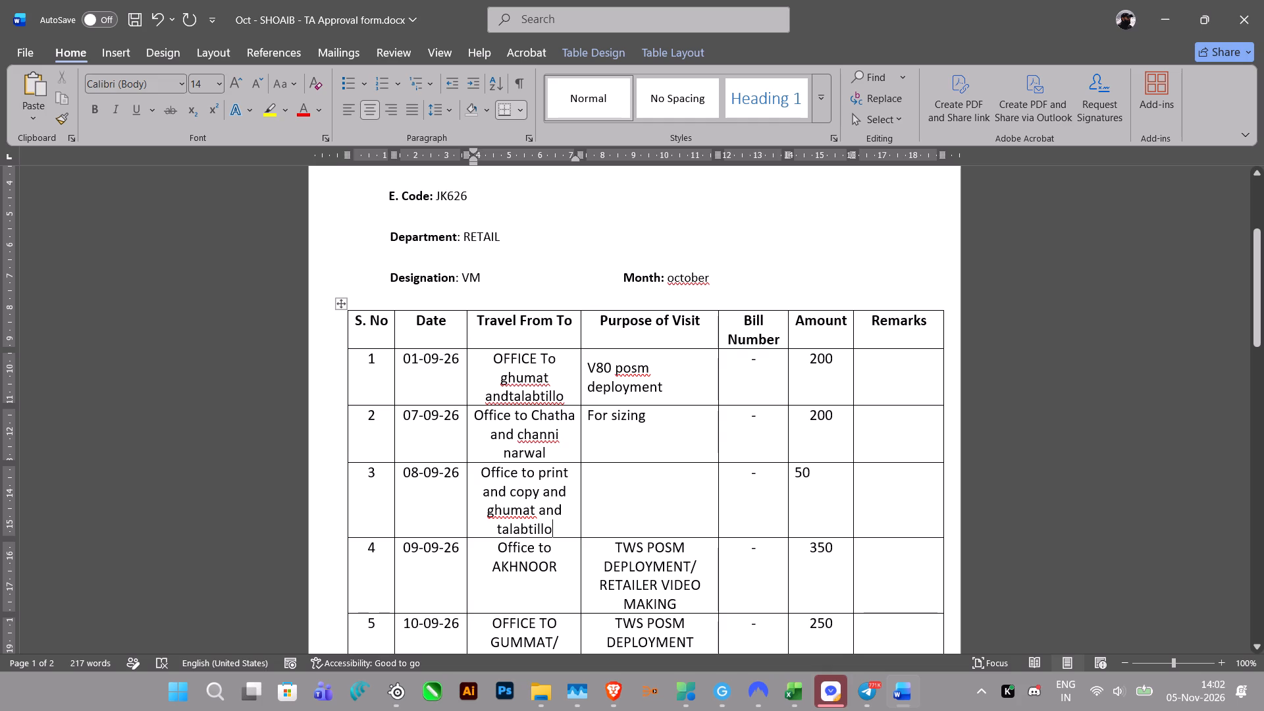
pyautogui.click(819, 481)
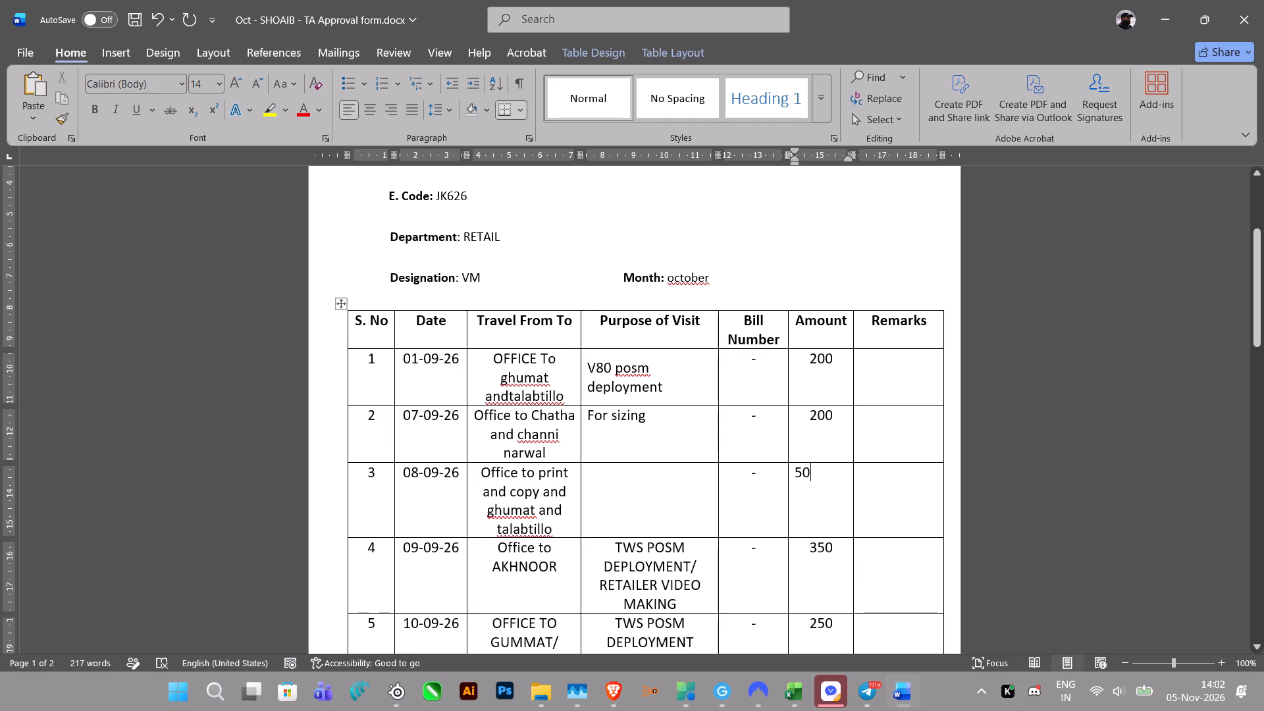
pyautogui.press('BackSpace')
pyautogui.press('BackSpace')
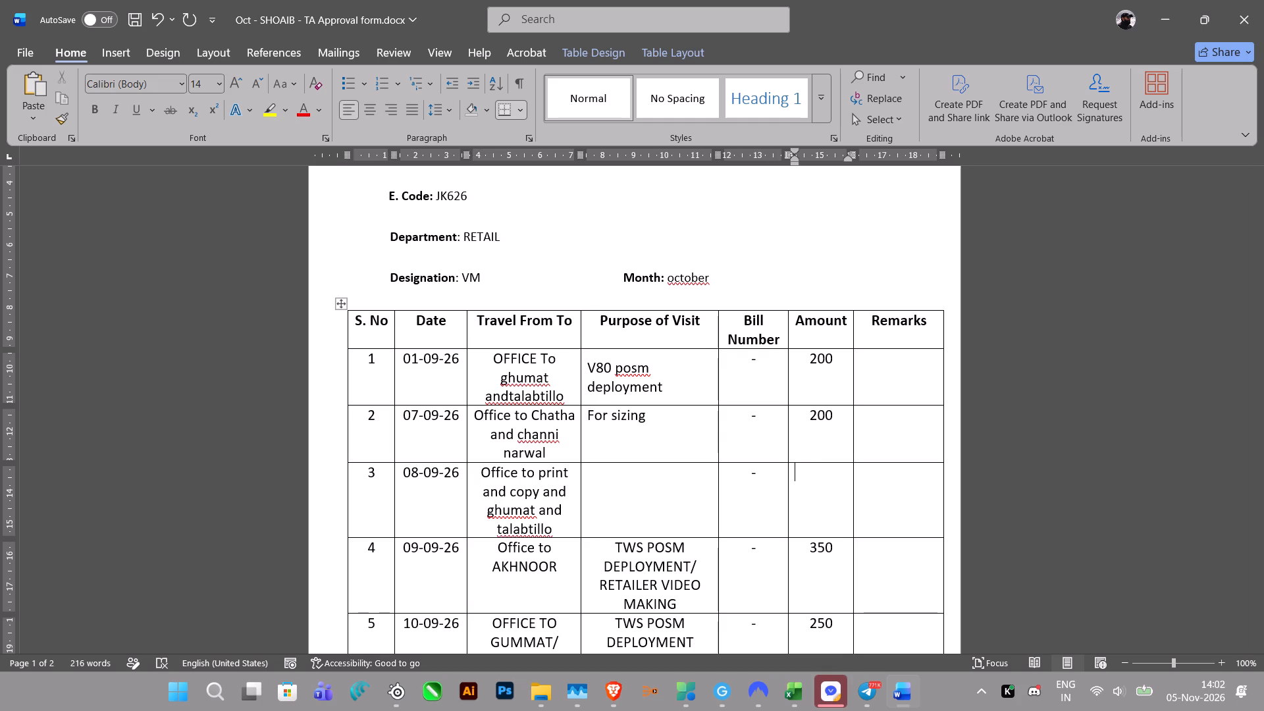
pyautogui.write('250')
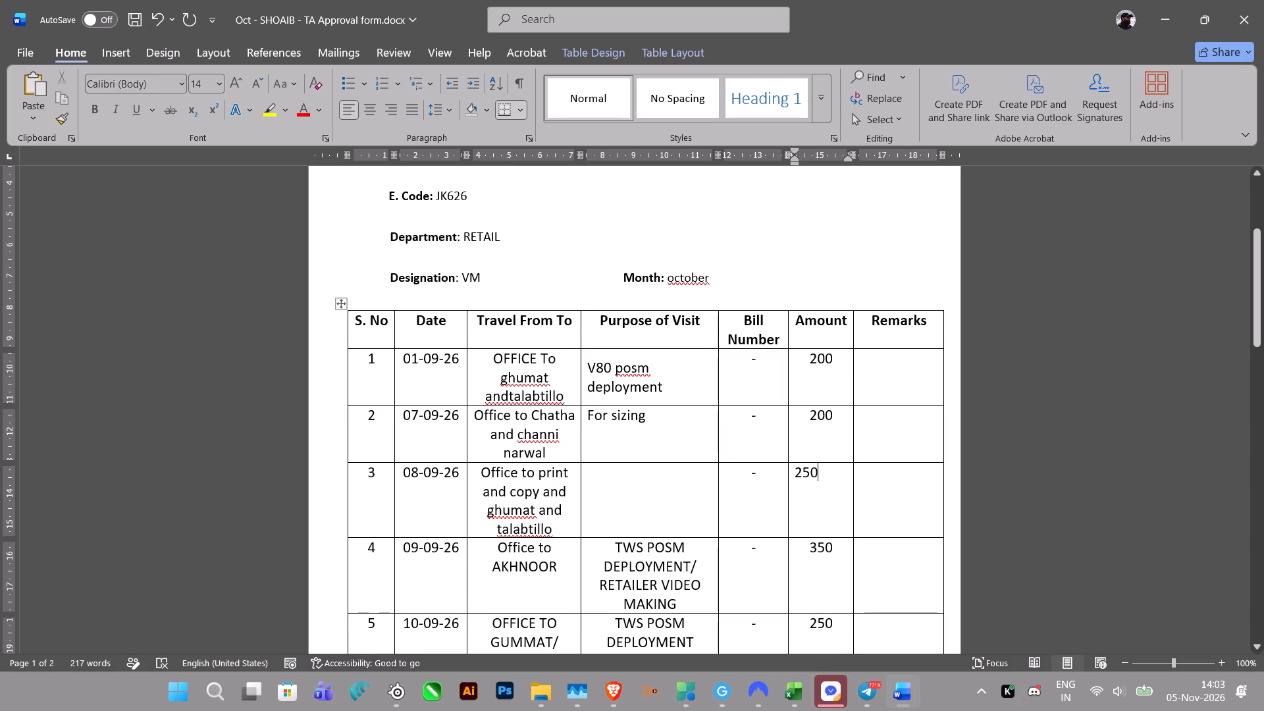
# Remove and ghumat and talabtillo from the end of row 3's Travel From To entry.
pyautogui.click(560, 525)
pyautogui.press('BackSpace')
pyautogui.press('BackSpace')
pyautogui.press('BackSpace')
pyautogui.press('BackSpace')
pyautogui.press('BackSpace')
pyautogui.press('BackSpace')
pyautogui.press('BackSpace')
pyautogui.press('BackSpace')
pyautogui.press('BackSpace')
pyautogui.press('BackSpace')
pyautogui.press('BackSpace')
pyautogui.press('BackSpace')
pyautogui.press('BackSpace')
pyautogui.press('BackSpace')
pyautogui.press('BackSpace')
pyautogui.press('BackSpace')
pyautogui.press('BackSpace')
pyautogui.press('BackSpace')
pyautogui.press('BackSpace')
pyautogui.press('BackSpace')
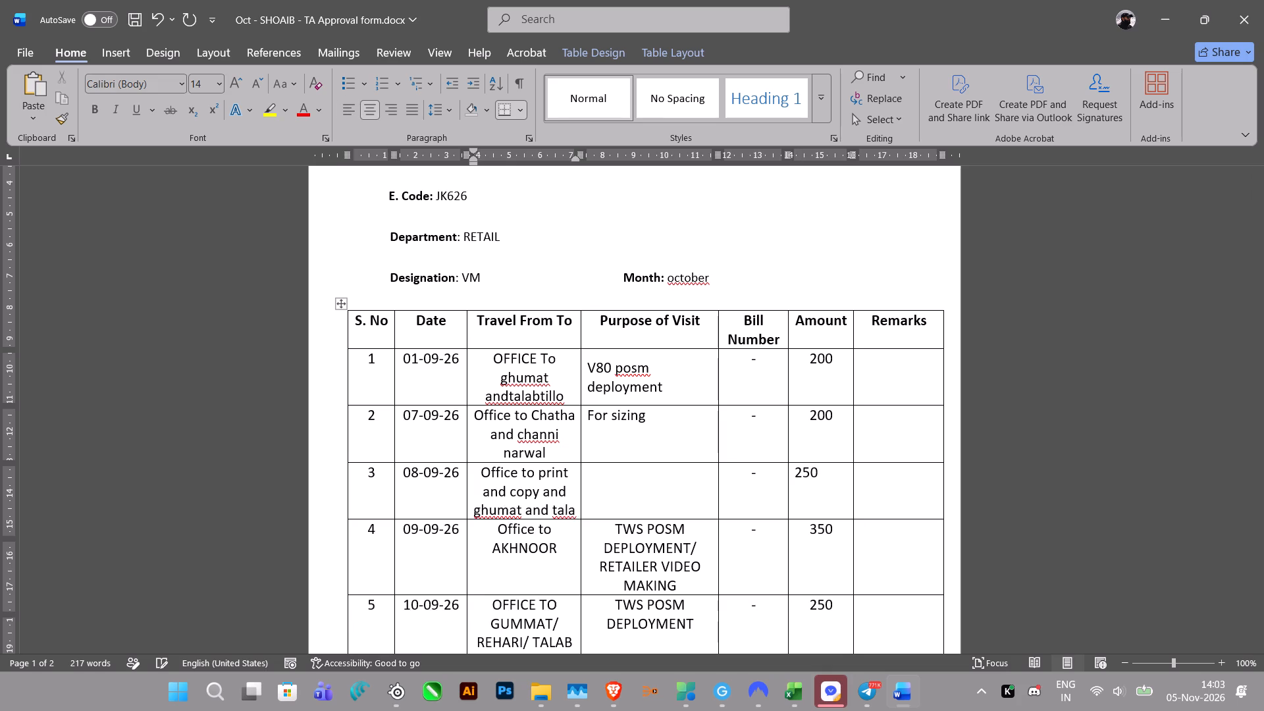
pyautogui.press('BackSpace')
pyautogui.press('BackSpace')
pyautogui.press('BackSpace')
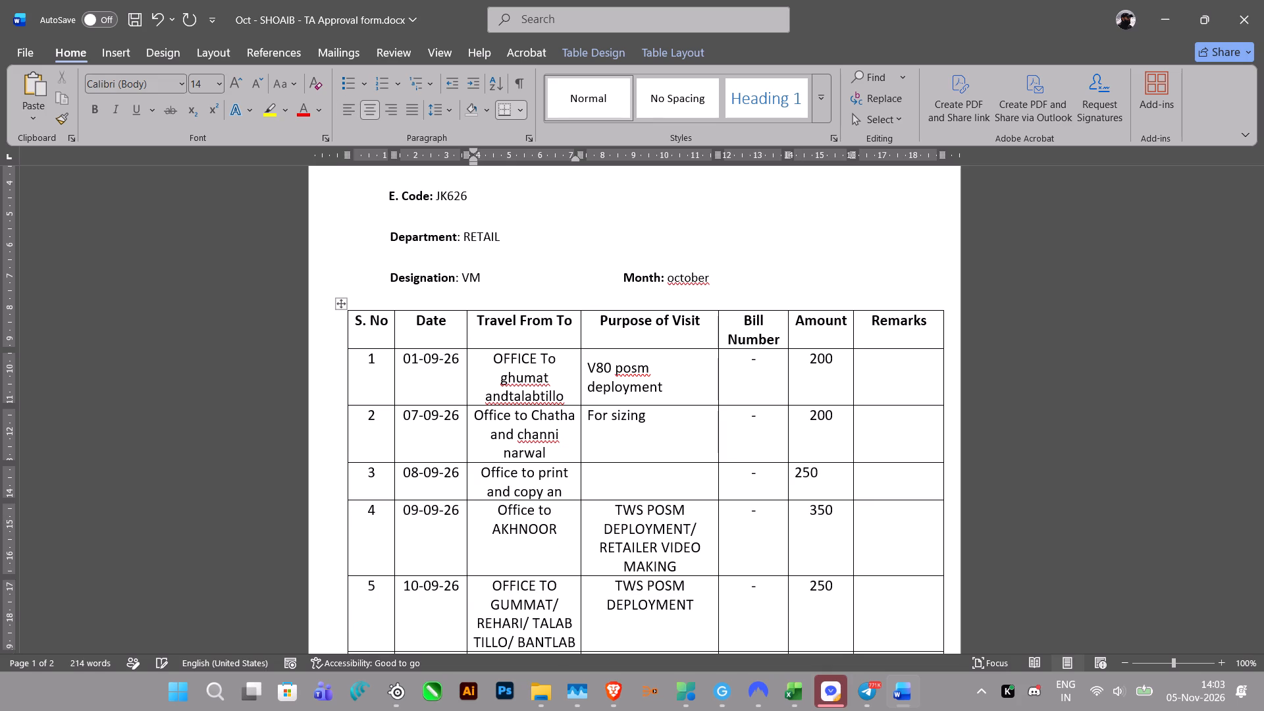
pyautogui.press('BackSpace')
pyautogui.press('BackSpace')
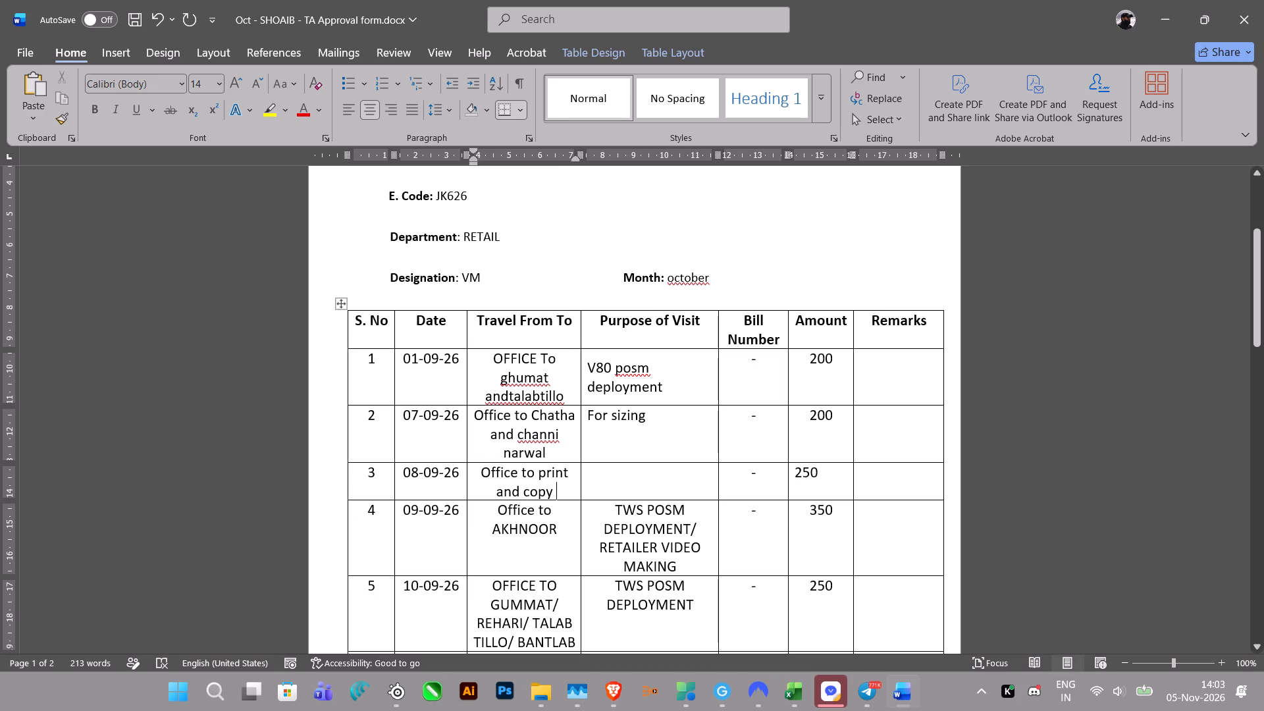
# Change row 4's Travel From To entry to Office to print and copy and ghumat and talabtillo.
pyautogui.click(565, 531)
pyautogui.press('BackSpace')
pyautogui.press('BackSpace')
pyautogui.press('BackSpace')
pyautogui.press('BackSpace')
pyautogui.press('BackSpace')
pyautogui.press('BackSpace')
pyautogui.press('BackSpace')
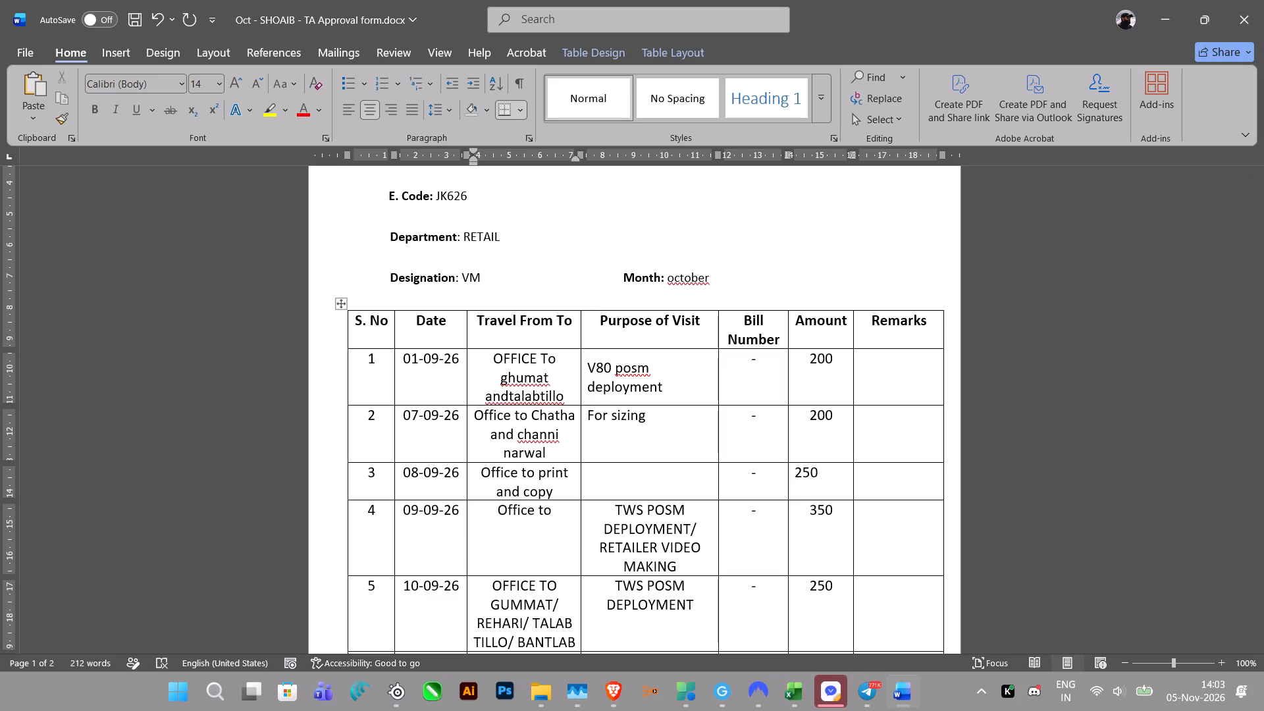
pyautogui.press('p')
pyautogui.write('riny')
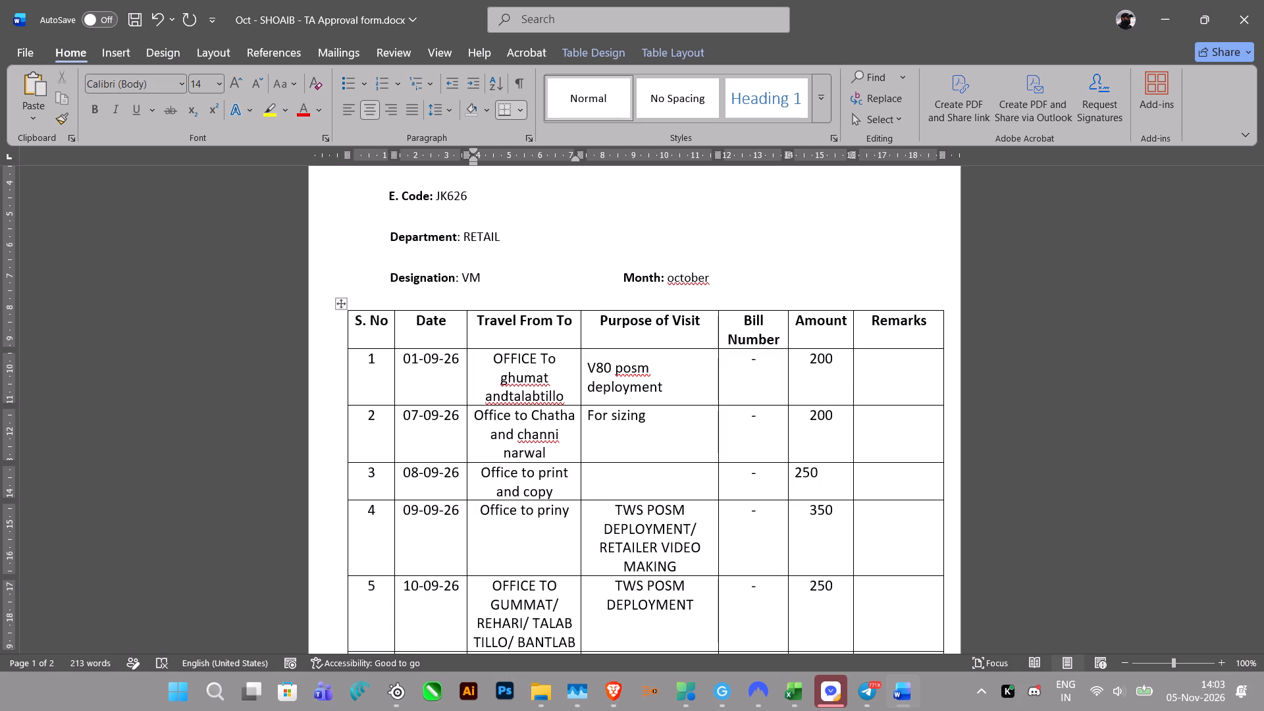
pyautogui.press('BackSpace')
pyautogui.write('t')
pyautogui.press('space')
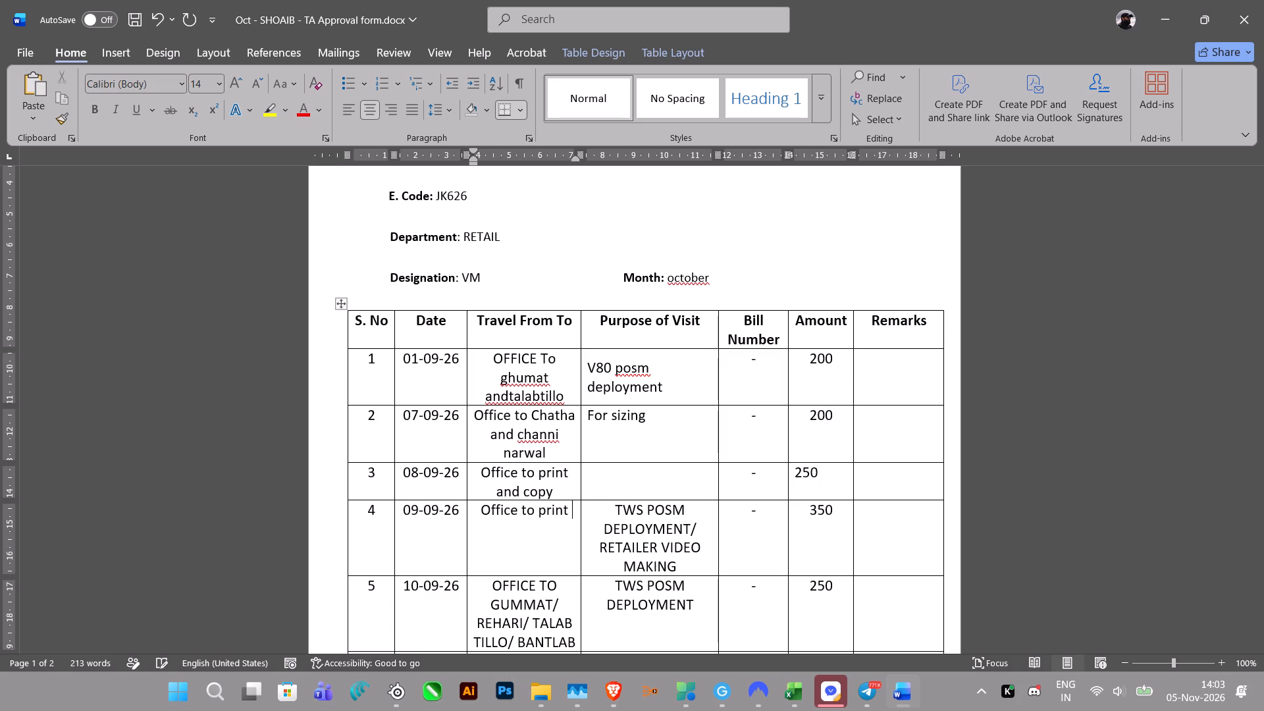
pyautogui.write('and c')
pyautogui.write('opy')
pyautogui.press('space')
pyautogui.press('a')
pyautogui.write('nd')
pyautogui.press('space')
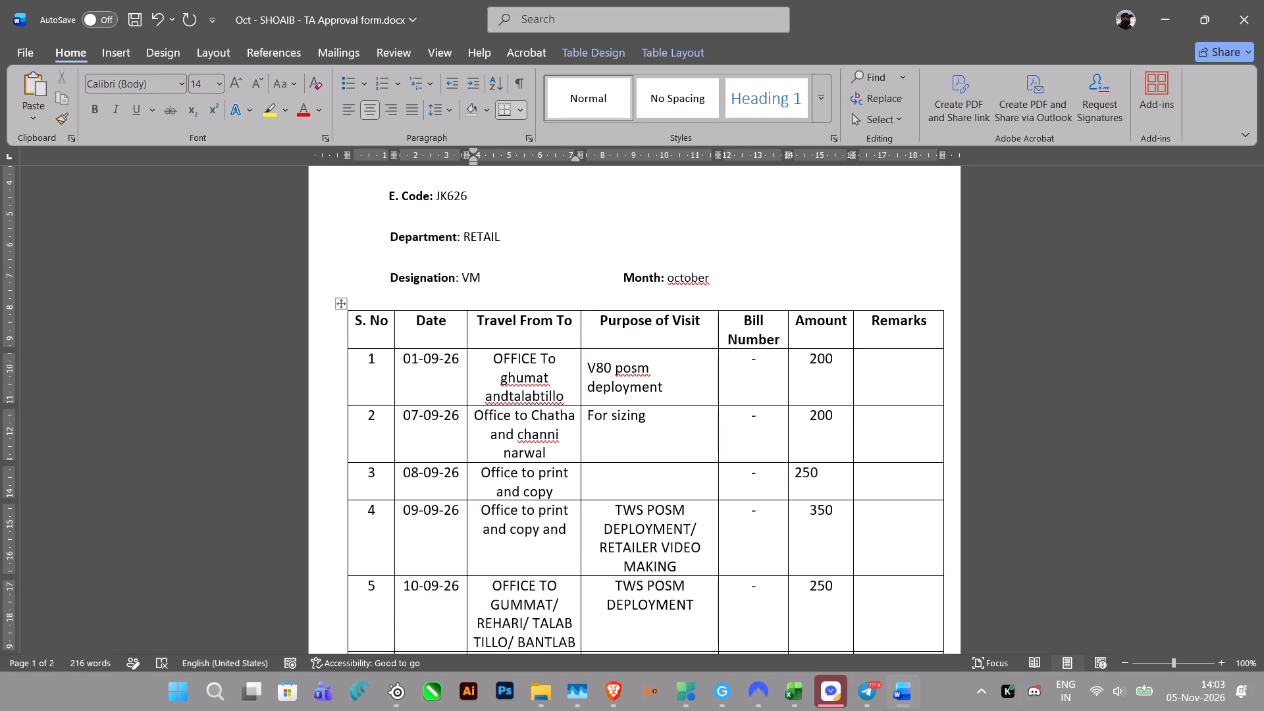
pyautogui.write('ghumat and talabtillo')
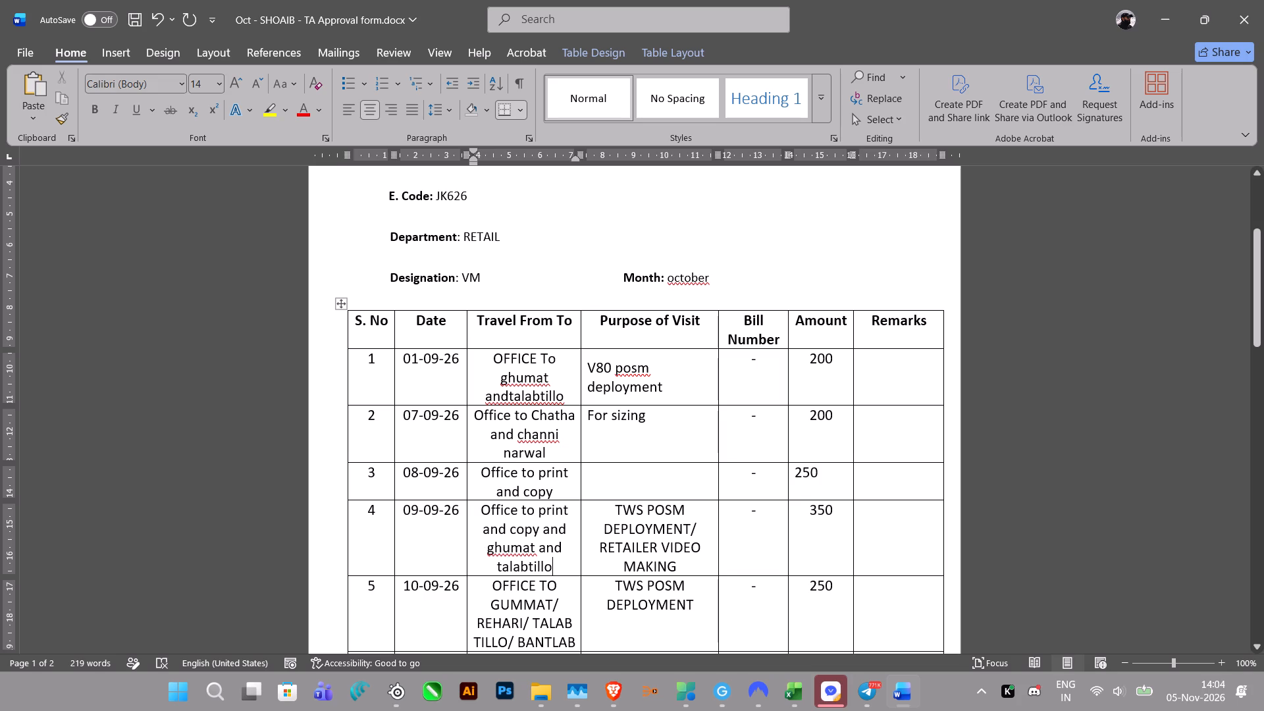
# Replace row 4's Purpose of Visit with For standee change and v80 posm deployment.
pyautogui.click(689, 560)
pyautogui.press('BackSpace')
pyautogui.press('BackSpace')
pyautogui.press('BackSpace')
pyautogui.press('BackSpace')
pyautogui.press('BackSpace')
pyautogui.press('BackSpace')
pyautogui.press('BackSpace')
pyautogui.press('BackSpace')
pyautogui.press('BackSpace')
pyautogui.press('BackSpace')
pyautogui.press('BackSpace')
pyautogui.press('BackSpace')
pyautogui.press('BackSpace')
pyautogui.press('BackSpace')
pyautogui.press('BackSpace')
pyautogui.press('BackSpace')
pyautogui.press('BackSpace')
pyautogui.press('BackSpace')
pyautogui.press('BackSpace')
pyautogui.press('BackSpace')
pyautogui.press('BackSpace')
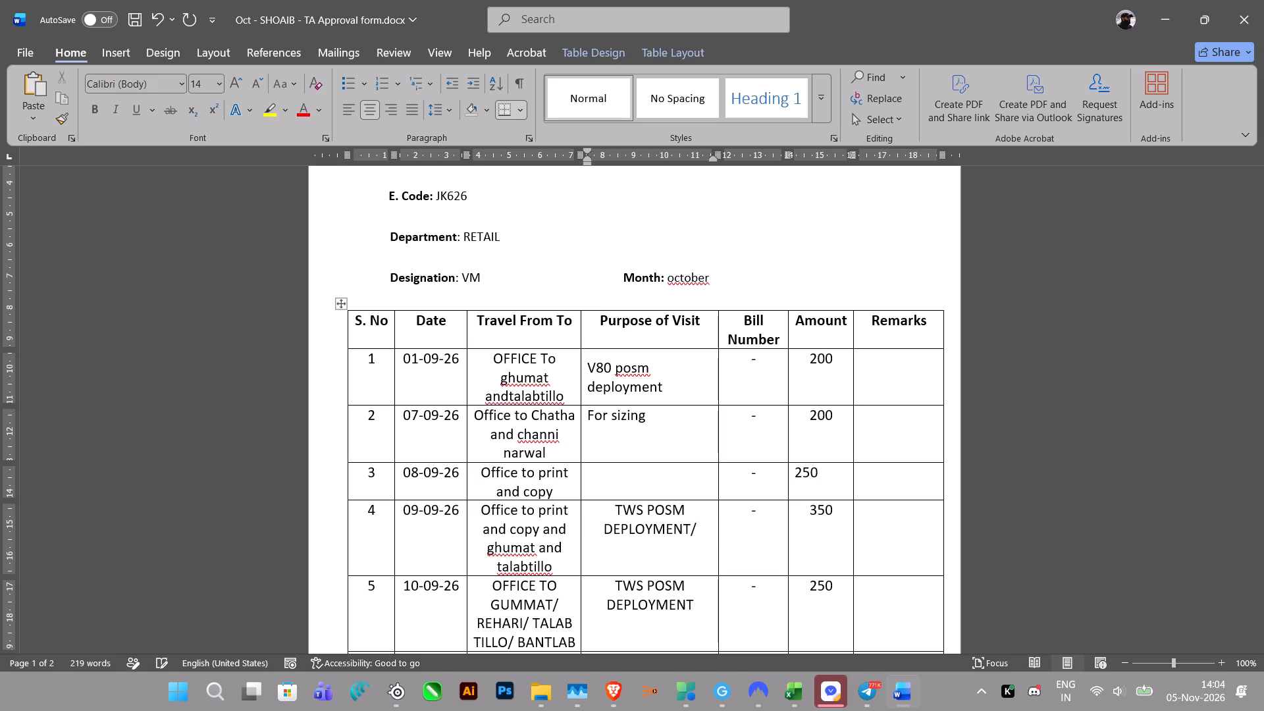
pyautogui.press('BackSpace')
pyautogui.press('BackSpace')
pyautogui.press('BackSpace')
pyautogui.press('BackSpace')
pyautogui.press('BackSpace')
pyautogui.press('BackSpace')
pyautogui.press('BackSpace')
pyautogui.press('BackSpace')
pyautogui.press('BackSpace')
pyautogui.press('BackSpace')
pyautogui.press('BackSpace')
pyautogui.press('BackSpace')
pyautogui.press('BackSpace')
pyautogui.press('BackSpace')
pyautogui.press('BackSpace')
pyautogui.press('BackSpace')
pyautogui.press('BackSpace')
pyautogui.press('BackSpace')
pyautogui.press('BackSpace')
pyautogui.press('BackSpace')
pyautogui.press('BackSpace')
pyautogui.press('BackSpace')
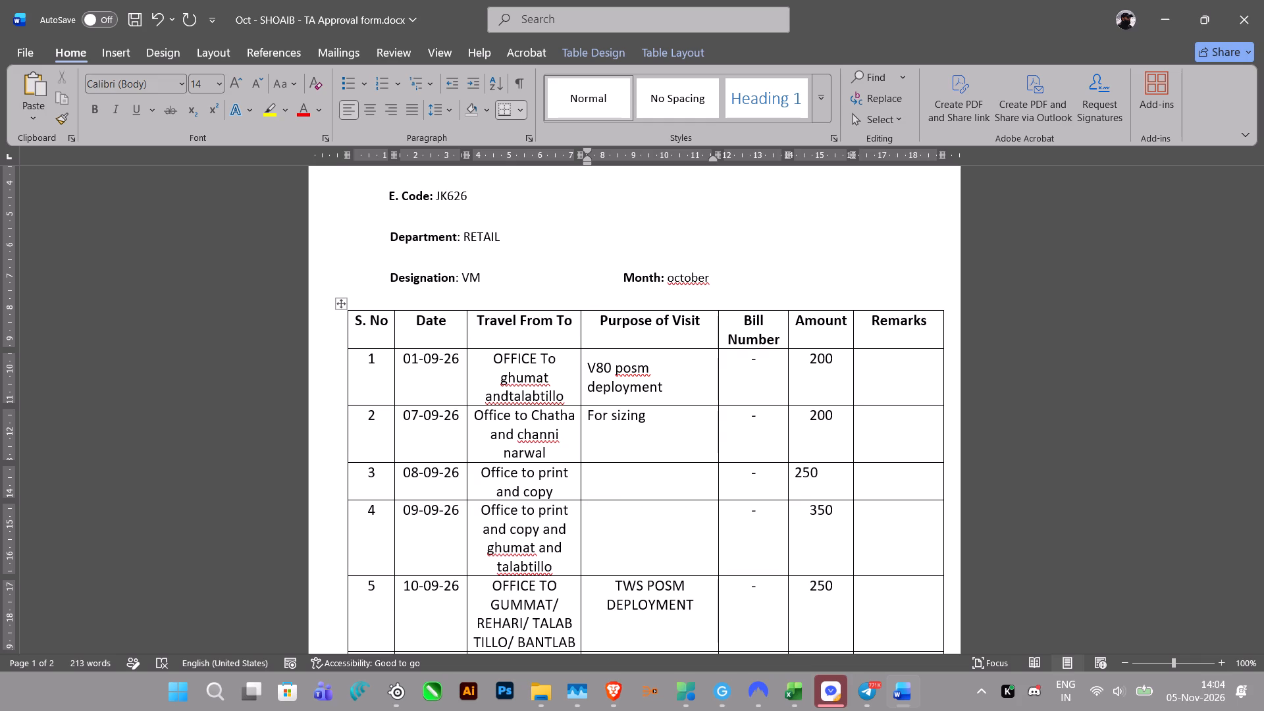
pyautogui.write('for sta')
pyautogui.write('ndee')
pyautogui.press('space')
pyautogui.write('changr')
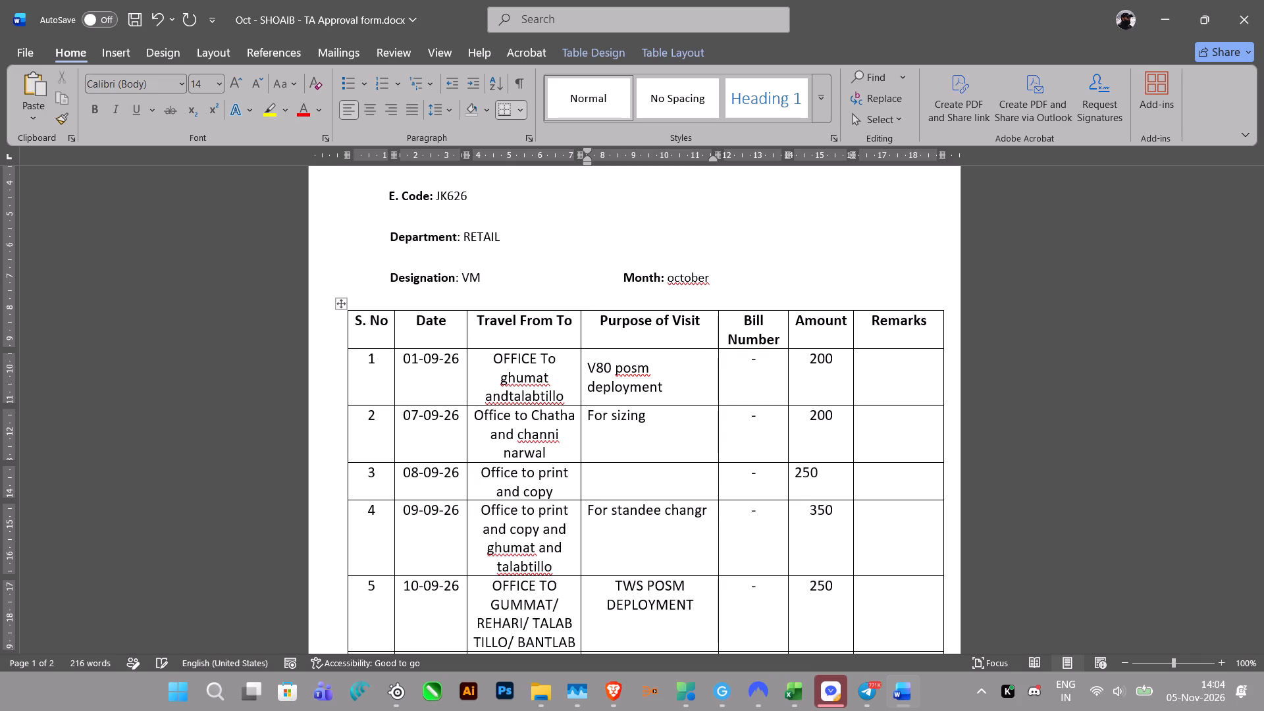
pyautogui.press('BackSpace')
pyautogui.write('e a')
pyautogui.write('nd')
pyautogui.press('space')
pyautogui.write('v80')
pyautogui.press('space')
pyautogui.write('posm de')
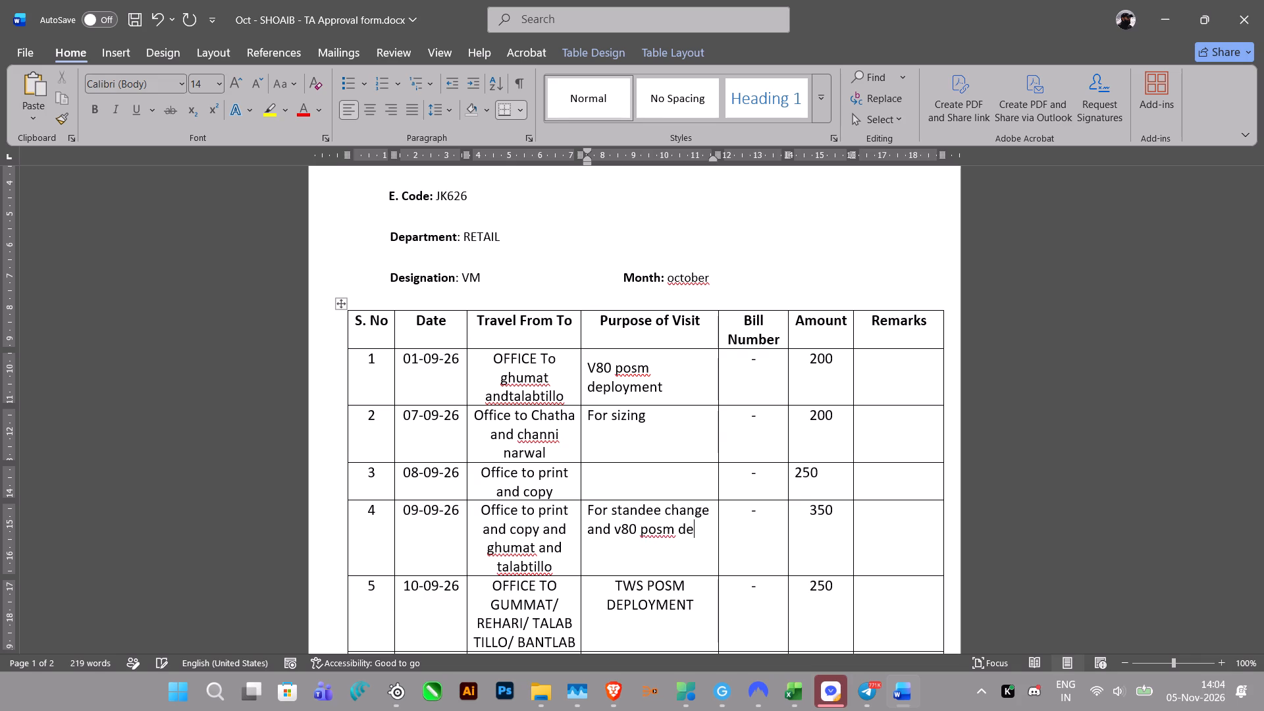
pyautogui.write('ployment')
# Set row 4's Amount to 250.
pyautogui.click(822, 515)
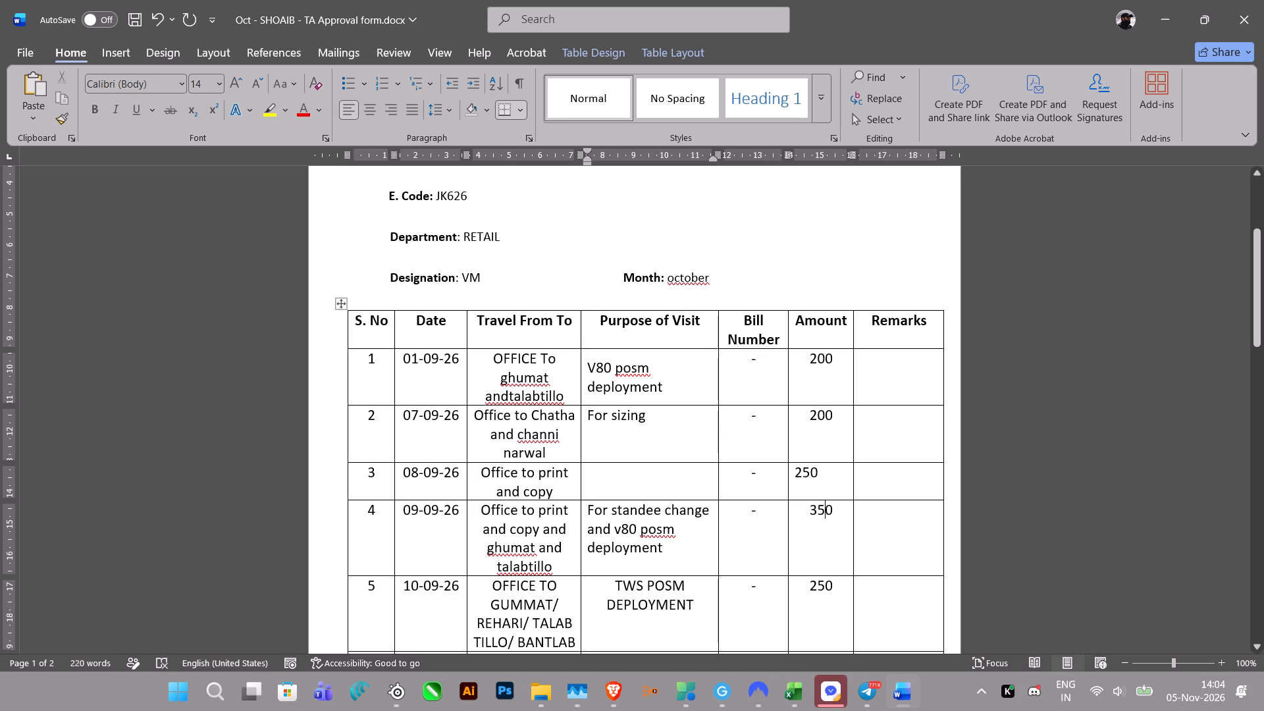
pyautogui.click(816, 516)
pyautogui.click(842, 515)
pyautogui.press('BackSpace')
pyautogui.press('BackSpace')
pyautogui.press('BackSpace')
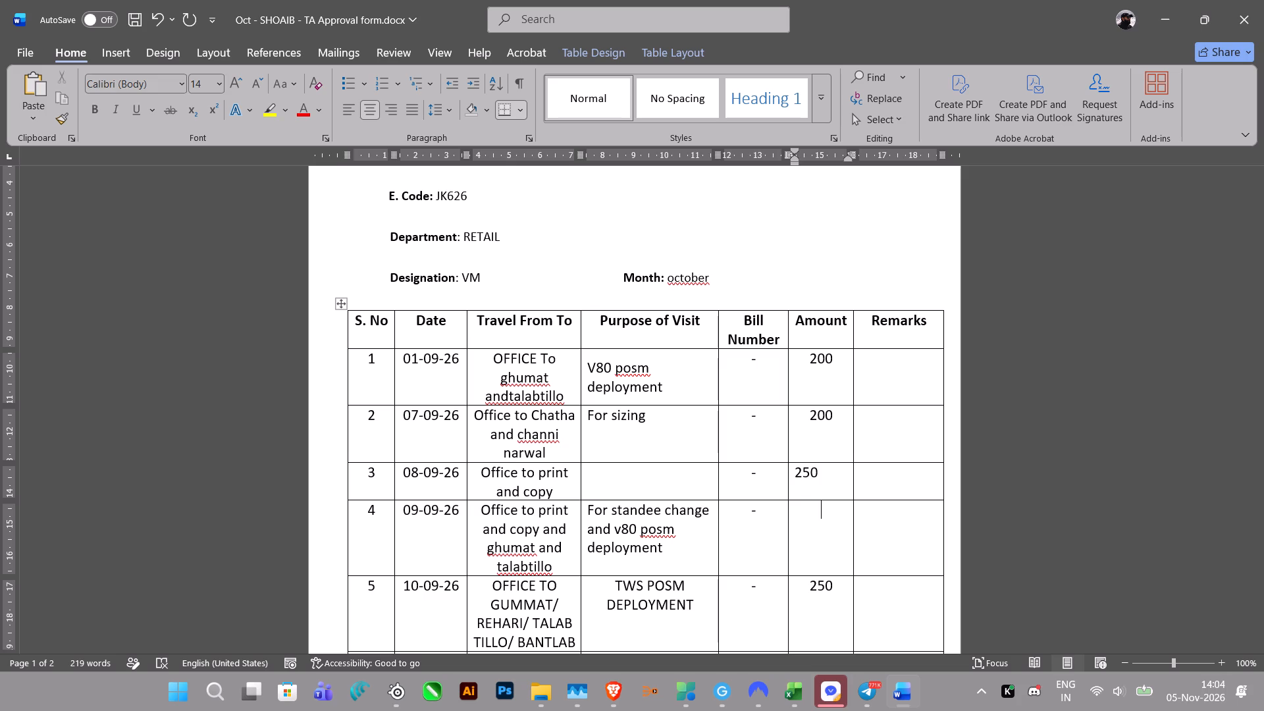
pyautogui.write('250')
# Set row 3's Amount to 50.
pyautogui.moveTo(775, 478); pyautogui.dragTo(786, 473)
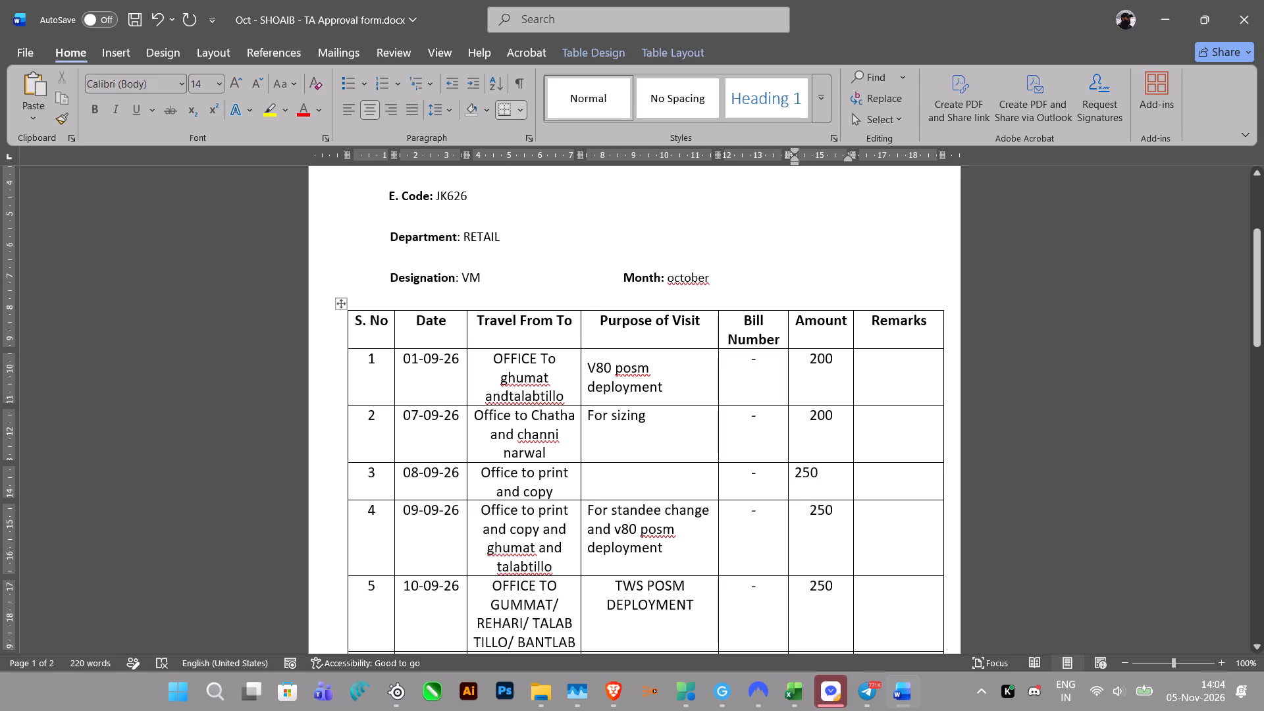
pyautogui.moveTo(786, 473); pyautogui.dragTo(805, 464)
pyautogui.moveTo(799, 492); pyautogui.dragTo(799, 486)
pyautogui.click(797, 476)
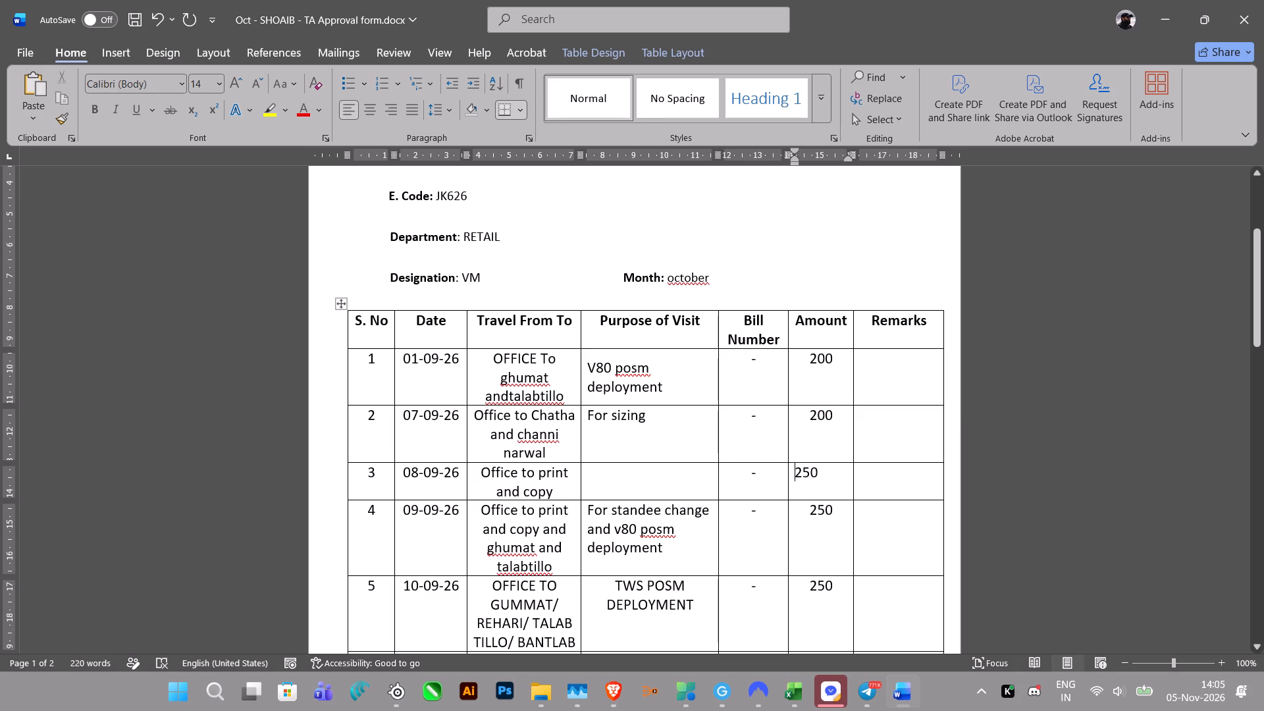
pyautogui.click(798, 472)
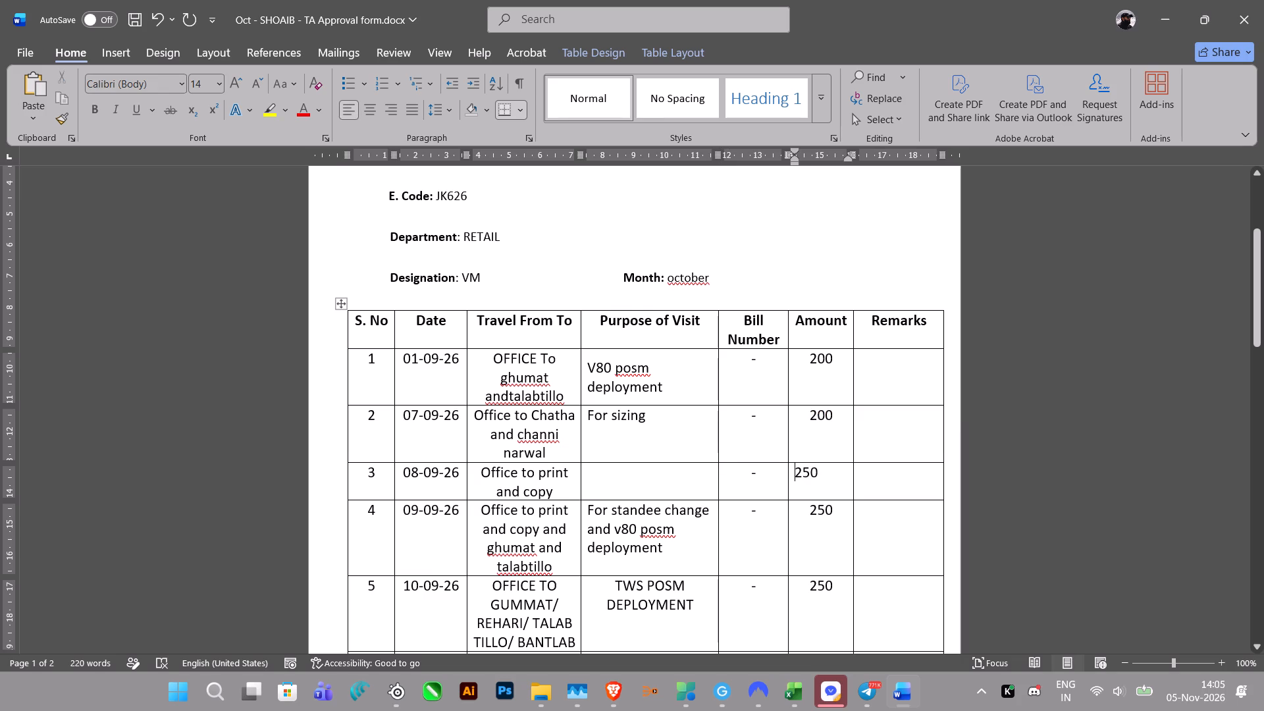
pyautogui.click(802, 470)
pyautogui.press('BackSpace')
# Change row 5's Travel From To entry to OFFICE TO akhnoor.
pyautogui.scroll(-1, 756, 329)
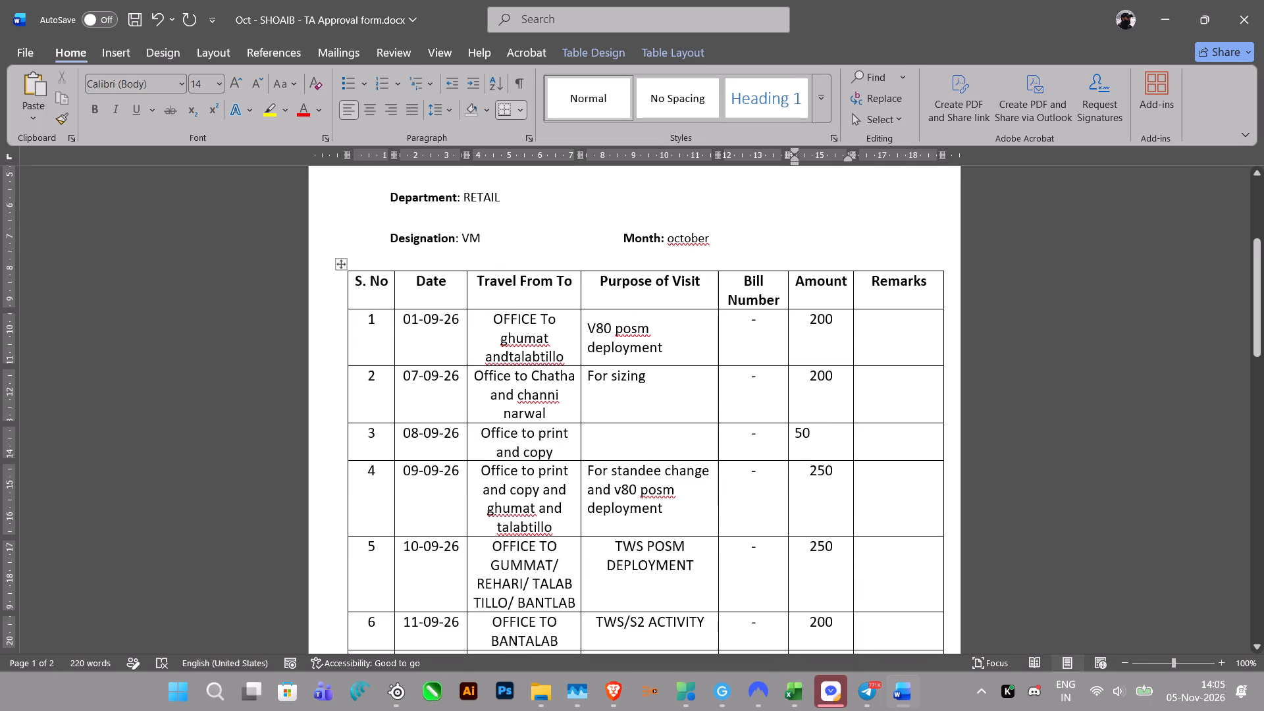
pyautogui.scroll(-1, 756, 329)
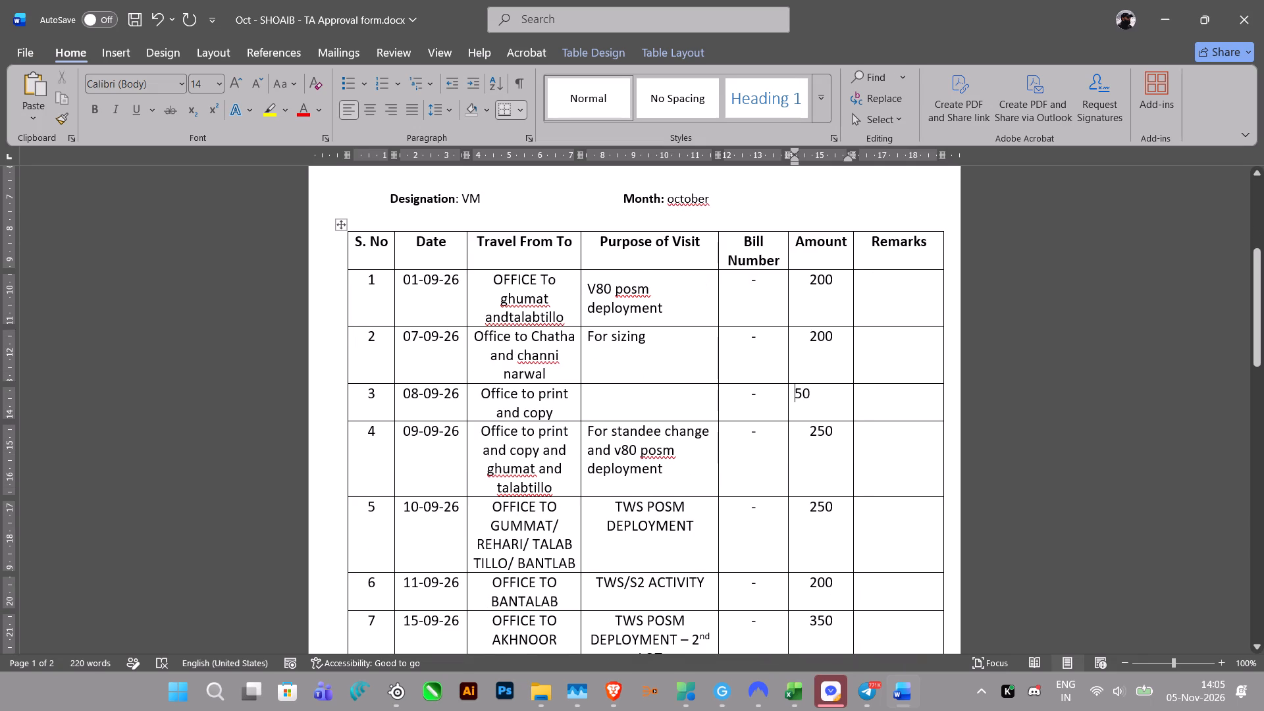
pyautogui.scroll(-2, 792, 413)
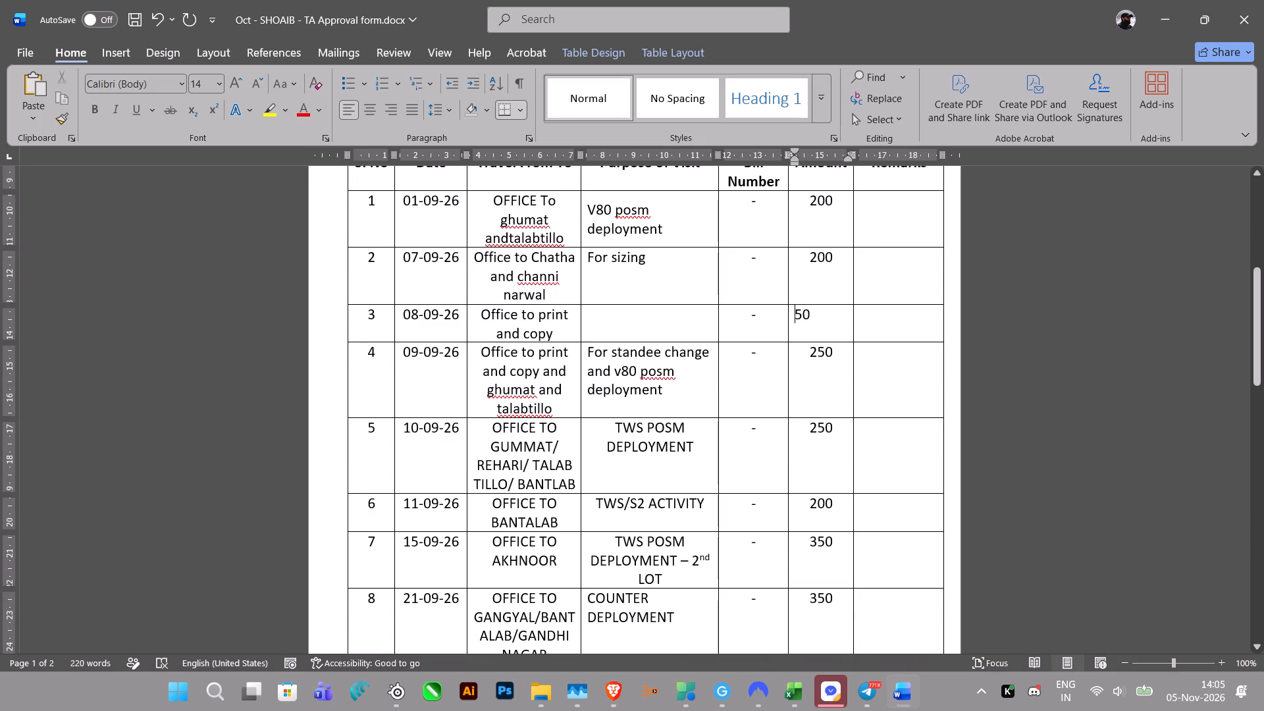
pyautogui.scroll(-1, 761, 298)
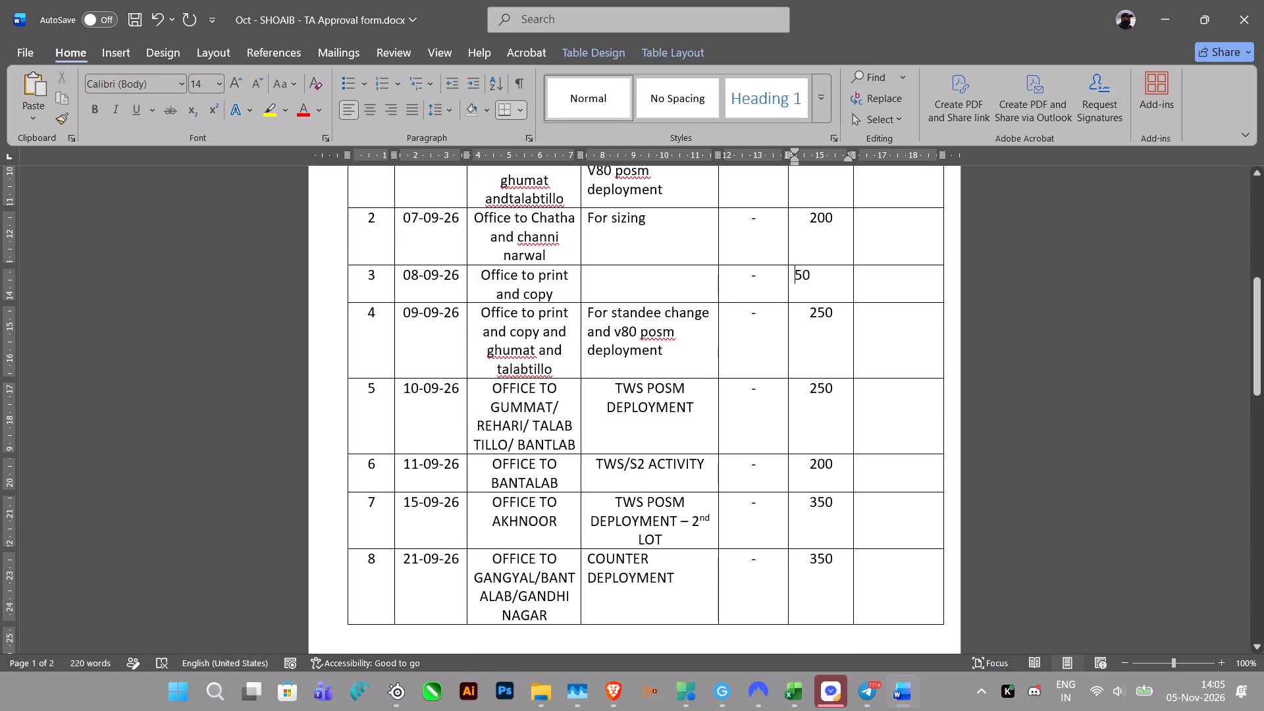
pyautogui.click(832, 386)
pyautogui.click(573, 442)
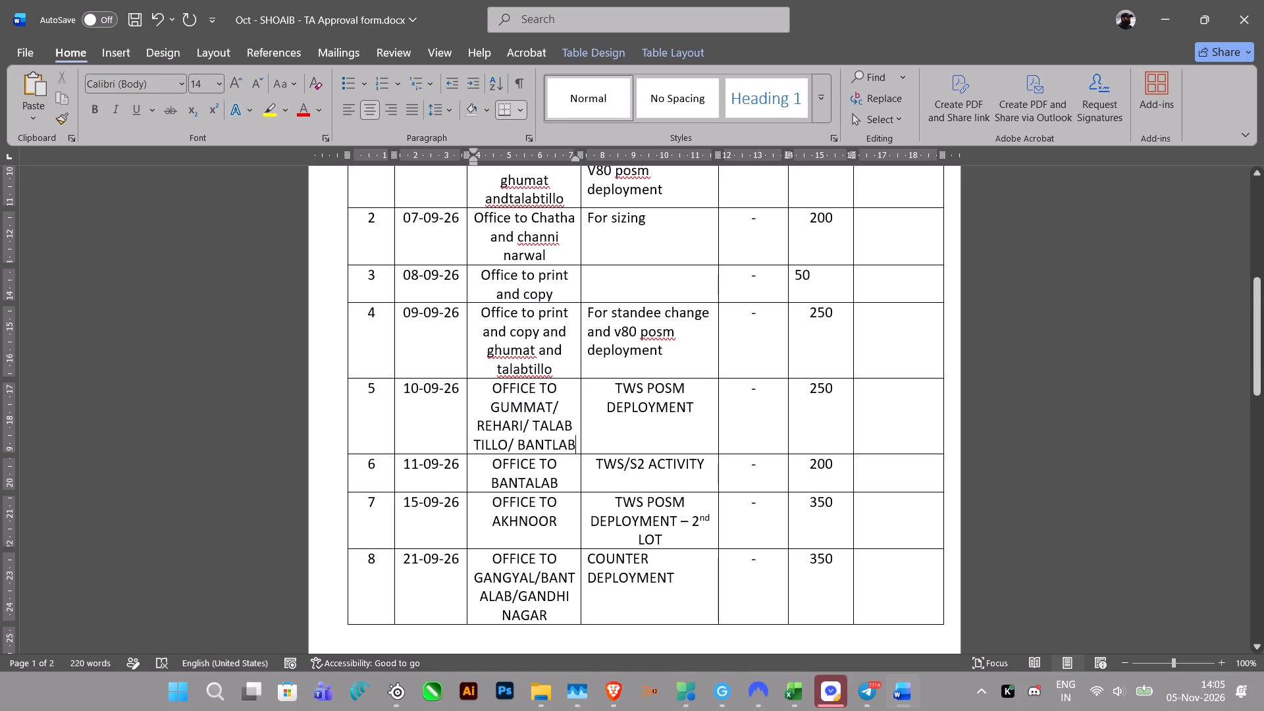
pyautogui.press('BackSpace')
pyautogui.press('BackSpace')
pyautogui.press('BackSpace')
pyautogui.press('BackSpace')
pyautogui.press('BackSpace')
pyautogui.press('BackSpace')
pyautogui.press('BackSpace')
pyautogui.press('BackSpace')
pyautogui.press('BackSpace')
pyautogui.press('BackSpace')
pyautogui.press('BackSpace')
pyautogui.press('BackSpace')
pyautogui.press('BackSpace')
pyautogui.press('BackSpace')
pyautogui.press('BackSpace')
pyautogui.press('BackSpace')
pyautogui.press('BackSpace')
pyautogui.press('BackSpace')
pyautogui.press('BackSpace')
pyautogui.press('BackSpace')
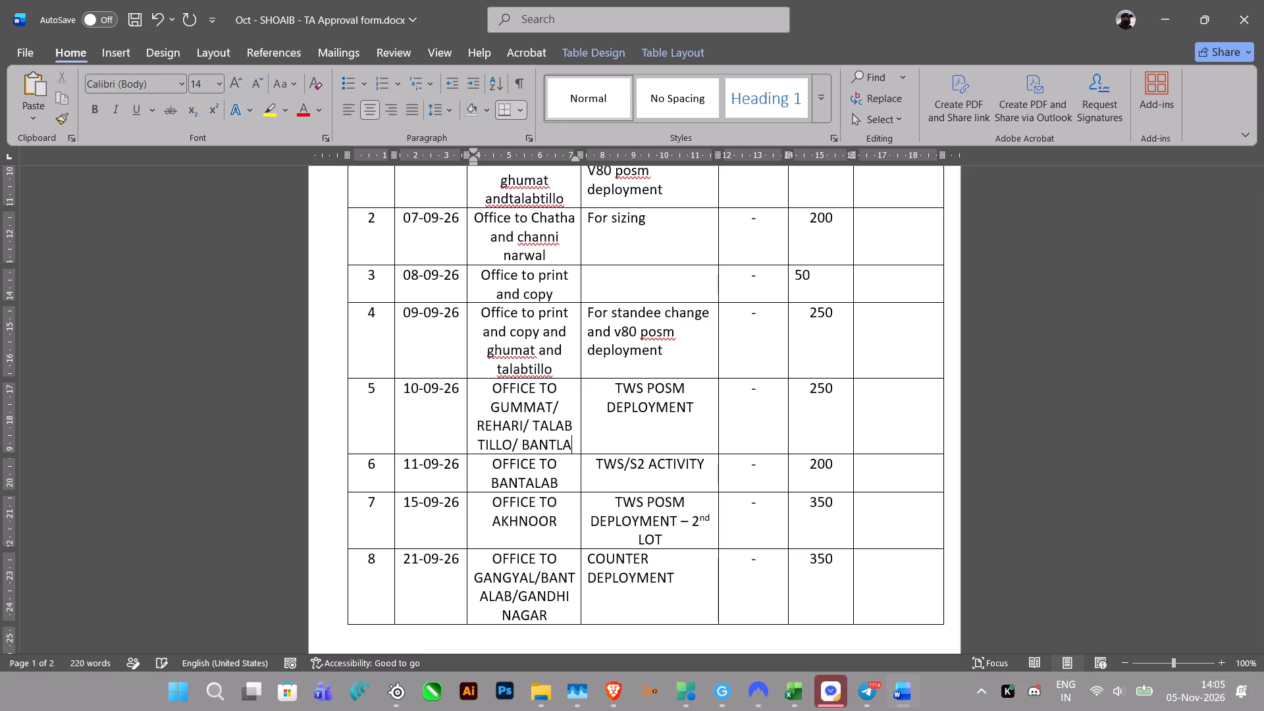
pyautogui.press('BackSpace')
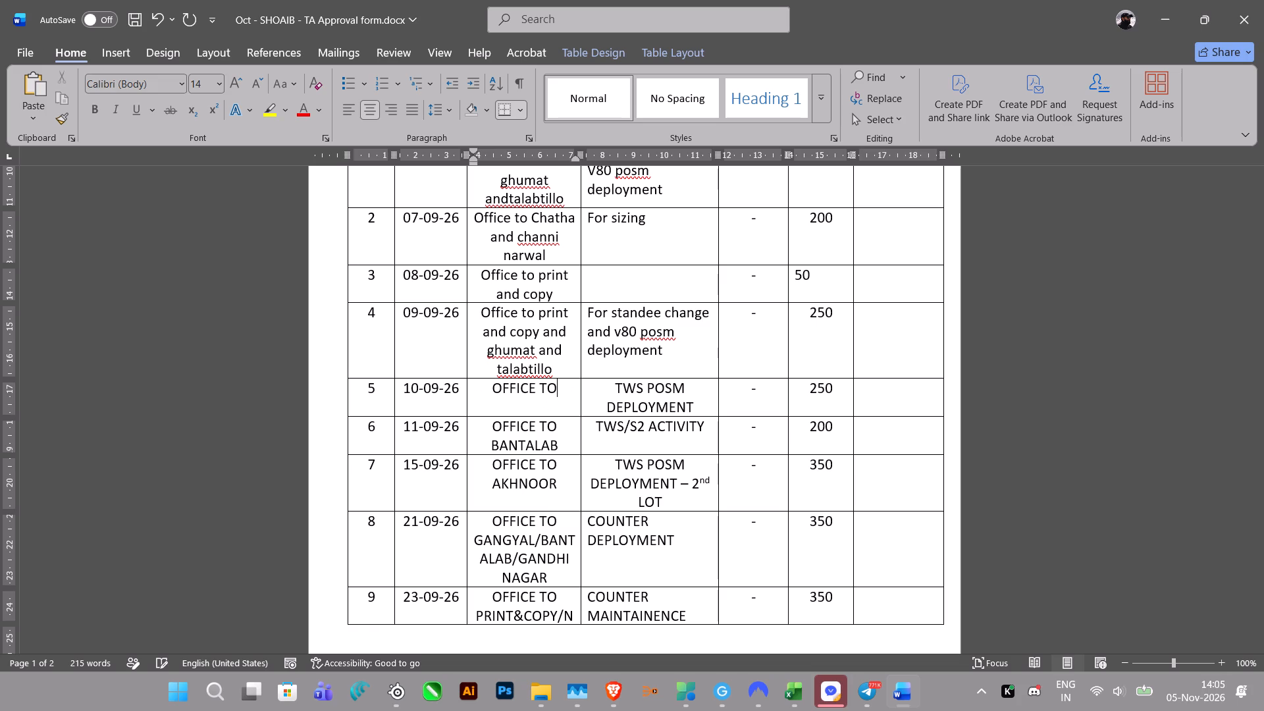
pyautogui.press('space')
pyautogui.write('a')
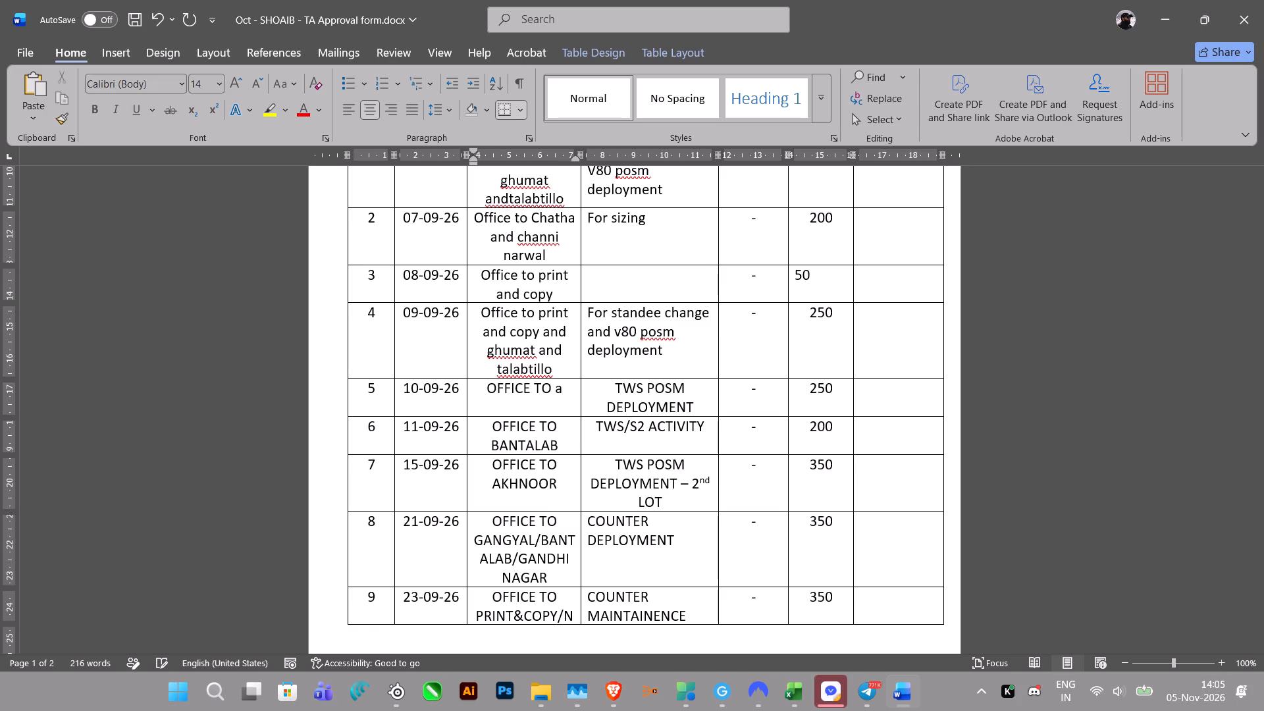
pyautogui.write('khnoor')
pyautogui.press('space')
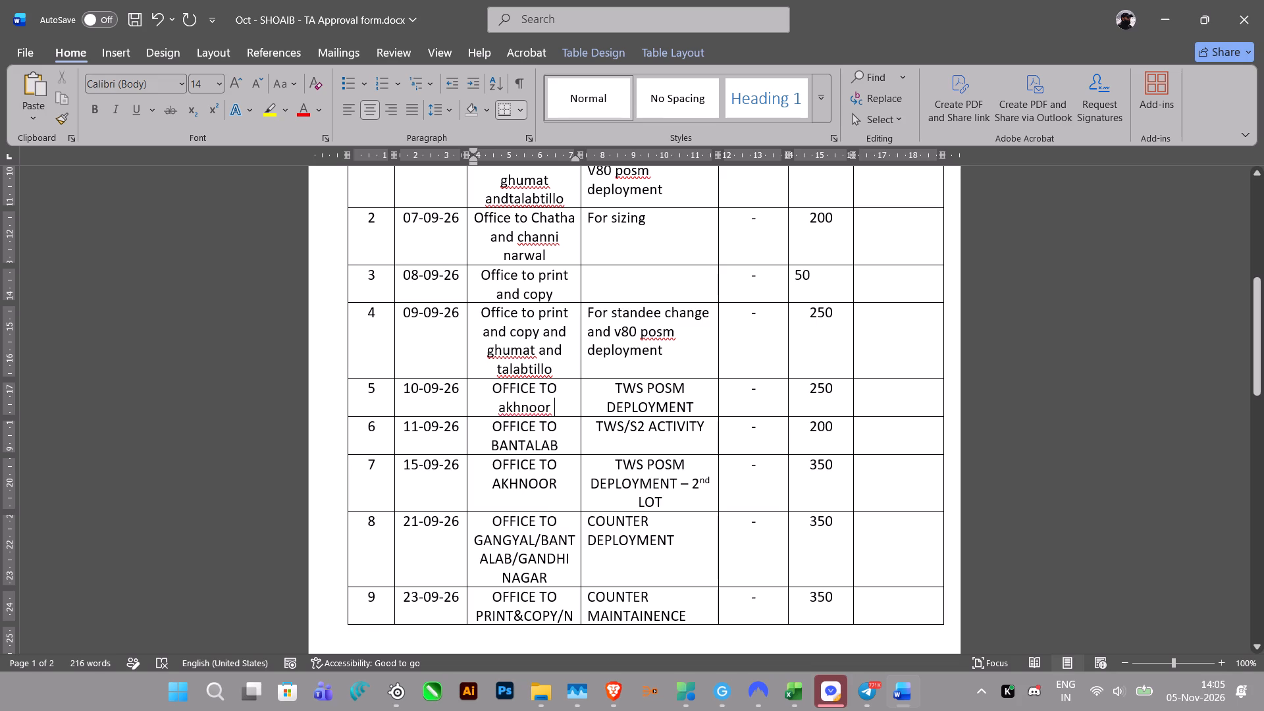
# Replace TWS with V80 in row 5's Purpose of Visit so it reads V80 POSM DEPLOYMENT.
pyautogui.click(646, 388)
pyautogui.press('BackSpace')
pyautogui.press('BackSpace')
pyautogui.press('BackSpace')
pyautogui.press('BackSpace')
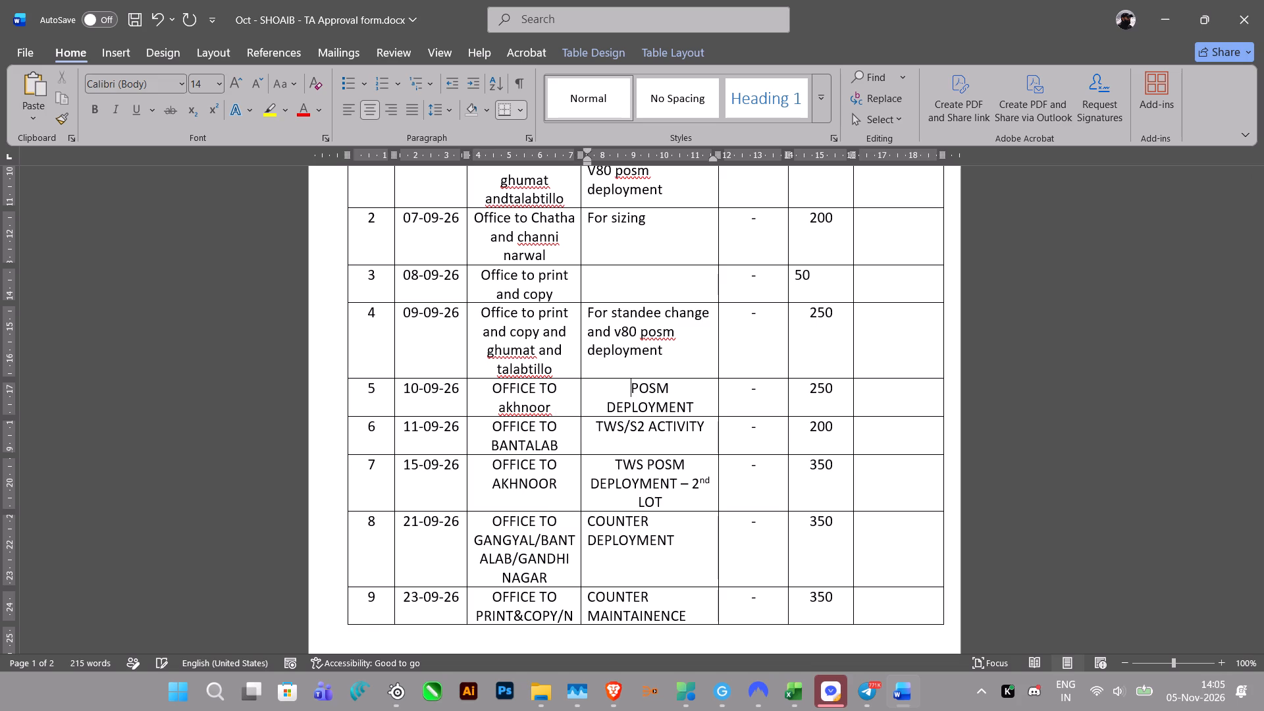
pyautogui.press('v')
pyautogui.write('80')
pyautogui.press('space')
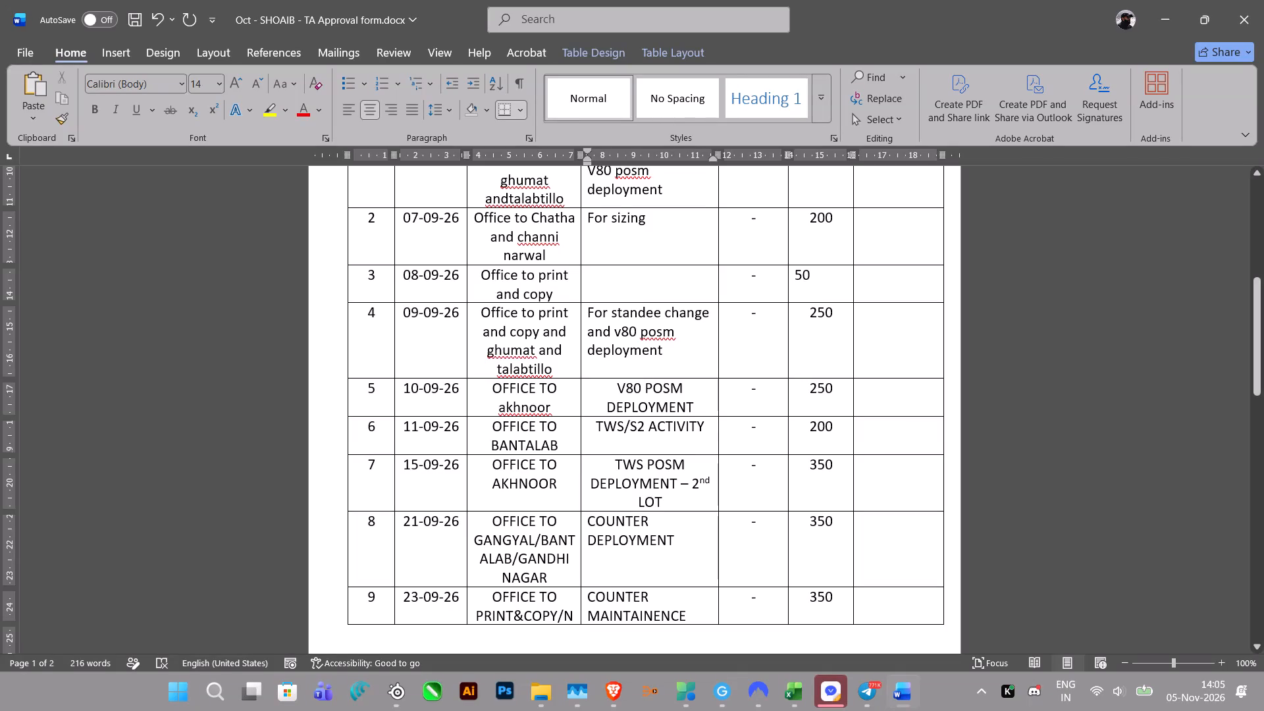
# Set row 5's Amount to 350.
pyautogui.click(845, 377)
pyautogui.click(839, 389)
pyautogui.press('BackSpace')
pyautogui.press('BackSpace')
pyautogui.press('BackSpace')
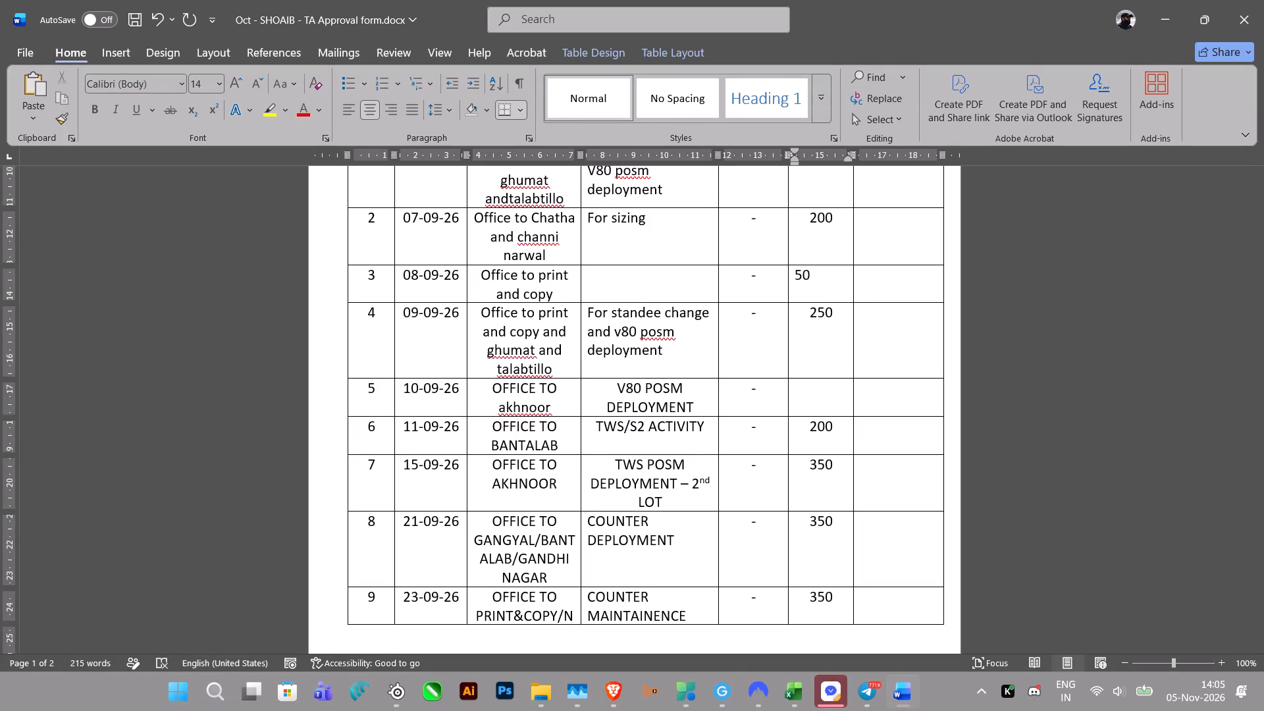
pyautogui.write('350')
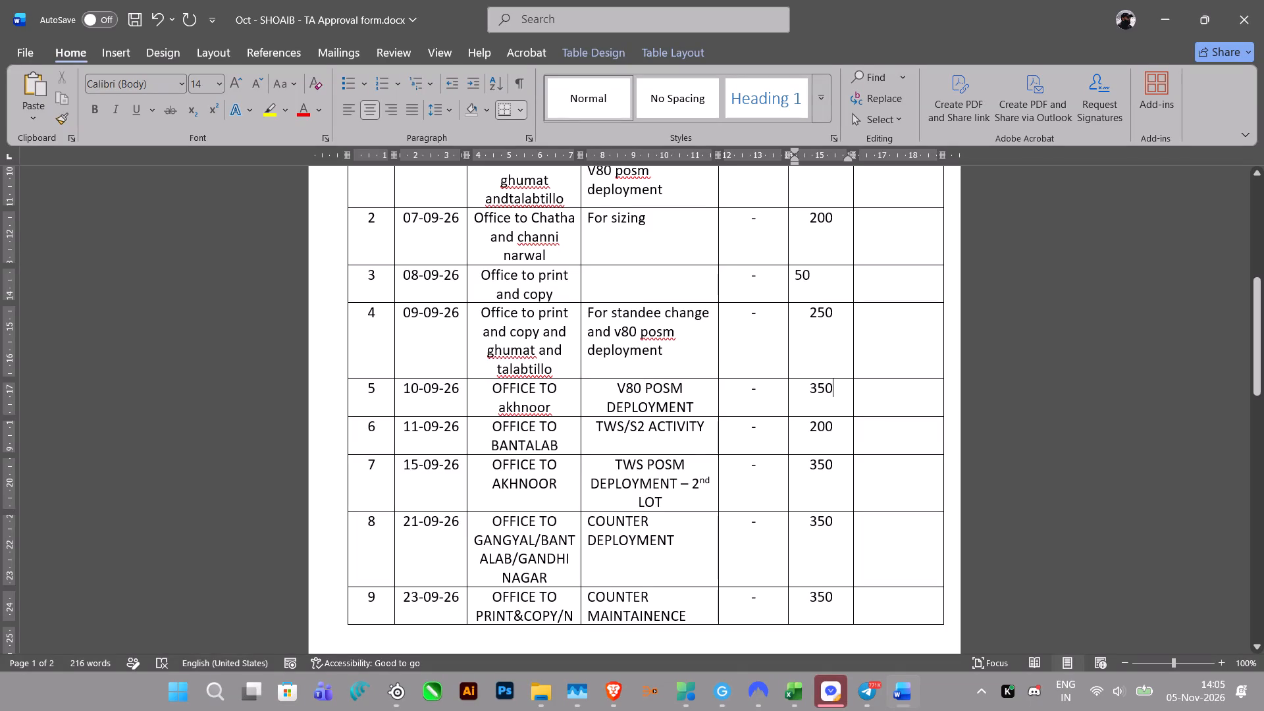
# Change row 6's Travel From To entry to OFFICE TO mishriwala gangyal and bishnah.
pyautogui.click(562, 446)
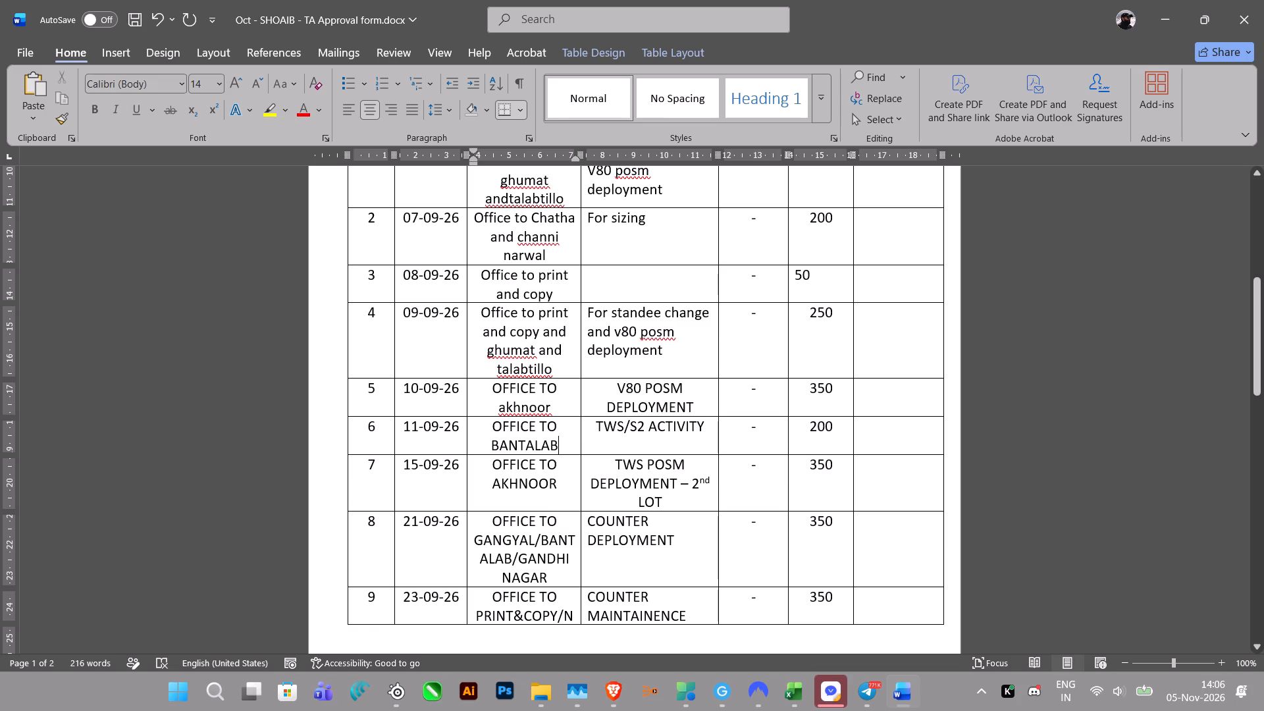
pyautogui.click(571, 446)
pyautogui.press('BackSpace')
pyautogui.press('BackSpace')
pyautogui.press('BackSpace')
pyautogui.press('BackSpace')
pyautogui.press('BackSpace')
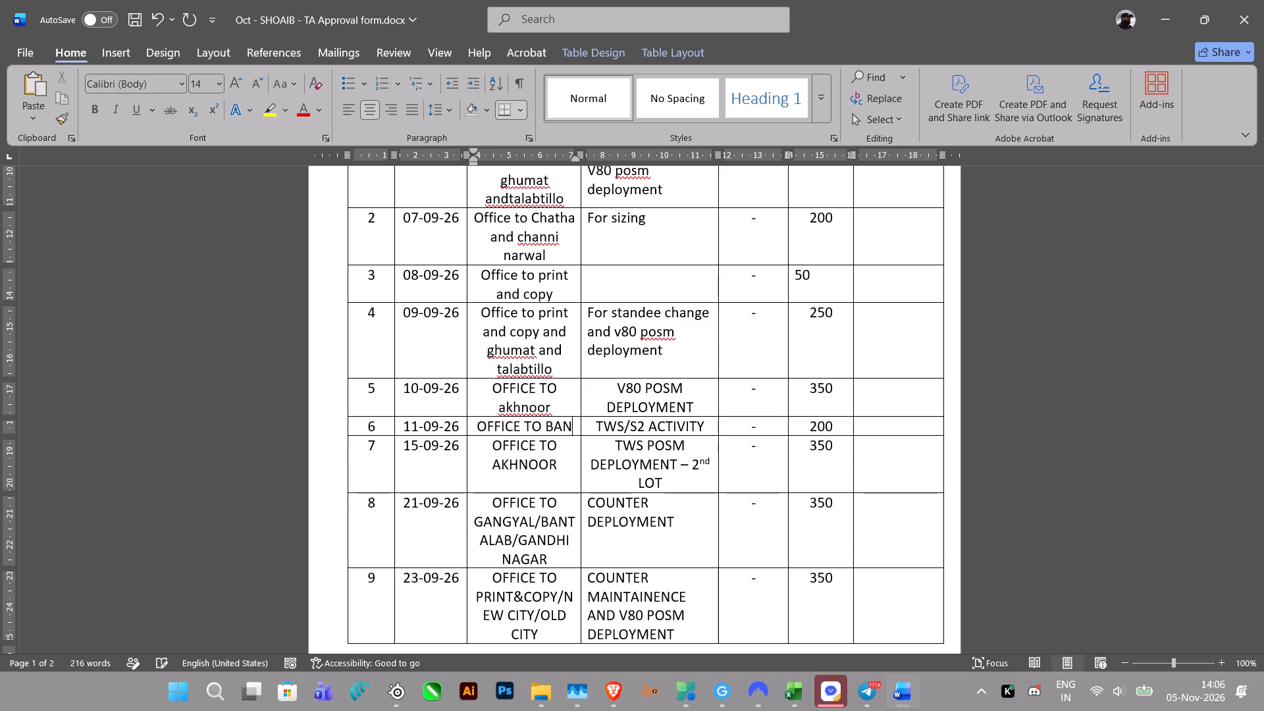
pyautogui.press('BackSpace')
pyautogui.press('BackSpace')
pyautogui.press('BackSpace')
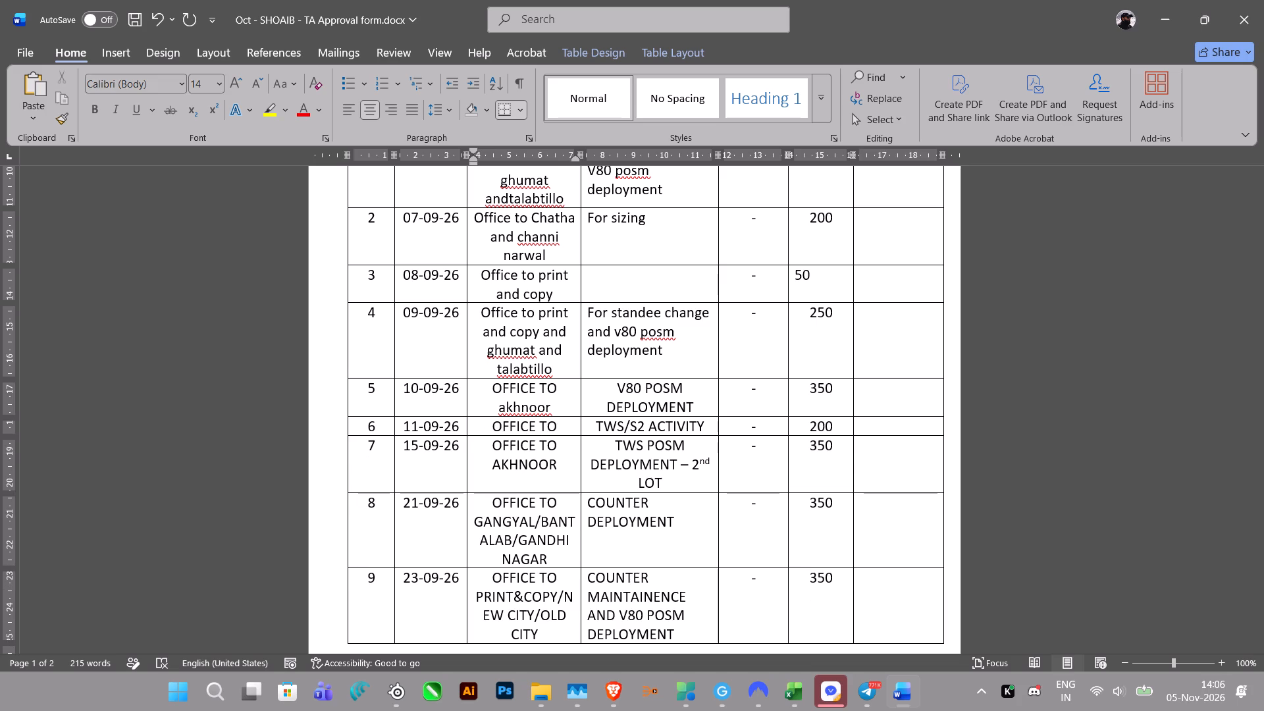
pyautogui.write('mois')
pyautogui.write('hri')
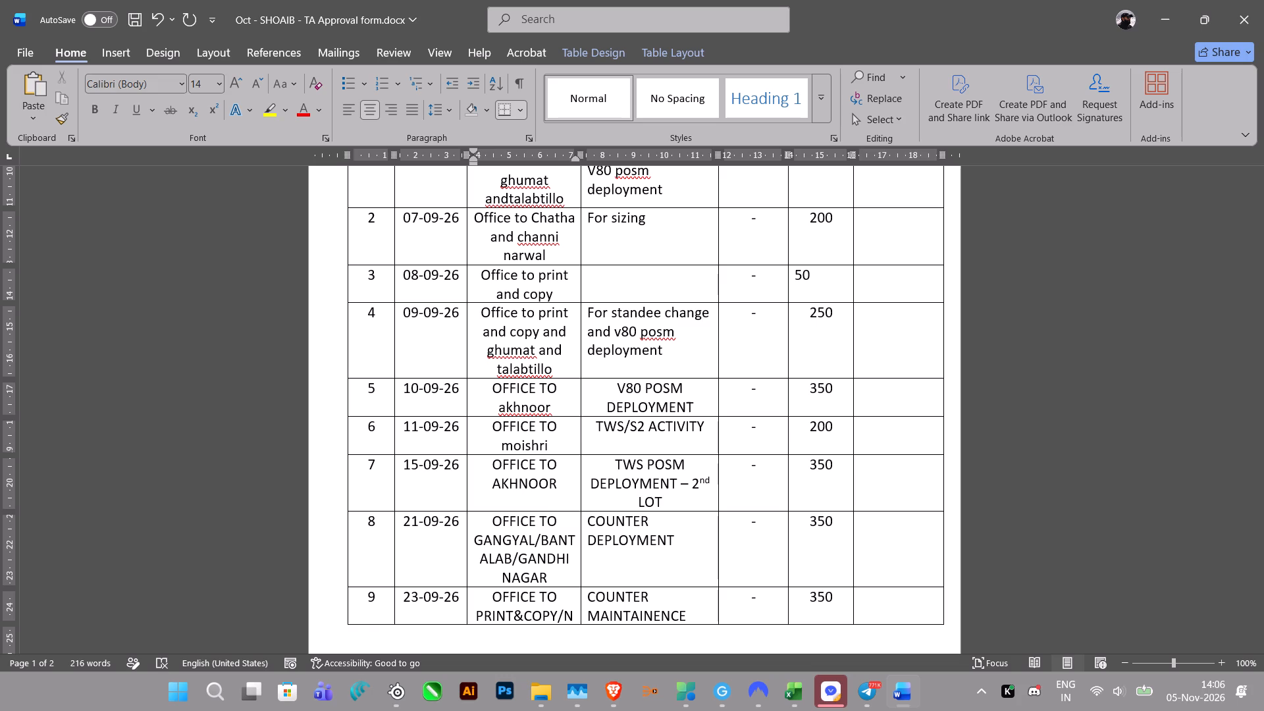
pyautogui.press('BackSpace')
pyautogui.press('BackSpace')
pyautogui.press('BackSpace')
pyautogui.press('BackSpace')
pyautogui.press('BackSpace')
pyautogui.press('BackSpace')
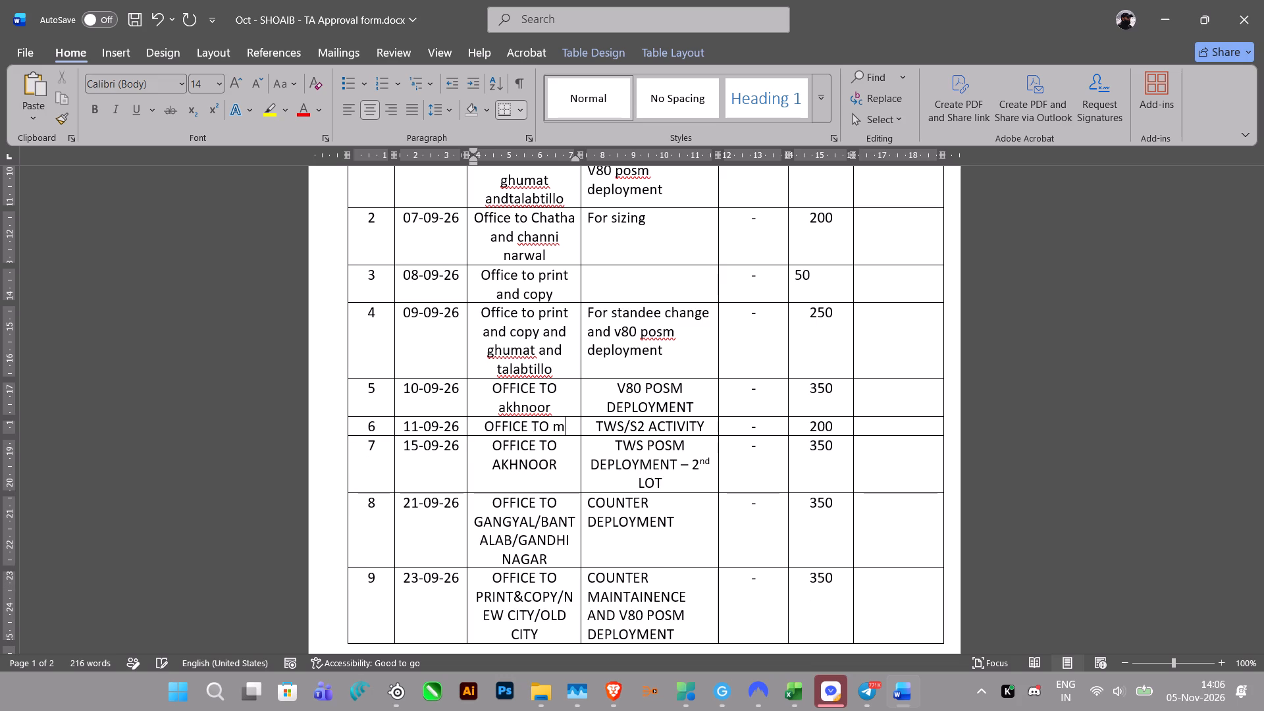
pyautogui.write('ishriwa')
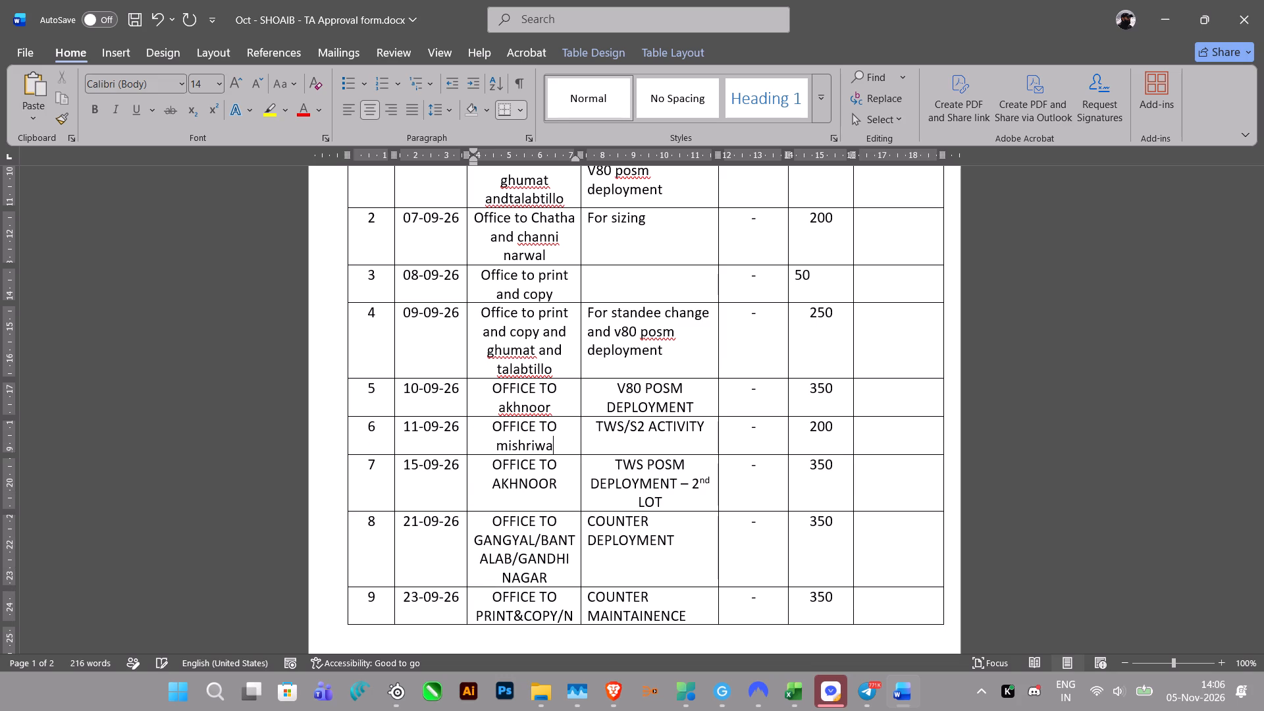
pyautogui.write('la')
pyautogui.press('space')
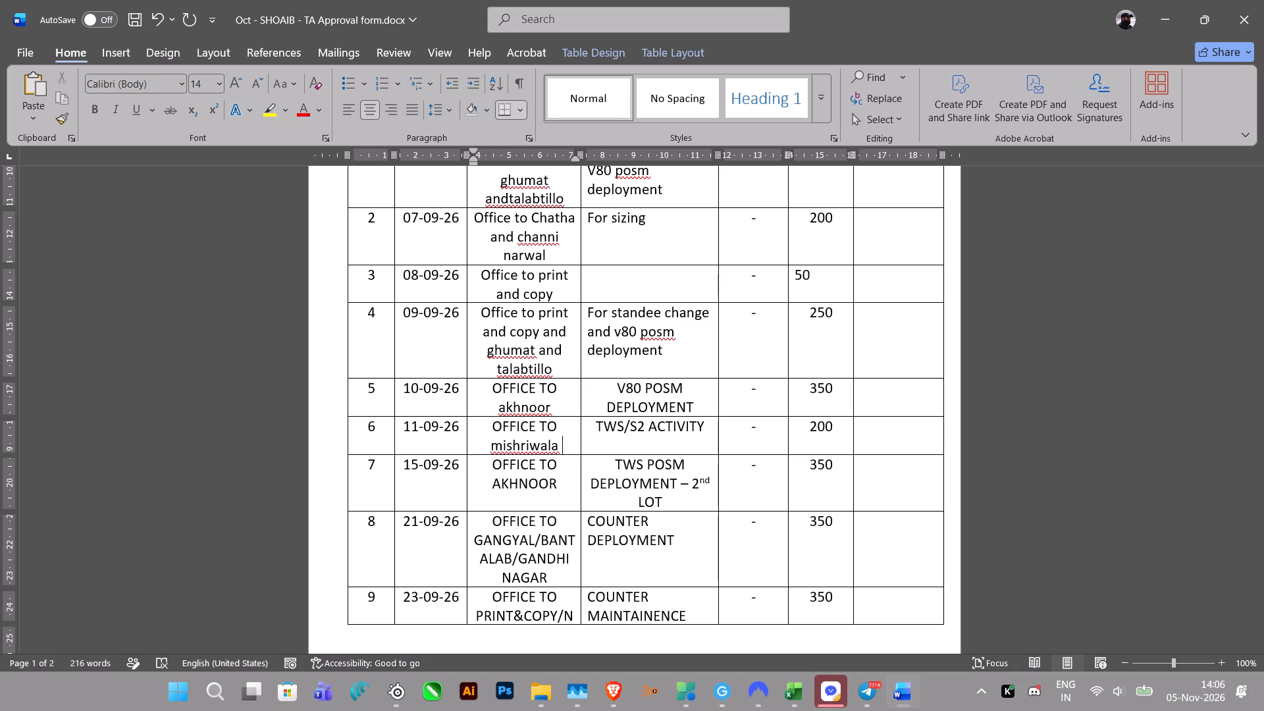
pyautogui.write('ga')
pyautogui.write('ngyal and')
pyautogui.press('space')
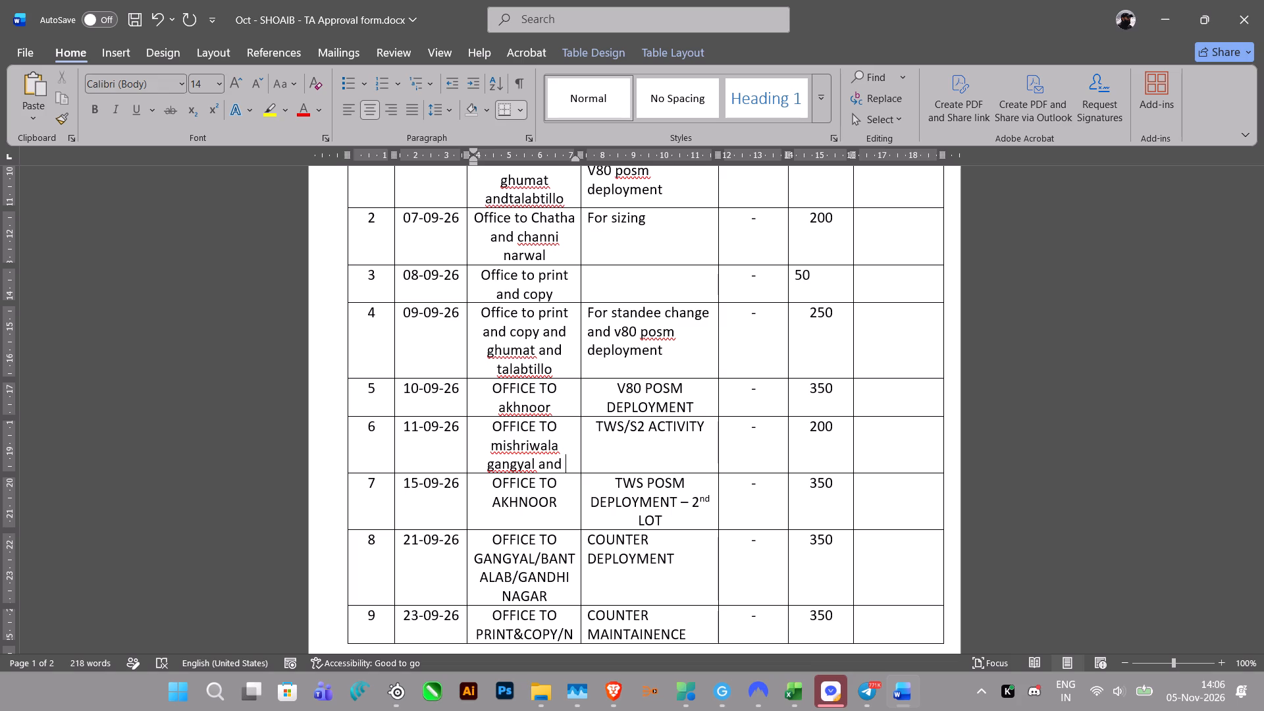
pyautogui.write('bi')
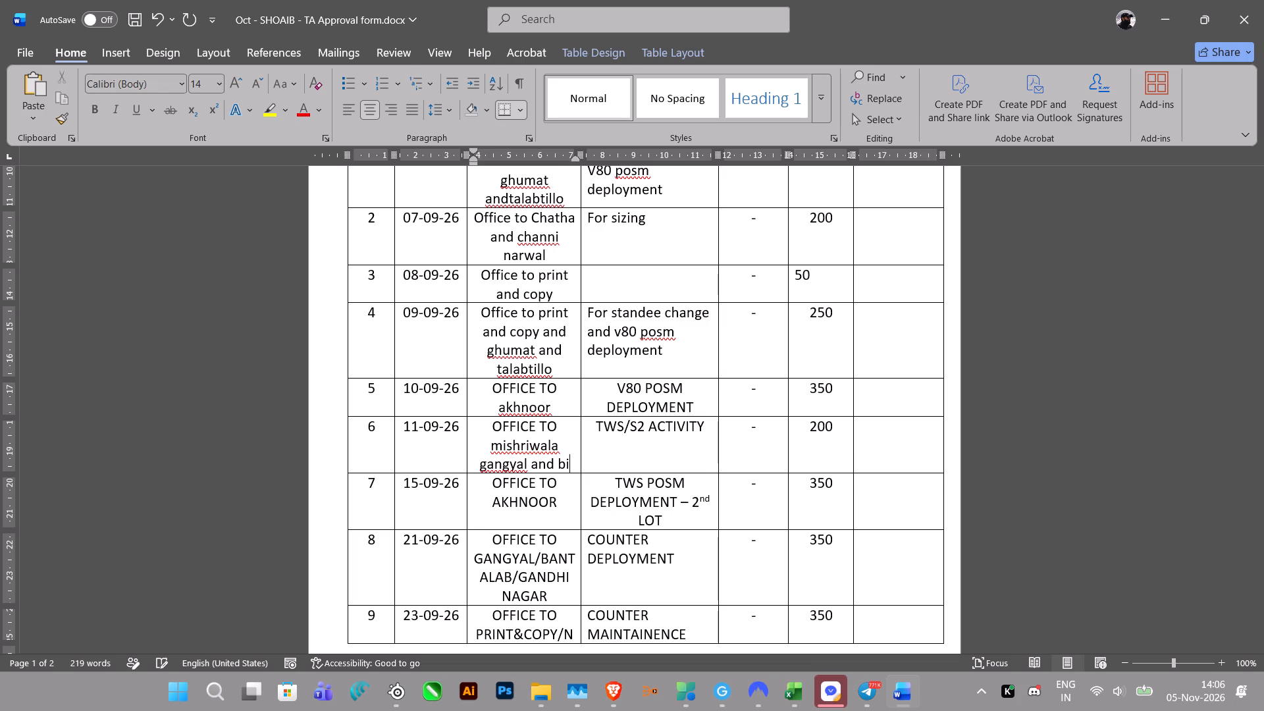
pyautogui.write('shn')
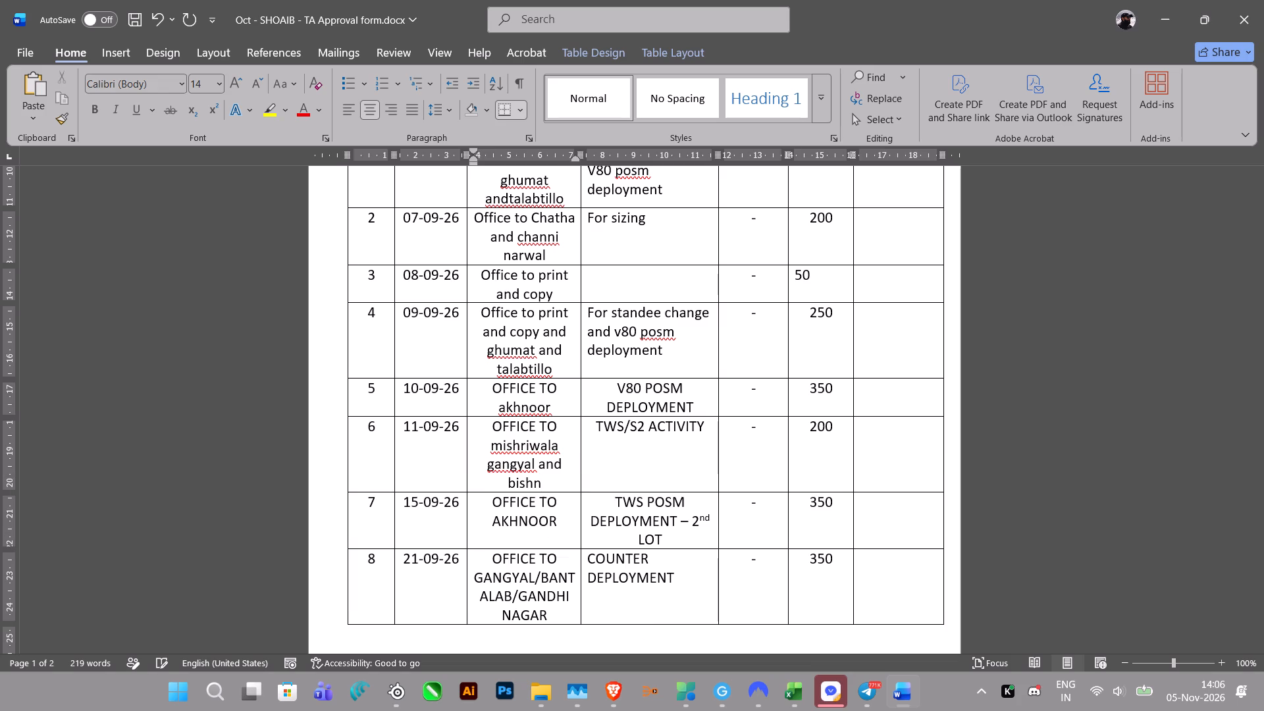
pyautogui.write('ah')
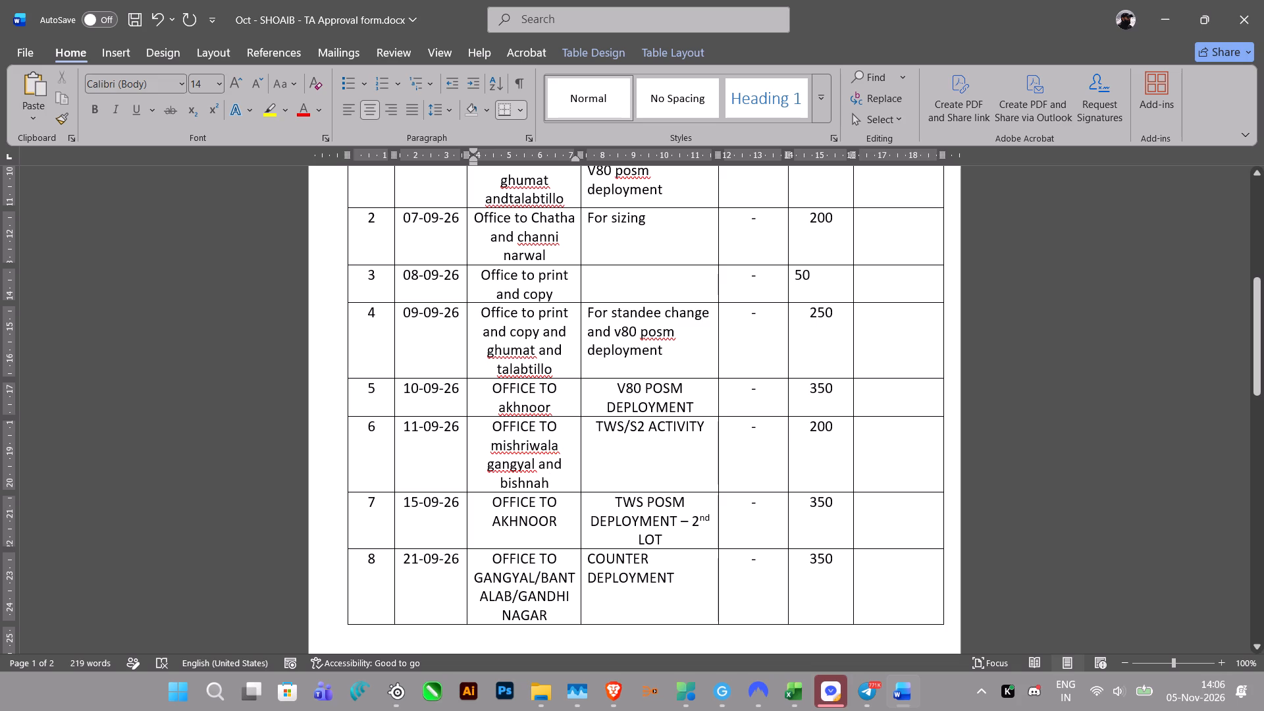
# Change row 1's Date to 02-10-26.
pyautogui.scroll(1, 568, 346)
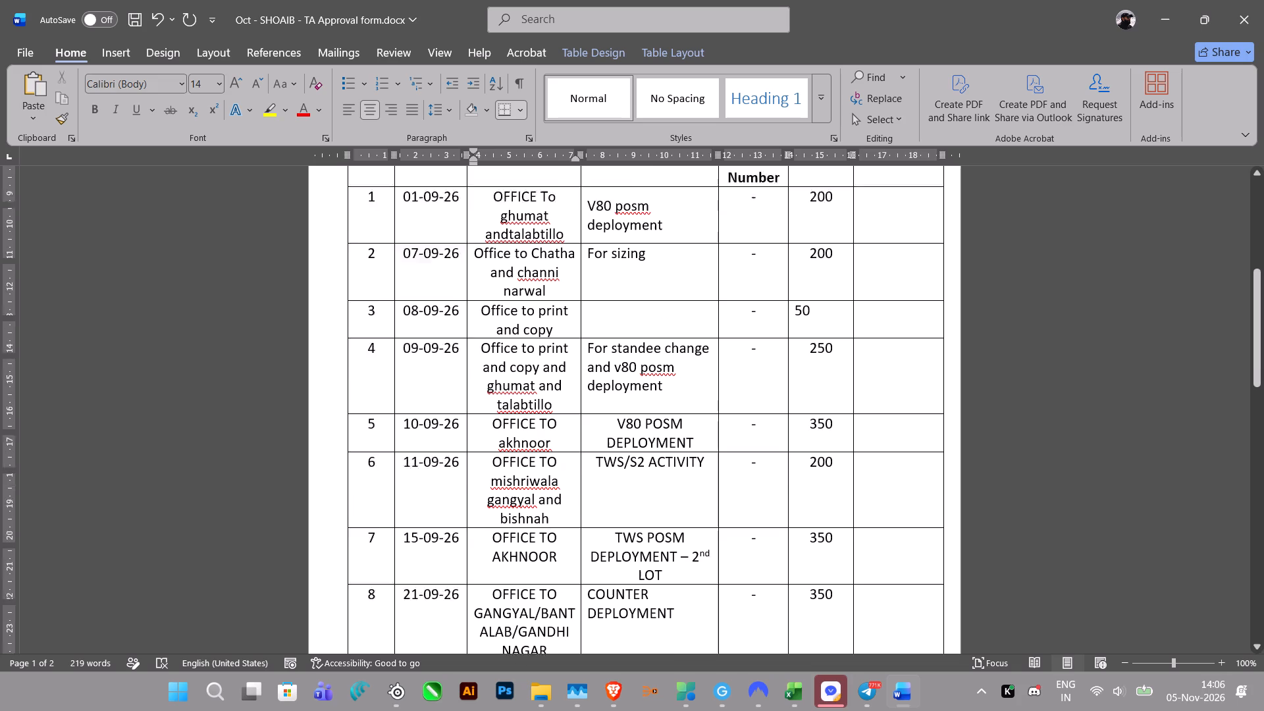
pyautogui.scroll(1, 568, 346)
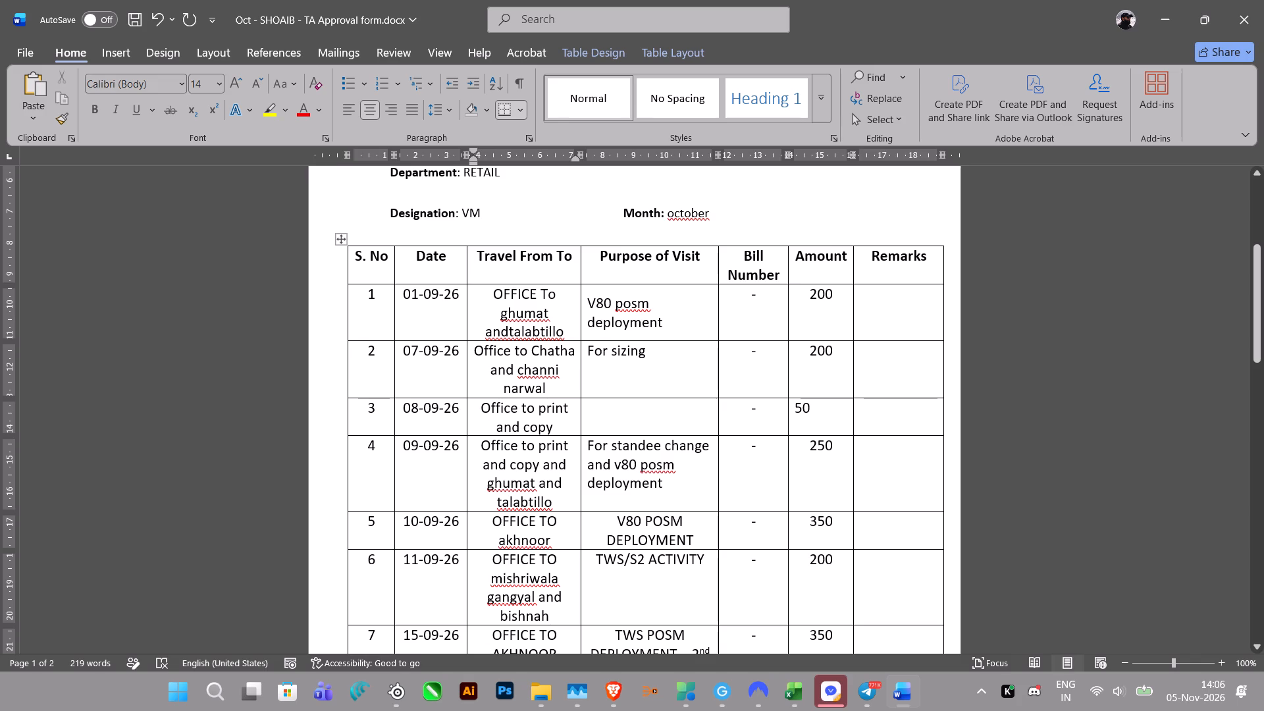
pyautogui.click(418, 295)
pyautogui.press('BackSpace')
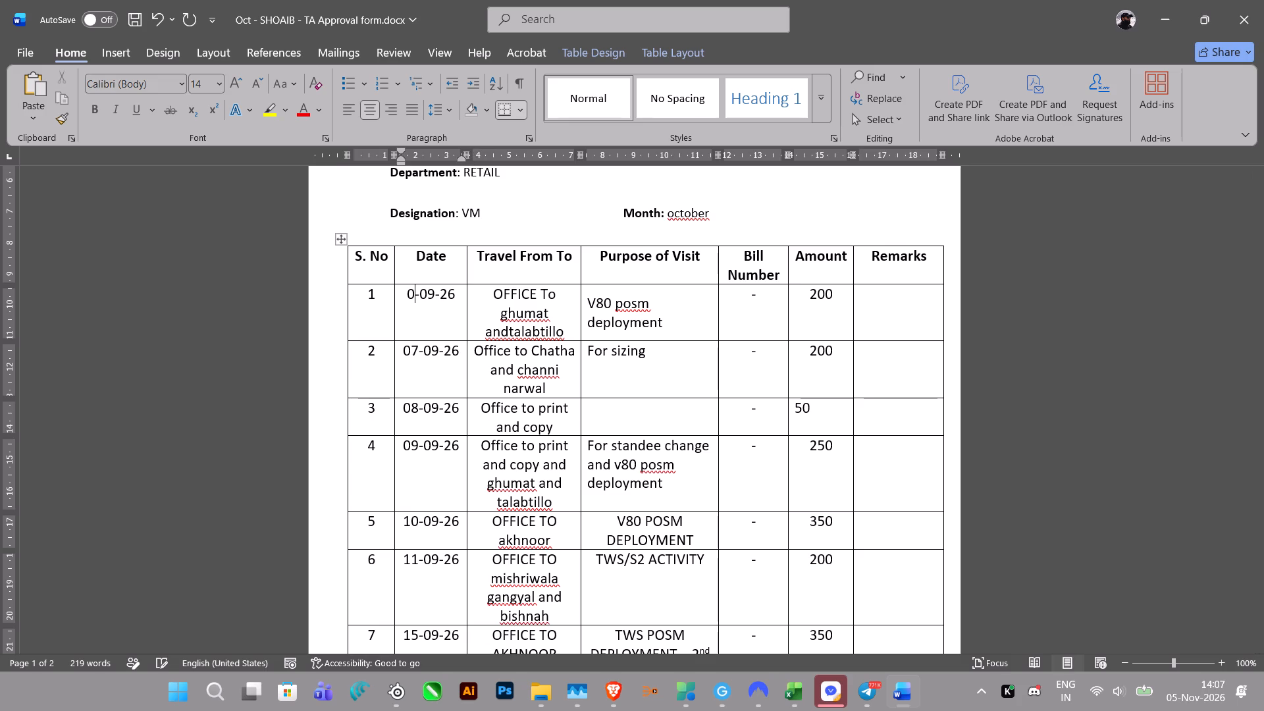
pyautogui.press('2')
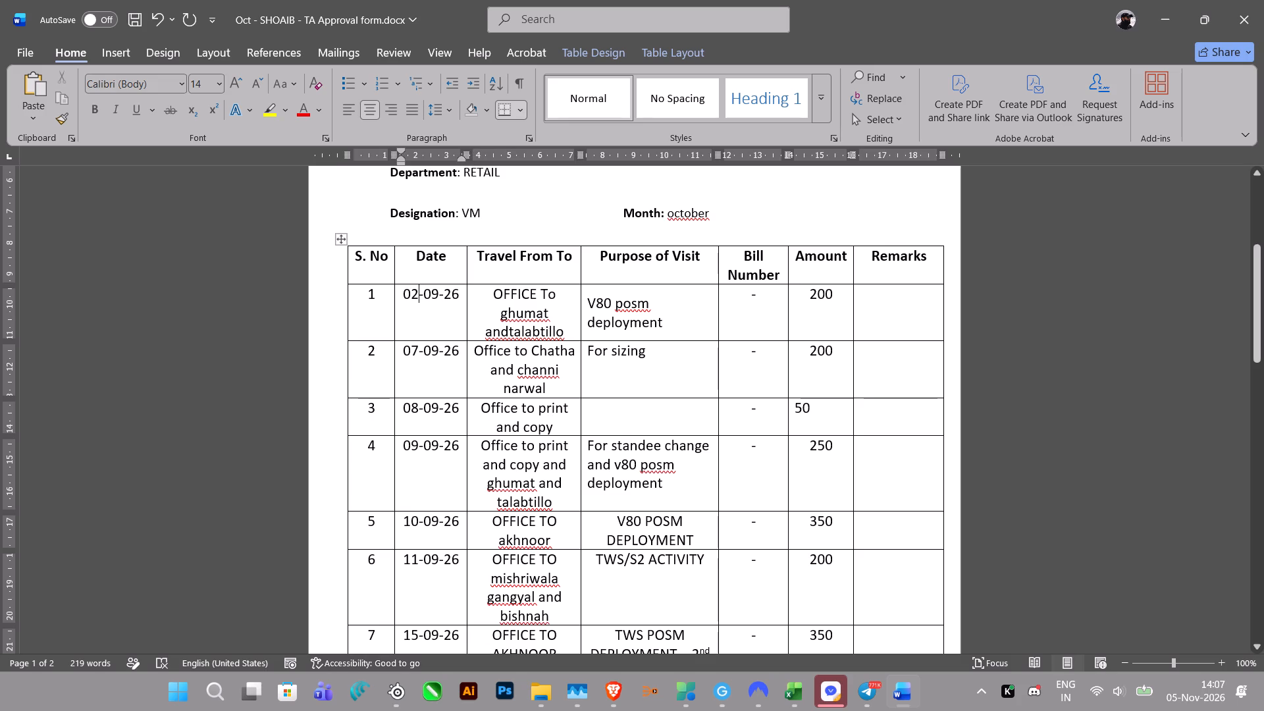
pyautogui.click(439, 290)
pyautogui.press('BackSpace')
pyautogui.press('BackSpace')
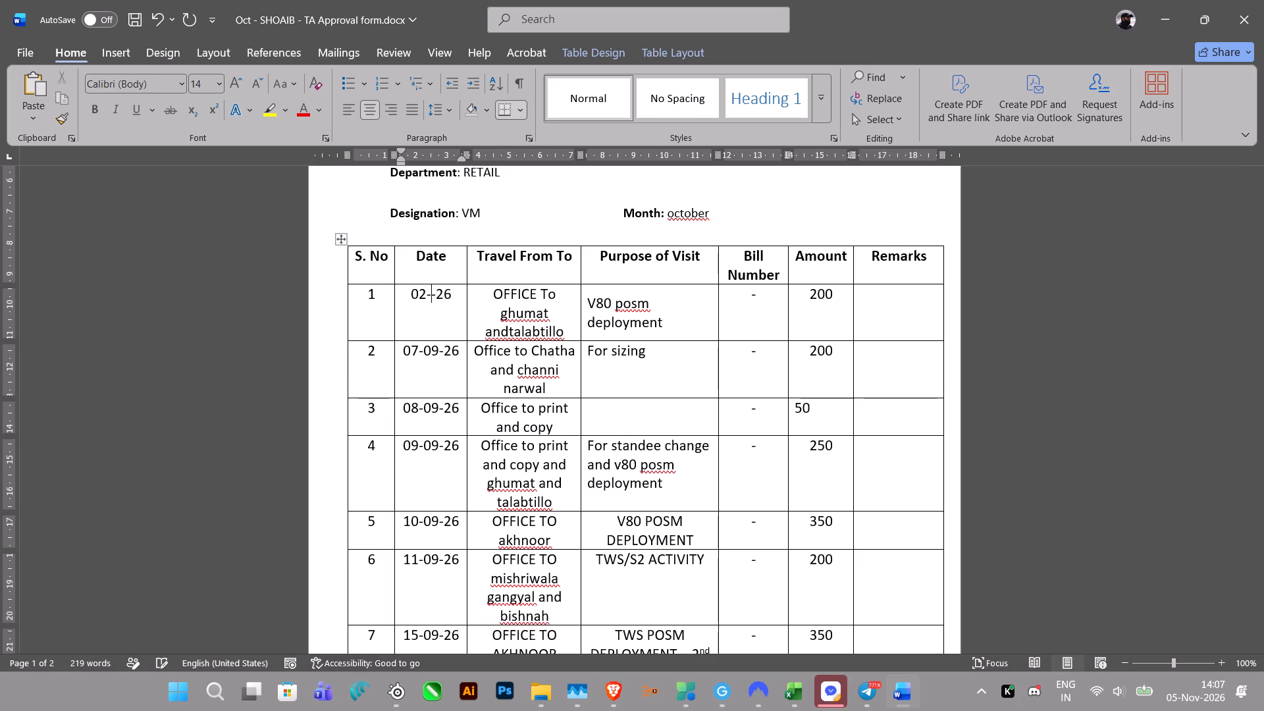
pyautogui.write('10')
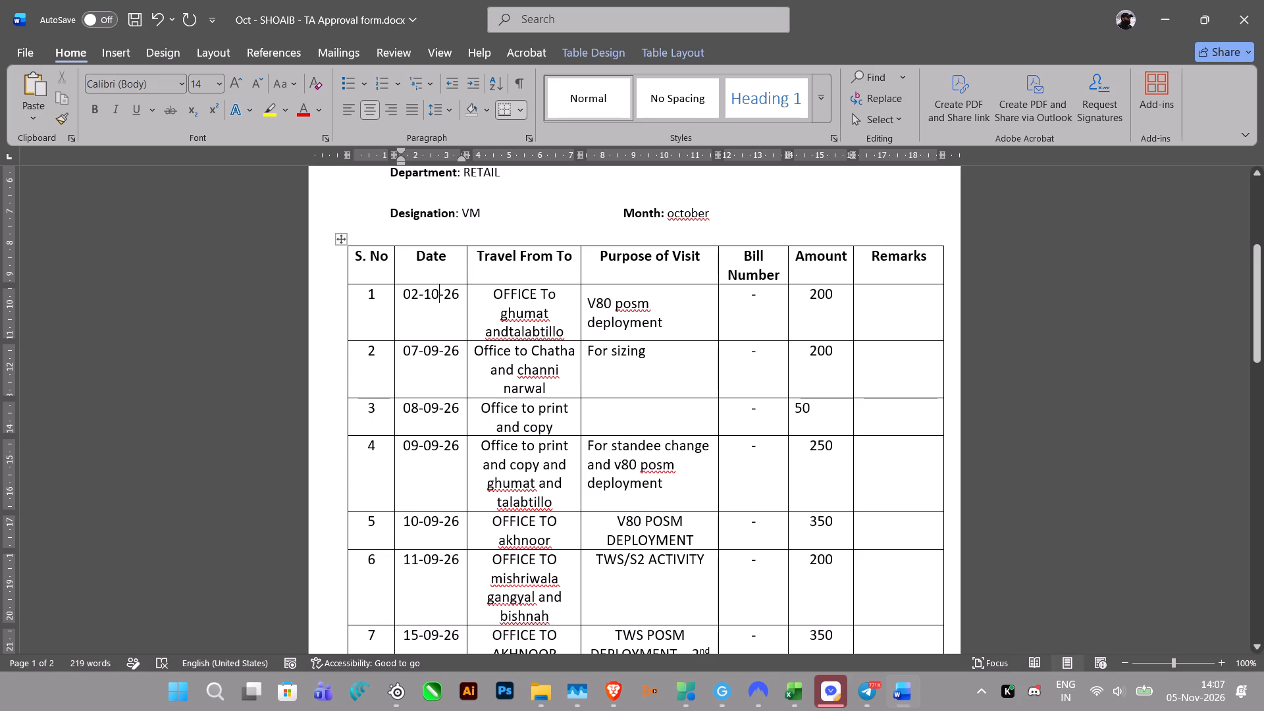
# Change row 1's Travel From To entry to OFFICE To old city/ghumat/talab tillo, with talab tillo on its own line.
pyautogui.click(570, 332)
pyautogui.press('BackSpace')
pyautogui.press('BackSpace')
pyautogui.press('BackSpace')
pyautogui.press('BackSpace')
pyautogui.press('BackSpace')
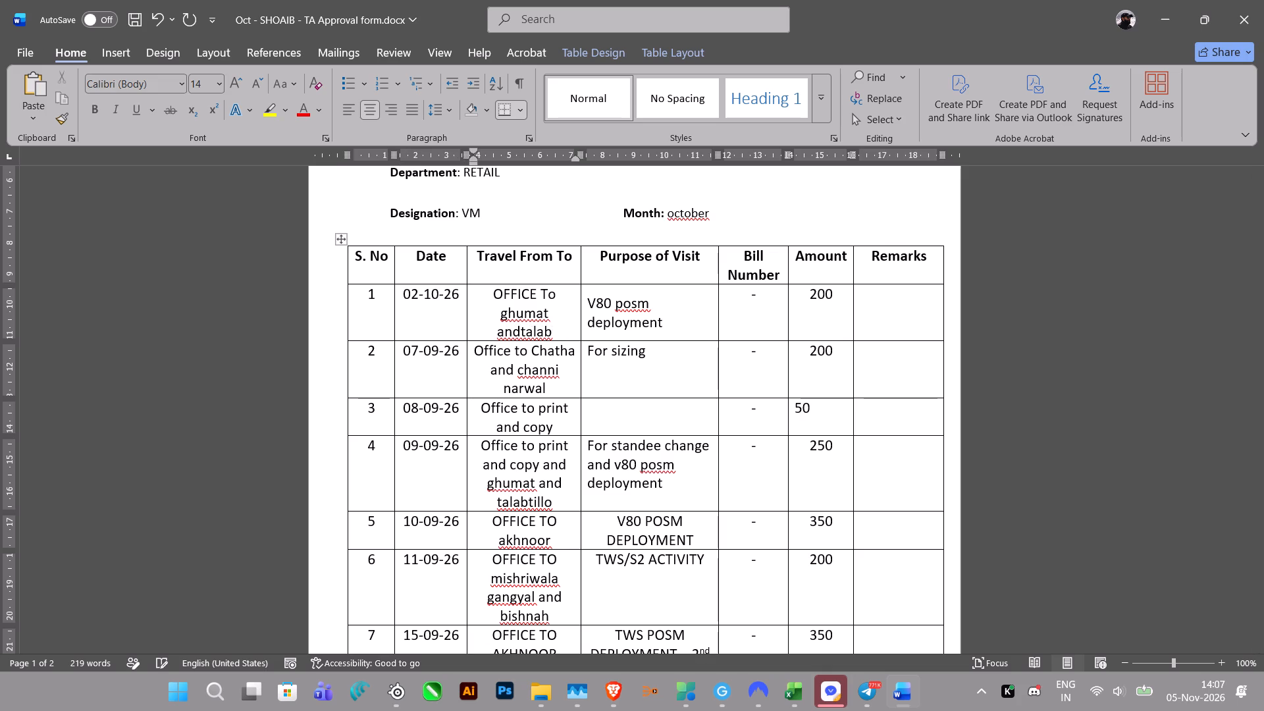
pyautogui.press('BackSpace')
pyautogui.press('BackSpace')
pyautogui.press('BackSpace')
pyautogui.press('BackSpace')
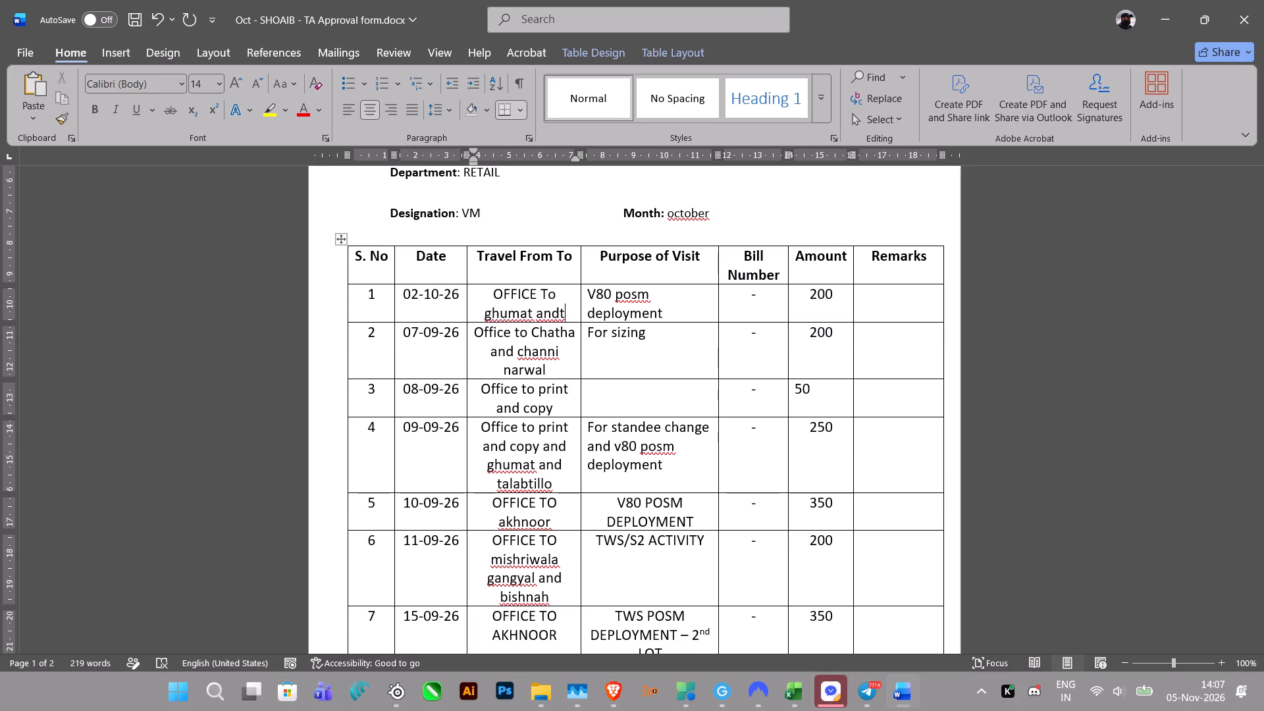
pyautogui.press('BackSpace')
pyautogui.press('BackSpace')
pyautogui.press('BackSpace')
pyautogui.press('BackSpace')
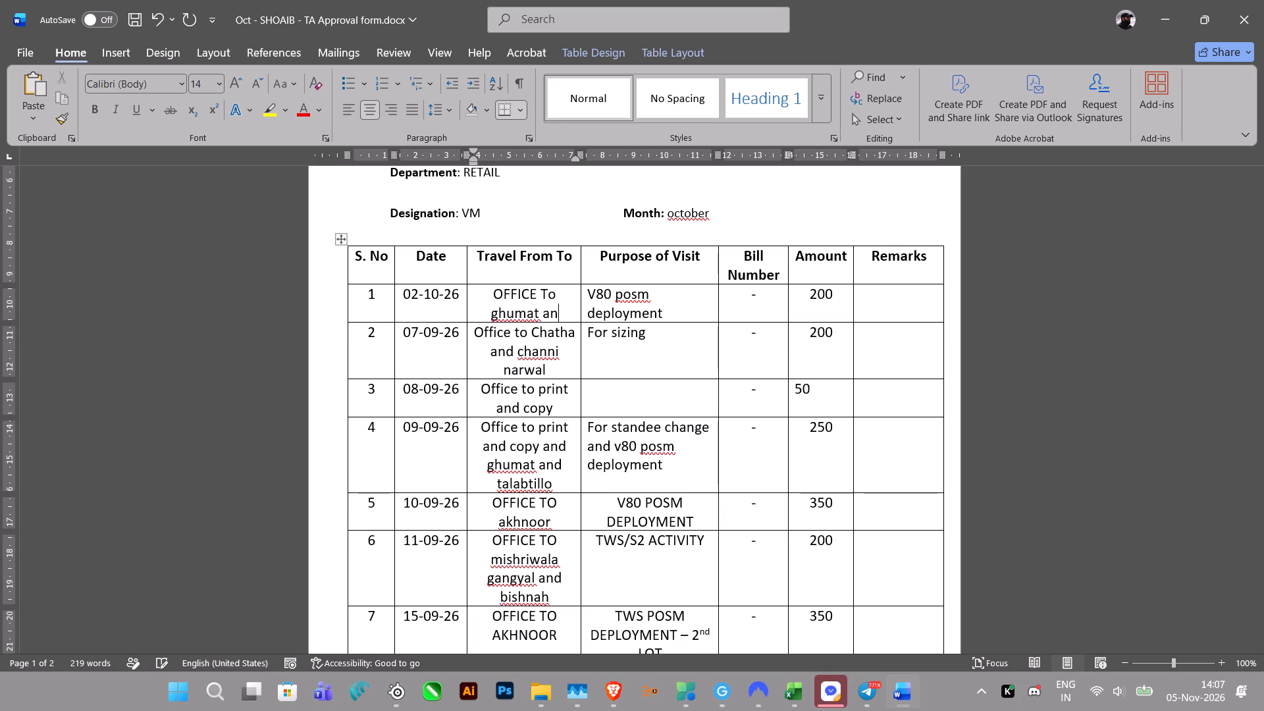
pyautogui.press('BackSpace')
pyautogui.press('BackSpace')
pyautogui.press('BackSpace')
pyautogui.press('BackSpace')
pyautogui.press('BackSpace')
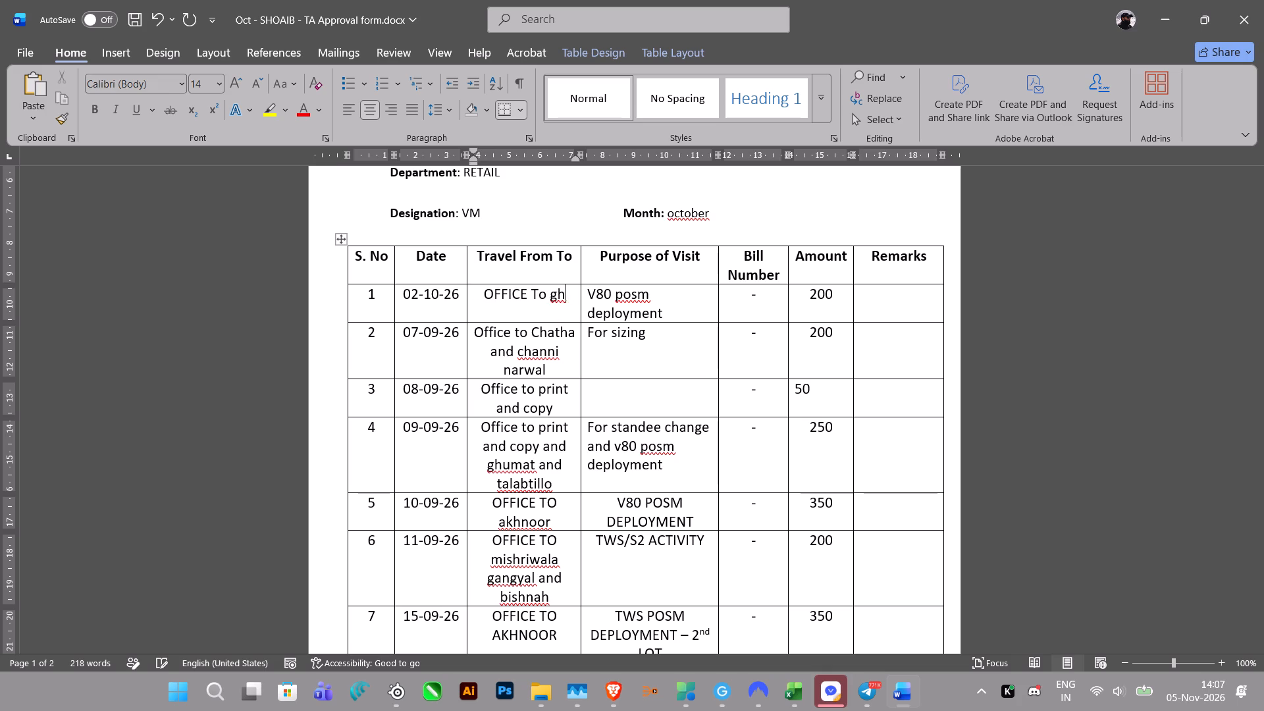
pyautogui.press('BackSpace')
pyautogui.press('BackSpace')
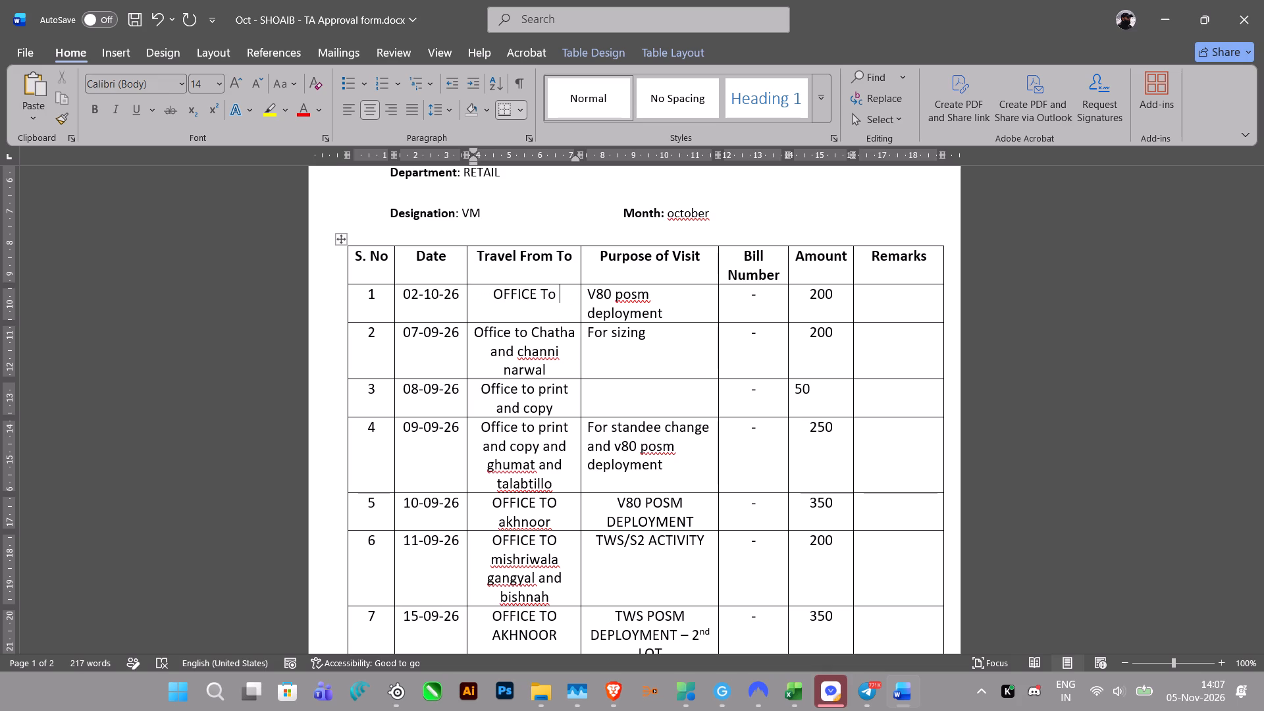
pyautogui.write('old')
pyautogui.press('space')
pyautogui.write('city')
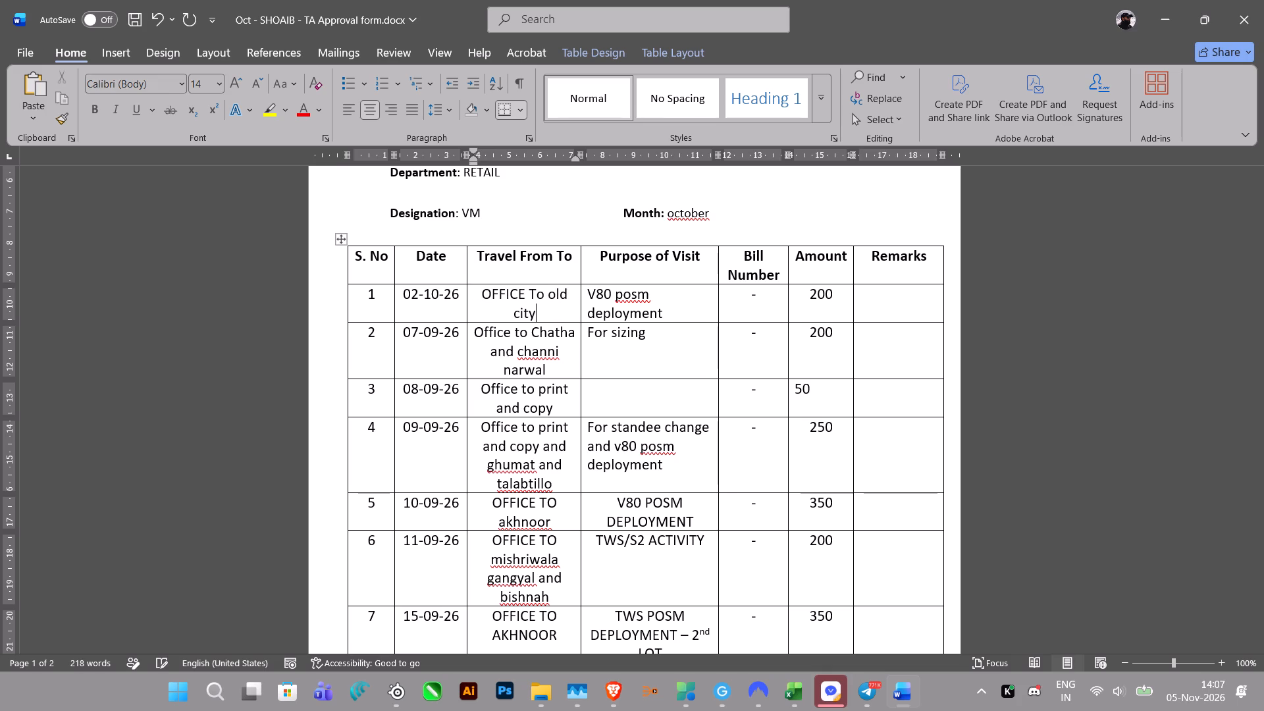
pyautogui.write('/ghumat')
pyautogui.write('/y')
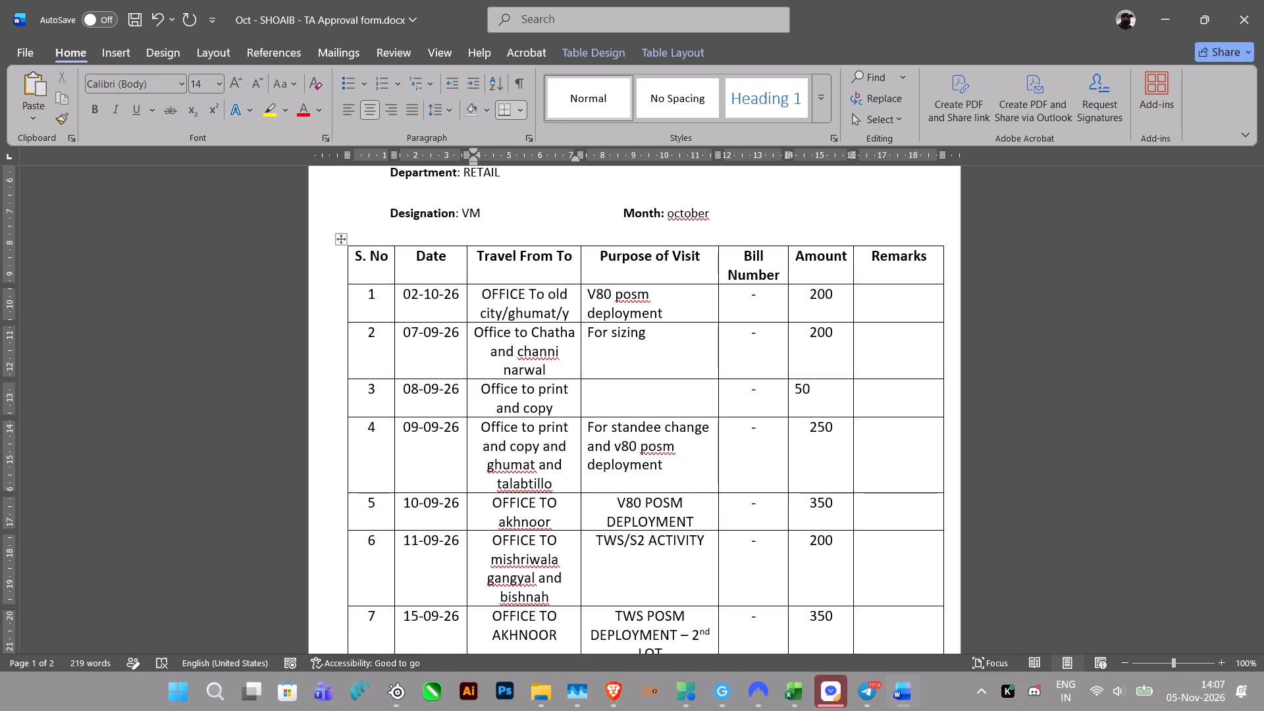
pyautogui.press('BackSpace')
pyautogui.write('talab')
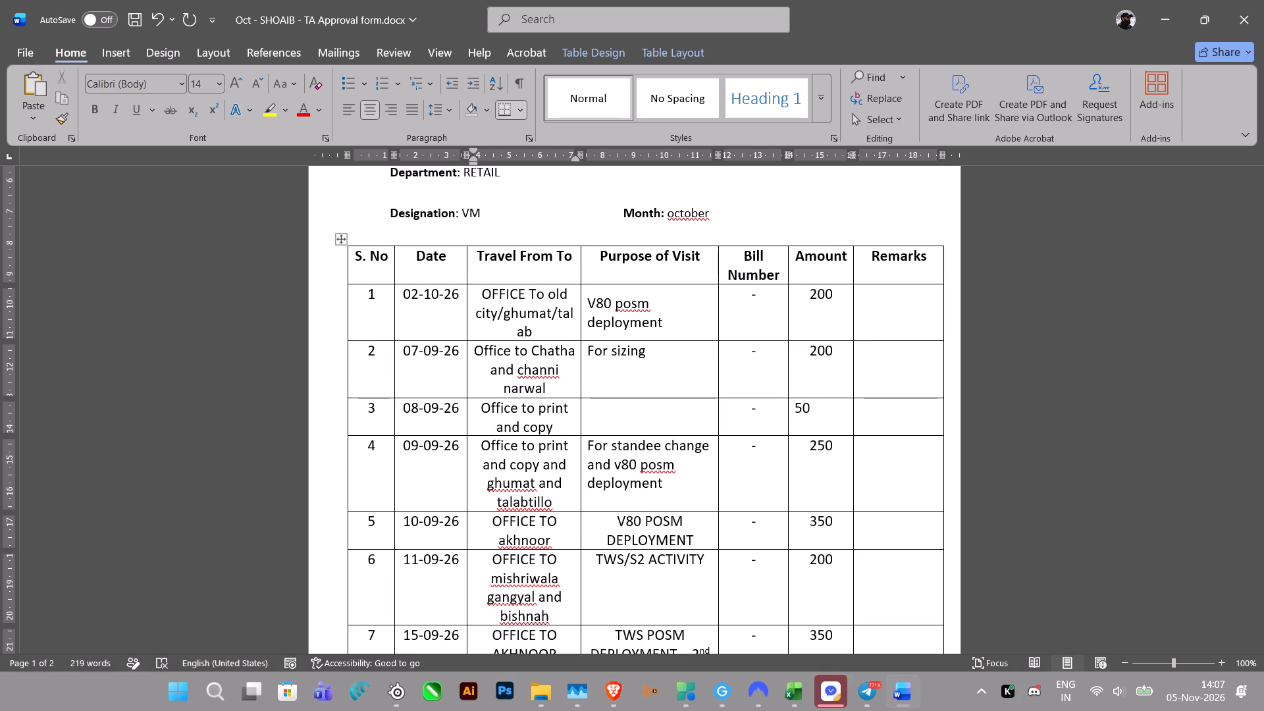
pyautogui.press('space')
pyautogui.write('tillo')
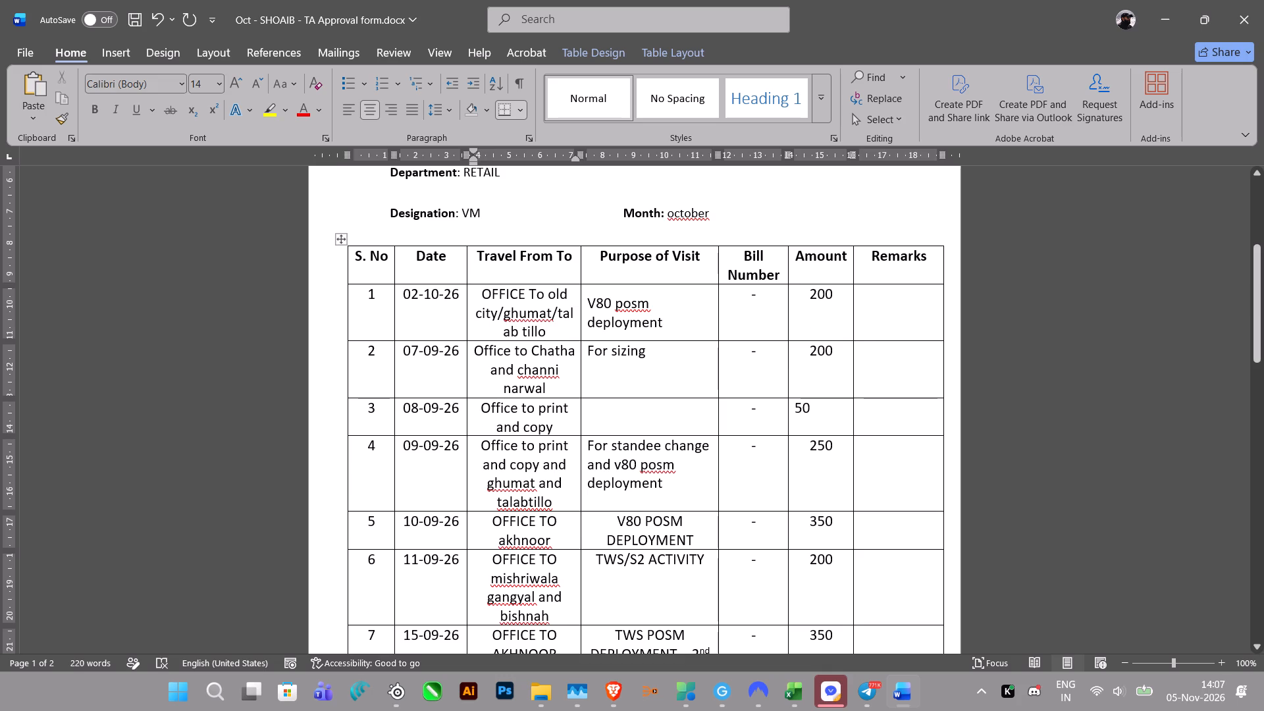
pyautogui.click(559, 313)
pyautogui.press('Return')
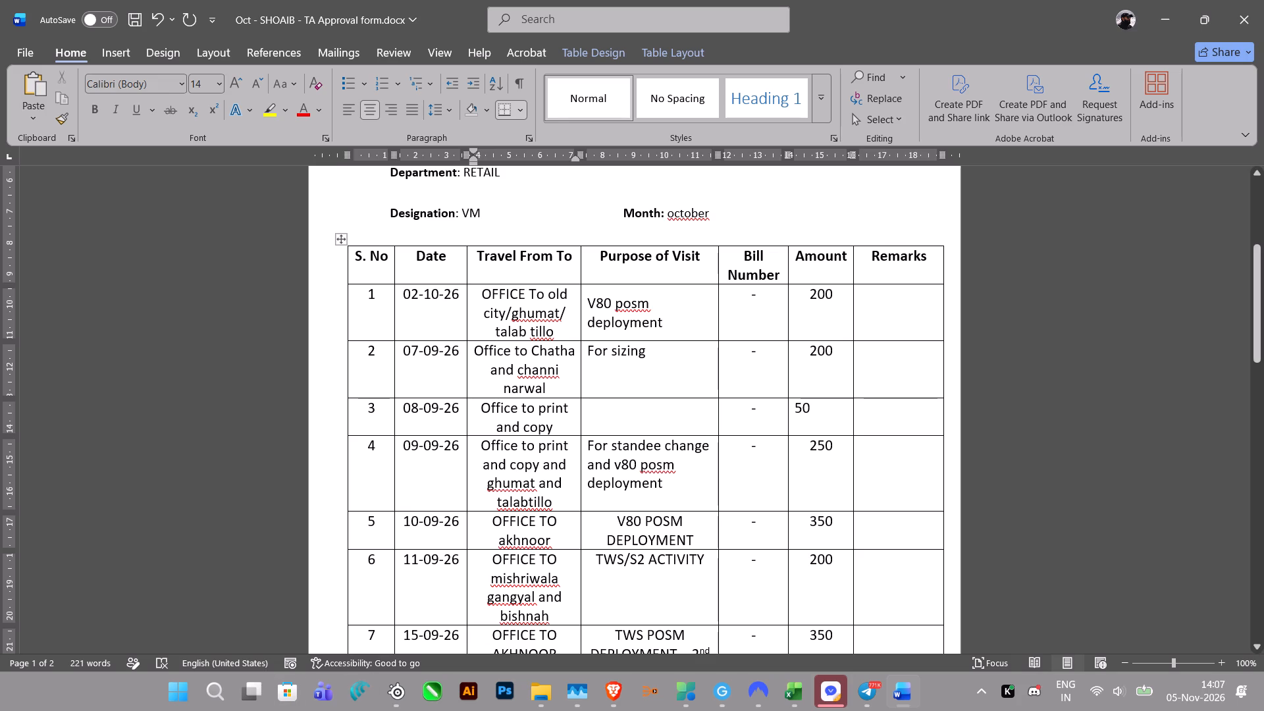
# Change row 2's Date to 03-10-26.
pyautogui.click(418, 350)
pyautogui.press('BackSpace')
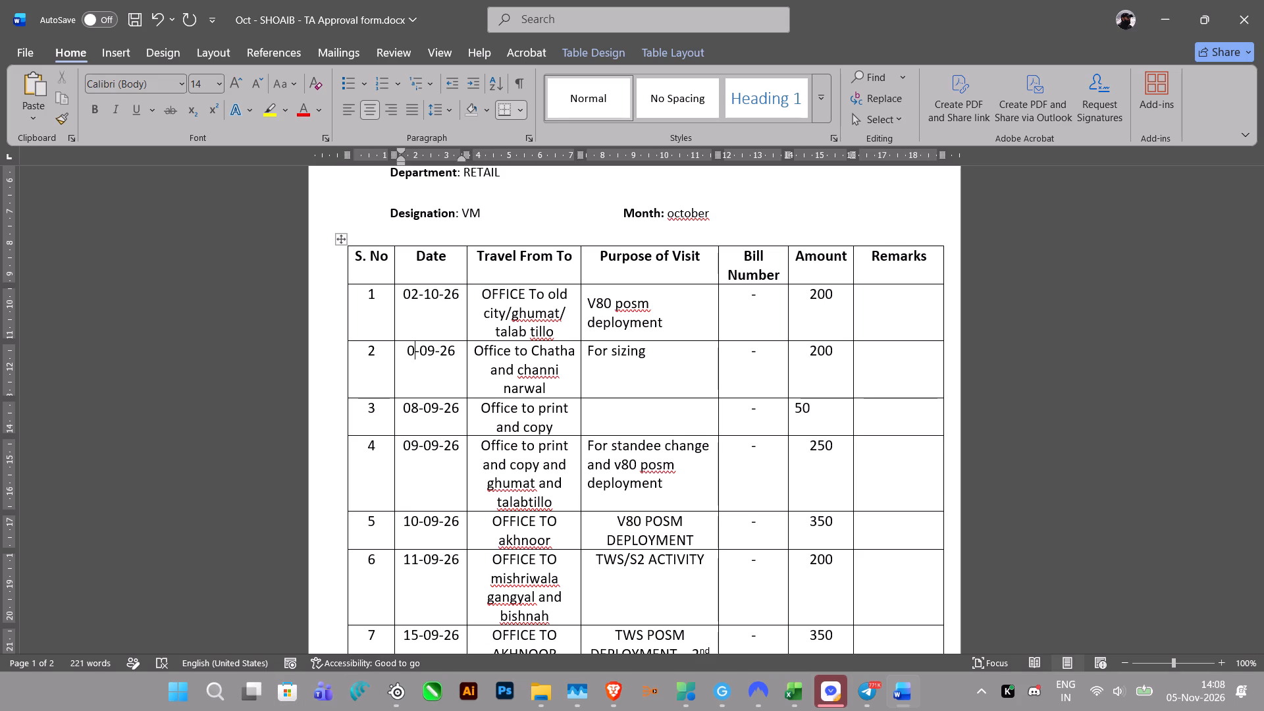
pyautogui.press('3')
pyautogui.press('Right')
pyautogui.press('Right')
pyautogui.press('Right')
pyautogui.press('BackSpace')
pyautogui.press('BackSpace')
pyautogui.write('10')
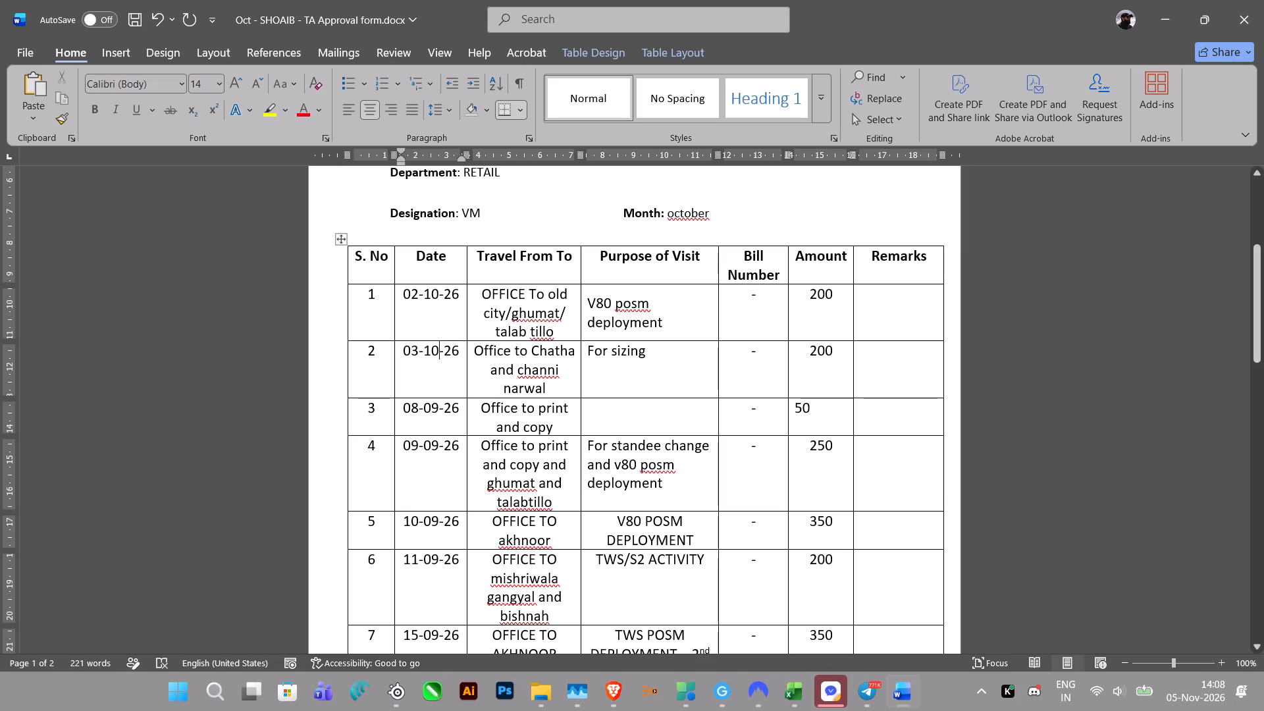
# Change row 3's Date to 05-10-26.
pyautogui.click(436, 408)
pyautogui.press('BackSpace')
pyautogui.press('BackSpace')
pyautogui.write('10')
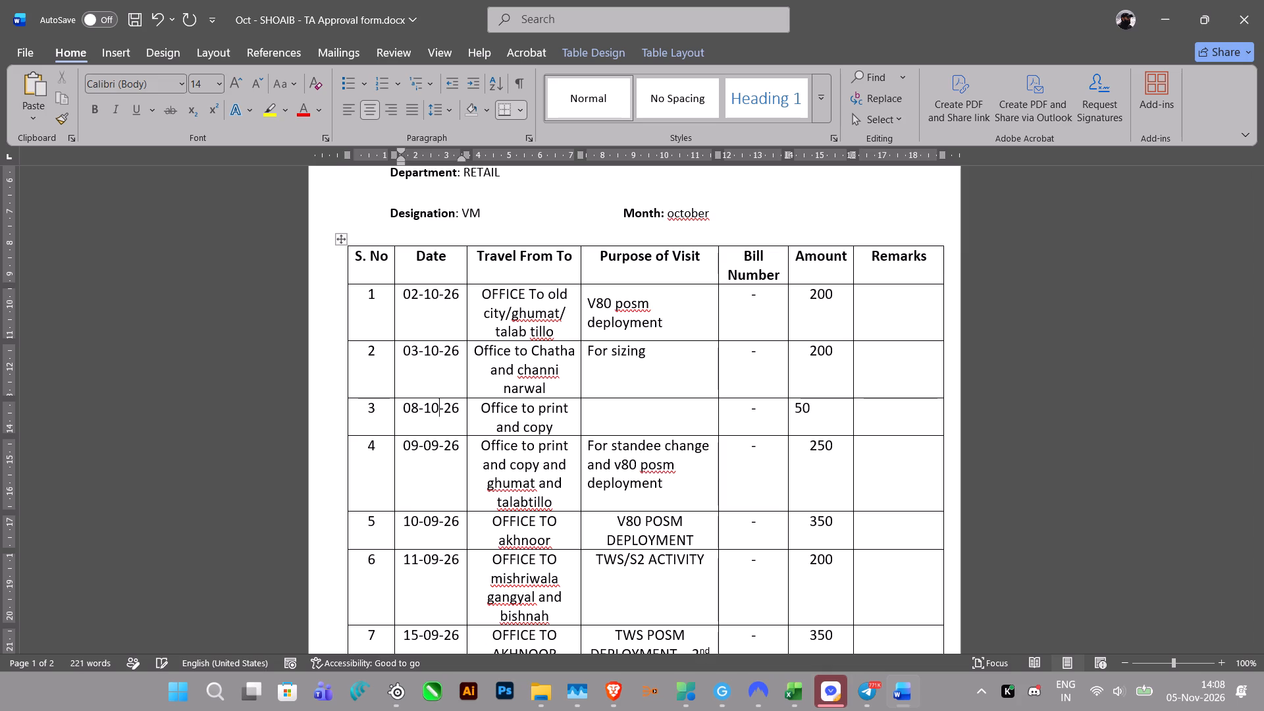
pyautogui.press('Left')
pyautogui.press('Left')
pyautogui.press('Left')
pyautogui.press('BackSpace')
pyautogui.press('5')
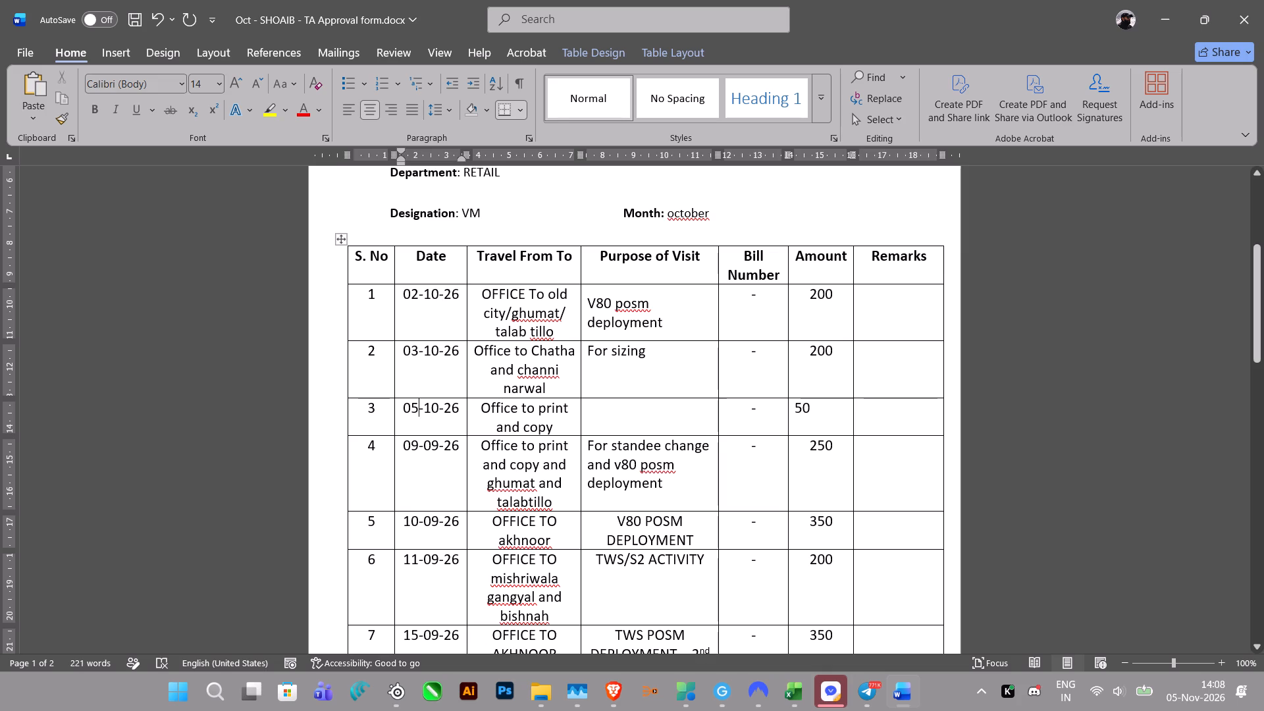
# Change row 4's Date to 06-10-26.
pyautogui.click(419, 450)
pyautogui.press('BackSpace')
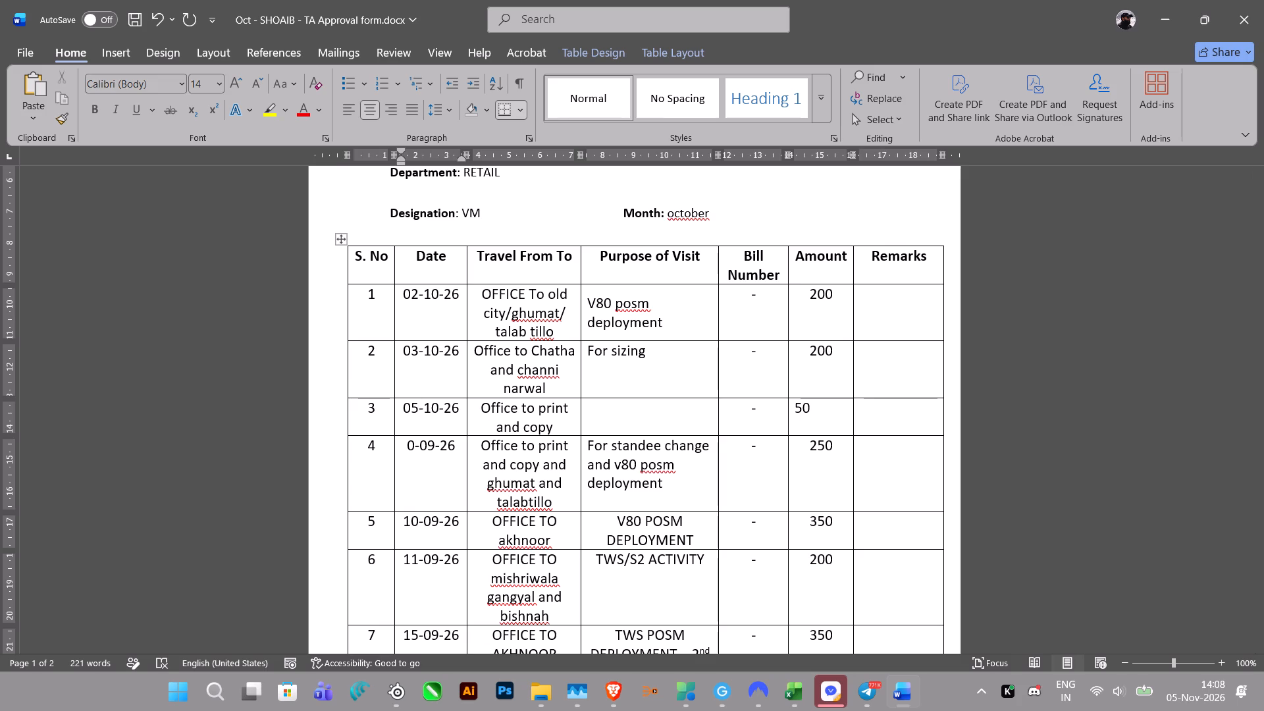
pyautogui.press('6')
pyautogui.press('Right')
pyautogui.press('Right')
pyautogui.press('Right')
pyautogui.press('BackSpace')
pyautogui.press('BackSpace')
pyautogui.write('10')
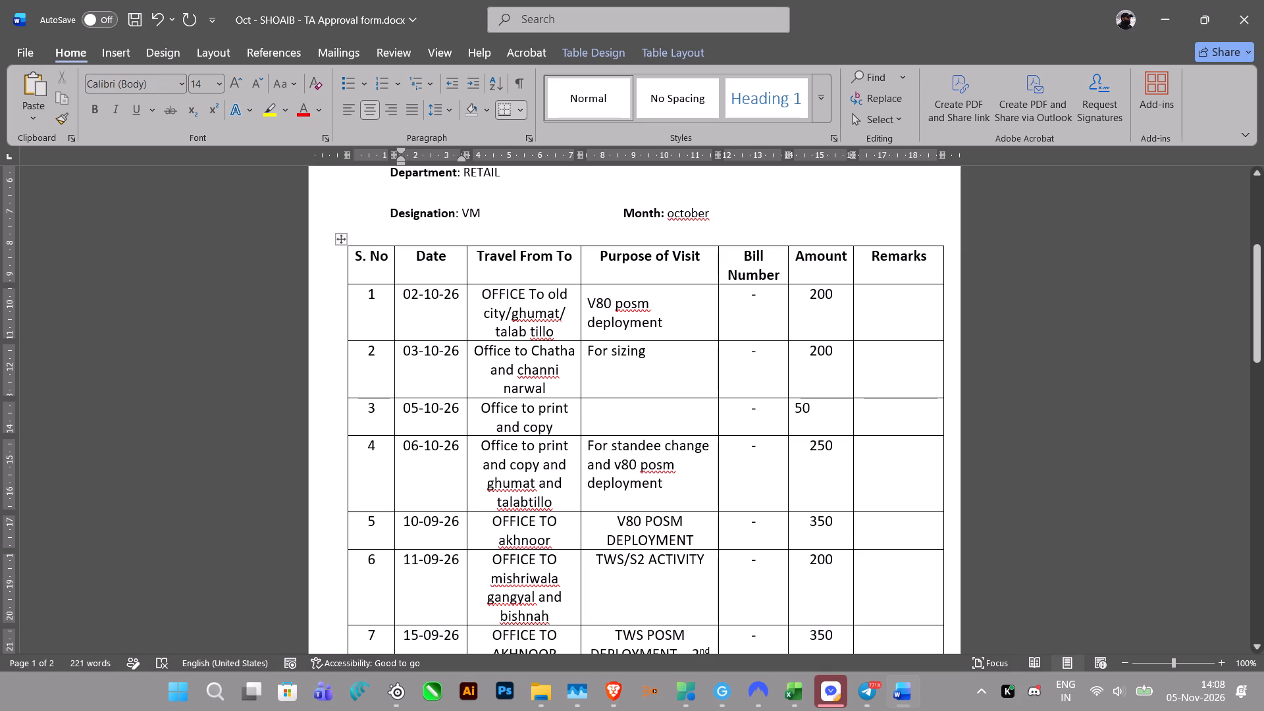
# Change row 5's Date to 09-10-26.
pyautogui.click(419, 521)
pyautogui.press('BackSpace')
pyautogui.press('BackSpace')
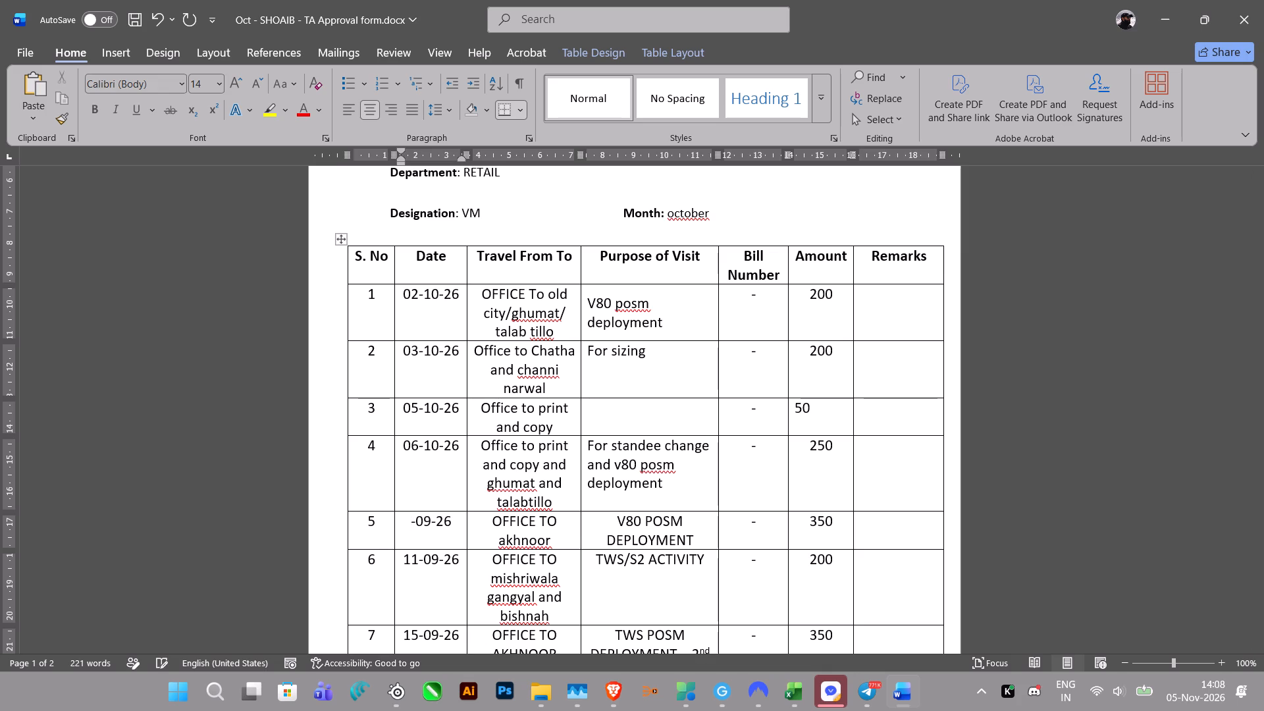
pyautogui.press('0')
pyautogui.press('9')
pyautogui.press('Right')
pyautogui.press('Right')
pyautogui.press('Right')
pyautogui.press('BackSpace')
pyautogui.press('BackSpace')
pyautogui.write('10')
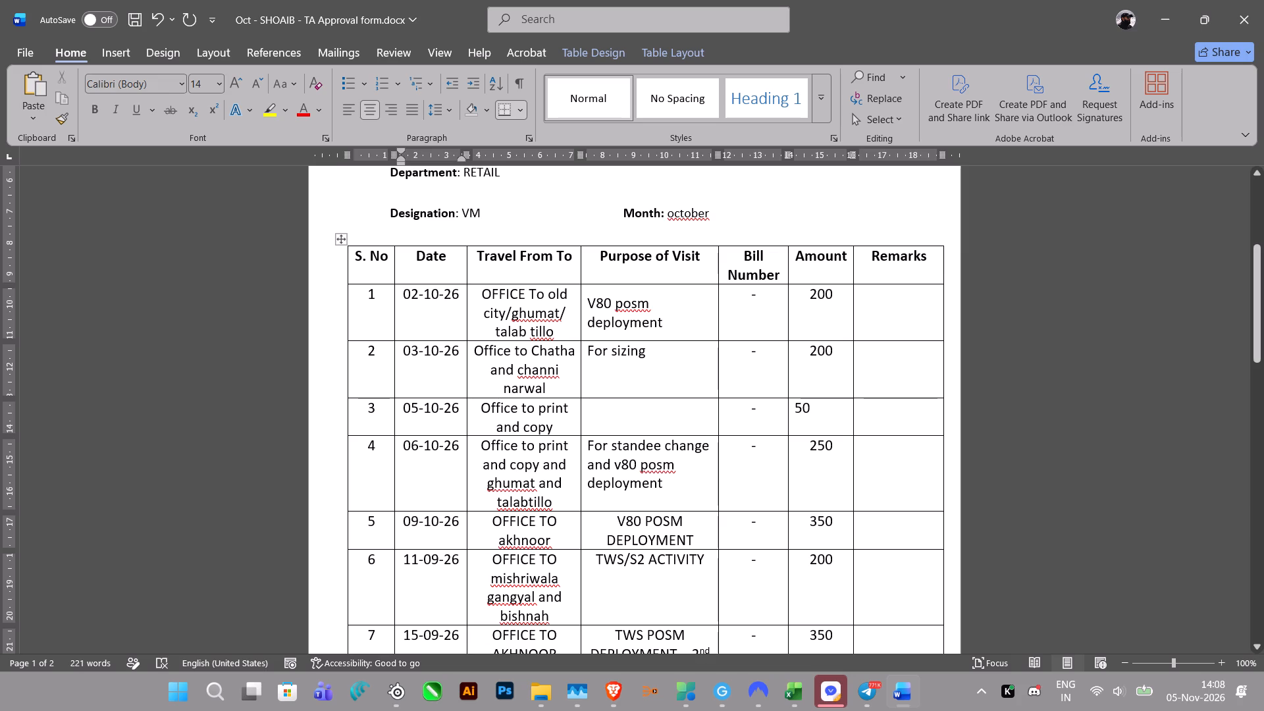
# Change row 6's Date to 10-10-26.
pyautogui.scroll(-2, 554, 556)
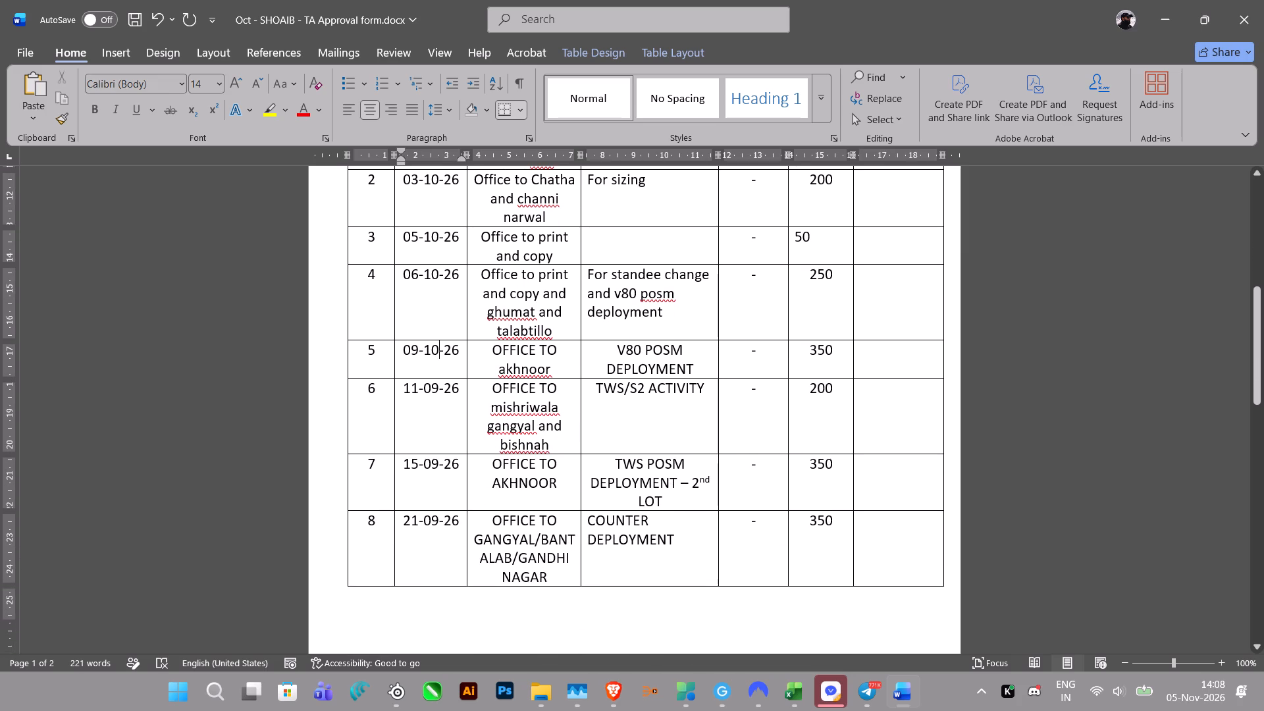
pyautogui.click(415, 388)
pyautogui.press('BackSpace')
pyautogui.press('BackSpace')
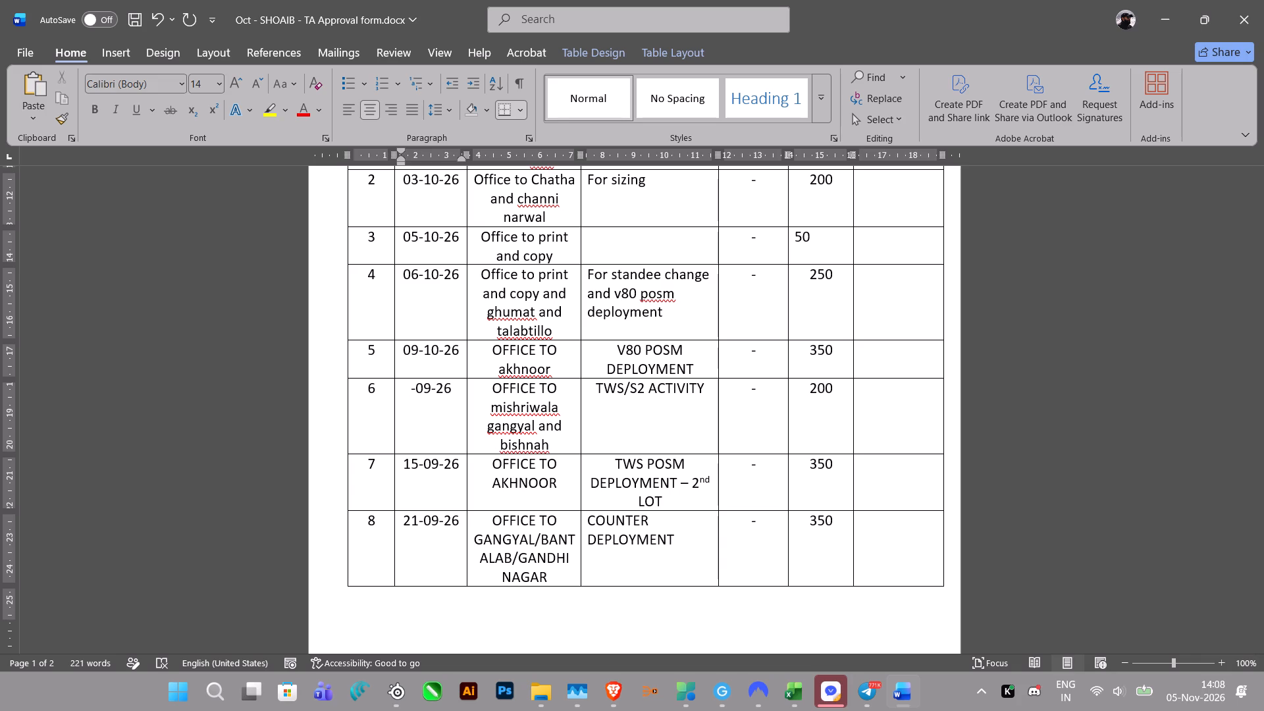
pyautogui.write('10')
pyautogui.press('Right')
pyautogui.press('Right')
pyautogui.press('Right')
pyautogui.press('BackSpace')
pyautogui.press('BackSpace')
pyautogui.write('10')
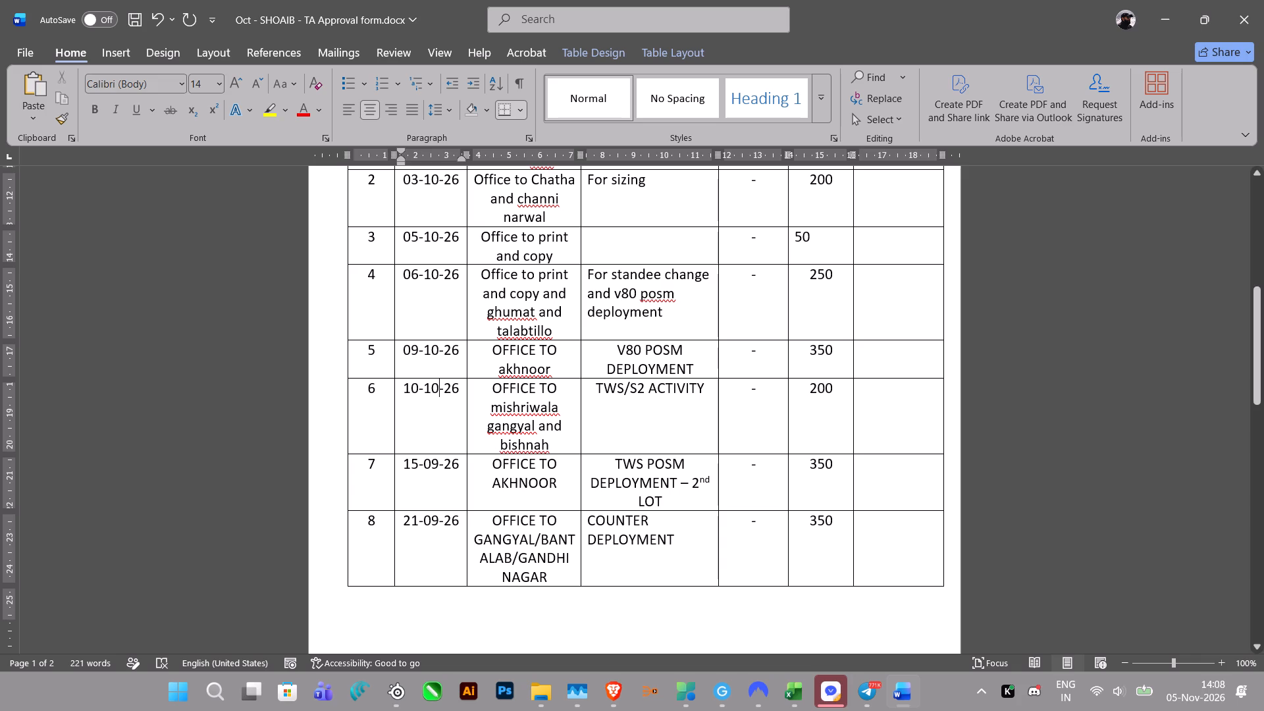
# Replace row 6's visit purpose with "Fixture deployment".
pyautogui.keyDown('ctrl'); pyautogui.scroll(3, 433, 461); pyautogui.keyUp('ctrl')
pyautogui.hscroll(2, 433, 461)
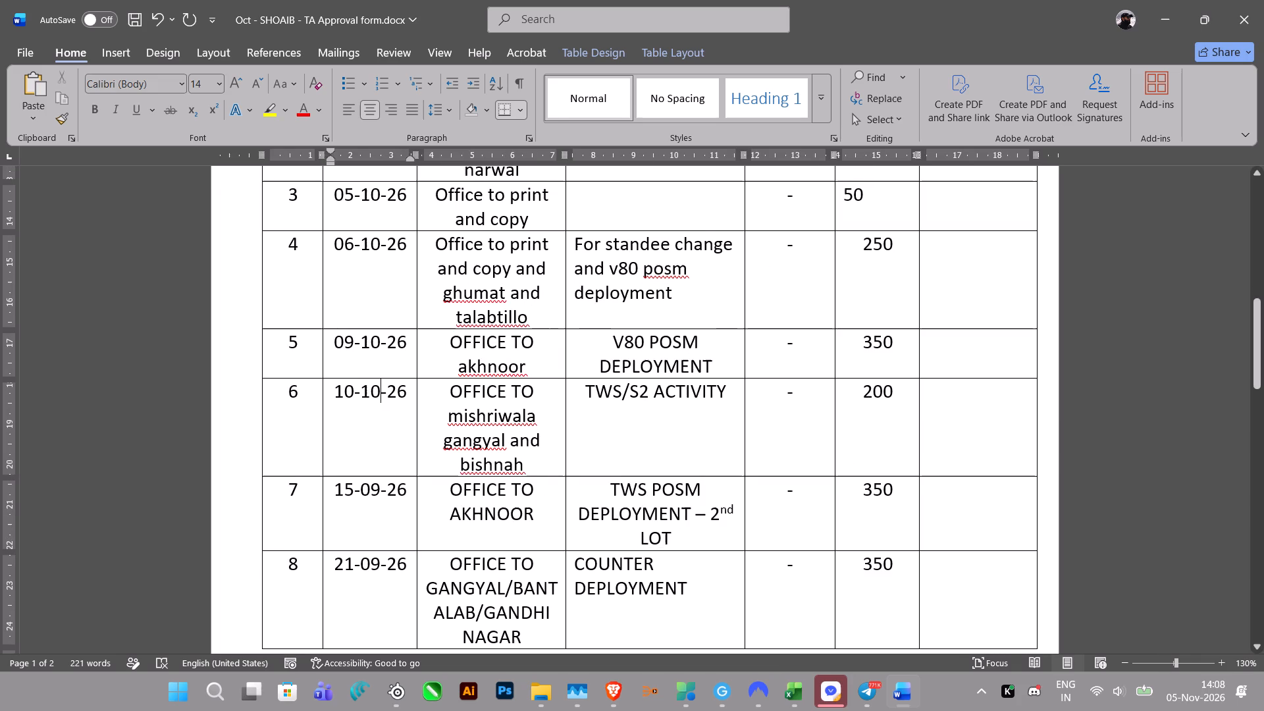
pyautogui.keyDown('ctrl'); pyautogui.scroll(-2, 492, 473); pyautogui.keyUp('ctrl')
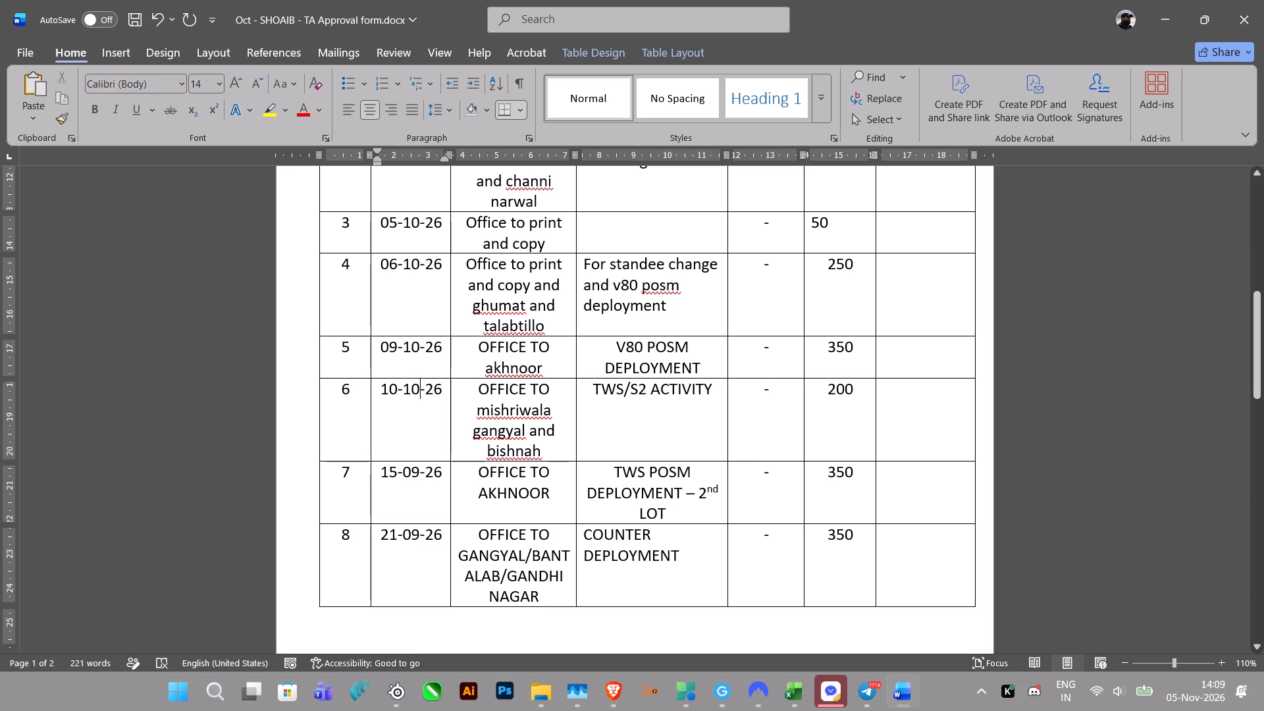
pyautogui.click(714, 390)
pyautogui.press('BackSpace')
pyautogui.press('BackSpace')
pyautogui.press('BackSpace')
pyautogui.press('BackSpace')
pyautogui.press('BackSpace')
pyautogui.press('BackSpace')
pyautogui.press('BackSpace')
pyautogui.press('BackSpace')
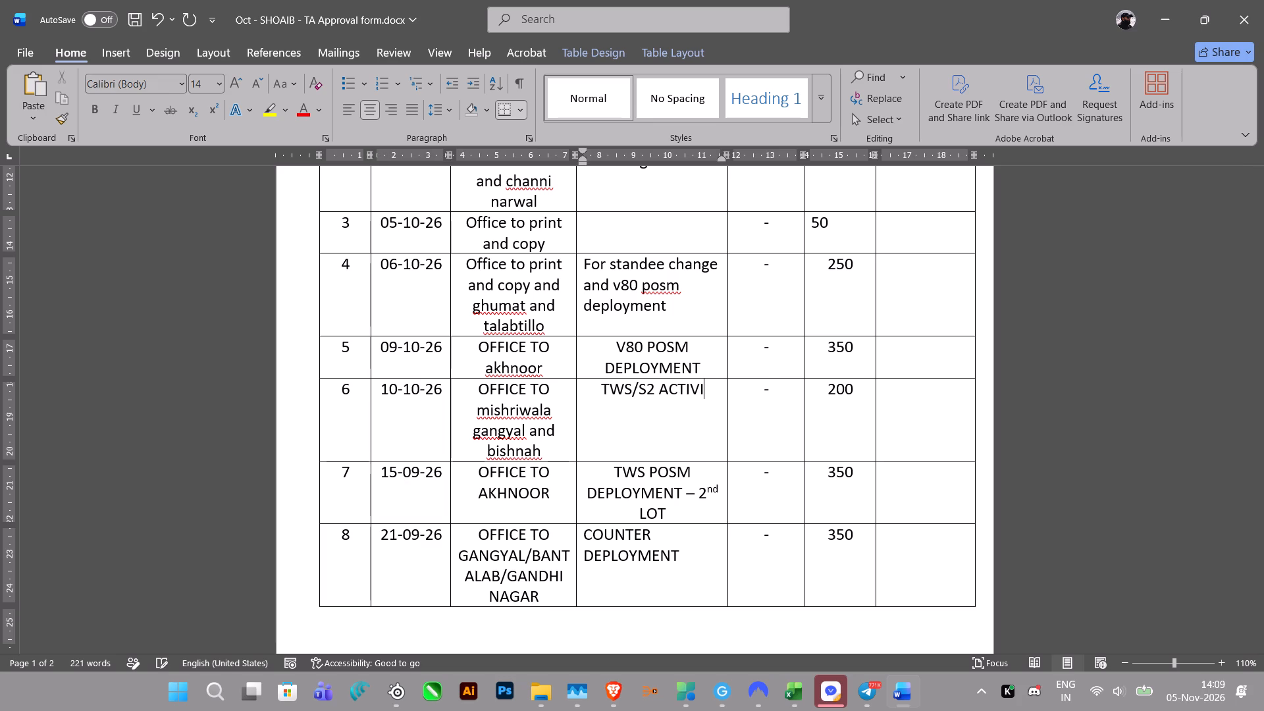
pyautogui.press('BackSpace')
pyautogui.press('BackSpace')
pyautogui.press('BackSpace')
pyautogui.press('BackSpace')
pyautogui.press('BackSpace')
pyautogui.press('BackSpace')
pyautogui.press('BackSpace')
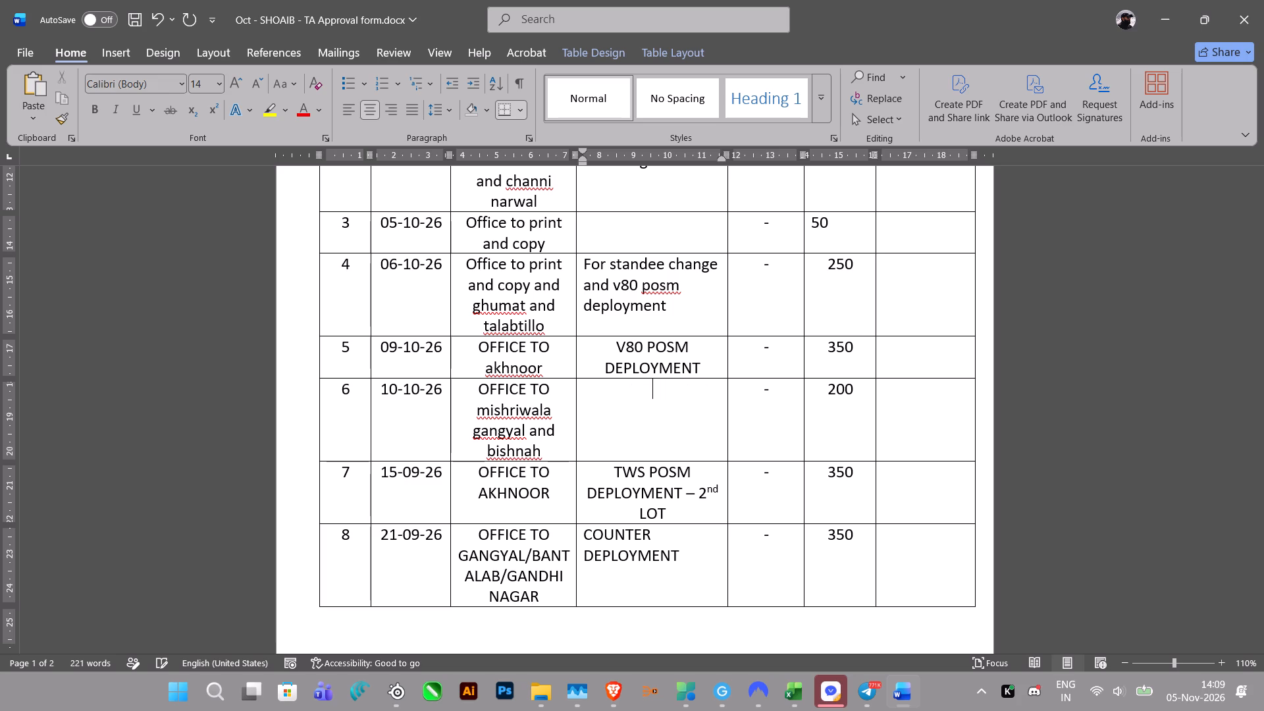
pyautogui.write('fixture')
pyautogui.press('space')
pyautogui.write('de')
pyautogui.write('ploymn')
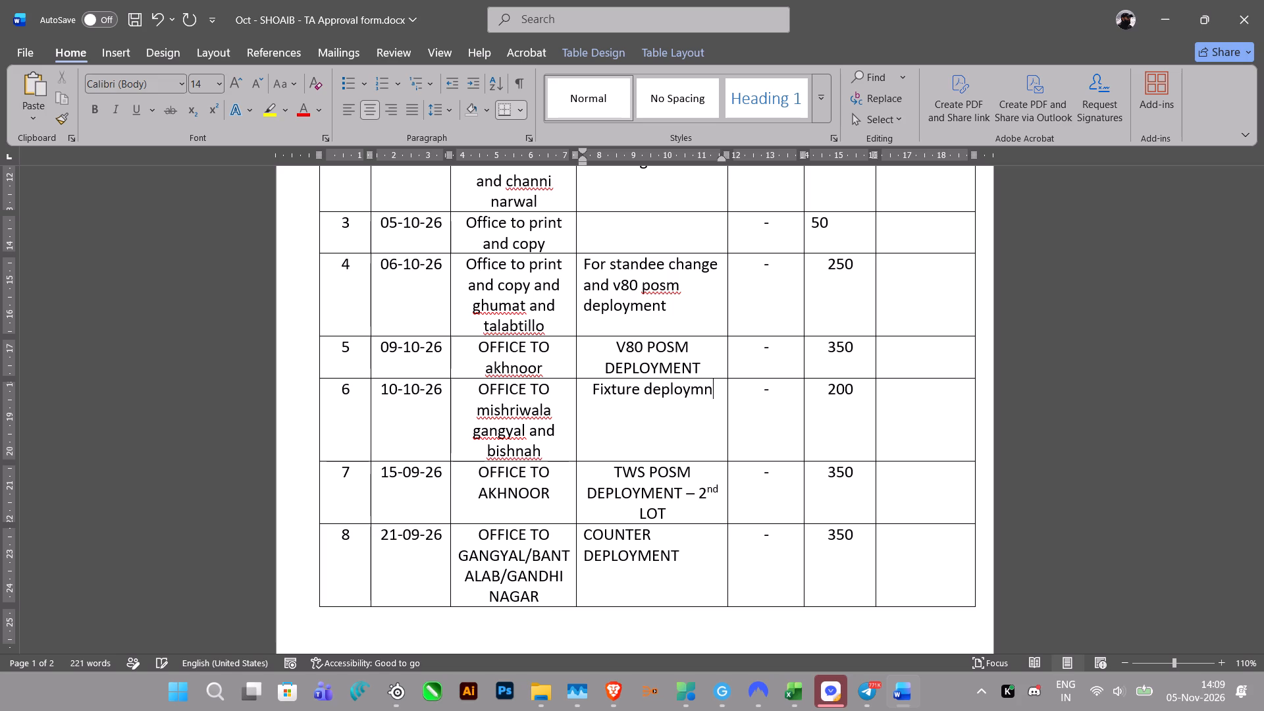
pyautogui.press('BackSpace')
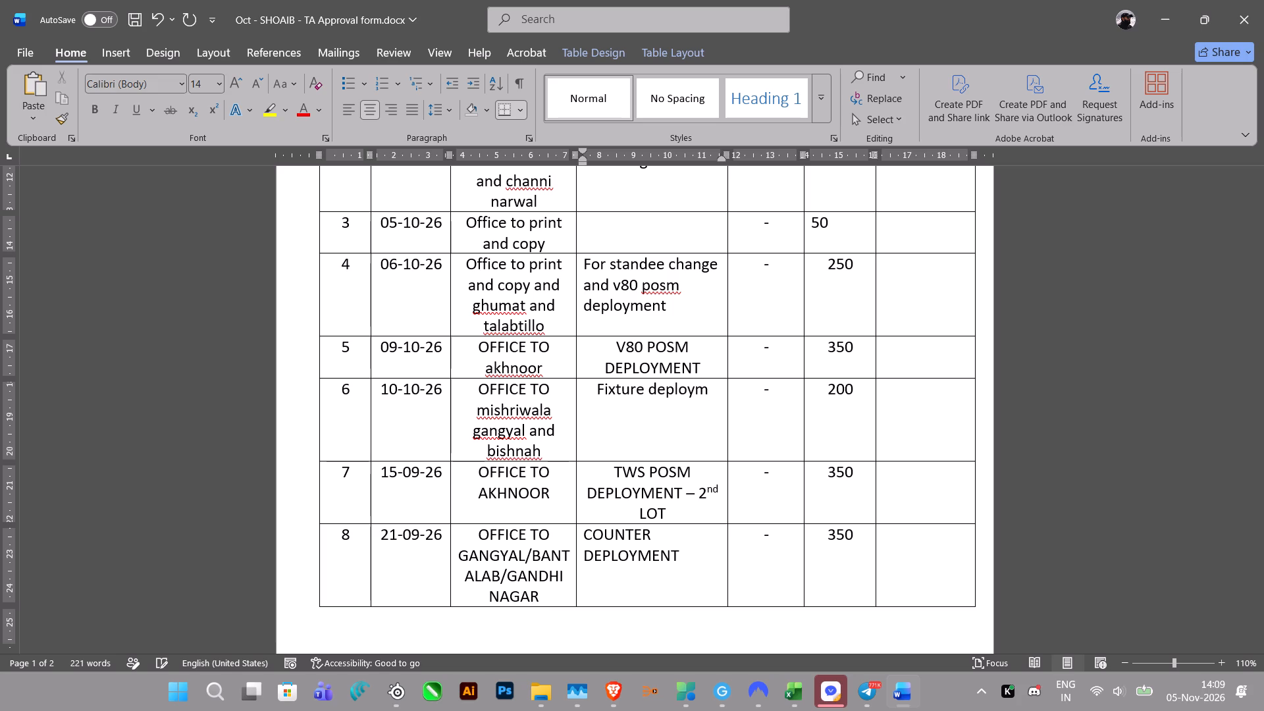
pyautogui.press('r')
pyautogui.press('BackSpace')
pyautogui.write('ent')
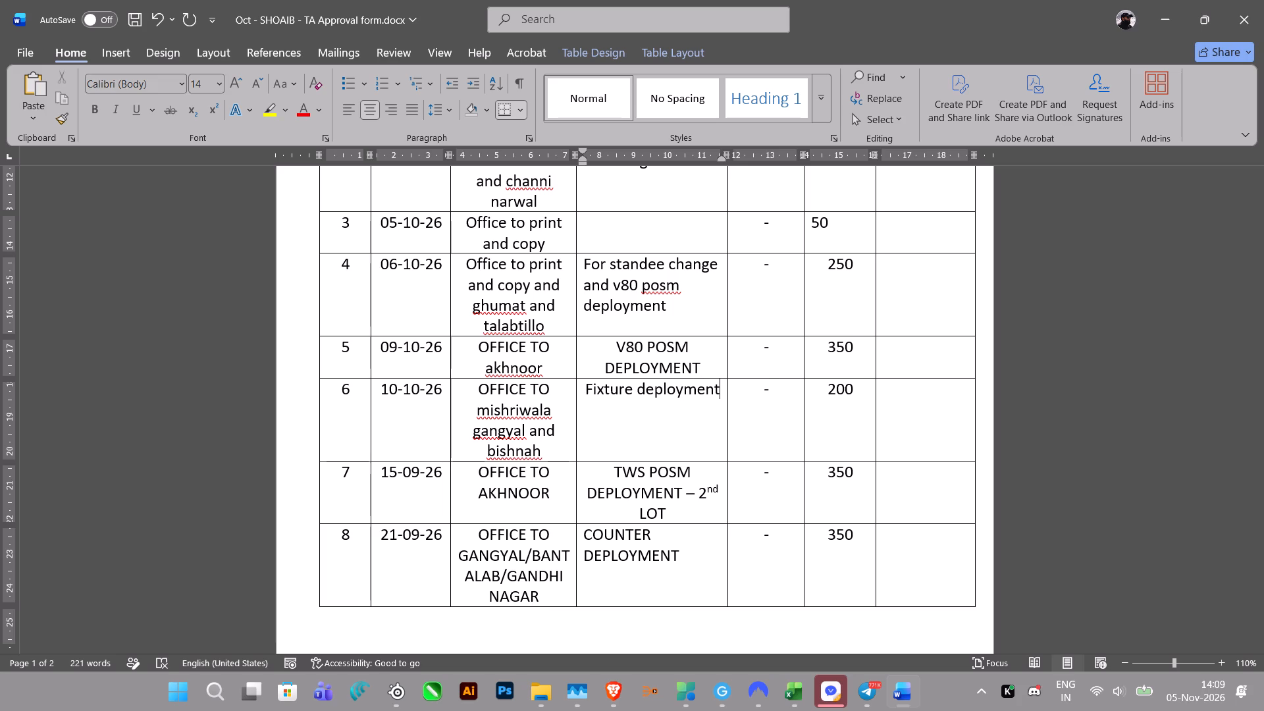
# Change row 6's amount to 550.
pyautogui.press('Right')
pyautogui.press('Right')
pyautogui.press('Right')
pyautogui.press('Right')
pyautogui.press('Right')
pyautogui.press('BackSpace')
pyautogui.press('BackSpace')
pyautogui.write('55')
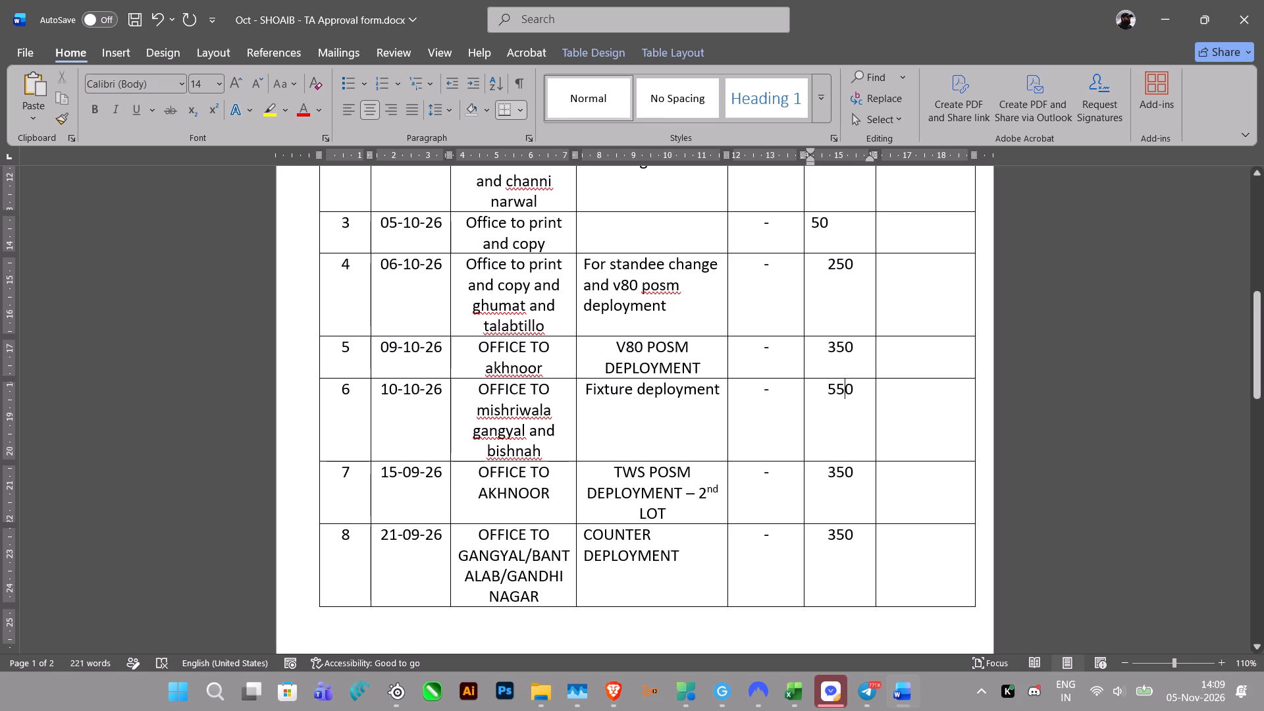
# Change row 7's Date to 12-10-26.
pyautogui.click(396, 469)
pyautogui.press('BackSpace')
pyautogui.press('2')
pyautogui.press('Right')
pyautogui.press('Right')
pyautogui.press('Right')
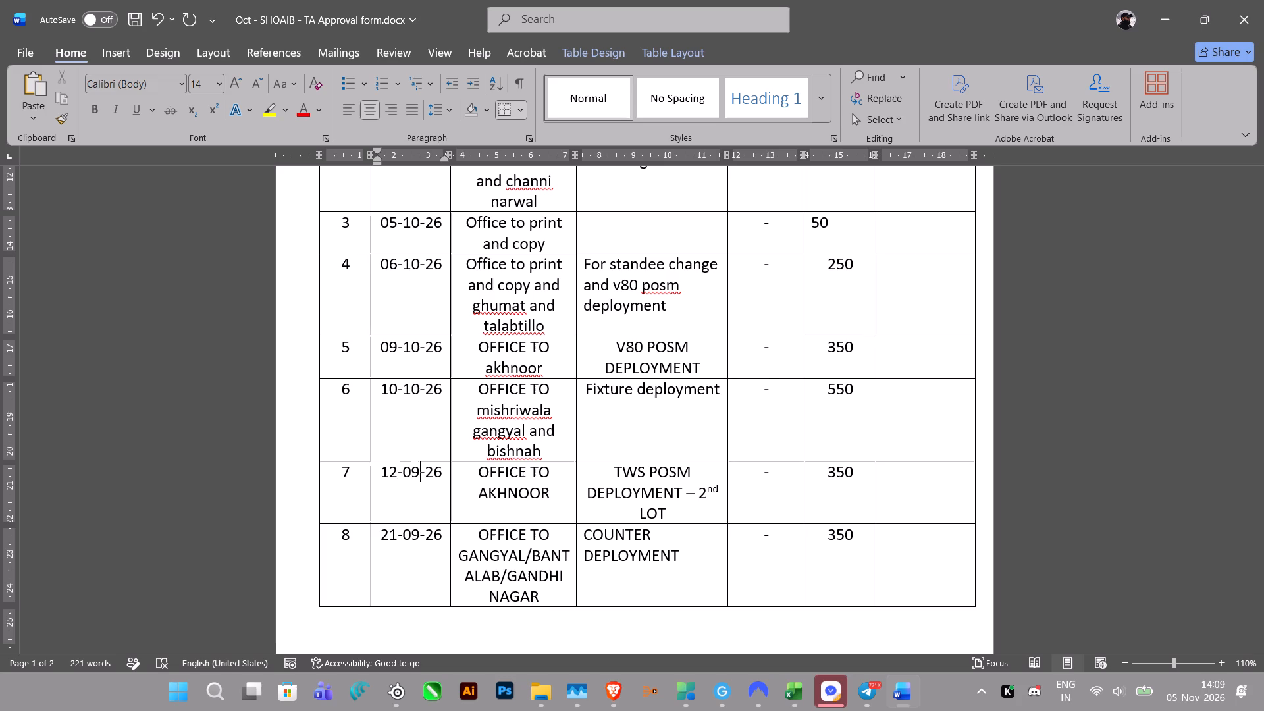
pyautogui.press('BackSpace')
pyautogui.press('BackSpace')
pyautogui.write('10')
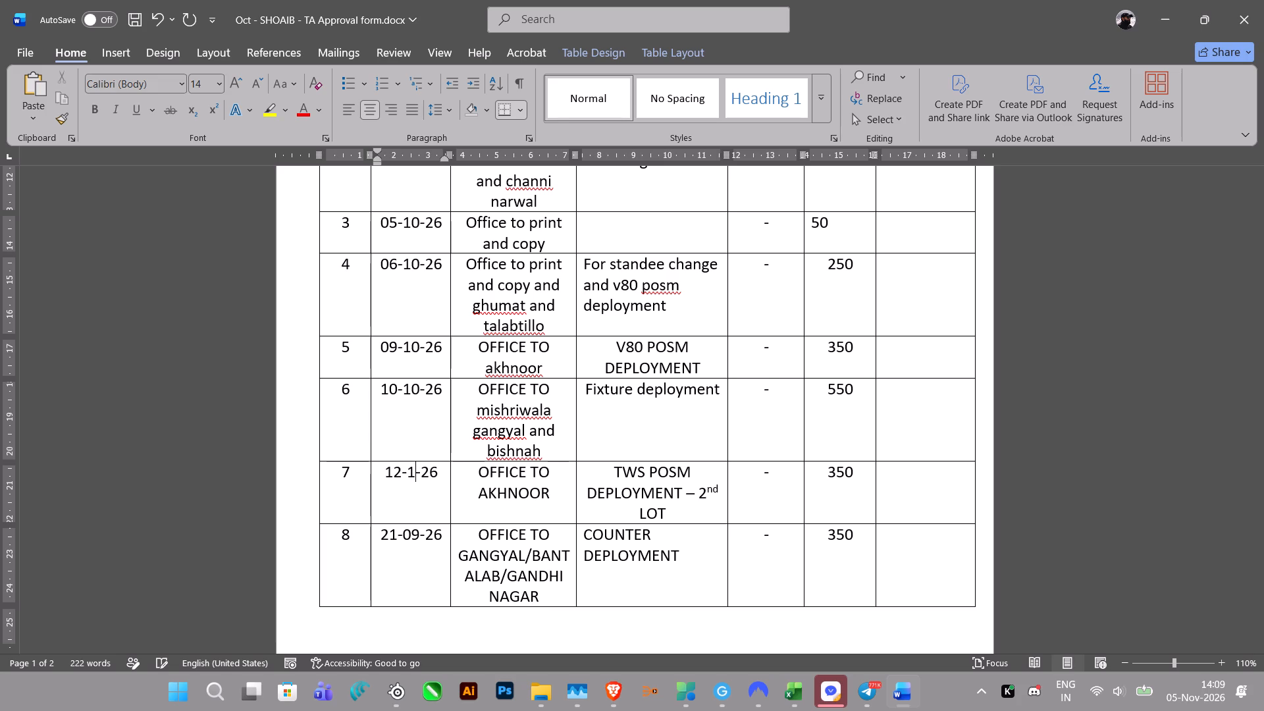
# Change row 7's travel entry to "OFFICE TO vivo exclusive store".
pyautogui.click(552, 494)
pyautogui.press('BackSpace')
pyautogui.press('BackSpace')
pyautogui.press('BackSpace')
pyautogui.press('BackSpace')
pyautogui.press('BackSpace')
pyautogui.press('BackSpace')
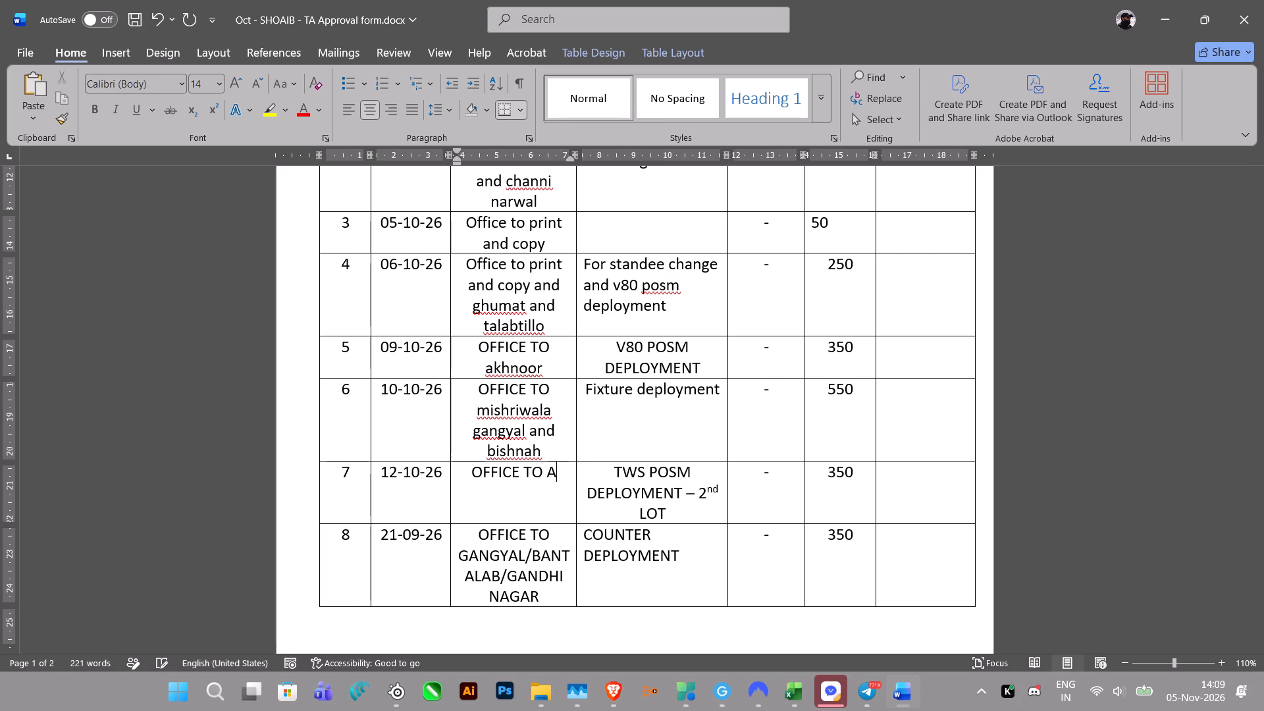
pyautogui.press('BackSpace')
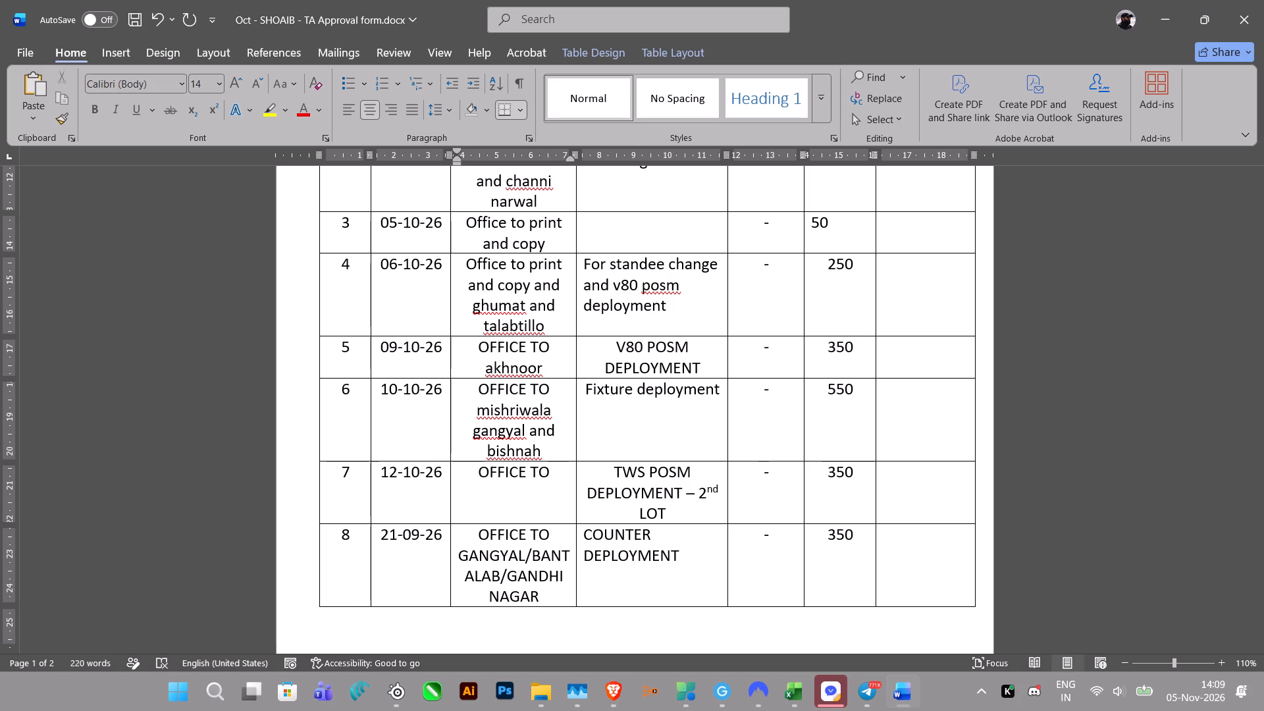
pyautogui.write('vivo')
pyautogui.press('space')
pyautogui.write('exclu')
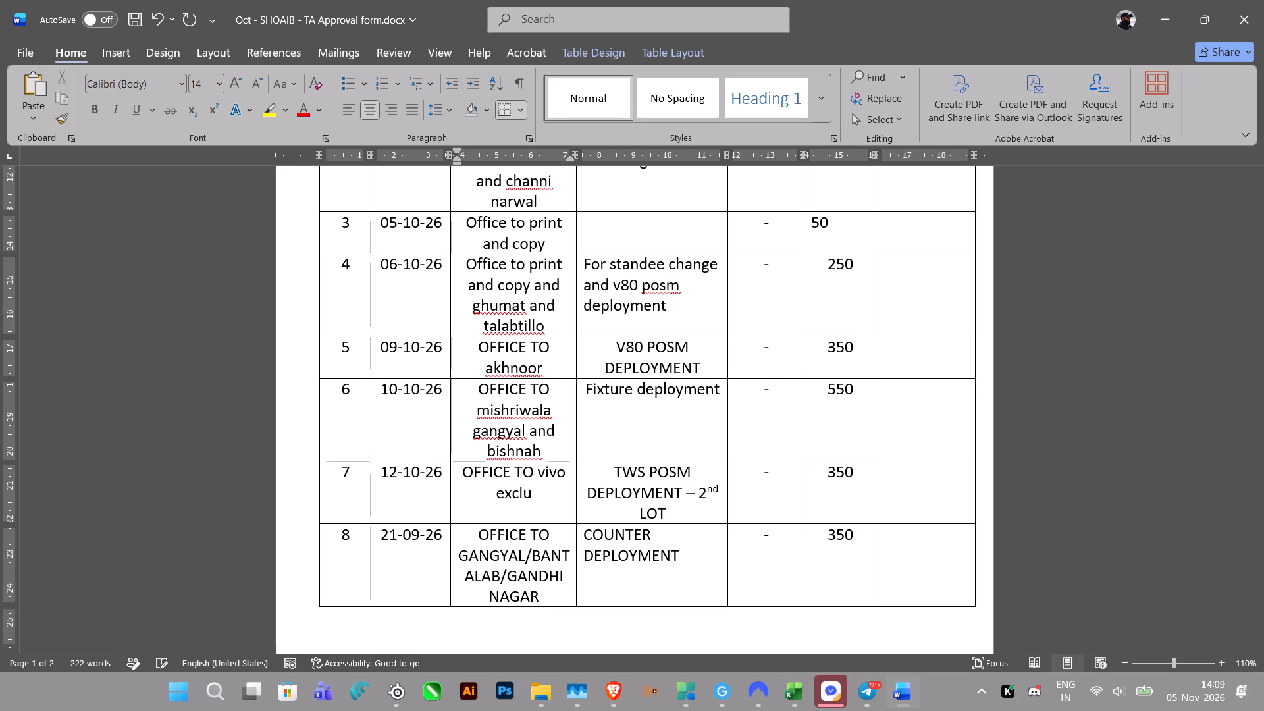
pyautogui.write('sive')
pyautogui.press('space')
pyautogui.write('s')
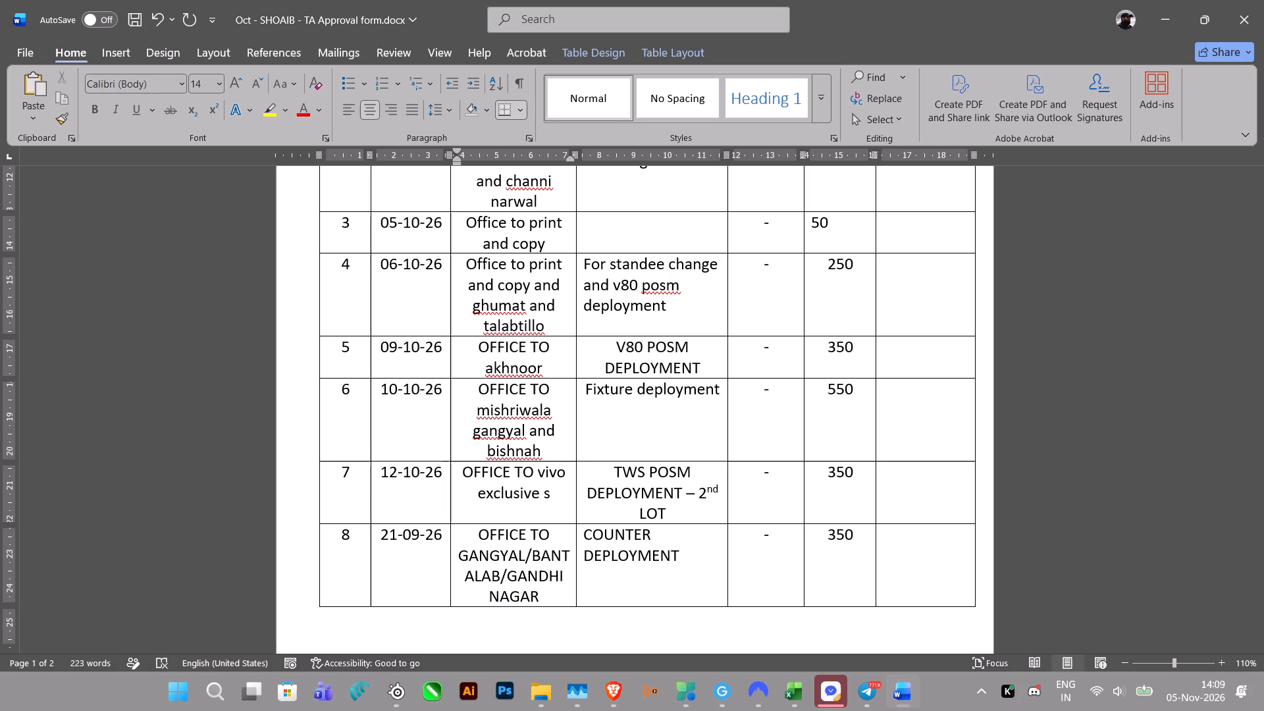
pyautogui.write('tore')
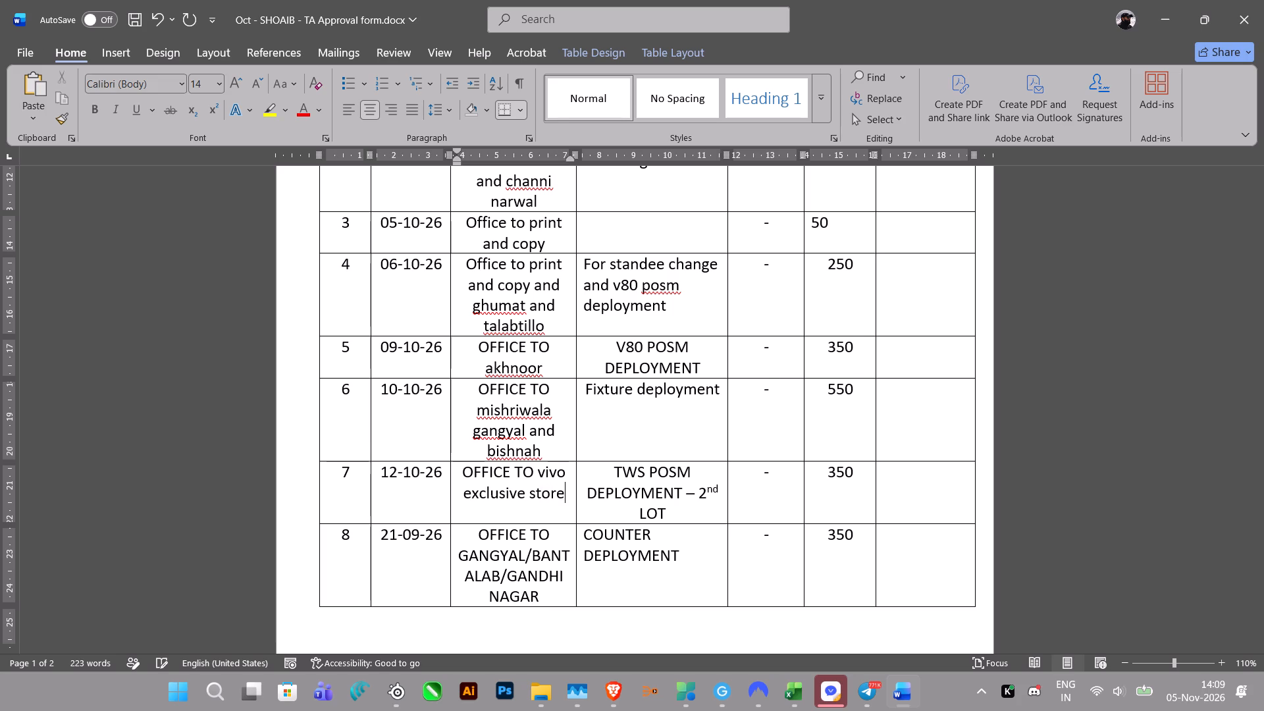
# Replace row 7's visit purpose with "X fold prop deployment".
pyautogui.click(695, 515)
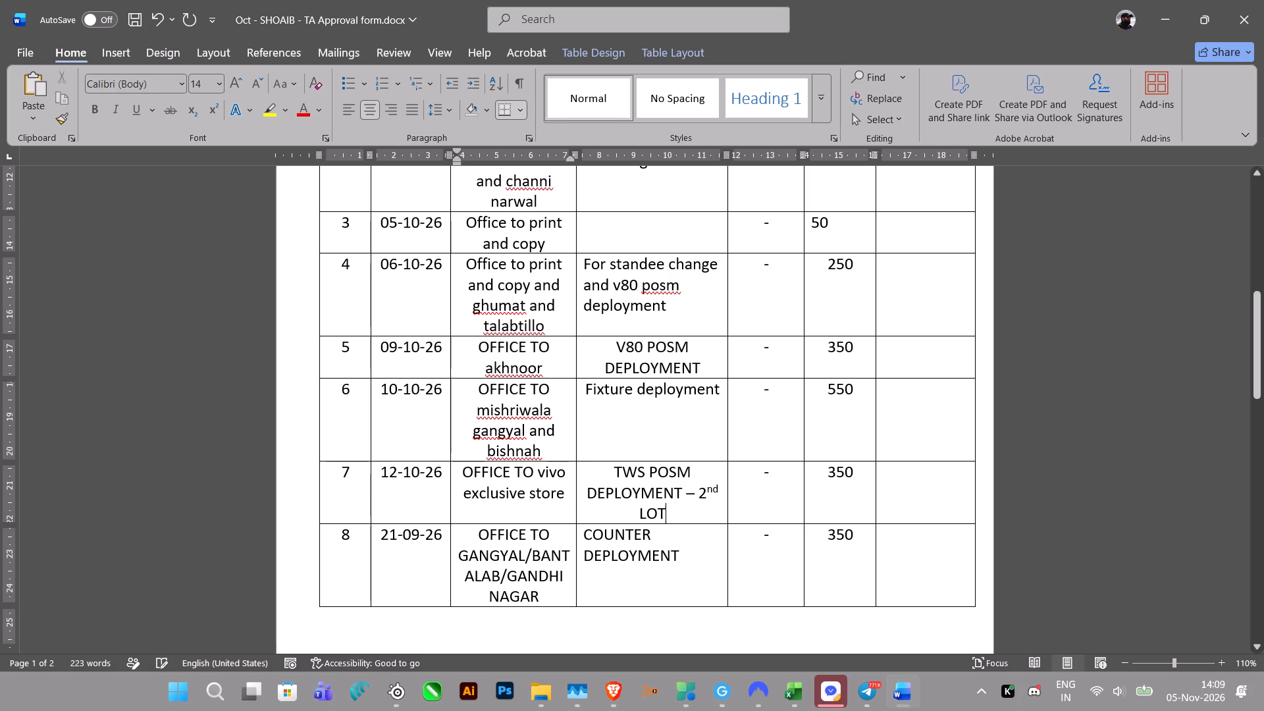
pyautogui.press('BackSpace')
pyautogui.press('BackSpace')
pyautogui.press('BackSpace')
pyautogui.press('BackSpace')
pyautogui.press('BackSpace')
pyautogui.press('BackSpace')
pyautogui.press('BackSpace')
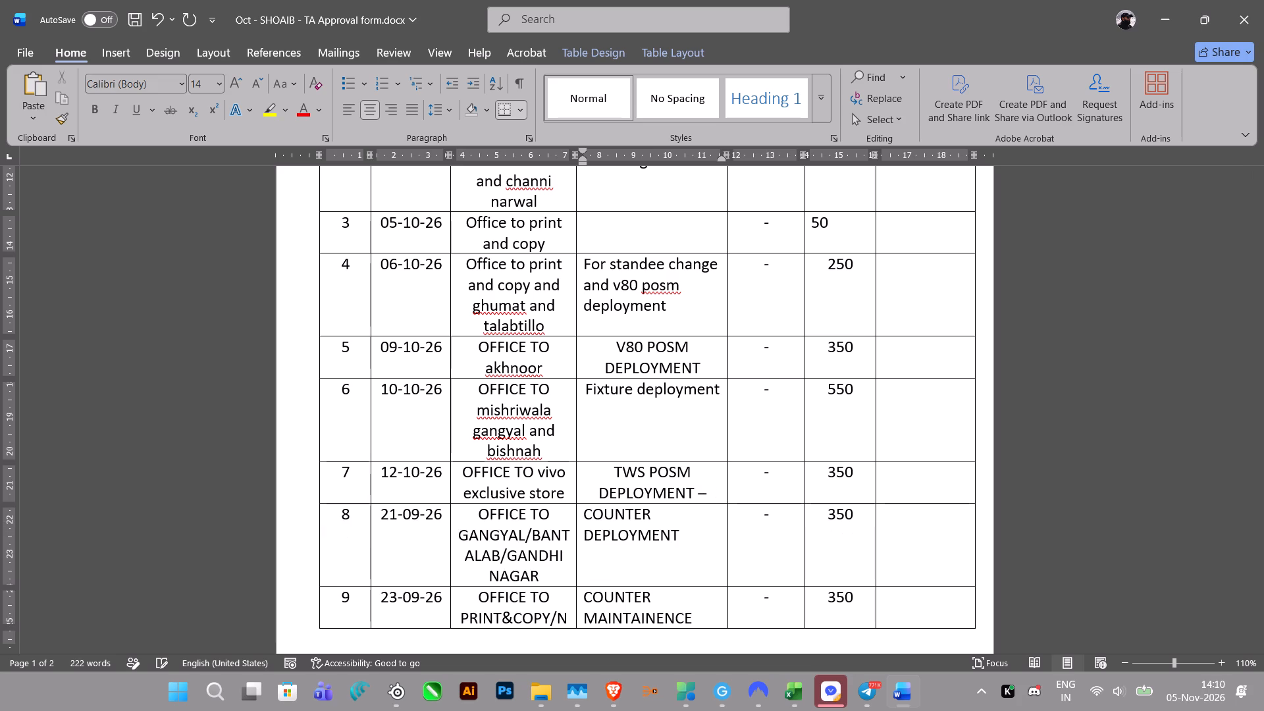
pyautogui.press('BackSpace')
pyautogui.press('BackSpace')
pyautogui.press('BackSpace')
pyautogui.press('BackSpace')
pyautogui.press('BackSpace')
pyautogui.press('BackSpace')
pyautogui.press('BackSpace')
pyautogui.press('BackSpace')
pyautogui.press('BackSpace')
pyautogui.press('BackSpace')
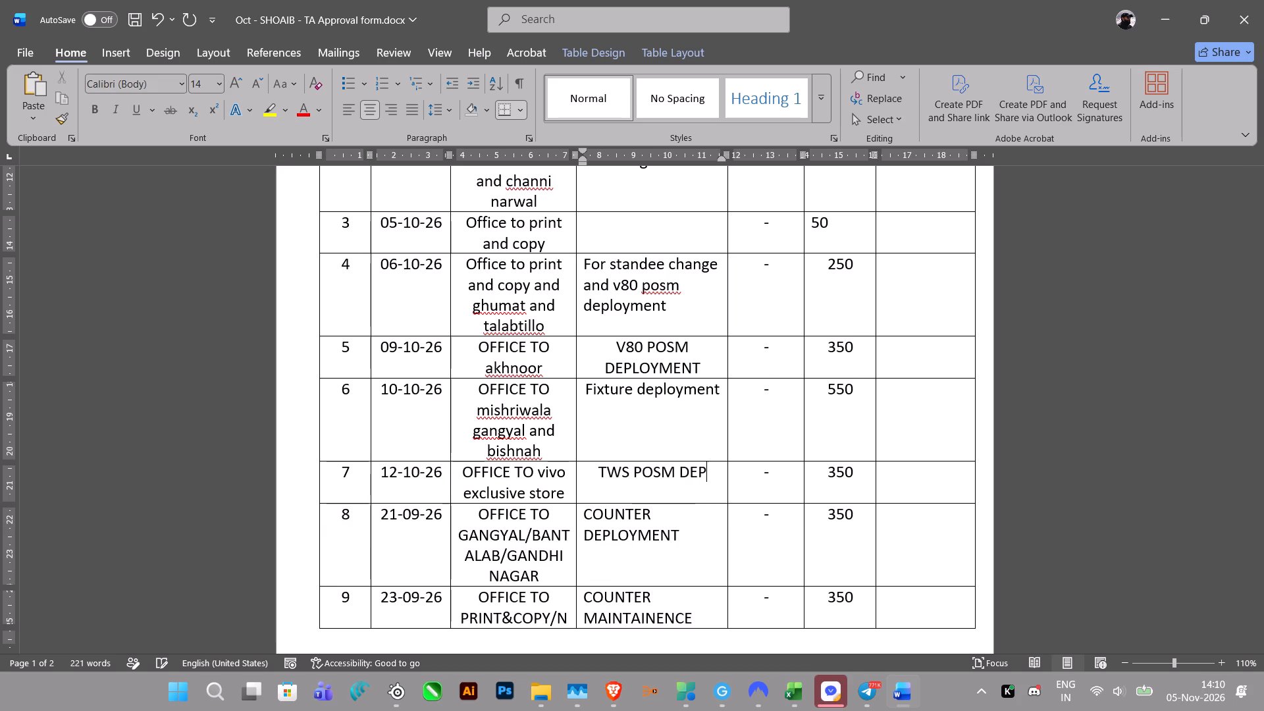
pyautogui.press('BackSpace')
pyautogui.press('BackSpace')
pyautogui.press('BackSpace')
pyautogui.press('BackSpace')
pyautogui.press('BackSpace')
pyautogui.press('BackSpace')
pyautogui.press('BackSpace')
pyautogui.press('BackSpace')
pyautogui.press('BackSpace')
pyautogui.press('BackSpace')
pyautogui.press('BackSpace')
pyautogui.press('BackSpace')
pyautogui.press('BackSpace')
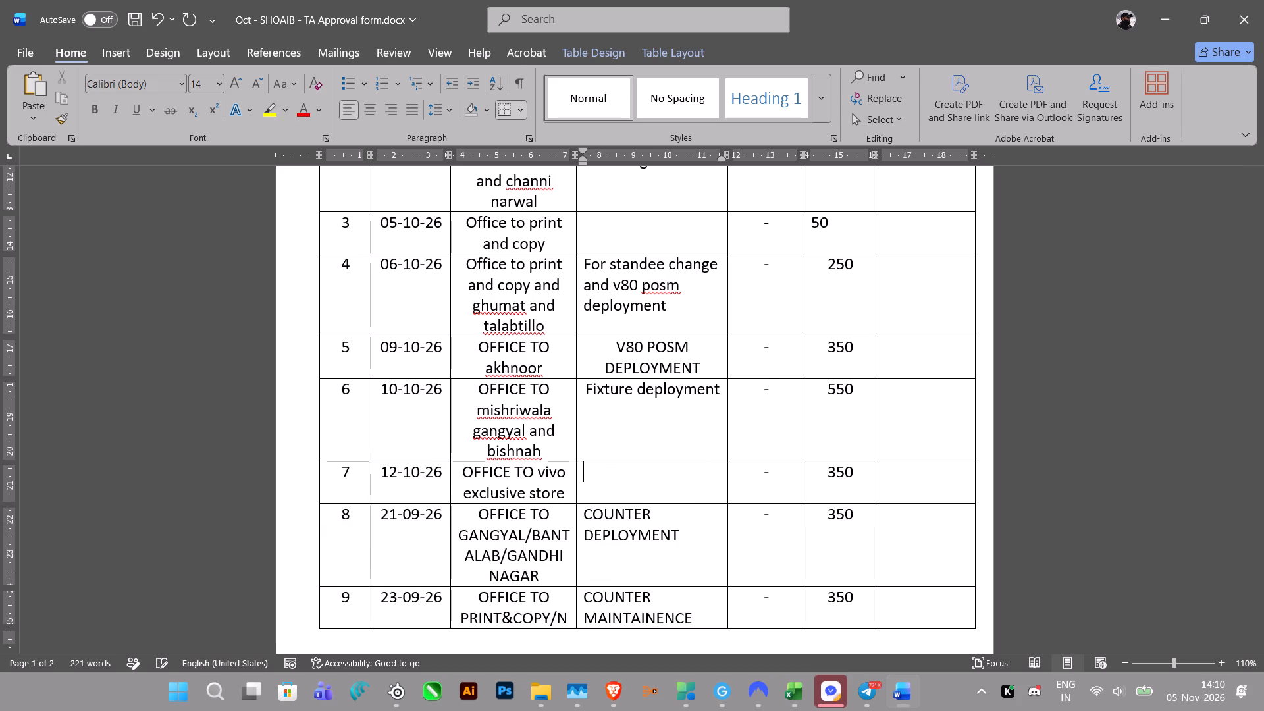
pyautogui.press('x')
pyautogui.press('space')
pyautogui.write('fold')
pyautogui.press('space')
pyautogui.write('pri')
pyautogui.press('BackSpace')
pyautogui.write('op depl')
pyautogui.press('u')
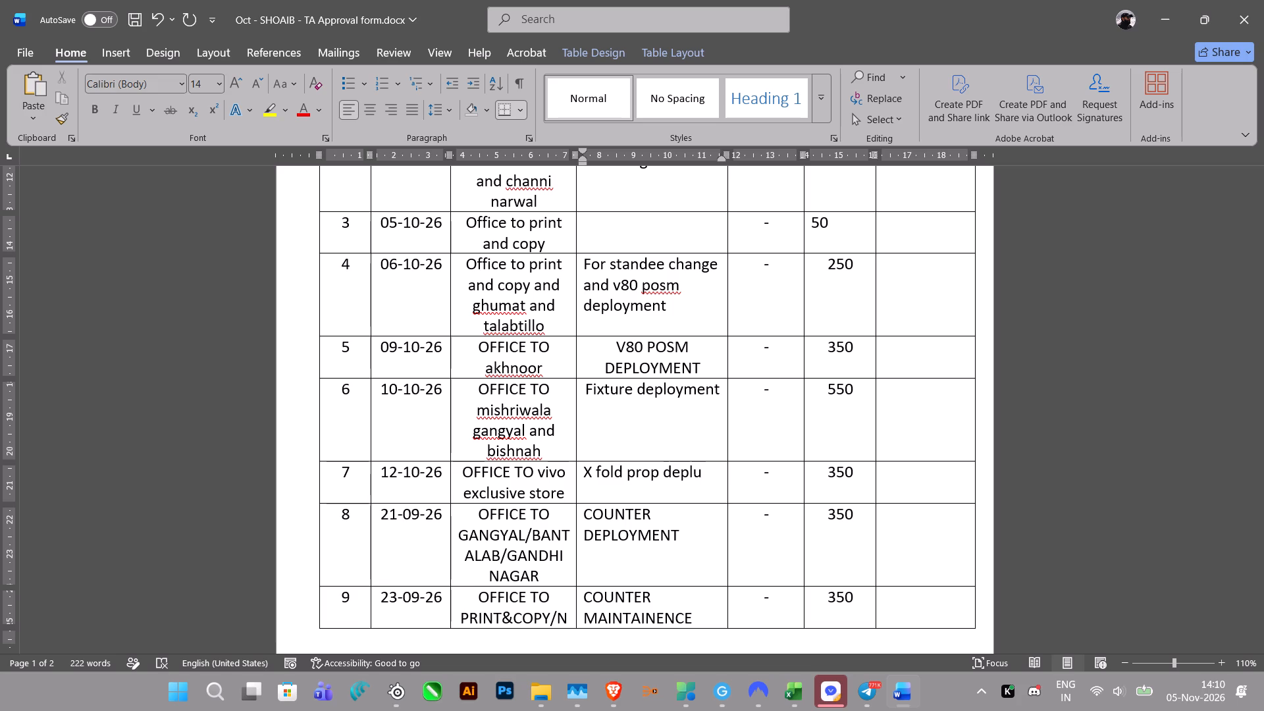
pyautogui.press('BackSpace')
pyautogui.write('oym')
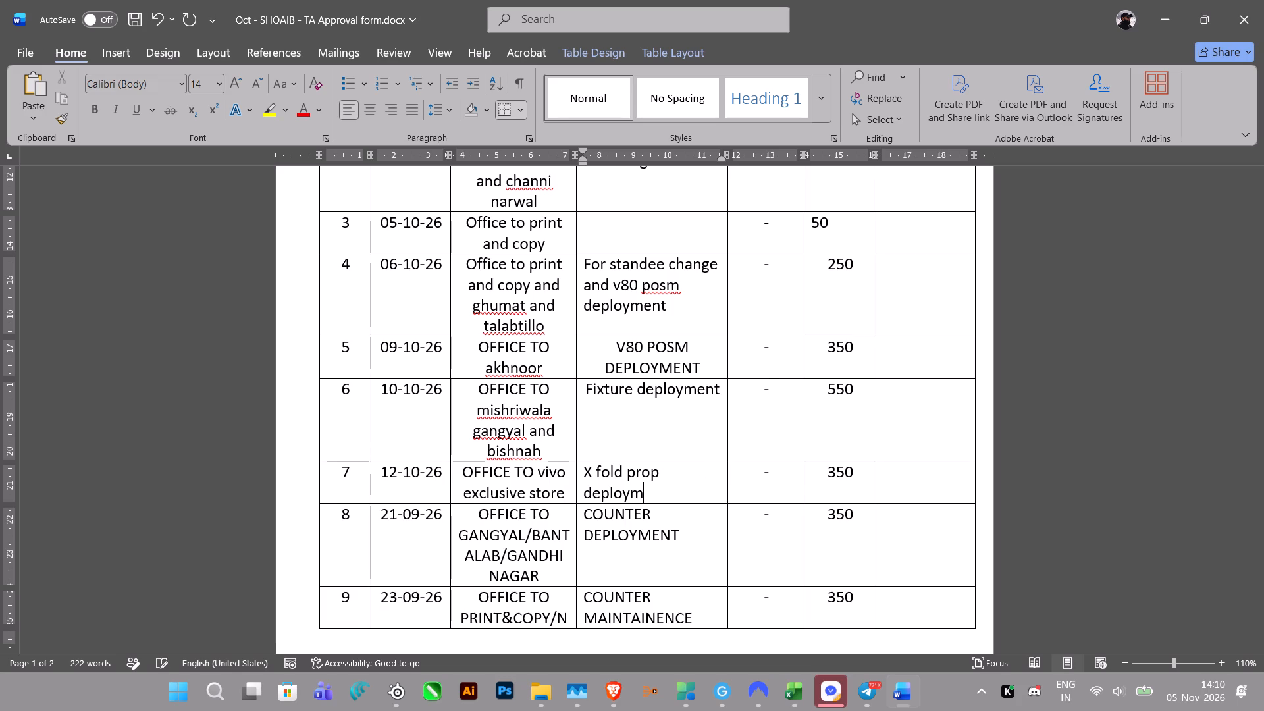
pyautogui.press('e')
pyautogui.write('nt')
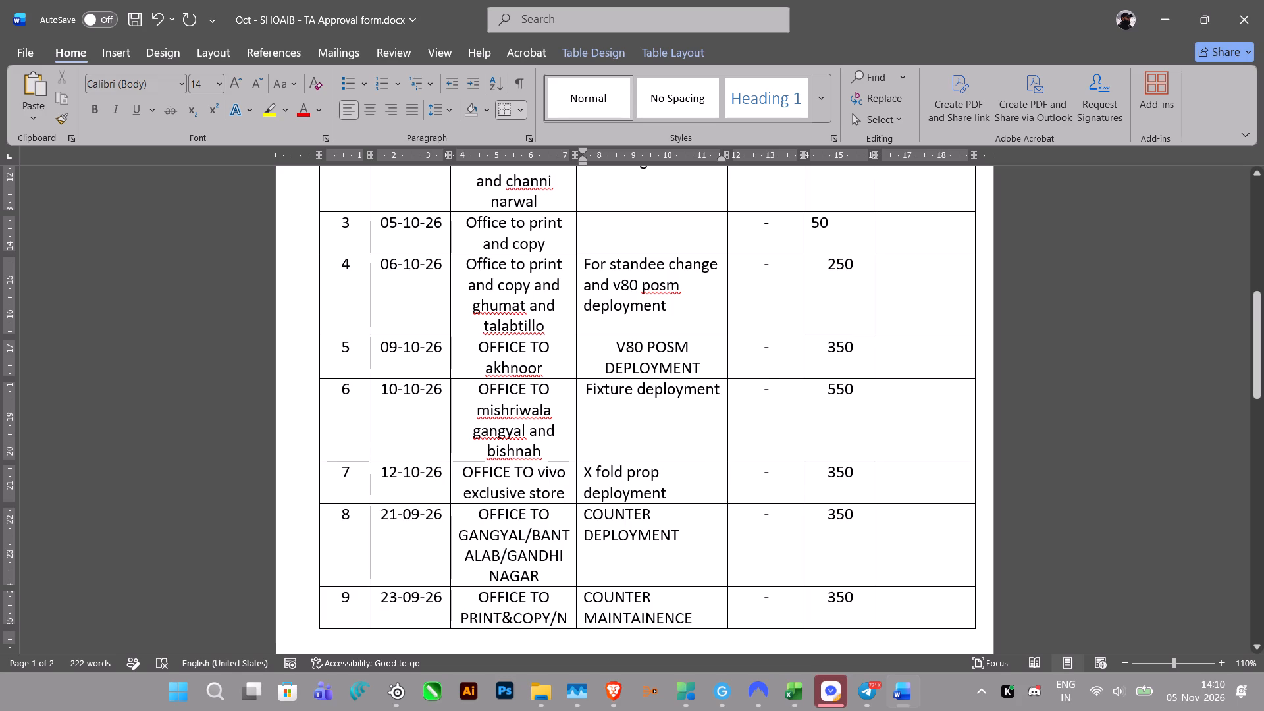
# Change row 7's amount to 100.
pyautogui.click(860, 470)
pyautogui.press('BackSpace')
pyautogui.press('BackSpace')
pyautogui.press('BackSpace')
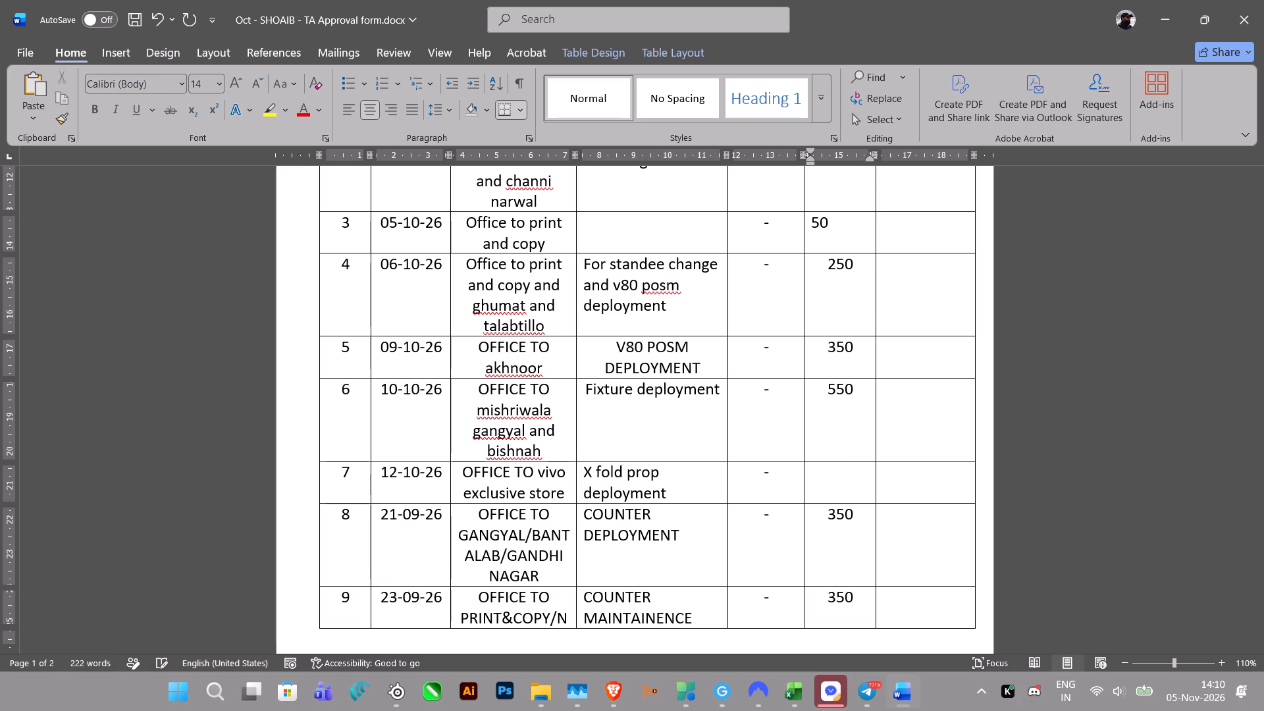
pyautogui.write('100')
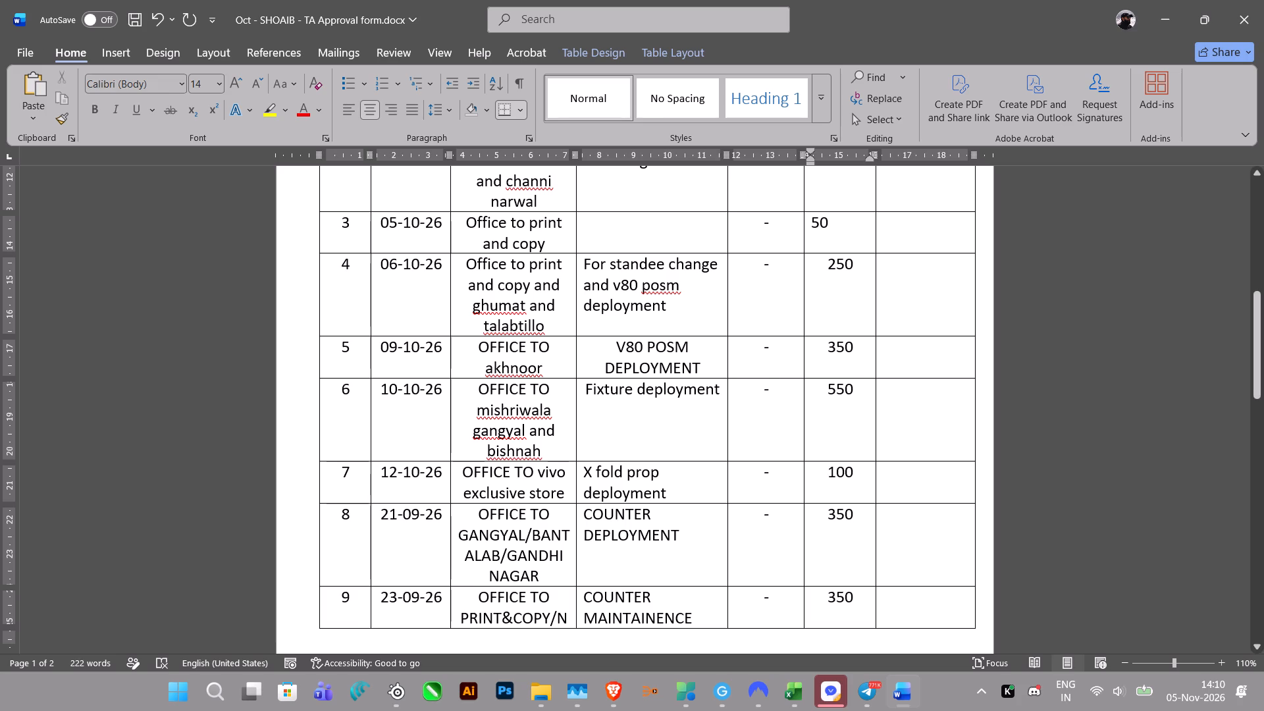
# Change row 8's Date to 15-10-26.
pyautogui.click(398, 514)
pyautogui.press('BackSpace')
pyautogui.press('BackSpace')
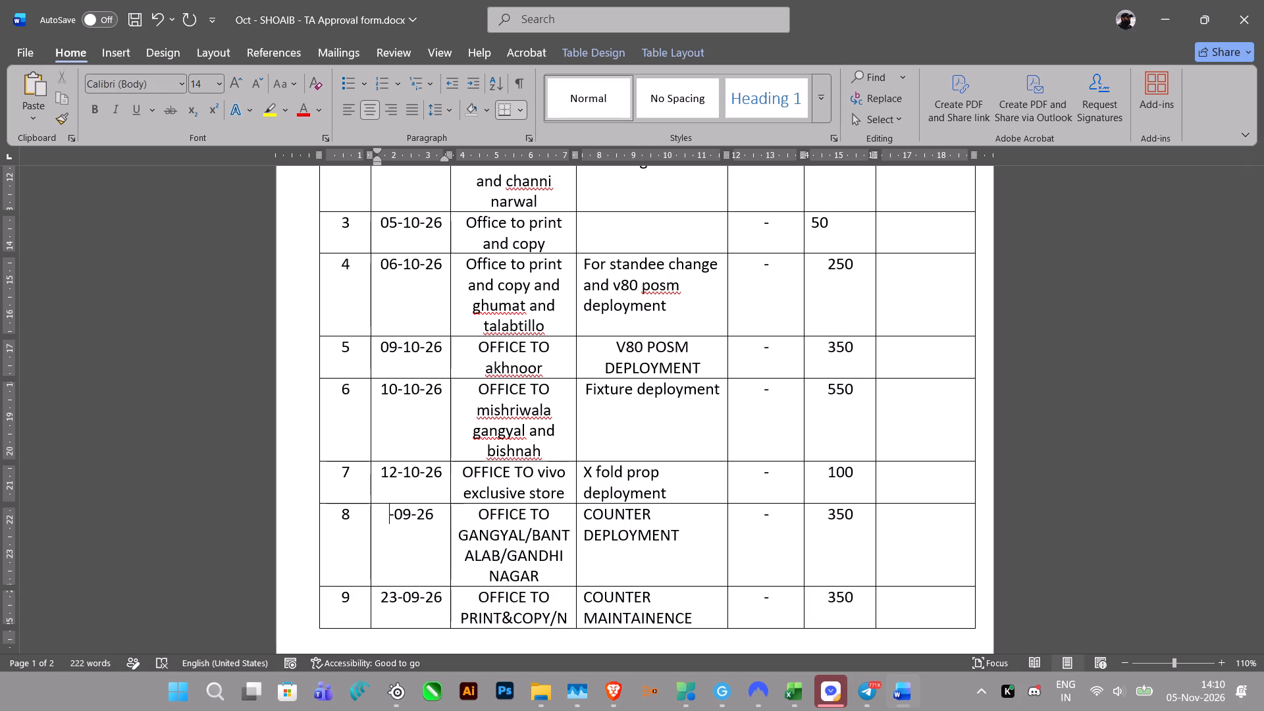
pyautogui.write('15')
pyautogui.press('Right')
pyautogui.press('Right')
pyautogui.press('Right')
pyautogui.press('BackSpace')
pyautogui.press('BackSpace')
pyautogui.write('10')
# Change row 8's travel entry to "OFFICE TO new city".
pyautogui.press('Right')
pyautogui.press('Right')
pyautogui.press('Right')
pyautogui.press('Right')
pyautogui.press('Right')
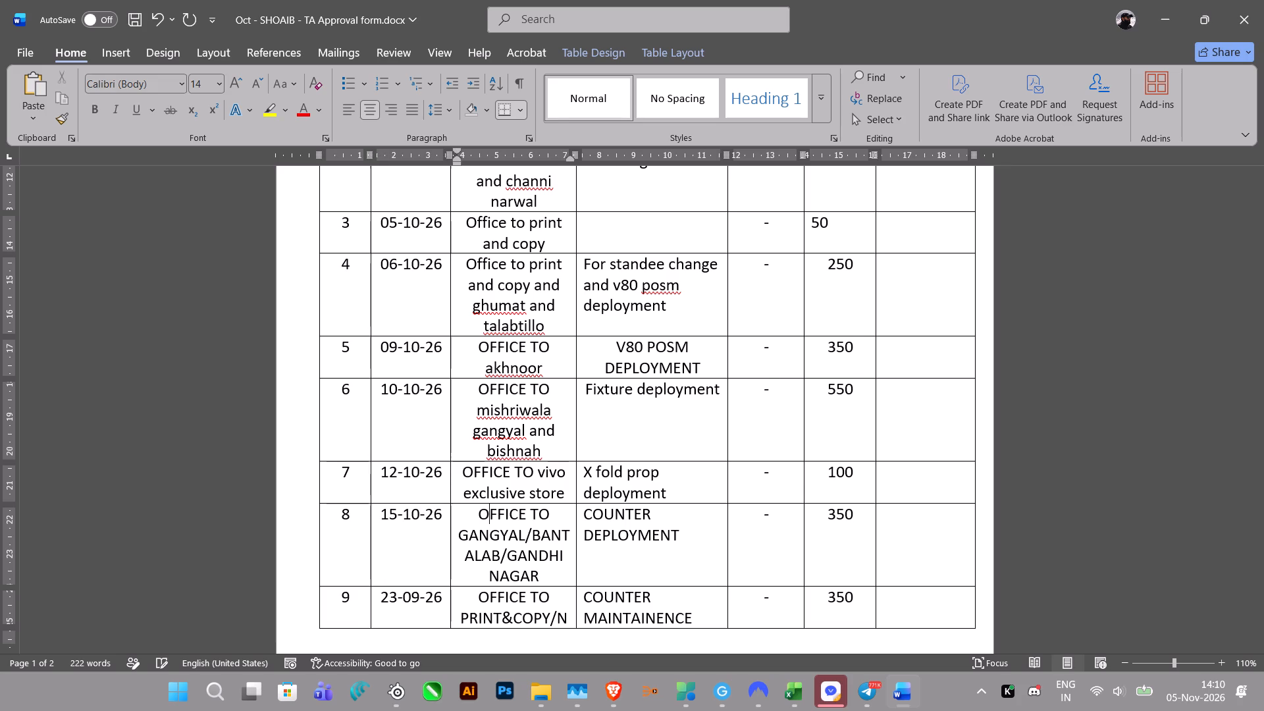
pyautogui.press('Right')
pyautogui.press('Down')
pyautogui.press('Down')
pyautogui.press('Up')
pyautogui.press('Down')
pyautogui.press('Down')
pyautogui.press('Right')
pyautogui.press('Right')
pyautogui.press('Right')
pyautogui.press('Right')
pyautogui.press('BackSpace')
pyautogui.press('BackSpace')
pyautogui.press('BackSpace')
pyautogui.press('BackSpace')
pyautogui.press('BackSpace')
pyautogui.press('BackSpace')
pyautogui.press('BackSpace')
pyautogui.press('BackSpace')
pyautogui.press('BackSpace')
pyautogui.press('BackSpace')
pyautogui.press('BackSpace')
pyautogui.press('BackSpace')
pyautogui.press('BackSpace')
pyautogui.press('BackSpace')
pyautogui.press('BackSpace')
pyautogui.press('BackSpace')
pyautogui.press('BackSpace')
pyautogui.press('BackSpace')
pyautogui.press('BackSpace')
pyautogui.press('BackSpace')
pyautogui.press('BackSpace')
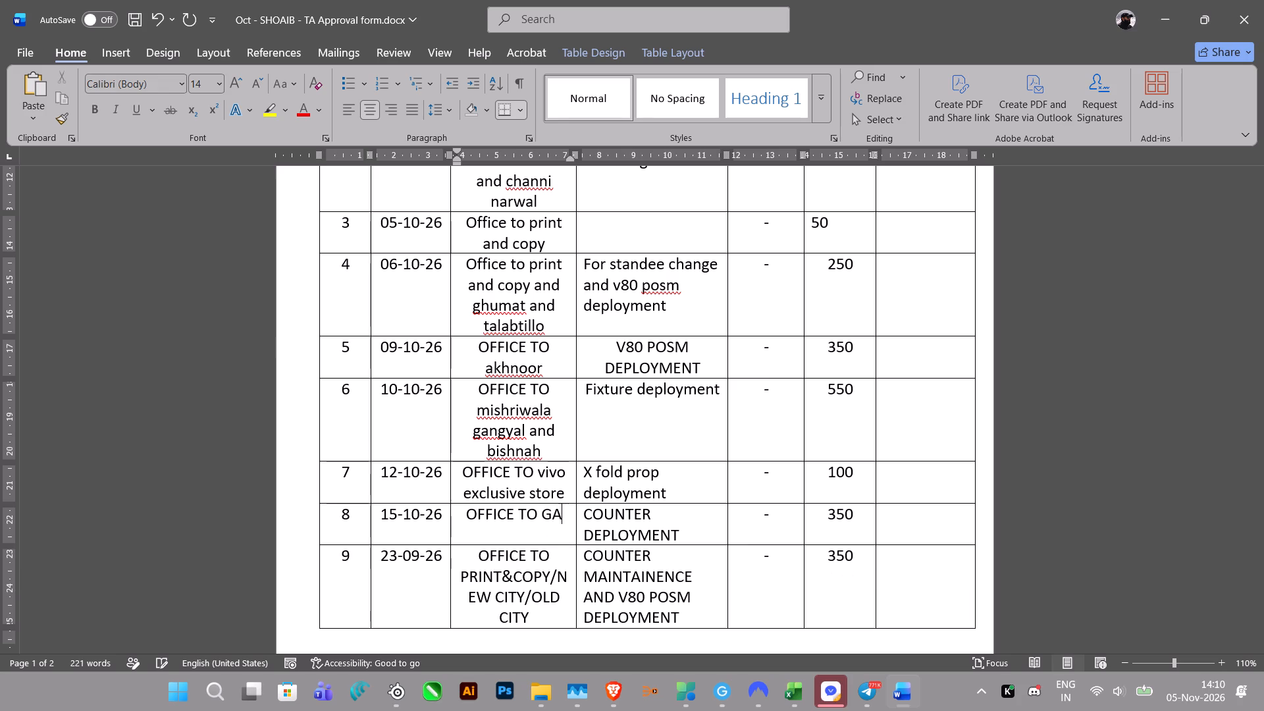
pyautogui.press('BackSpace')
pyautogui.press('BackSpace')
pyautogui.write('new city')
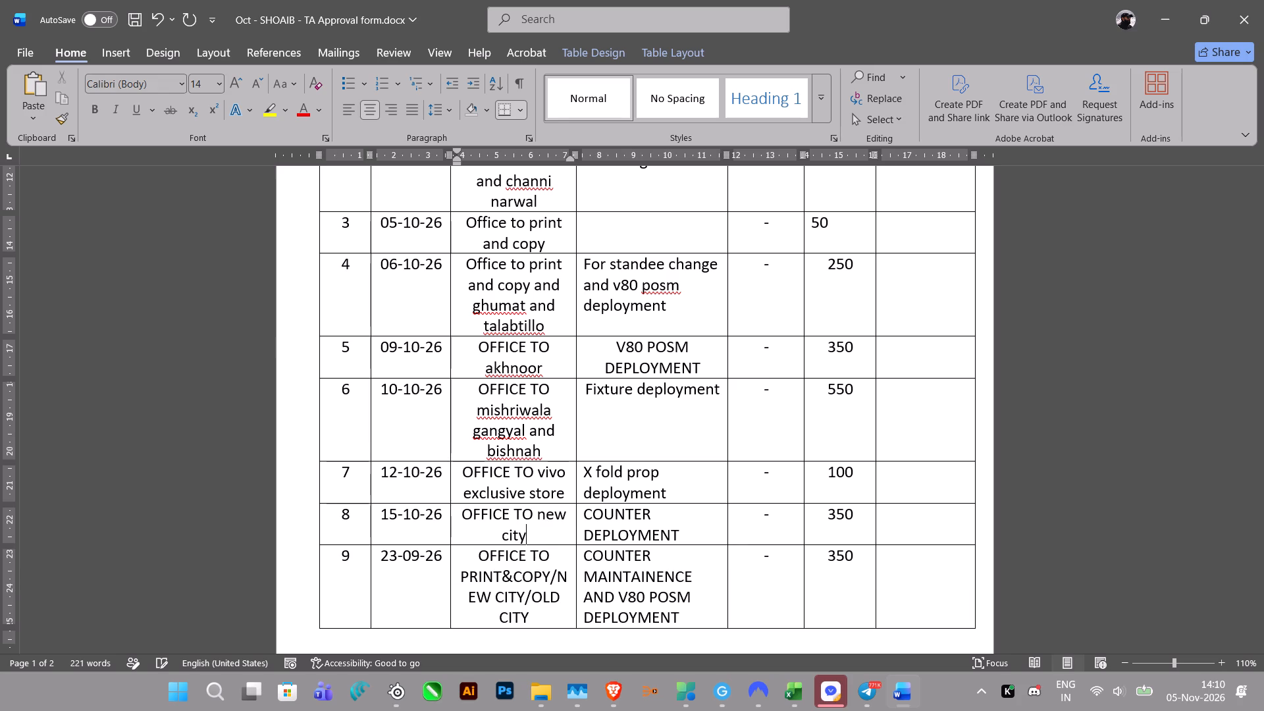
# Replace row 8's visit purpose with "V80 audit".
pyautogui.press('Right')
pyautogui.press('Right')
pyautogui.press('Right')
pyautogui.press('Right')
pyautogui.press('Down')
pyautogui.press('Right')
pyautogui.press('Right')
pyautogui.press('Right')
pyautogui.press('Right')
pyautogui.press('Right')
pyautogui.press('Right')
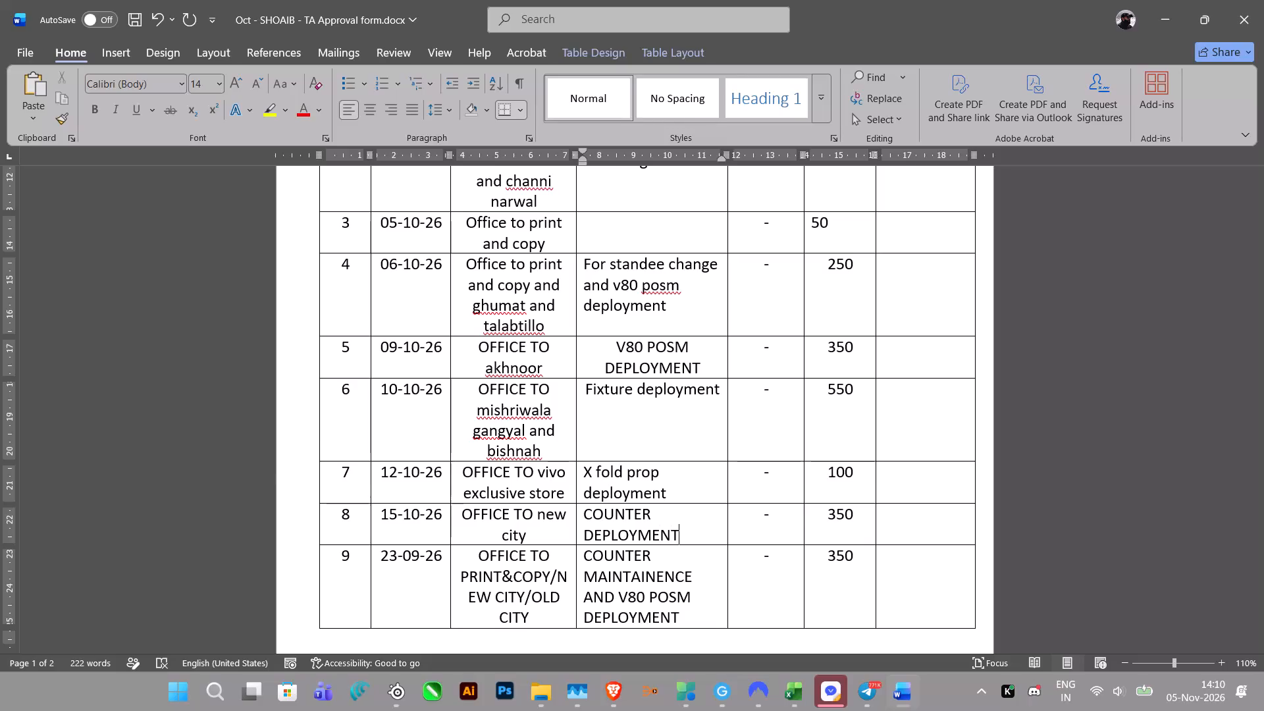
pyautogui.press('BackSpace')
pyautogui.press('BackSpace')
pyautogui.press('BackSpace')
pyautogui.press('BackSpace')
pyautogui.press('BackSpace')
pyautogui.press('BackSpace')
pyautogui.press('BackSpace')
pyautogui.press('BackSpace')
pyautogui.press('BackSpace')
pyautogui.press('BackSpace')
pyautogui.press('BackSpace')
pyautogui.press('BackSpace')
pyautogui.press('BackSpace')
pyautogui.press('BackSpace')
pyautogui.press('BackSpace')
pyautogui.press('BackSpace')
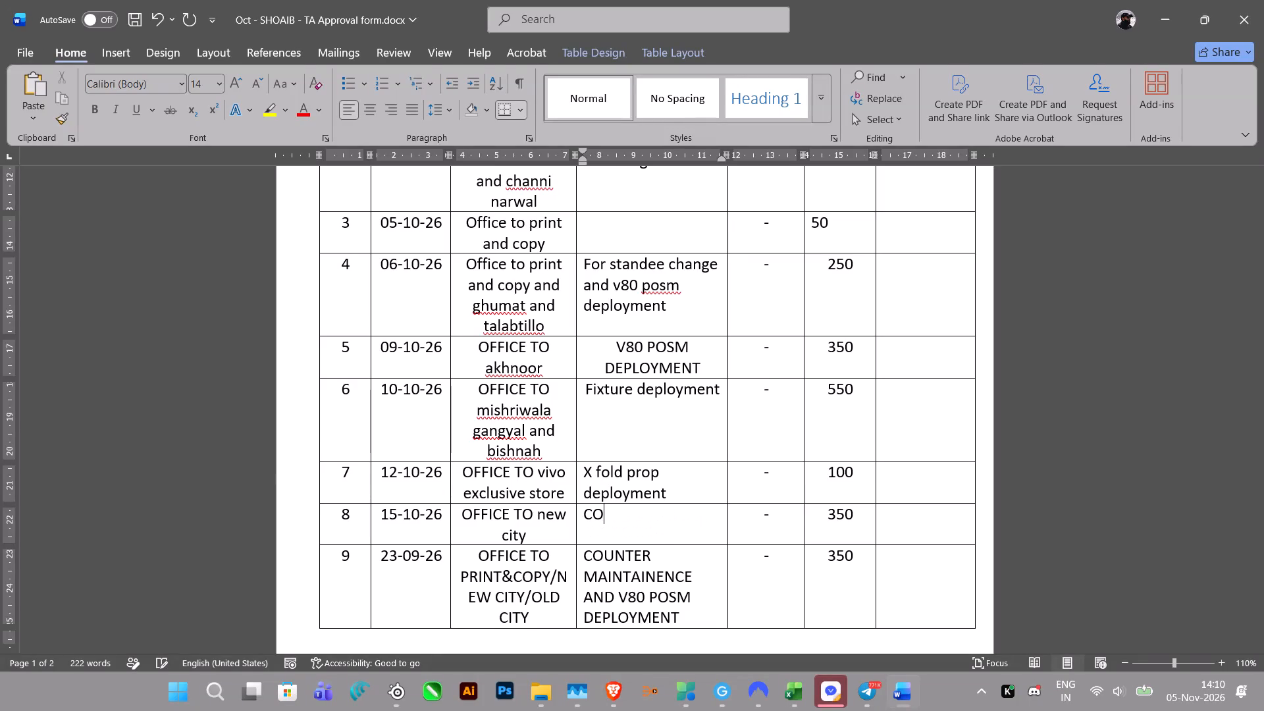
pyautogui.press('BackSpace')
pyautogui.press('BackSpace')
pyautogui.press('v')
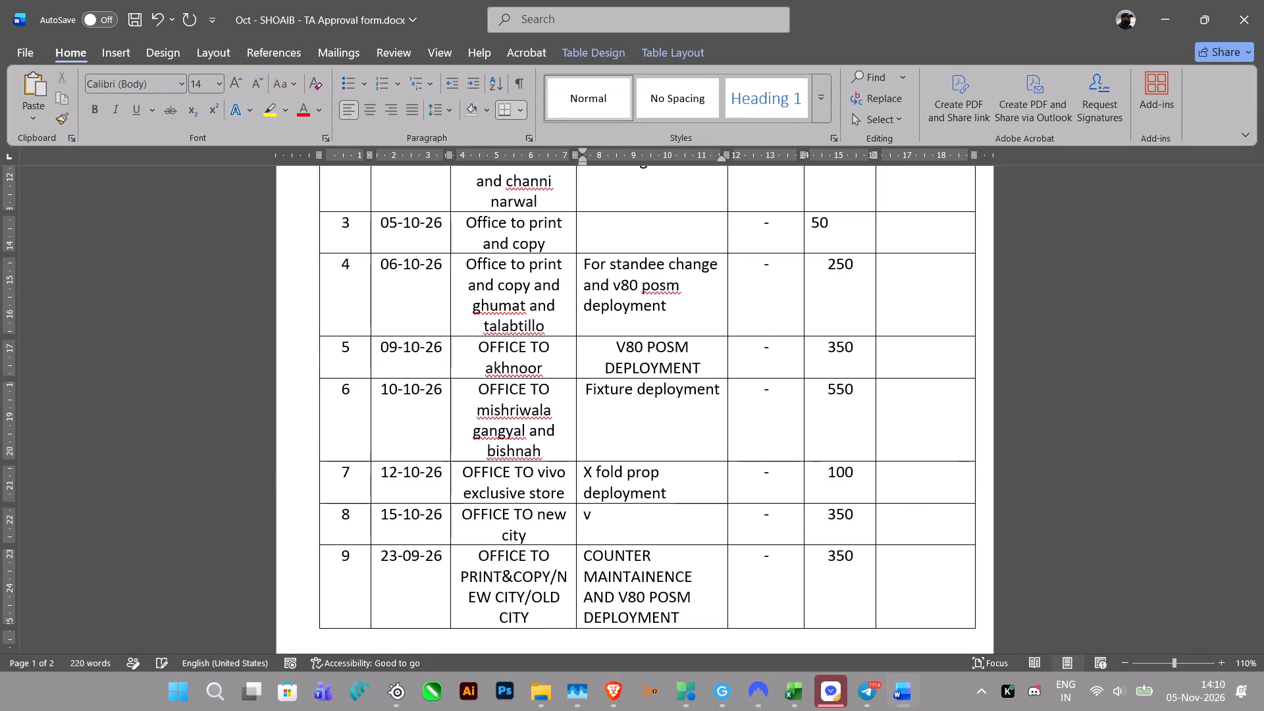
pyautogui.write('80')
pyautogui.press('space')
pyautogui.write('s')
pyautogui.press('BackSpace')
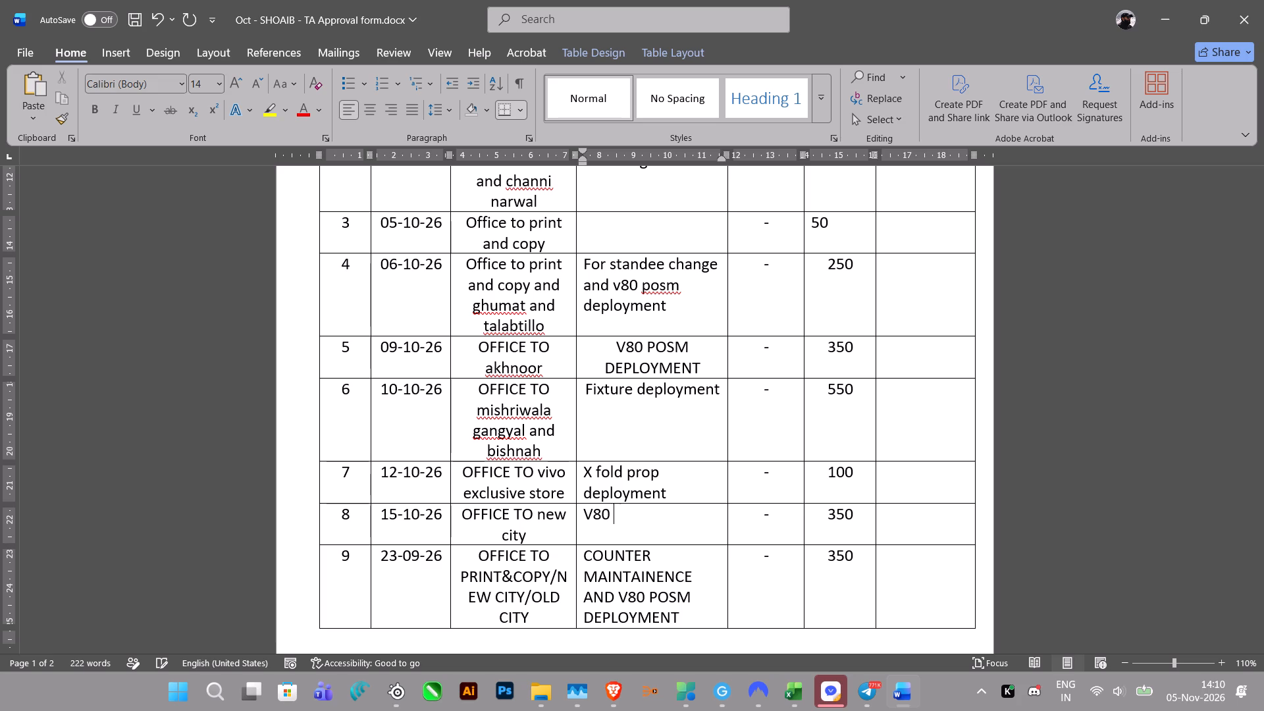
pyautogui.press('a')
pyautogui.write('ud')
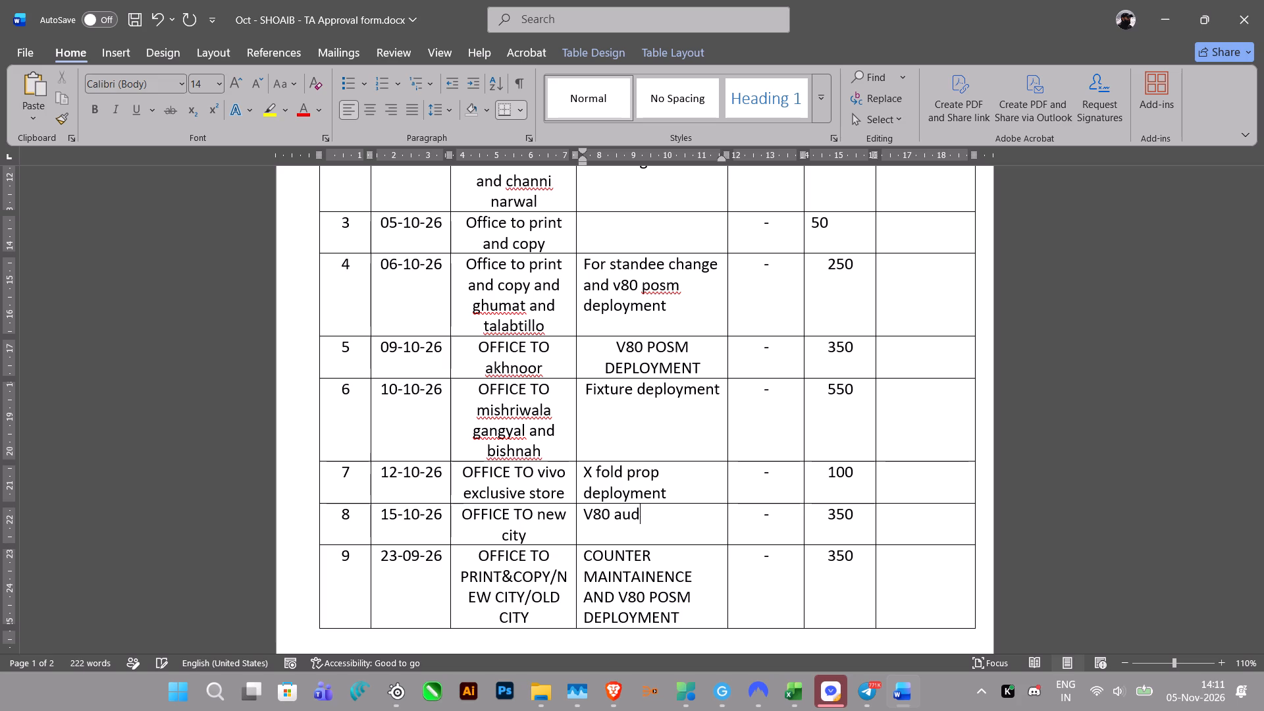
pyautogui.write('it')
# Change row 8's amount to 150.
pyautogui.press('Right')
pyautogui.press('Right')
pyautogui.press('Right')
pyautogui.press('Right')
pyautogui.press('BackSpace')
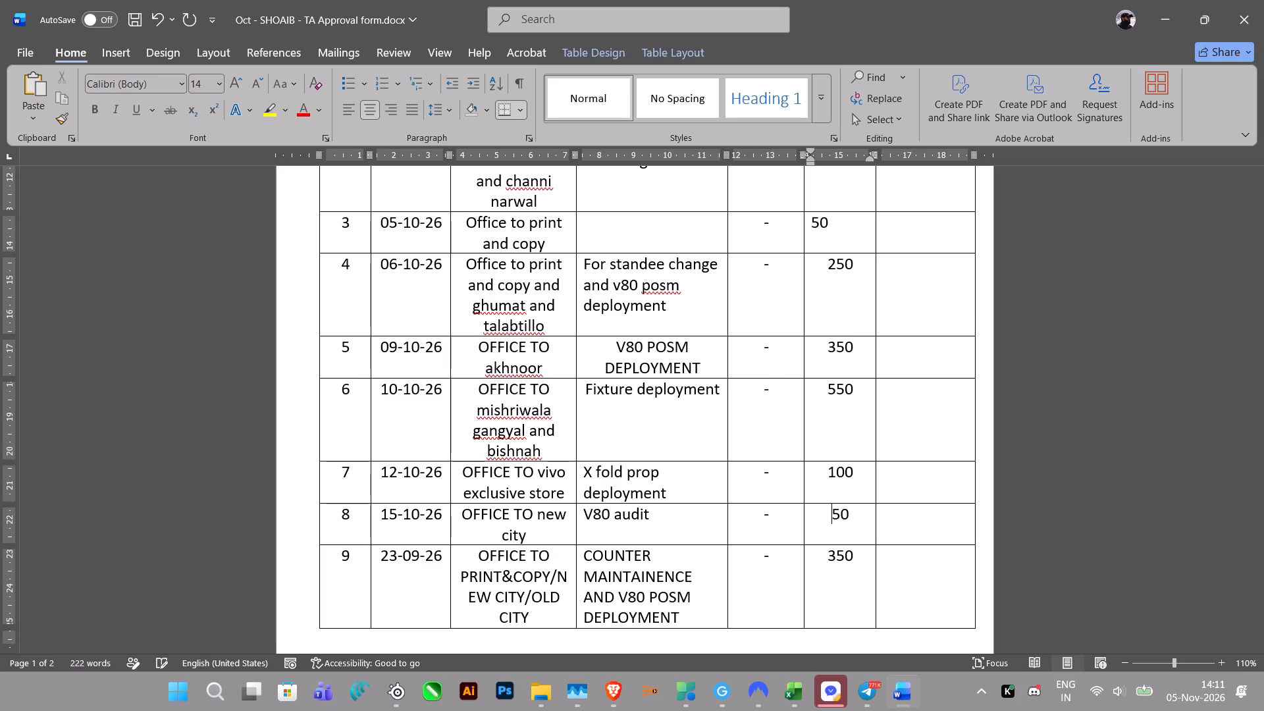
pyautogui.press('1')
# Change row 9's Date to 17-10-26.
pyautogui.press('Left')
pyautogui.press('Left')
pyautogui.press('Left')
pyautogui.press('Left')
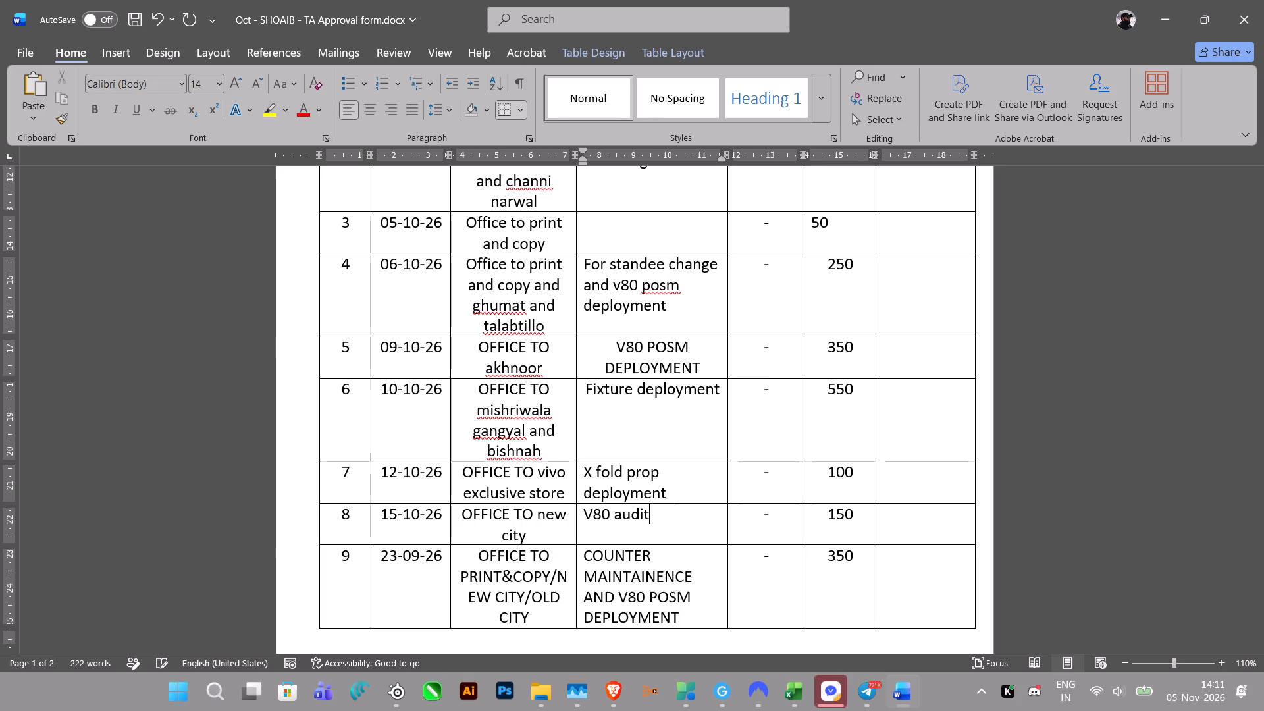
pyautogui.press('Left')
pyautogui.press('Left')
pyautogui.press('Left')
pyautogui.press('Left')
pyautogui.press('Left')
pyautogui.press('Left')
pyautogui.press('Left')
pyautogui.press('Down')
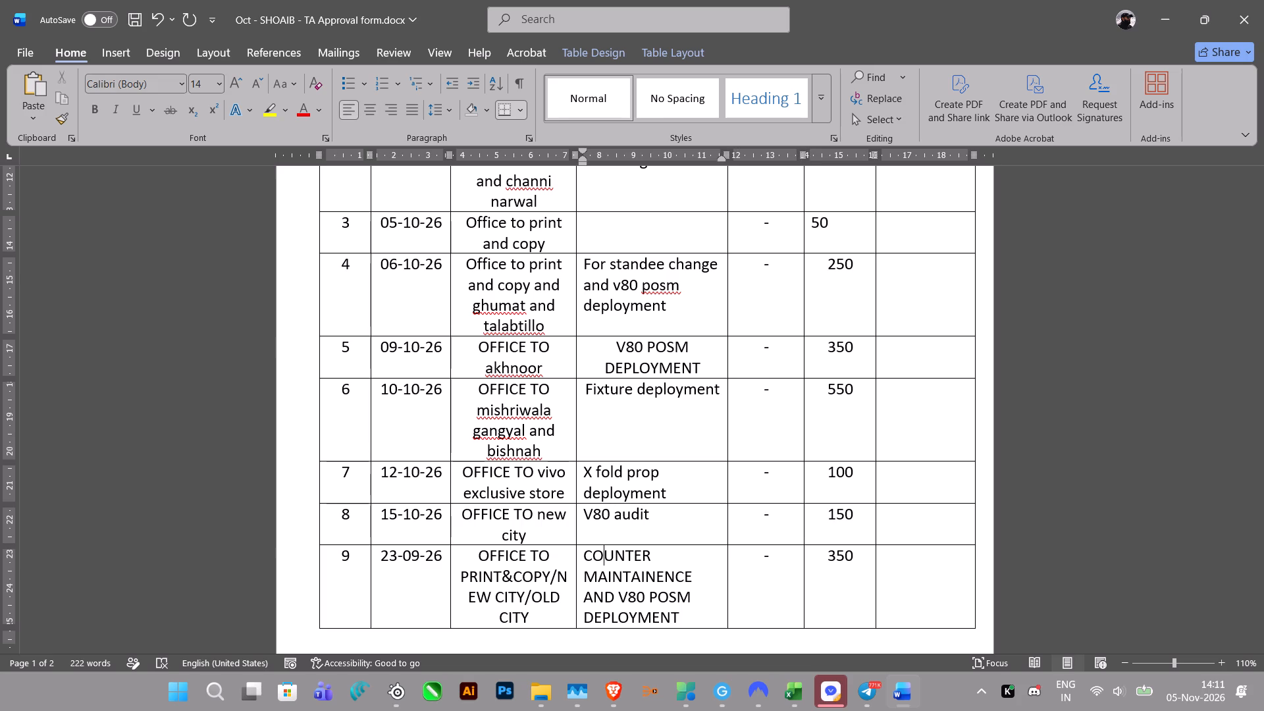
pyautogui.press('Left')
pyautogui.press('Left')
pyautogui.press('Left')
pyautogui.press('Left')
pyautogui.press('Left')
pyautogui.press('Left')
pyautogui.press('Left')
pyautogui.press('Left')
pyautogui.press('Left')
pyautogui.press('Left')
pyautogui.press('Left')
pyautogui.press('Up')
pyautogui.press('Left')
pyautogui.press('Left')
pyautogui.press('Left')
pyautogui.press('Left')
pyautogui.press('Up')
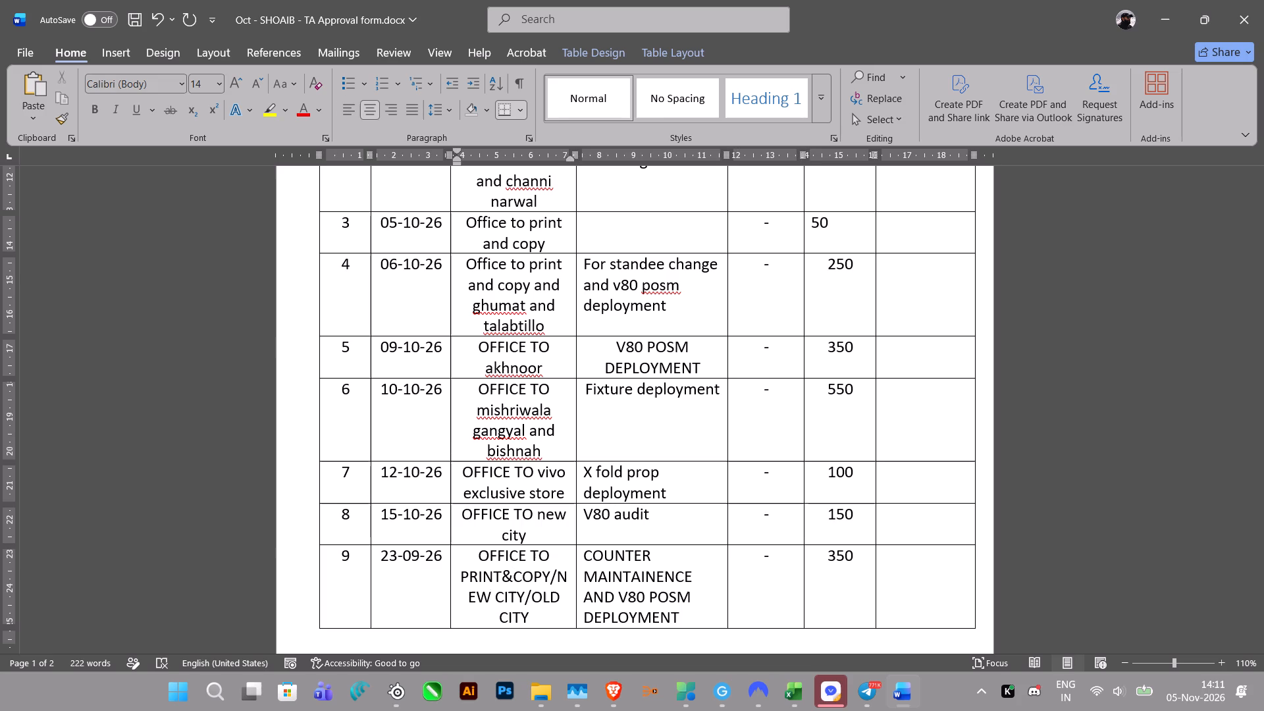
pyautogui.press('Left')
pyautogui.press('Left')
pyautogui.press('Left')
pyautogui.press('Left')
pyautogui.press('Left')
pyautogui.press('Left')
pyautogui.press('Left')
pyautogui.press('Left')
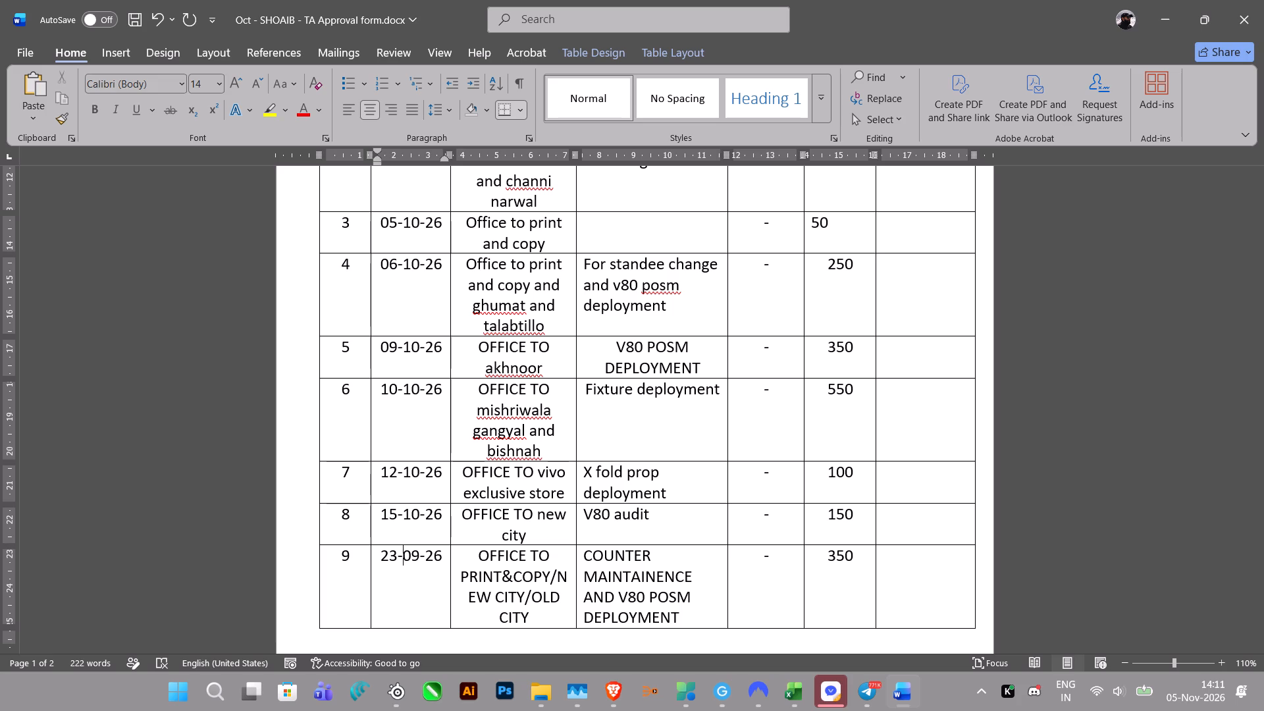
pyautogui.press('Left')
pyautogui.press('BackSpace')
pyautogui.press('BackSpace')
pyautogui.write('17')
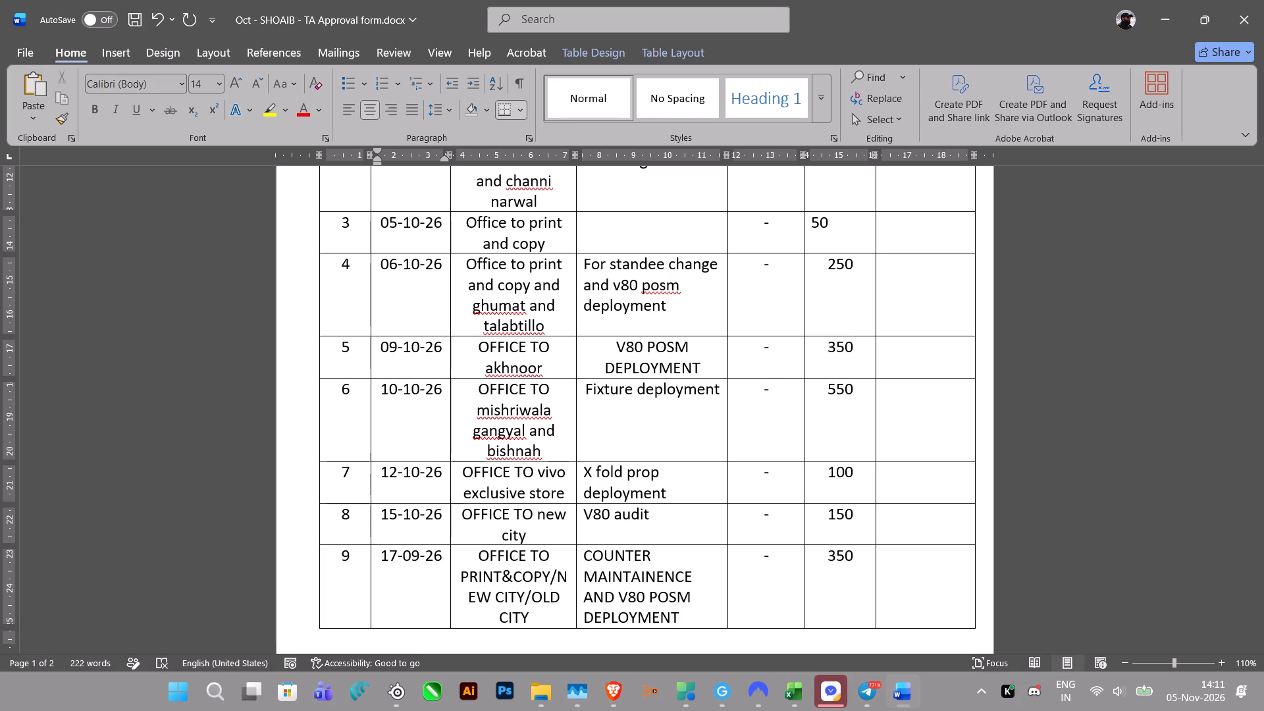
pyautogui.press('Right')
pyautogui.press('Right')
pyautogui.press('Right')
pyautogui.press('BackSpace')
pyautogui.press('BackSpace')
pyautogui.write('10')
# Change row 9's travel entry to "OFFICE TO kathua/samba/bari brahmana/bishnah".
pyautogui.press('Right')
pyautogui.press('Right')
pyautogui.press('Right')
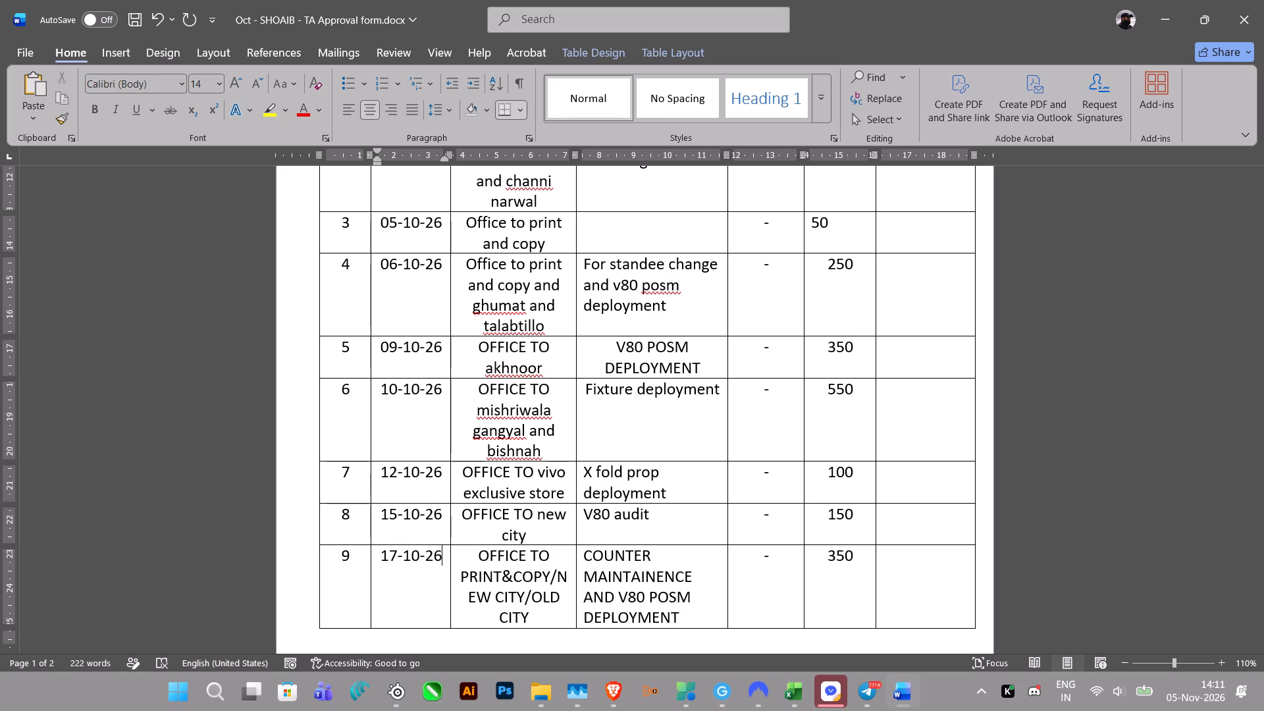
pyautogui.press('Right')
pyautogui.press('Down')
pyautogui.press('Right')
pyautogui.press('Right')
pyautogui.press('Right')
pyautogui.press('Down')
pyautogui.press('Down')
pyautogui.press('Right')
pyautogui.press('Right')
pyautogui.press('Right')
pyautogui.press('Right')
pyautogui.press('BackSpace')
pyautogui.press('BackSpace')
pyautogui.press('BackSpace')
pyautogui.press('BackSpace')
pyautogui.press('BackSpace')
pyautogui.press('BackSpace')
pyautogui.press('BackSpace')
pyautogui.press('BackSpace')
pyautogui.press('BackSpace')
pyautogui.press('BackSpace')
pyautogui.press('BackSpace')
pyautogui.press('BackSpace')
pyautogui.press('BackSpace')
pyautogui.press('BackSpace')
pyautogui.press('BackSpace')
pyautogui.press('BackSpace')
pyautogui.press('BackSpace')
pyautogui.press('BackSpace')
pyautogui.press('BackSpace')
pyautogui.press('BackSpace')
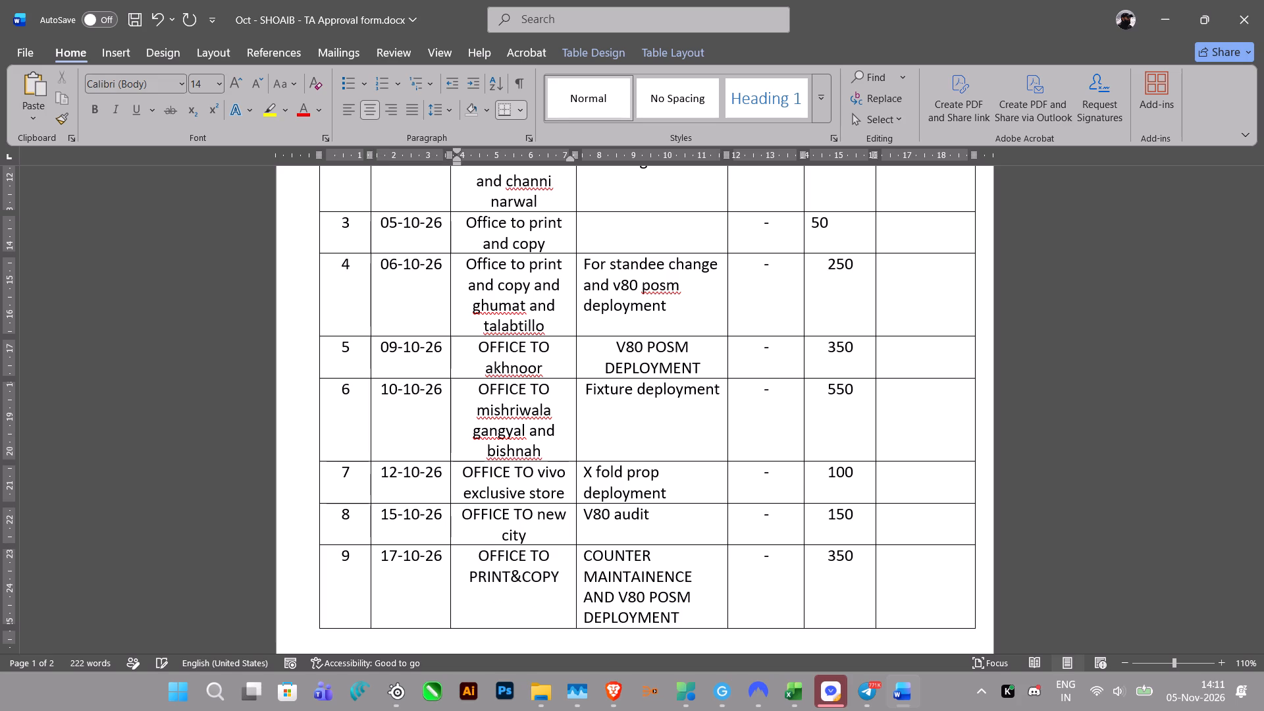
pyautogui.press('BackSpace')
pyautogui.press('BackSpace')
pyautogui.press('BackSpace')
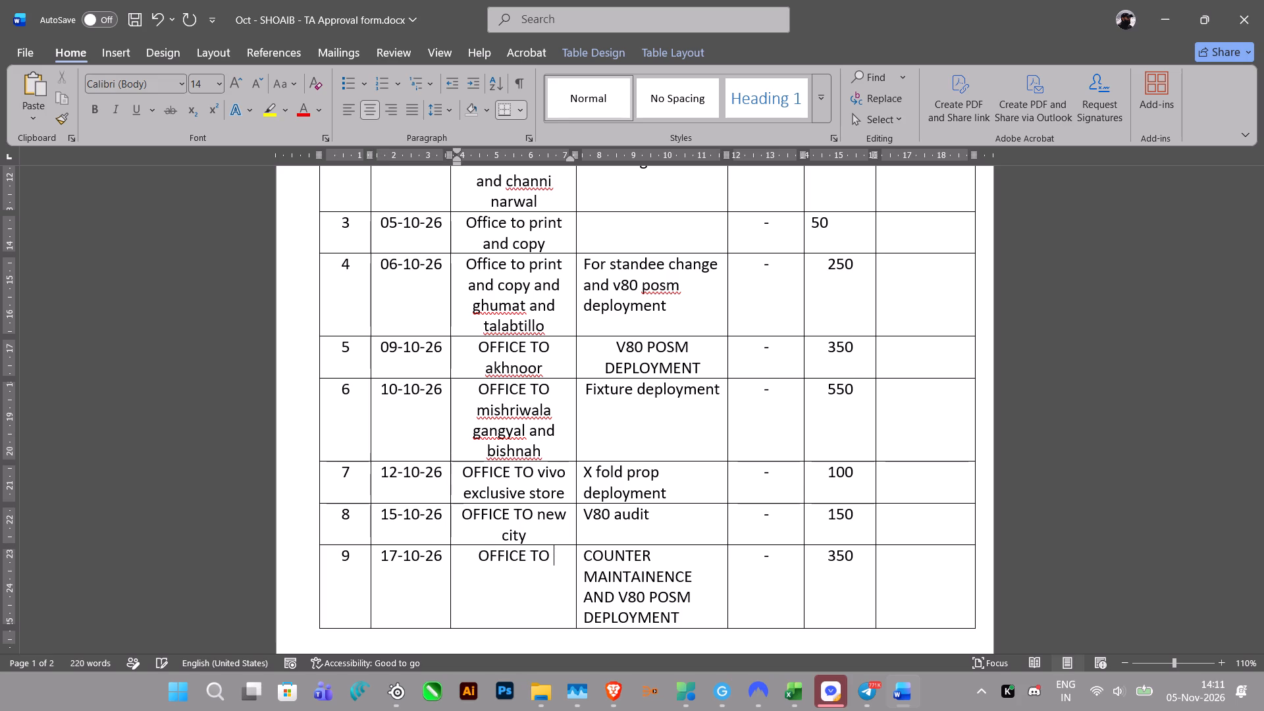
pyautogui.press('k')
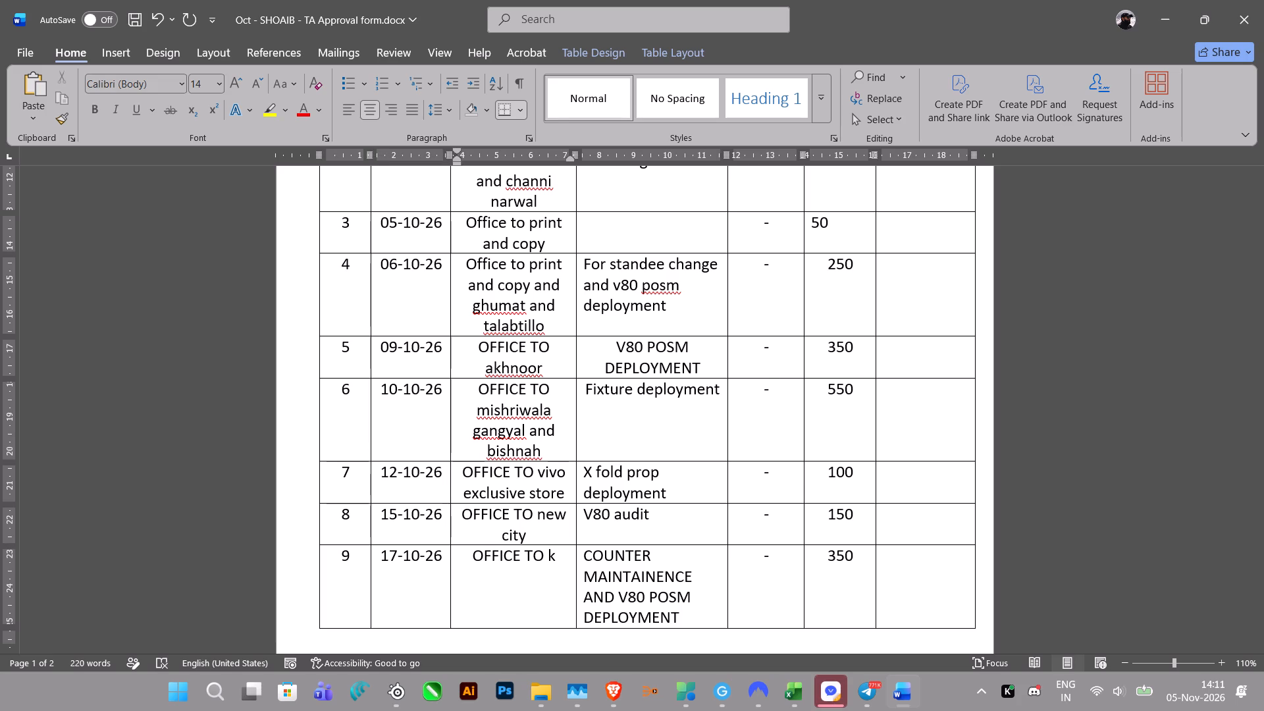
pyautogui.press('a')
pyautogui.write('thua')
pyautogui.press('/')
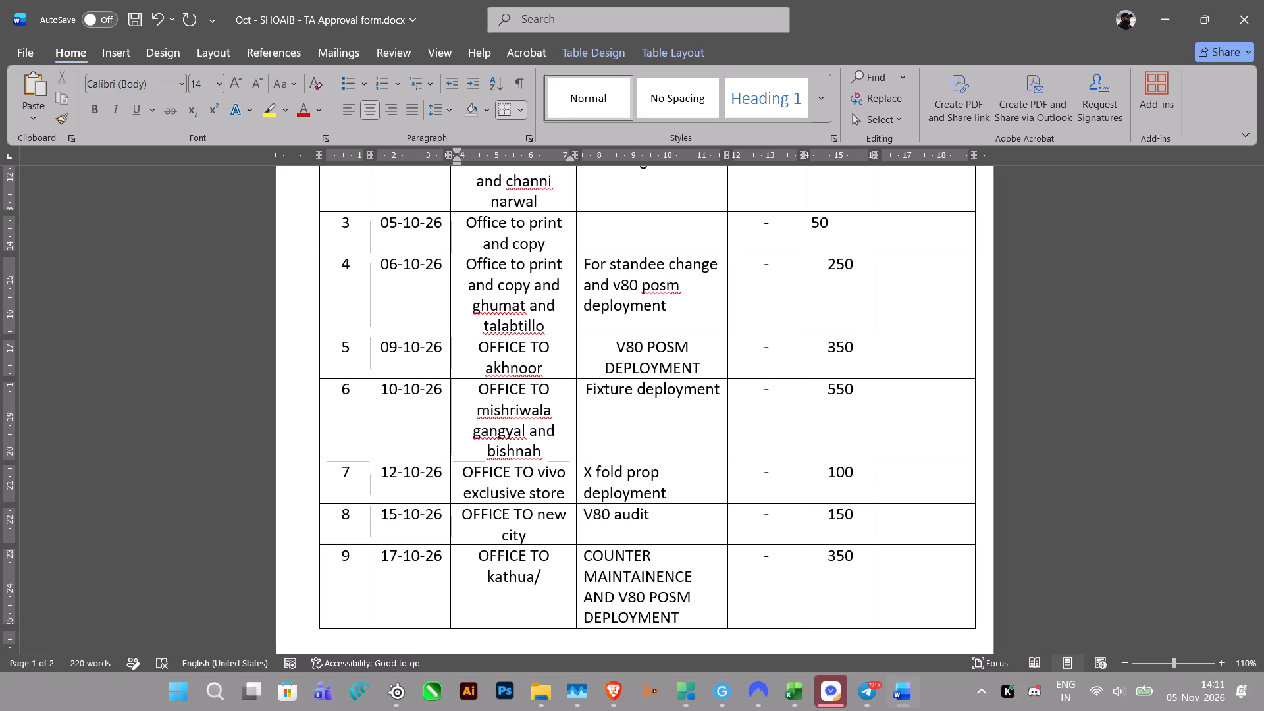
pyautogui.write('sam')
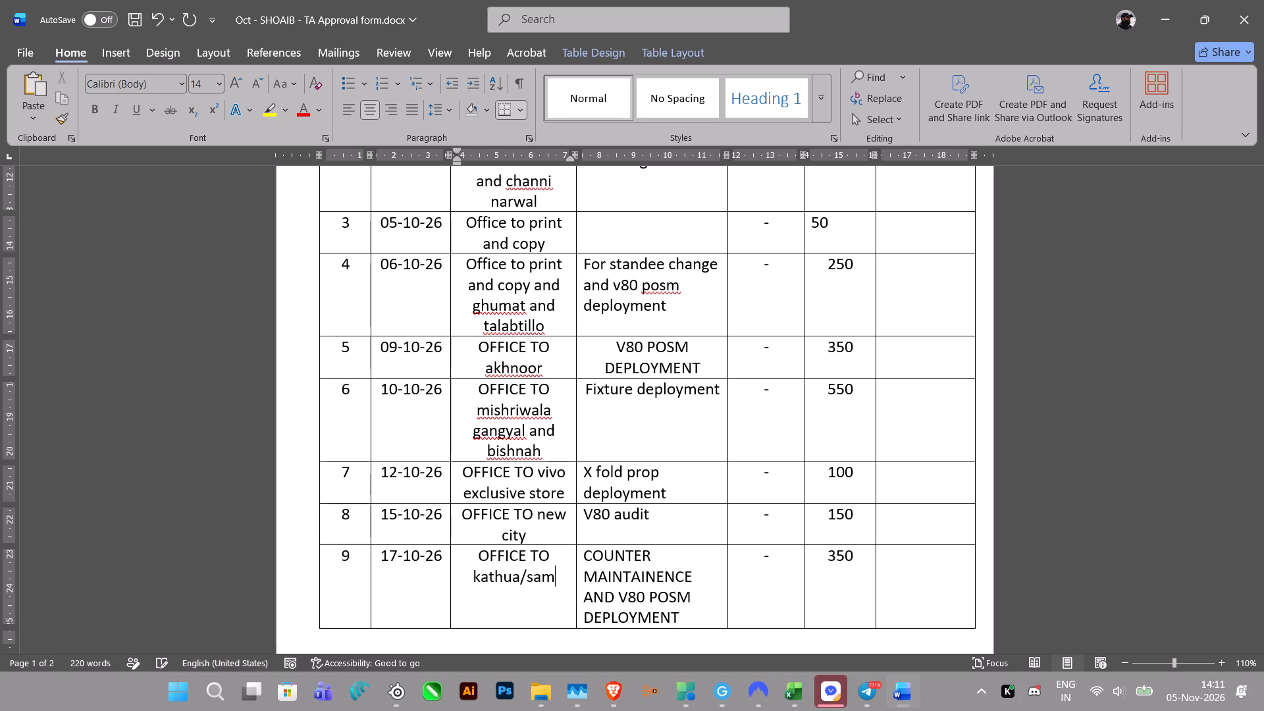
pyautogui.write('ba')
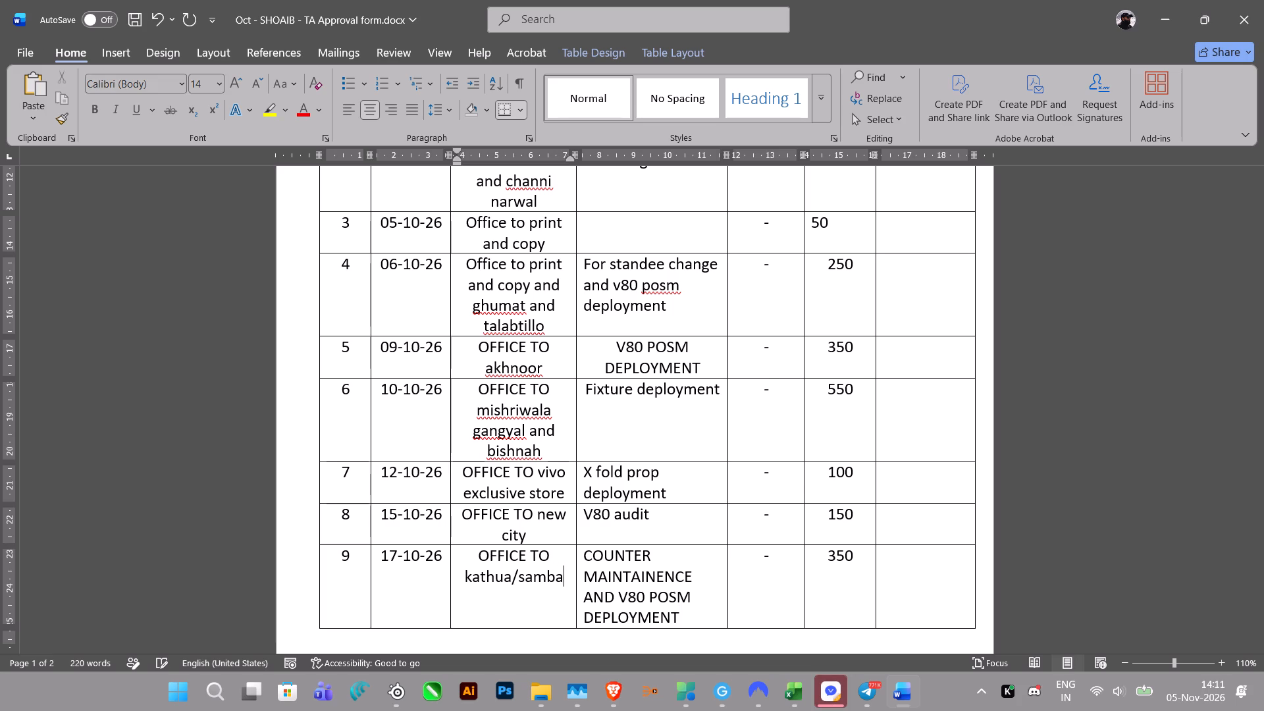
pyautogui.press('/')
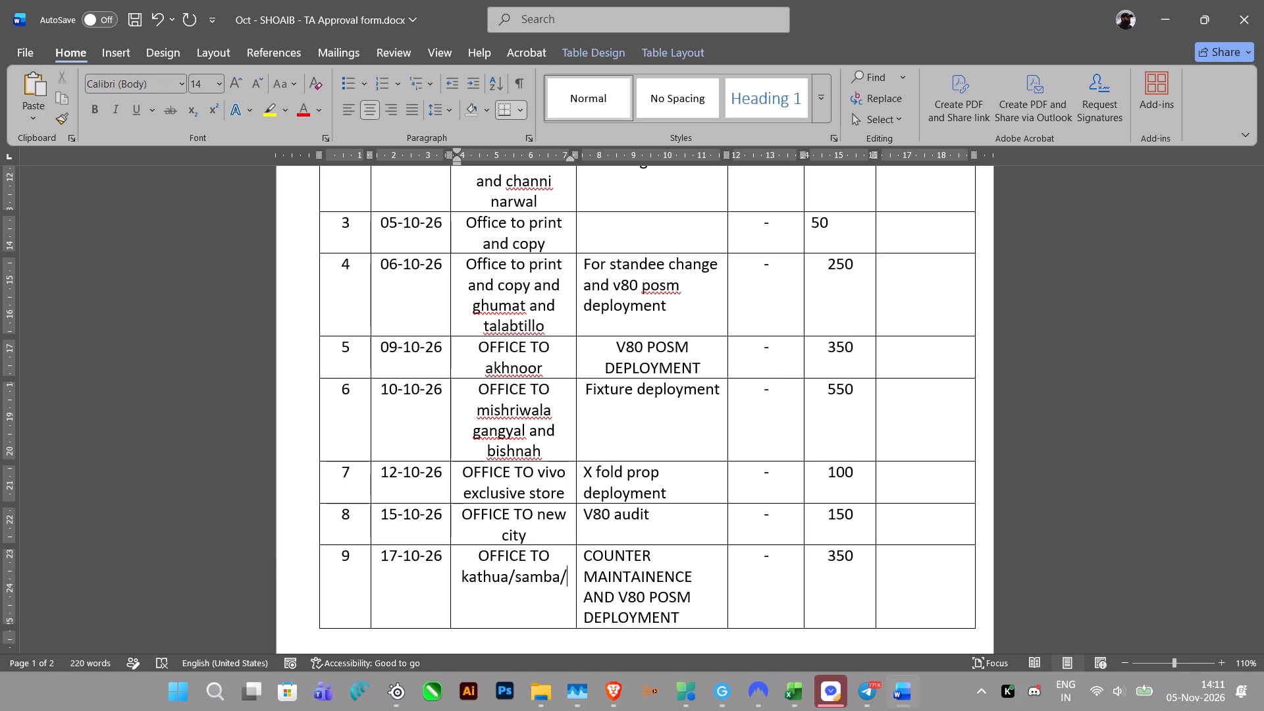
pyautogui.write('bar')
pyautogui.press('i')
pyautogui.press('space')
pyautogui.write('brahm')
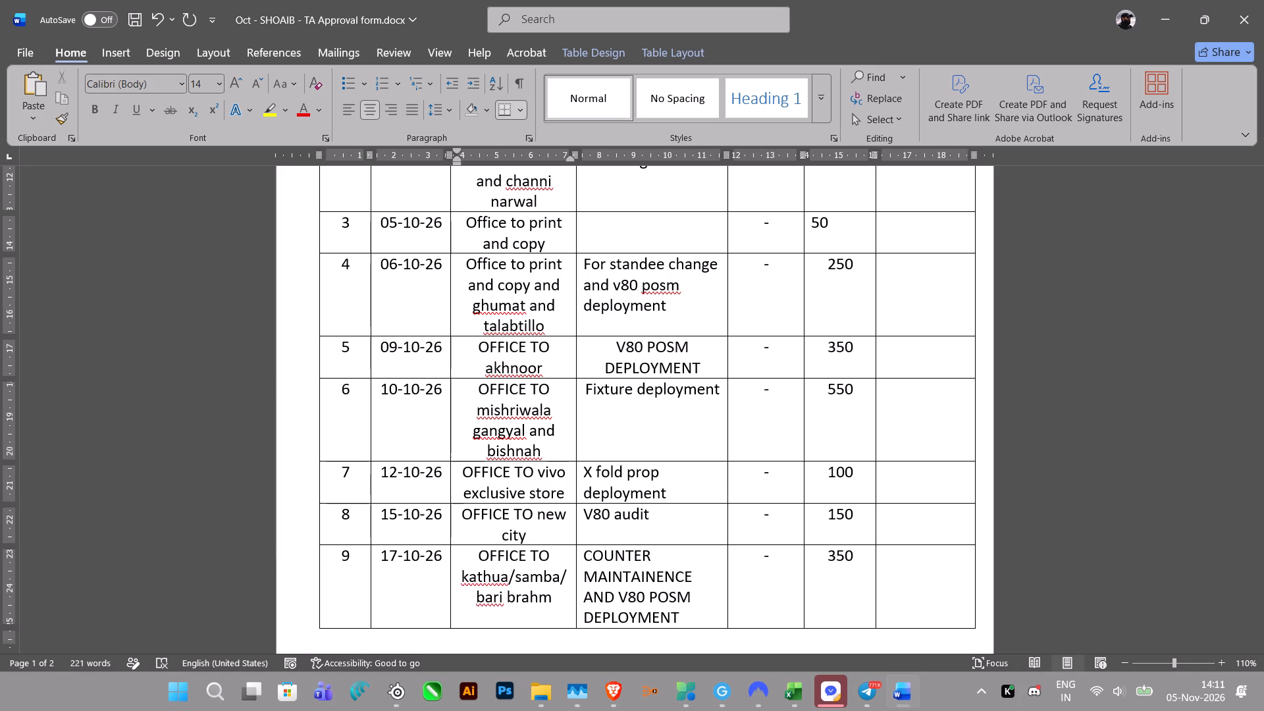
pyautogui.press('BackSpace')
pyautogui.write('aba')
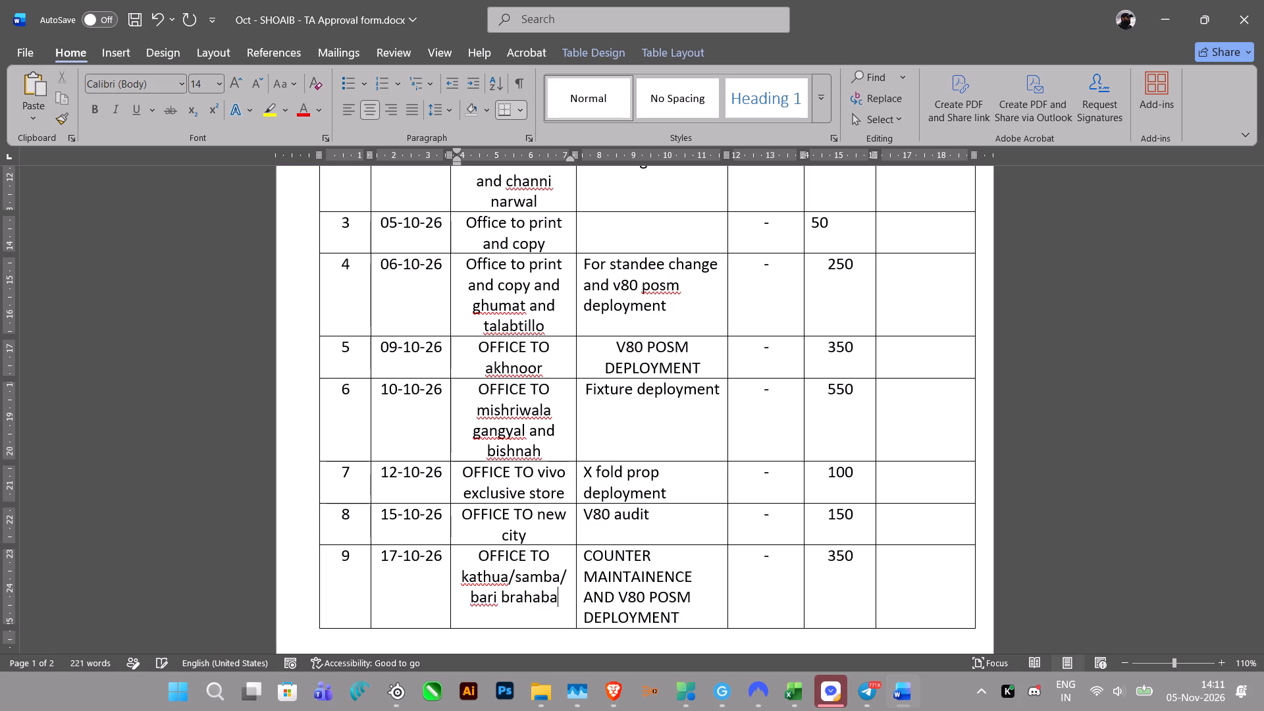
pyautogui.press('BackSpace')
pyautogui.press('BackSpace')
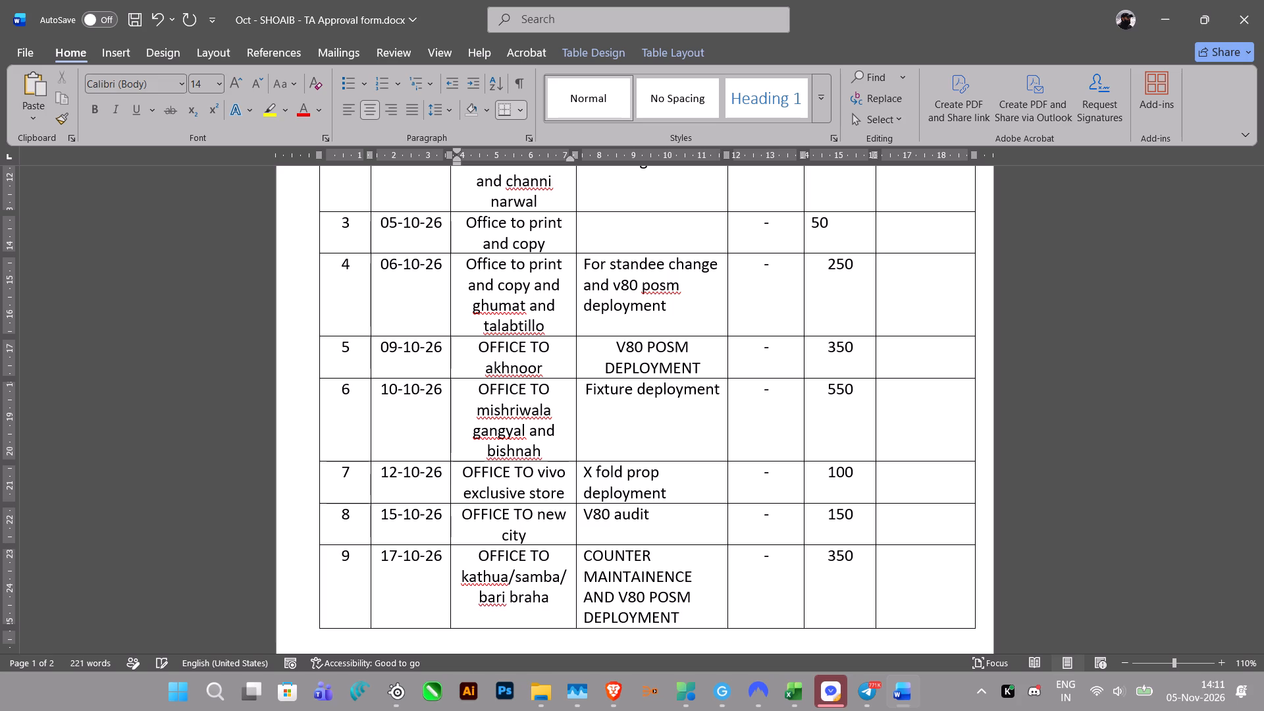
pyautogui.press('BackSpace')
pyautogui.write('mana')
pyautogui.press('/')
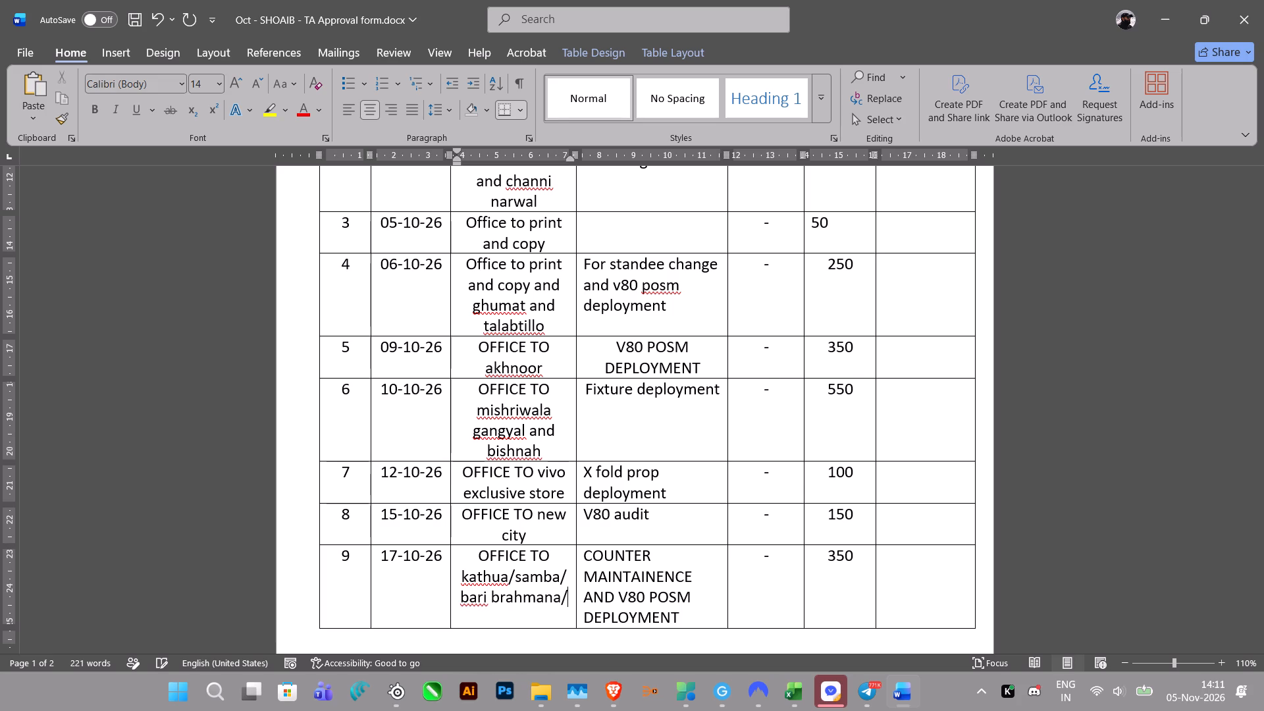
pyautogui.write('bishni')
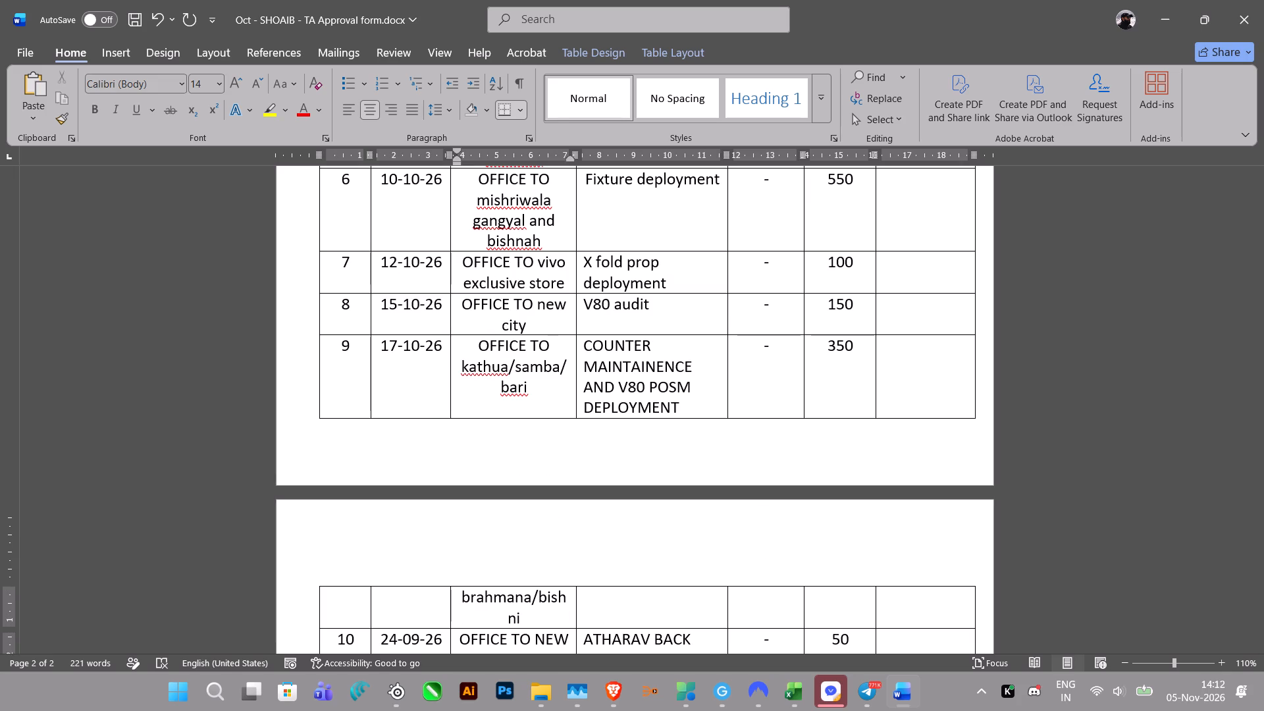
pyautogui.press('BackSpace')
pyautogui.write('ah')
# Change row 9's amount to 750.
pyautogui.press('Right')
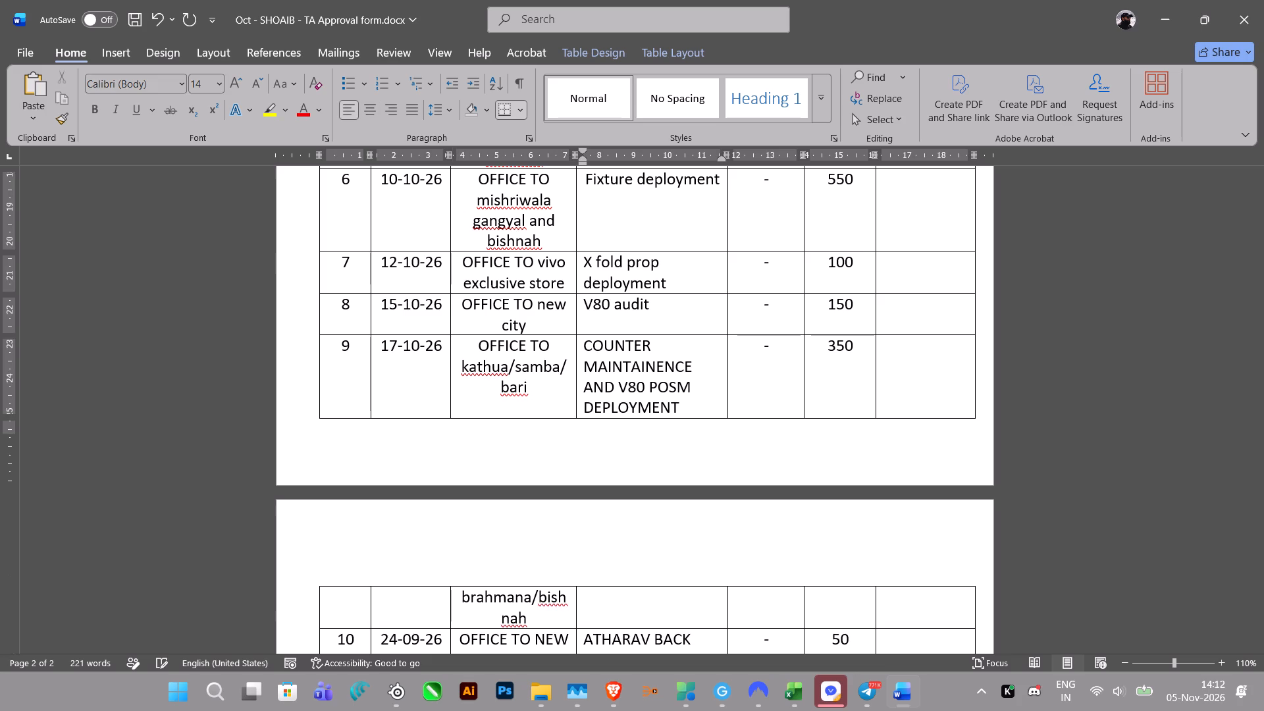
pyautogui.press('Right')
pyautogui.press('Right')
pyautogui.press('Right')
pyautogui.press('Right')
pyautogui.press('Right')
pyautogui.press('Right')
pyautogui.press('Right')
pyautogui.press('Right')
pyautogui.press('Up')
pyautogui.press('Right')
pyautogui.press('Right')
pyautogui.press('Right')
pyautogui.press('Right')
pyautogui.press('Right')
pyautogui.press('Right')
pyautogui.press('Right')
pyautogui.press('Right')
pyautogui.press('Right')
pyautogui.press('Right')
pyautogui.press('Right')
pyautogui.press('Right')
pyautogui.press('Right')
pyautogui.press('Right')
pyautogui.press('Right')
pyautogui.press('Right')
pyautogui.press('Right')
pyautogui.press('Right')
pyautogui.press('Right')
pyautogui.press('Right')
pyautogui.press('Right')
pyautogui.press('Right')
pyautogui.press('Right')
pyautogui.press('Right')
pyautogui.press('Right')
pyautogui.press('Right')
pyautogui.press('Right')
pyautogui.press('Right')
pyautogui.press('Right')
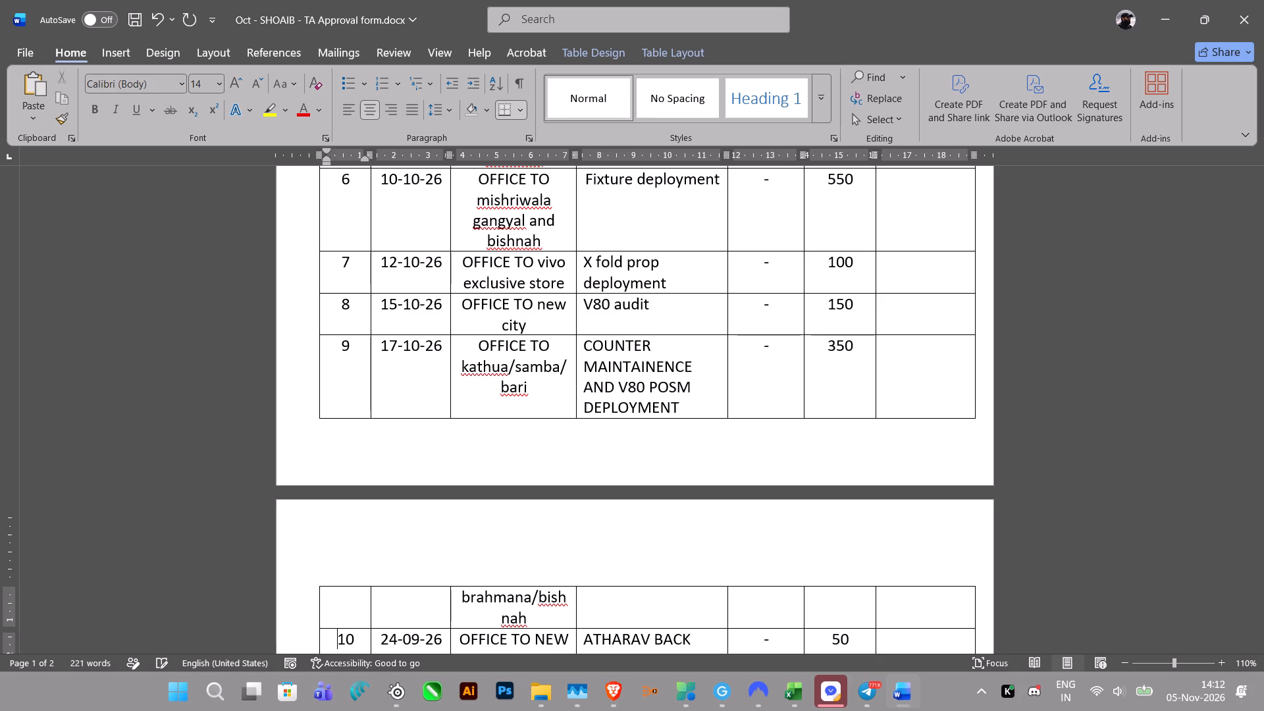
pyautogui.press('Left')
pyautogui.press('Left')
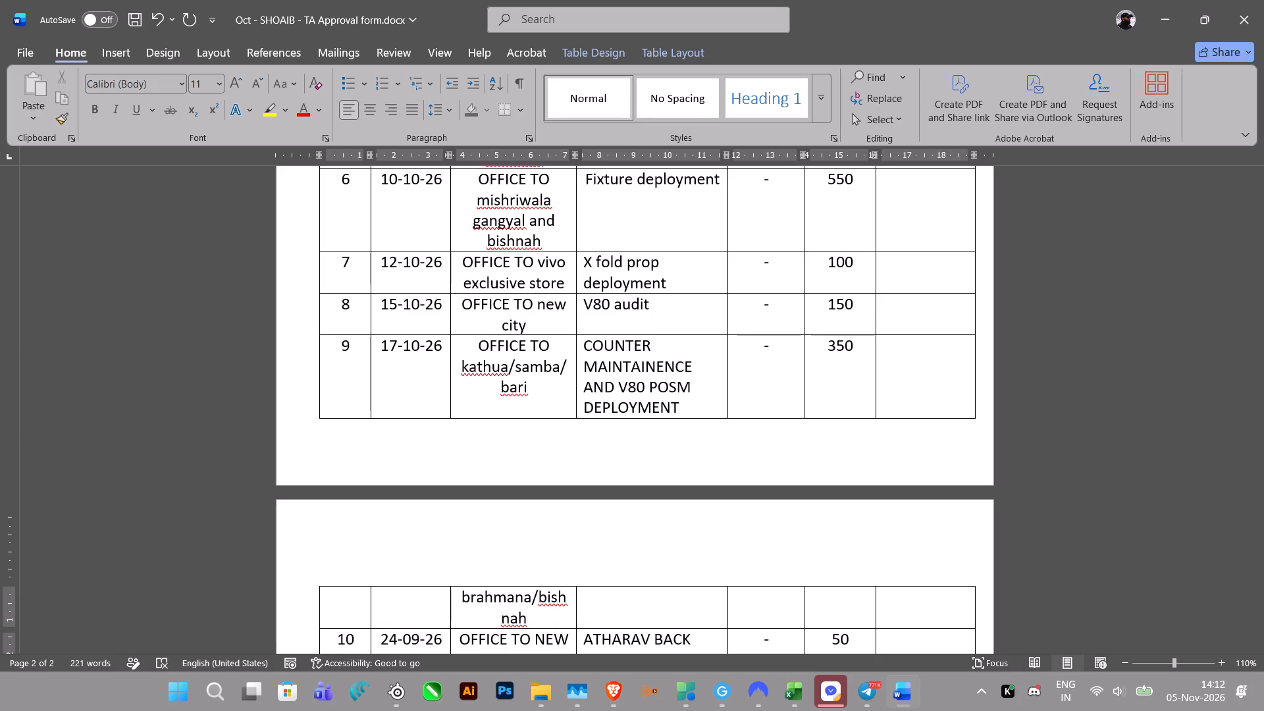
pyautogui.press('Right')
pyautogui.press('Left')
pyautogui.press('Left')
pyautogui.press('Left')
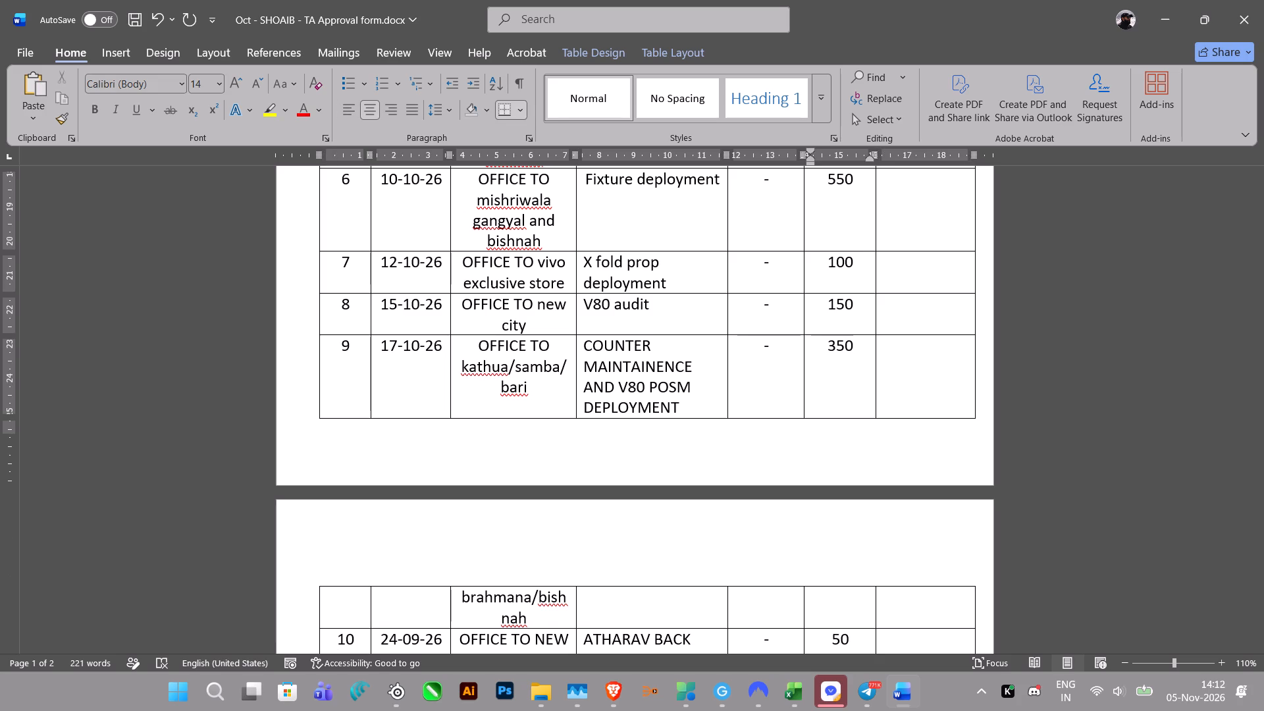
pyautogui.press('BackSpace')
pyautogui.press('BackSpace')
pyautogui.write('75')
# Change row 10's Date to 19-10-26.
pyautogui.press('Left')
pyautogui.press('Left')
pyautogui.press('Left')
pyautogui.press('Left')
pyautogui.press('Left')
pyautogui.press('Left')
pyautogui.press('Left')
pyautogui.press('Left')
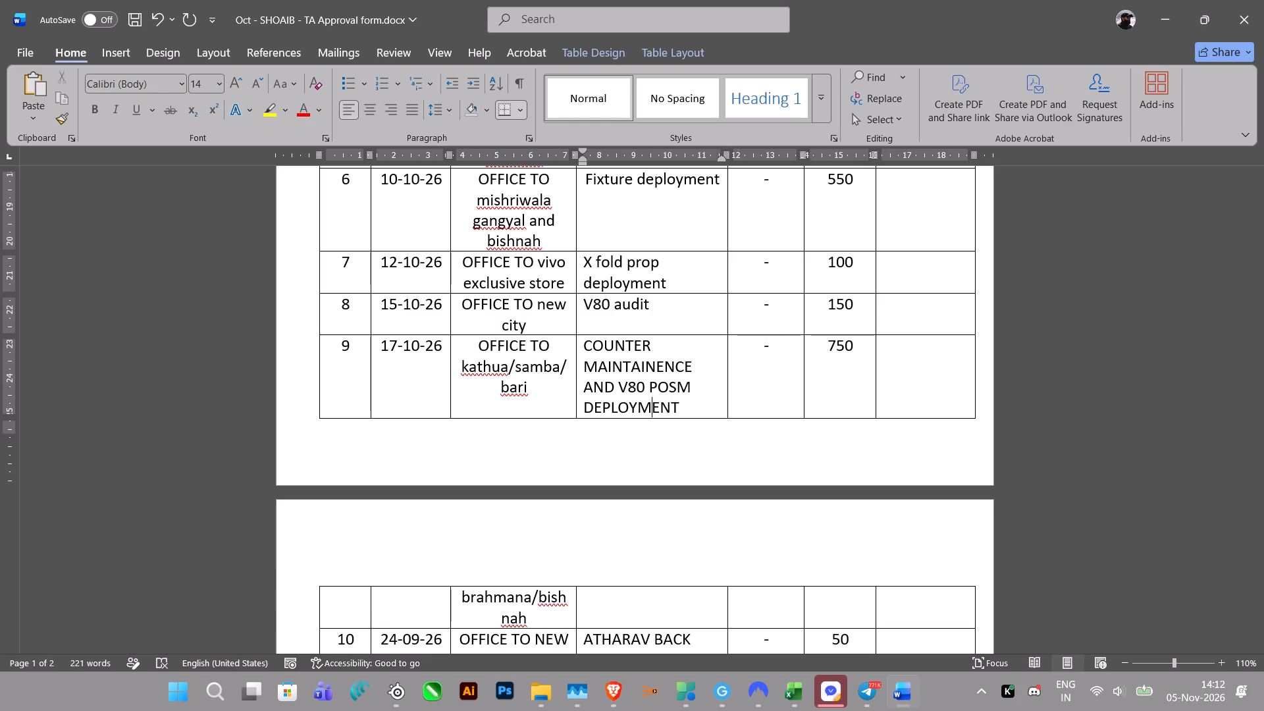
pyautogui.press('Down')
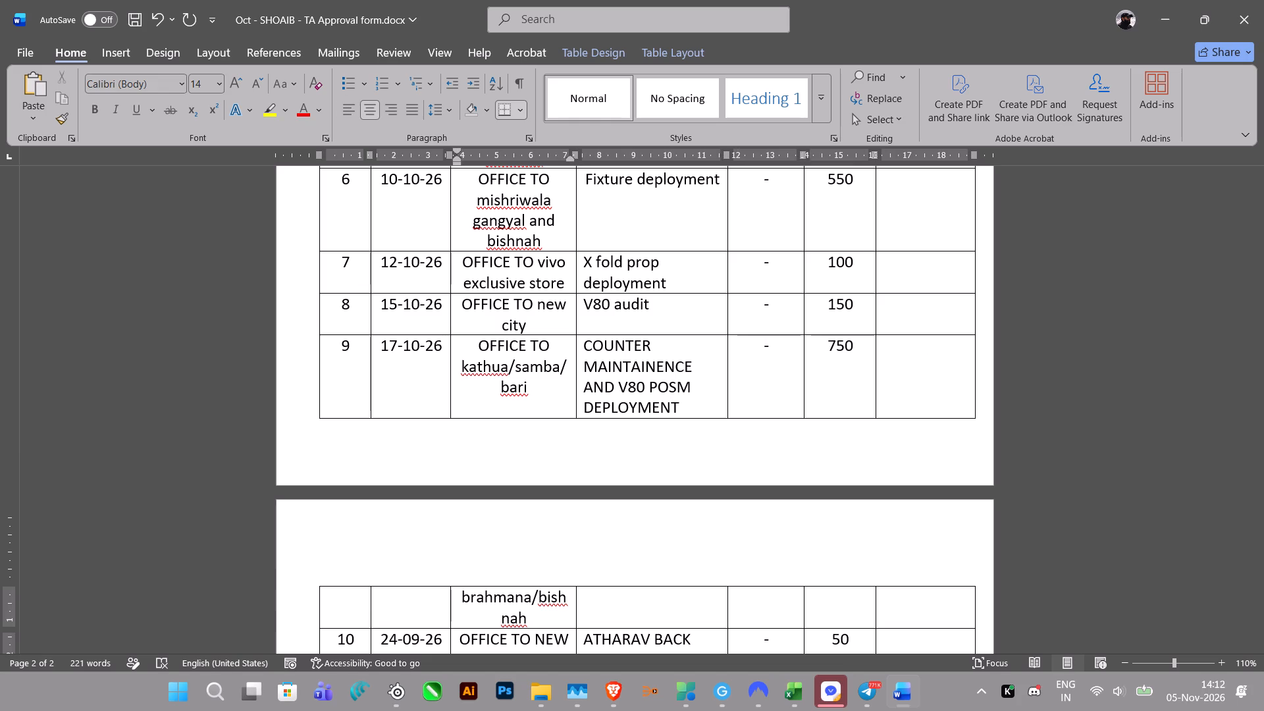
pyautogui.press('Down')
pyautogui.press('Down')
pyautogui.press('Down')
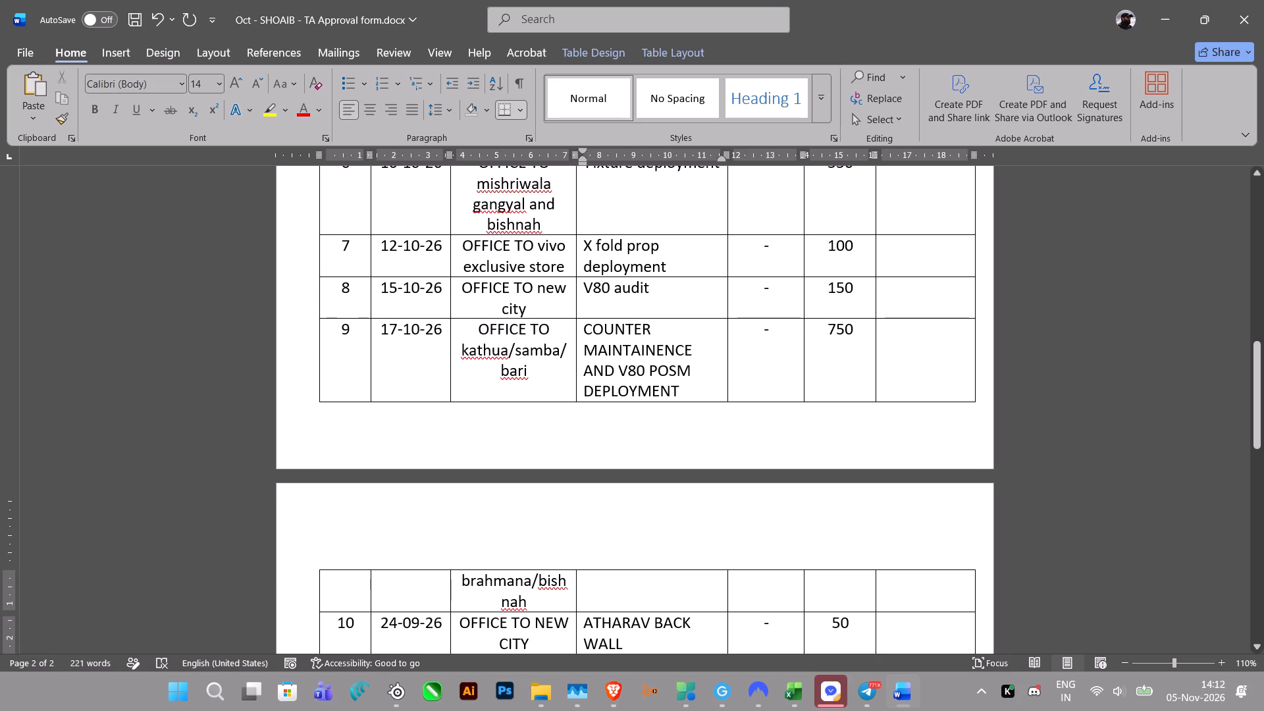
pyautogui.press('Left')
pyautogui.press('Left')
pyautogui.press('Left')
pyautogui.press('Left')
pyautogui.press('Left')
pyautogui.press('Left')
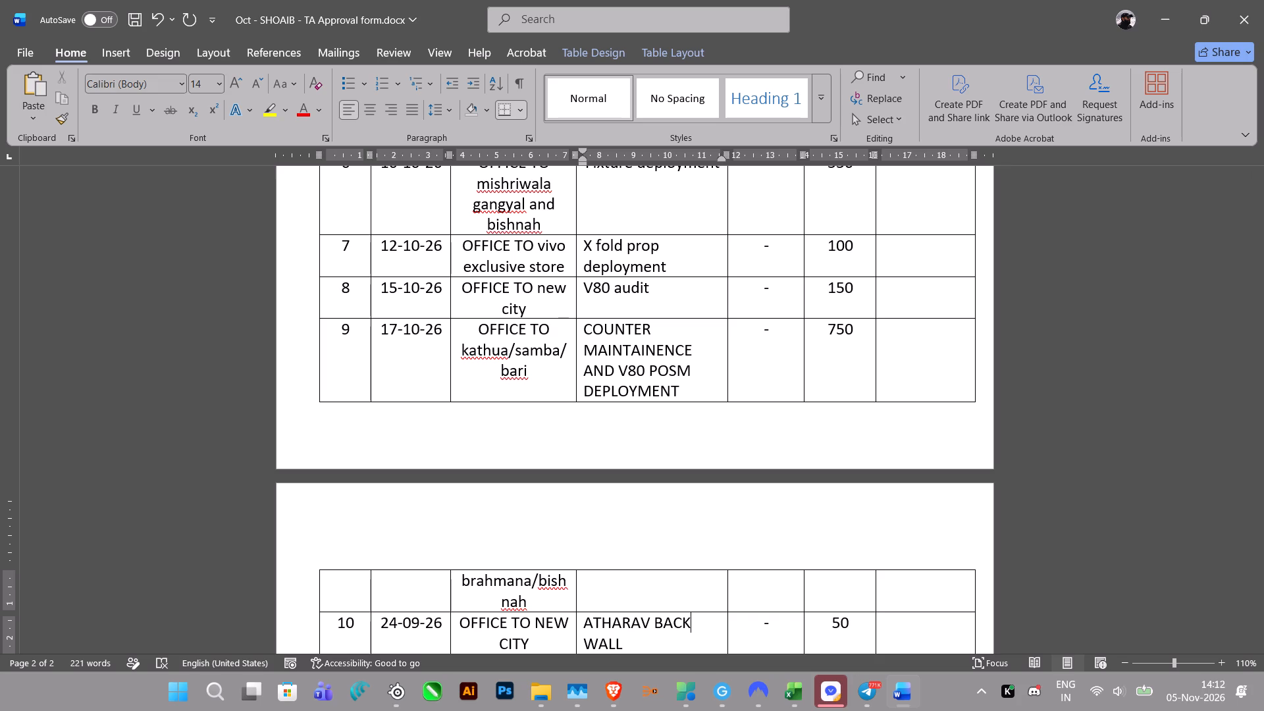
pyautogui.press('Left')
pyautogui.press('Left')
pyautogui.press('Left')
pyautogui.press('Left')
pyautogui.press('Left')
pyautogui.press('Left')
pyautogui.press('Left')
pyautogui.press('Left')
pyautogui.press('Left')
pyautogui.press('Left')
pyautogui.press('Left')
pyautogui.press('Left')
pyautogui.press('Left')
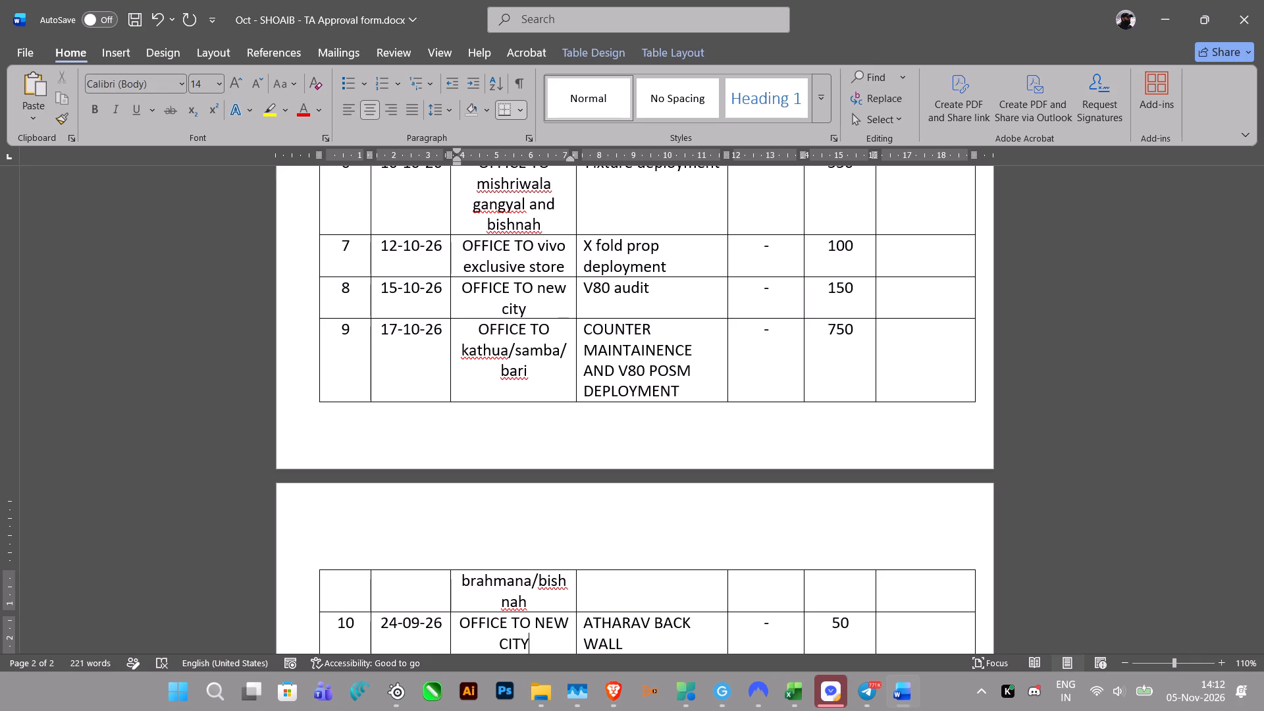
pyautogui.press('Left')
pyautogui.press('Left')
pyautogui.press('Left')
pyautogui.press('Left')
pyautogui.press('Left')
pyautogui.press('Left')
pyautogui.press('Left')
pyautogui.press('Left')
pyautogui.press('Left')
pyautogui.press('Left')
pyautogui.press('Left')
pyautogui.press('Left')
pyautogui.press('Left')
pyautogui.press('Left')
pyautogui.press('Left')
pyautogui.press('Left')
pyautogui.press('Left')
pyautogui.press('Left')
pyautogui.press('Left')
pyautogui.press('Left')
pyautogui.press('Left')
pyautogui.press('Left')
pyautogui.press('BackSpace')
pyautogui.press('BackSpace')
pyautogui.write('10')
pyautogui.press('Left')
pyautogui.press('Left')
pyautogui.press('Left')
pyautogui.press('Left')
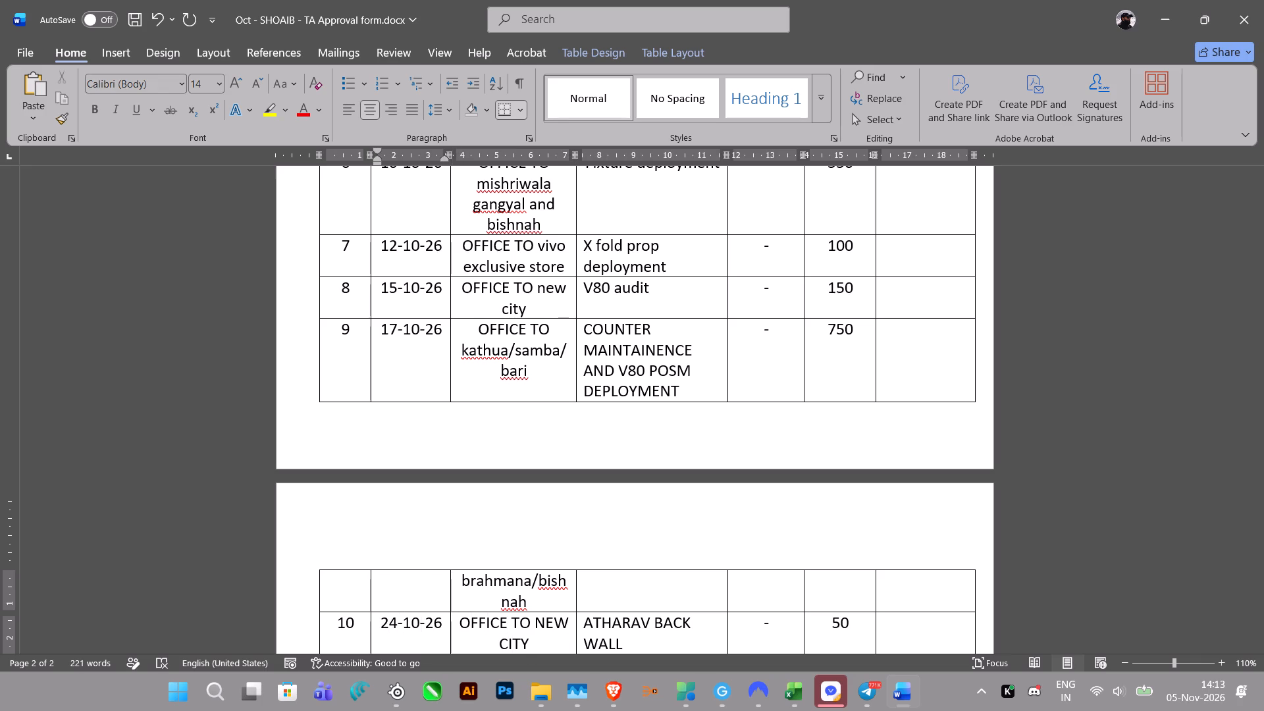
pyautogui.press('Right')
pyautogui.press('BackSpace')
pyautogui.press('BackSpace')
pyautogui.write('19')
# Change row 10's travel entry to "OFFICE TO janipur/ghumat/bari brahmana".
pyautogui.press('Right')
pyautogui.press('Right')
pyautogui.press('Right')
pyautogui.press('Right')
pyautogui.press('Right')
pyautogui.press('Right')
pyautogui.press('Right')
pyautogui.press('Right')
pyautogui.press('Right')
pyautogui.press('Right')
pyautogui.press('Right')
pyautogui.press('Right')
pyautogui.press('Right')
pyautogui.press('Right')
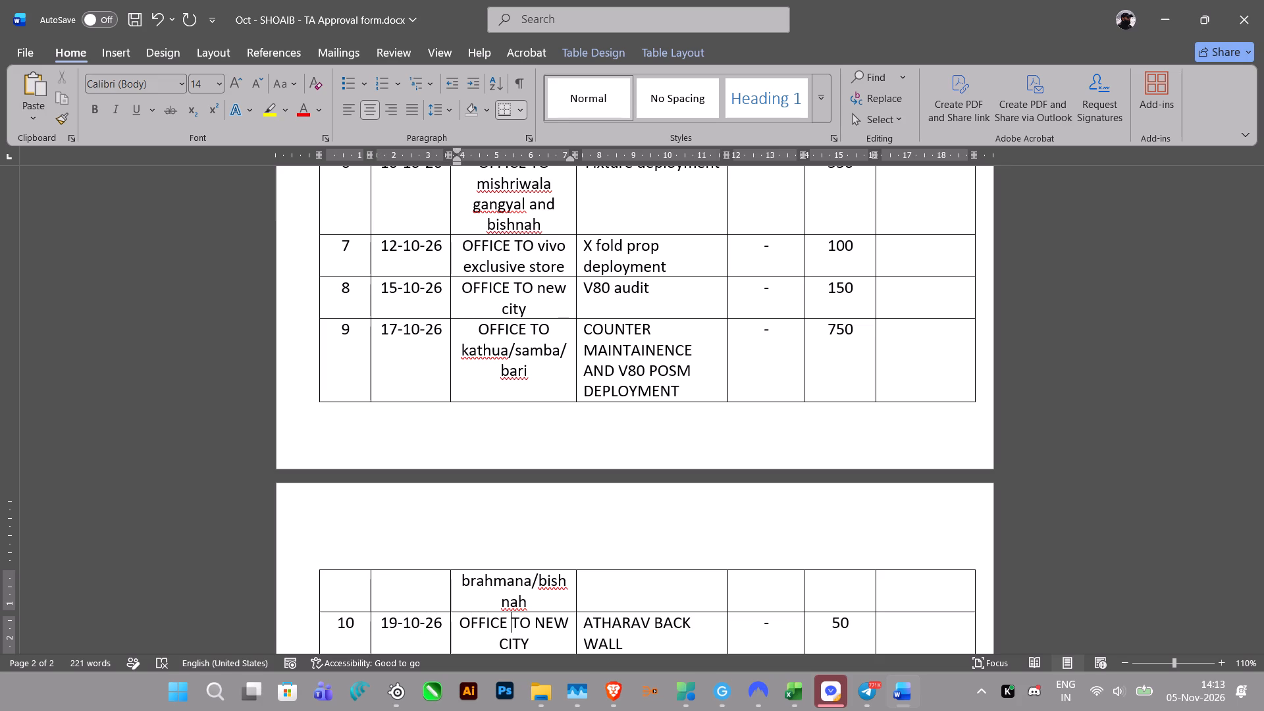
pyautogui.press('Right')
pyautogui.press('Right')
pyautogui.press('Right')
pyautogui.press('Right')
pyautogui.press('Down')
pyautogui.press('BackSpace')
pyautogui.press('BackSpace')
pyautogui.press('BackSpace')
pyautogui.press('BackSpace')
pyautogui.press('BackSpace')
pyautogui.press('BackSpace')
pyautogui.press('BackSpace')
pyautogui.press('BackSpace')
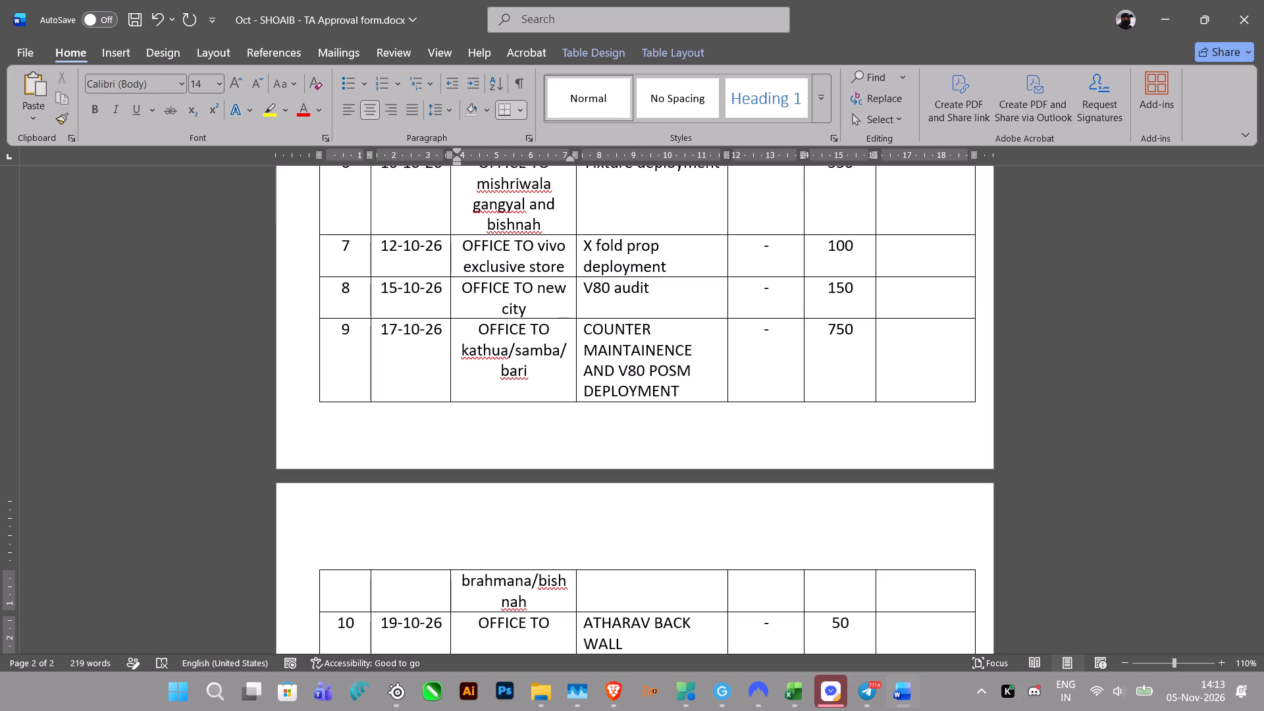
pyautogui.write('janipur')
pyautogui.press('/')
pyautogui.write('ghumat')
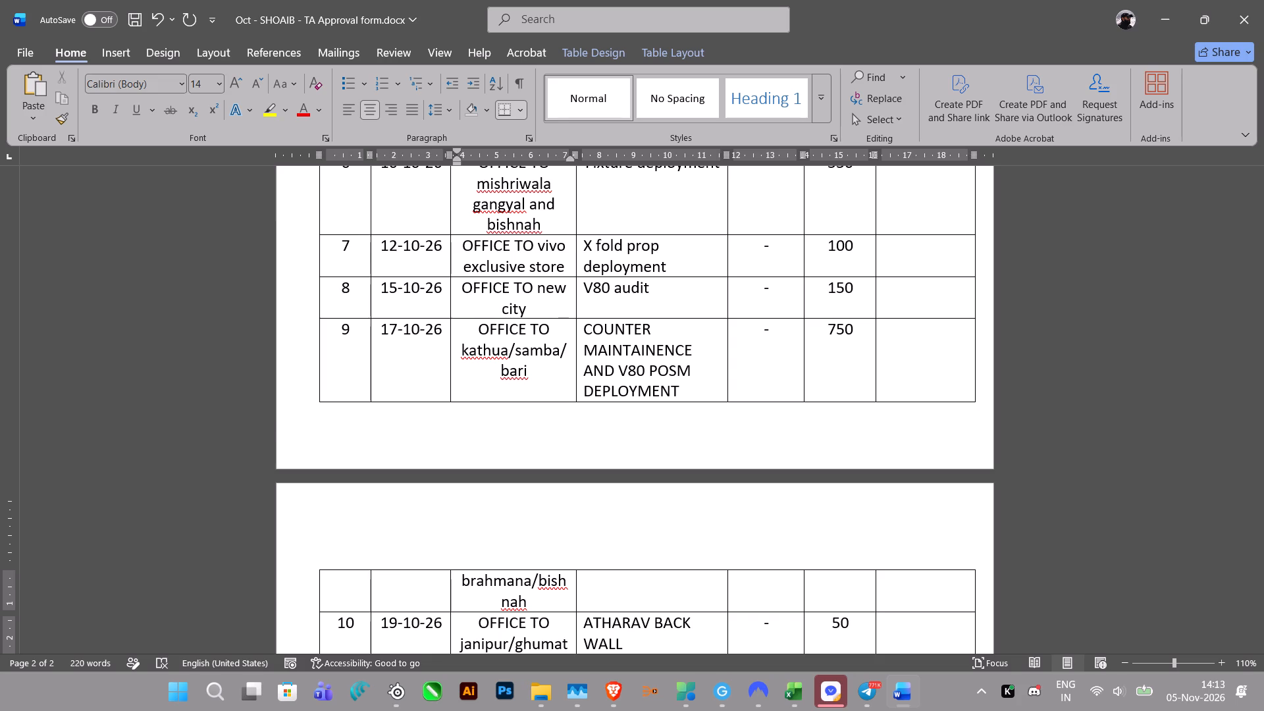
pyautogui.press('/')
pyautogui.press('b')
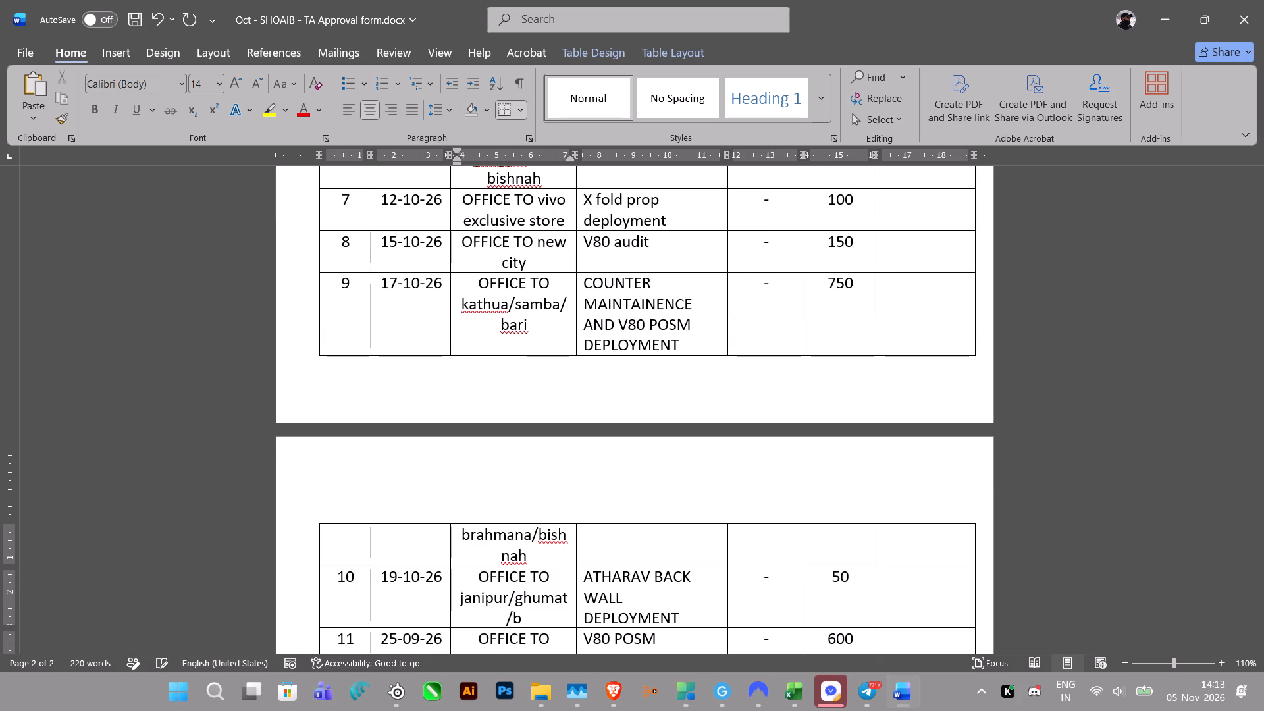
pyautogui.write('ari')
pyautogui.press('space')
pyautogui.write('brahmana')
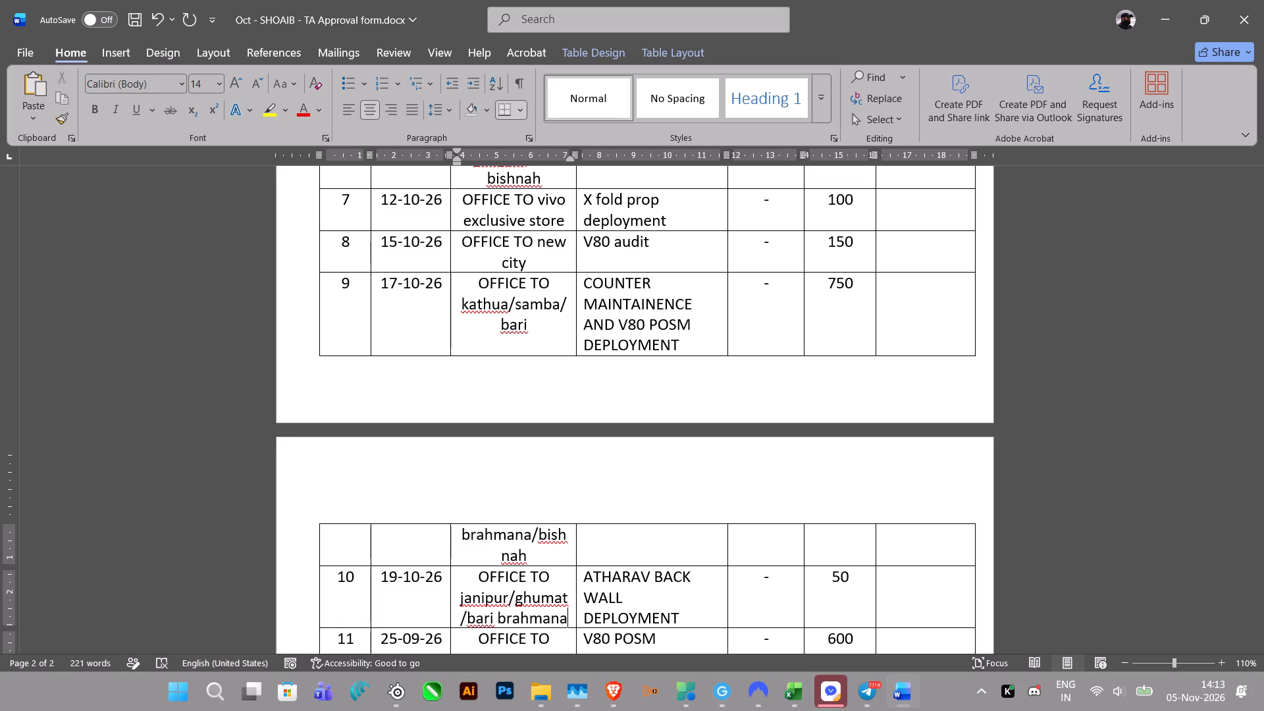
# Replace row 10's visit purpose with "V80 audit".
pyautogui.press('Right')
pyautogui.press('Right')
pyautogui.press('Right')
pyautogui.press('Right')
pyautogui.press('Right')
pyautogui.press('Right')
pyautogui.press('Right')
pyautogui.press('Right')
pyautogui.press('Down')
pyautogui.press('BackSpace')
pyautogui.press('BackSpace')
pyautogui.press('BackSpace')
pyautogui.press('BackSpace')
pyautogui.press('BackSpace')
pyautogui.press('BackSpace')
pyautogui.press('BackSpace')
pyautogui.press('BackSpace')
pyautogui.press('BackSpace')
pyautogui.press('BackSpace')
pyautogui.press('BackSpace')
pyautogui.press('BackSpace')
pyautogui.press('BackSpace')
pyautogui.press('BackSpace')
pyautogui.press('BackSpace')
pyautogui.press('BackSpace')
pyautogui.press('BackSpace')
pyautogui.press('BackSpace')
pyautogui.press('BackSpace')
pyautogui.press('BackSpace')
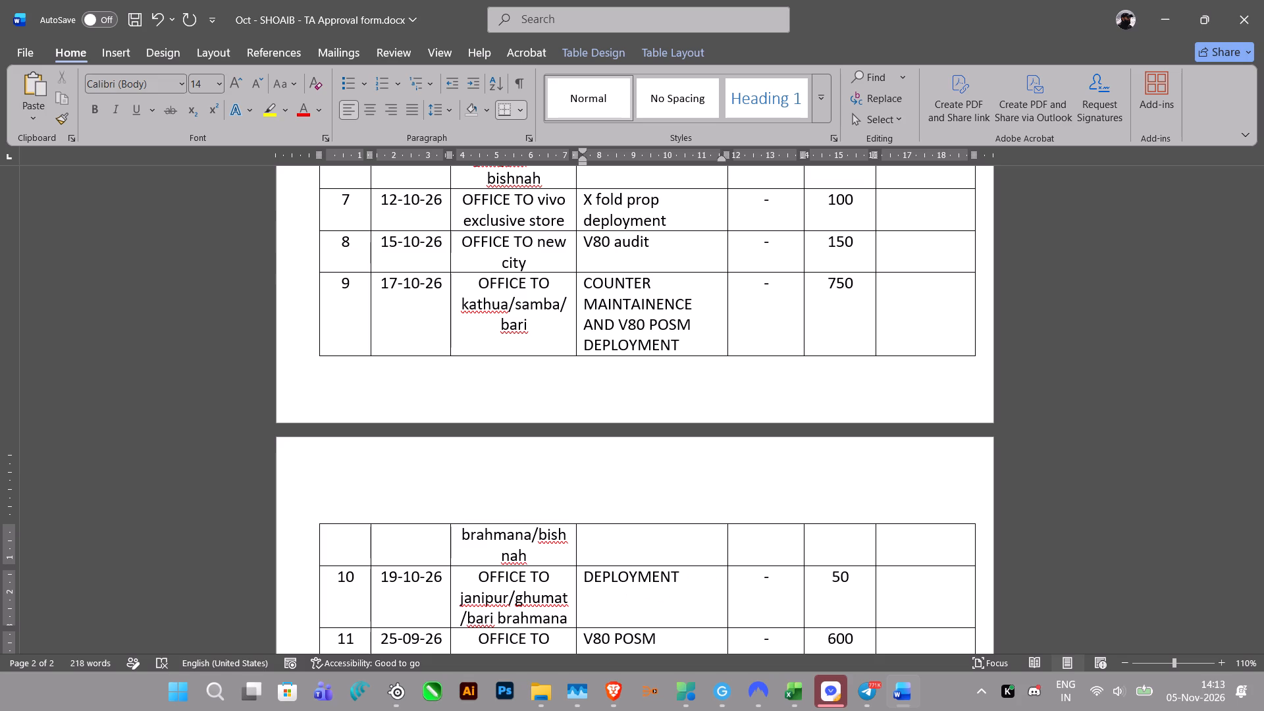
pyautogui.press('Right')
pyautogui.press('Right')
pyautogui.press('Right')
pyautogui.press('Right')
pyautogui.press('Right')
pyautogui.press('Right')
pyautogui.press('Right')
pyautogui.press('Right')
pyautogui.press('Right')
pyautogui.press('Right')
pyautogui.press('BackSpace')
pyautogui.press('BackSpace')
pyautogui.press('BackSpace')
pyautogui.press('BackSpace')
pyautogui.press('BackSpace')
pyautogui.press('BackSpace')
pyautogui.press('BackSpace')
pyautogui.press('BackSpace')
pyautogui.press('BackSpace')
pyautogui.press('BackSpace')
pyautogui.press('BackSpace')
pyautogui.press('BackSpace')
pyautogui.press('BackSpace')
pyautogui.press('BackSpace')
pyautogui.press('BackSpace')
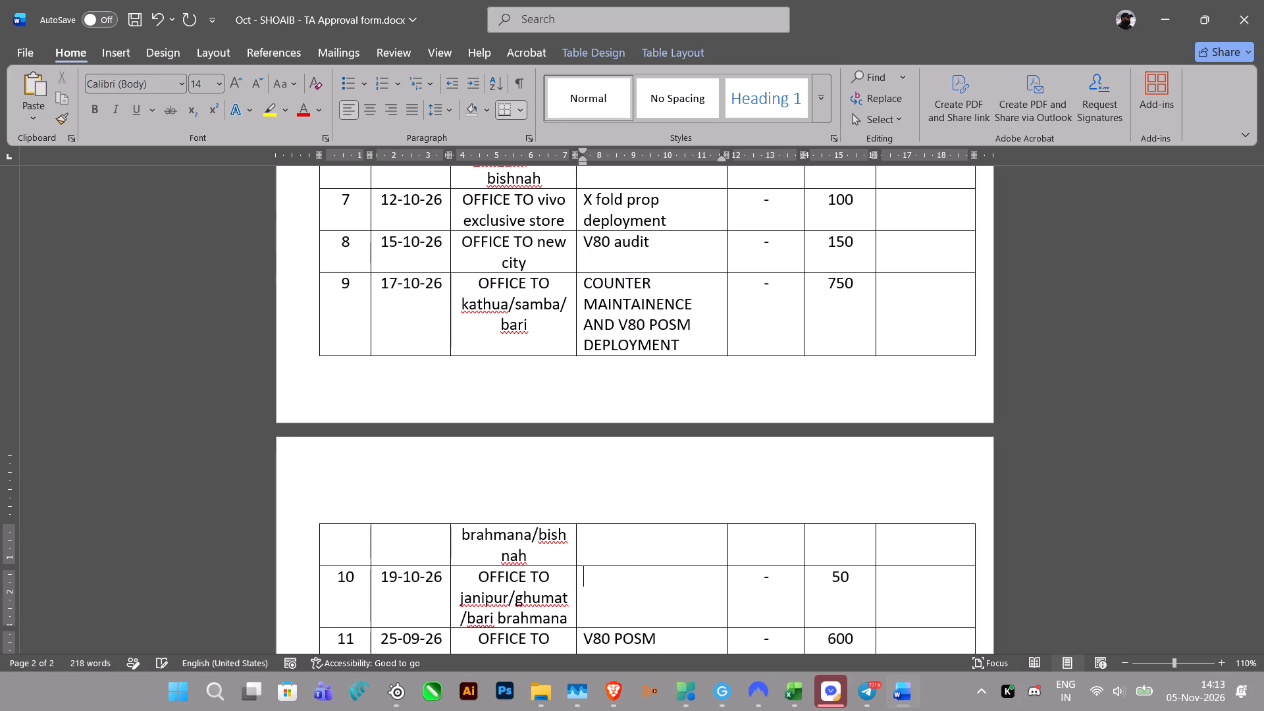
pyautogui.write('v80')
pyautogui.press('space')
pyautogui.write('audit')
# Change row 10's amount to 300.
pyautogui.press('Right')
pyautogui.press('Right')
pyautogui.press('Right')
pyautogui.press('Right')
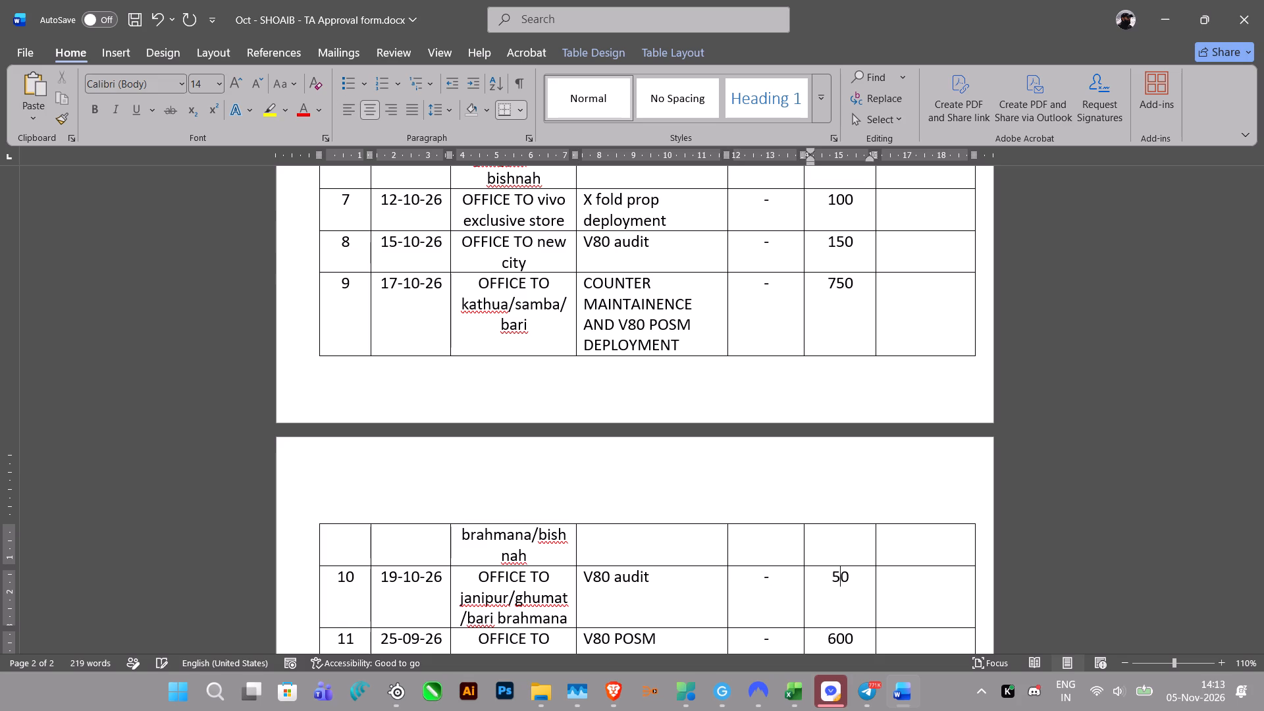
pyautogui.press('BackSpace')
pyautogui.write('30')
# Enter "Vendor office" in the empty last column of row 10.
pyautogui.press('Right')
pyautogui.press('Right')
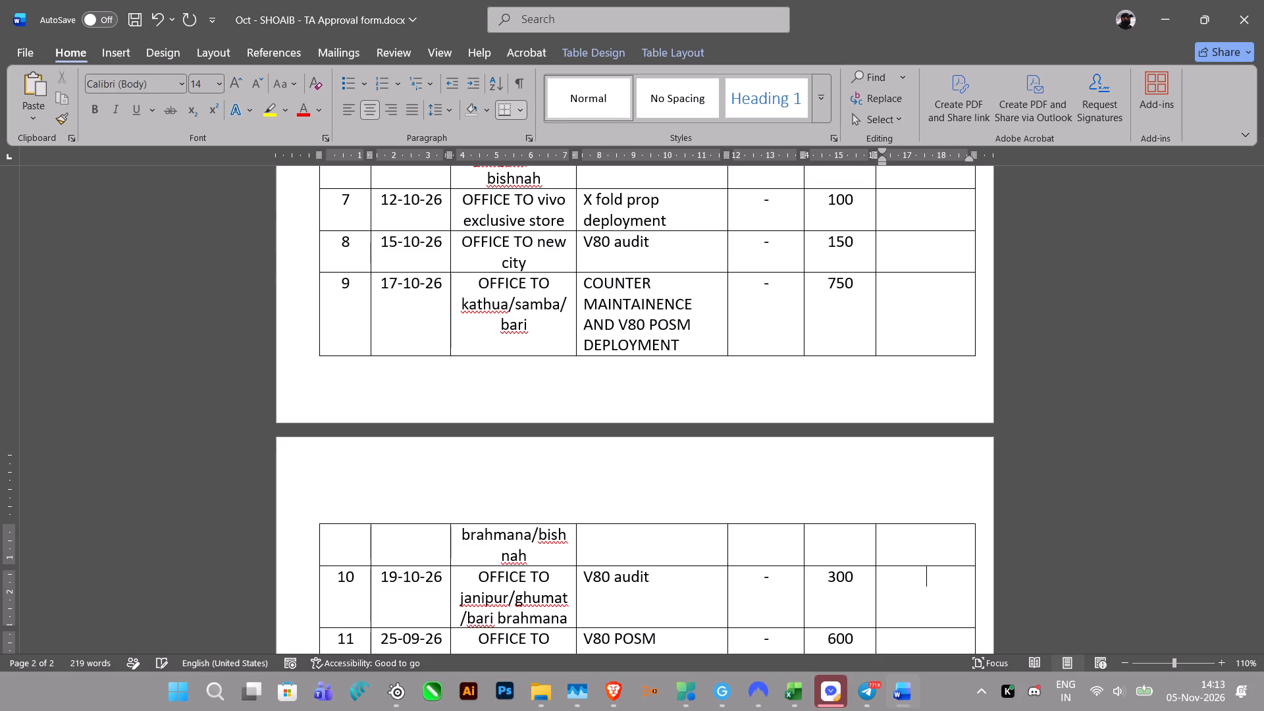
pyautogui.write('vendor')
pyautogui.press('space')
pyautogui.write('office')
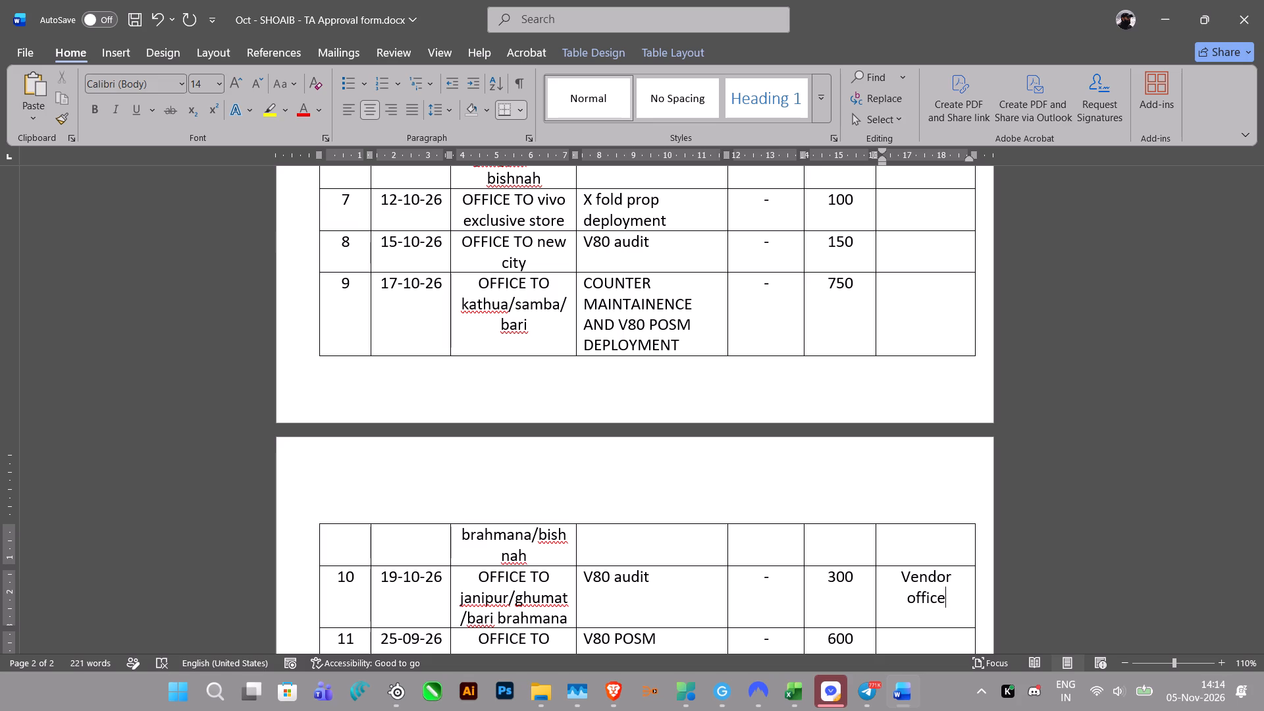
# Change row 11's Date to 20-10-26.
pyautogui.press('Left')
pyautogui.press('Left')
pyautogui.press('Down')
pyautogui.press('Left')
pyautogui.press('Left')
pyautogui.press('Left')
pyautogui.press('Left')
pyautogui.press('Left')
pyautogui.press('Left')
pyautogui.press('Left')
pyautogui.press('Left')
pyautogui.press('Left')
pyautogui.press('Left')
pyautogui.press('Left')
pyautogui.press('Left')
pyautogui.press('Left')
pyautogui.press('Left')
pyautogui.press('Left')
pyautogui.press('Left')
pyautogui.press('Left')
pyautogui.press('Left')
pyautogui.press('Left')
pyautogui.press('Left')
pyautogui.press('Left')
pyautogui.press('Left')
pyautogui.press('Left')
pyautogui.press('Left')
pyautogui.press('Left')
pyautogui.press('Left')
pyautogui.press('Left')
pyautogui.press('Left')
pyautogui.press('Left')
pyautogui.press('Left')
pyautogui.press('Left')
pyautogui.press('Left')
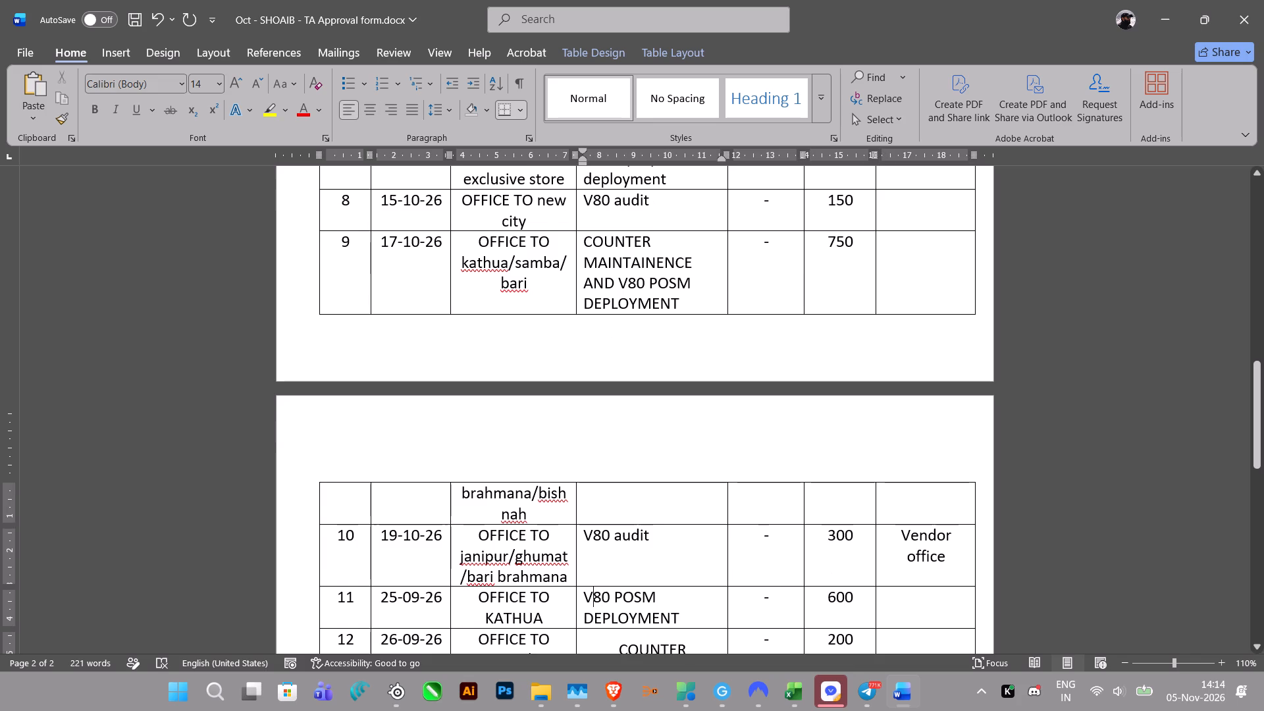
pyautogui.press('Left')
pyautogui.press('Left')
pyautogui.press('Left')
pyautogui.press('Left')
pyautogui.press('Left')
pyautogui.press('Left')
pyautogui.press('Left')
pyautogui.press('Left')
pyautogui.press('Left')
pyautogui.press('Left')
pyautogui.press('Left')
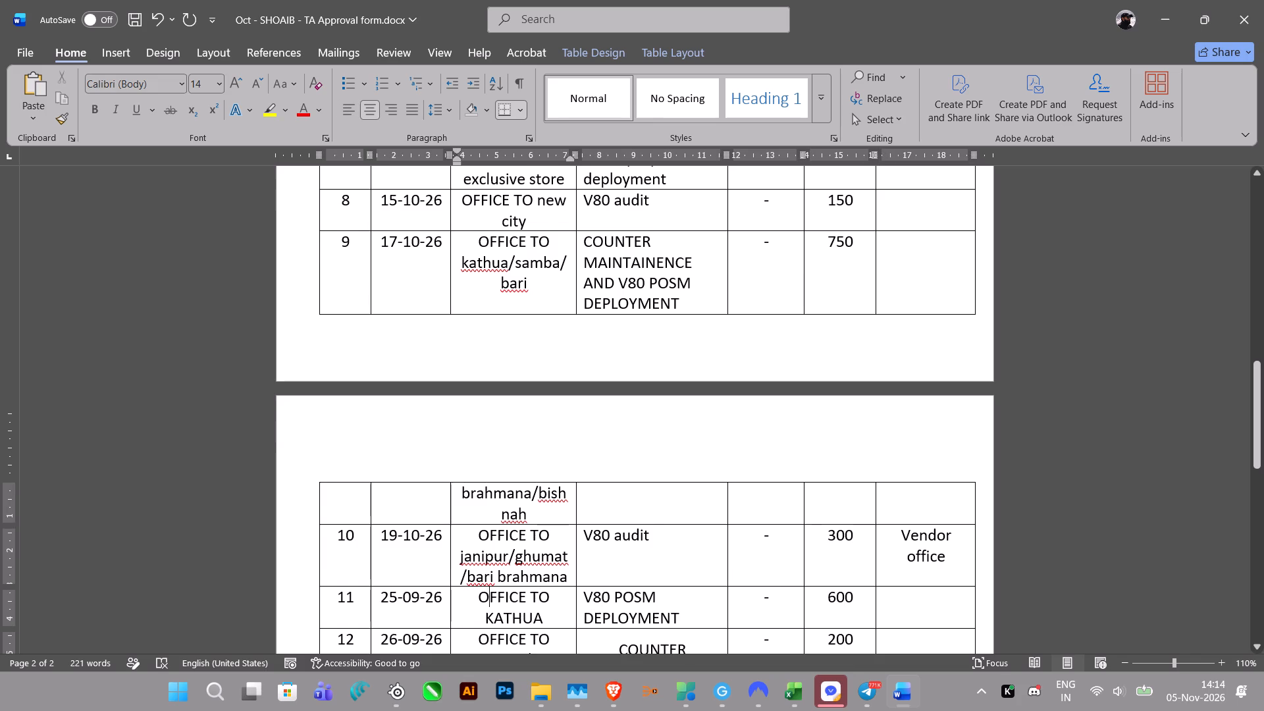
pyautogui.press('Left')
pyautogui.press('Left')
pyautogui.press('Left')
pyautogui.press('Left')
pyautogui.press('Left')
pyautogui.press('Left')
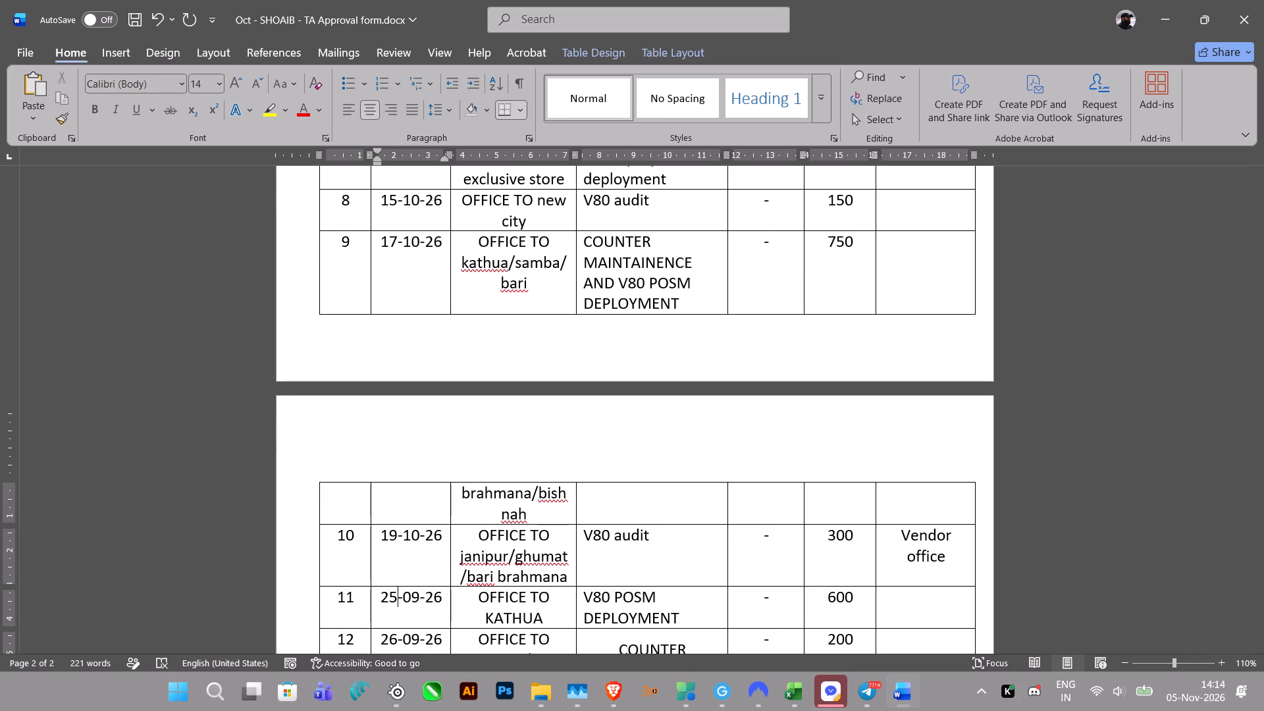
pyautogui.press('BackSpace')
pyautogui.press('0')
pyautogui.press('Right')
pyautogui.press('Right')
pyautogui.press('Right')
pyautogui.press('BackSpace')
pyautogui.press('BackSpace')
pyautogui.write('10')
# Replace row 11's destination after "OFFICE TO" with "ghumat/talab tillo/mishriwala/janipur/bantalab/rehri".
pyautogui.press('Right')
pyautogui.press('Right')
pyautogui.press('Right')
pyautogui.press('Right')
pyautogui.press('Right')
pyautogui.press('Right')
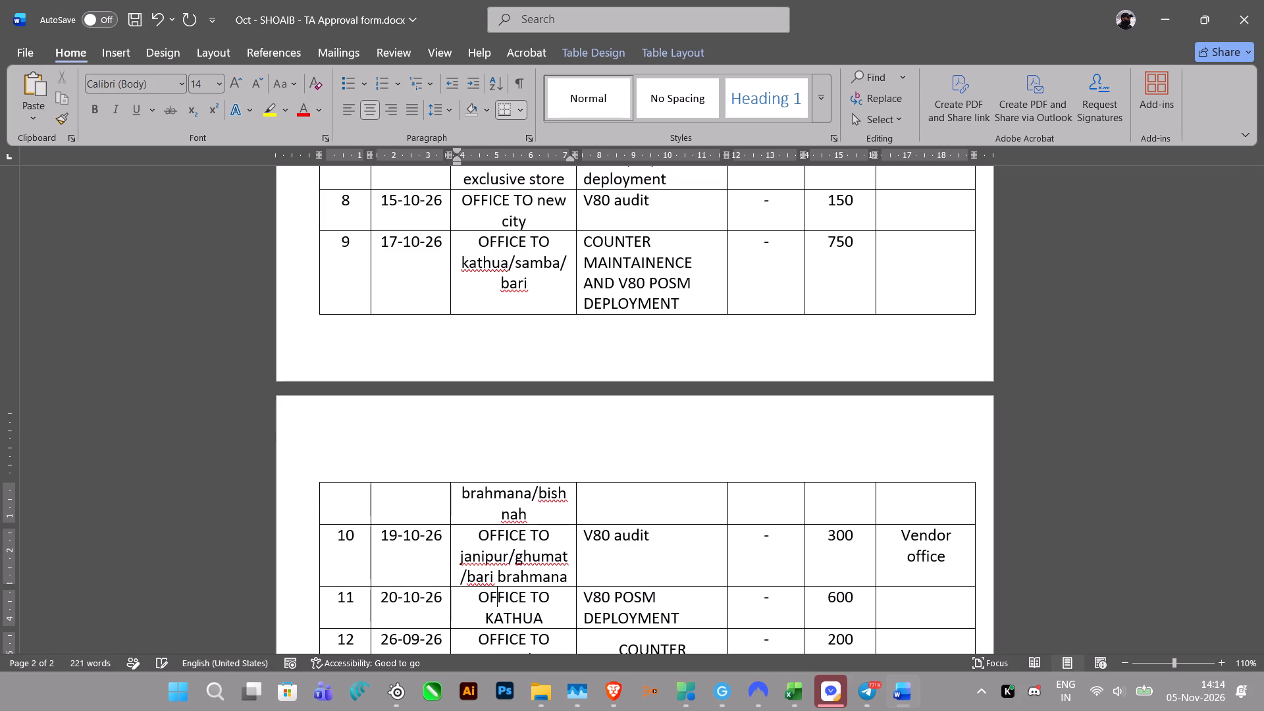
pyautogui.press('Right')
pyautogui.press('Right')
pyautogui.press('Right')
pyautogui.press('Right')
pyautogui.press('Right')
pyautogui.press('Down')
pyautogui.press('Right')
pyautogui.press('BackSpace')
pyautogui.press('BackSpace')
pyautogui.press('BackSpace')
pyautogui.press('BackSpace')
pyautogui.press('BackSpace')
pyautogui.press('BackSpace')
pyautogui.write('ghumat')
pyautogui.press('space')
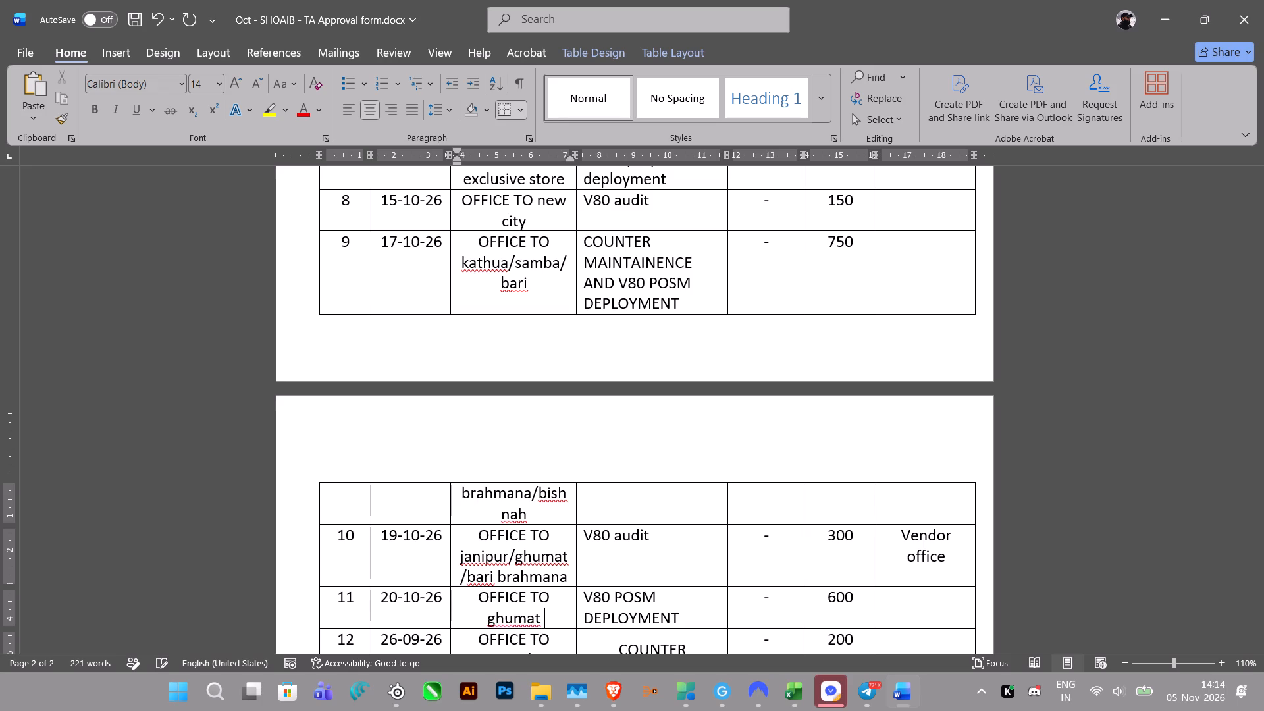
pyautogui.press('BackSpace')
pyautogui.press('/')
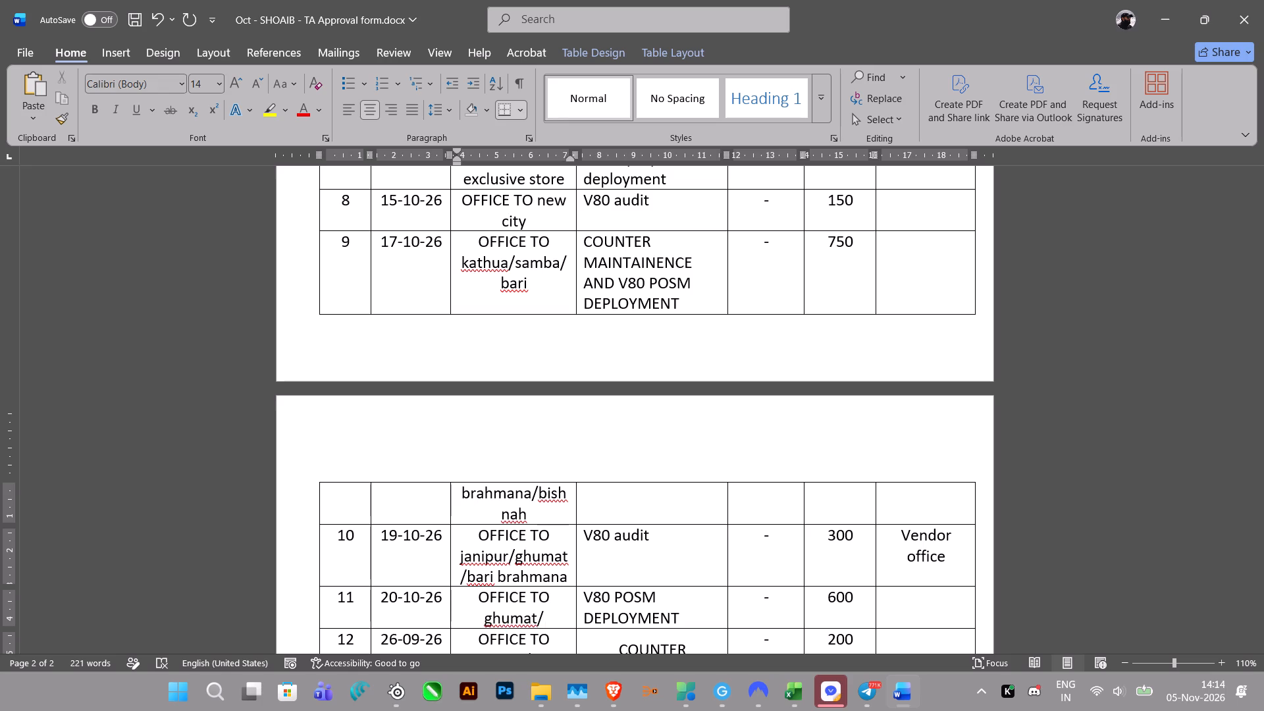
pyautogui.write('ta')
pyautogui.write('lab')
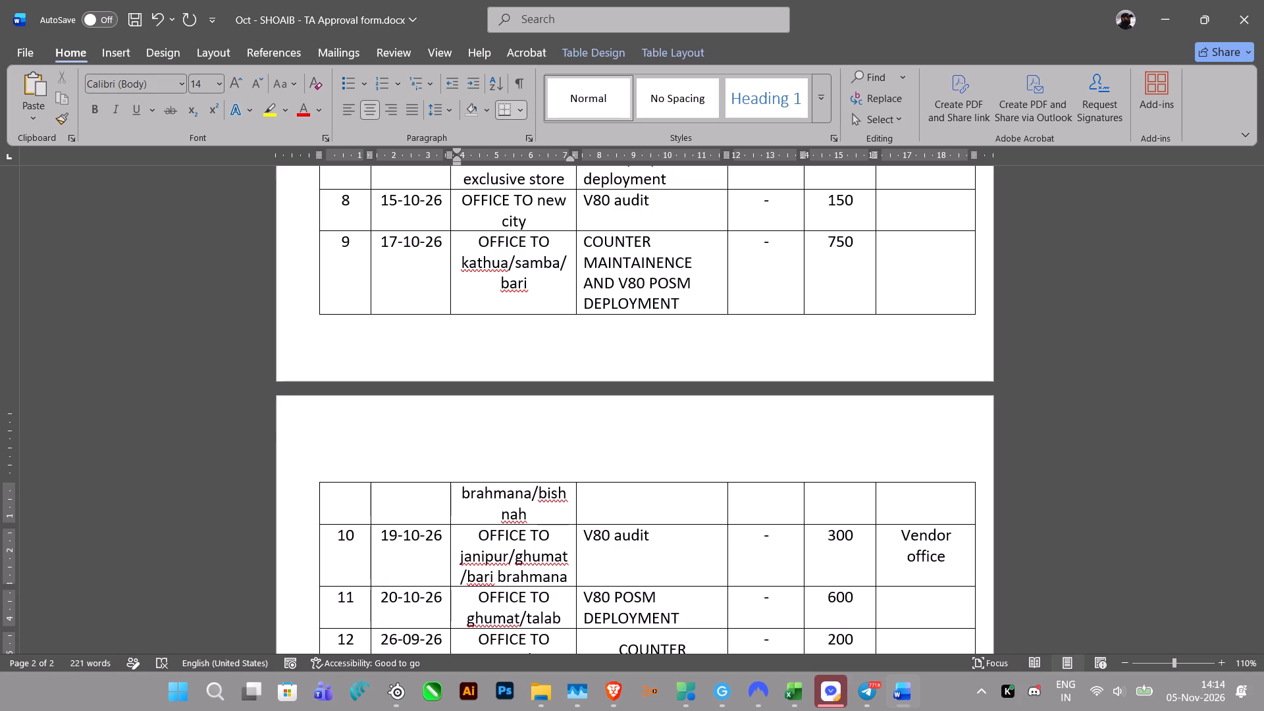
pyautogui.press('space')
pyautogui.write('tillo')
pyautogui.press('/')
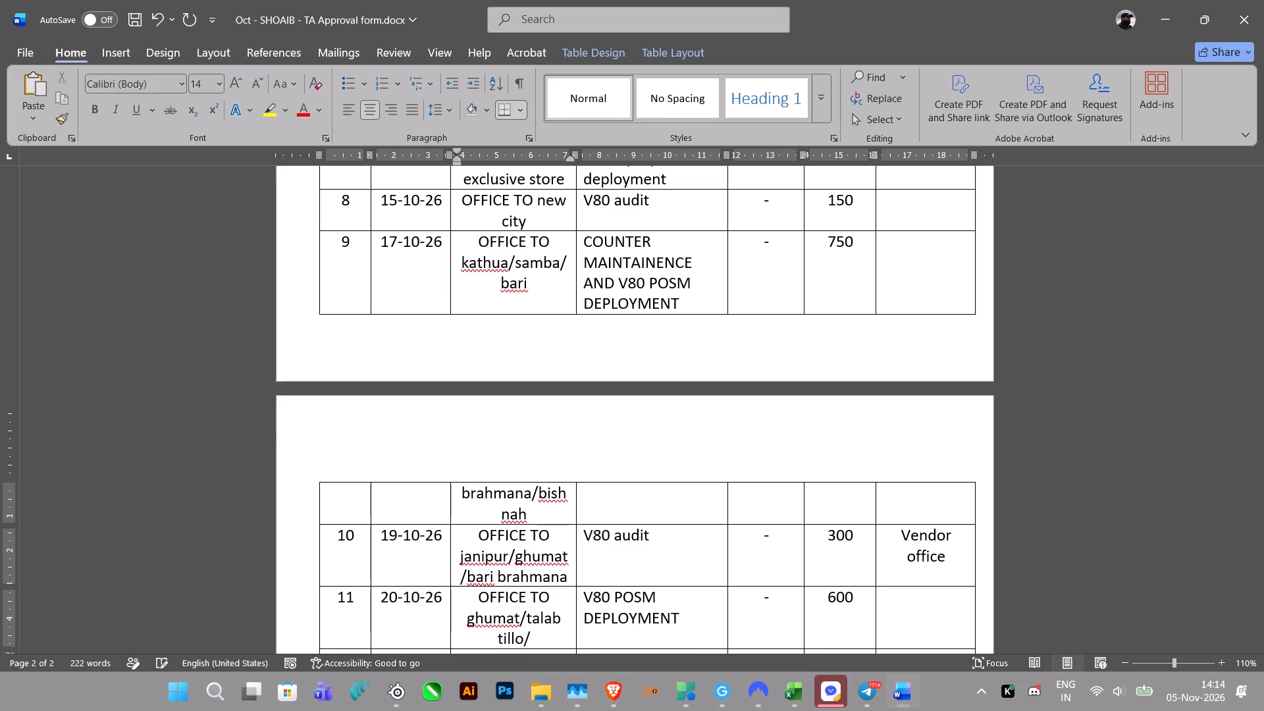
pyautogui.write('misf')
pyautogui.press('BackSpace')
pyautogui.press('h')
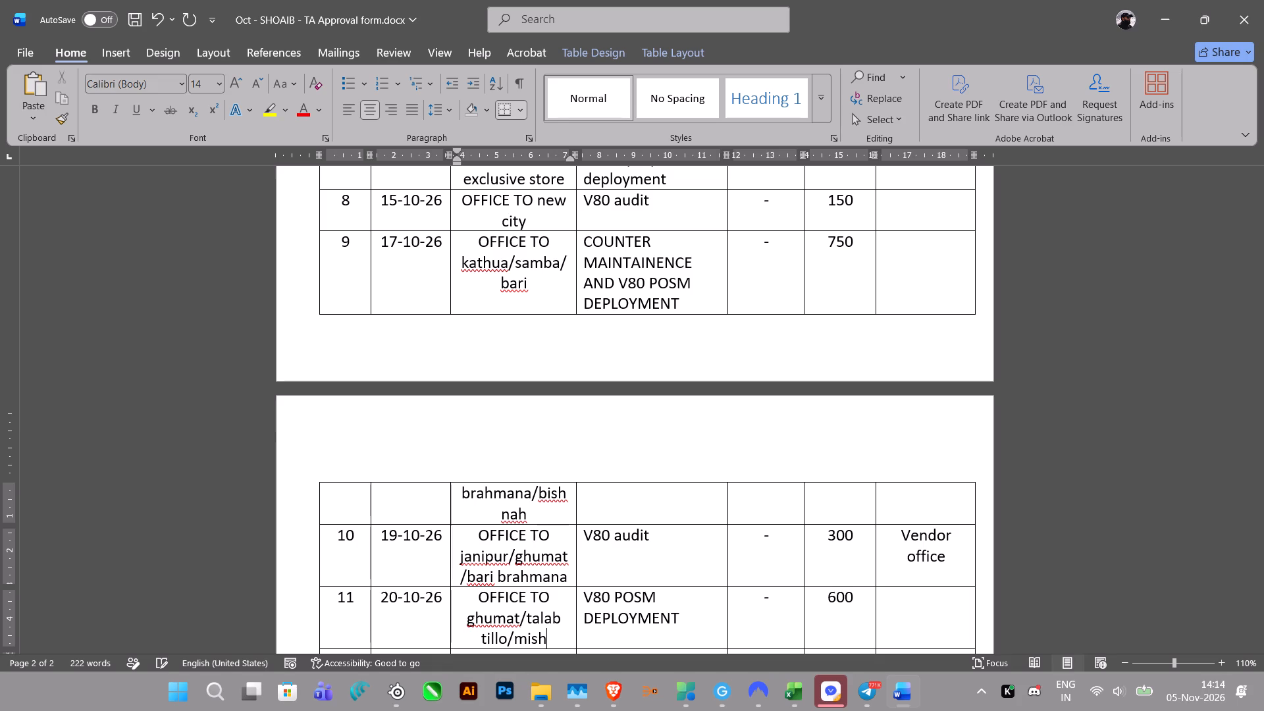
pyautogui.write('riwa')
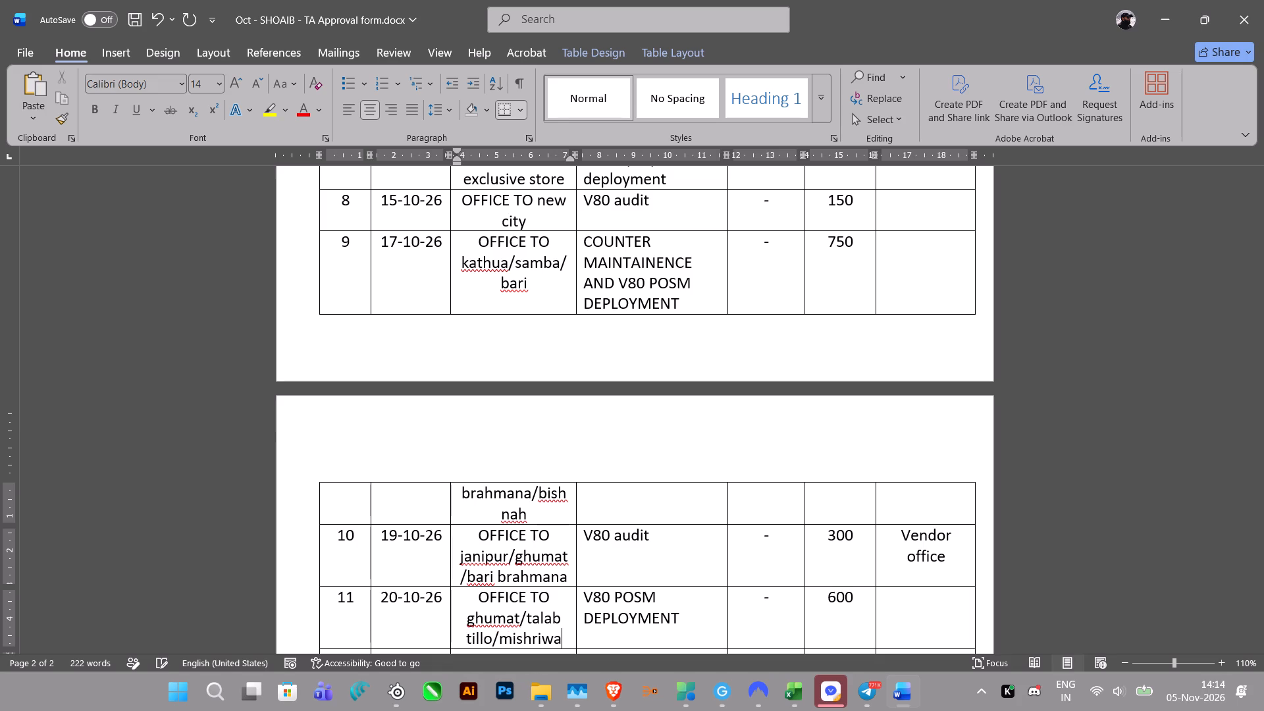
pyautogui.write('la')
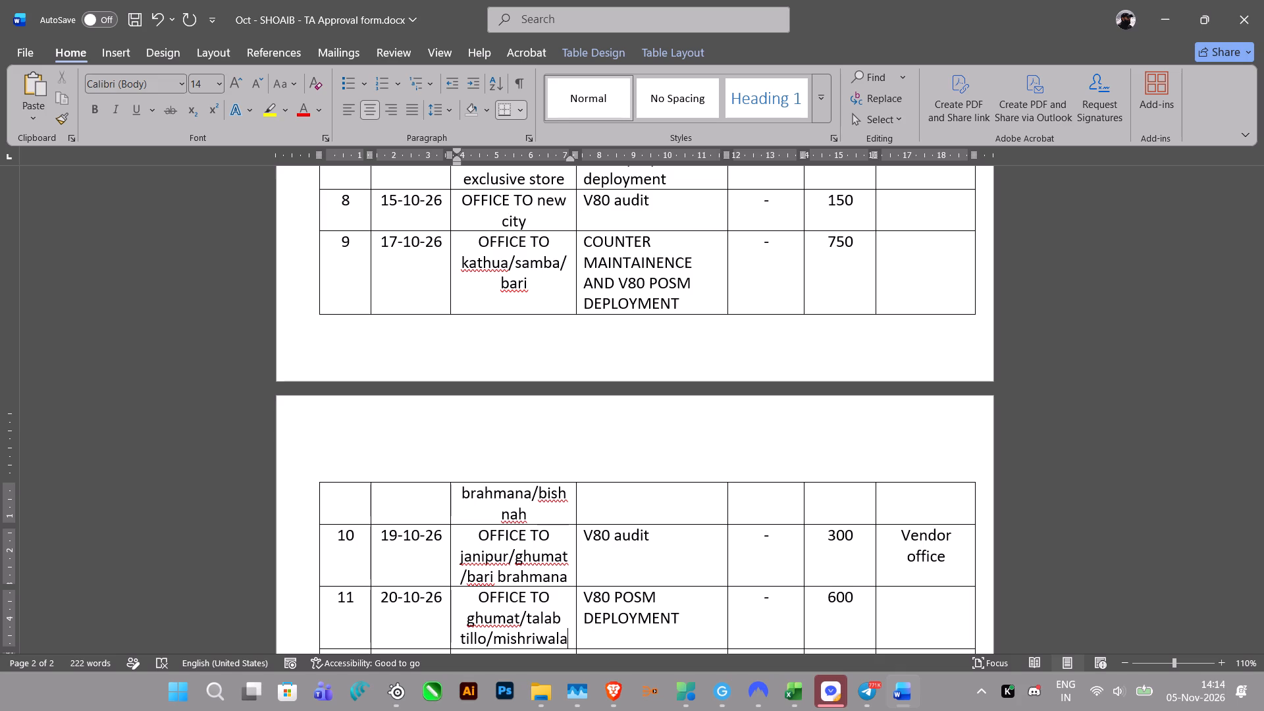
pyautogui.press('/')
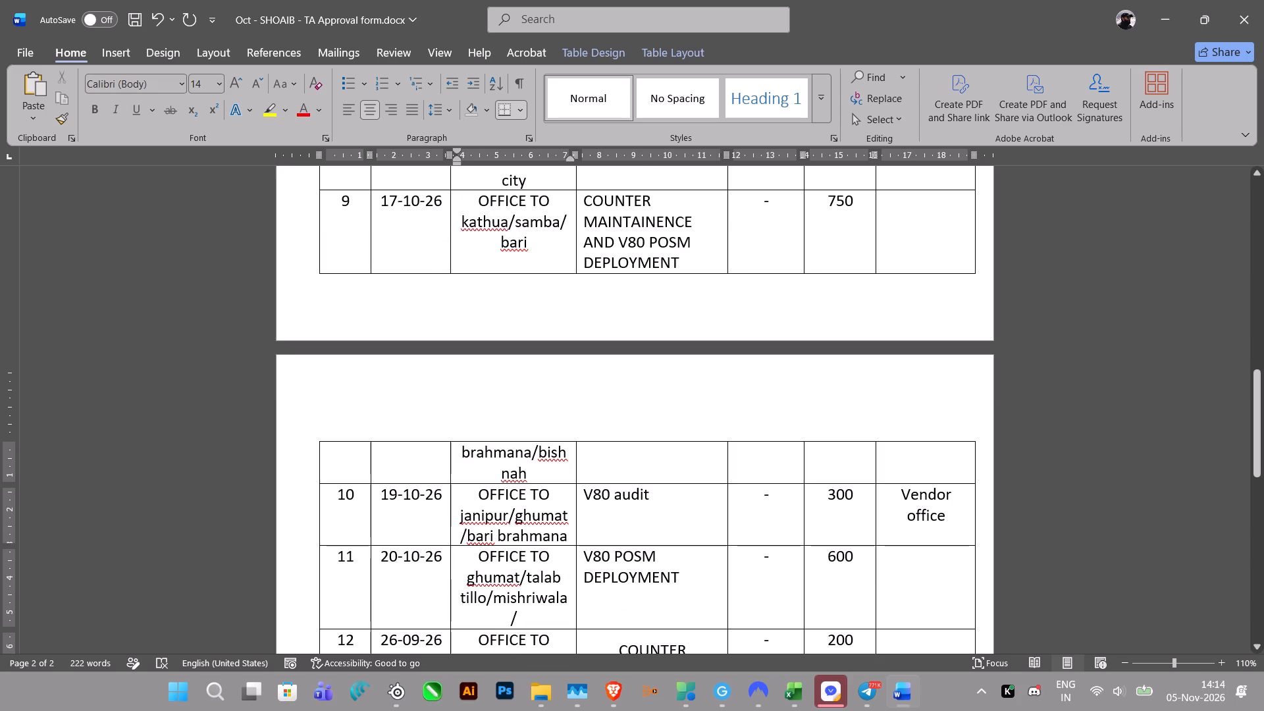
pyautogui.write('janipur')
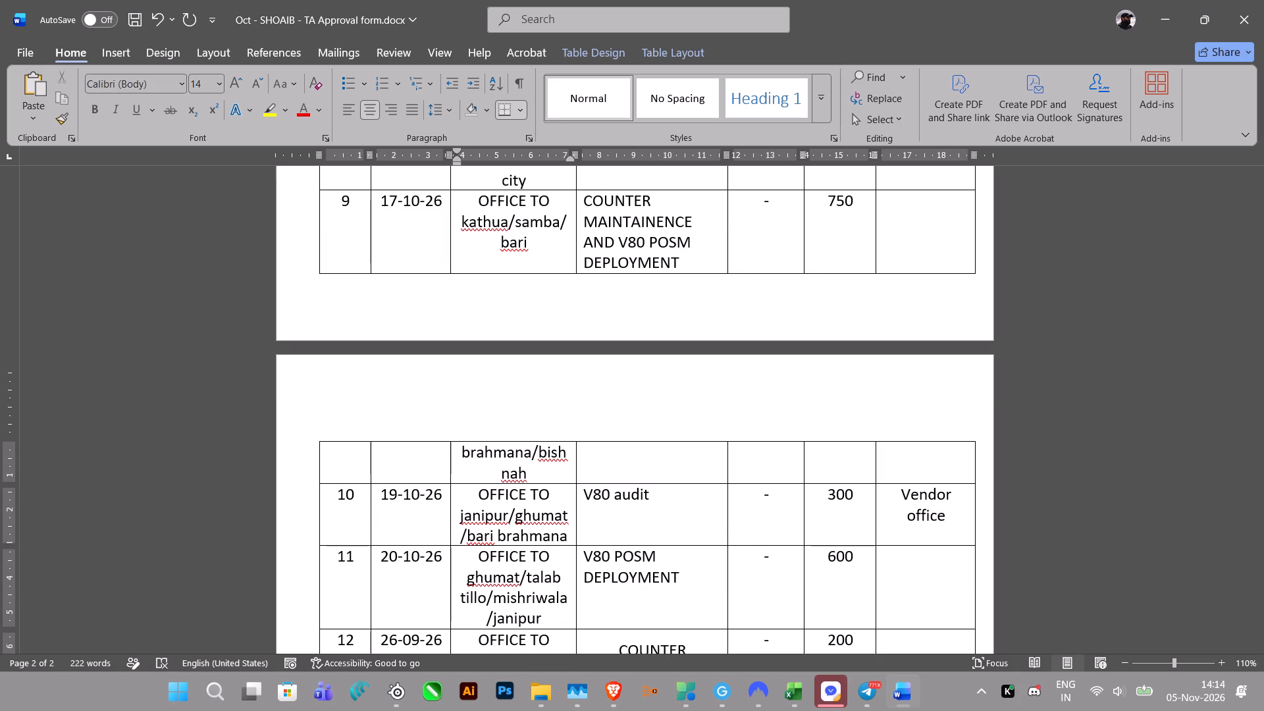
pyautogui.press('/')
pyautogui.write('banta')
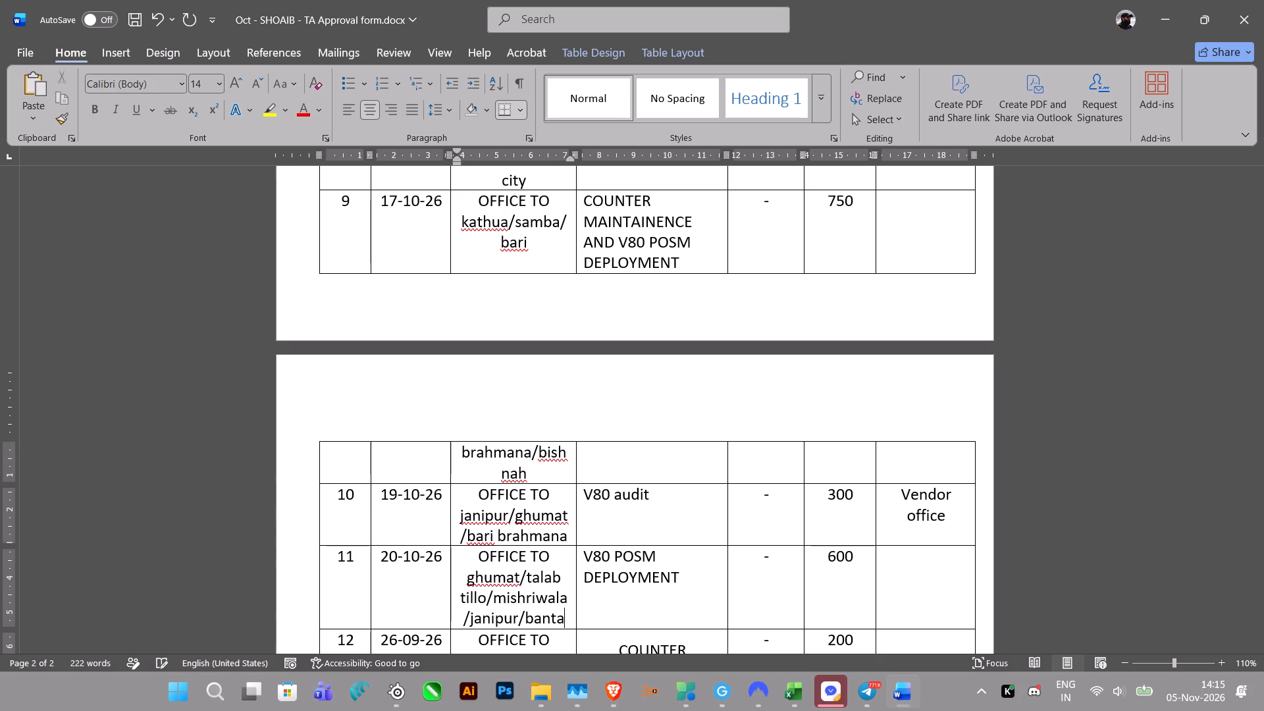
pyautogui.write('lab')
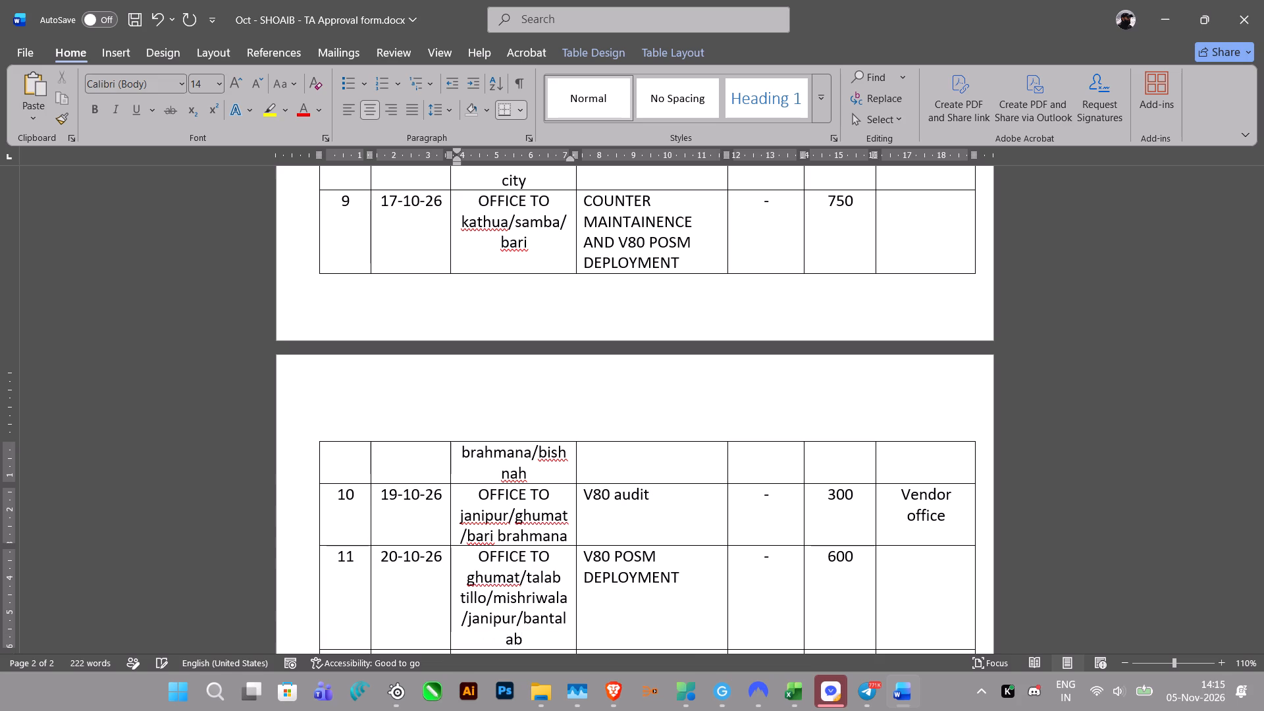
pyautogui.press('/')
pyautogui.write('rehri')
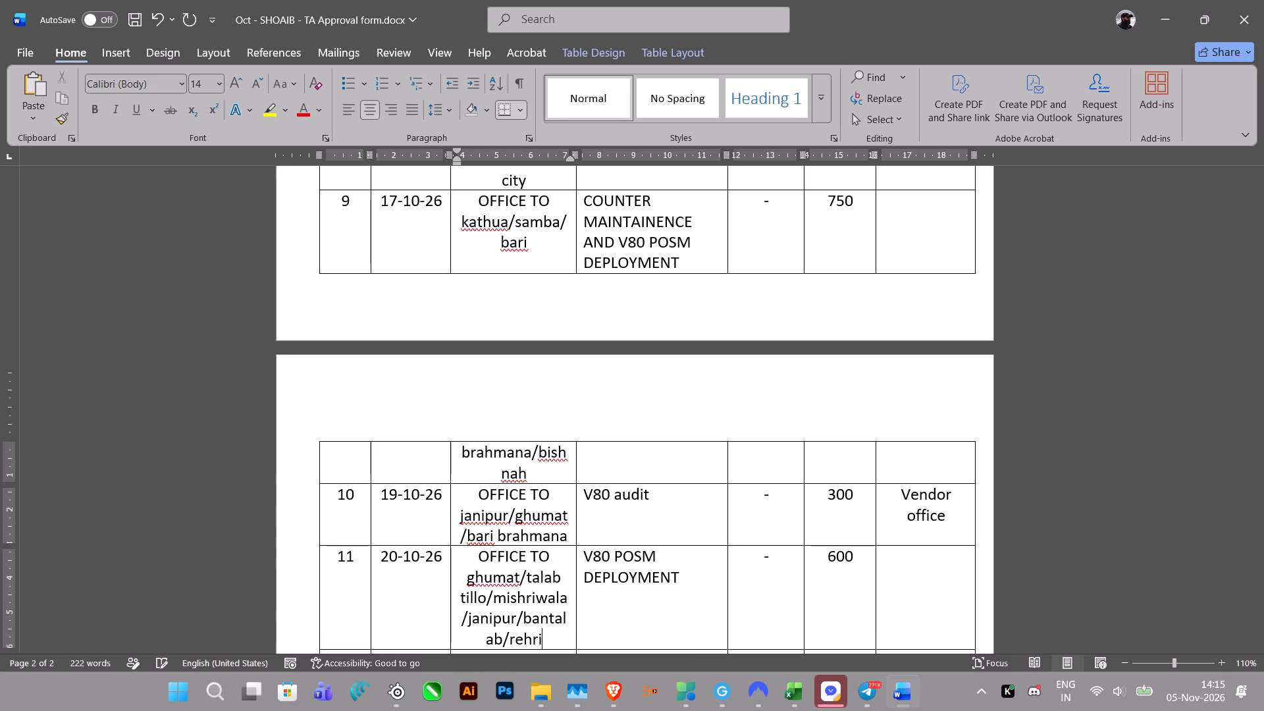
# Add "Reki/" before "V80 POSM DEPLOYMENT" in row 11's visit purpose.
pyautogui.press('Right')
pyautogui.press('Right')
pyautogui.press('Right')
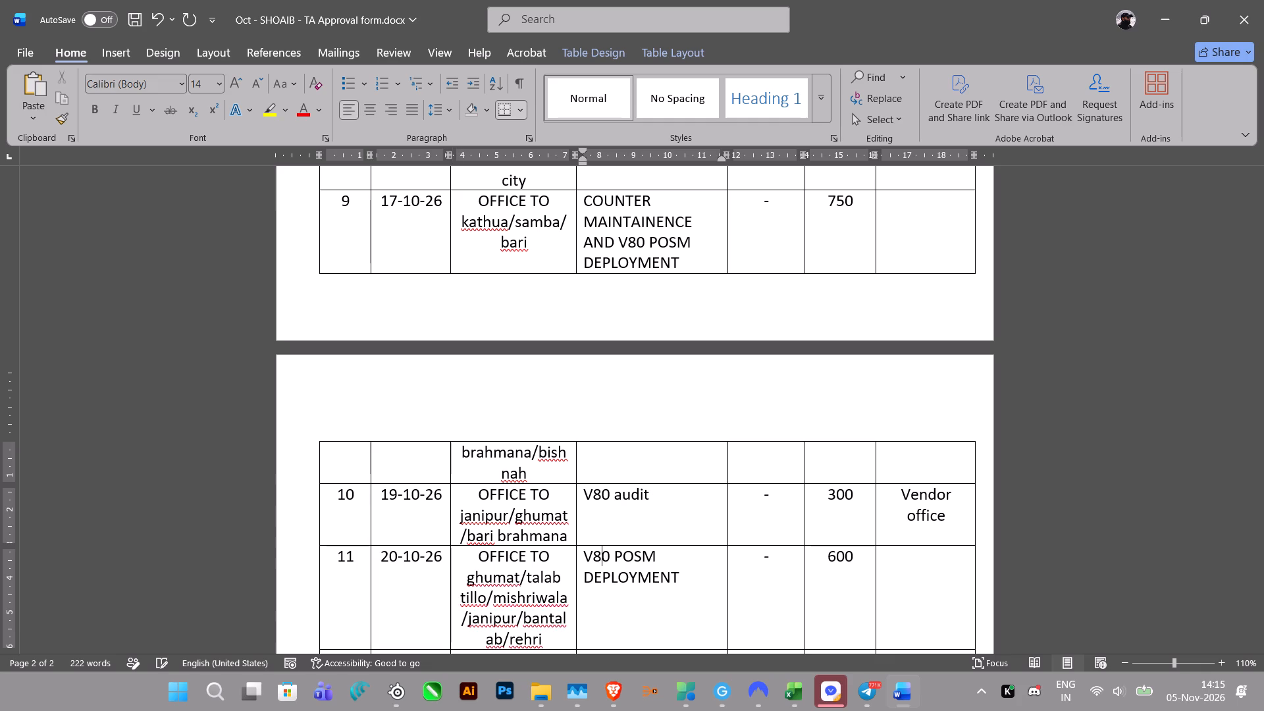
pyautogui.press('Right')
pyautogui.press('Right')
pyautogui.press('Right')
pyautogui.press('Right')
pyautogui.press('Right')
pyautogui.press('Down')
pyautogui.press('Up')
pyautogui.press('Up')
pyautogui.press('Down')
pyautogui.press('Left')
pyautogui.press('Left')
pyautogui.press('Left')
pyautogui.press('Left')
pyautogui.press('Left')
pyautogui.press('Left')
pyautogui.press('Left')
pyautogui.press('r')
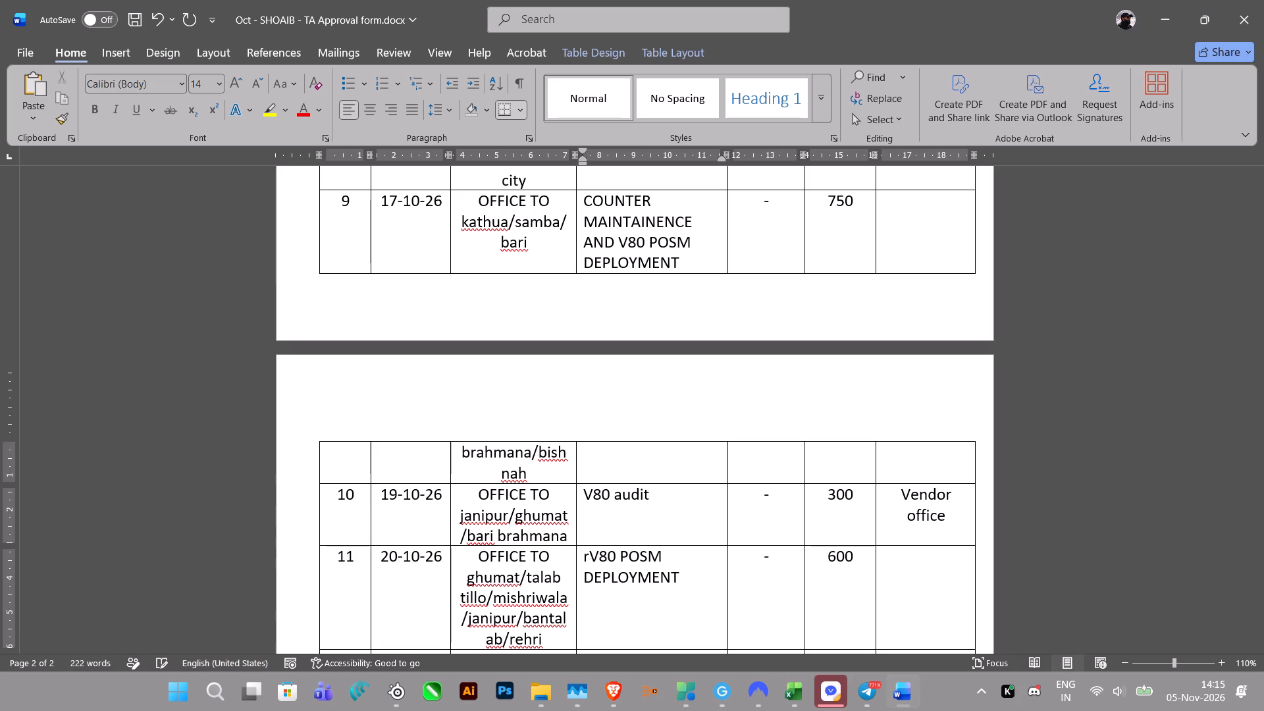
pyautogui.press('e')
pyautogui.press('k')
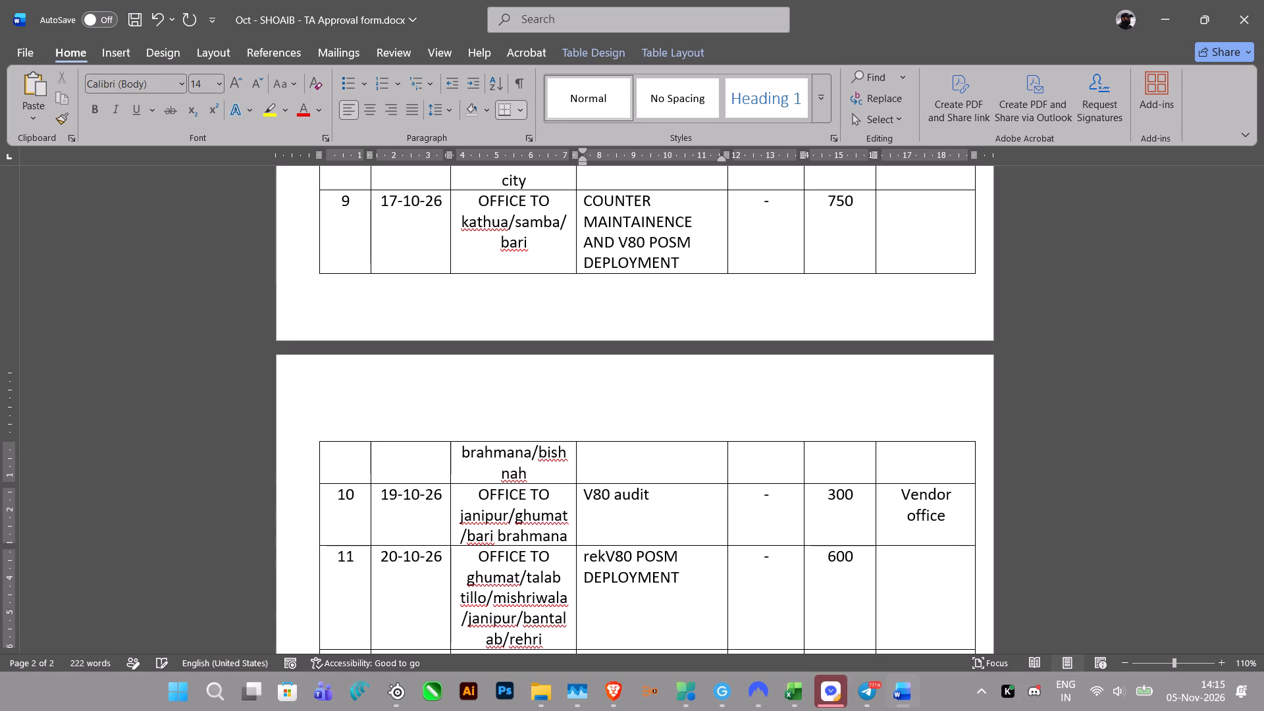
pyautogui.press('a')
pyautogui.press('BackSpace')
pyautogui.press('o')
pyautogui.press('BackSpace')
pyautogui.press('i')
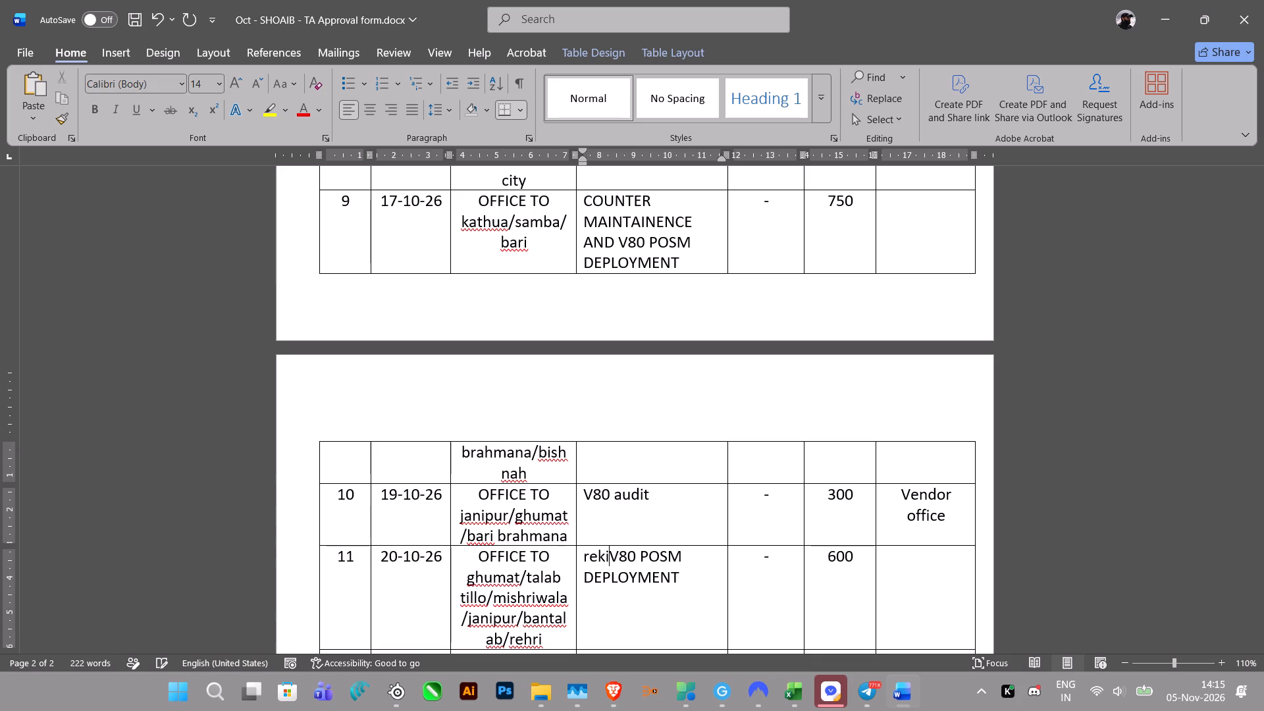
pyautogui.press('space')
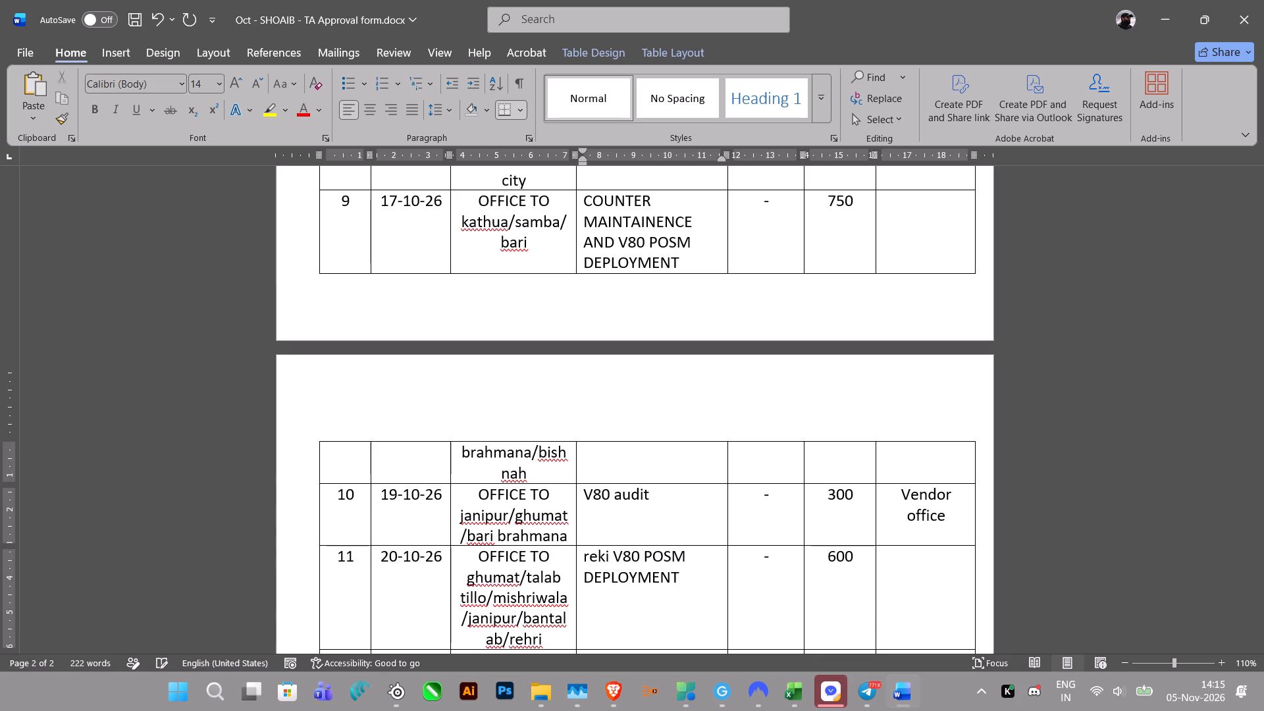
pyautogui.press('BackSpace')
pyautogui.press('/')
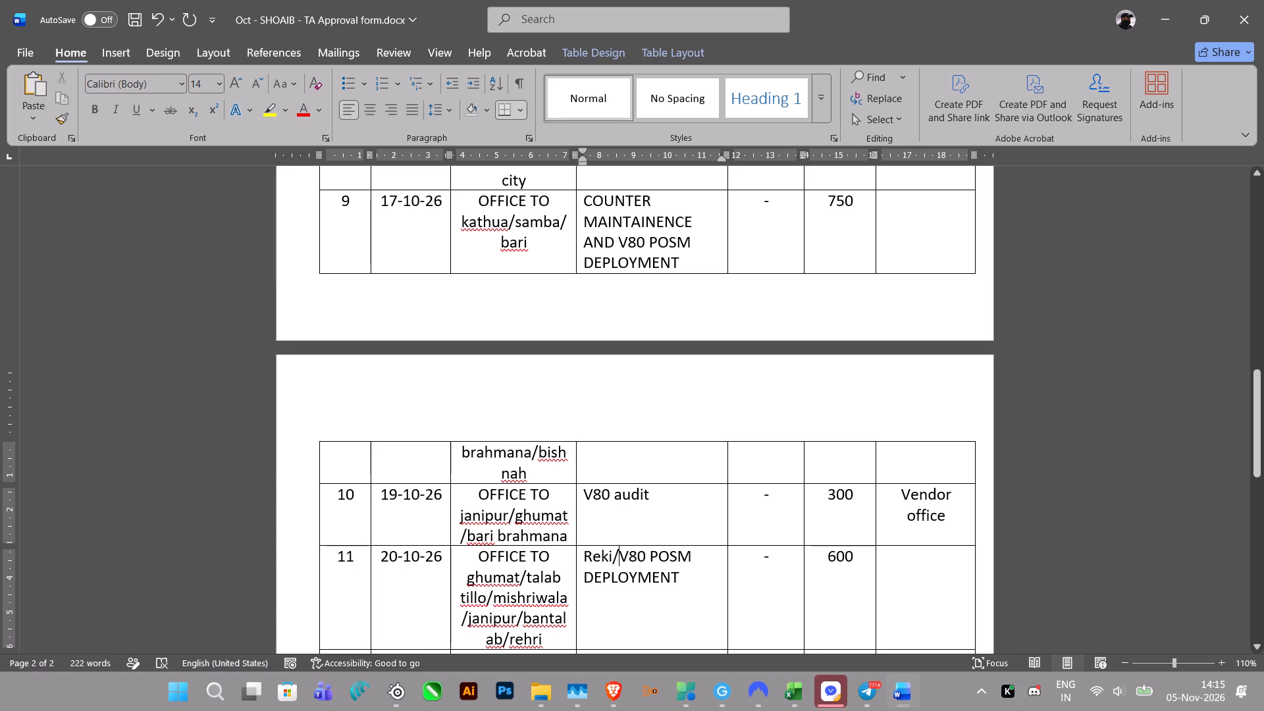
# Change row 11's amount to 400.
pyautogui.click(855, 559)
pyautogui.press('BackSpace')
pyautogui.press('BackSpace')
pyautogui.press('BackSpace')
pyautogui.press('BackSpace')
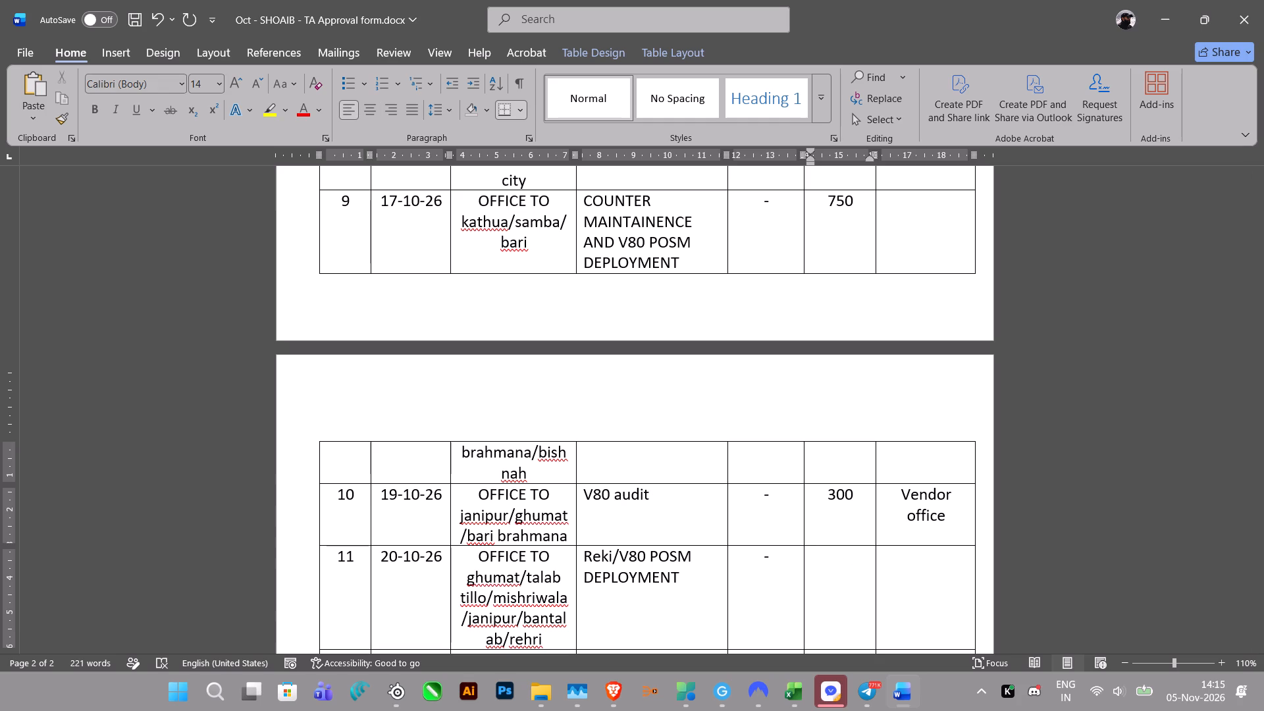
pyautogui.write('400')
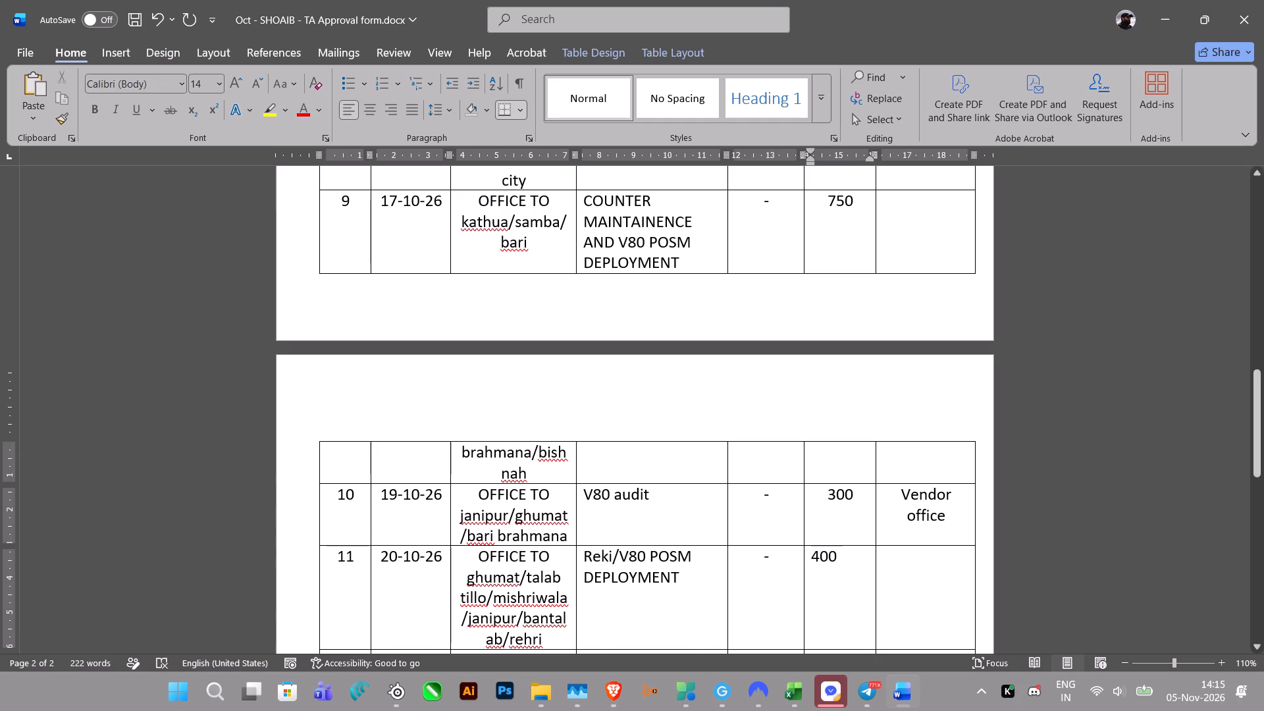
# Change row 12's Date to 21-10-26.
pyautogui.scroll(-1, 649, 677)
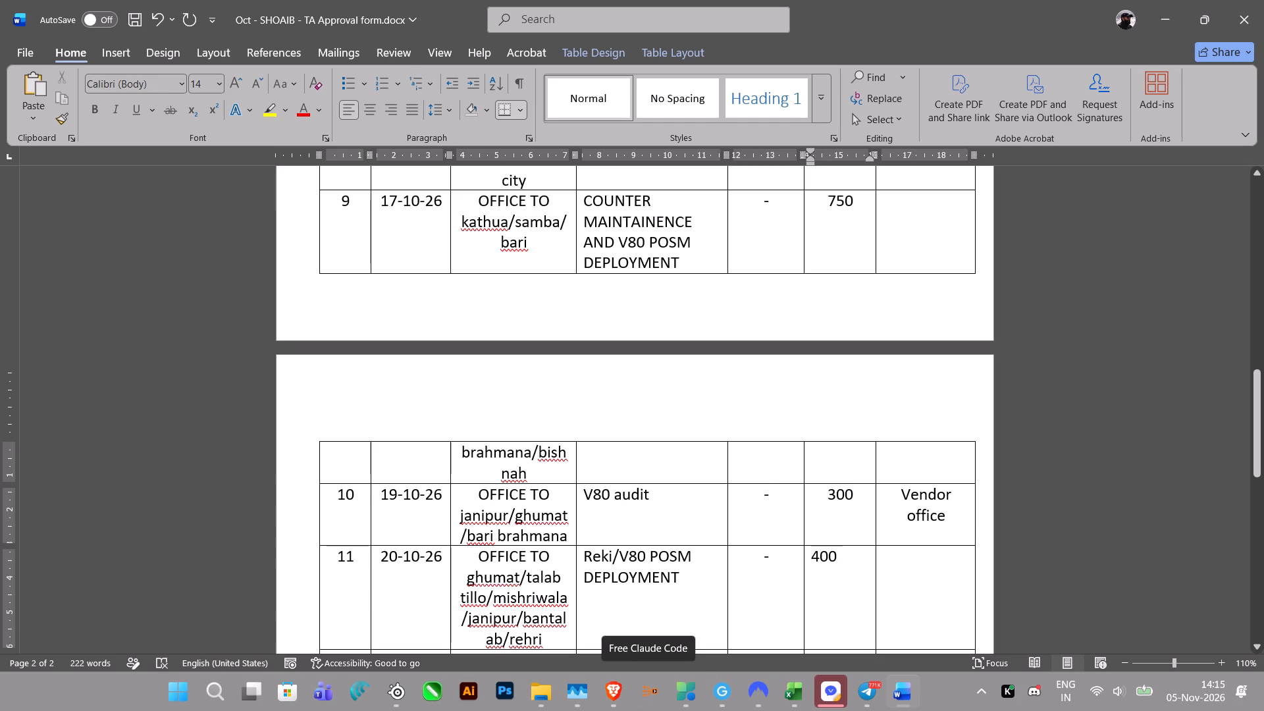
pyautogui.scroll(-2, 666, 592)
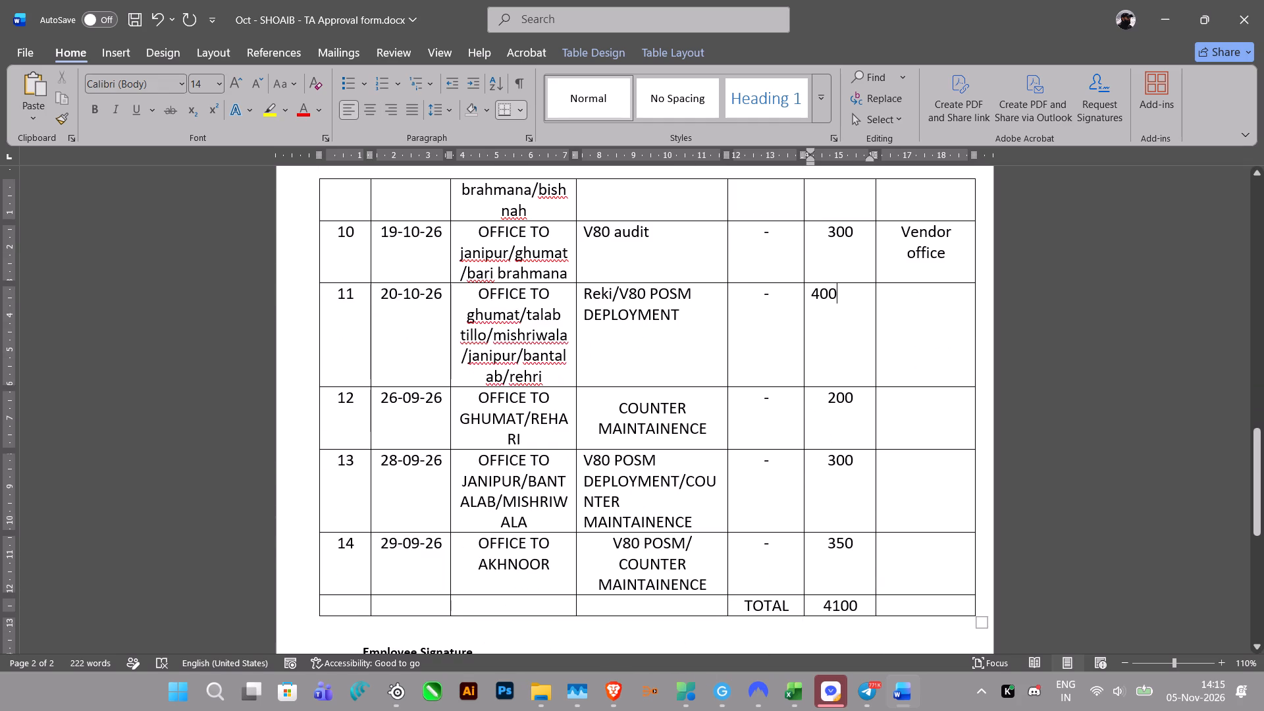
pyautogui.click(395, 399)
pyautogui.press('BackSpace')
pyautogui.press('BackSpace')
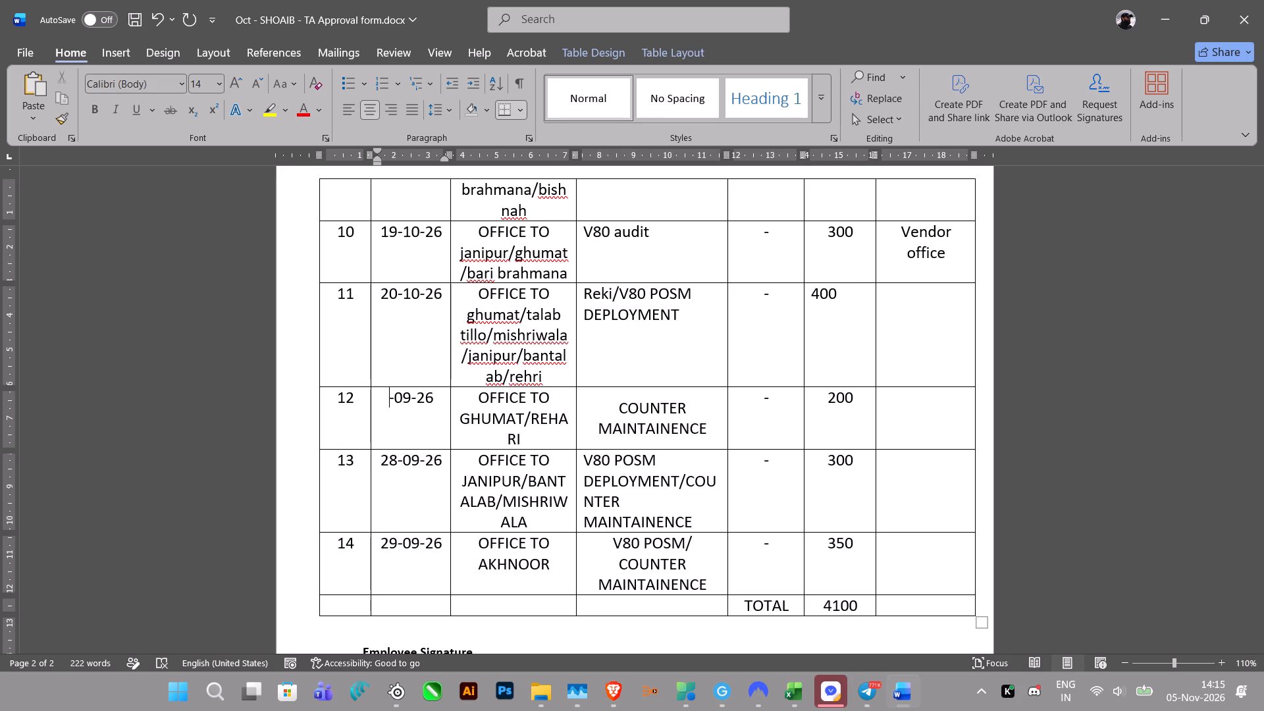
pyautogui.write('21')
pyautogui.press('Right')
pyautogui.press('Right')
pyautogui.press('Right')
pyautogui.press('BackSpace')
pyautogui.press('BackSpace')
pyautogui.write('10')
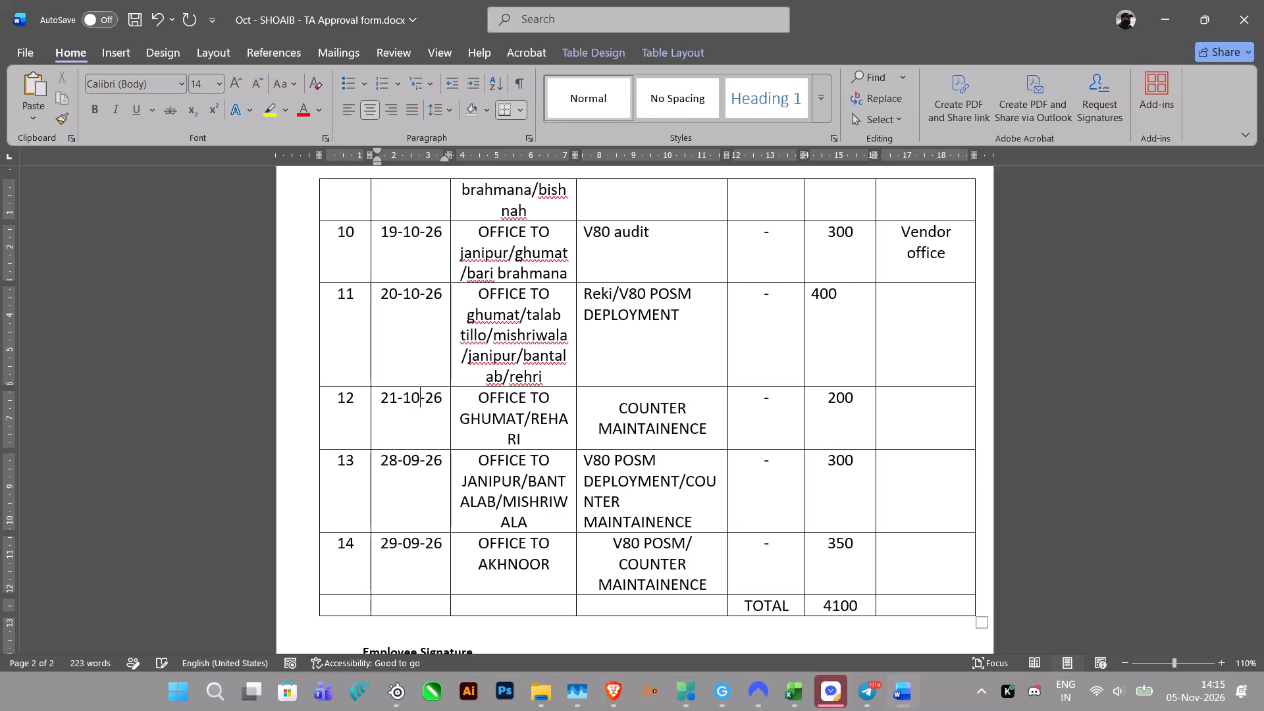
# Replace row 12's destination after "OFFICE TO" with "akhnoor".
pyautogui.press('Right')
pyautogui.press('Right')
pyautogui.press('Right')
pyautogui.press('Right')
pyautogui.press('Down')
pyautogui.press('Right')
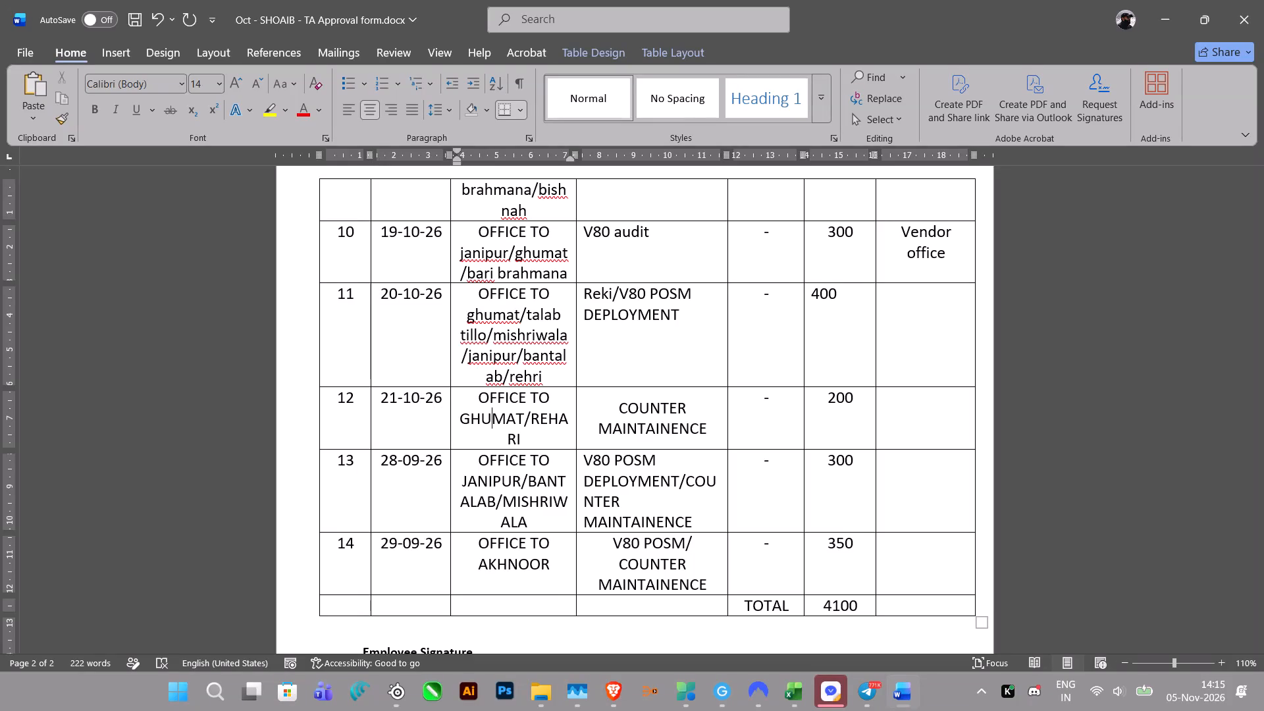
pyautogui.press('Right')
pyautogui.press('Right')
pyautogui.press('Down')
pyautogui.press('Right')
pyautogui.press('\\')
pyautogui.press('BackSpace')
pyautogui.press('BackSpace')
pyautogui.press('BackSpace')
pyautogui.press('BackSpace')
pyautogui.press('BackSpace')
pyautogui.press('BackSpace')
pyautogui.press('BackSpace')
pyautogui.press('BackSpace')
pyautogui.press('BackSpace')
pyautogui.press('BackSpace')
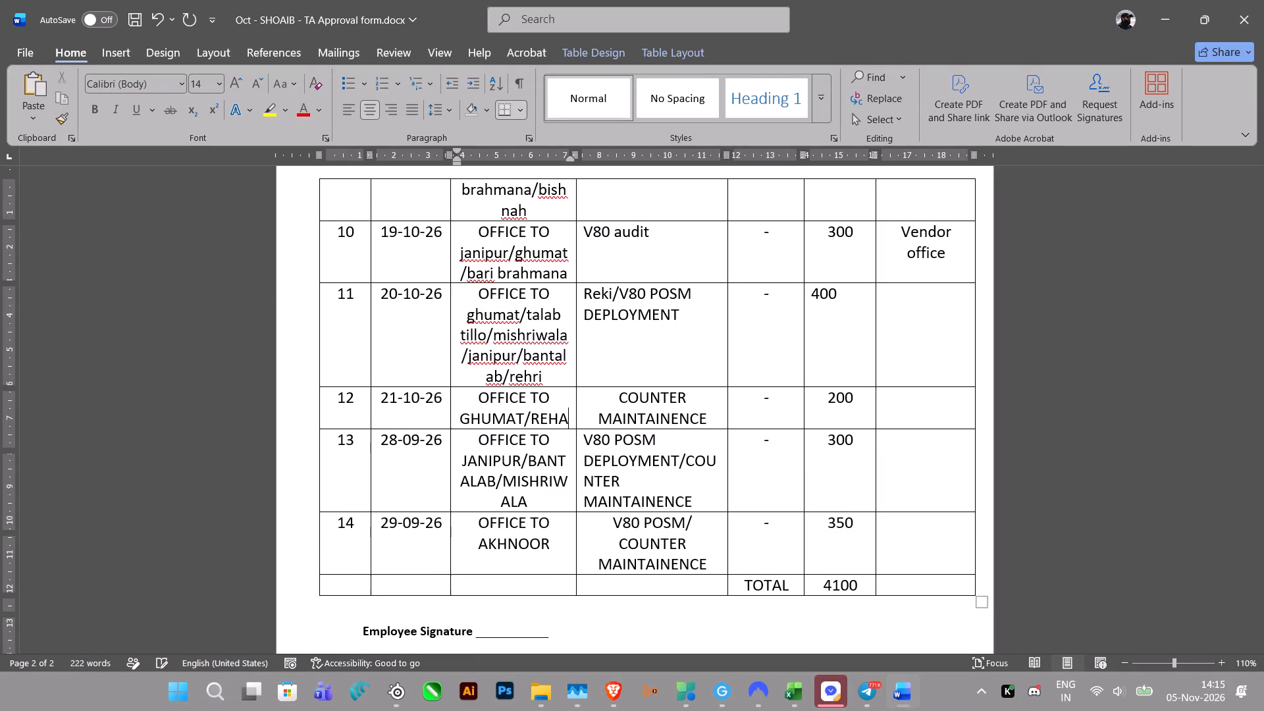
pyautogui.press('BackSpace')
pyautogui.press('BackSpace')
pyautogui.press('BackSpace')
pyautogui.press('BackSpace')
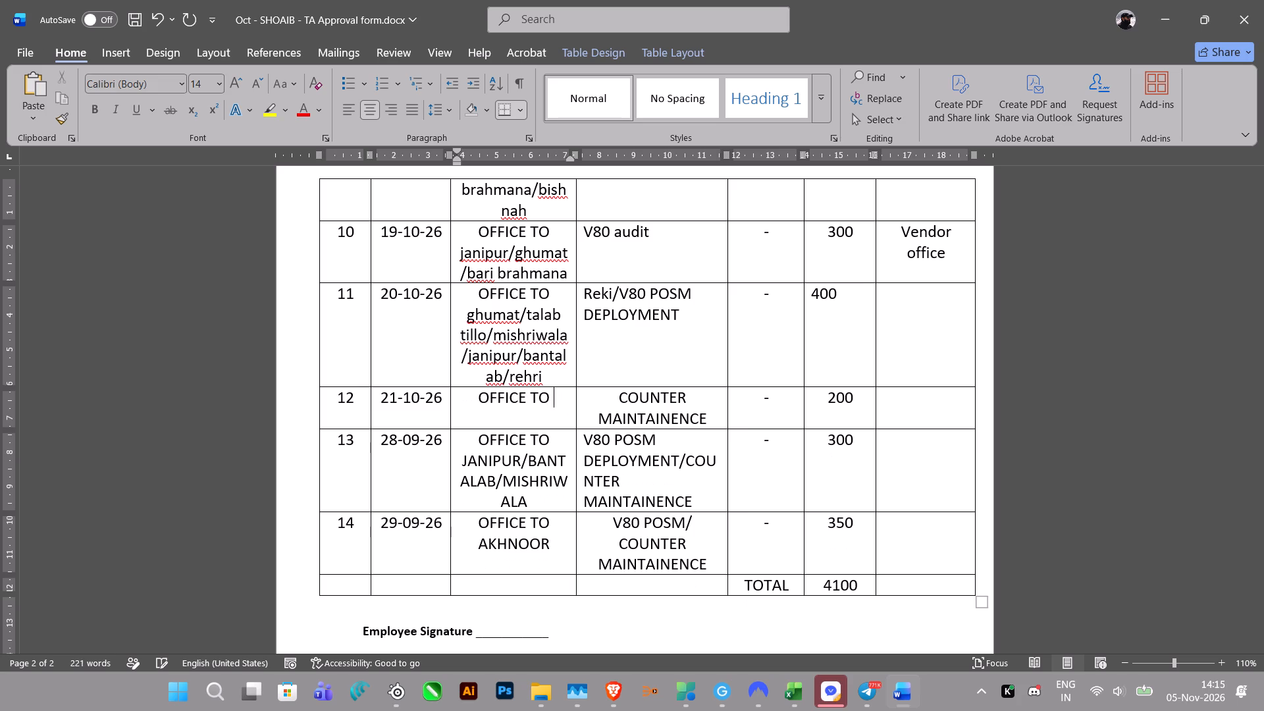
pyautogui.write('s2fe')
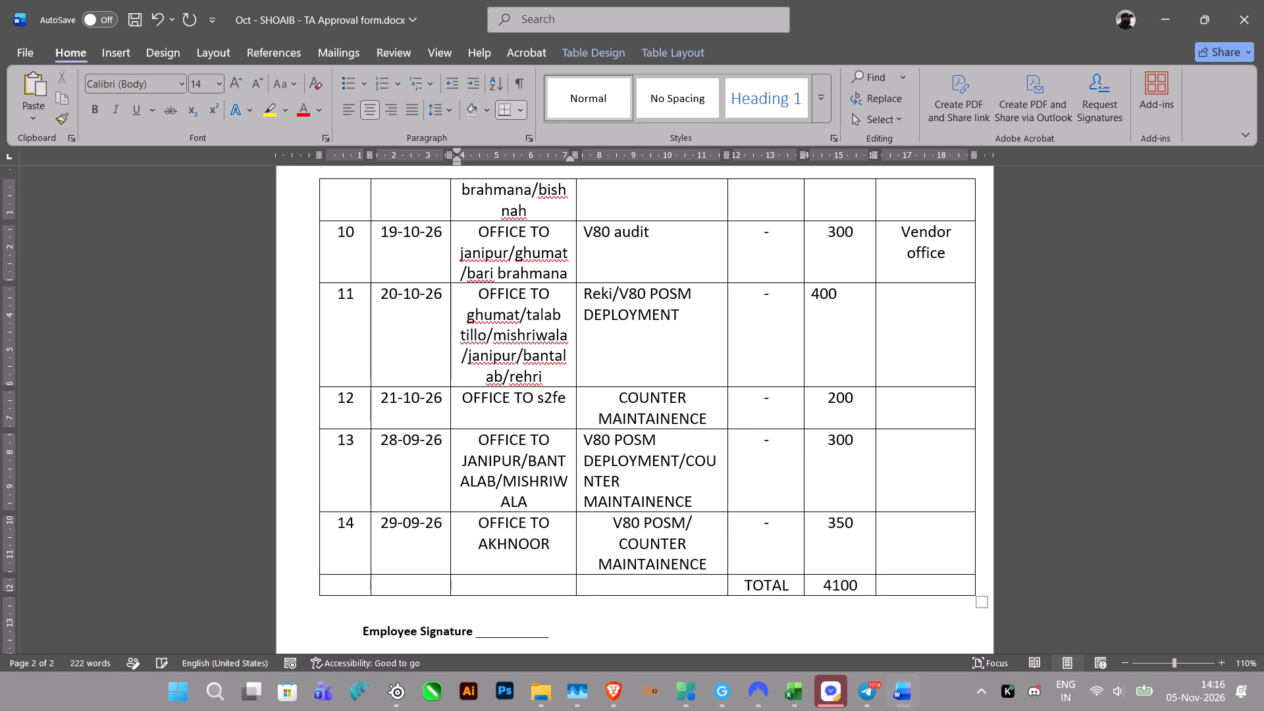
pyautogui.press('BackSpace')
pyautogui.press('BackSpace')
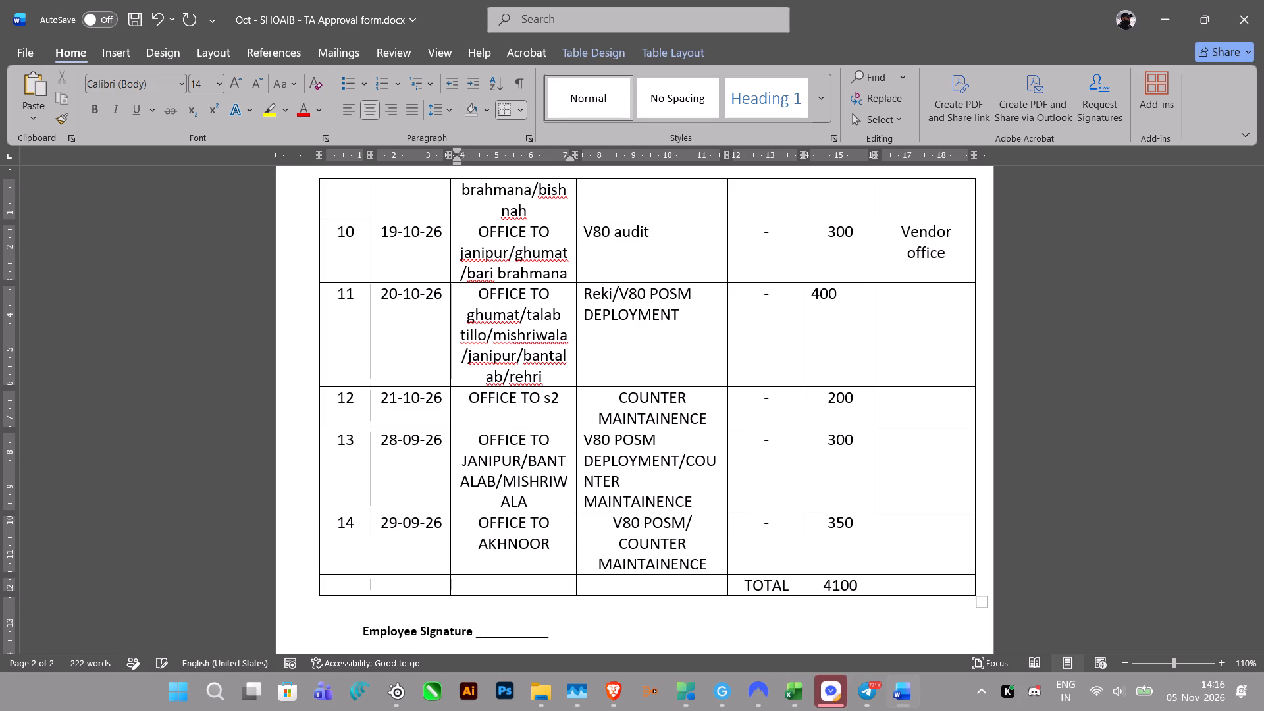
pyautogui.press('BackSpace')
pyautogui.press('BackSpace')
pyautogui.press('a')
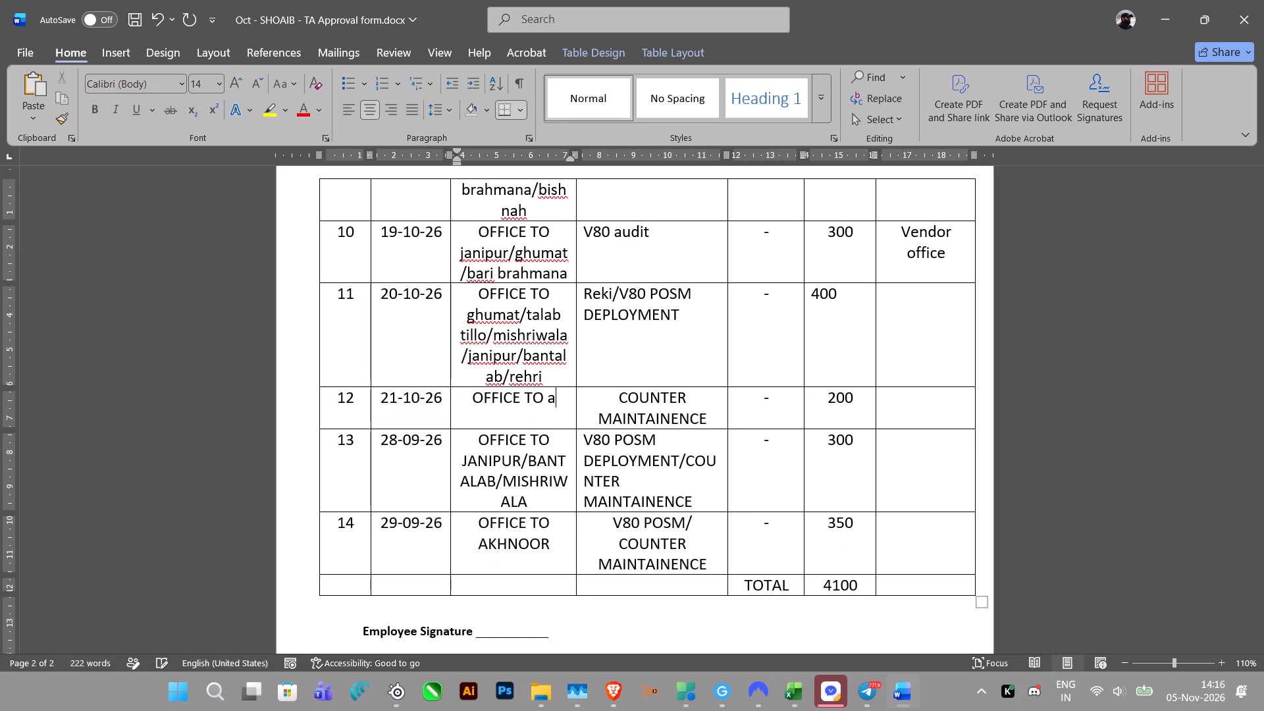
pyautogui.write('khno')
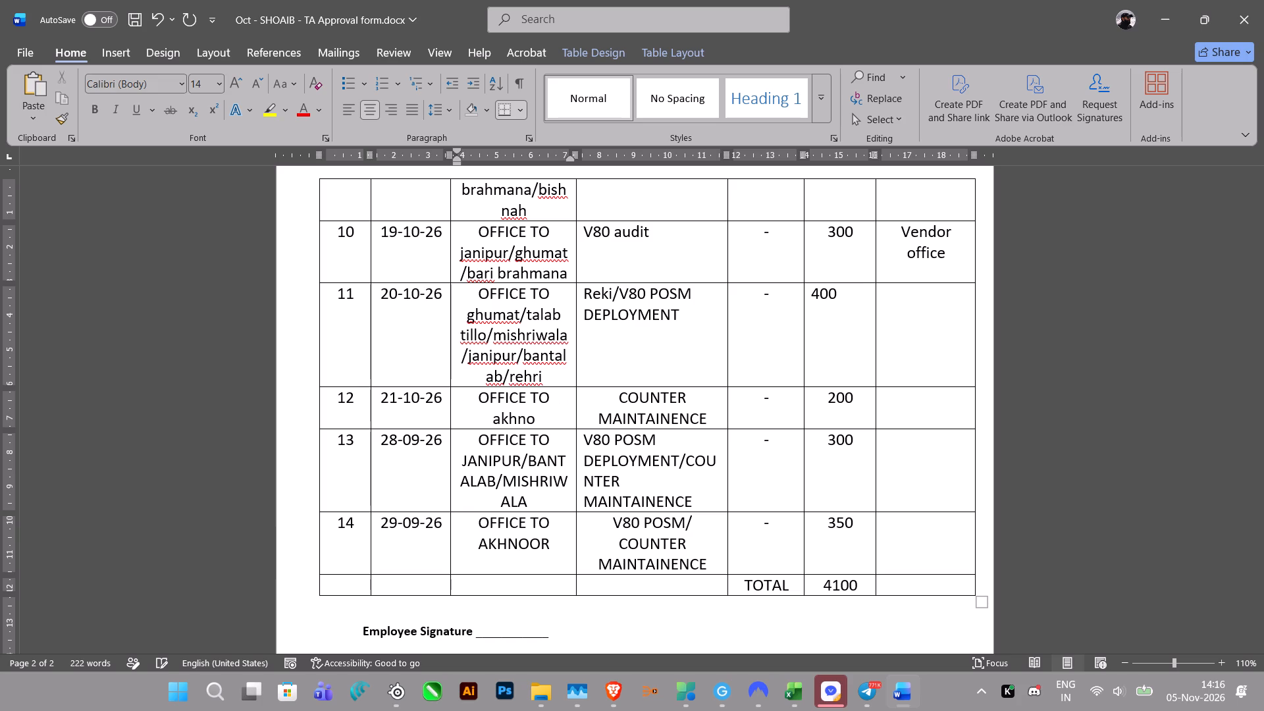
pyautogui.write('or')
pyautogui.press('Up')
pyautogui.press('Right')
pyautogui.press('Right')
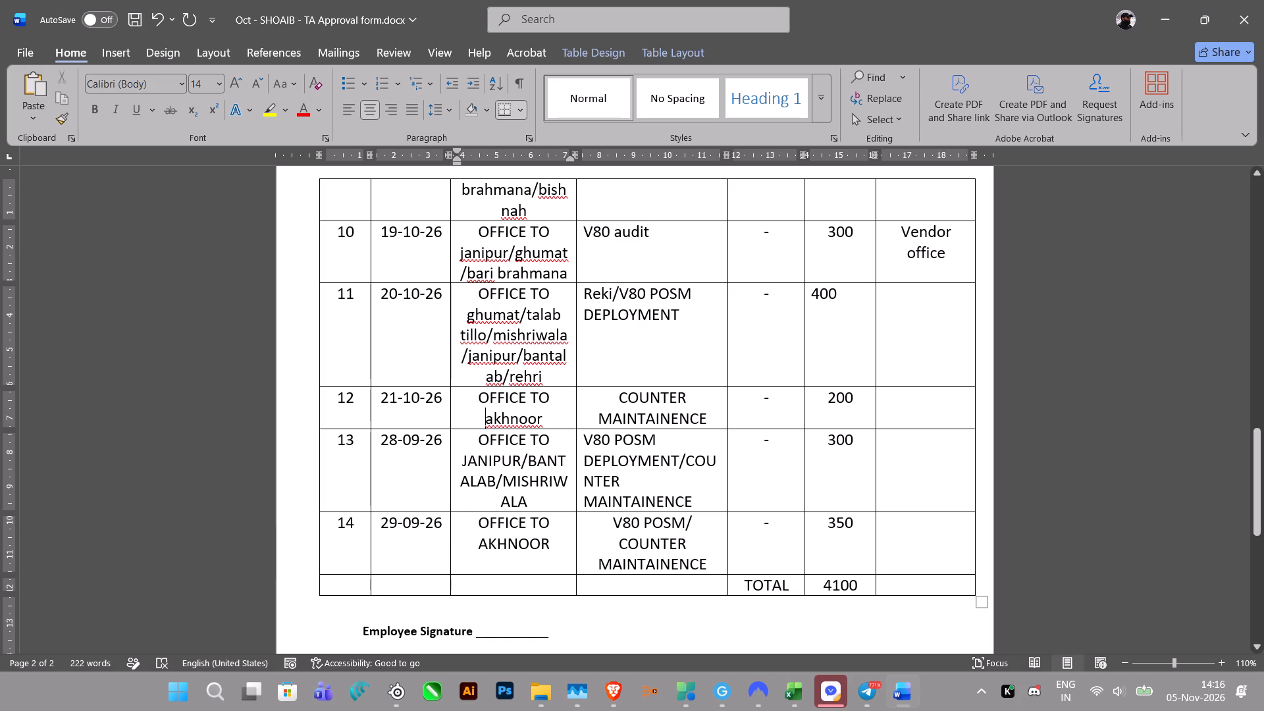
# Replace "V80" with "s2fe" in row 11's visit purpose.
pyautogui.click(647, 294)
pyautogui.press('BackSpace')
pyautogui.press('BackSpace')
pyautogui.press('BackSpace')
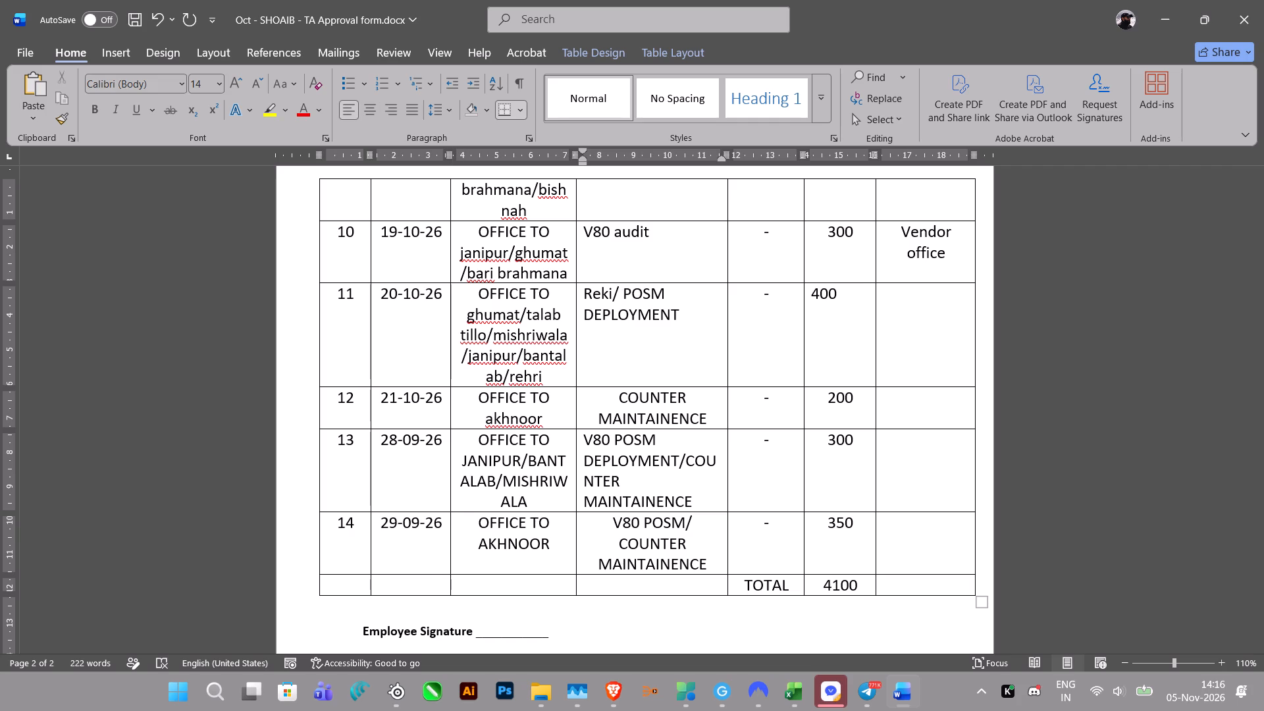
pyautogui.press('s')
pyautogui.write('2fe')
# Replace row 12's visit purpose with "S2fe posm deployment".
pyautogui.click(713, 426)
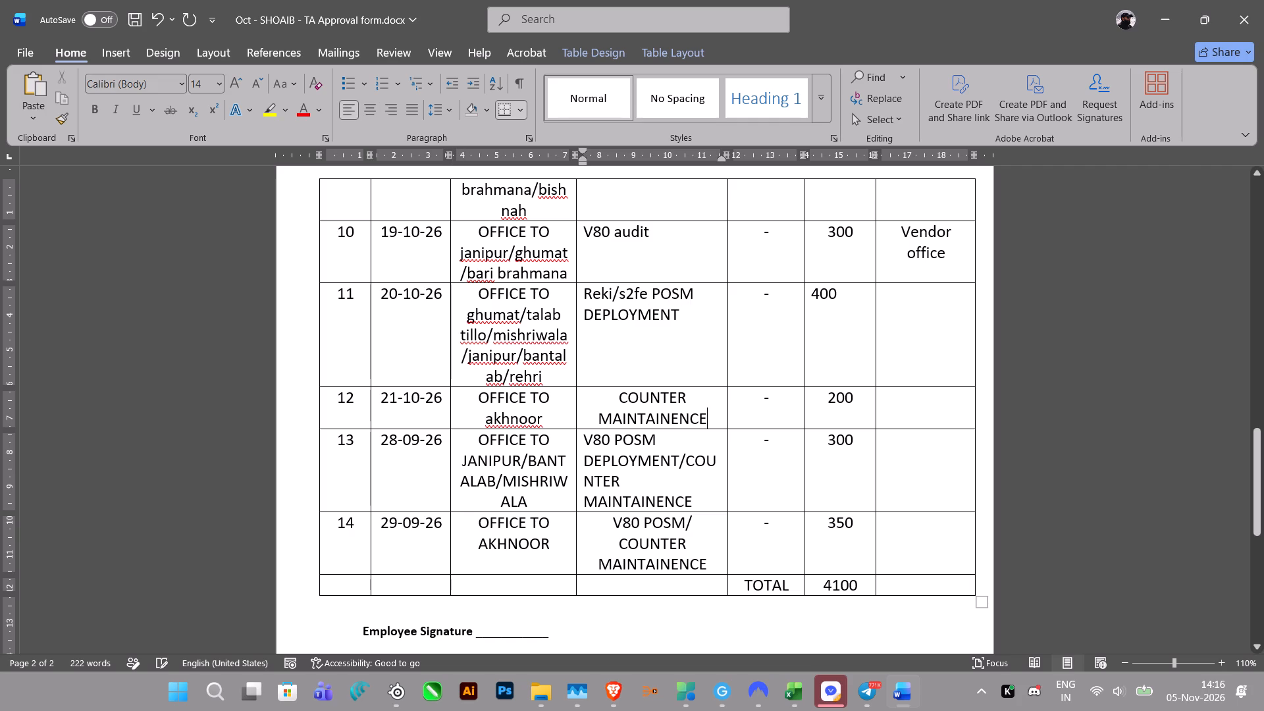
pyautogui.press('BackSpace')
pyautogui.press('BackSpace')
pyautogui.press('BackSpace')
pyautogui.press('BackSpace')
pyautogui.press('BackSpace')
pyautogui.press('BackSpace')
pyautogui.press('BackSpace')
pyautogui.press('BackSpace')
pyautogui.press('BackSpace')
pyautogui.press('BackSpace')
pyautogui.press('BackSpace')
pyautogui.press('BackSpace')
pyautogui.press('BackSpace')
pyautogui.press('BackSpace')
pyautogui.press('BackSpace')
pyautogui.press('BackSpace')
pyautogui.press('BackSpace')
pyautogui.press('BackSpace')
pyautogui.press('BackSpace')
pyautogui.press('BackSpace')
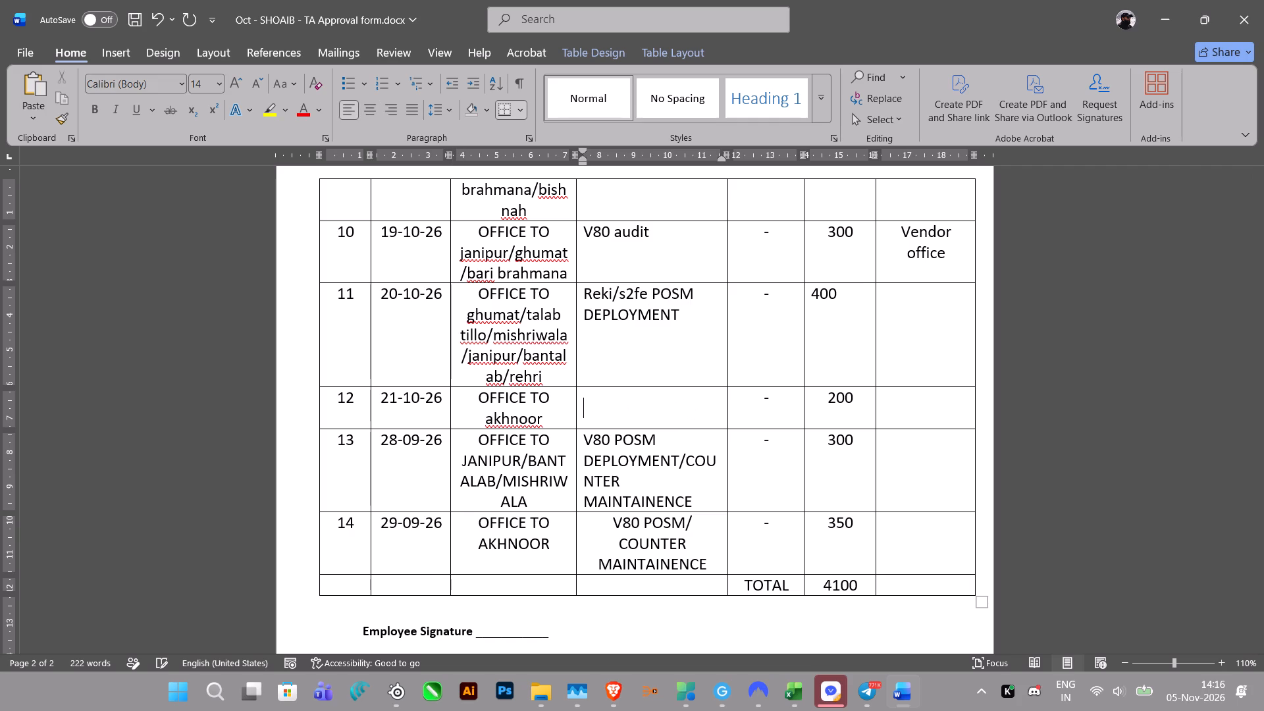
pyautogui.write('s2')
pyautogui.write('fe')
pyautogui.press('space')
pyautogui.press('o')
pyautogui.press('BackSpace')
pyautogui.write('posm')
pyautogui.press('space')
pyautogui.write('de')
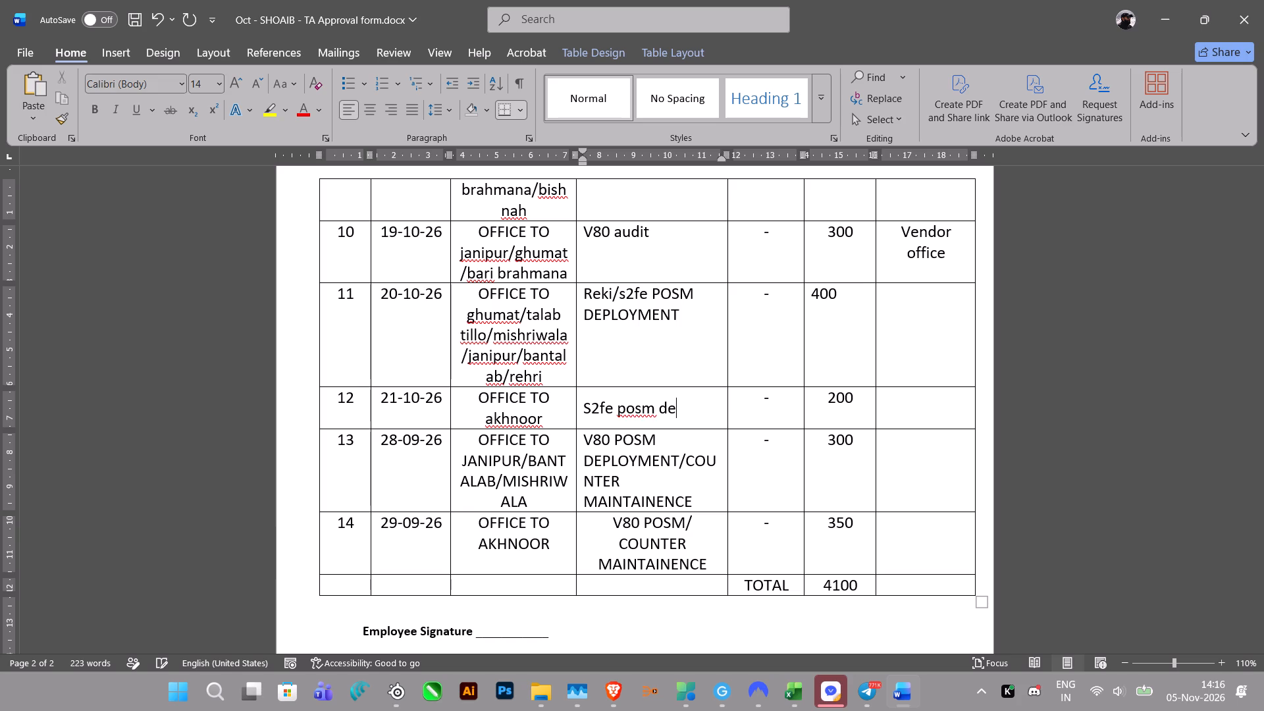
pyautogui.write('ploymn')
pyautogui.write('==')
pyautogui.press('BackSpace')
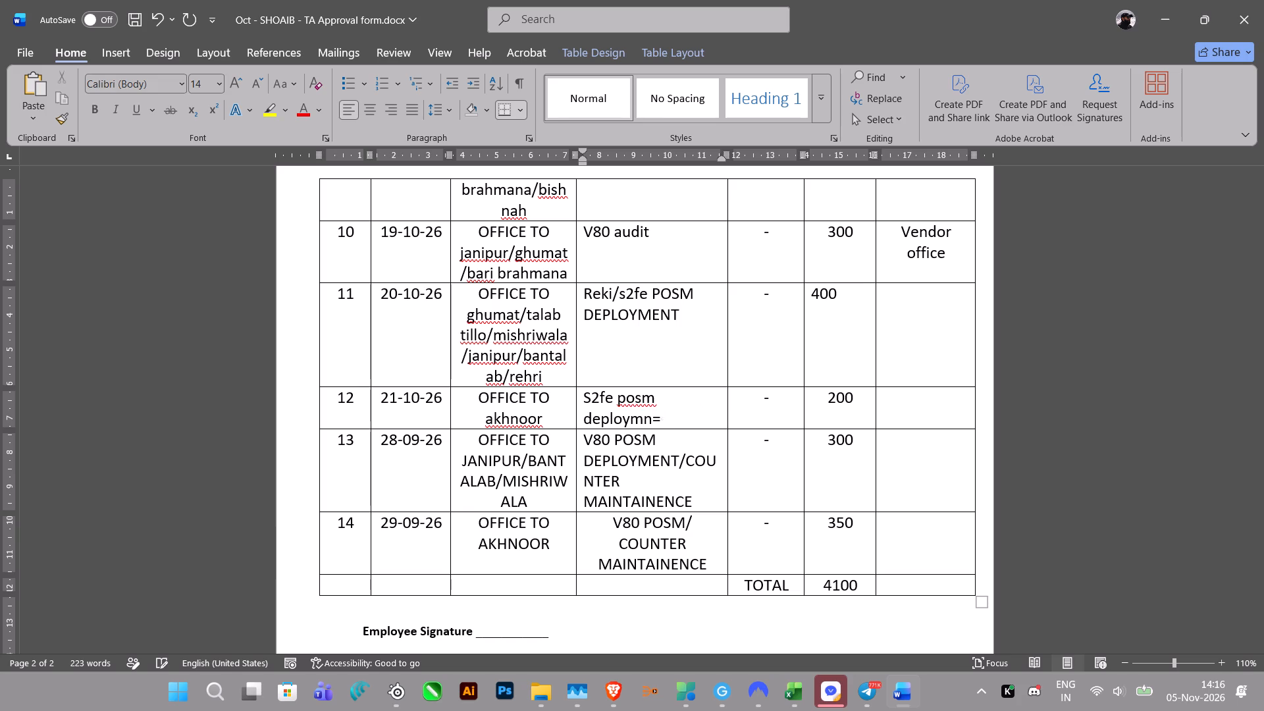
pyautogui.press('BackSpace')
pyautogui.press('BackSpace')
pyautogui.write('enr')
pyautogui.press('BackSpace')
pyautogui.press('t')
# Change row 12's amount to 350.
pyautogui.click(843, 402)
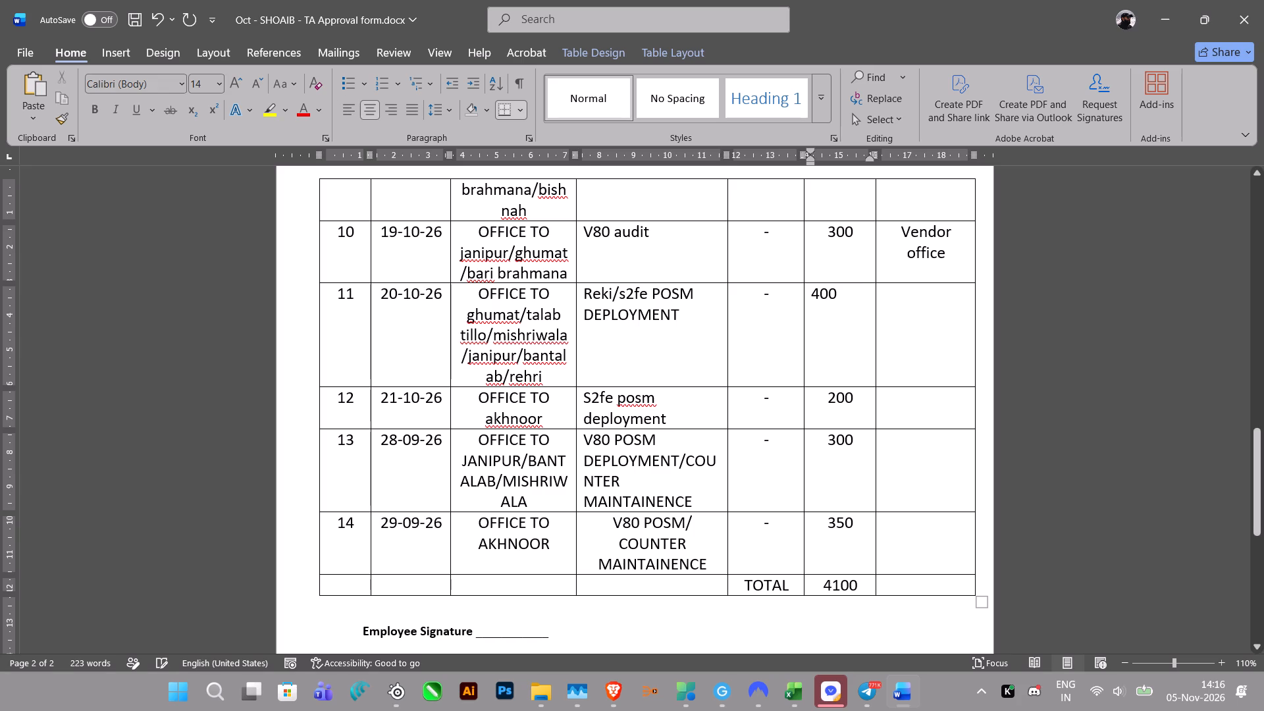
pyautogui.press('BackSpace')
pyautogui.press('BackSpace')
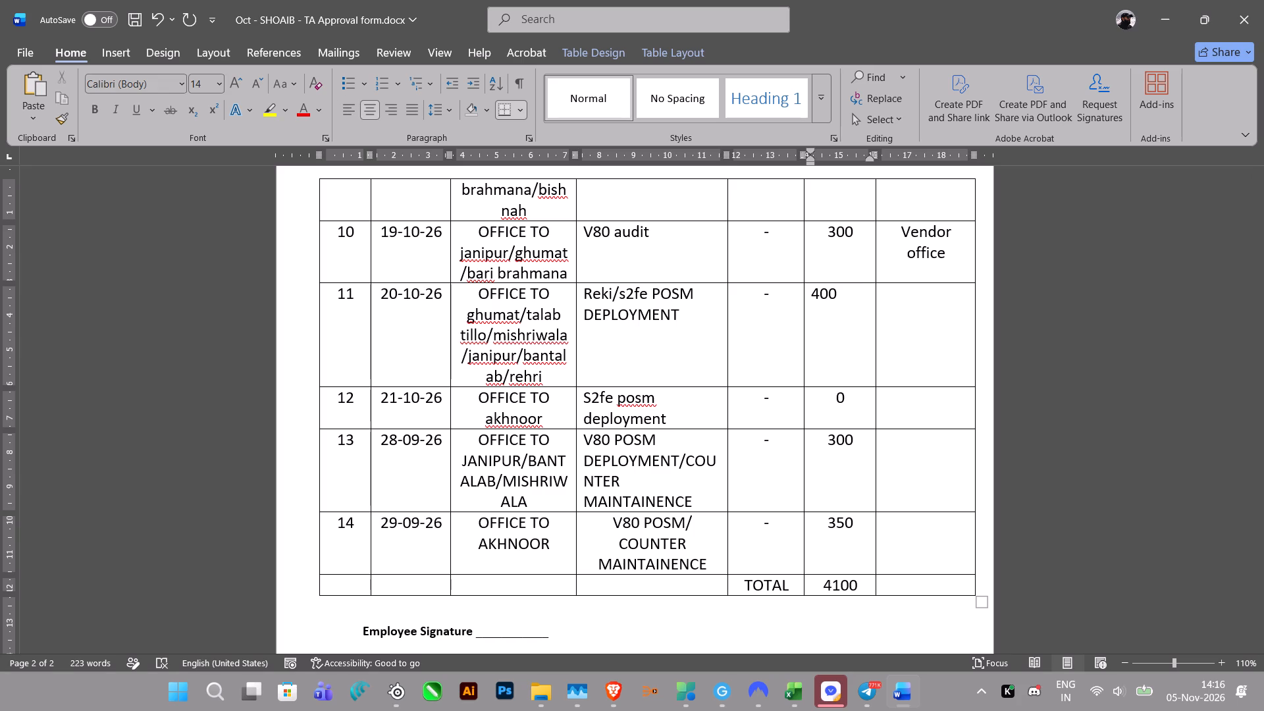
pyautogui.write('35')
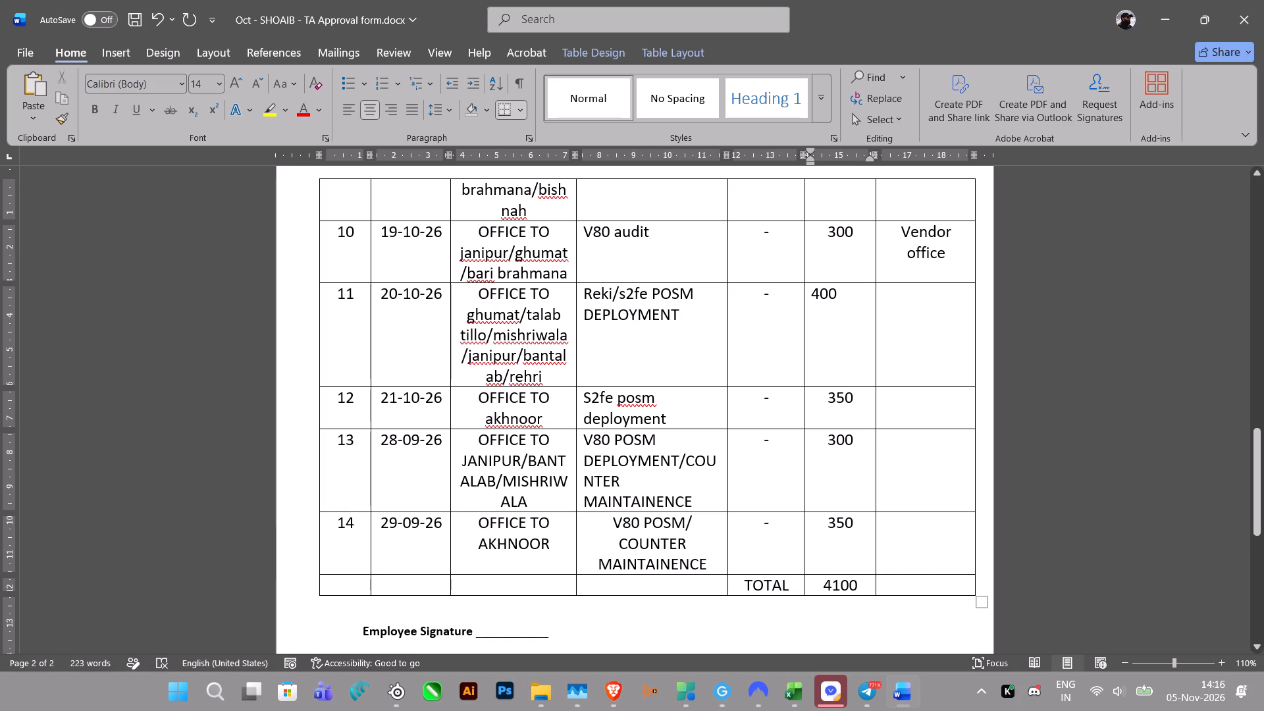
# Change the day in row 13's Date to 22.
pyautogui.click(394, 438)
pyautogui.press('BackSpace')
pyautogui.press('2')
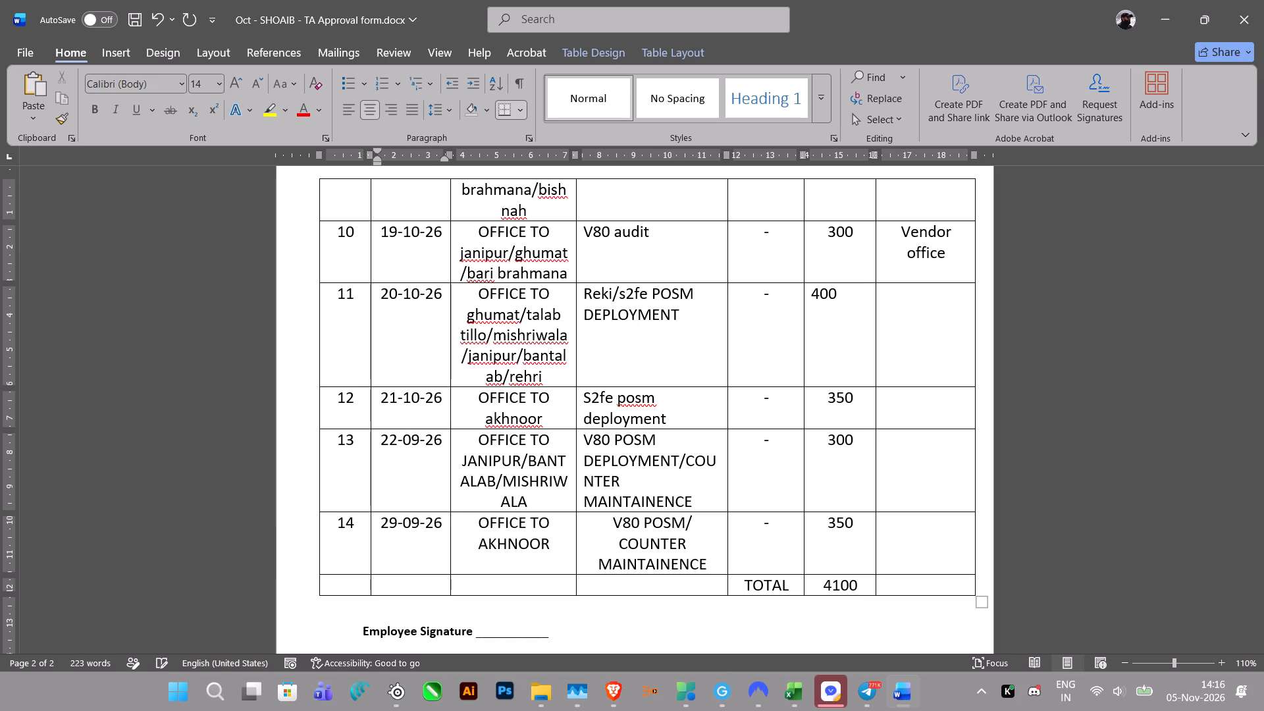
# Replace the destinations in row 13's travel entry with "kathua", keeping "OFFICE TO".
pyautogui.click(550, 497)
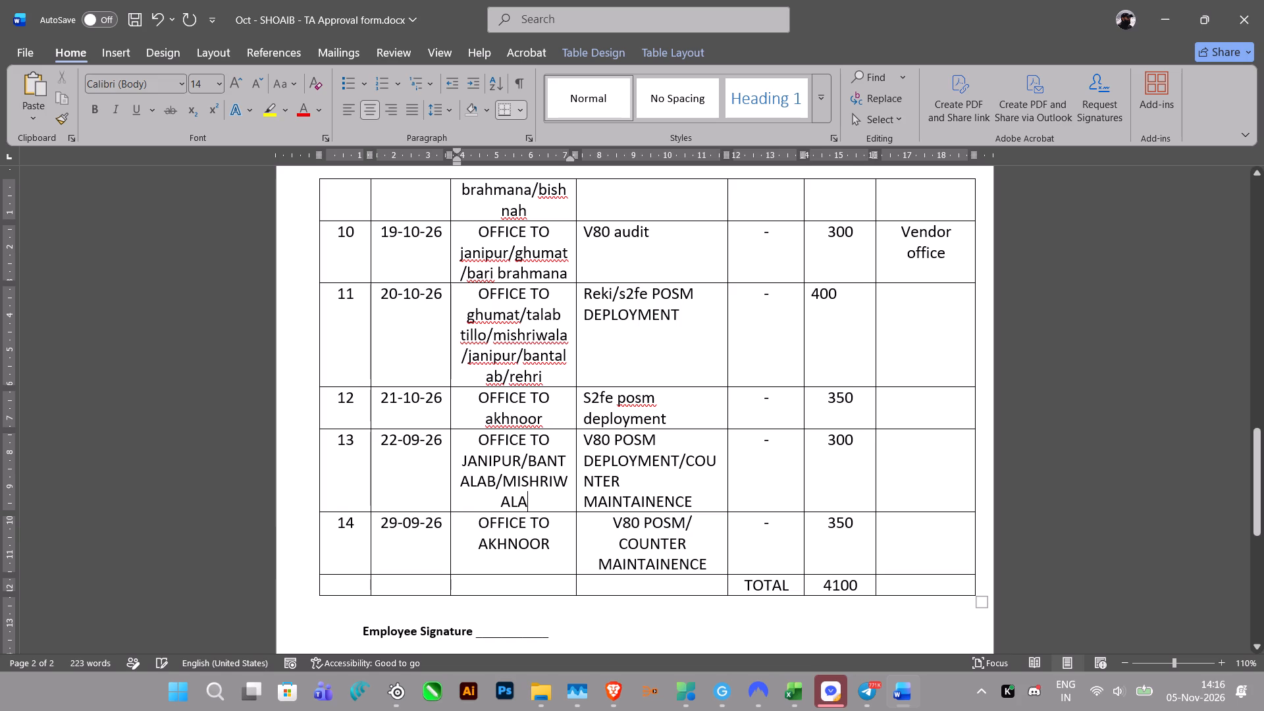
pyautogui.press('BackSpace')
pyautogui.press('BackSpace')
pyautogui.press('BackSpace')
pyautogui.press('BackSpace')
pyautogui.press('BackSpace')
pyautogui.press('BackSpace')
pyautogui.press('BackSpace')
pyautogui.press('BackSpace')
pyautogui.press('BackSpace')
pyautogui.press('BackSpace')
pyautogui.press('BackSpace')
pyautogui.press('BackSpace')
pyautogui.press('BackSpace')
pyautogui.press('BackSpace')
pyautogui.press('BackSpace')
pyautogui.press('BackSpace')
pyautogui.press('BackSpace')
pyautogui.press('BackSpace')
pyautogui.press('BackSpace')
pyautogui.press('BackSpace')
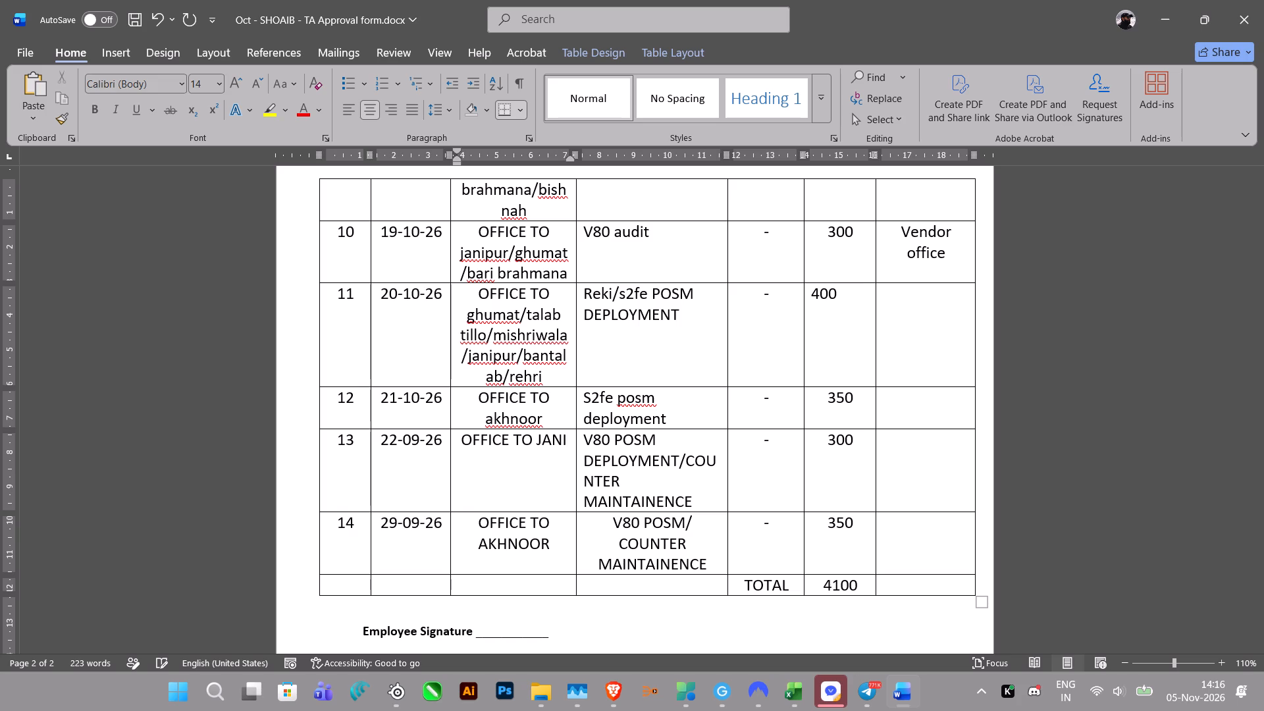
pyautogui.press('BackSpace')
pyautogui.press('BackSpace')
pyautogui.press('BackSpace')
pyautogui.press('BackSpace')
pyautogui.write('kathu')
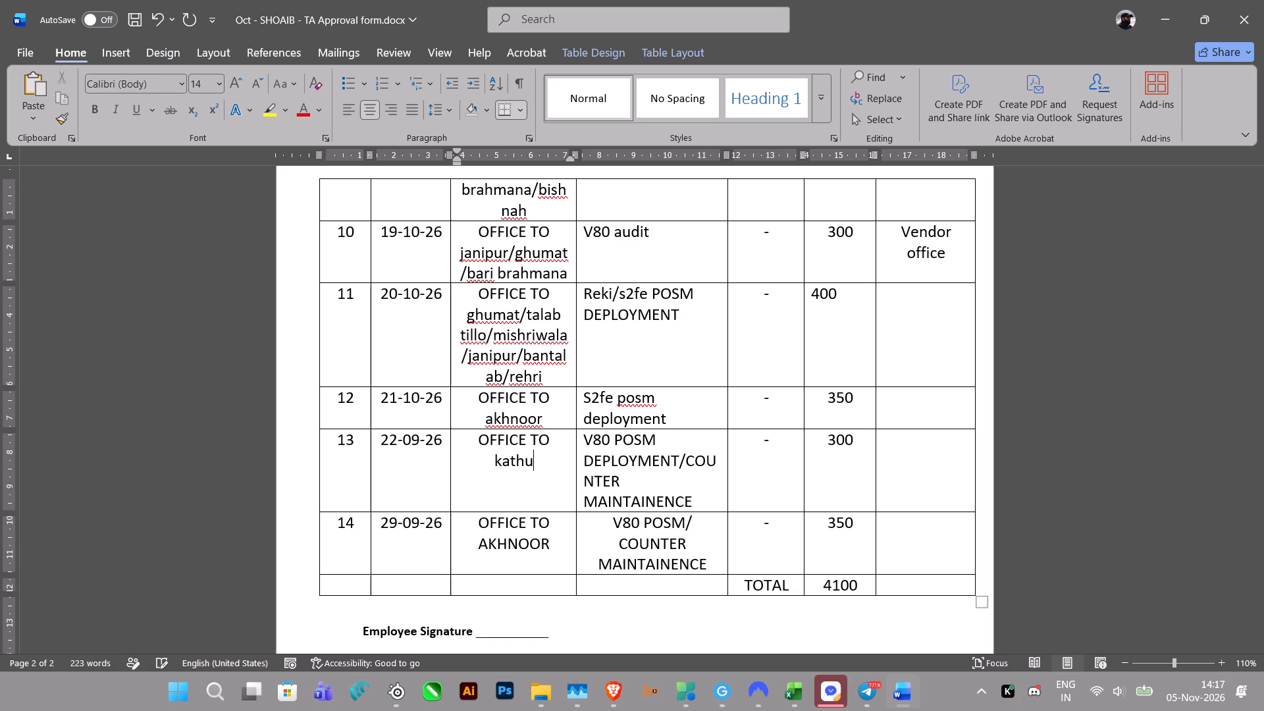
pyautogui.press('a')
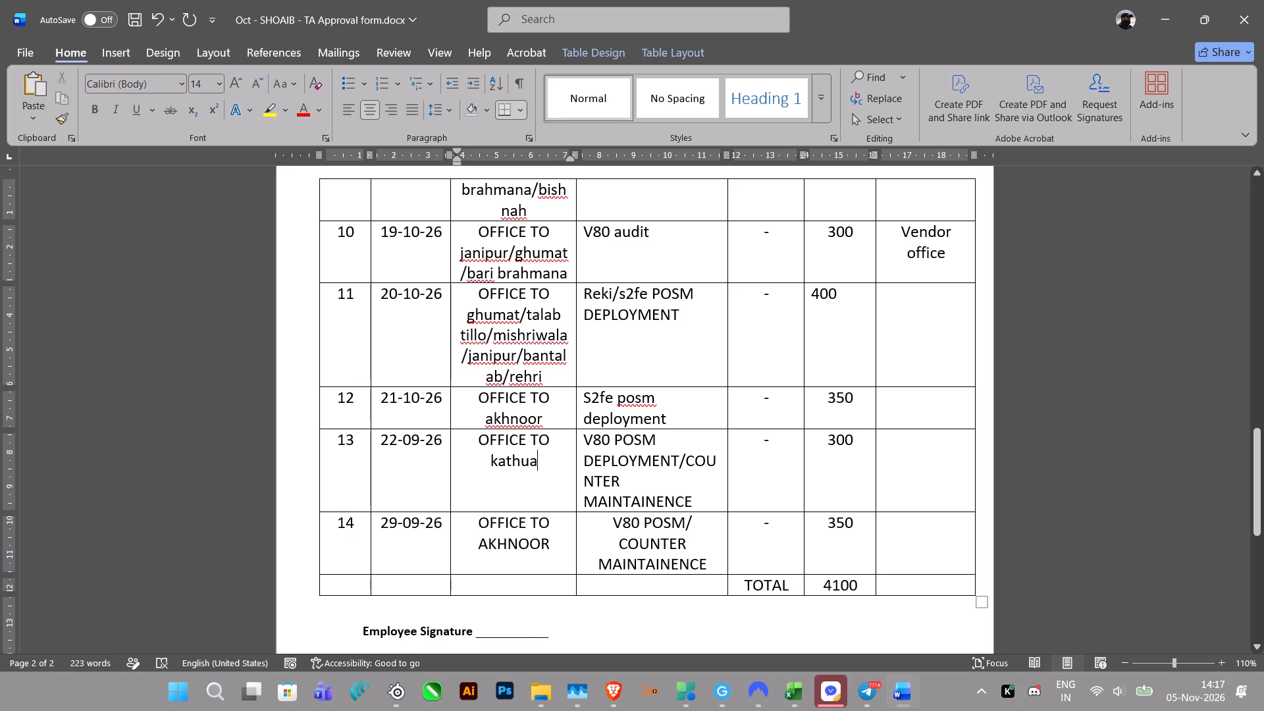
# Remove "/COUNTER MAINTAINENCE" from row 13's visit purpose.
pyautogui.click(695, 505)
pyautogui.press('BackSpace')
pyautogui.press('BackSpace')
pyautogui.press('BackSpace')
pyautogui.press('BackSpace')
pyautogui.press('BackSpace')
pyautogui.press('BackSpace')
pyautogui.press('BackSpace')
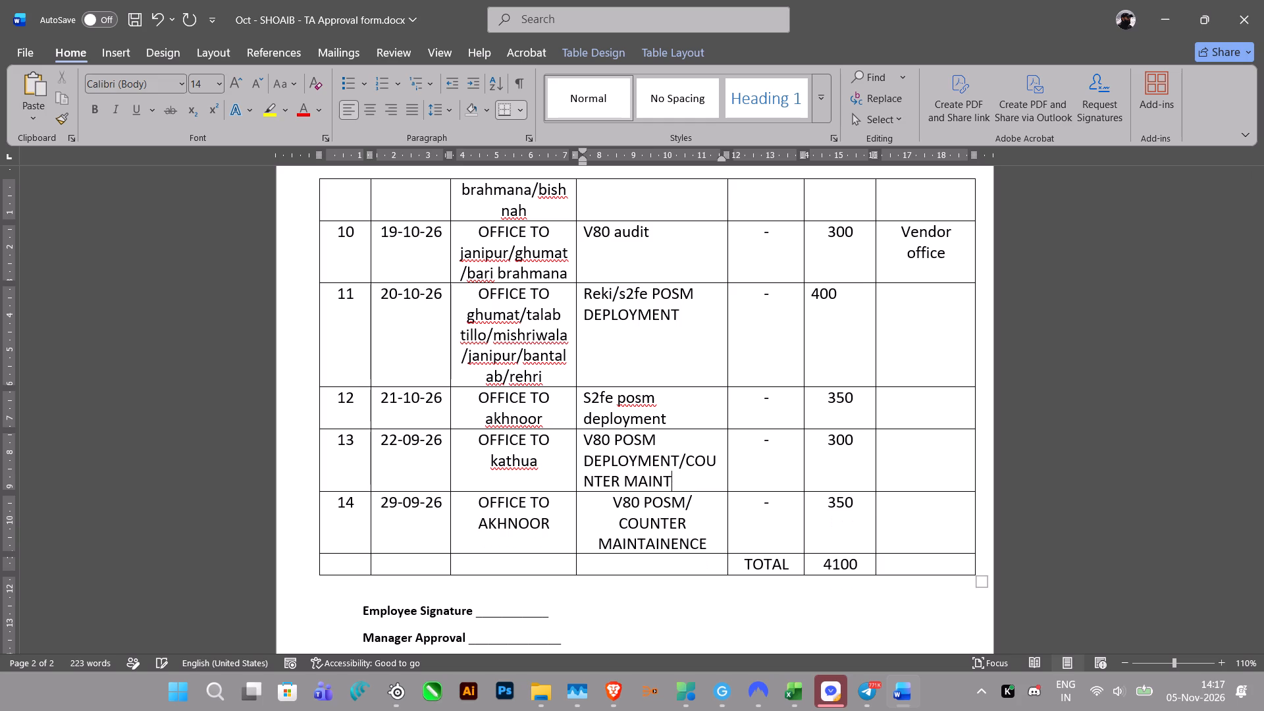
pyautogui.press('BackSpace')
pyautogui.press('BackSpace')
pyautogui.press('BackSpace')
pyautogui.press('BackSpace')
pyautogui.press('BackSpace')
pyautogui.press('BackSpace')
pyautogui.press('BackSpace')
pyautogui.press('BackSpace')
pyautogui.press('BackSpace')
pyautogui.press('BackSpace')
pyautogui.press('BackSpace')
pyautogui.press('BackSpace')
pyautogui.press('BackSpace')
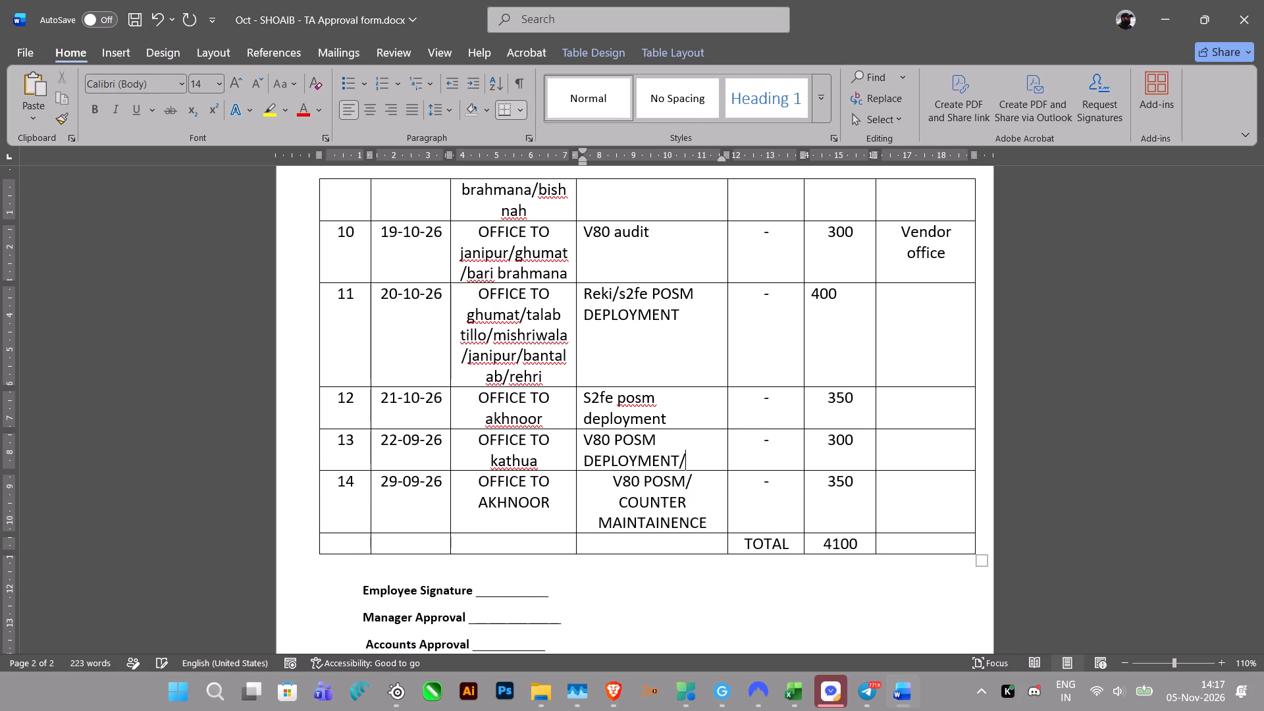
pyautogui.press('BackSpace')
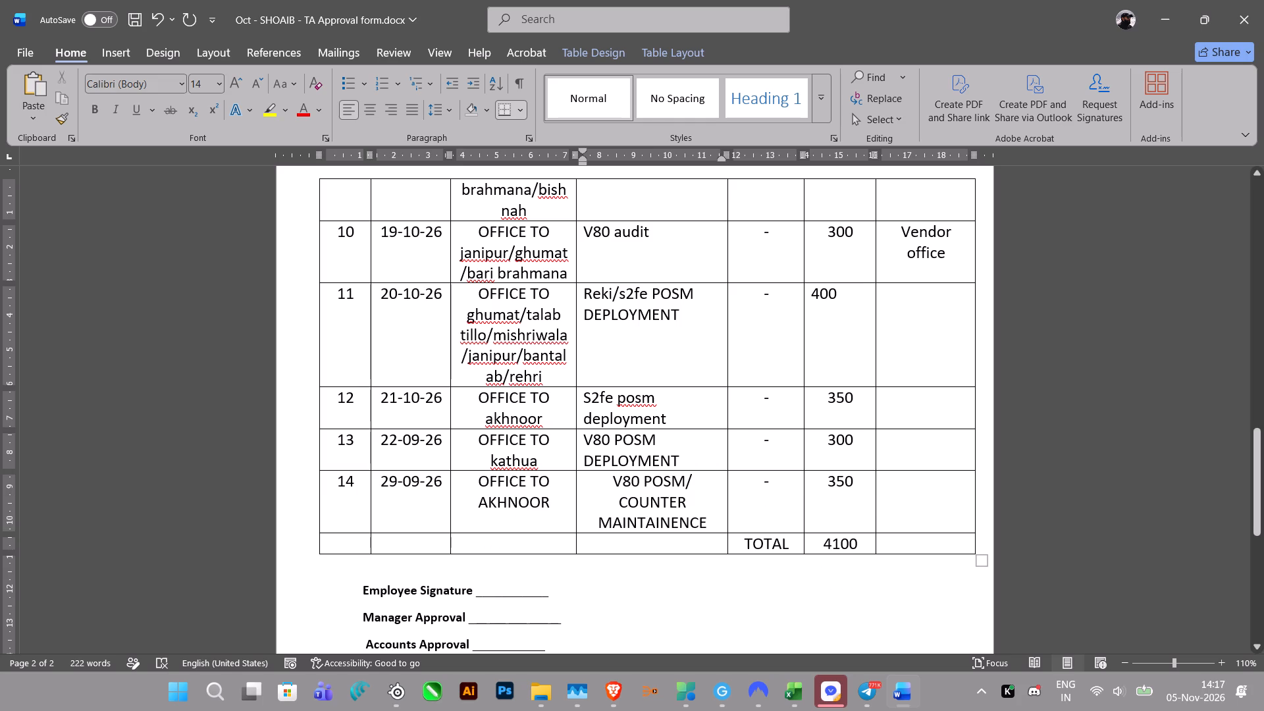
# Replace "V80" with "S2fe" in row 13's visit purpose.
pyautogui.click(609, 439)
pyautogui.press('BackSpace')
pyautogui.press('BackSpace')
pyautogui.press('BackSpace')
pyautogui.press('BackSpace')
pyautogui.press('BackSpace')
pyautogui.press('BackSpace')
pyautogui.press('BackSpace')
pyautogui.press('BackSpace')
pyautogui.press('BackSpace')
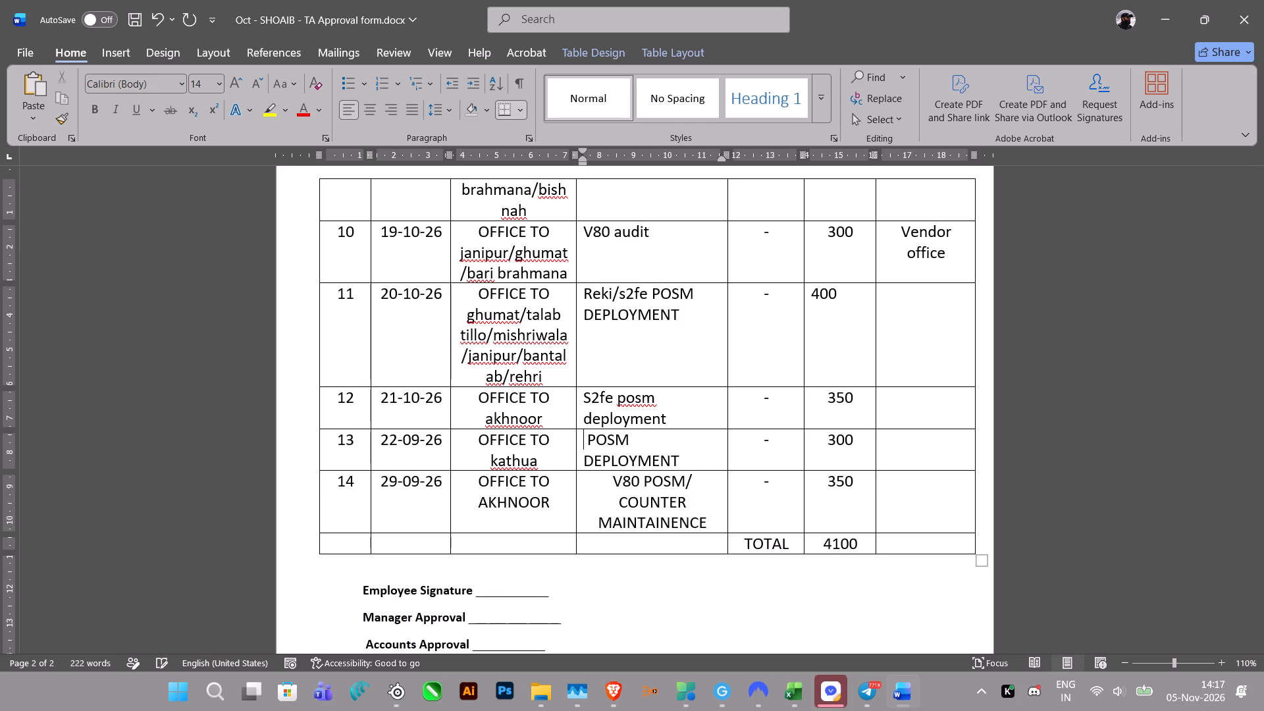
pyautogui.write('s2fe')
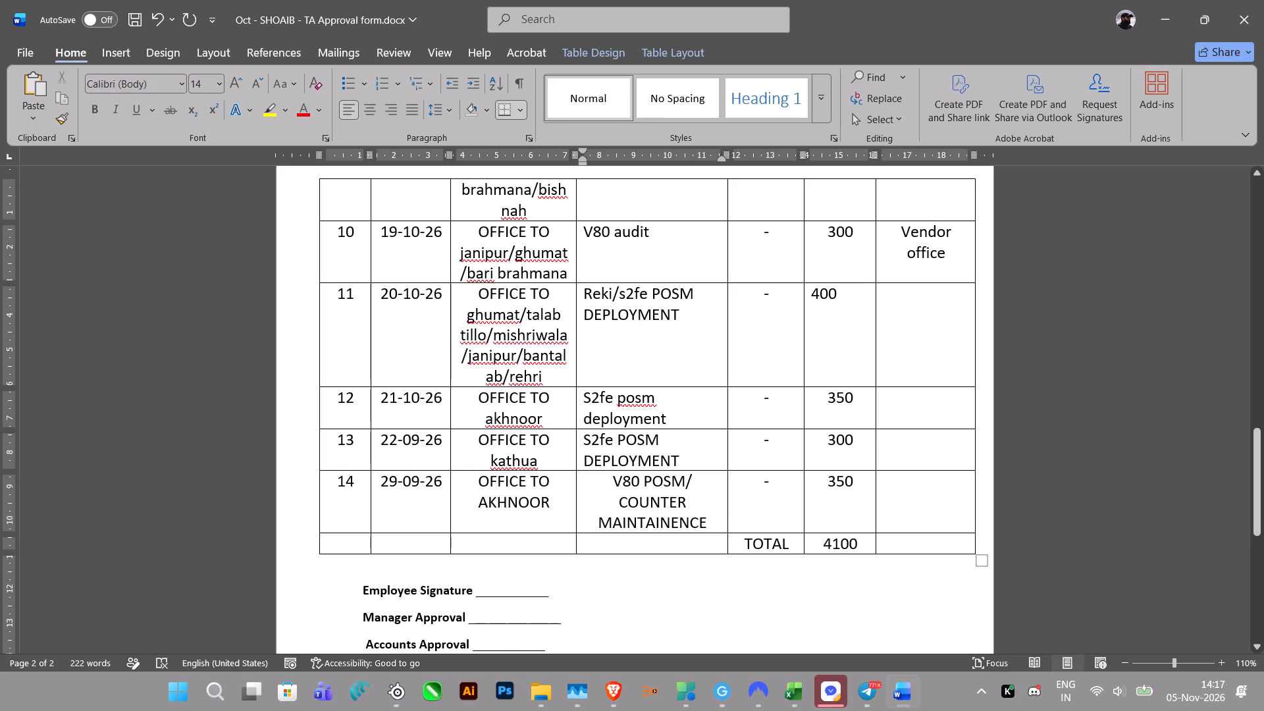
# Change row 13's amount to 600.
pyautogui.click(834, 438)
pyautogui.press('BackSpace')
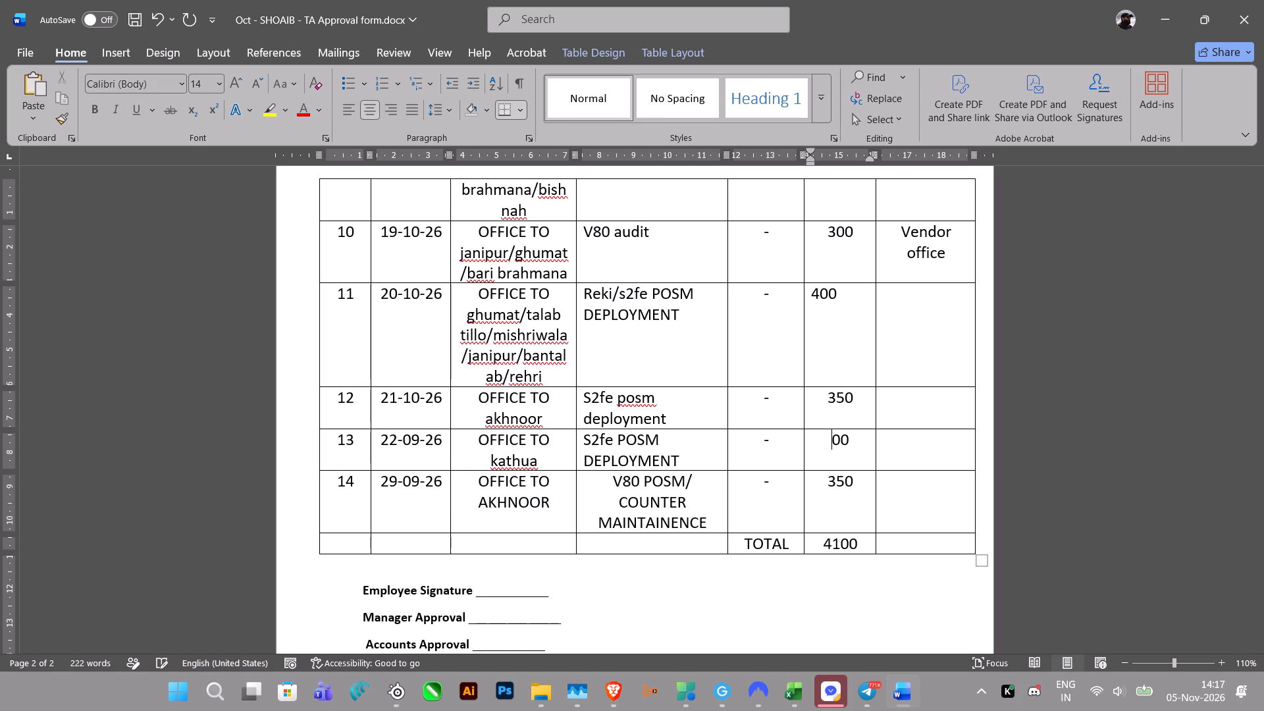
pyautogui.press('6')
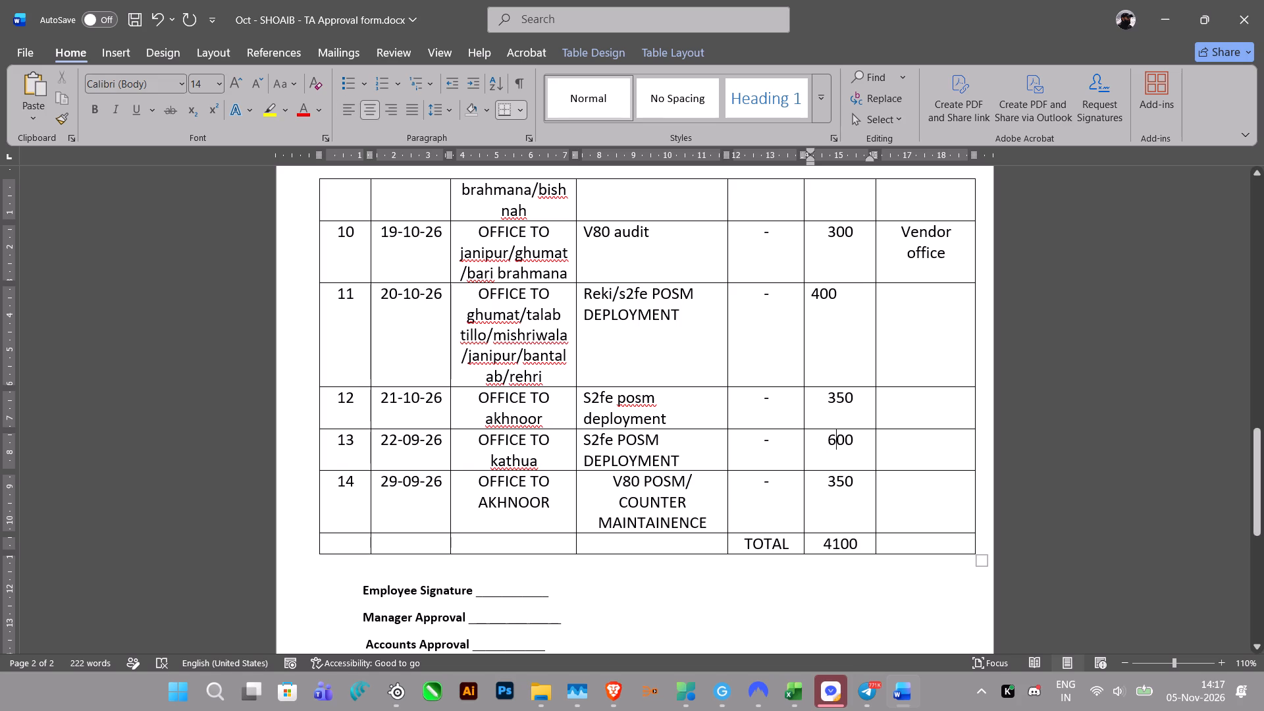
# Change the day in row 14's Date to 24.
pyautogui.click(399, 481)
pyautogui.press('BackSpace')
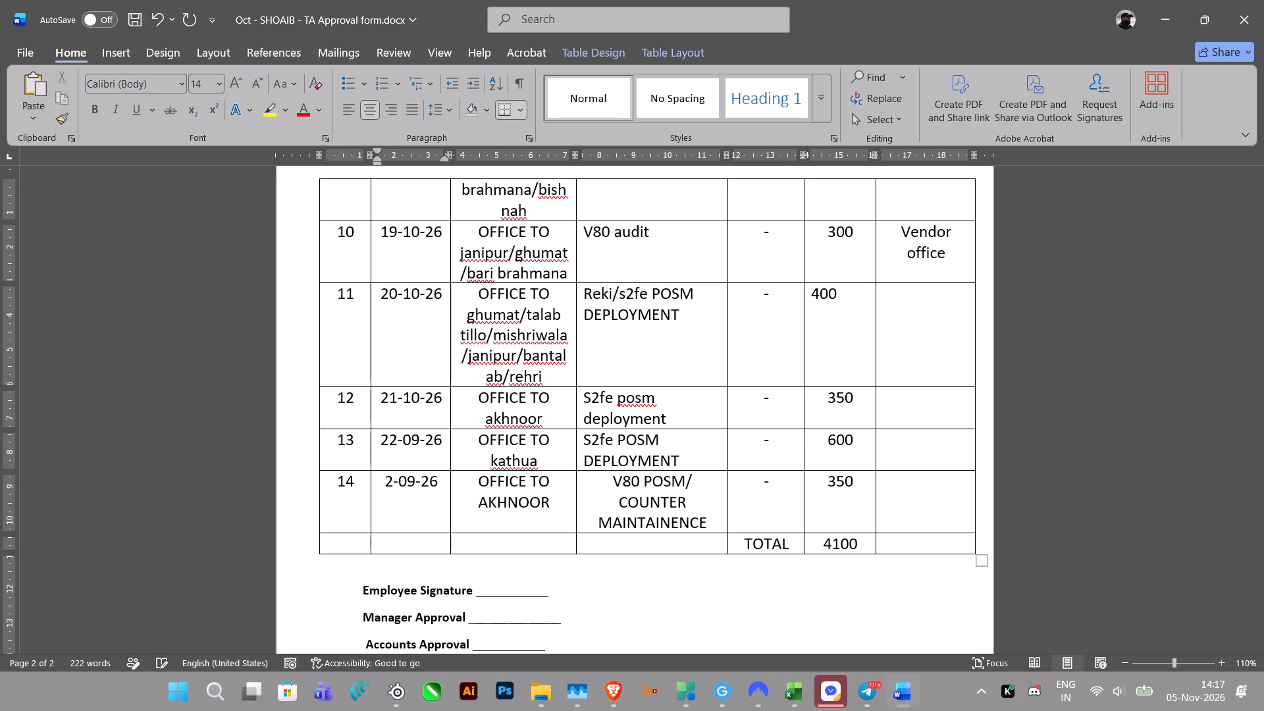
pyautogui.press('4')
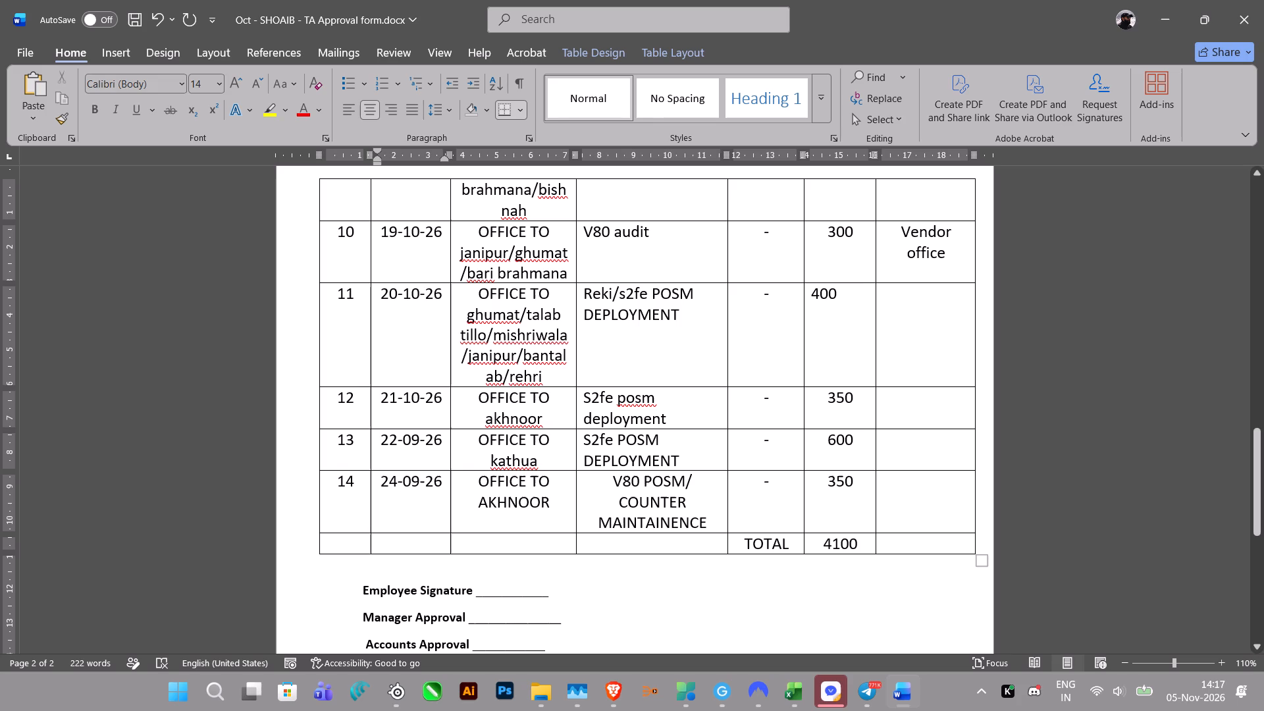
# Replace the destination in row 14's travel entry with "ghumat/talab tillo/bantalab/janipur", keeping "OFFICE TO".
pyautogui.click(550, 506)
pyautogui.press('BackSpace')
pyautogui.press('BackSpace')
pyautogui.press('BackSpace')
pyautogui.press('BackSpace')
pyautogui.press('BackSpace')
pyautogui.press('BackSpace')
pyautogui.press('BackSpace')
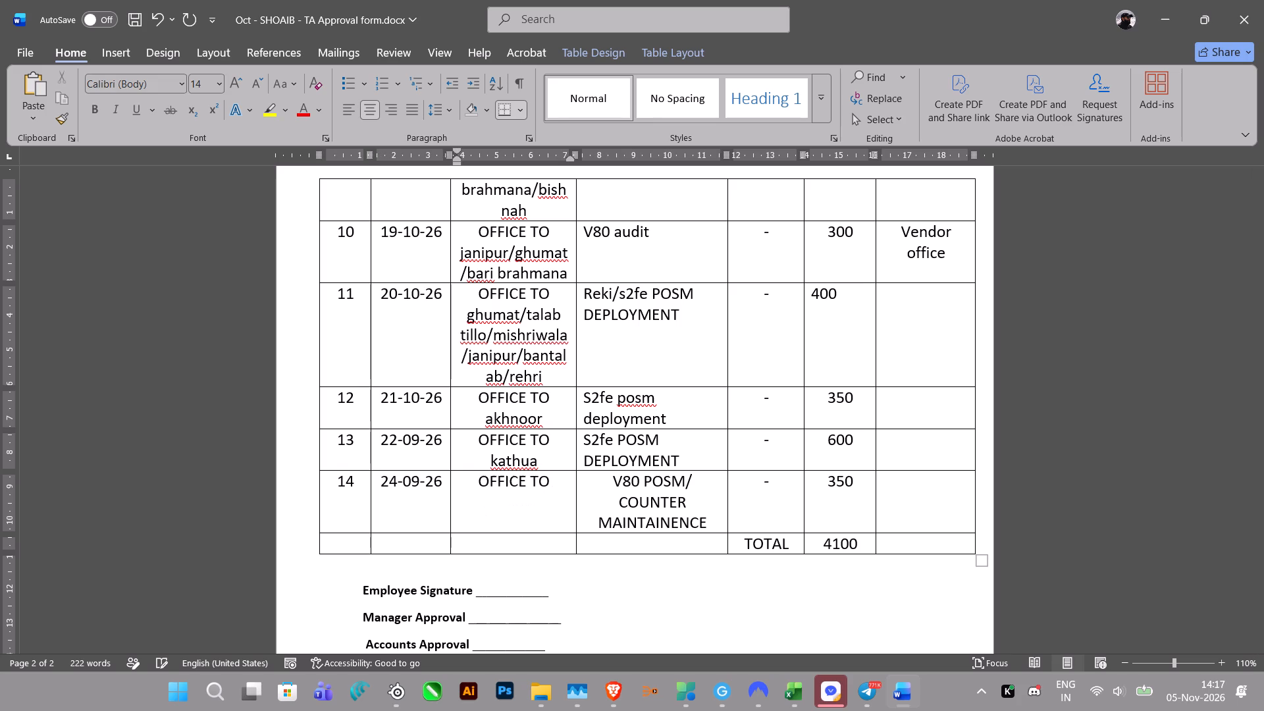
pyautogui.press('g')
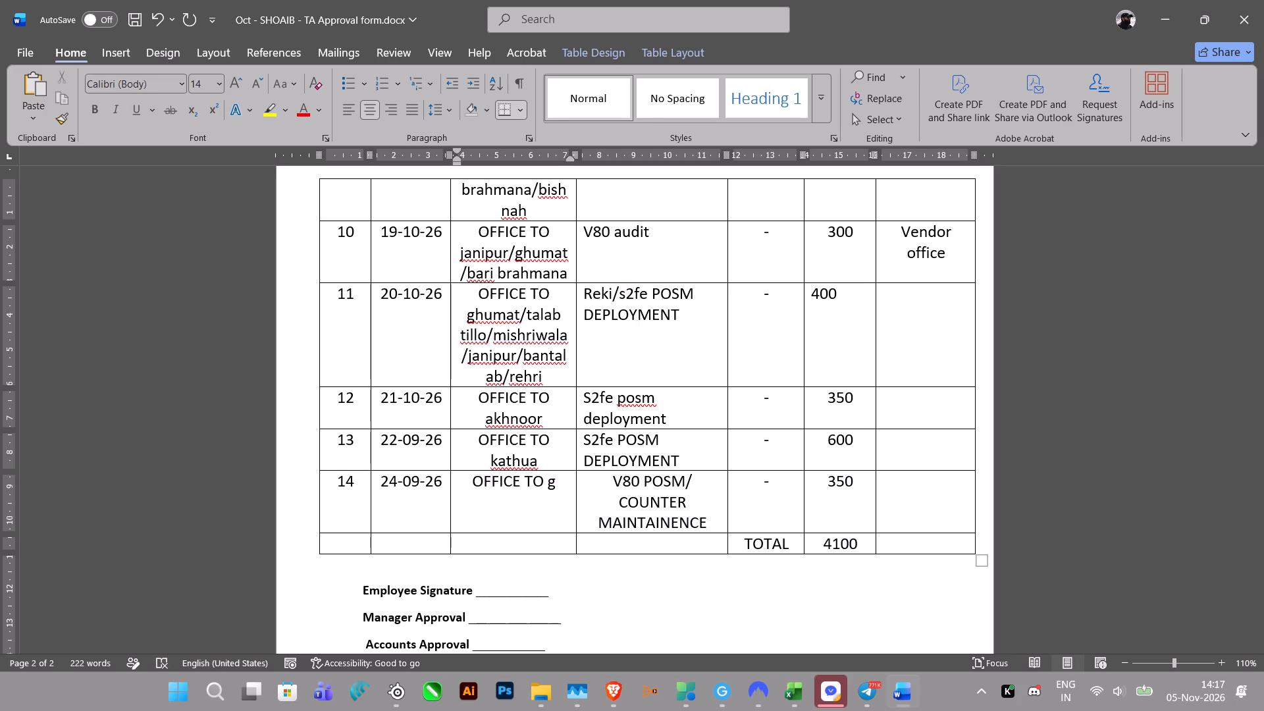
pyautogui.write('humat')
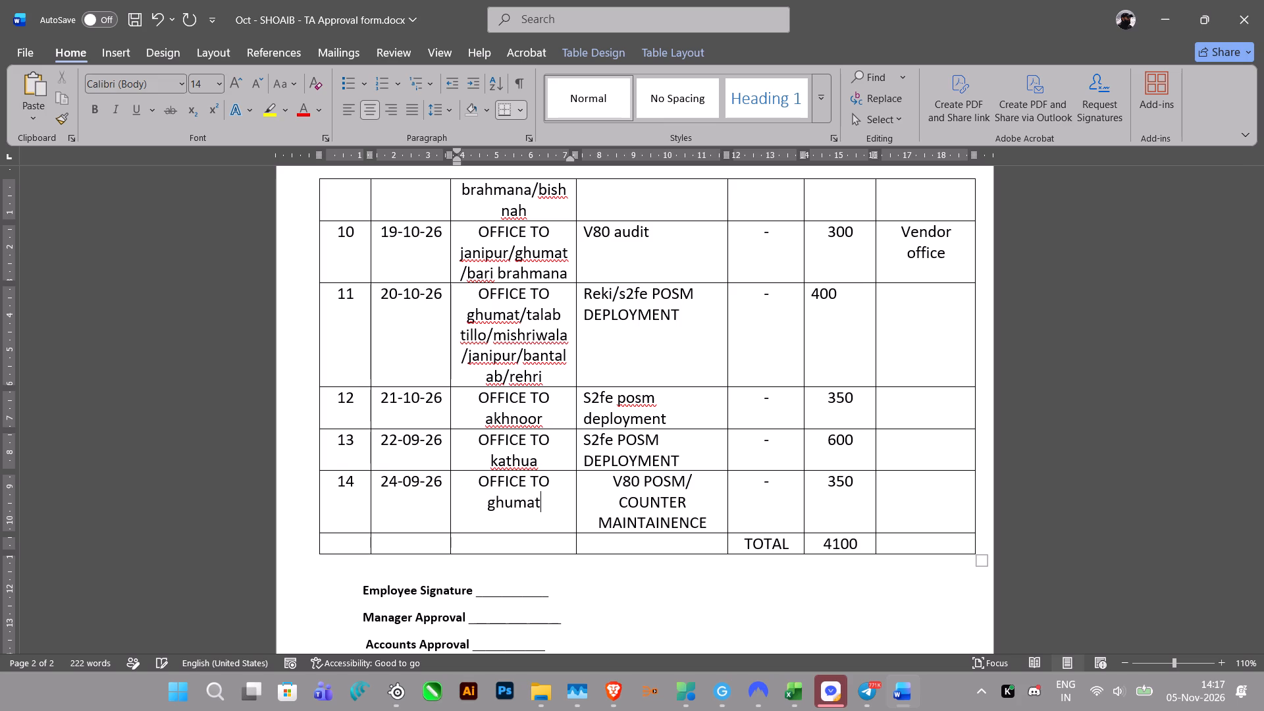
pyautogui.write('/talab tillo')
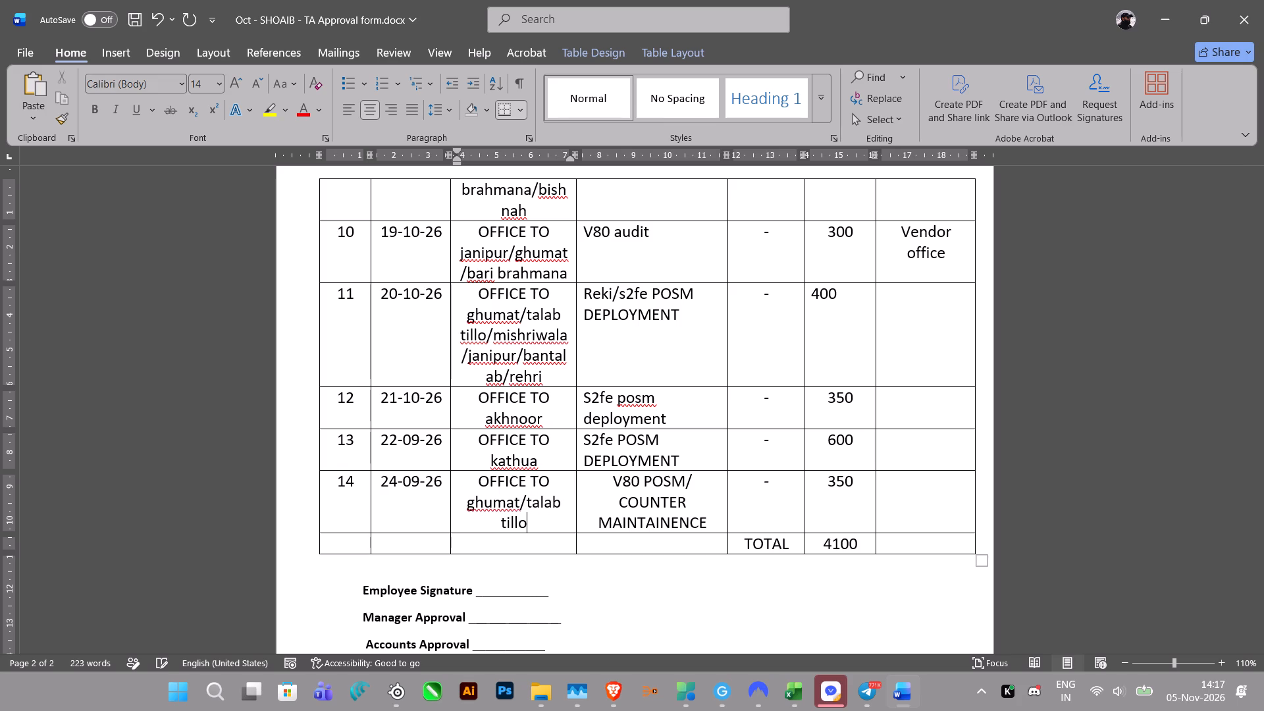
pyautogui.write('/bantala')
pyautogui.press('b')
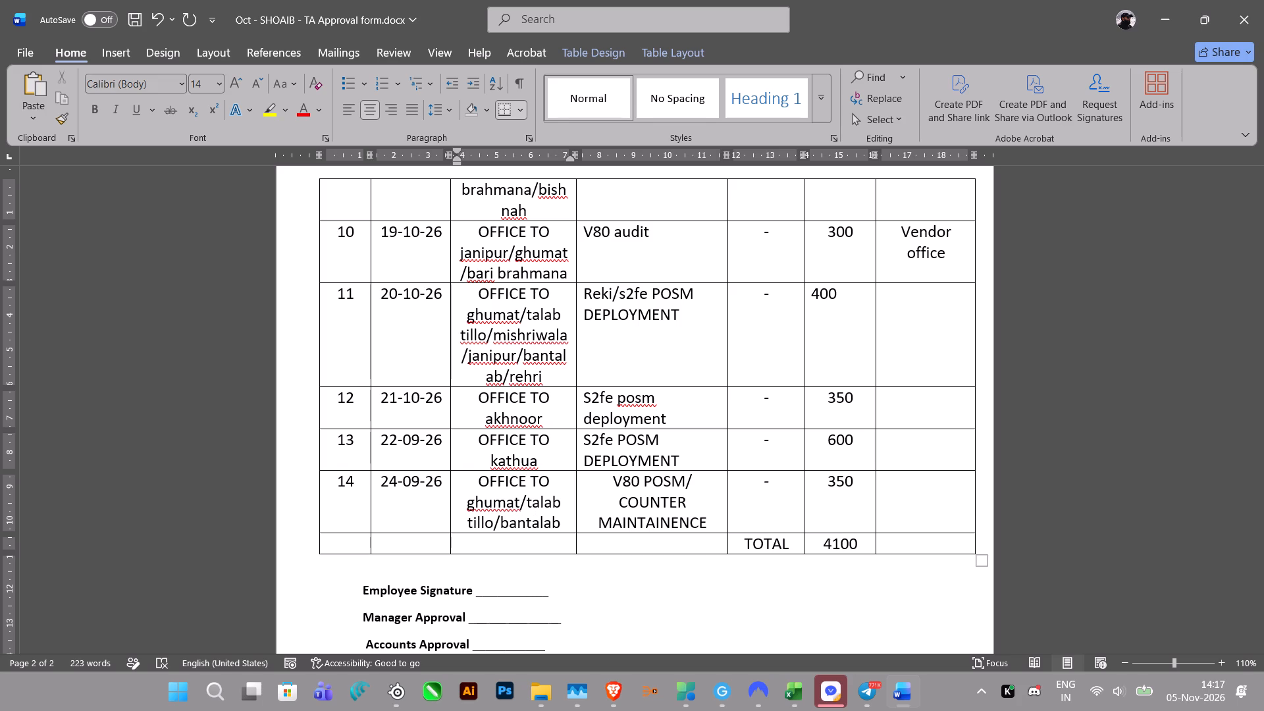
pyautogui.write('/janipur')
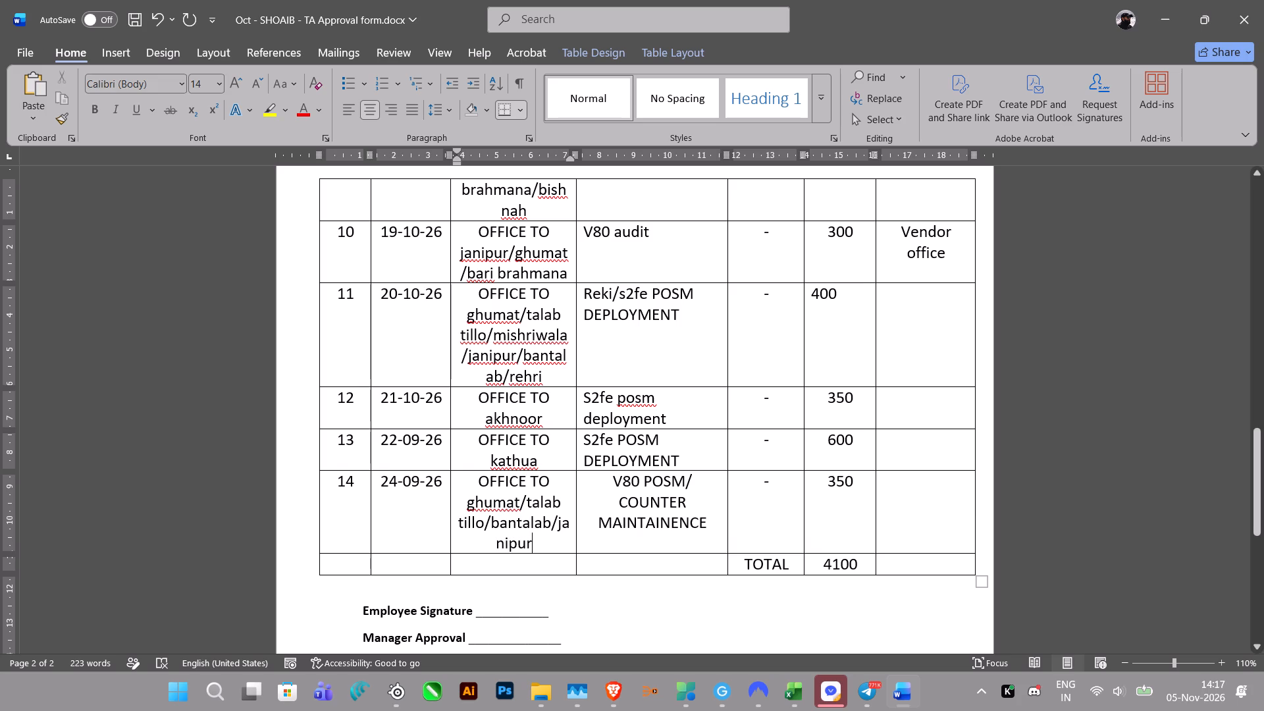
# Move "janipur" onto its own left-aligned line in row 14's travel entry.
pyautogui.click(556, 524)
pyautogui.press('Return')
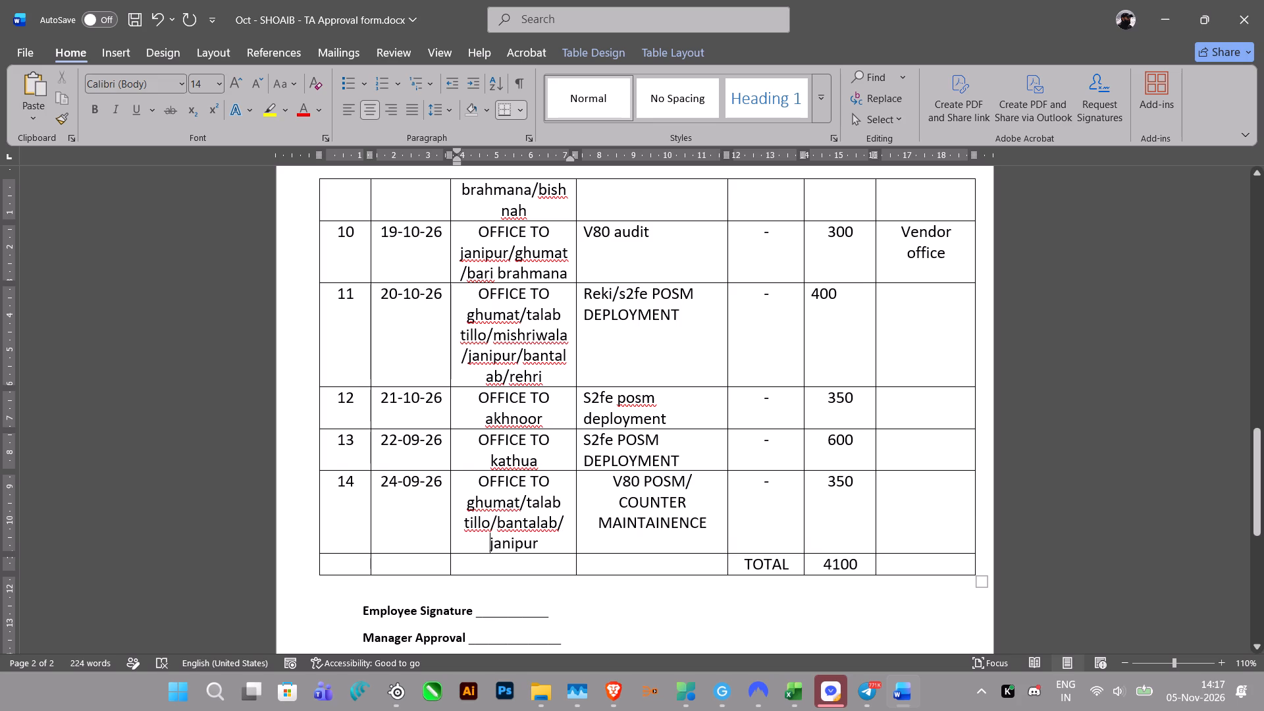
pyautogui.press('BackSpace')
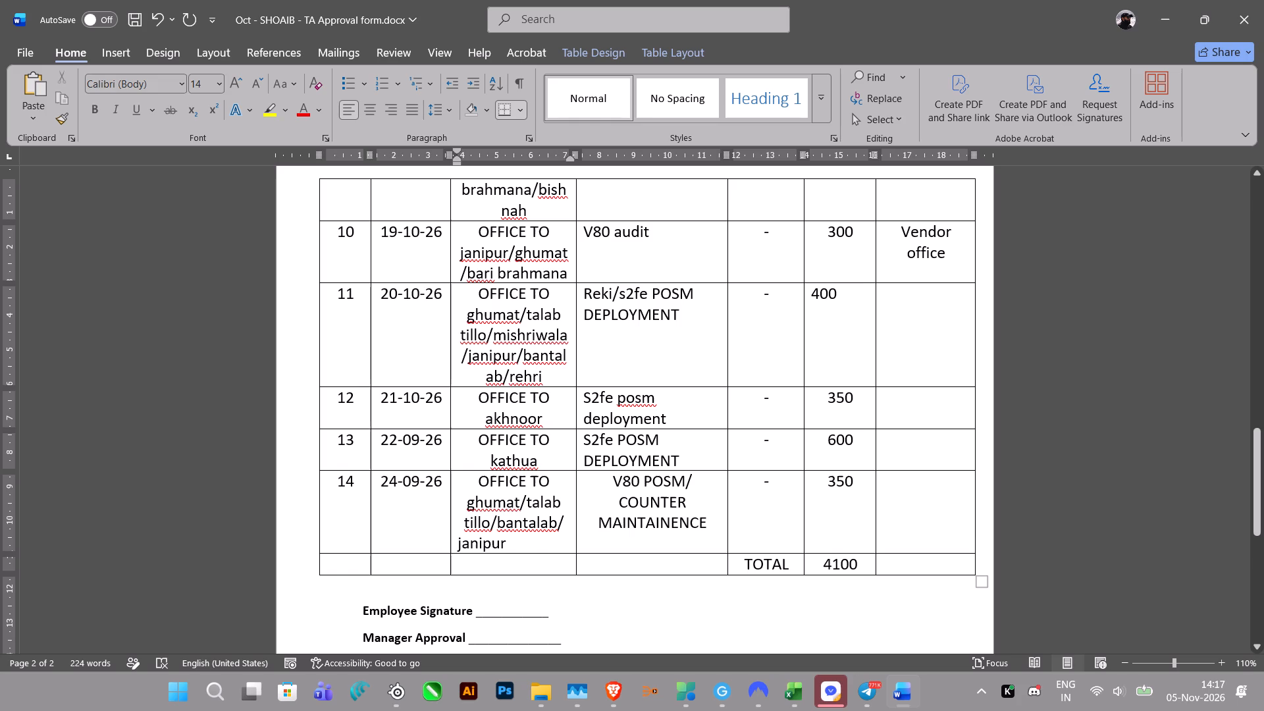
# Replace "POSM/ COUNTER MAINTAINENCE" with "retailer videos" in row 14's visit purpose, keeping "V80".
pyautogui.click(708, 523)
pyautogui.press('BackSpace')
pyautogui.press('BackSpace')
pyautogui.press('BackSpace')
pyautogui.press('BackSpace')
pyautogui.press('BackSpace')
pyautogui.press('BackSpace')
pyautogui.press('BackSpace')
pyautogui.press('BackSpace')
pyautogui.press('BackSpace')
pyautogui.press('BackSpace')
pyautogui.press('BackSpace')
pyautogui.press('BackSpace')
pyautogui.press('BackSpace')
pyautogui.press('BackSpace')
pyautogui.press('BackSpace')
pyautogui.press('BackSpace')
pyautogui.press('BackSpace')
pyautogui.press('BackSpace')
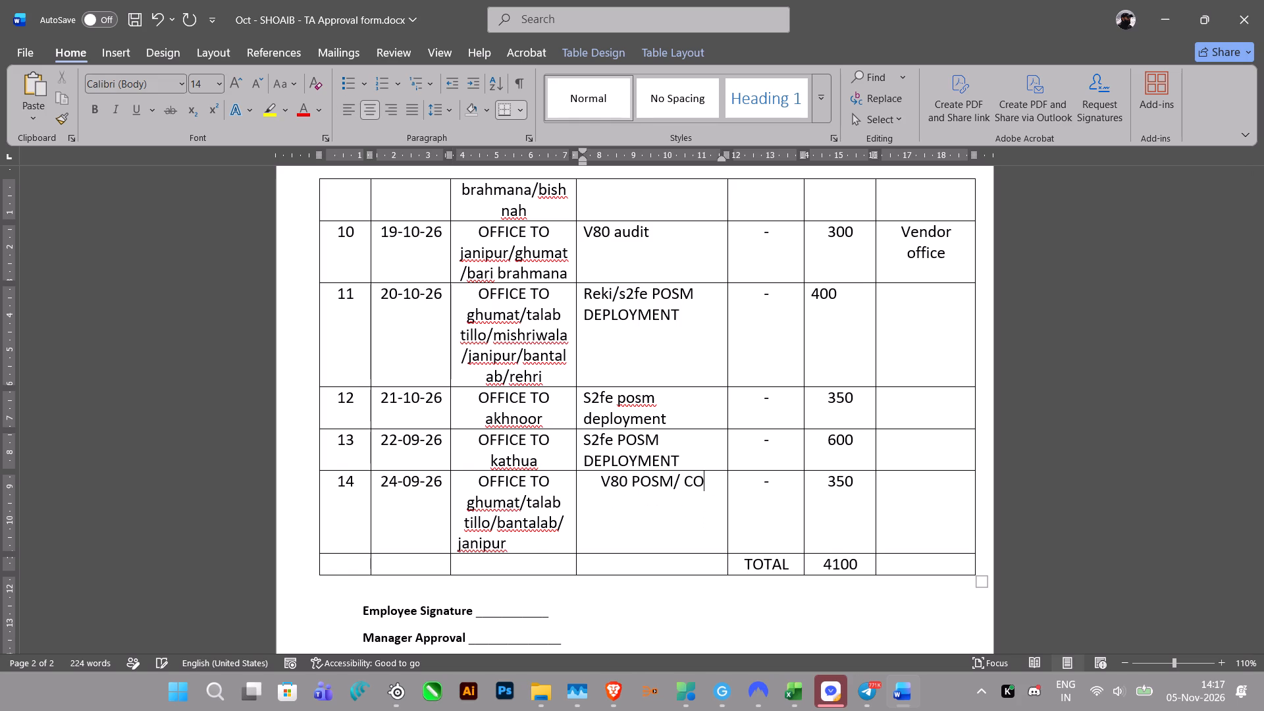
pyautogui.press('BackSpace')
pyautogui.press('BackSpace')
pyautogui.press('BackSpace')
pyautogui.press('BackSpace')
pyautogui.press('BackSpace')
pyautogui.press('BackSpace')
pyautogui.press('BackSpace')
pyautogui.press('BackSpace')
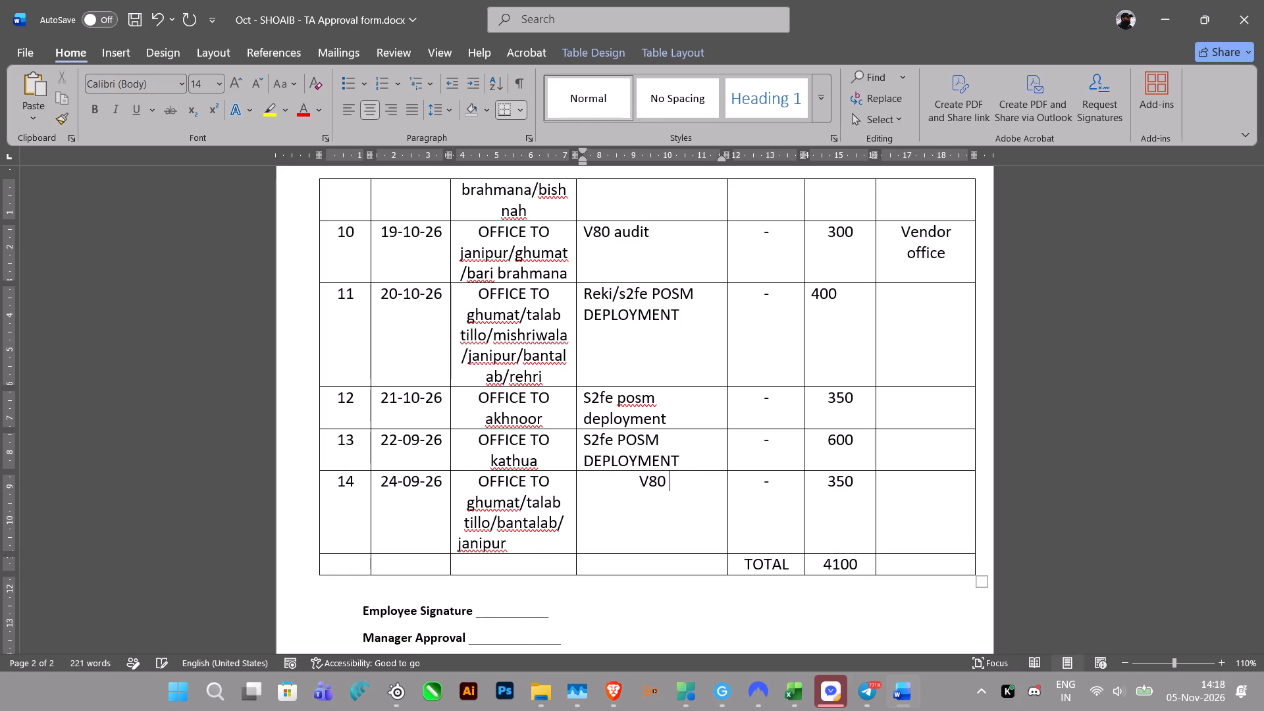
pyautogui.write('re')
pyautogui.write('tailer')
pyautogui.press('space')
pyautogui.write('vide')
pyautogui.write('os')
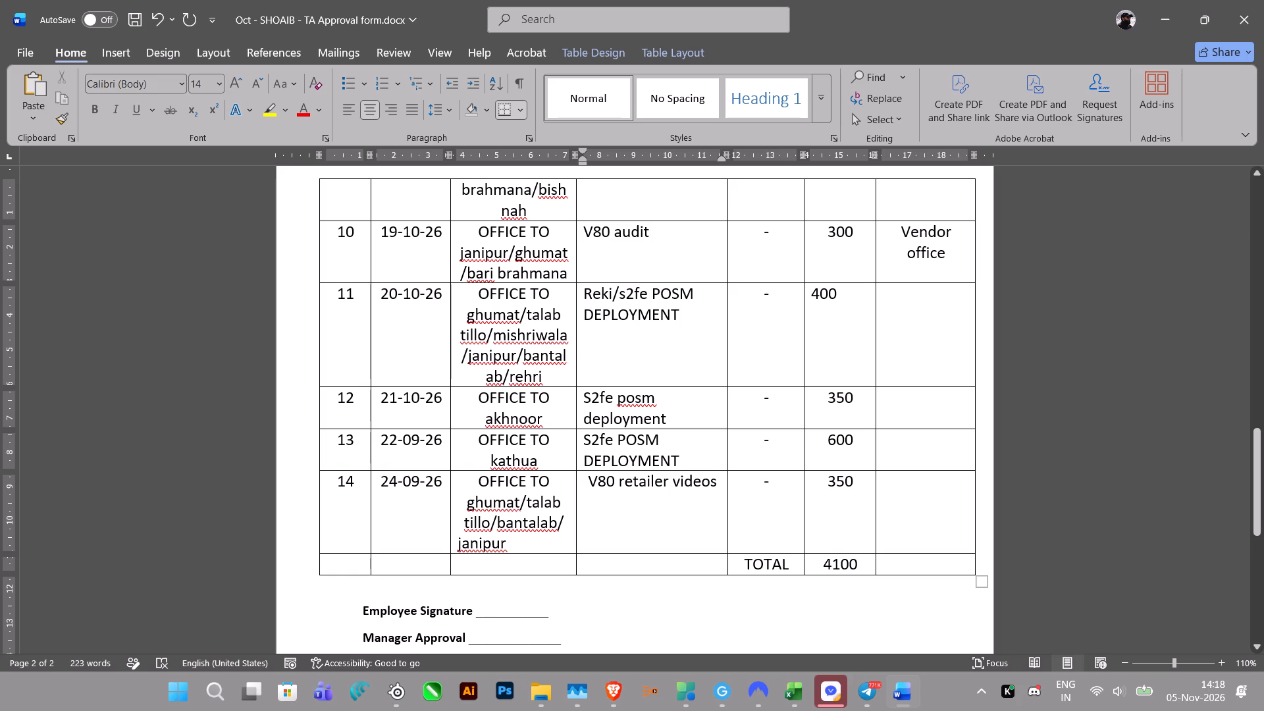
# Insert two blank table rows between row 14 and the TOTAL row.
pyautogui.click(315, 556)
pyautogui.click(315, 556)
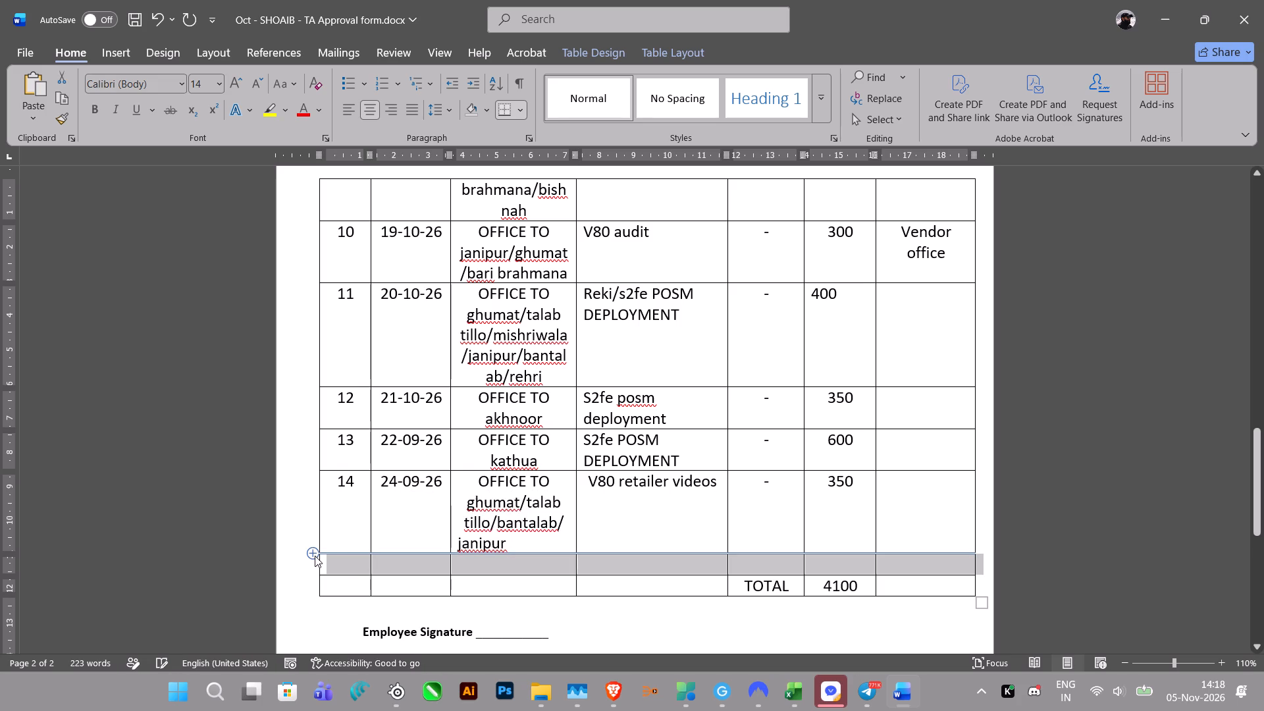
# Change row 14's amount to 250.
pyautogui.click(832, 482)
pyautogui.press('BackSpace')
pyautogui.write('250')
pyautogui.press('BackSpace')
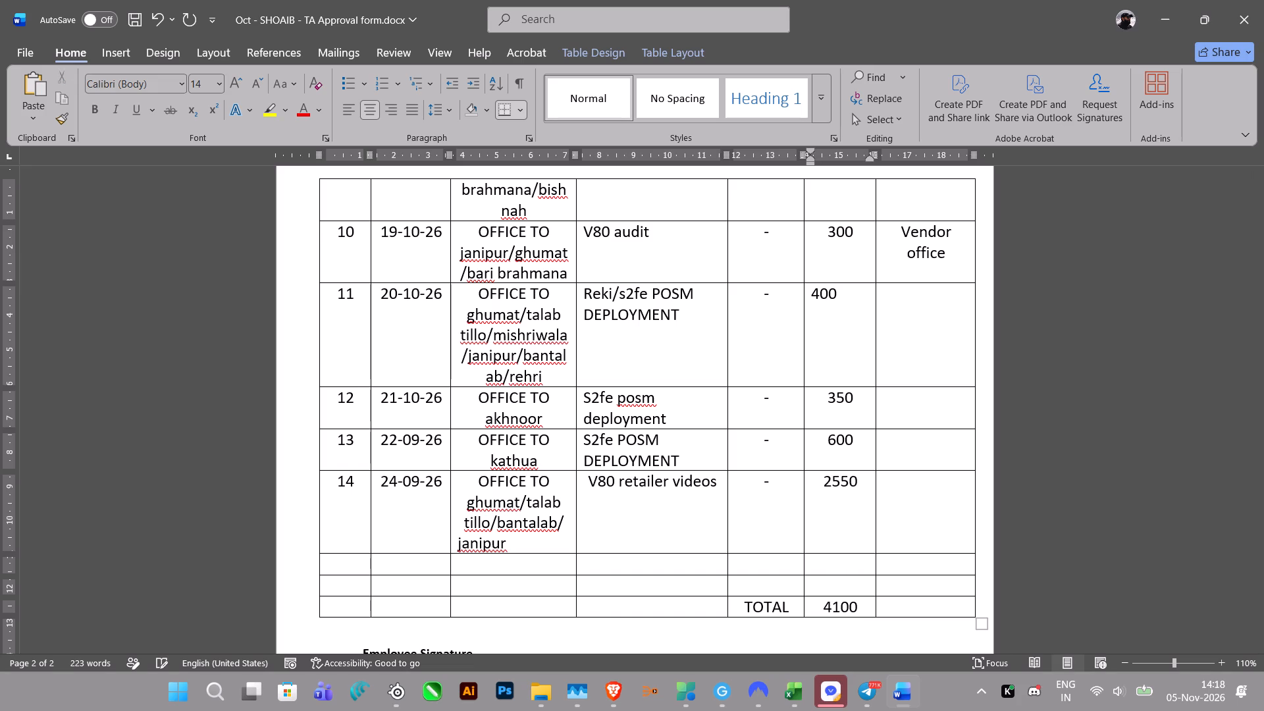
pyautogui.press('BackSpace')
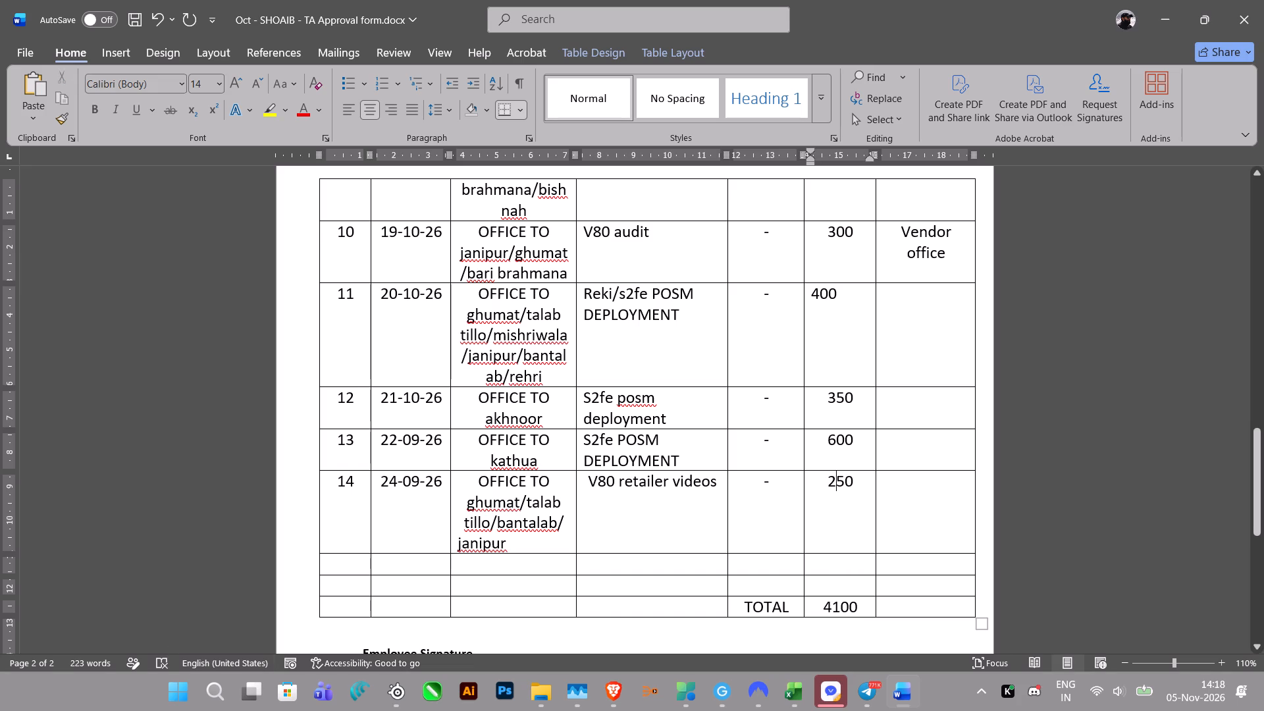
# Number the first blank row below row 14 as 15.
pyautogui.click(353, 569)
pyautogui.write('15')
# Enter the date 26-10-26 in row 15.
pyautogui.press('Right')
pyautogui.press('Right')
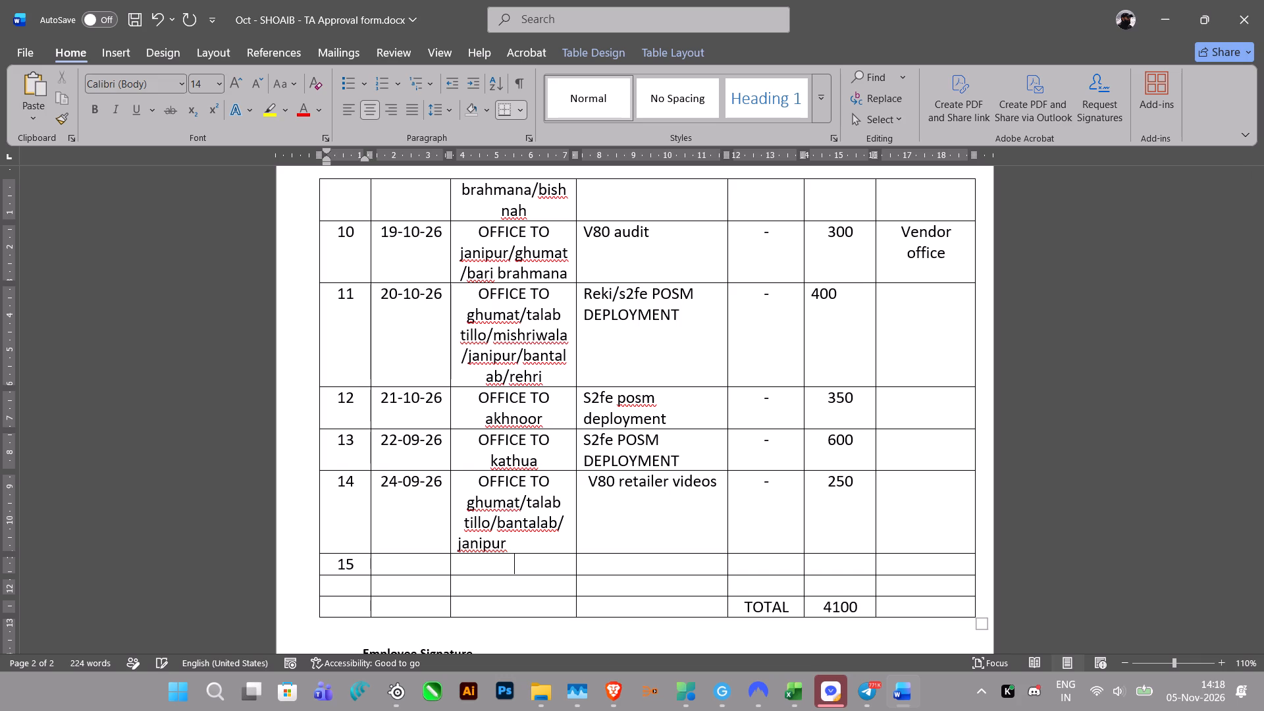
pyautogui.press('Left')
pyautogui.write('26')
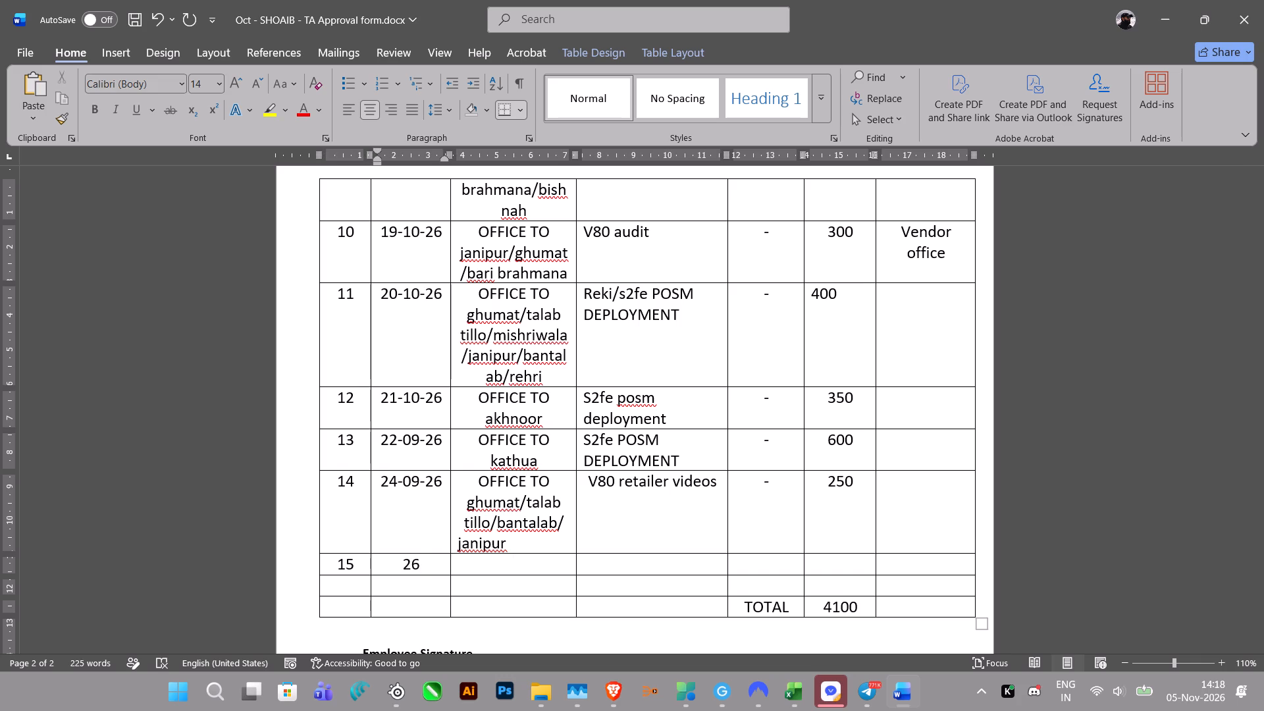
pyautogui.press('-')
pyautogui.write('10')
pyautogui.press('-')
pyautogui.write('26')
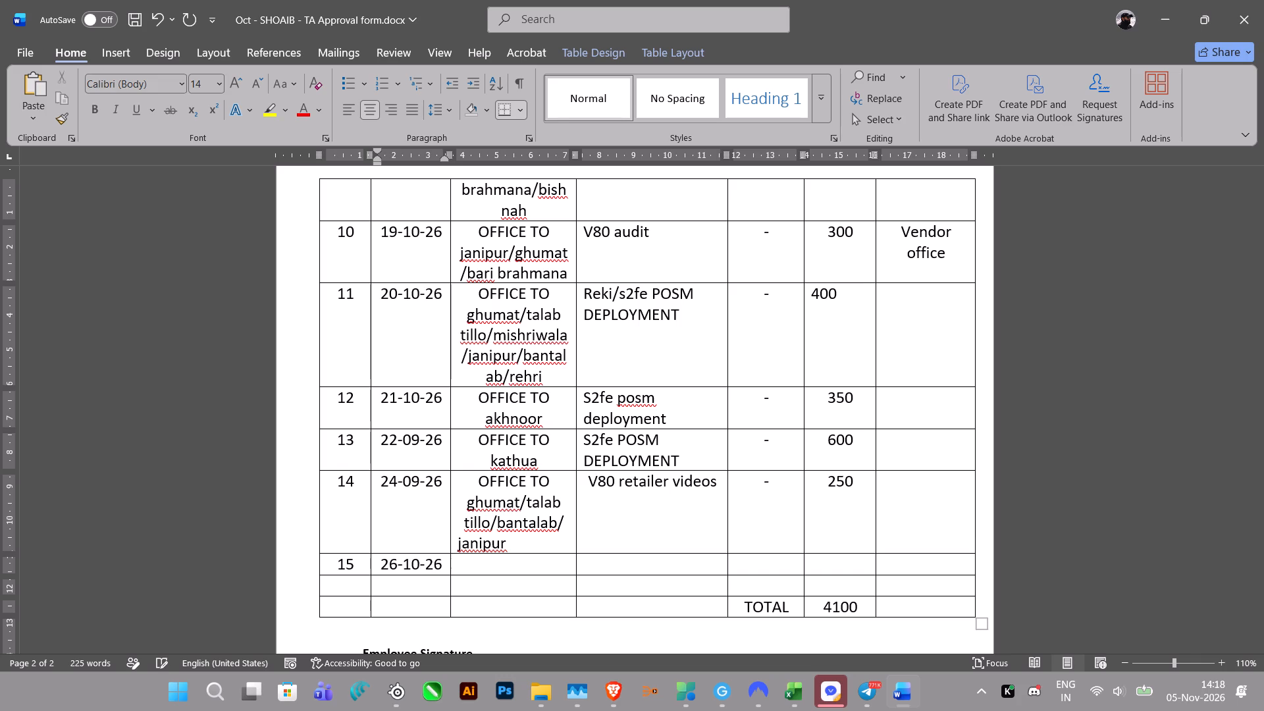
# Change the month to 10 in the dates of rows 14 and 13.
pyautogui.click(419, 479)
pyautogui.press('BackSpace')
pyautogui.press('BackSpace')
pyautogui.write('10')
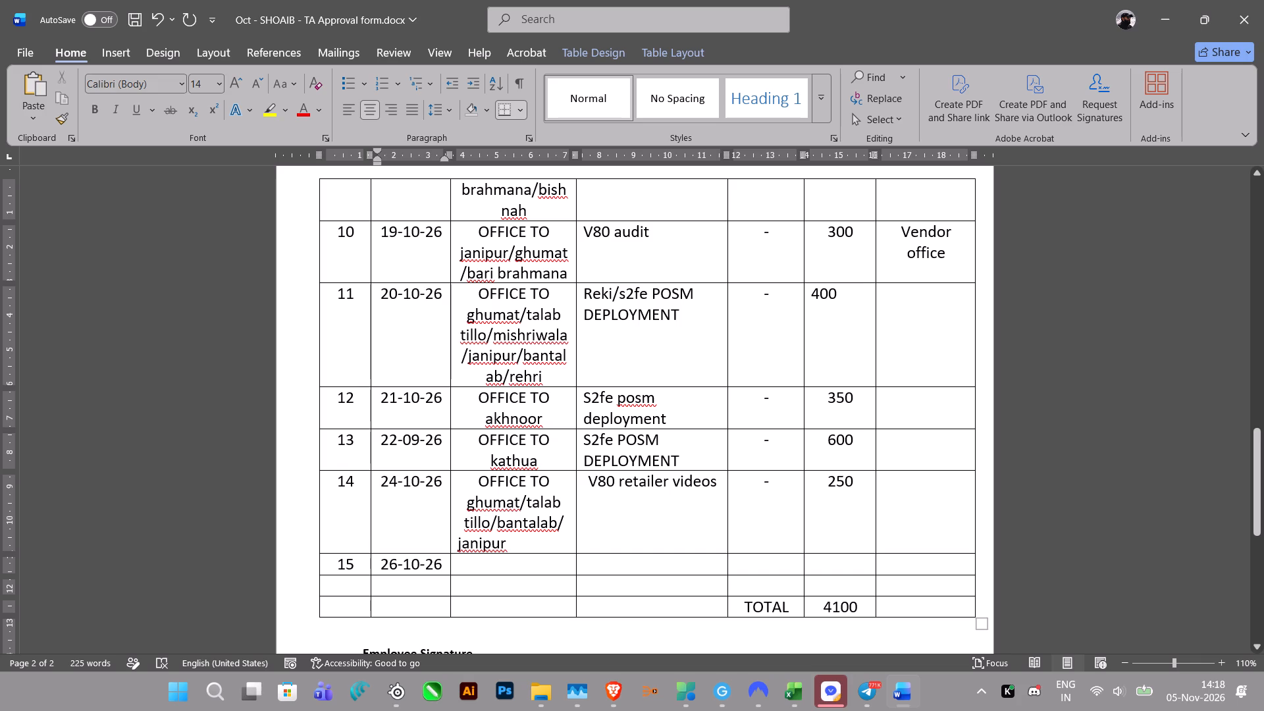
pyautogui.click(419, 441)
pyautogui.press('BackSpace')
pyautogui.press('BackSpace')
pyautogui.write('10')
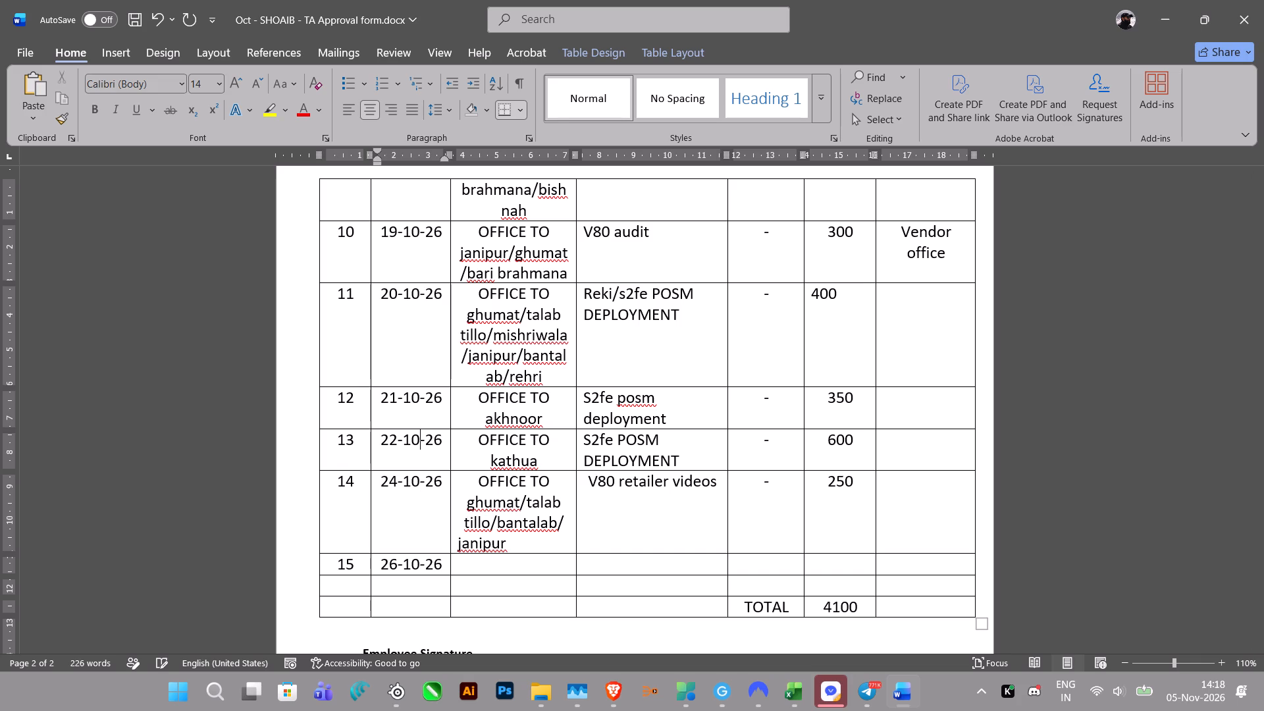
# Enter "Office to akhnoor" as row 15's travel entry.
pyautogui.click(481, 564)
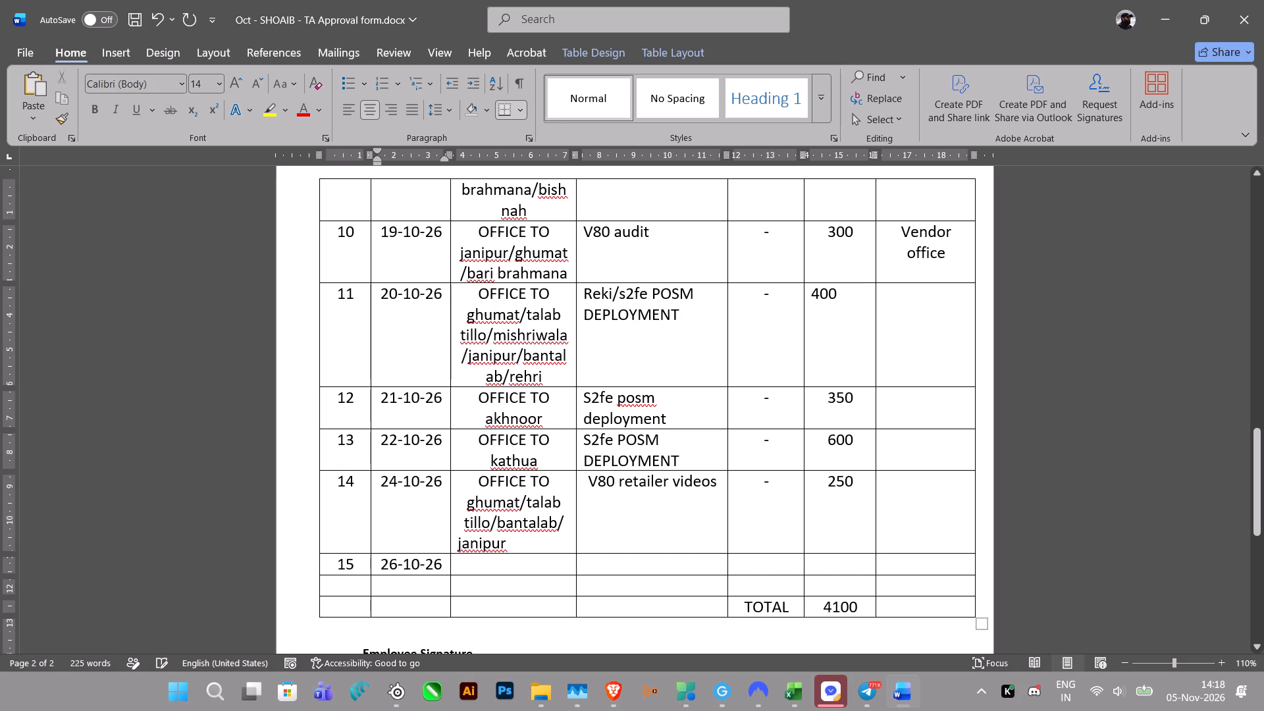
pyautogui.write('office')
pyautogui.press('space')
pyautogui.write('to akh')
pyautogui.write('noor')
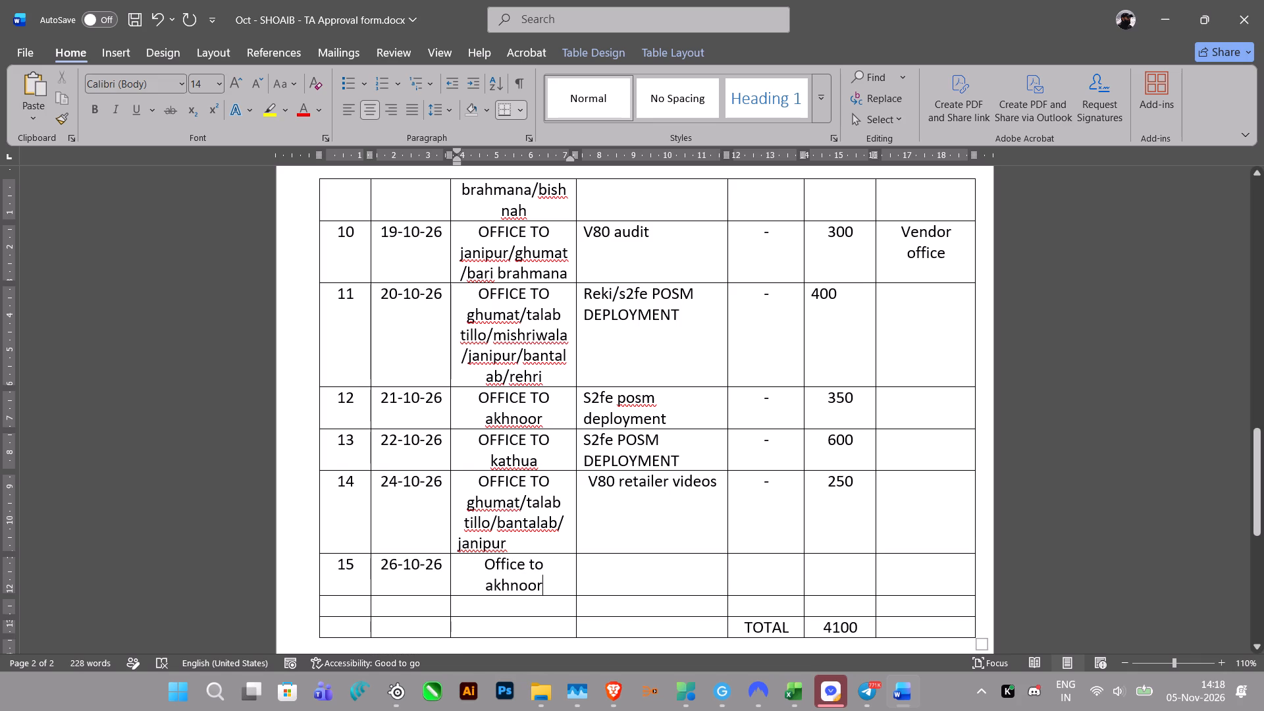
# Enter "S2fe retailer videos" as row 15's visit purpose.
pyautogui.click(589, 574)
pyautogui.write('s2')
pyautogui.write('fe')
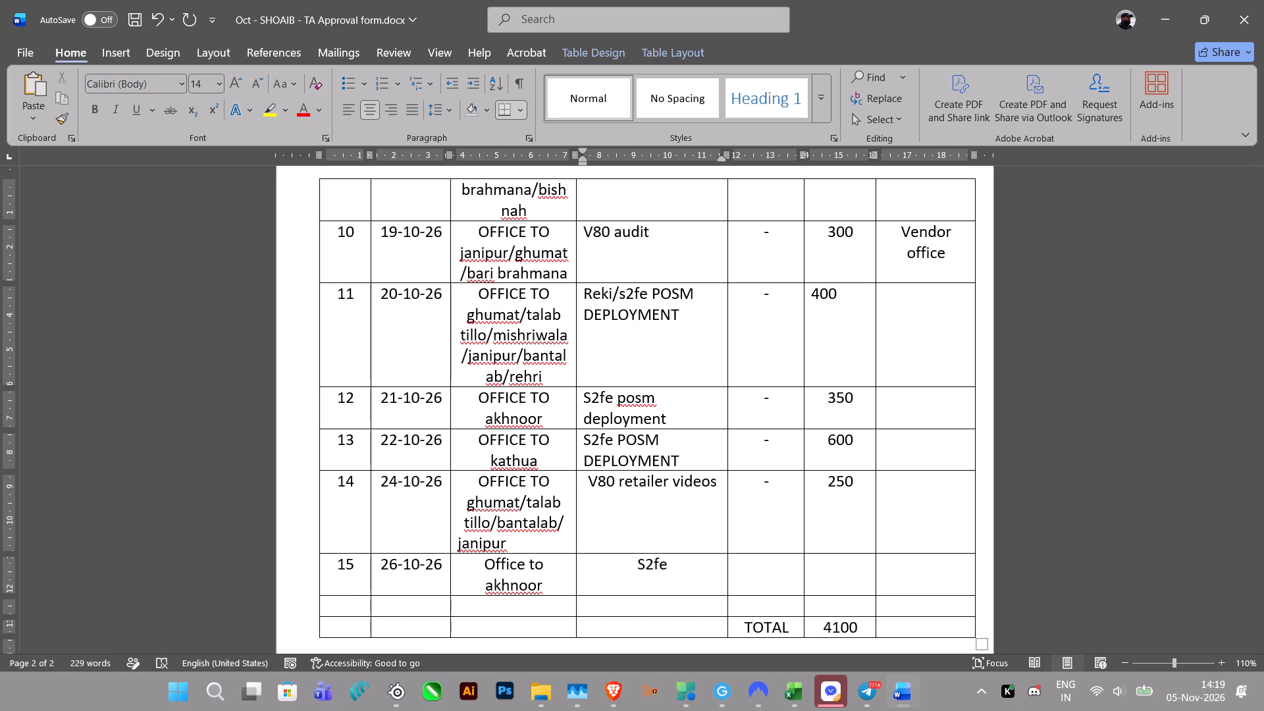
pyautogui.press('space')
pyautogui.write('rea')
pyautogui.press('BackSpace')
pyautogui.write('ta')
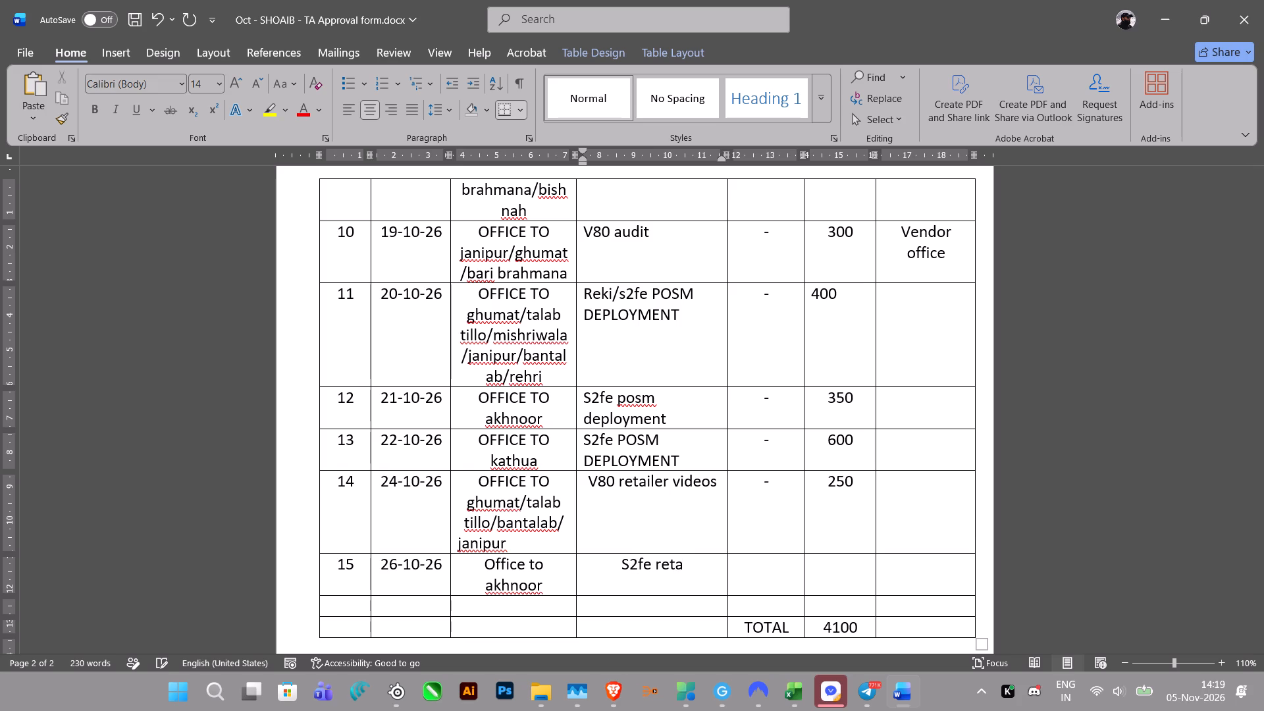
pyautogui.write('iler')
pyautogui.press('space')
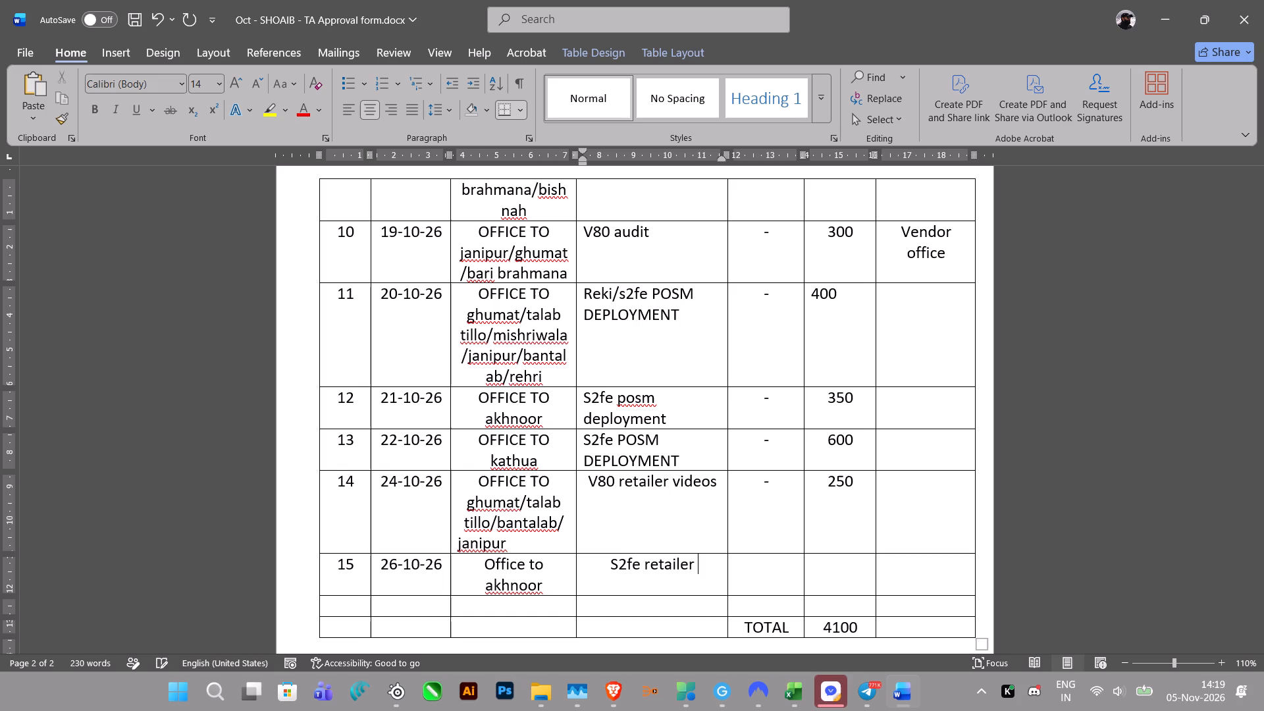
pyautogui.write('videos')
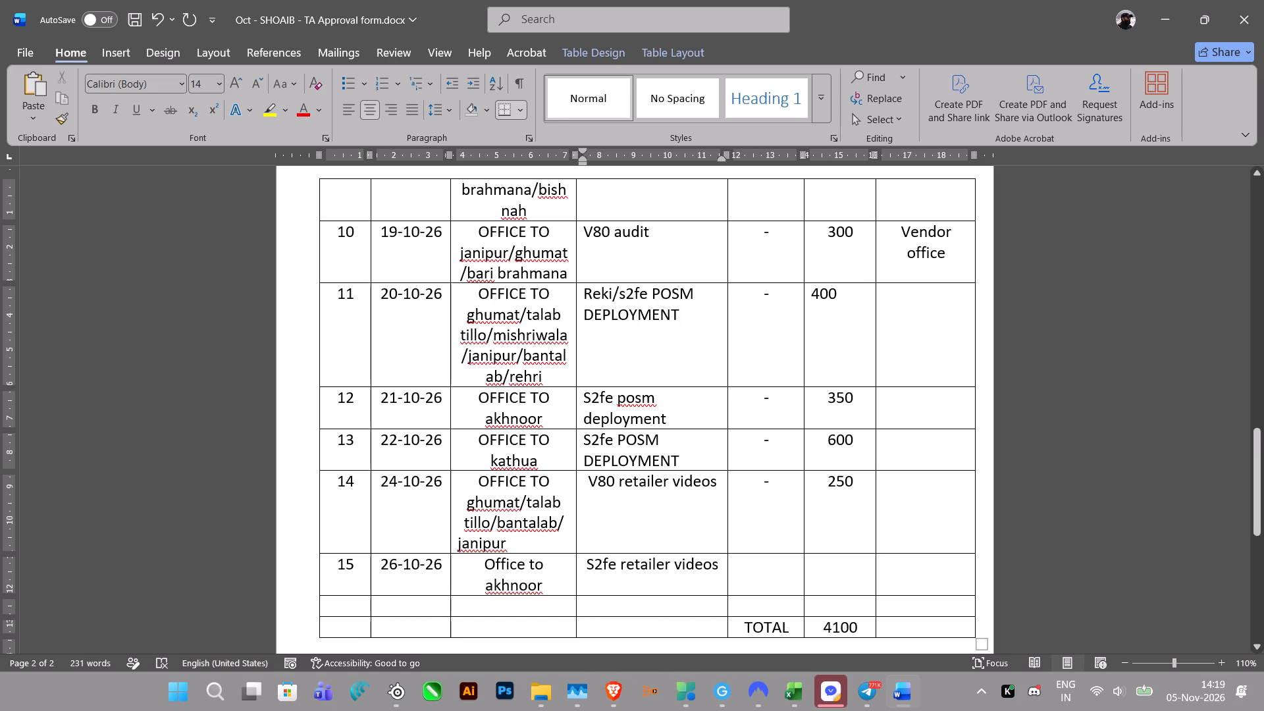
# Remove "S2fe" from row 15's visit purpose, keeping "retailer videos", and left-align the text.
pyautogui.click(612, 566)
pyautogui.press('BackSpace')
pyautogui.press('BackSpace')
pyautogui.press('BackSpace')
pyautogui.press('BackSpace')
pyautogui.press('BackSpace')
pyautogui.press('BackSpace')
pyautogui.press('BackSpace')
pyautogui.press('BackSpace')
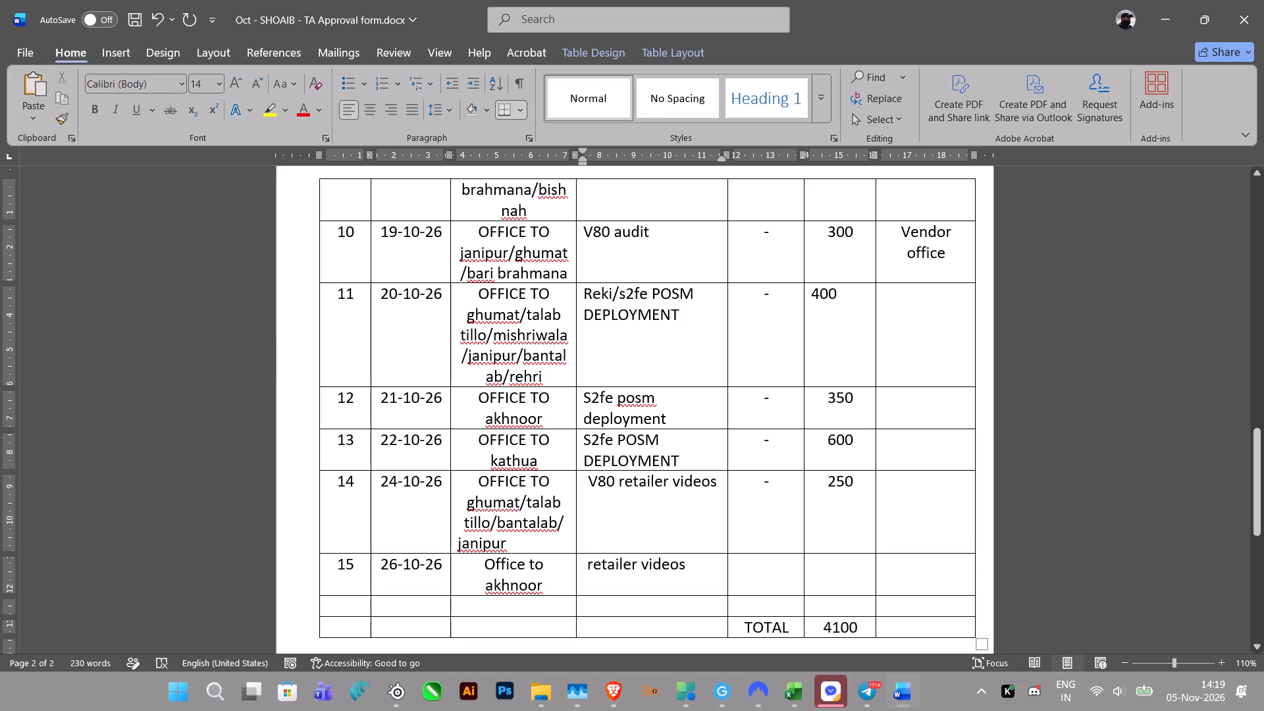
# Enter 350 as row 15's amount.
pyautogui.click(822, 581)
pyautogui.write('350')
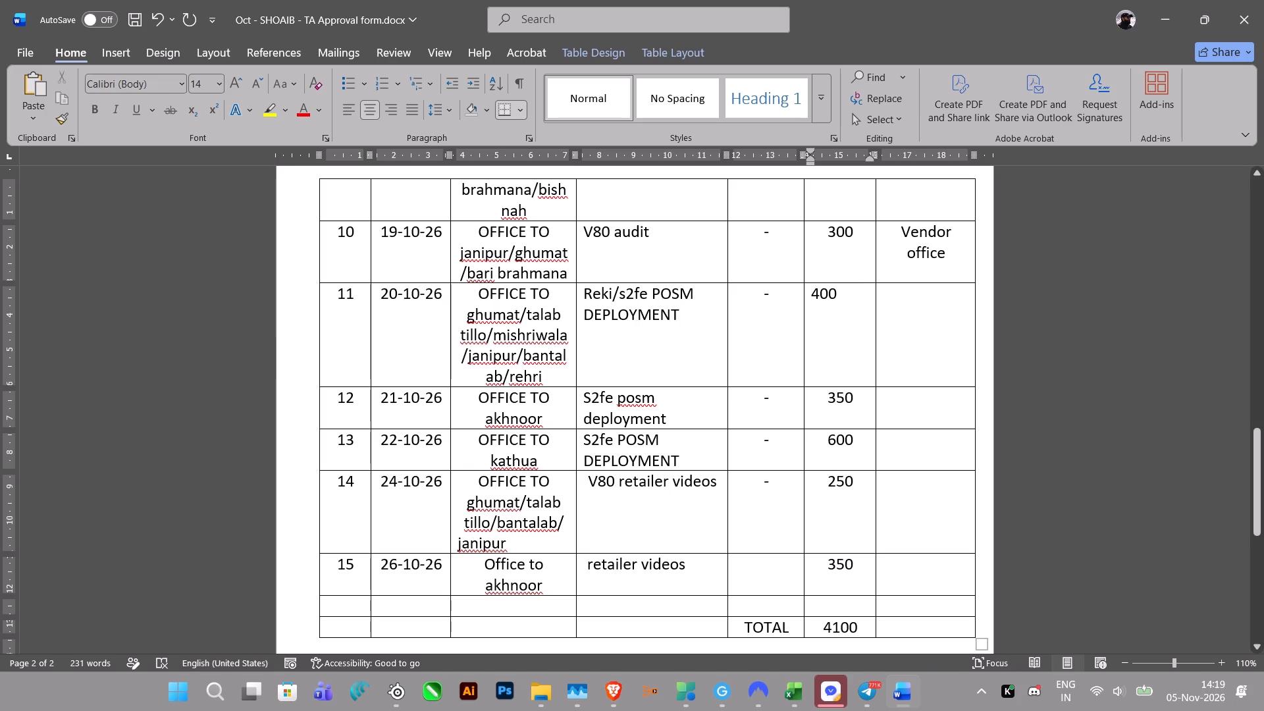
# Number the blank row below row 15 as 16 and enter its date as 27-10-26.
pyautogui.click(340, 604)
pyautogui.write('16')
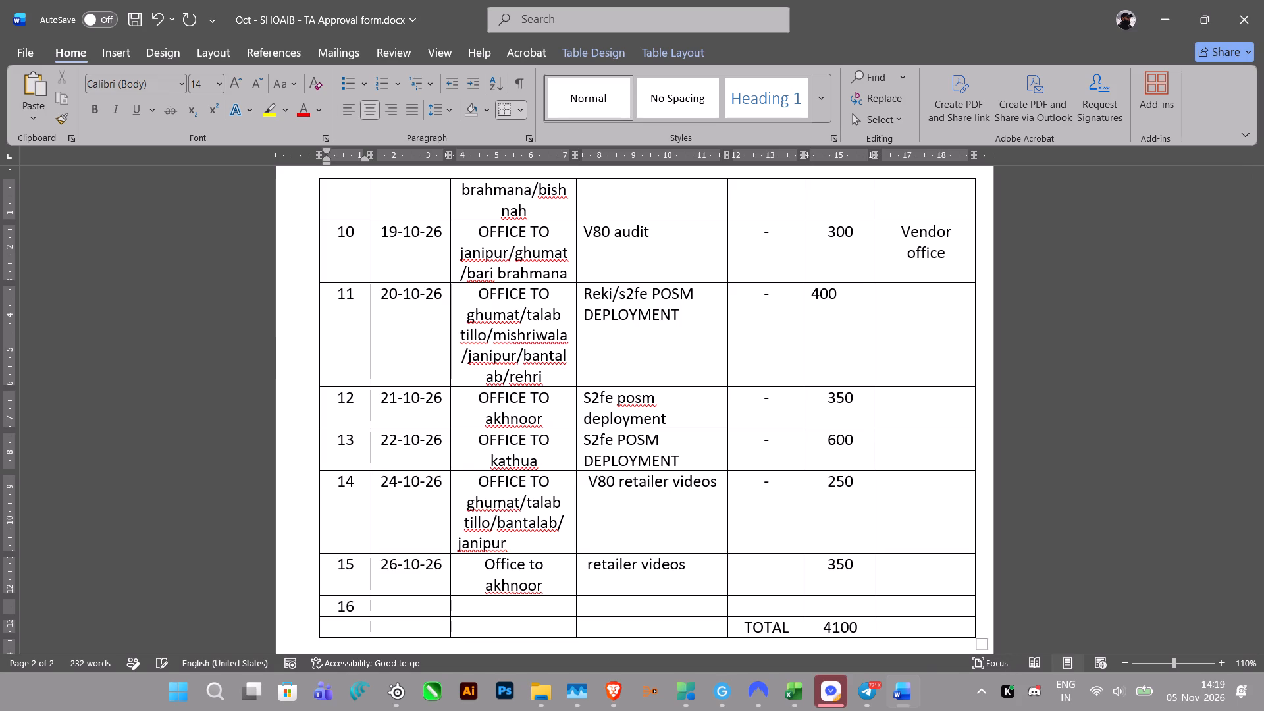
pyautogui.click(387, 608)
pyautogui.write('27')
pyautogui.press('-')
pyautogui.write('10')
pyautogui.press('-')
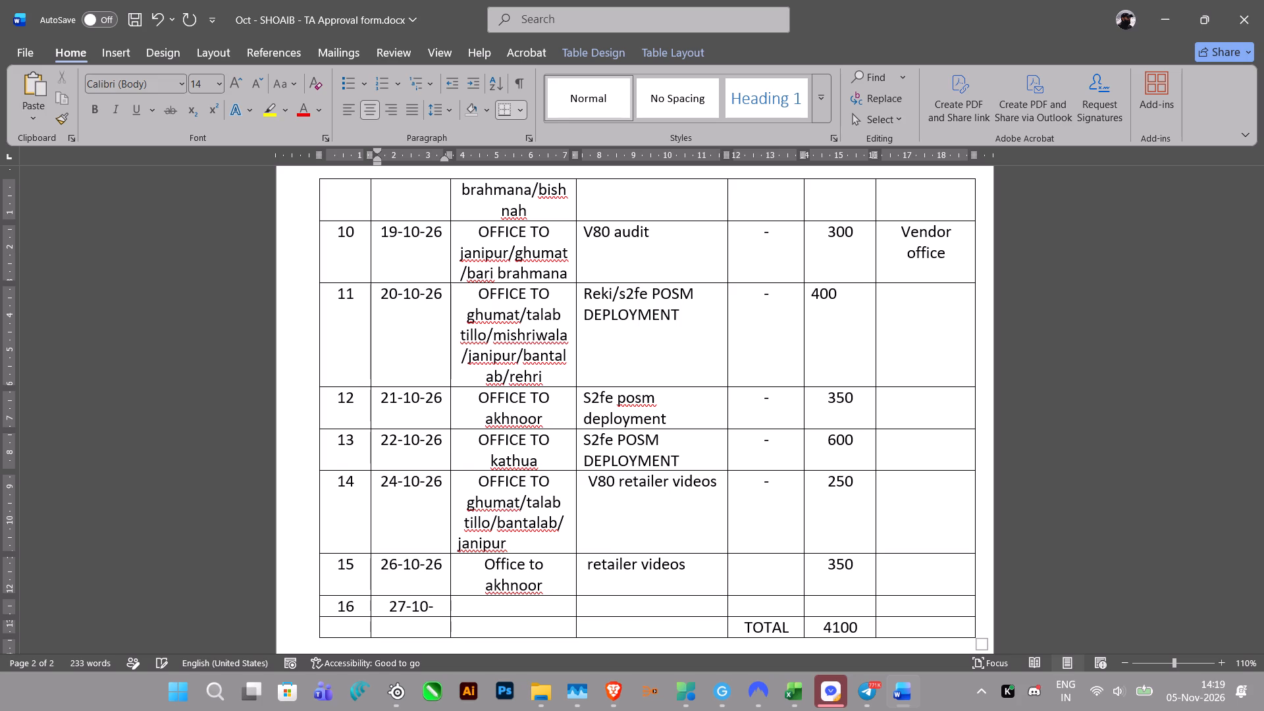
pyautogui.write('26')
# Enter "Office to bari brahmana" as row 16's travel entry.
pyautogui.click(463, 599)
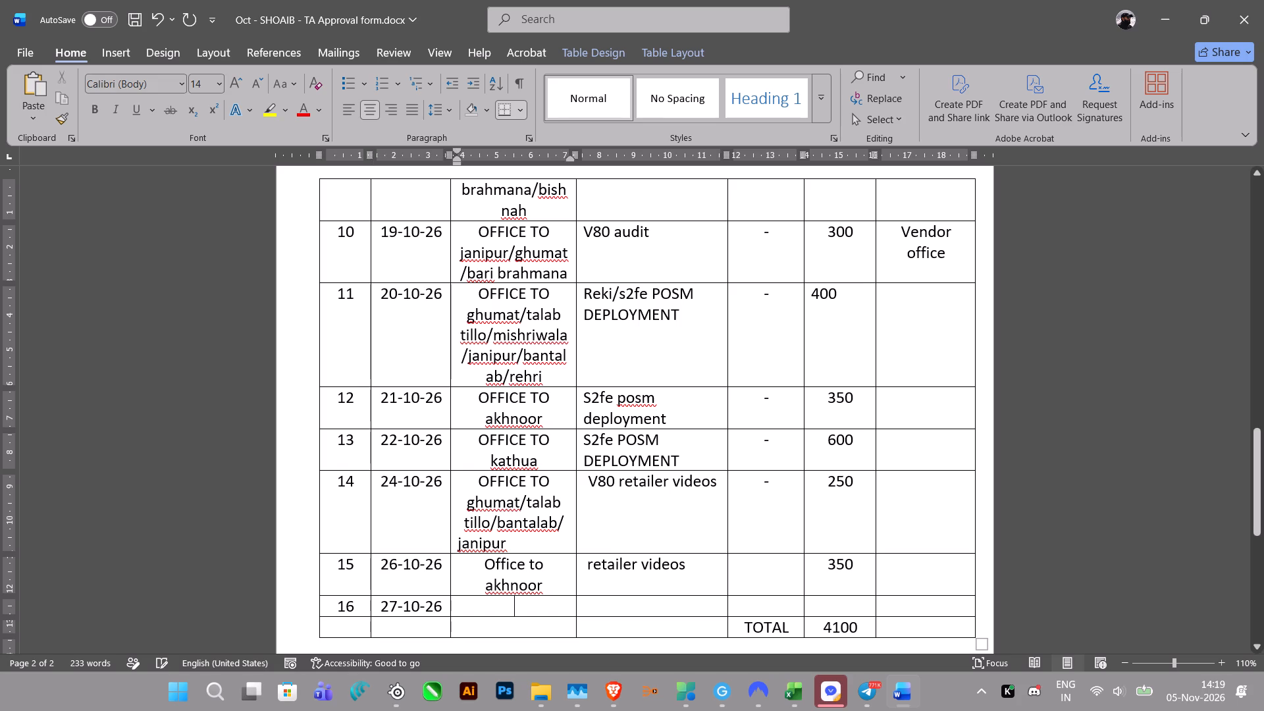
pyautogui.write('office')
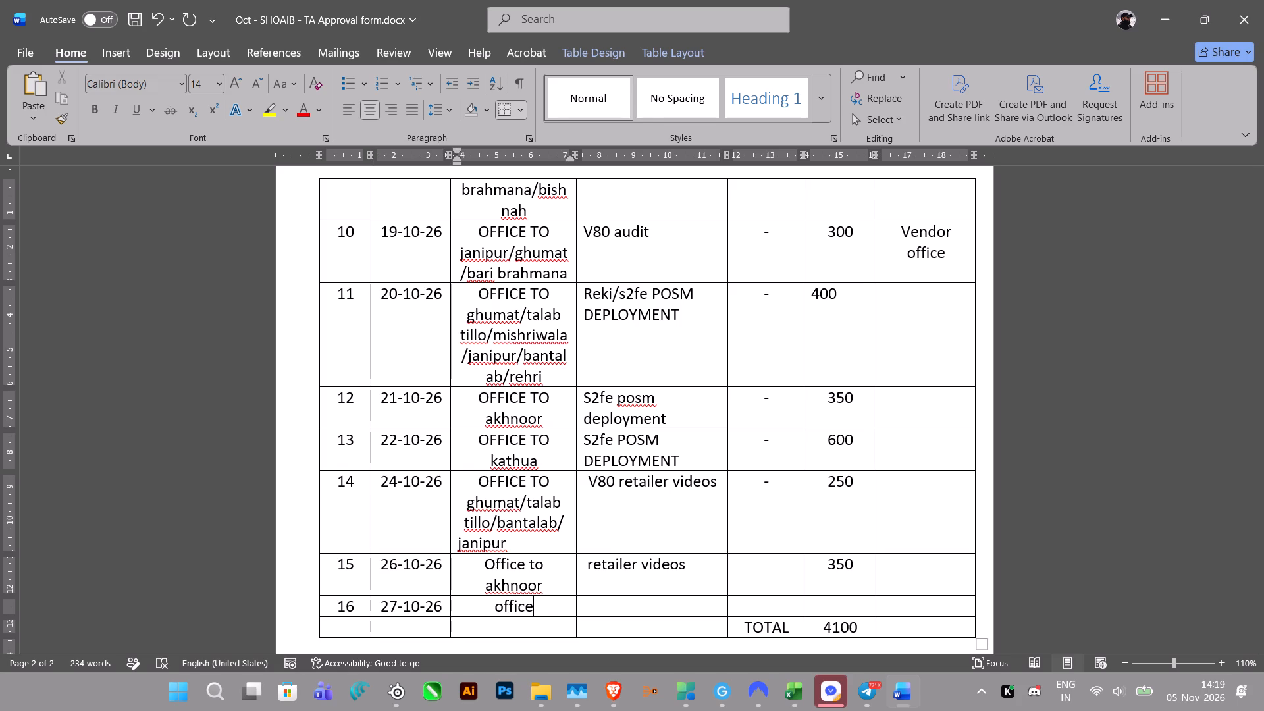
pyautogui.press('space')
pyautogui.write('to')
pyautogui.press('space')
pyautogui.write('bar')
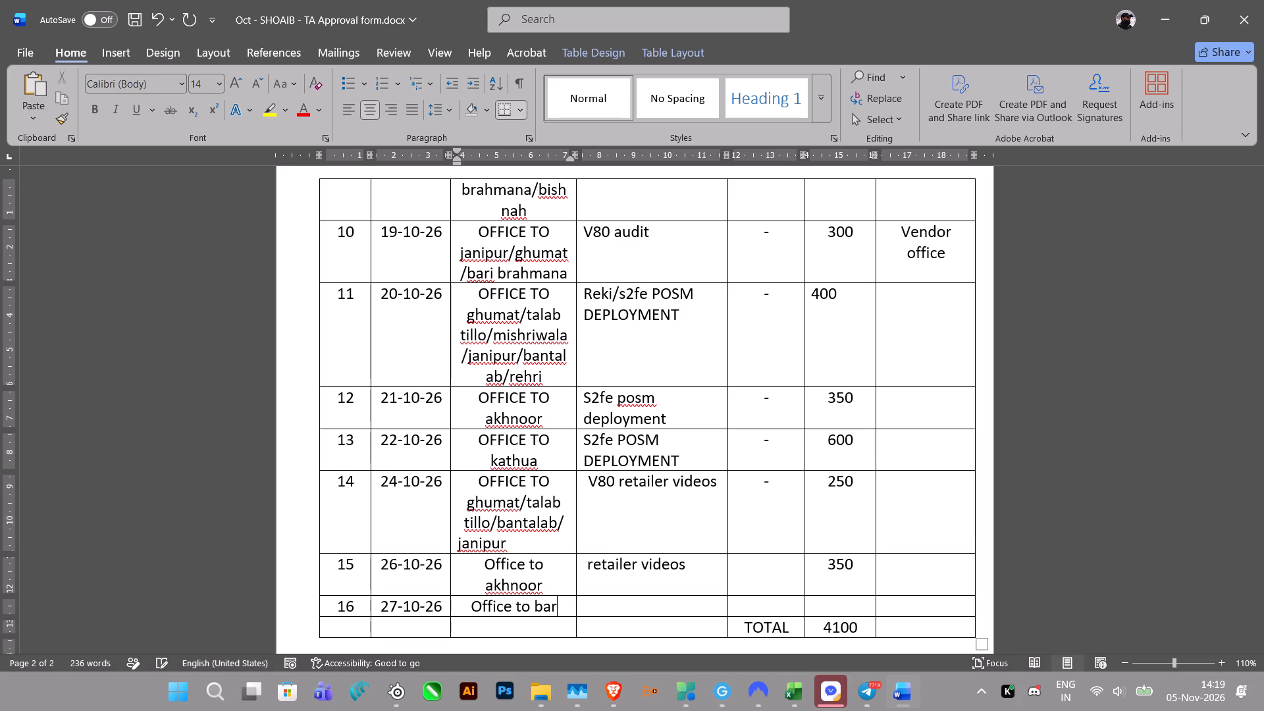
pyautogui.write('i bra')
pyautogui.write('hm')
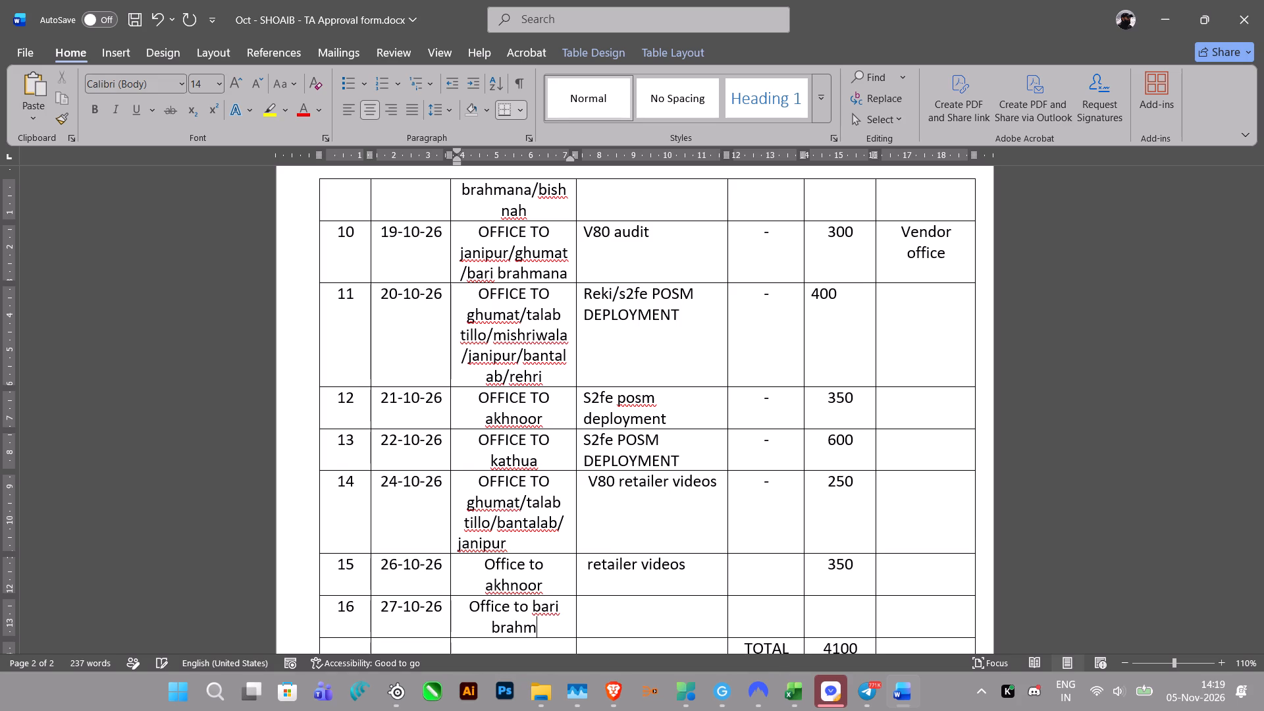
pyautogui.write('ana')
# Enter "V80 activity" as row 16's visit purpose.
pyautogui.click(605, 608)
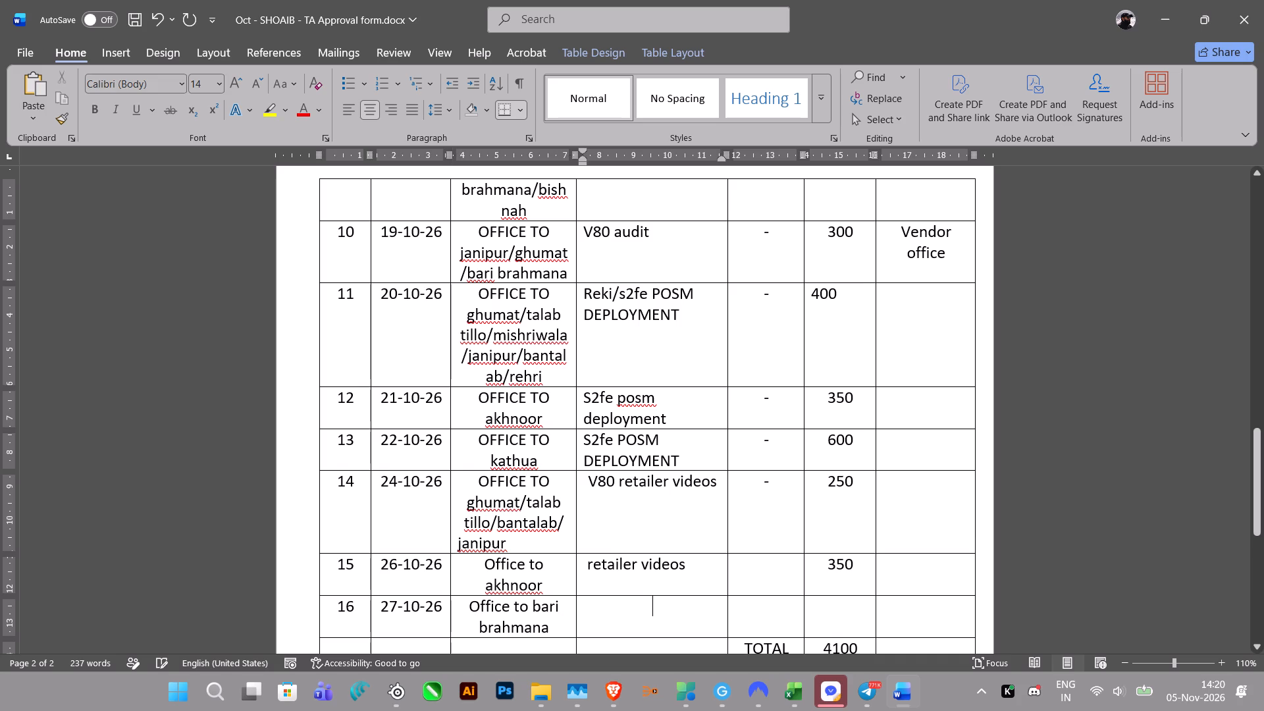
pyautogui.press('v')
pyautogui.write('80')
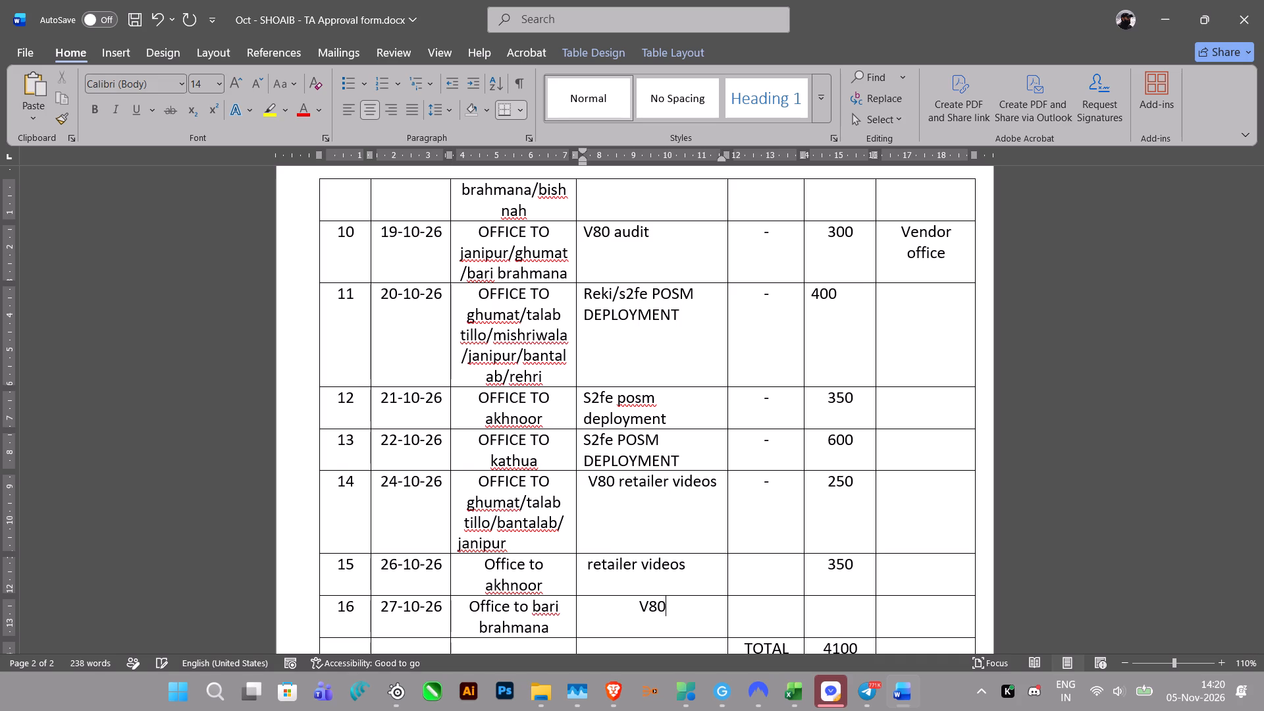
pyautogui.press('space')
pyautogui.write('activity')
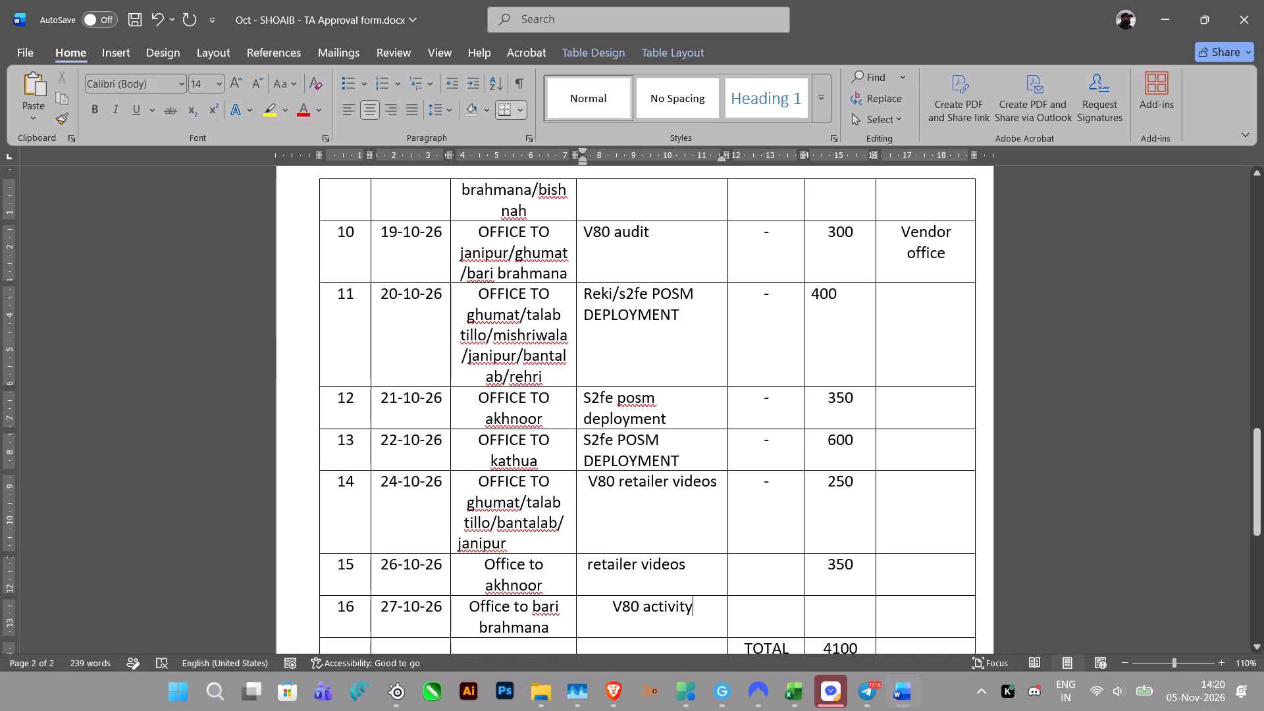
# Enter 250 as row 16's amount.
pyautogui.click(835, 607)
pyautogui.write('250')
# Enter a dash in the column before the amount for rows 15 and 16.
pyautogui.click(757, 577)
pyautogui.press('-')
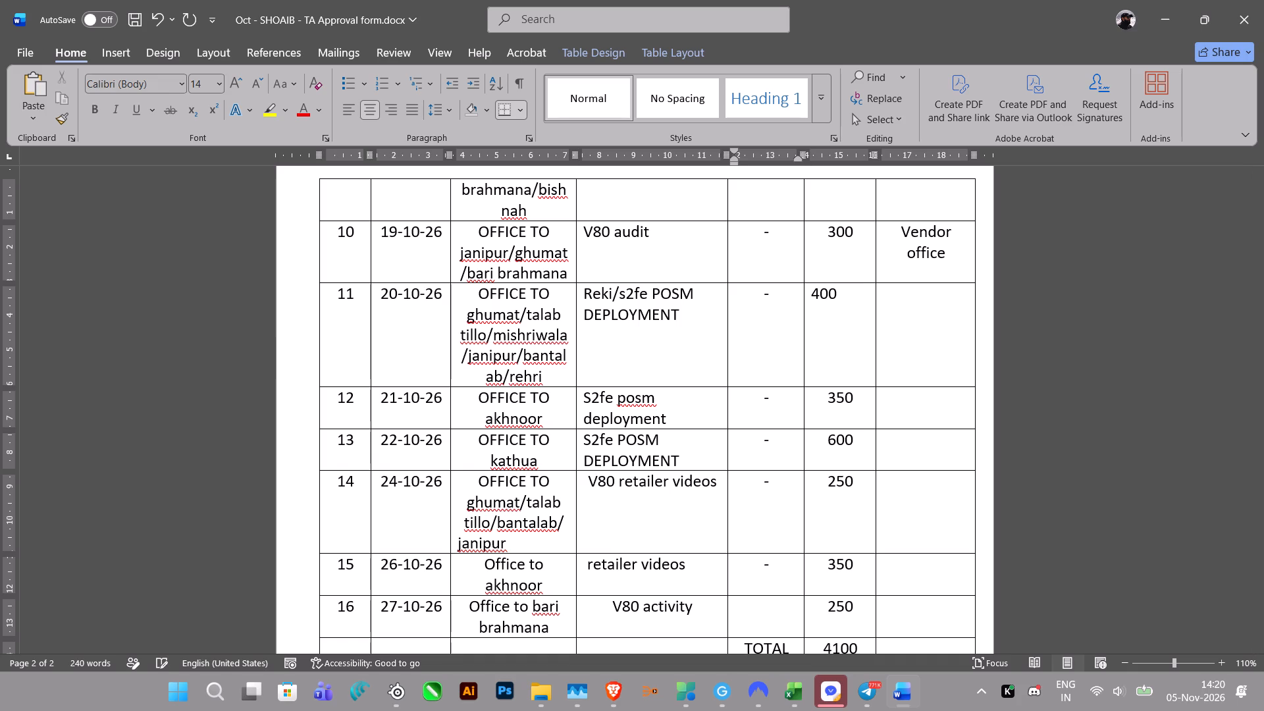
pyautogui.press('Down')
pyautogui.press('-')
# Insert two blank rows between row 16 and the TOTAL row.
pyautogui.scroll(-1, 447, 640)
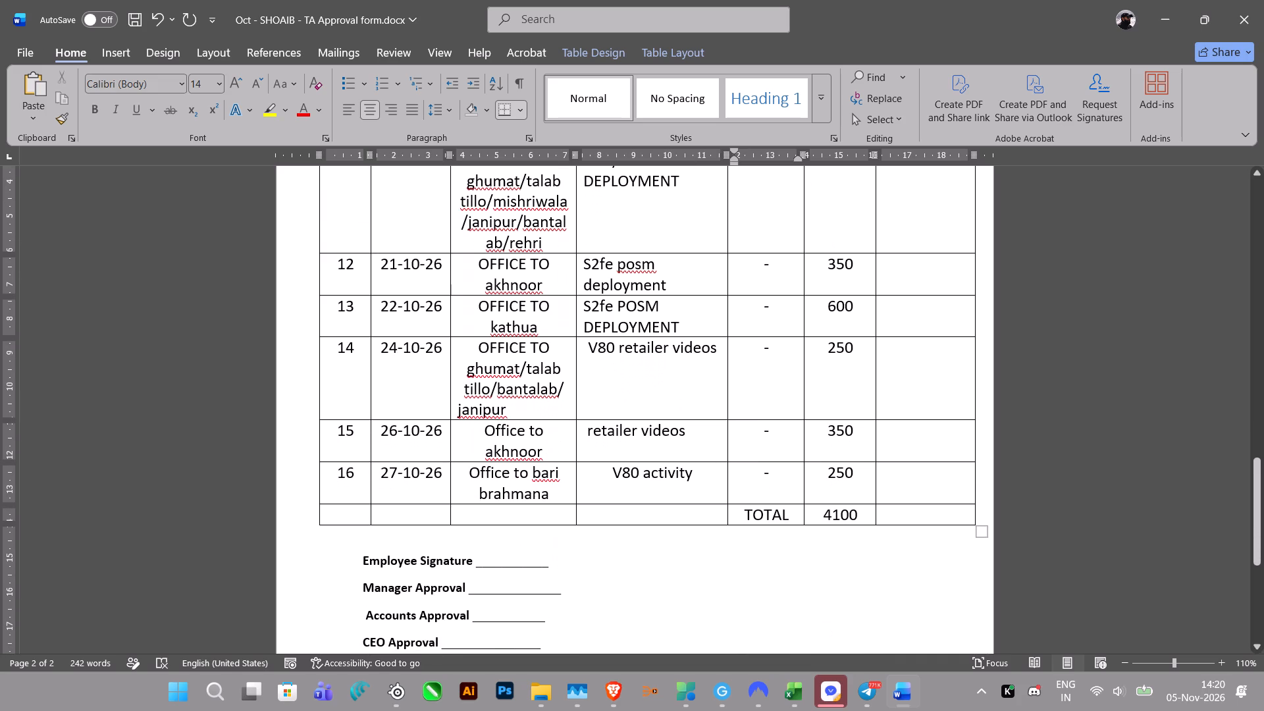
pyautogui.click(311, 502)
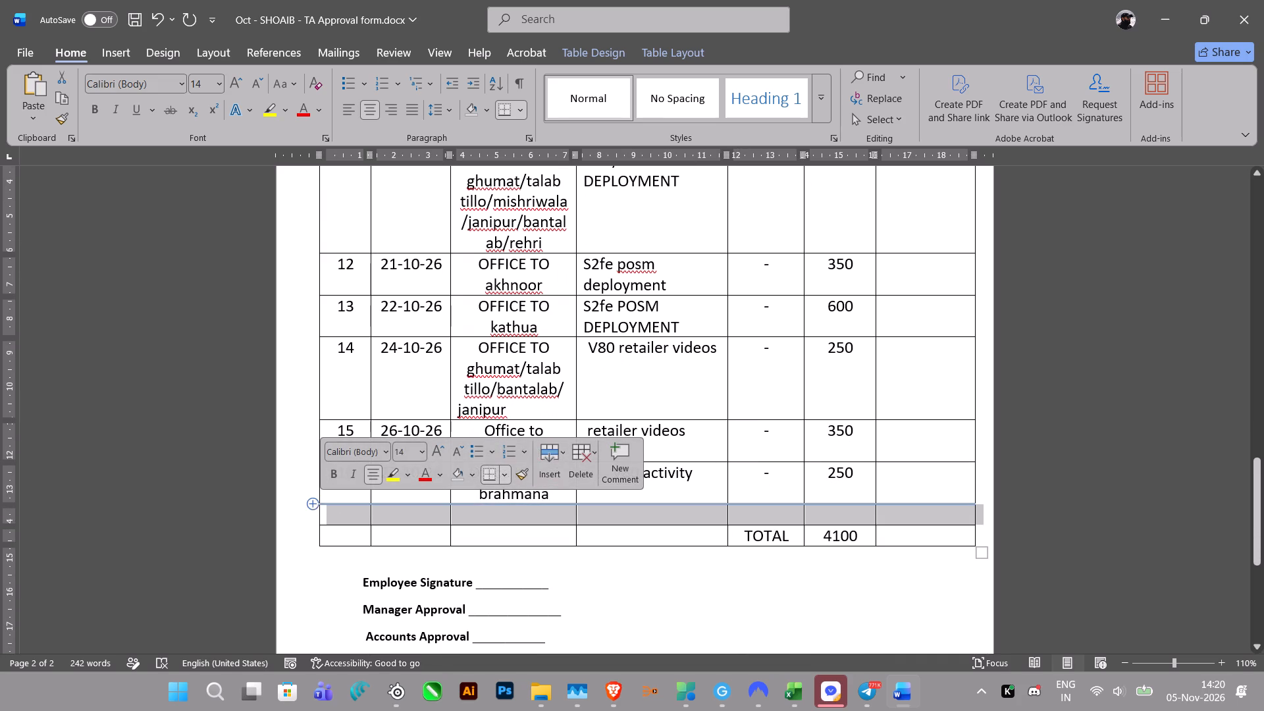
pyautogui.click(313, 503)
# Number the first blank row below row 16 as 17 and enter its date as 28-10-26.
pyautogui.click(341, 513)
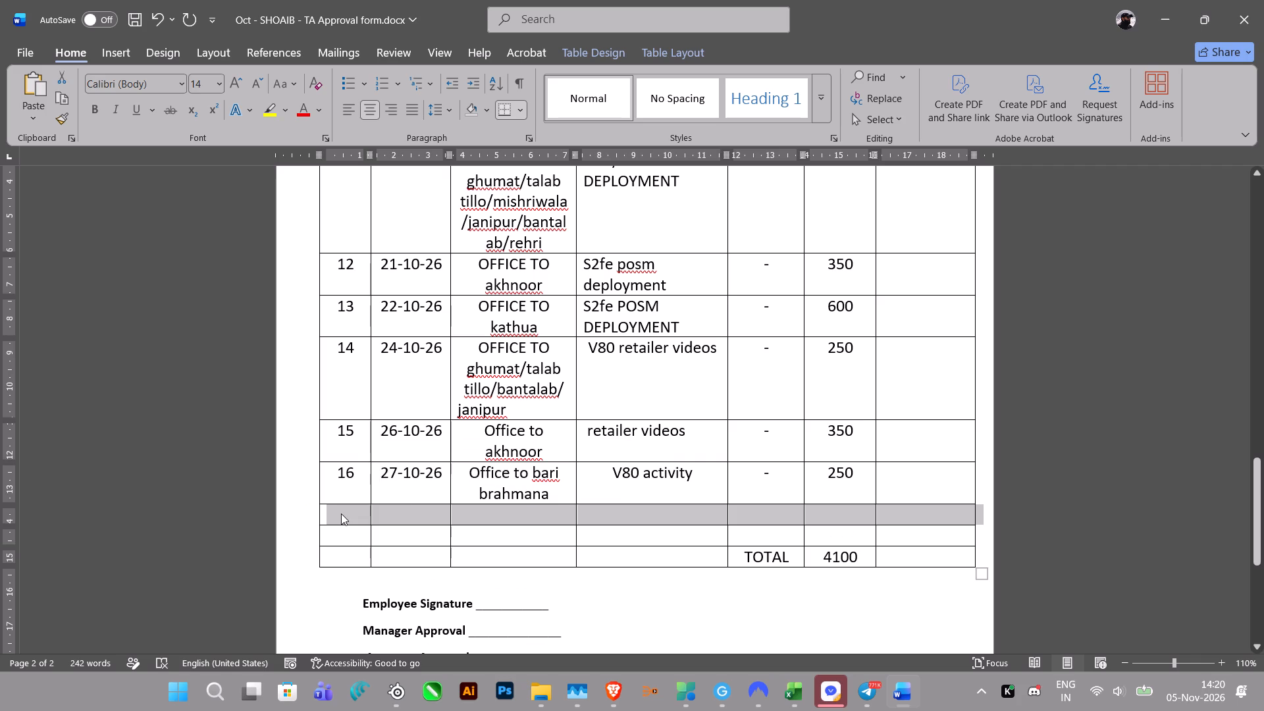
pyautogui.write('17')
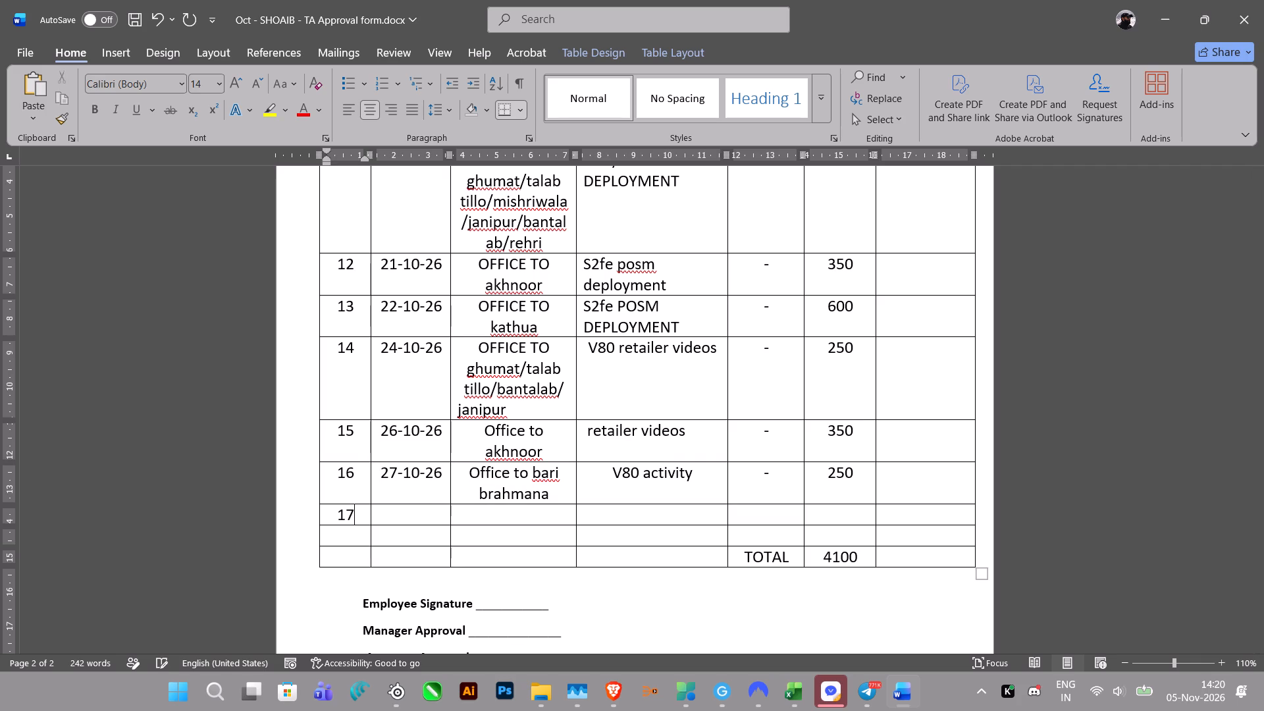
pyautogui.click(403, 511)
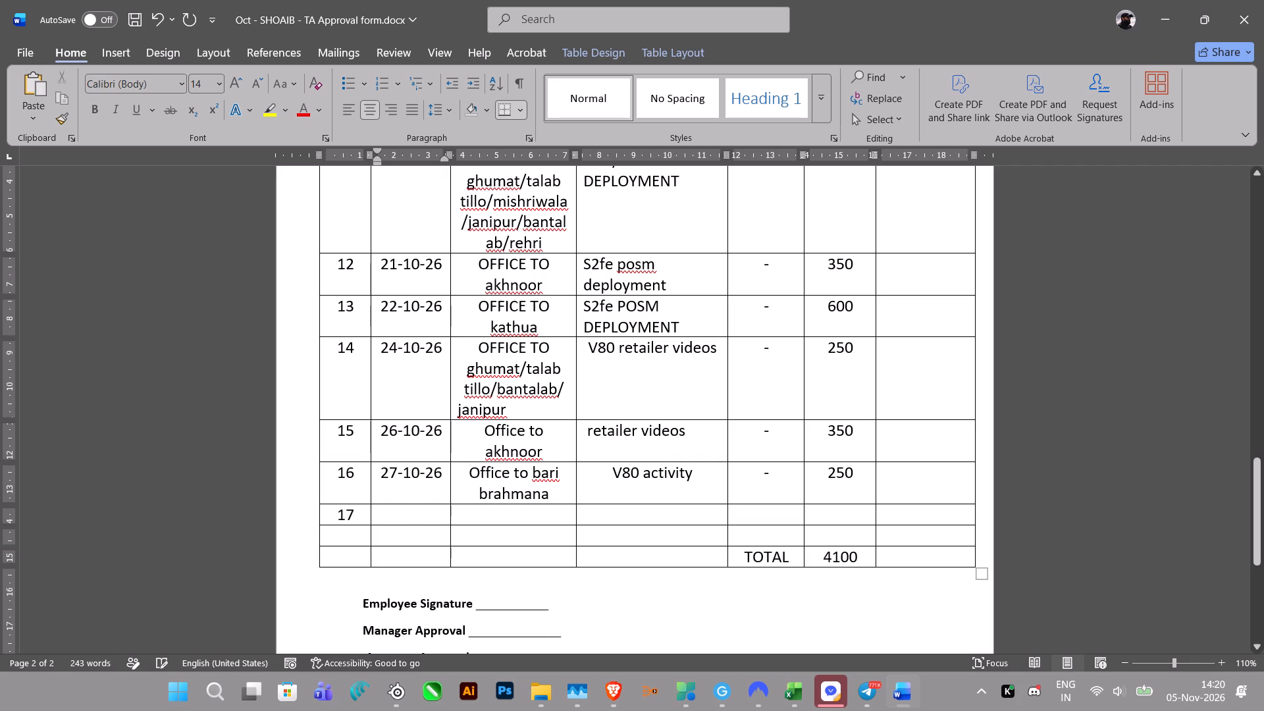
pyautogui.write('28-')
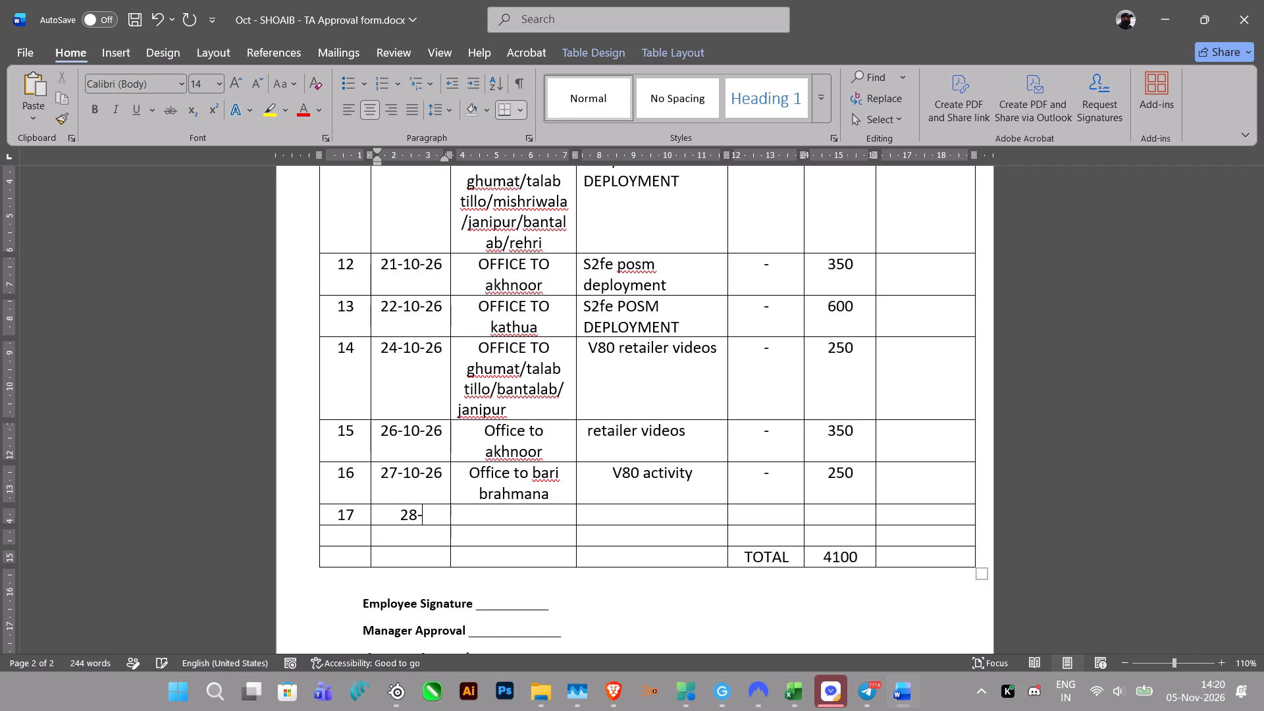
pyautogui.write('10')
pyautogui.press('-')
pyautogui.write('26')
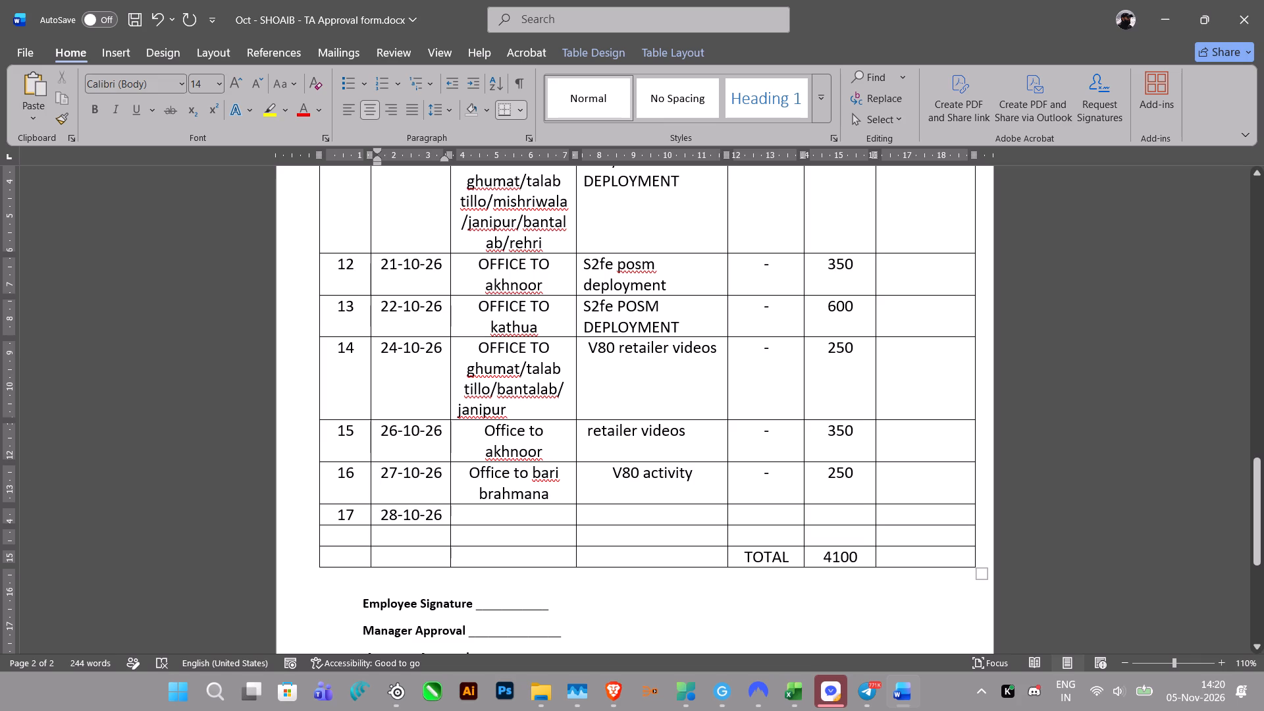
# Enter "Office to bari brahmana" as row 17's travel entry.
pyautogui.click(465, 519)
pyautogui.write('office')
pyautogui.press('space')
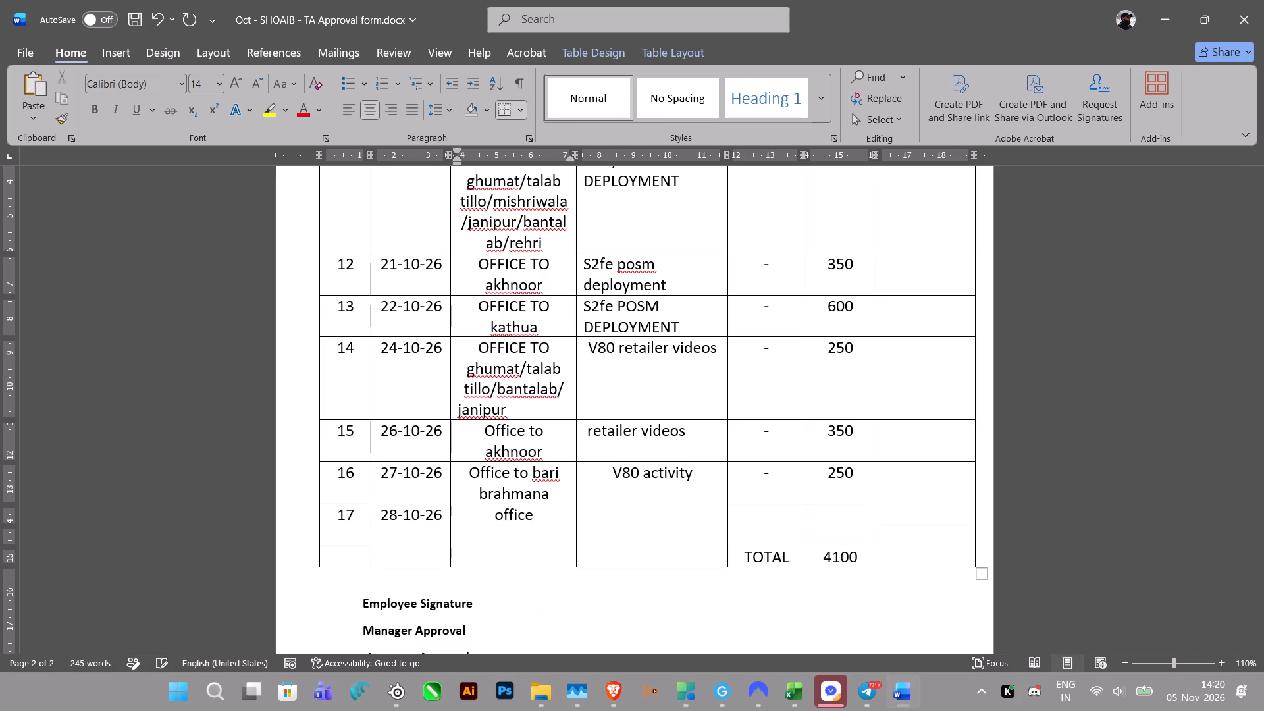
pyautogui.write('to bari brahmana')
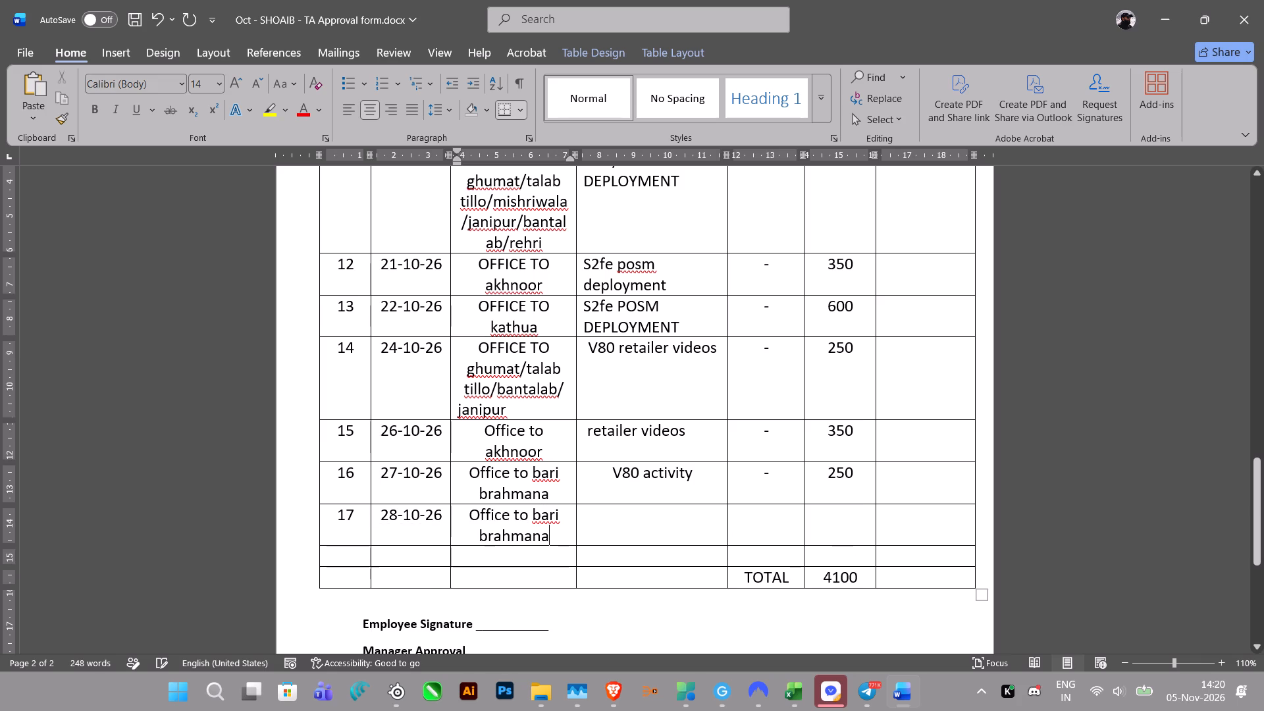
# Enter "V80 activity" as row 17's visit purpose.
pyautogui.click(600, 512)
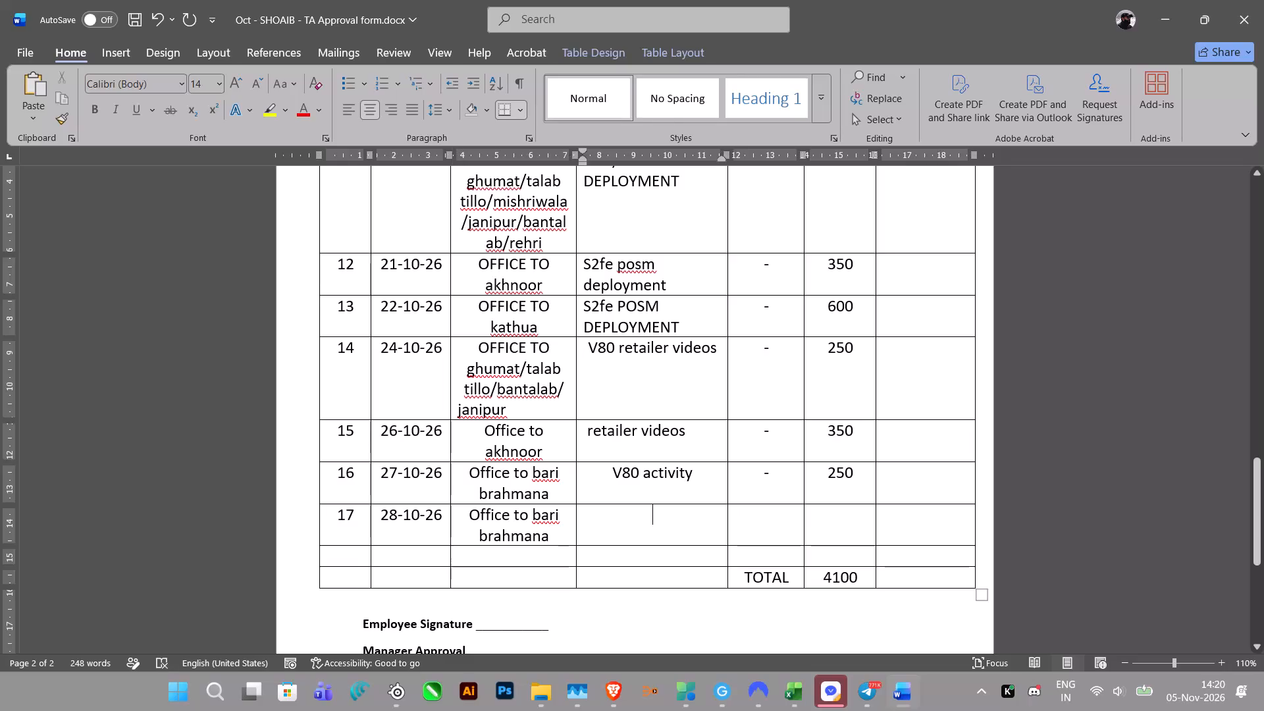
pyautogui.press('v')
pyautogui.write('80')
pyautogui.press('space')
pyautogui.write('activity')
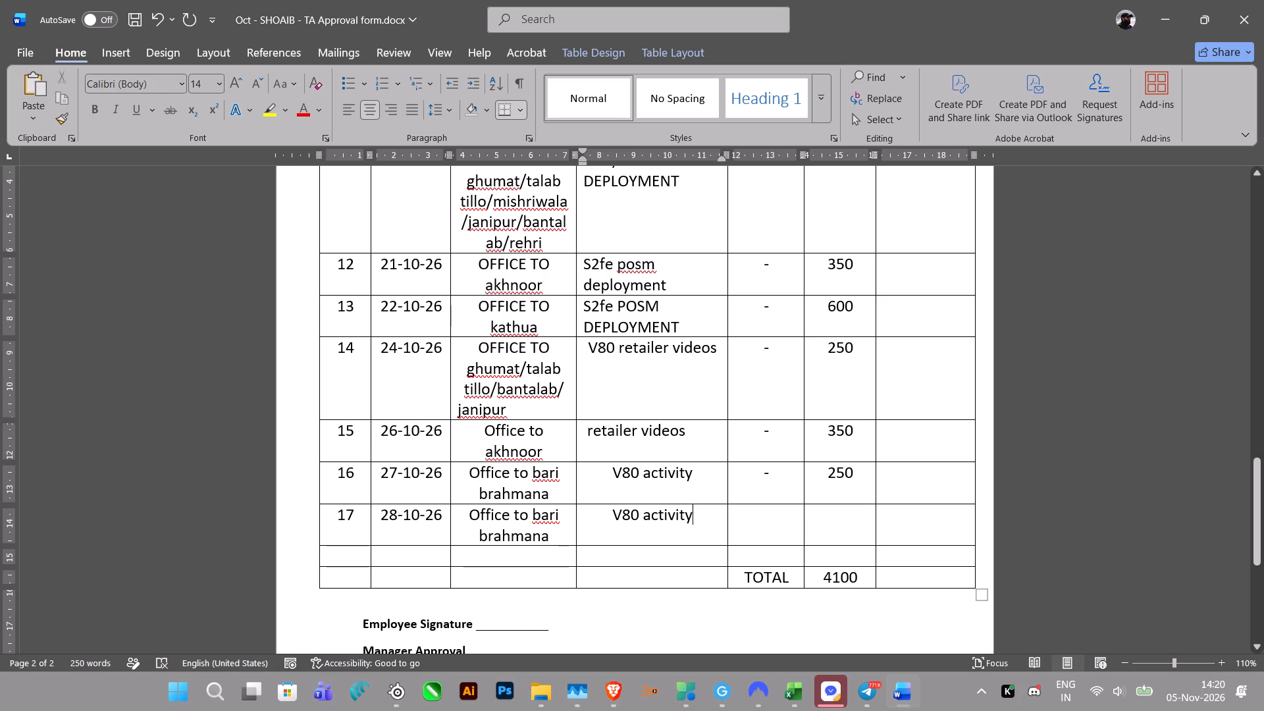
# Complete row 17 with a dash in the column before the amount and 250 as the amount.
pyautogui.click(770, 527)
pyautogui.press('-')
pyautogui.press('Right')
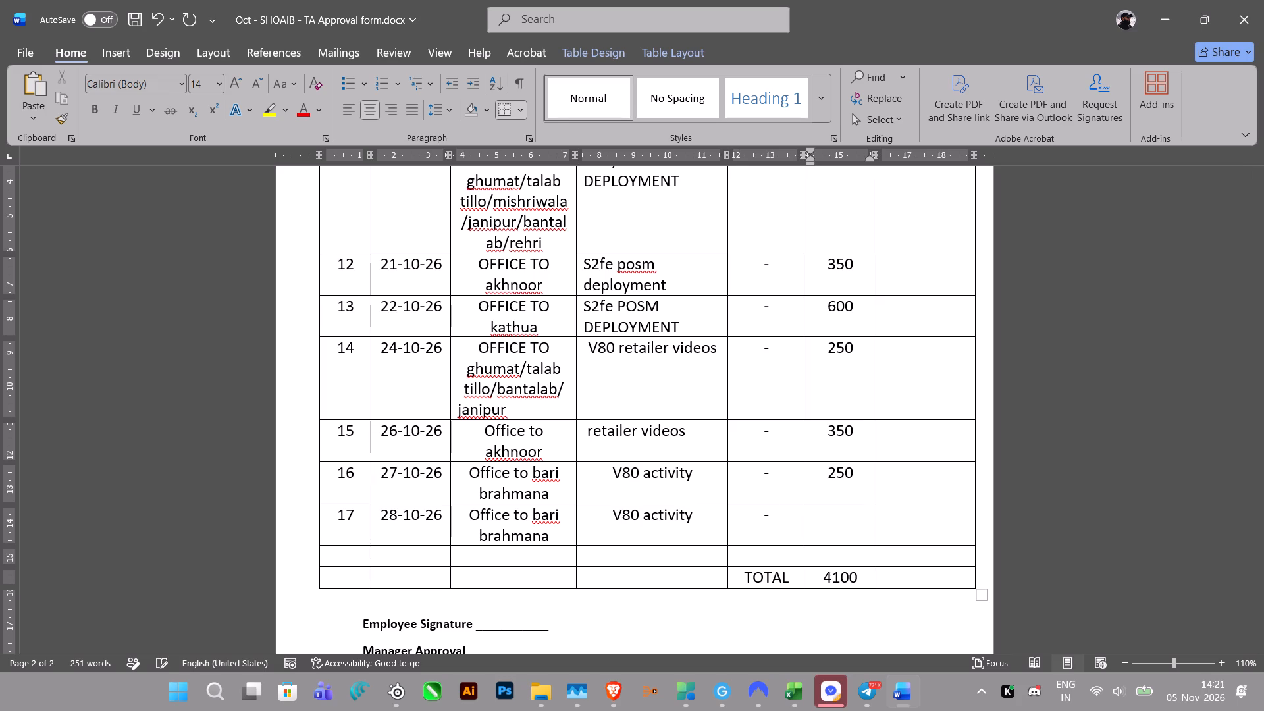
pyautogui.write('250')
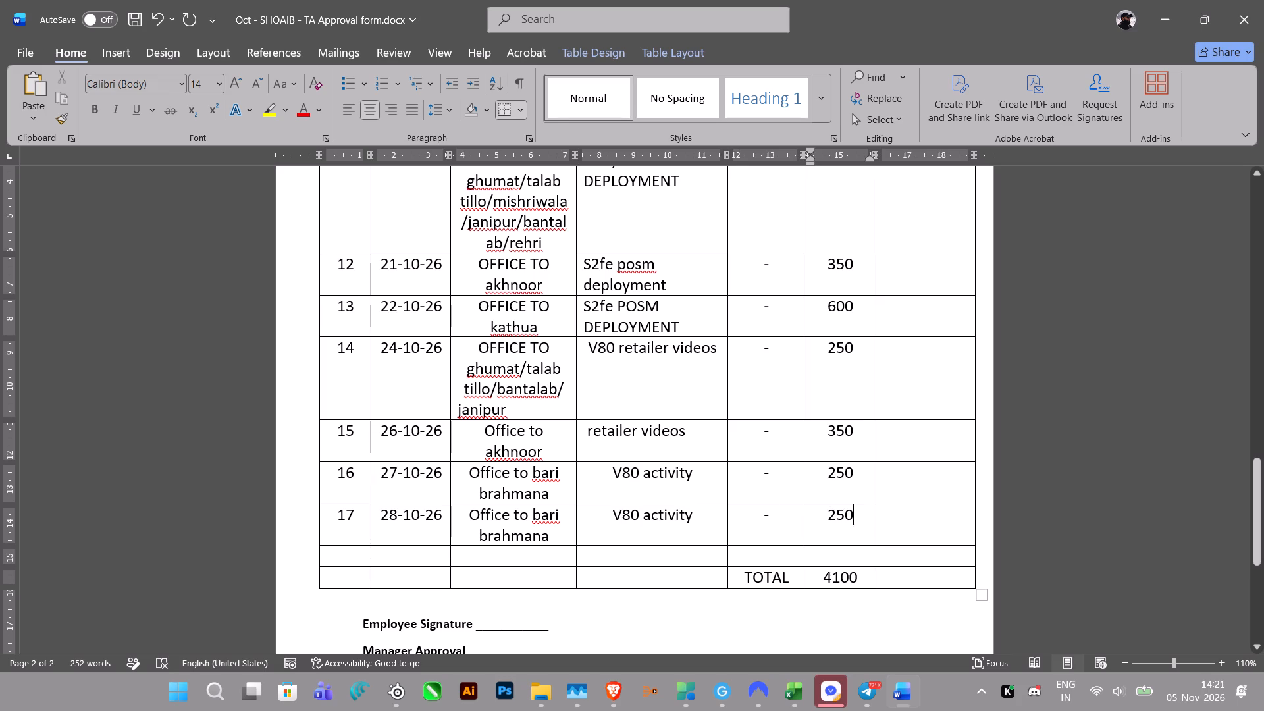
# Number the blank row below row 17 as 18 and enter its date as 29-10-26.
pyautogui.click(348, 559)
pyautogui.press('1')
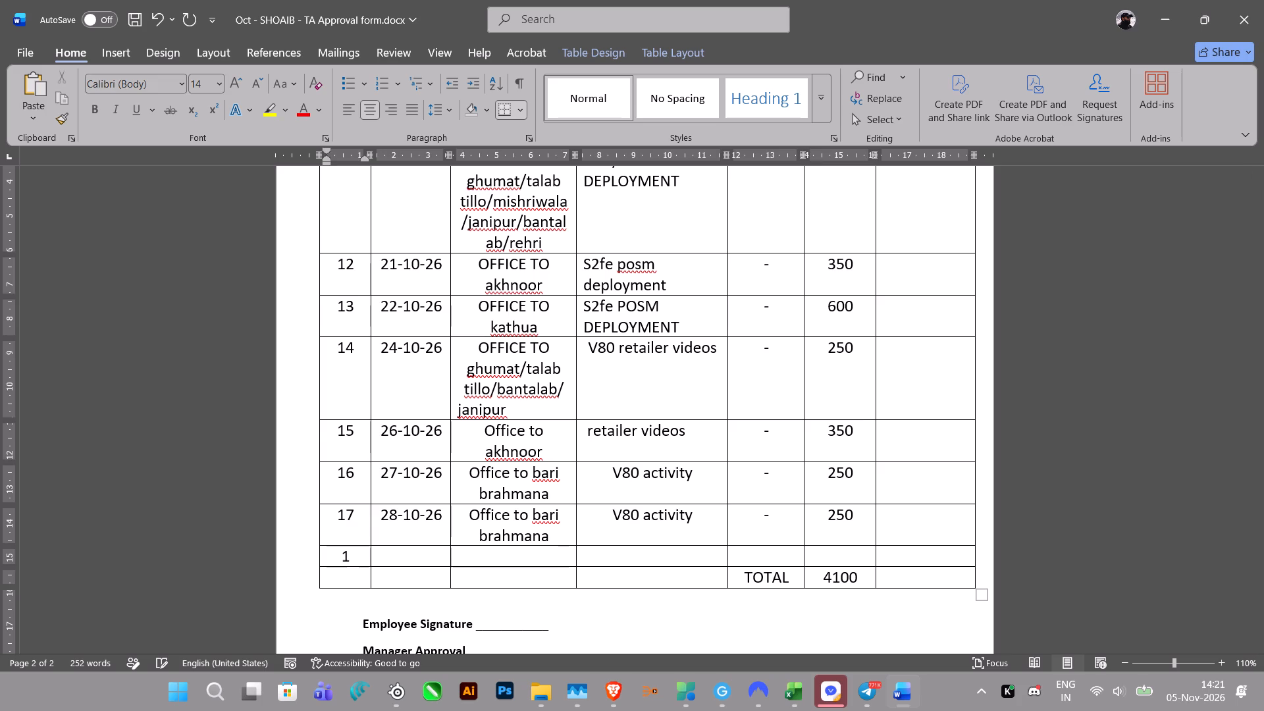
pyautogui.press('8')
pyautogui.press('Right')
pyautogui.press('Right')
pyautogui.press('Right')
pyautogui.press('Left')
pyautogui.press('Left')
pyautogui.write('29')
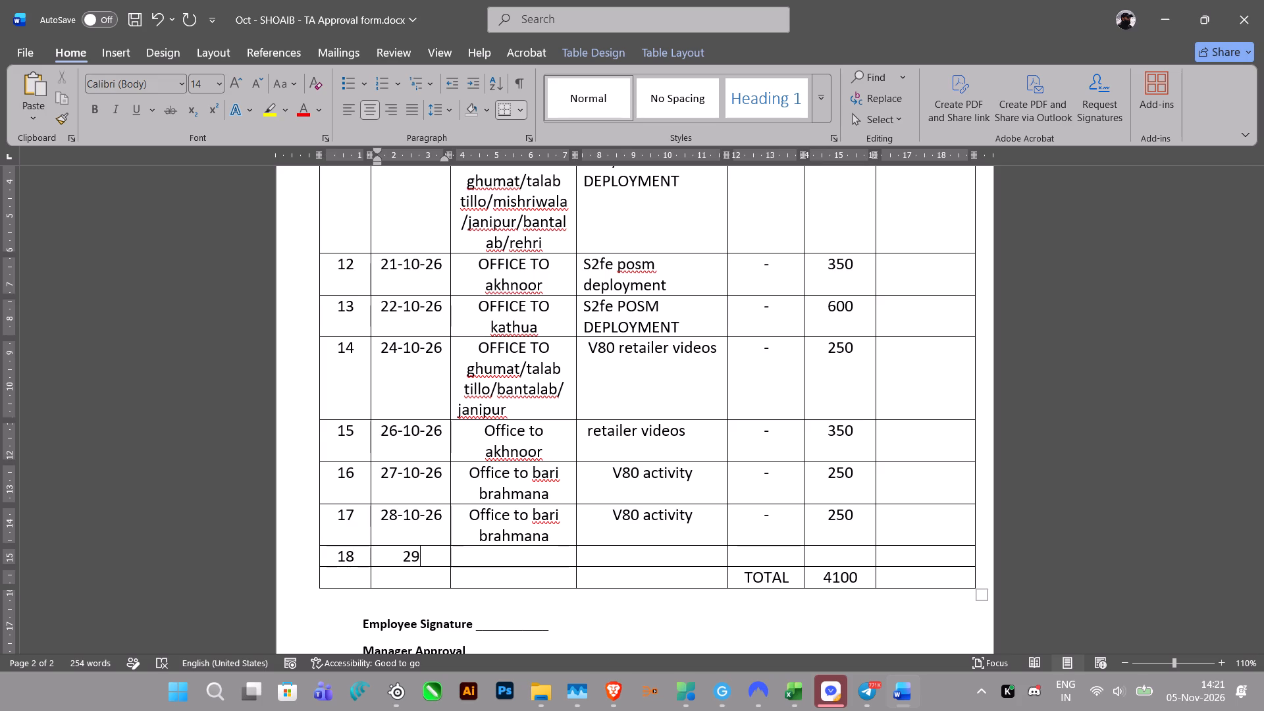
pyautogui.press('-')
pyautogui.write('10-')
pyautogui.write('26')
# Enter "Office to new city" as row 18's travel entry.
pyautogui.click(481, 551)
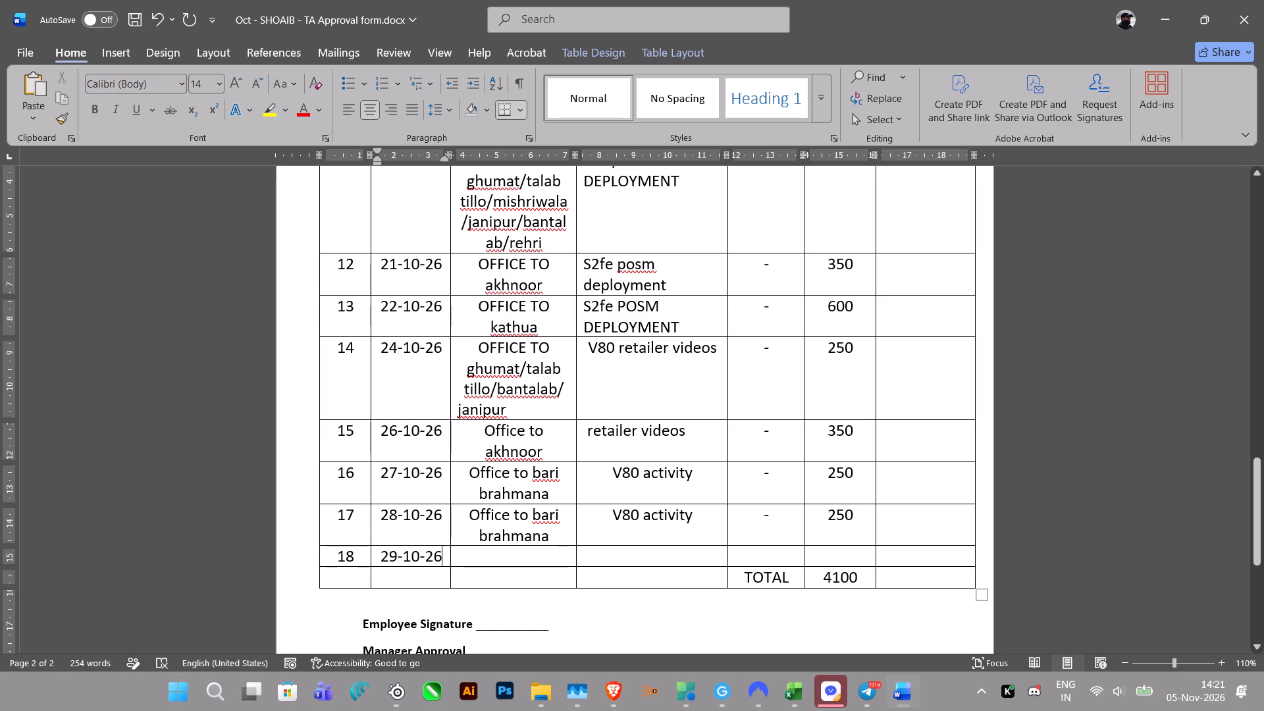
pyautogui.write('office')
pyautogui.press('space')
pyautogui.write('to')
pyautogui.press('space')
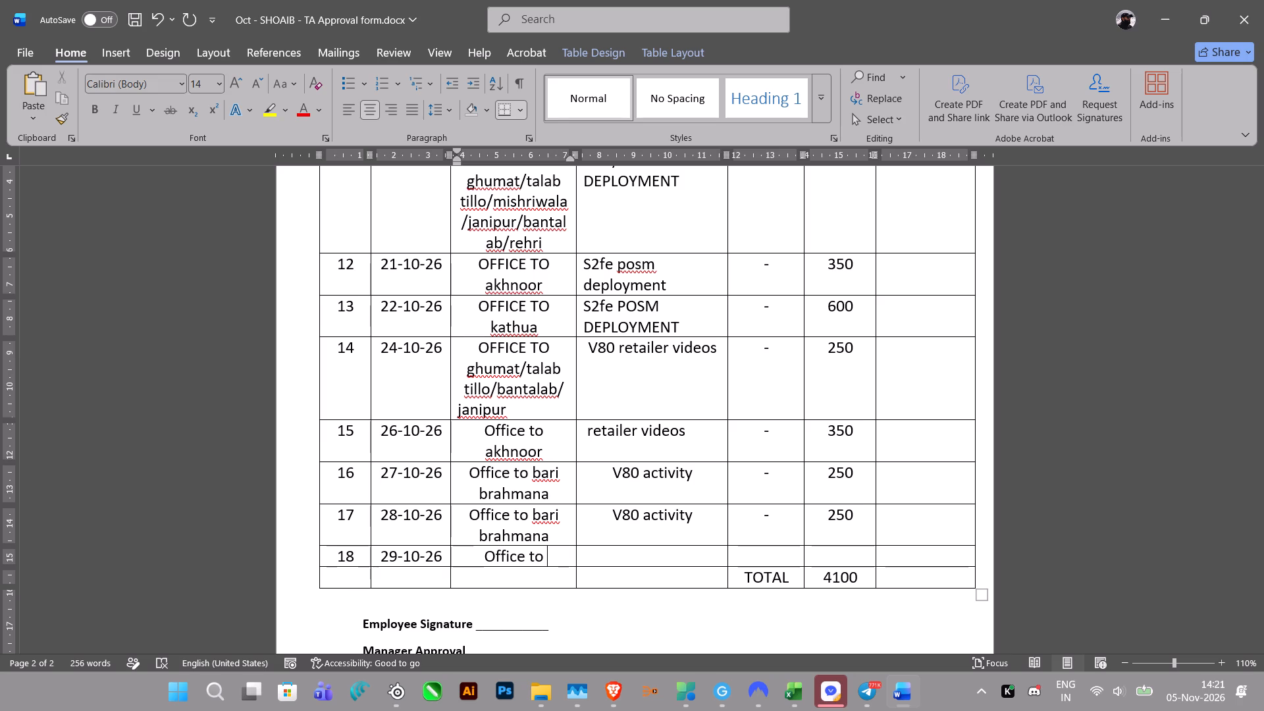
pyautogui.write('new city')
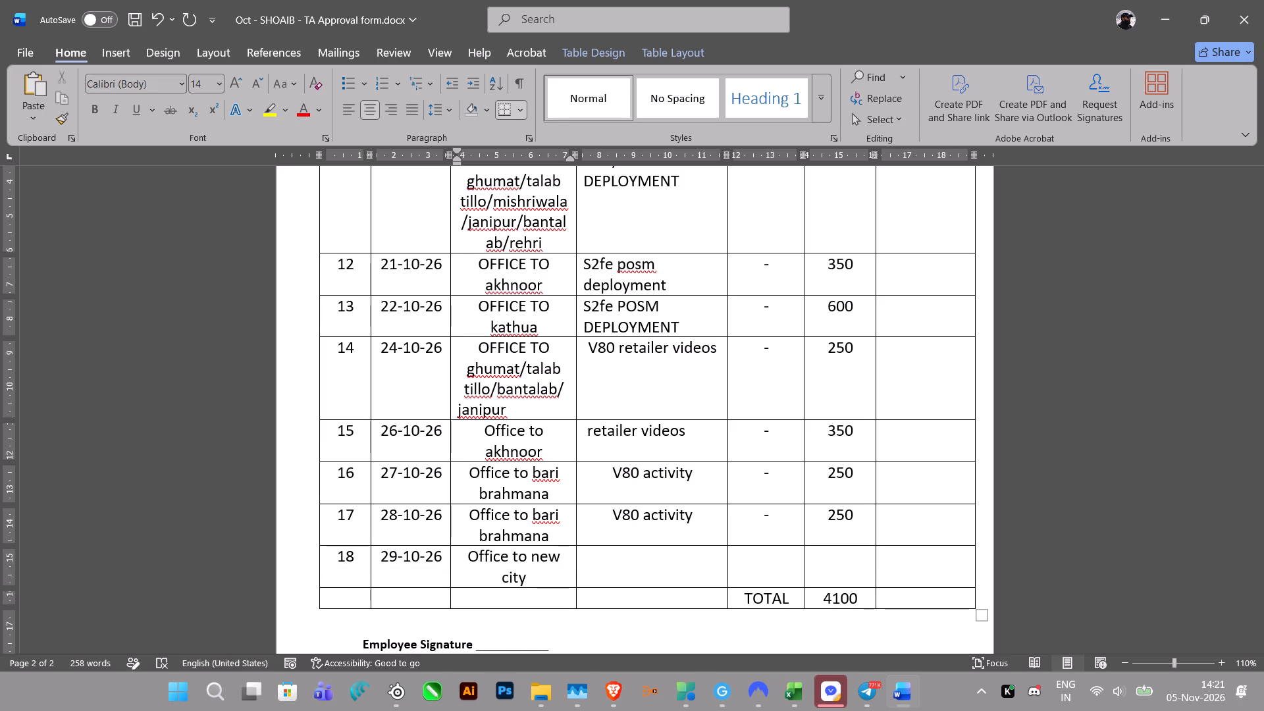
# Start row 18's visit purpose with the text "V80 ac".
pyautogui.press('Right')
pyautogui.press('Right')
pyautogui.press('Left')
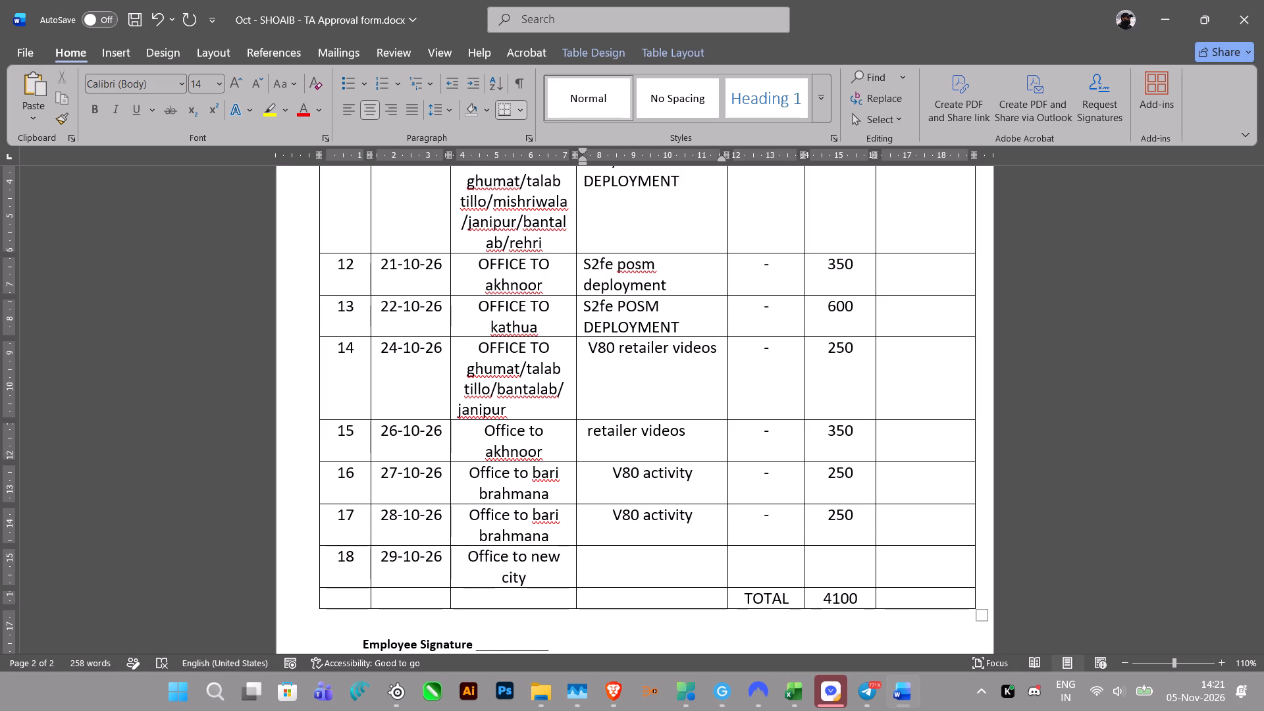
pyautogui.press('v')
pyautogui.press('8')
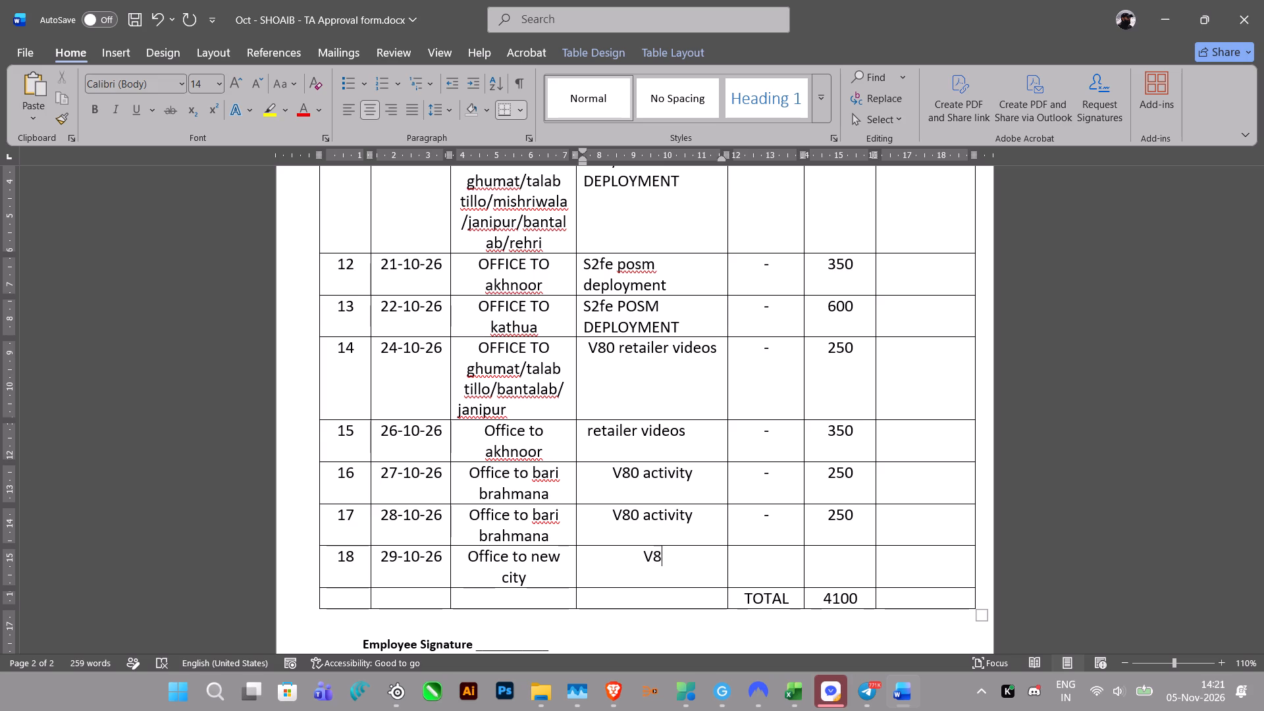
pyautogui.press('0')
pyautogui.press('space')
pyautogui.write('ac')
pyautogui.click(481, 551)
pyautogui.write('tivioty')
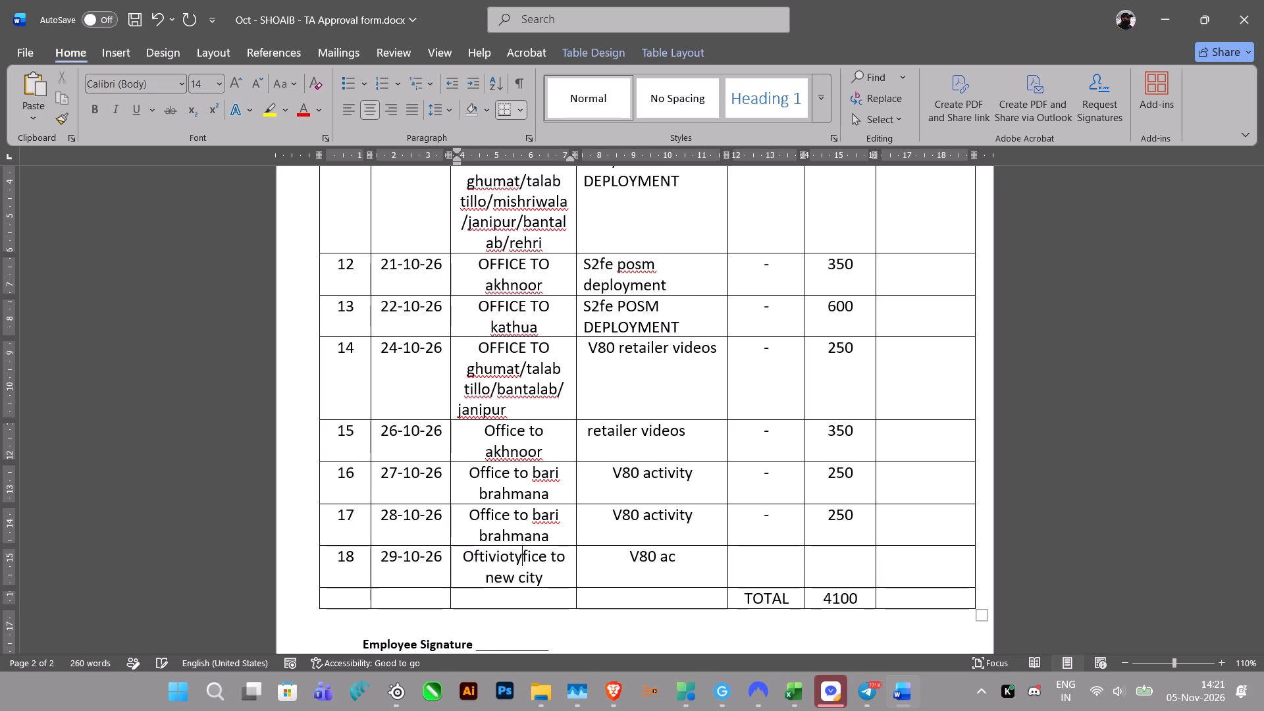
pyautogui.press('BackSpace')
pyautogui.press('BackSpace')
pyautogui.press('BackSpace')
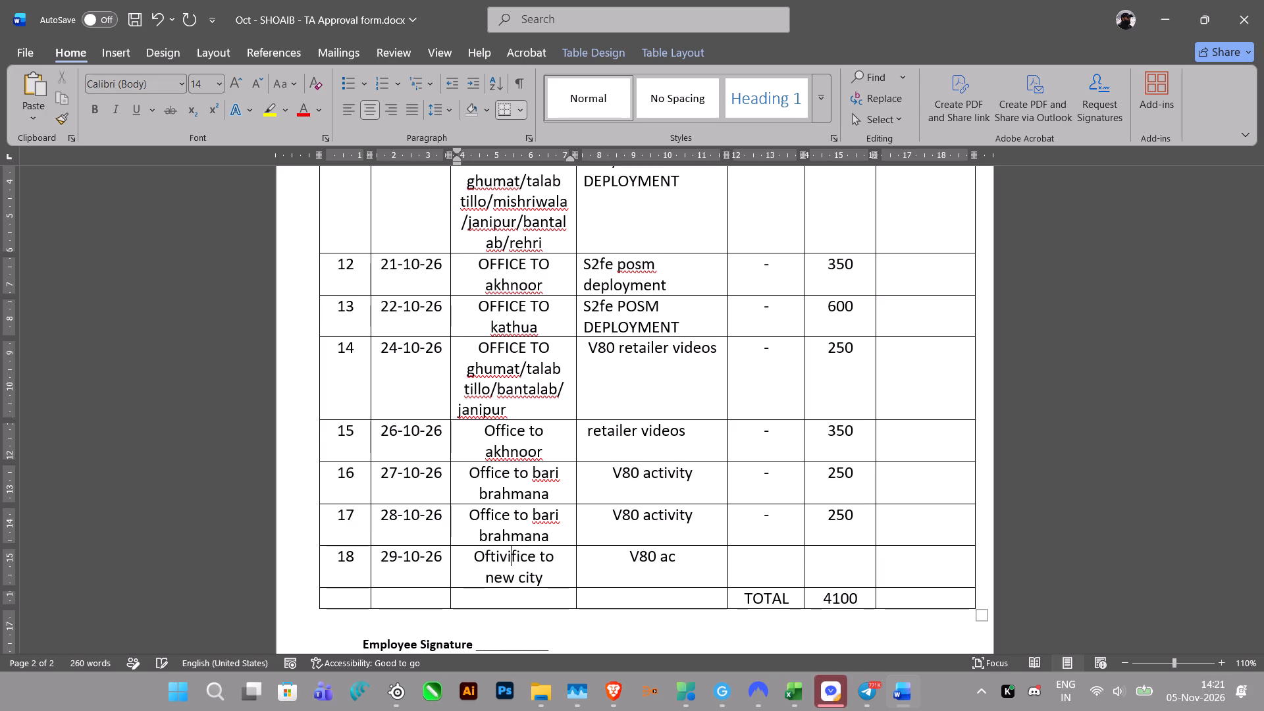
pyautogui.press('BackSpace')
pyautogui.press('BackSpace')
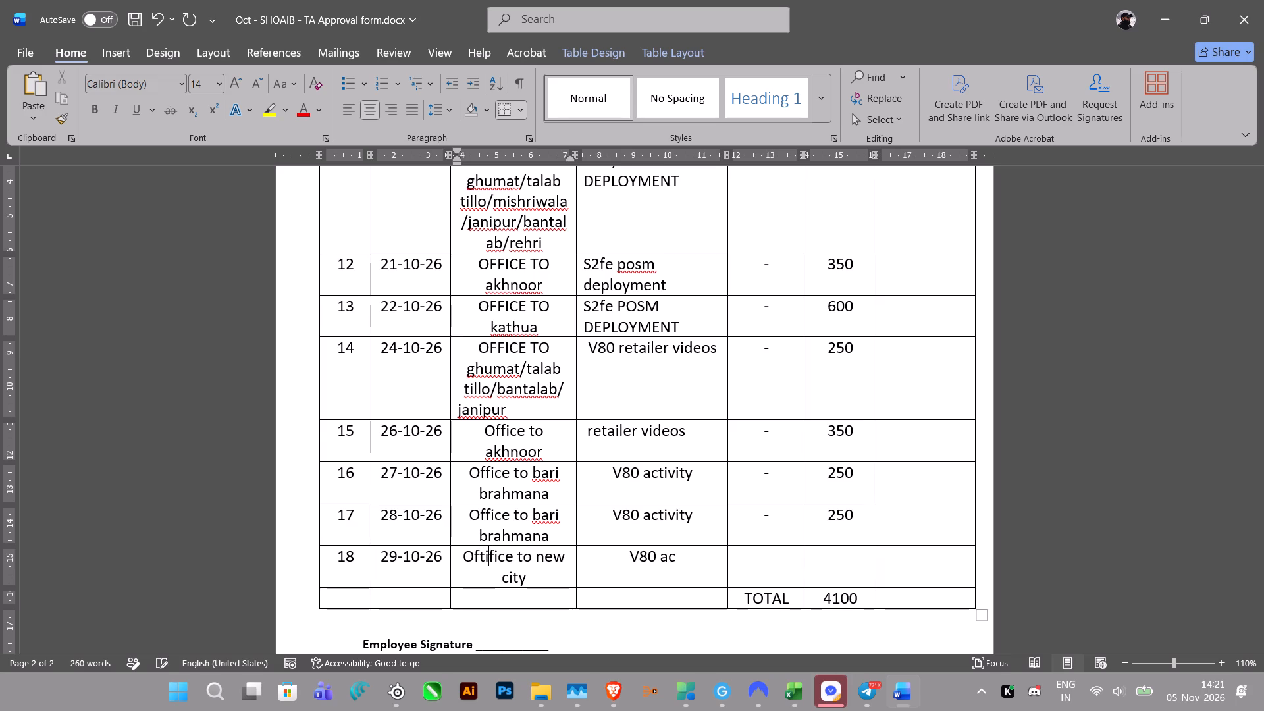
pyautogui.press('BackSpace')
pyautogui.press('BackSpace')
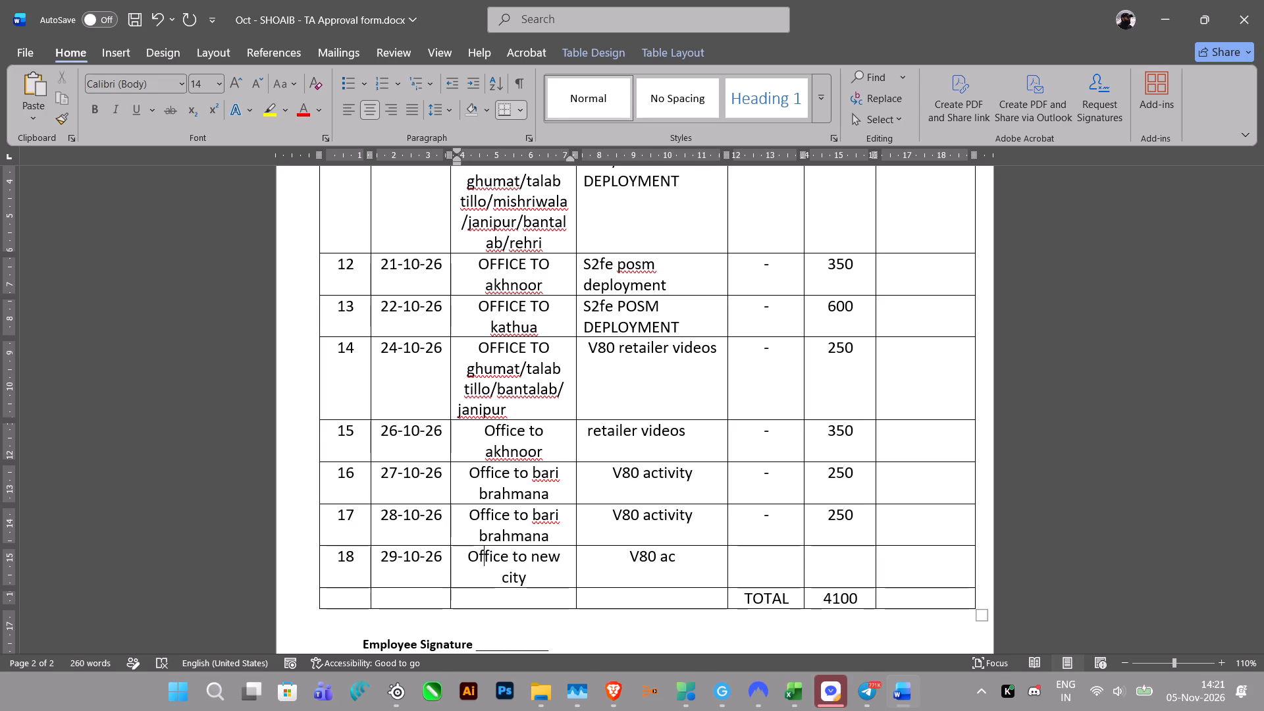
# Complete row 18's visit purpose so it reads "V80 activity".
pyautogui.click(675, 560)
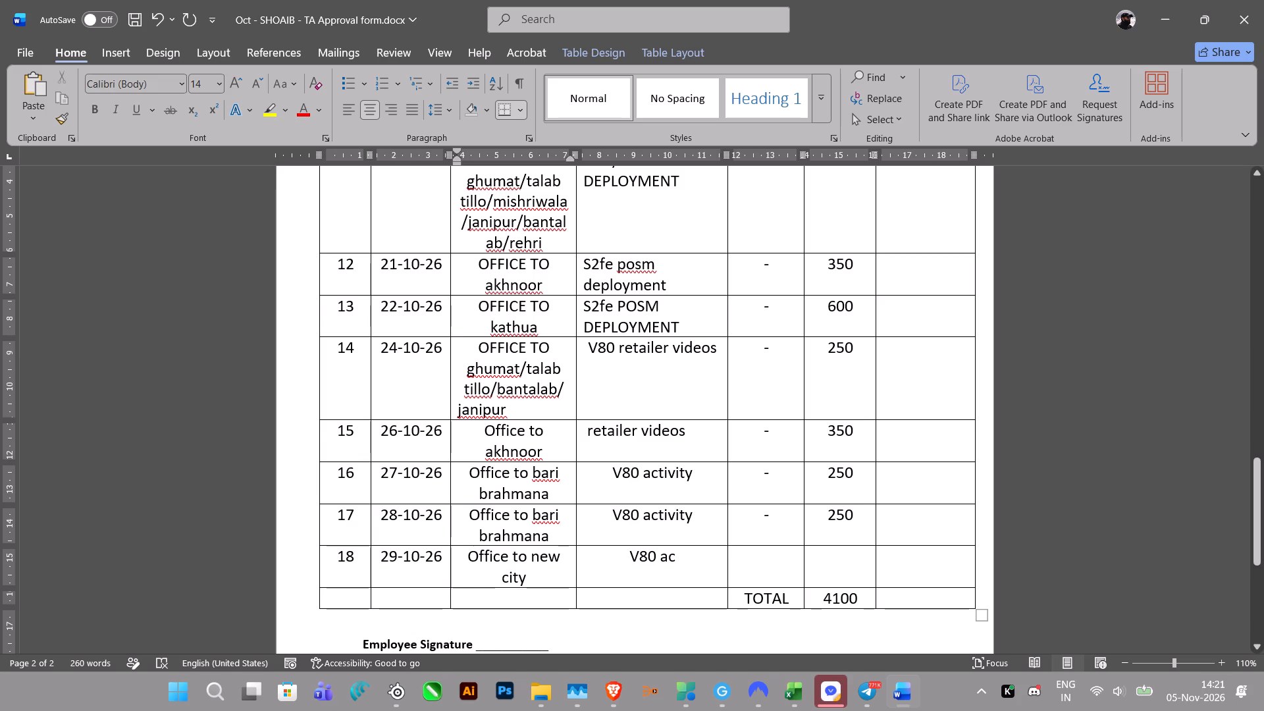
pyautogui.write('tivity')
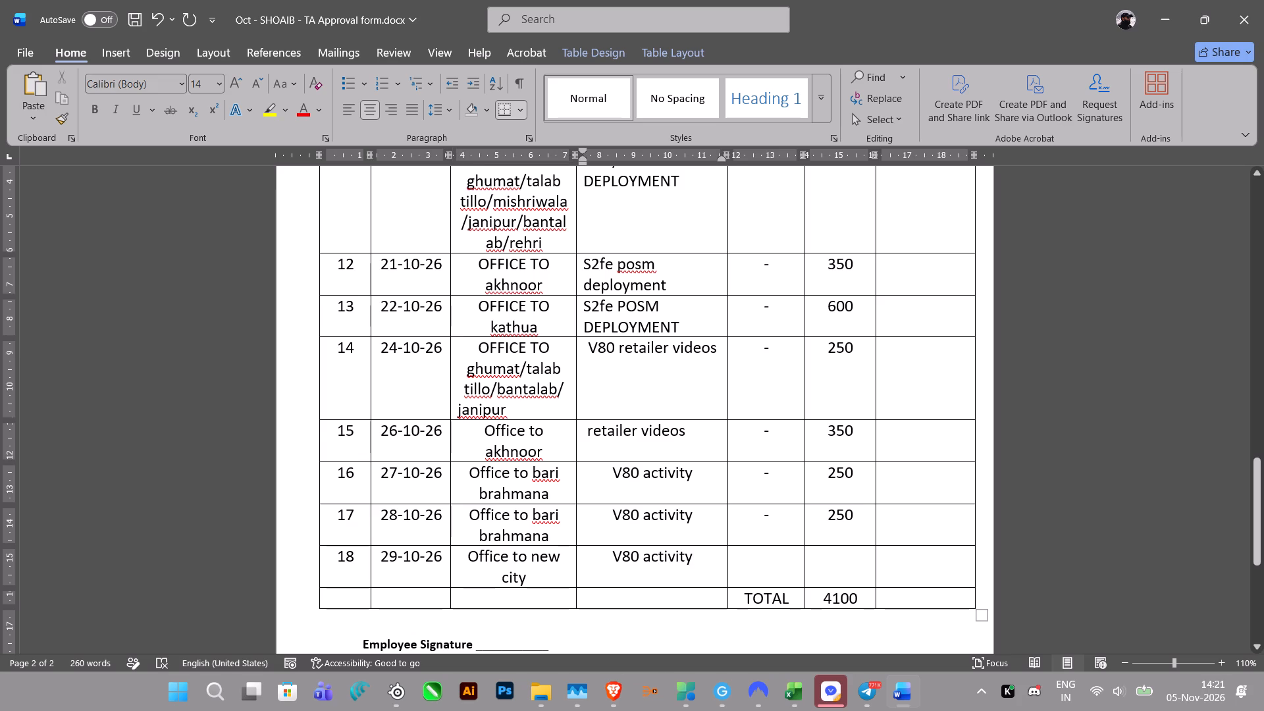
# Complete row 18 with a dash as the bill number and 150 as the amount.
pyautogui.click(766, 562)
pyautogui.press('-')
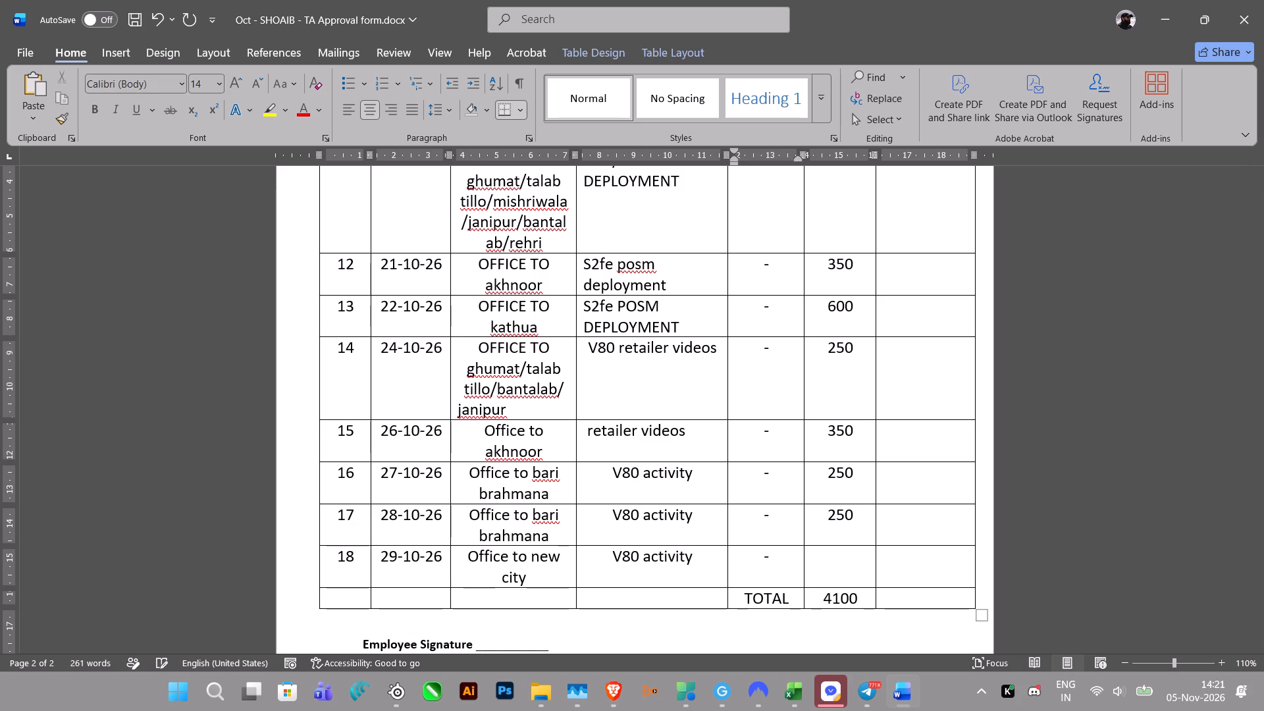
pyautogui.click(831, 560)
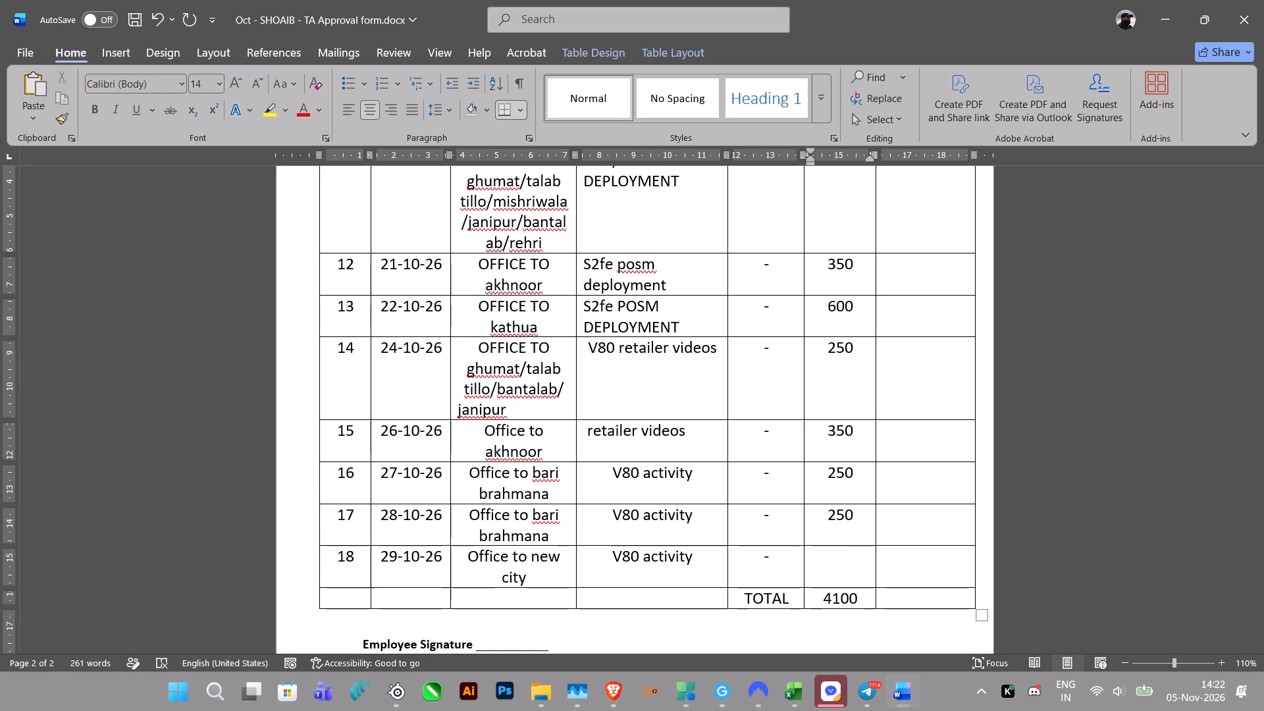
pyautogui.write('150')
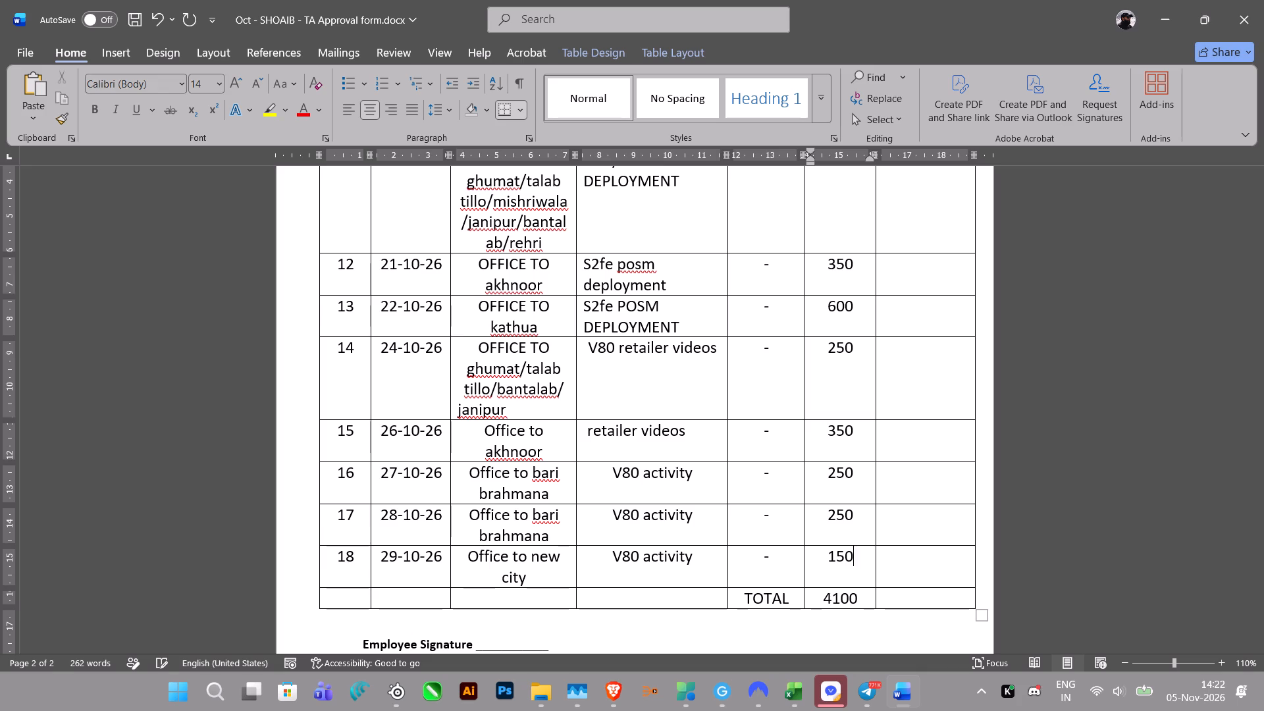
# Clear the outdated amount from the TOTAL row of the claim table.
pyautogui.click(868, 594)
pyautogui.press('BackSpace')
pyautogui.press('BackSpace')
pyautogui.press('BackSpace')
pyautogui.press('BackSpace')
# Review the entries and amounts of rows 1 to 18 across both pages to work out the October total.
pyautogui.scroll(2, 919, 463)
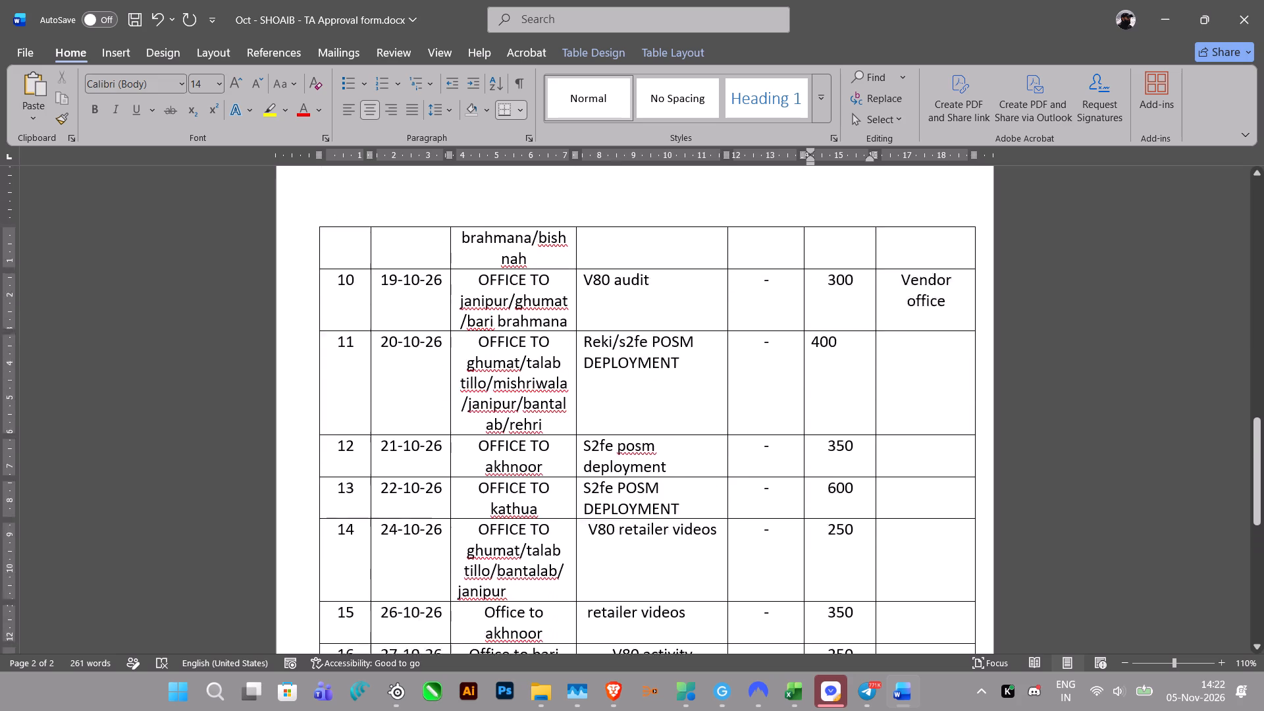
pyautogui.scroll(5, 919, 463)
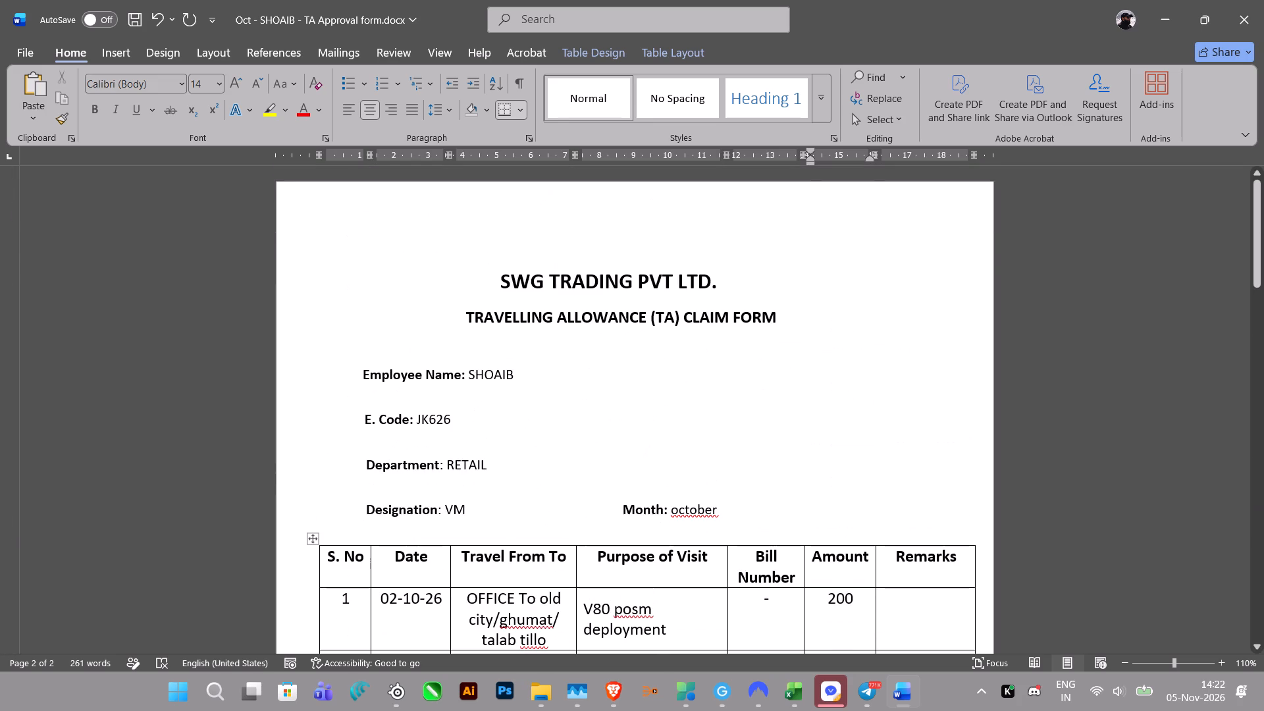
pyautogui.scroll(-4, 932, 272)
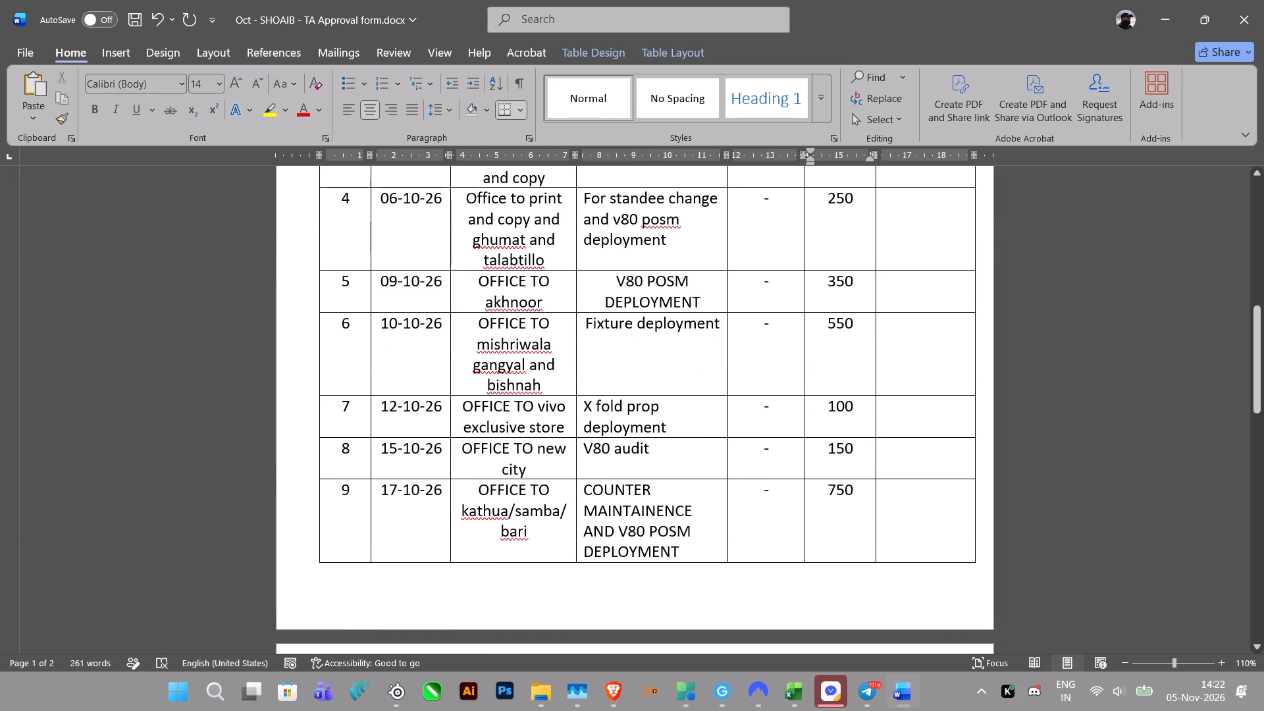
pyautogui.scroll(-5, 932, 272)
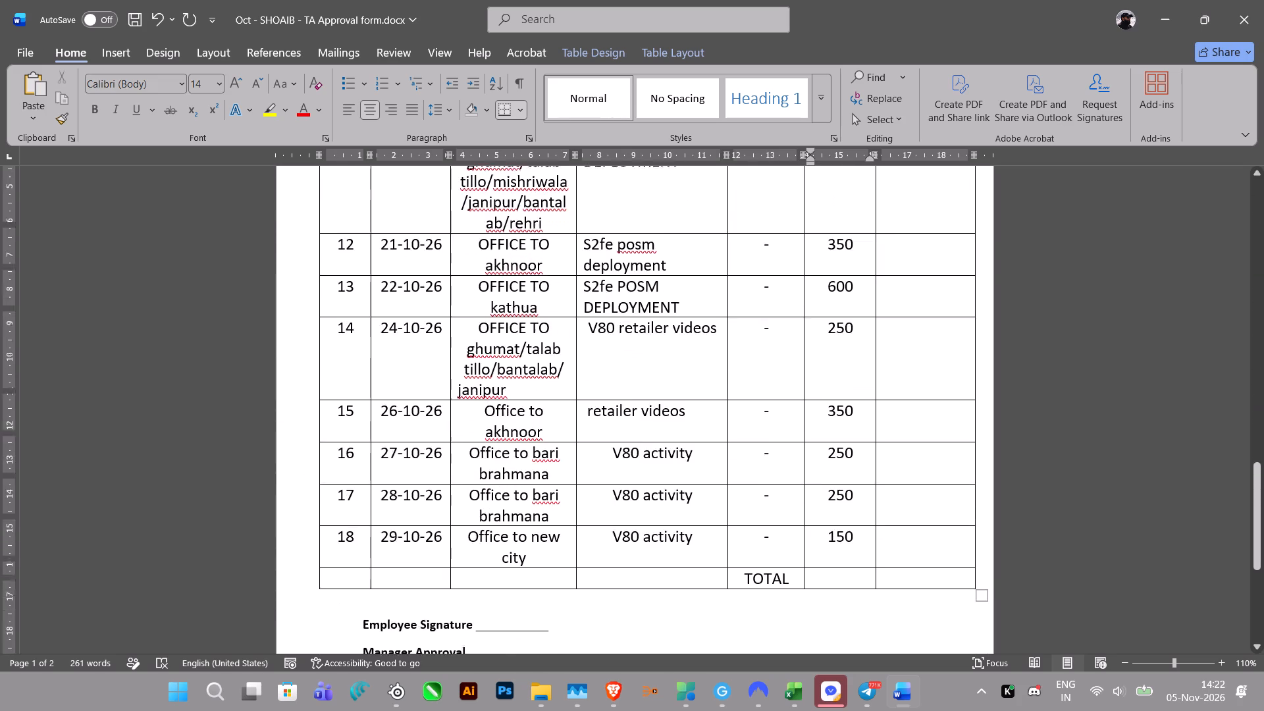
pyautogui.scroll(-1, 932, 272)
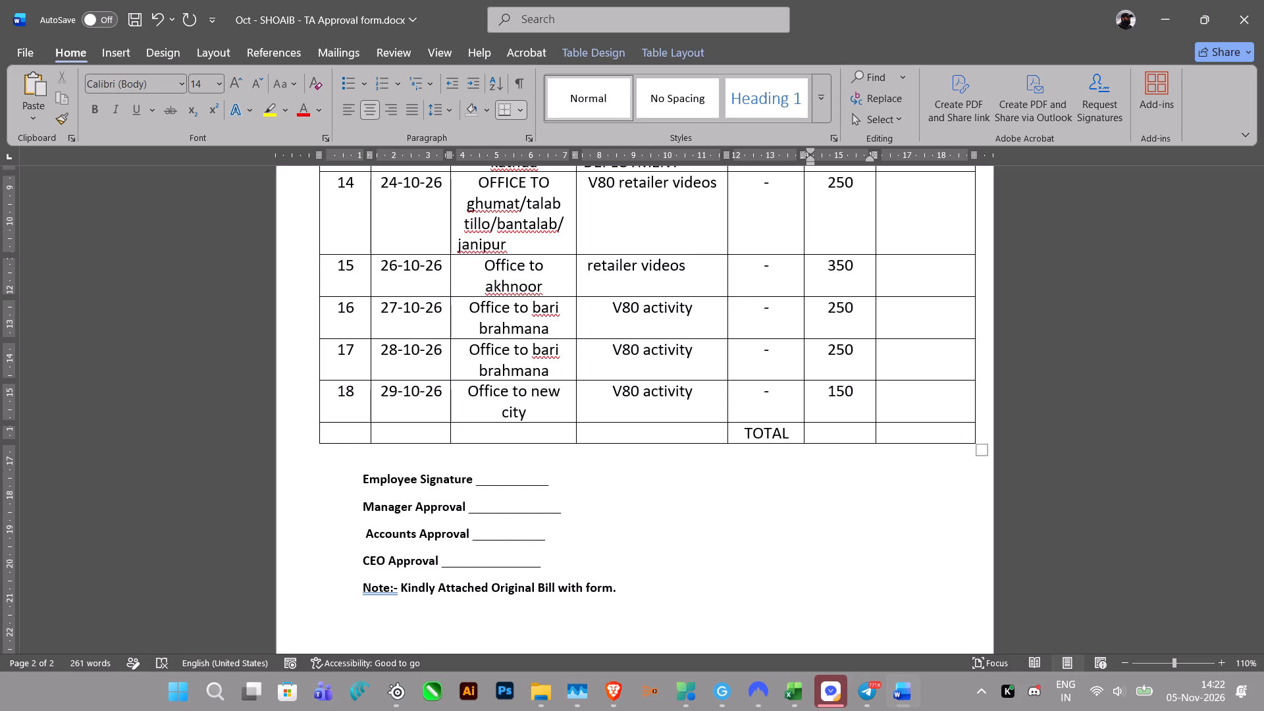
pyautogui.scroll(4, 932, 272)
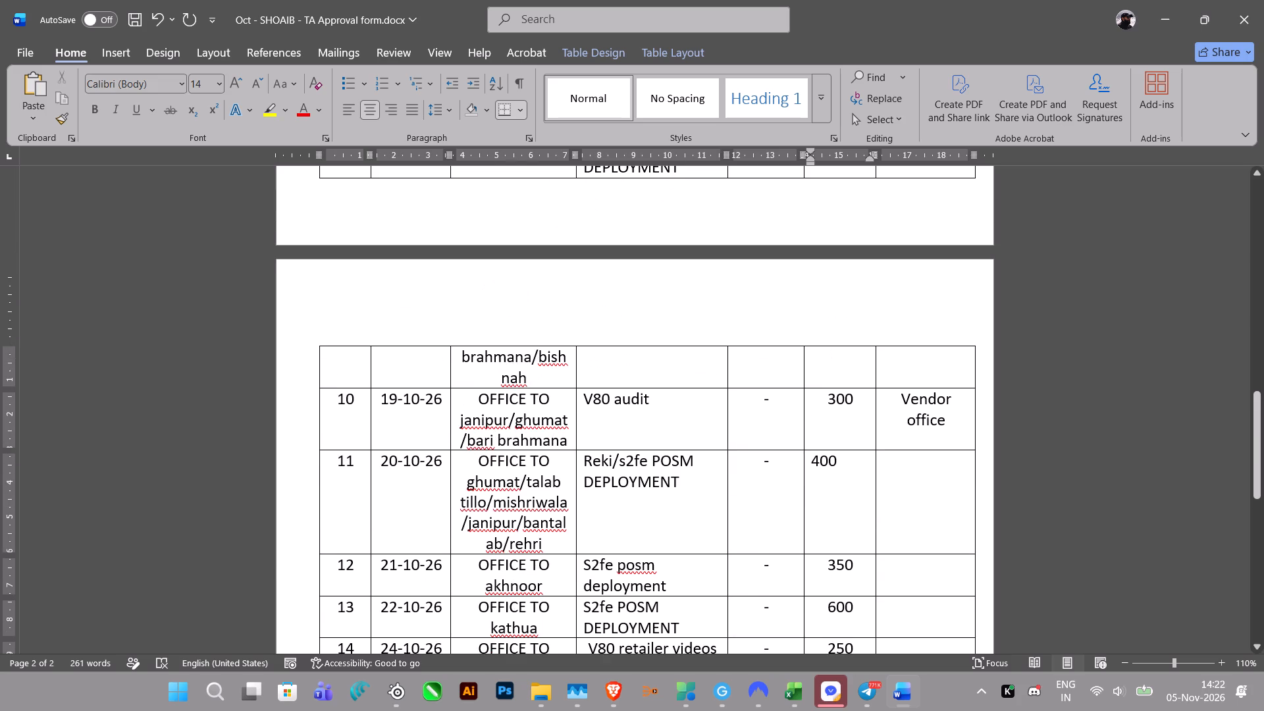
pyautogui.scroll(9, 932, 272)
pyautogui.scroll(-3, 932, 272)
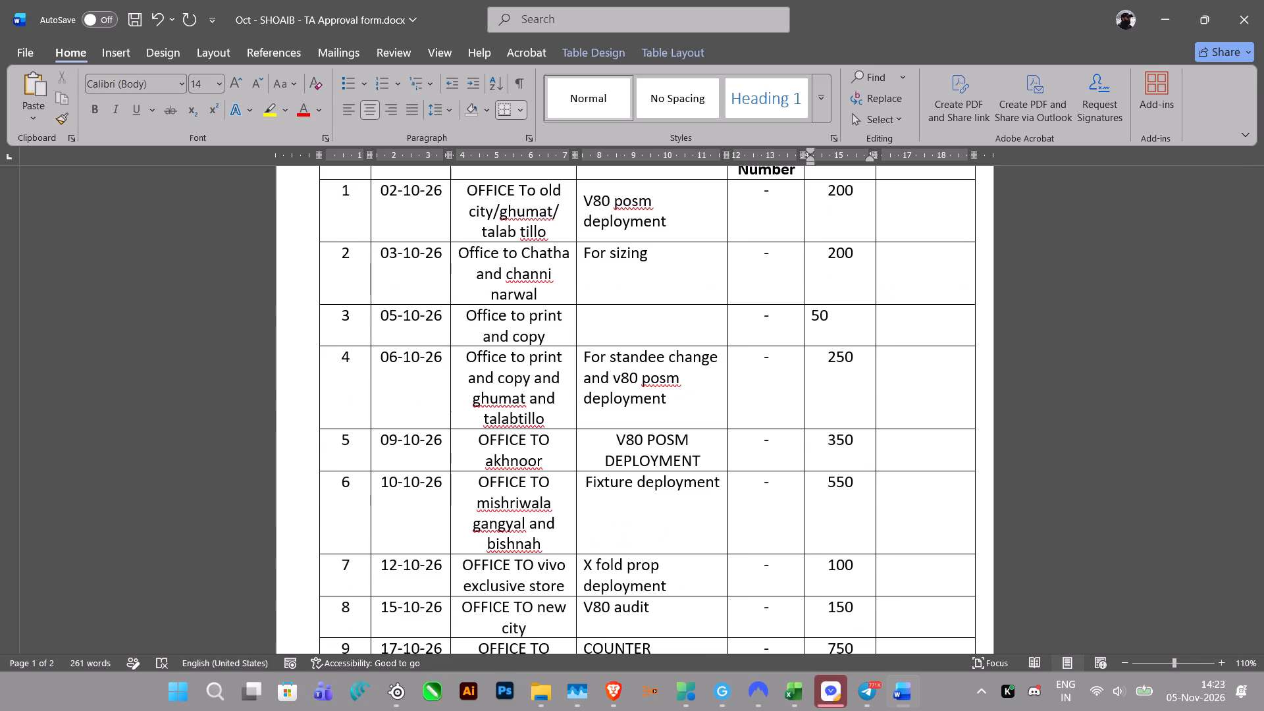
pyautogui.scroll(1, 932, 272)
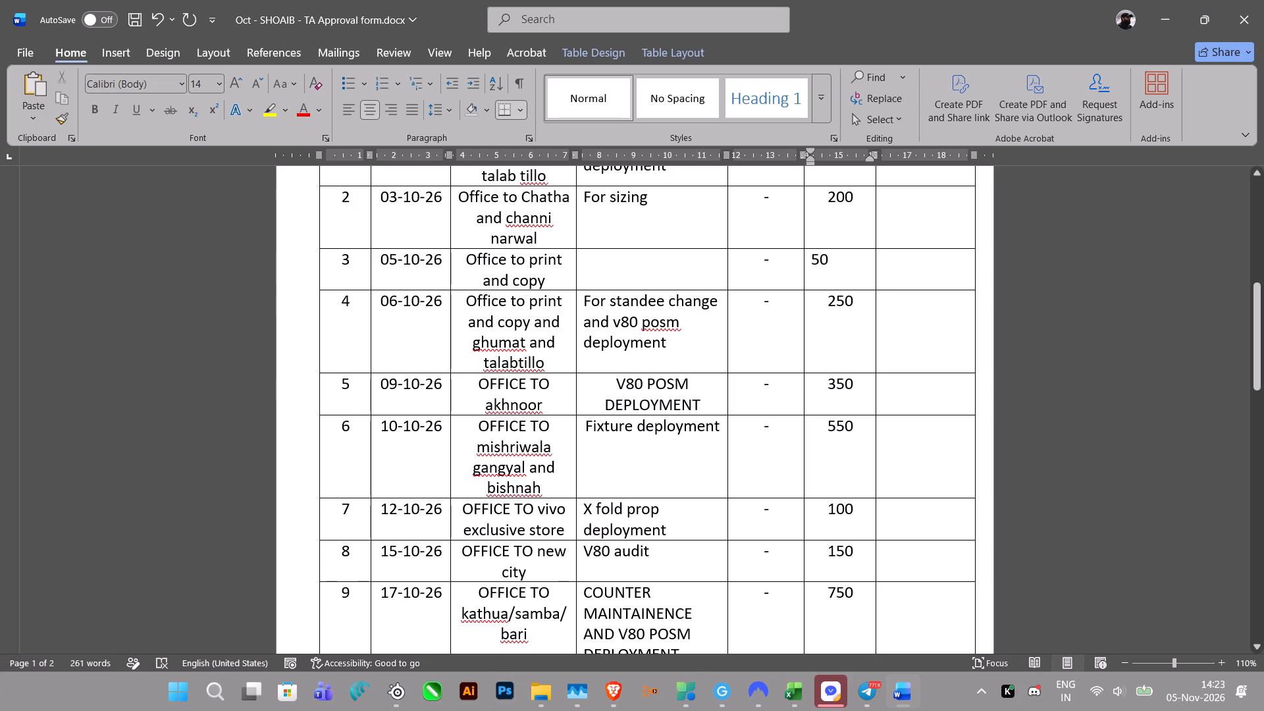
pyautogui.scroll(-4, 687, 431)
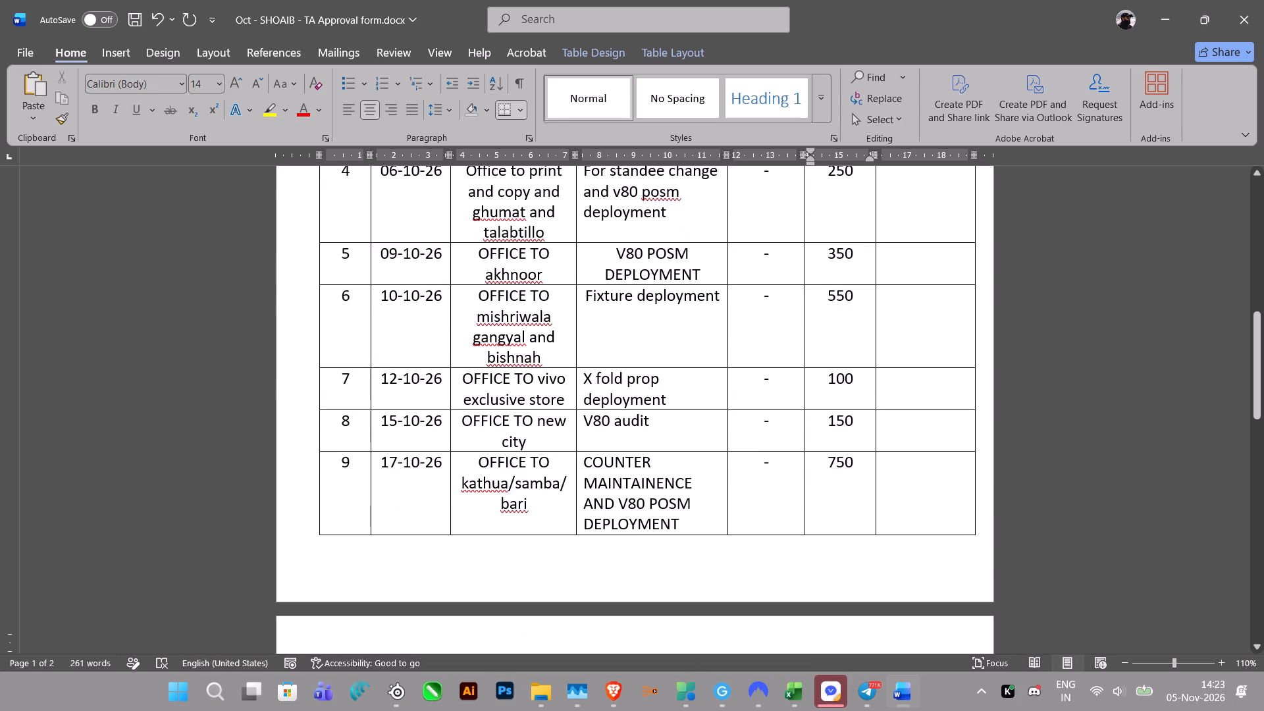
pyautogui.scroll(9, 687, 431)
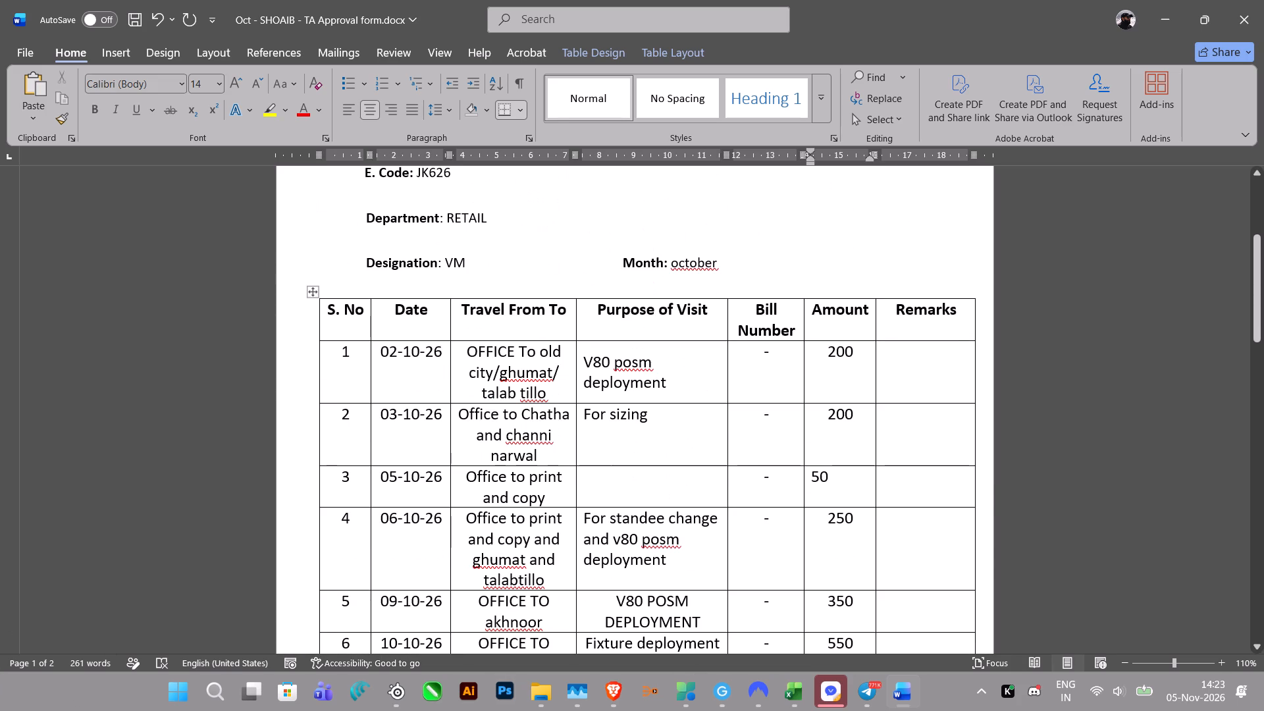
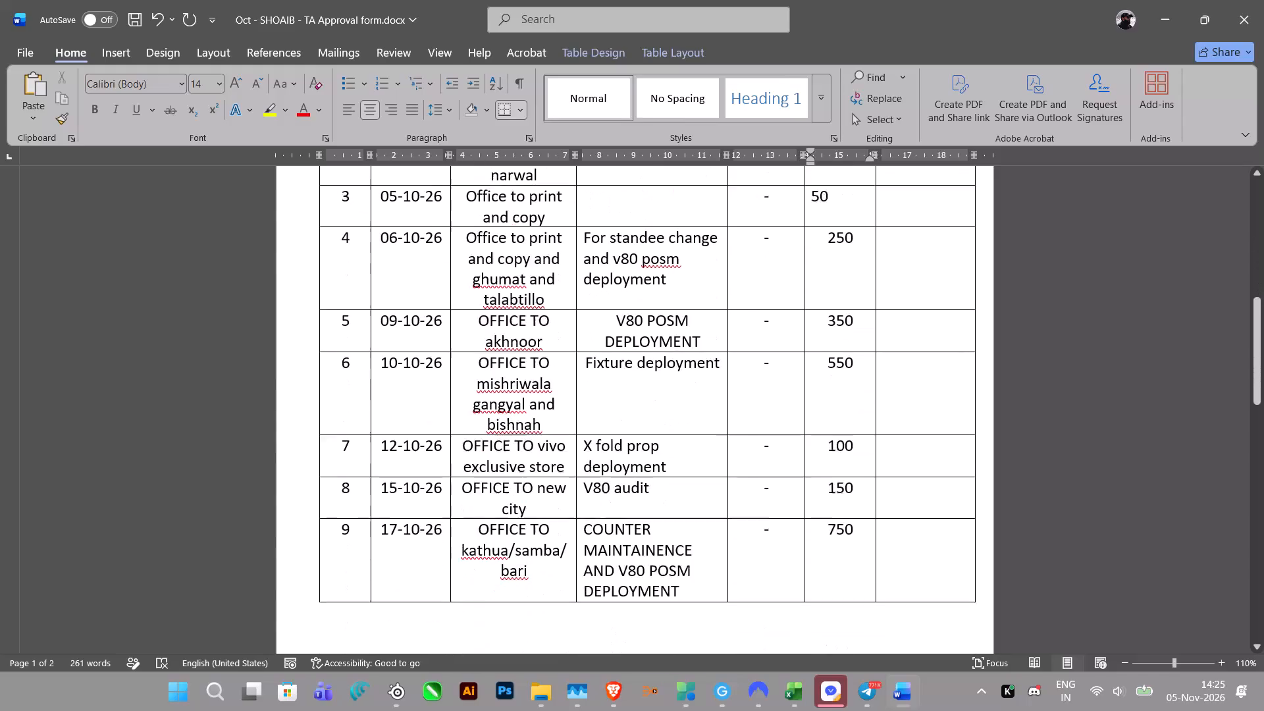
# Enter 5500 as the total amount in the TOTAL row at the end of the travel expense table.
pyautogui.scroll(-2, 699, 418)
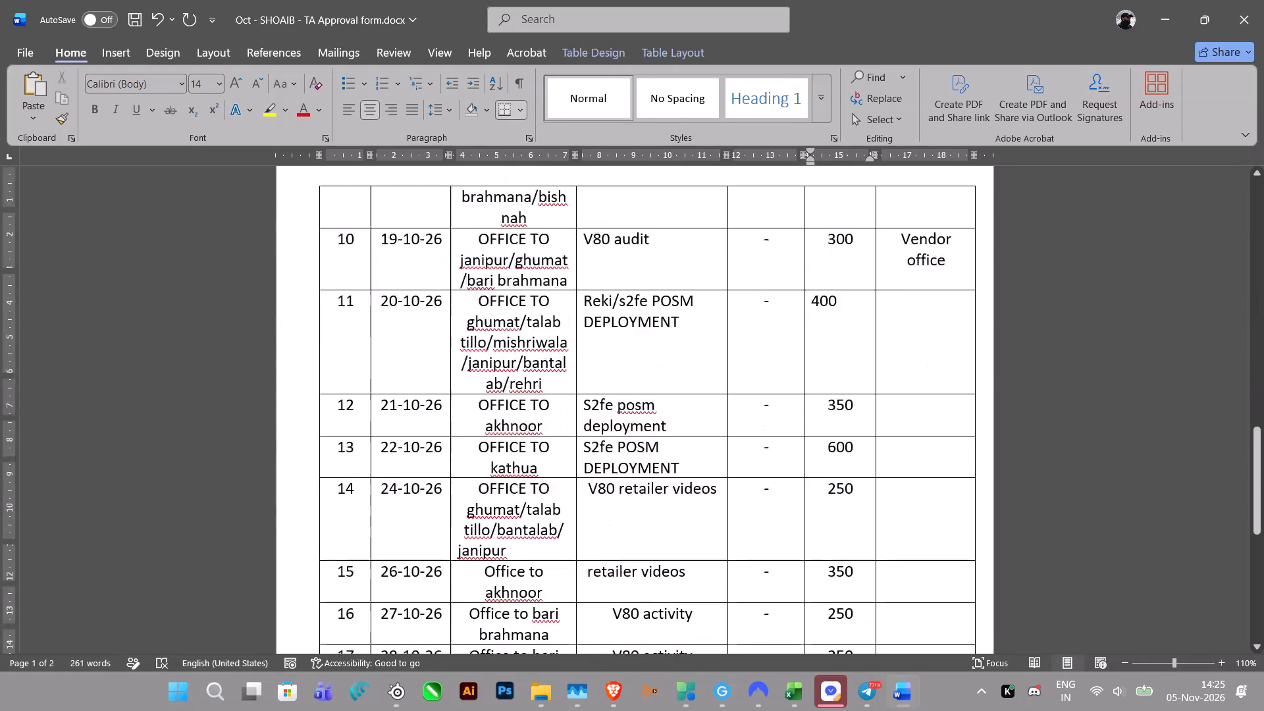
pyautogui.scroll(-5, 699, 418)
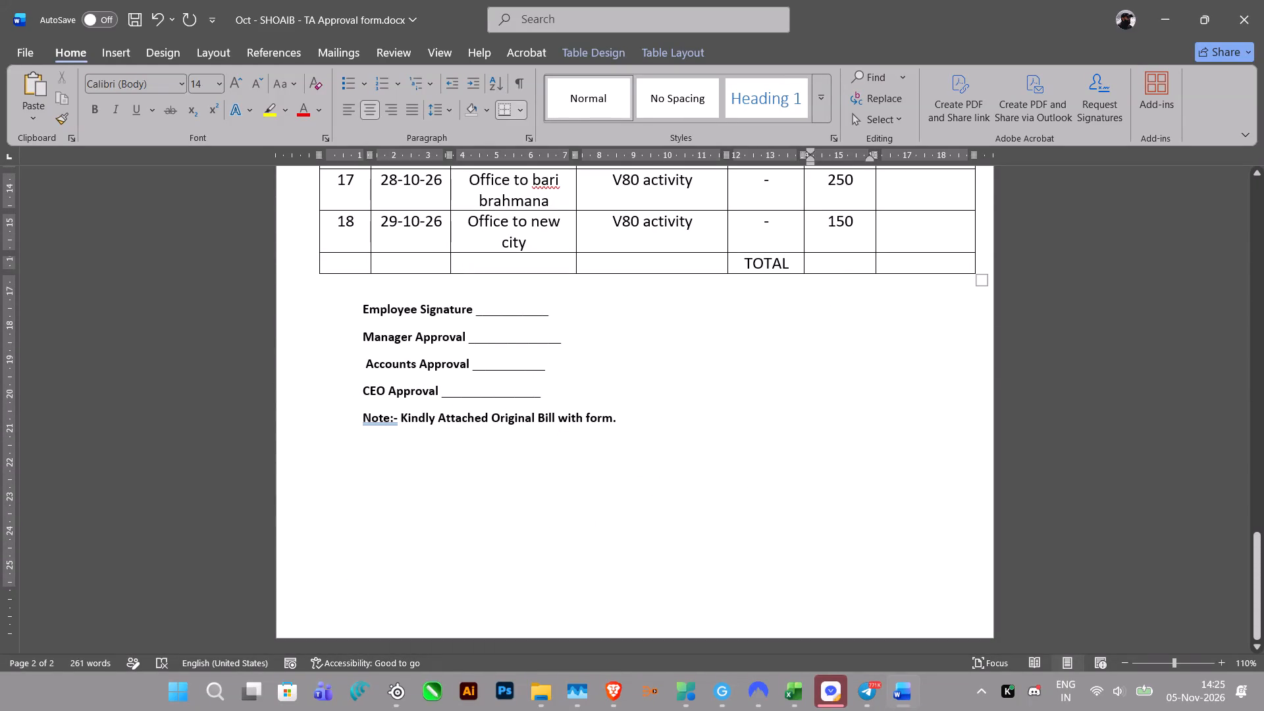
pyautogui.click(828, 264)
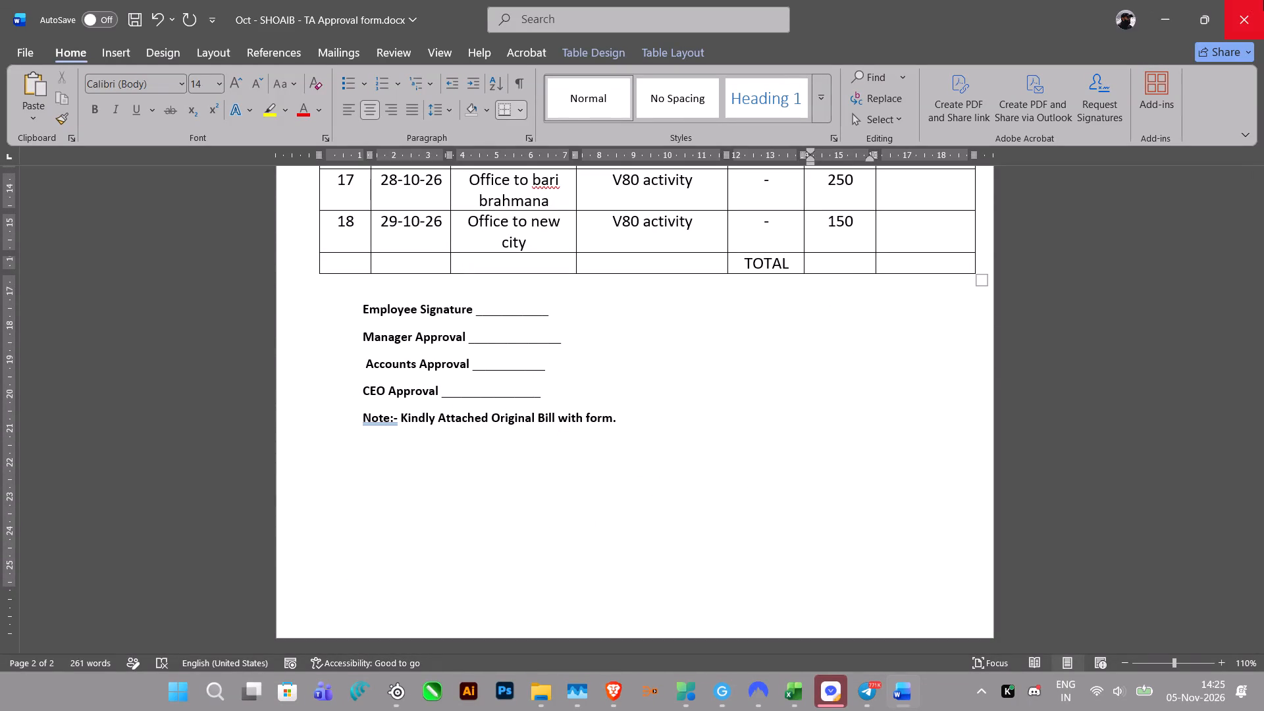
pyautogui.write('55000')
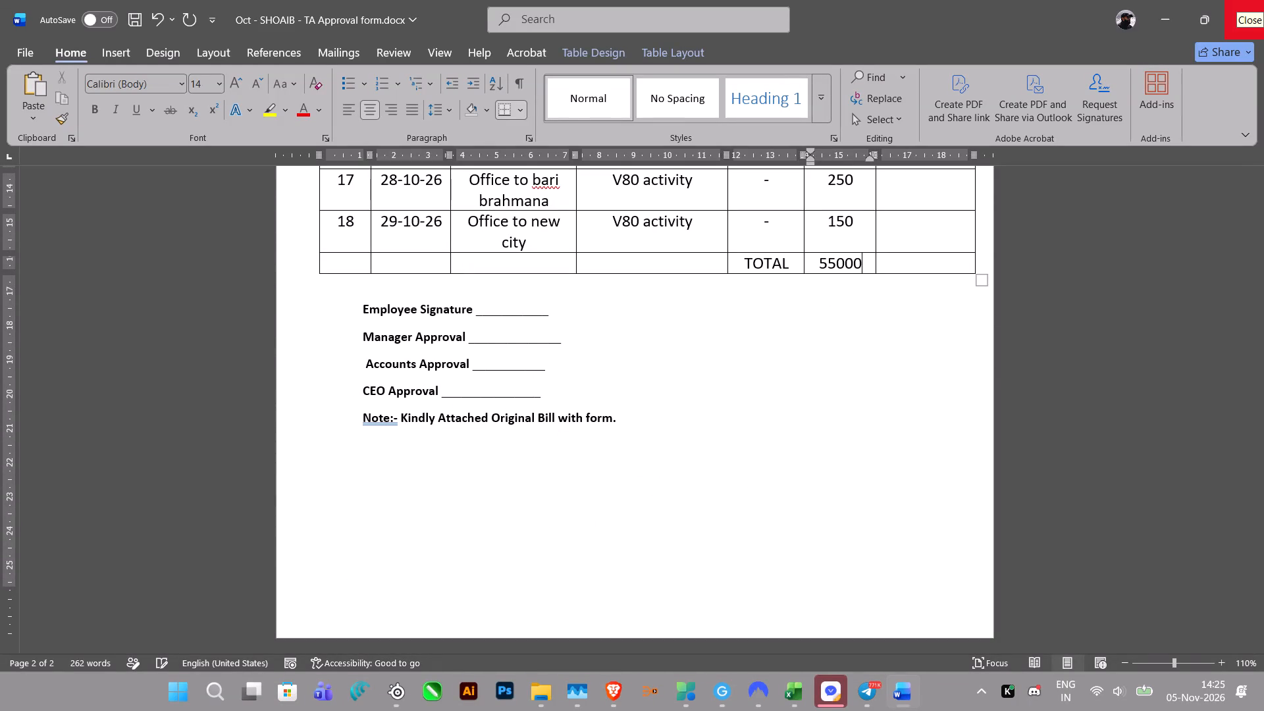
pyautogui.press('BackSpace')
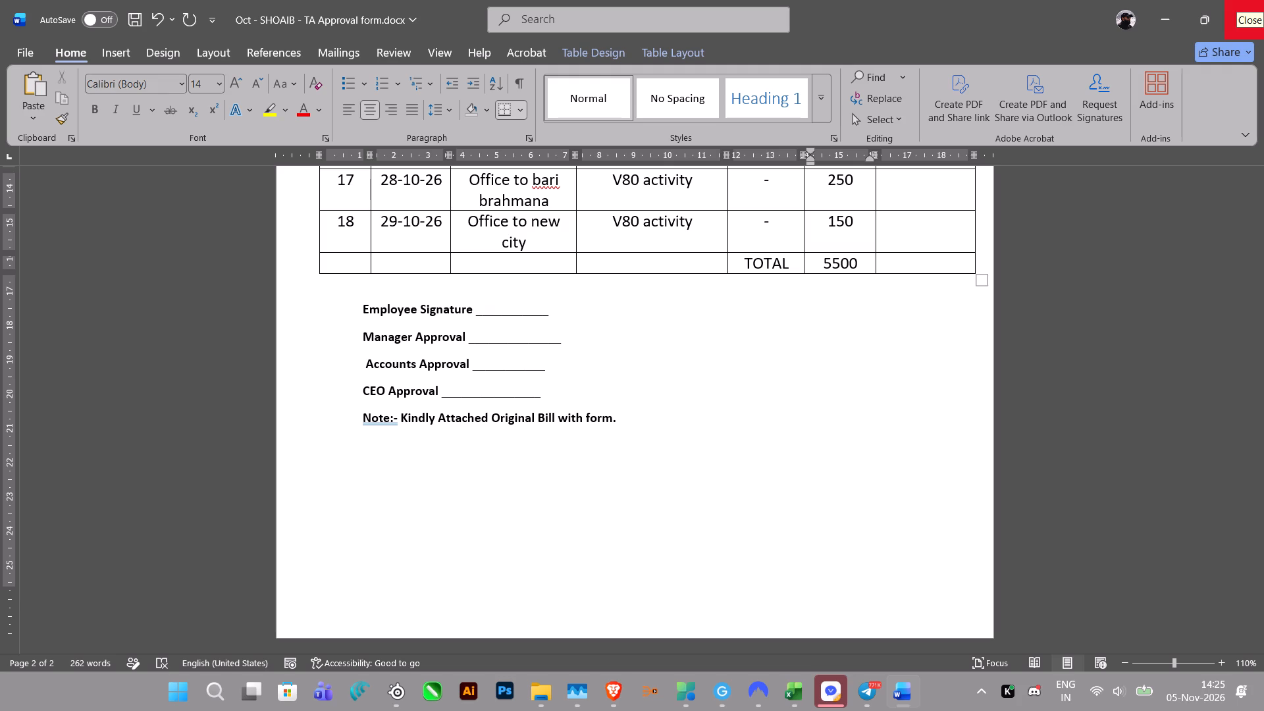
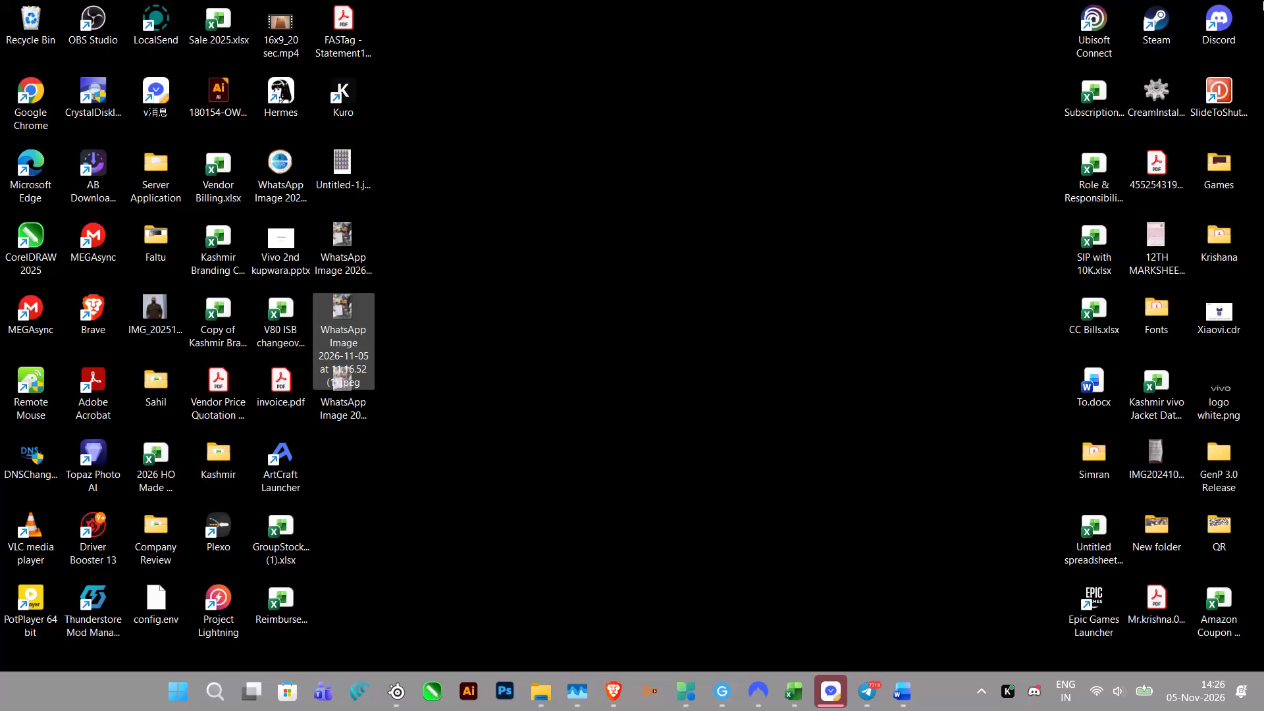
# Switch to Word and close the October TA approval form document.
pyautogui.click(908, 689)
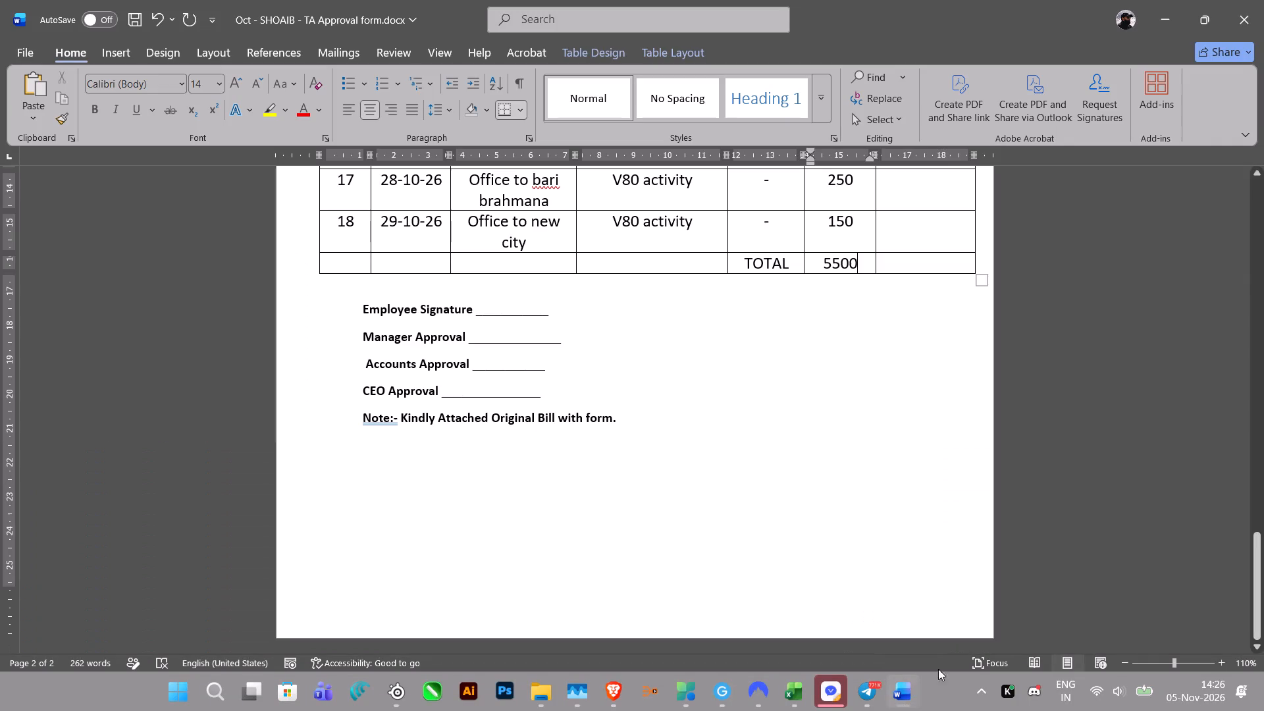
pyautogui.click(1263, 0)
pyautogui.click(632, 461)
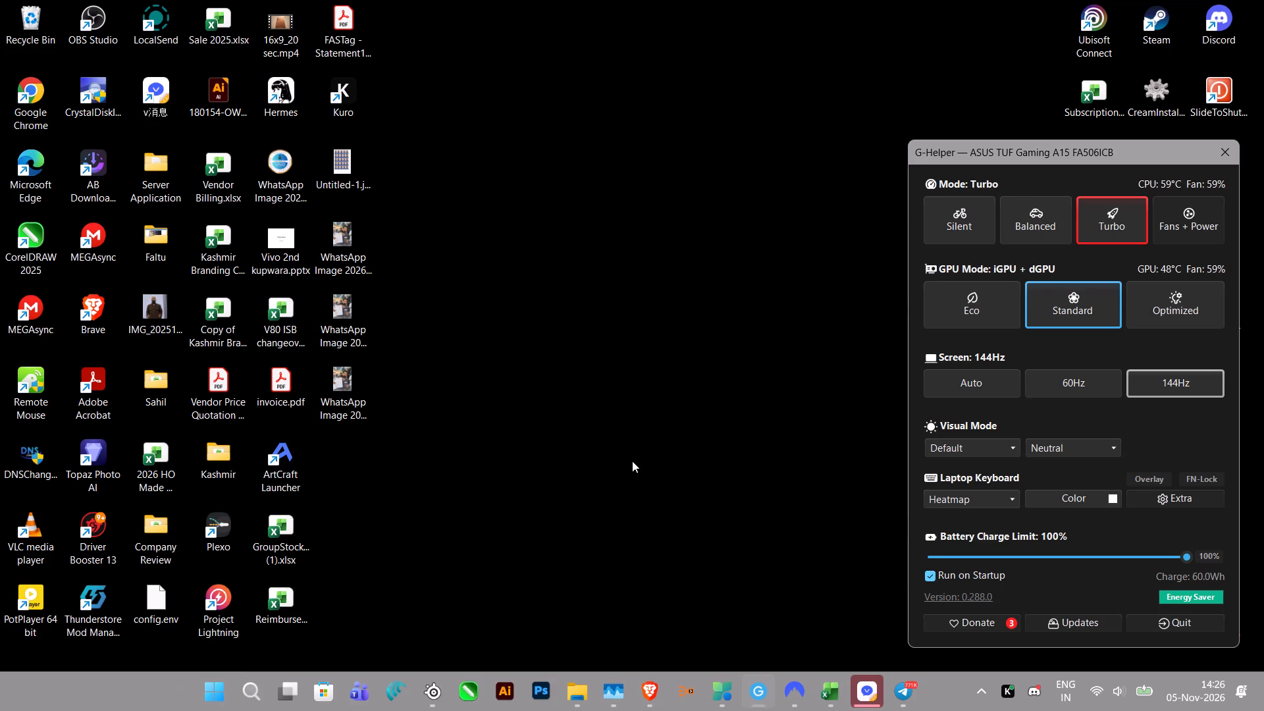
# In File Explorer, go to the Diwali OnePager Shop Wise folder and create a new folder named Final.
pyautogui.click(522, 613)
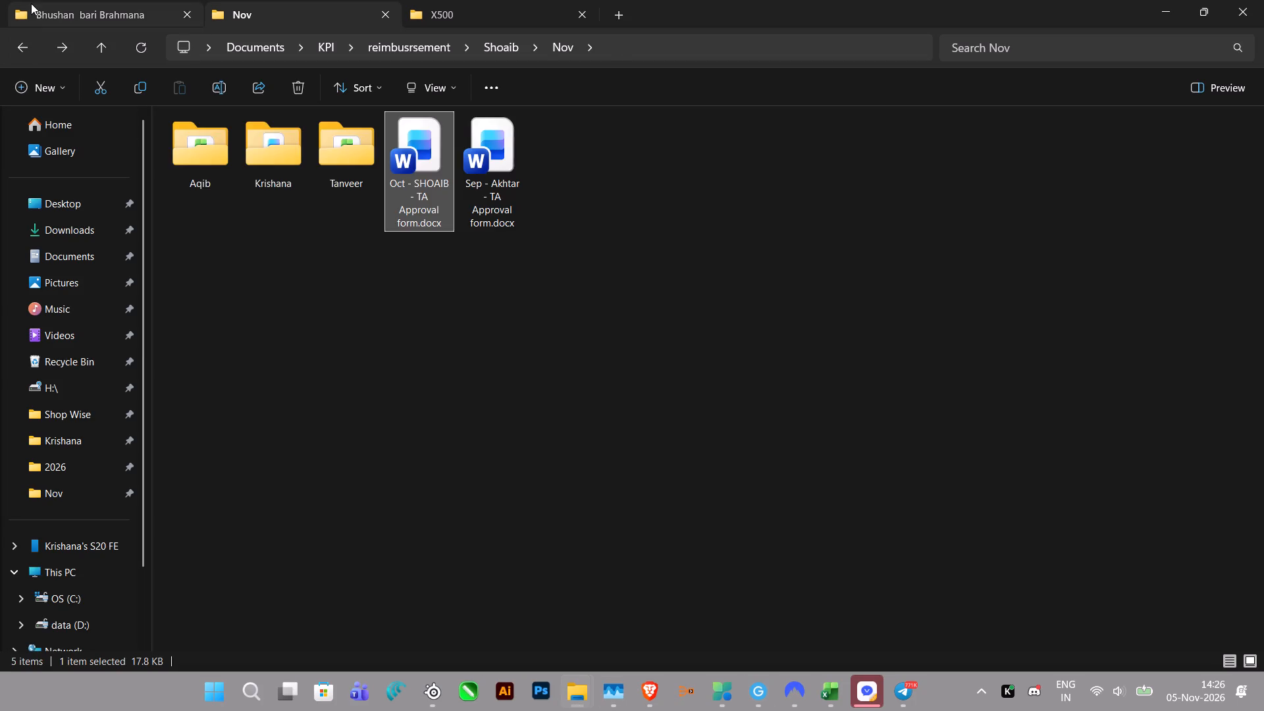
pyautogui.click(31, 3)
pyautogui.moveTo(631, 428); pyautogui.dragTo(664, 422)
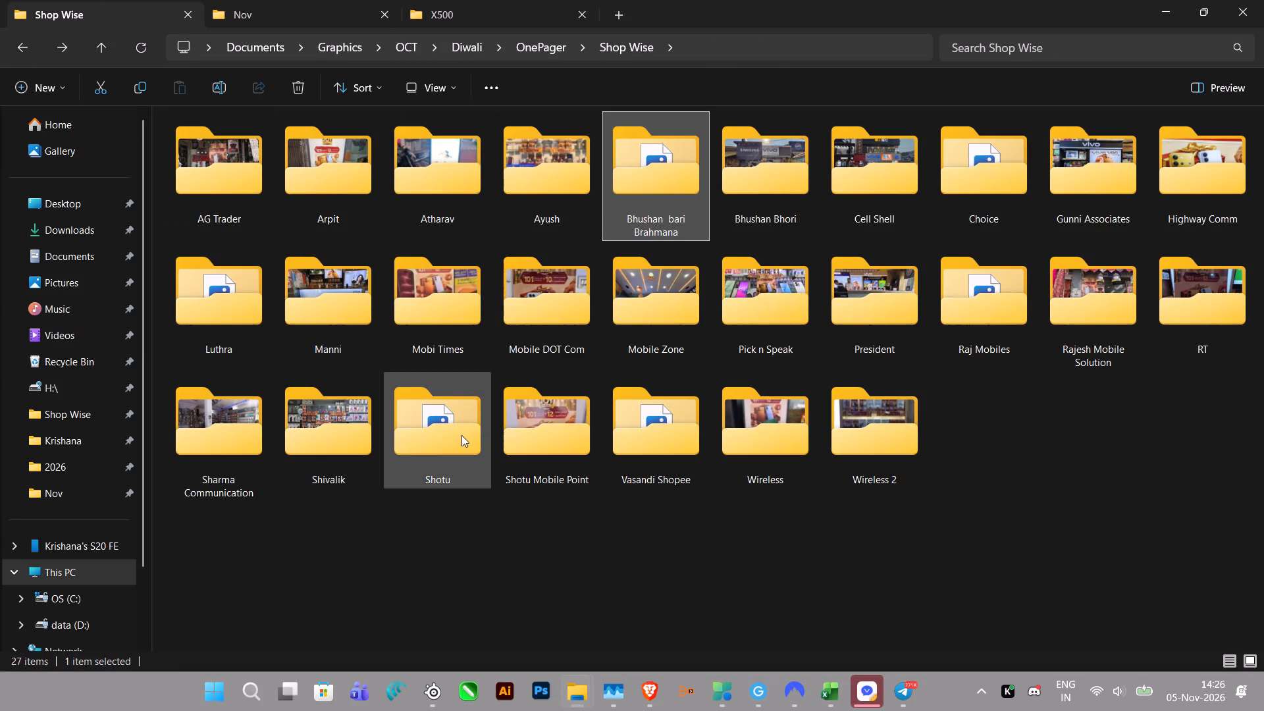
pyautogui.keyDown('ctrl'); pyautogui.scroll(12, 466, 429); pyautogui.keyUp('ctrl')
pyautogui.keyDown('ctrl'); pyautogui.scroll(-10, 467, 398); pyautogui.keyUp('ctrl')
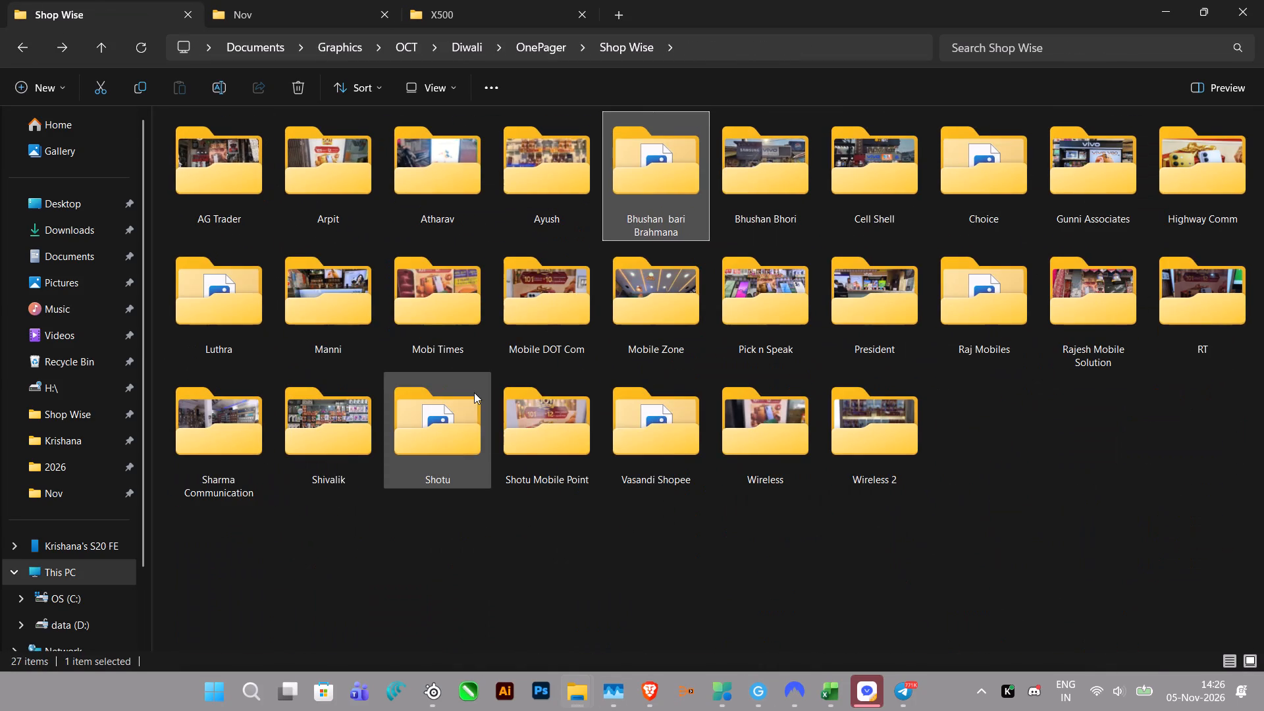
pyautogui.click(1169, 539)
pyautogui.hotkey('ctrl', 'shift', 'n')
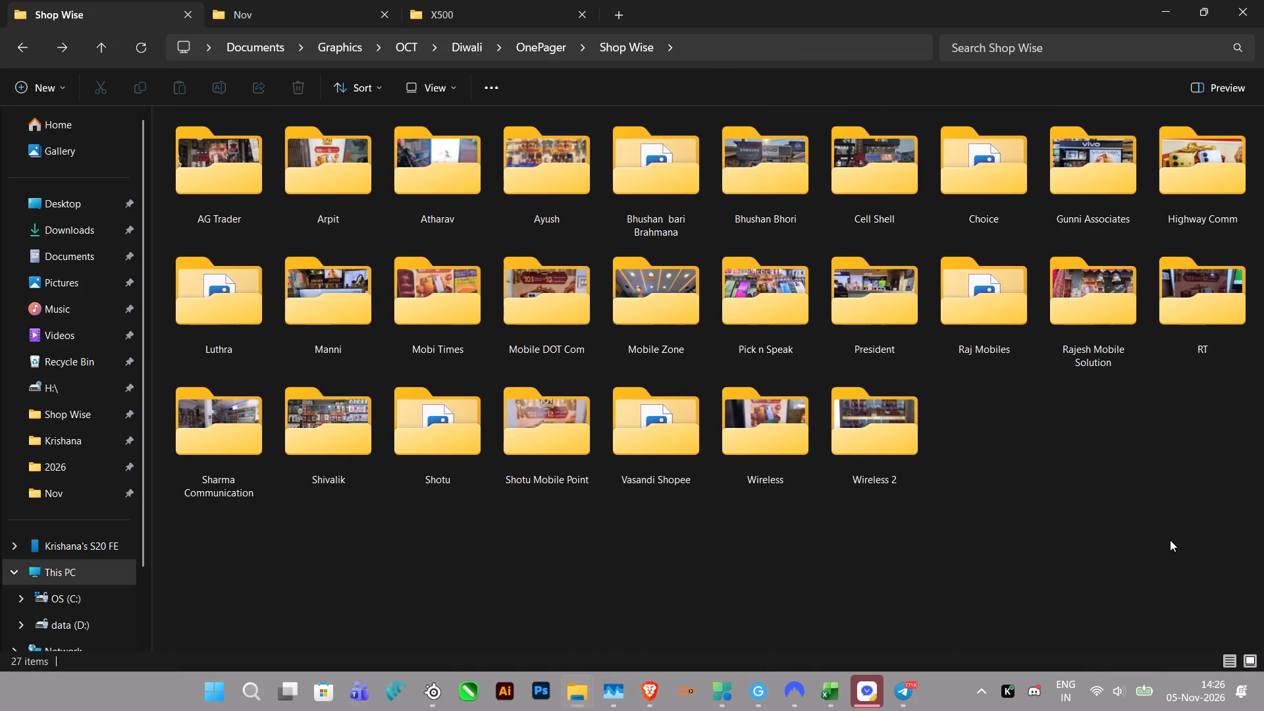
pyautogui.press('Return')
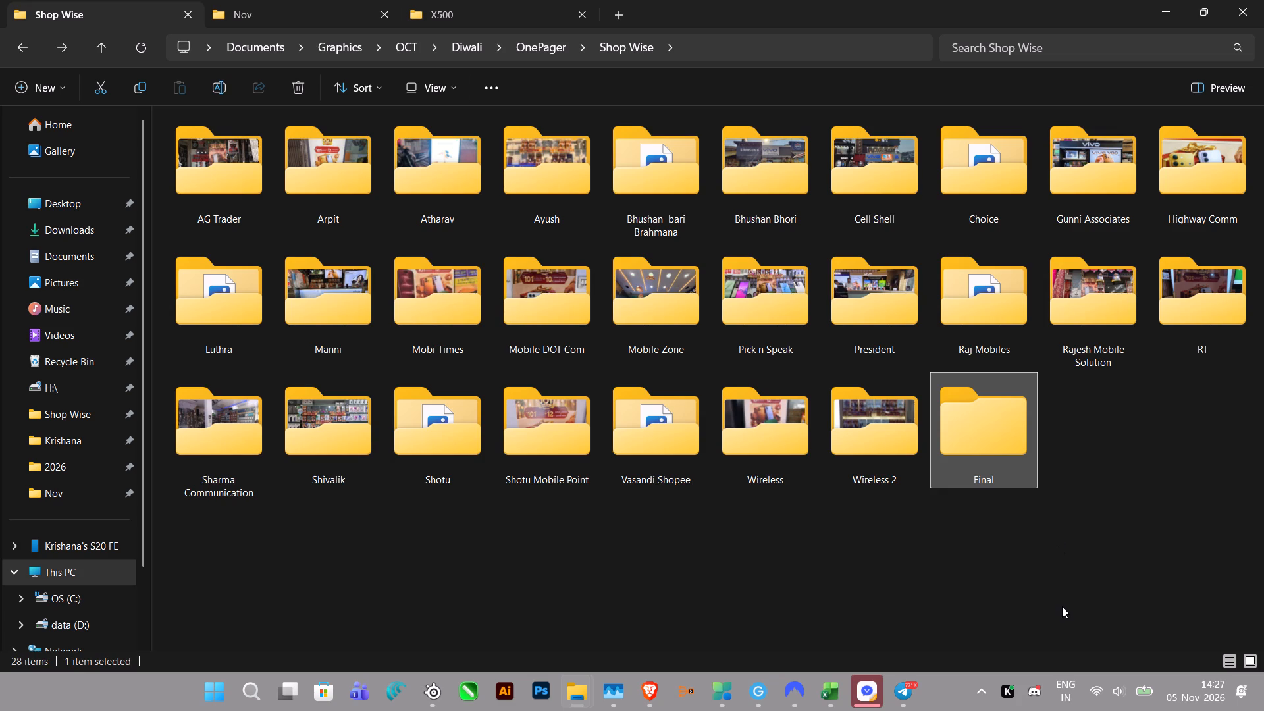
# Review the photos in the AG Trader folder, examining the storefront photo IMG_20261104_143539.jpg up close.
pyautogui.doubleClick(220, 184)
pyautogui.scroll(-2, 505, 301)
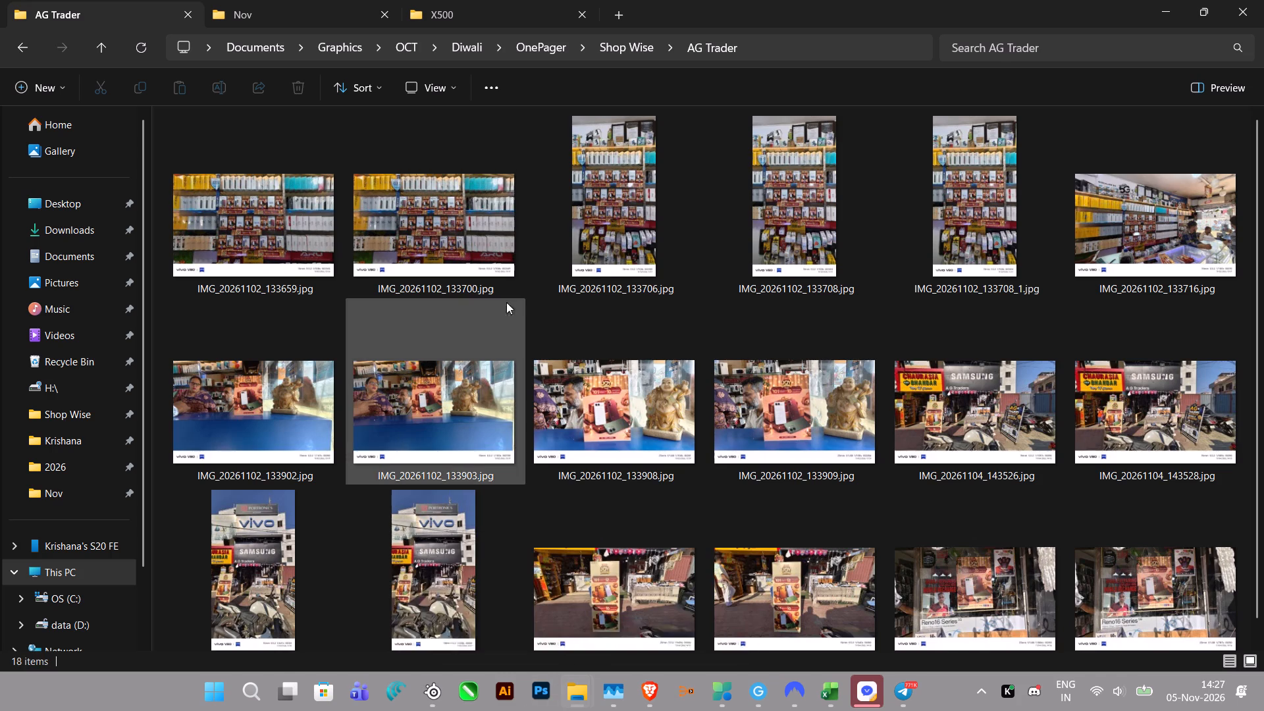
pyautogui.scroll(-4, 506, 302)
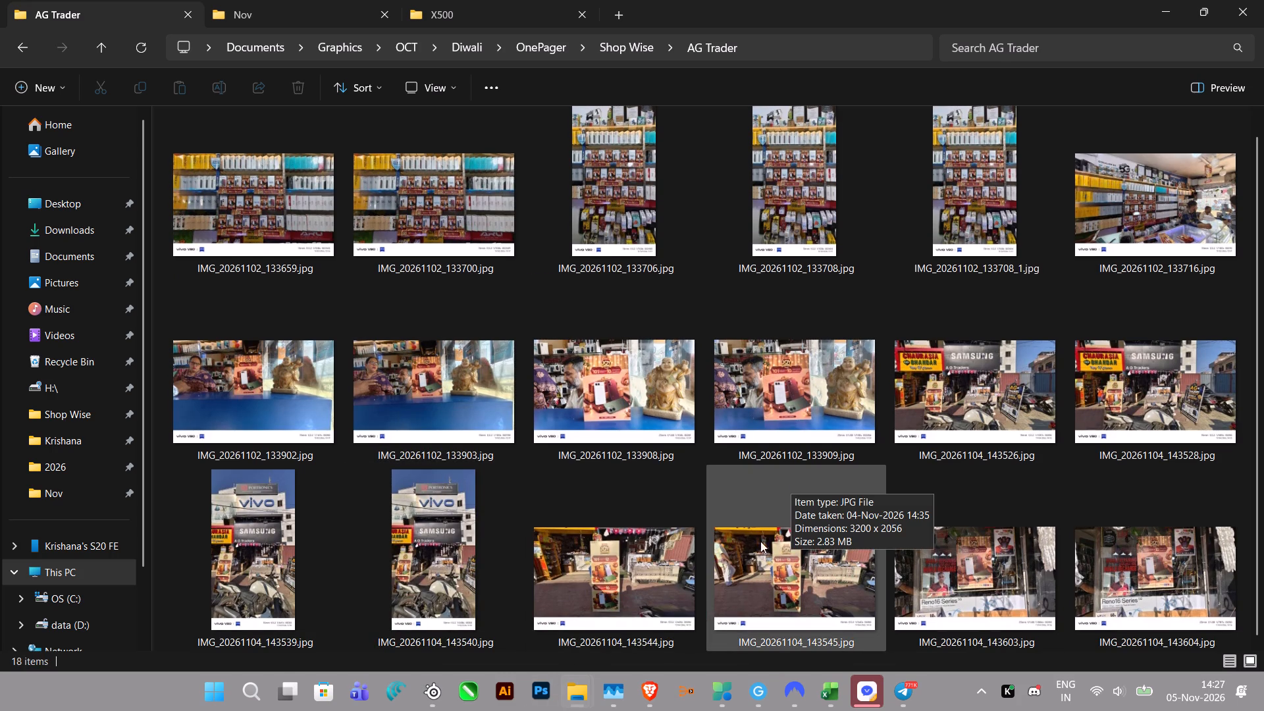
pyautogui.doubleClick(276, 573)
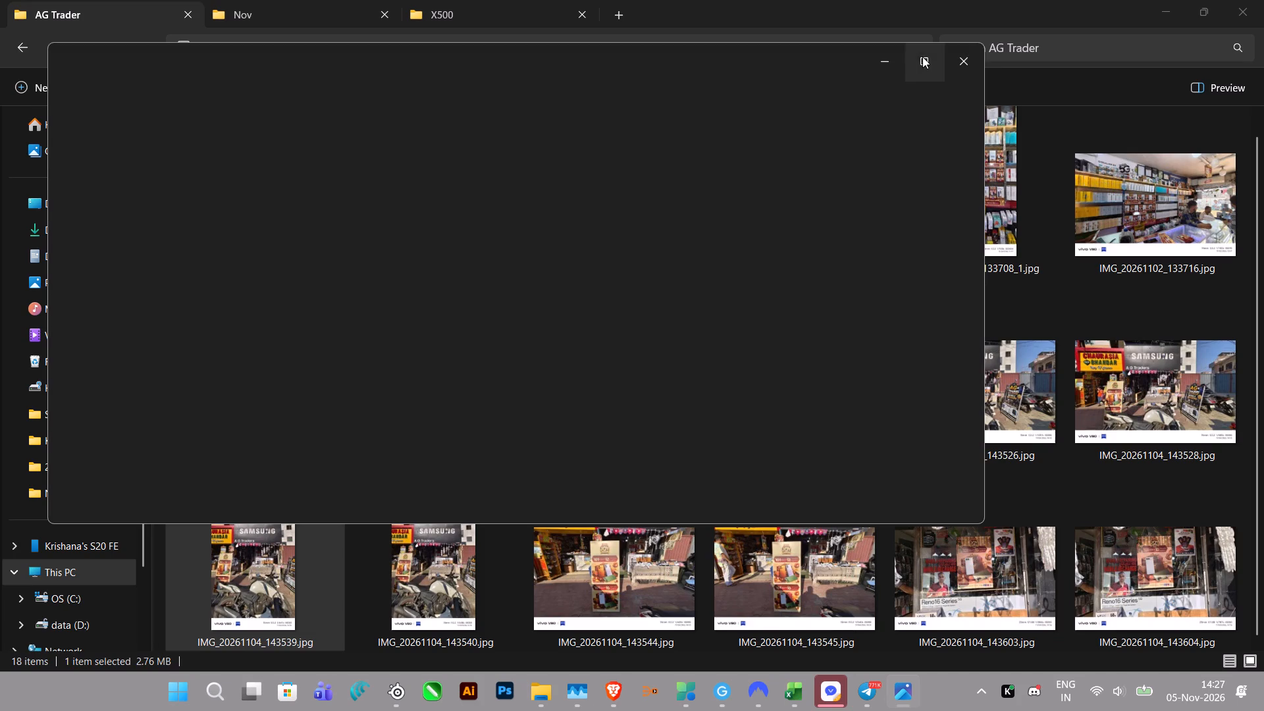
pyautogui.click(922, 57)
pyautogui.scroll(7, 573, 287)
pyautogui.scroll(4, 594, 415)
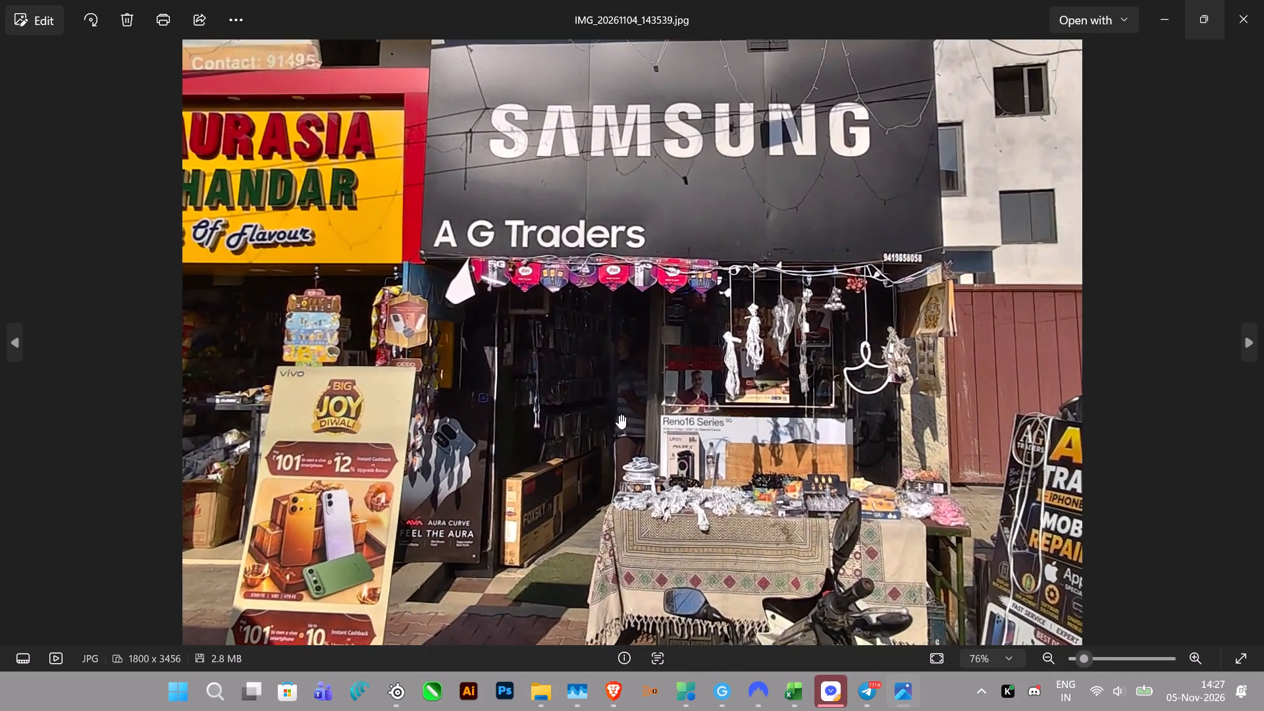
pyautogui.scroll(4, 732, 419)
pyautogui.scroll(-4, 733, 506)
pyautogui.click(1246, 0)
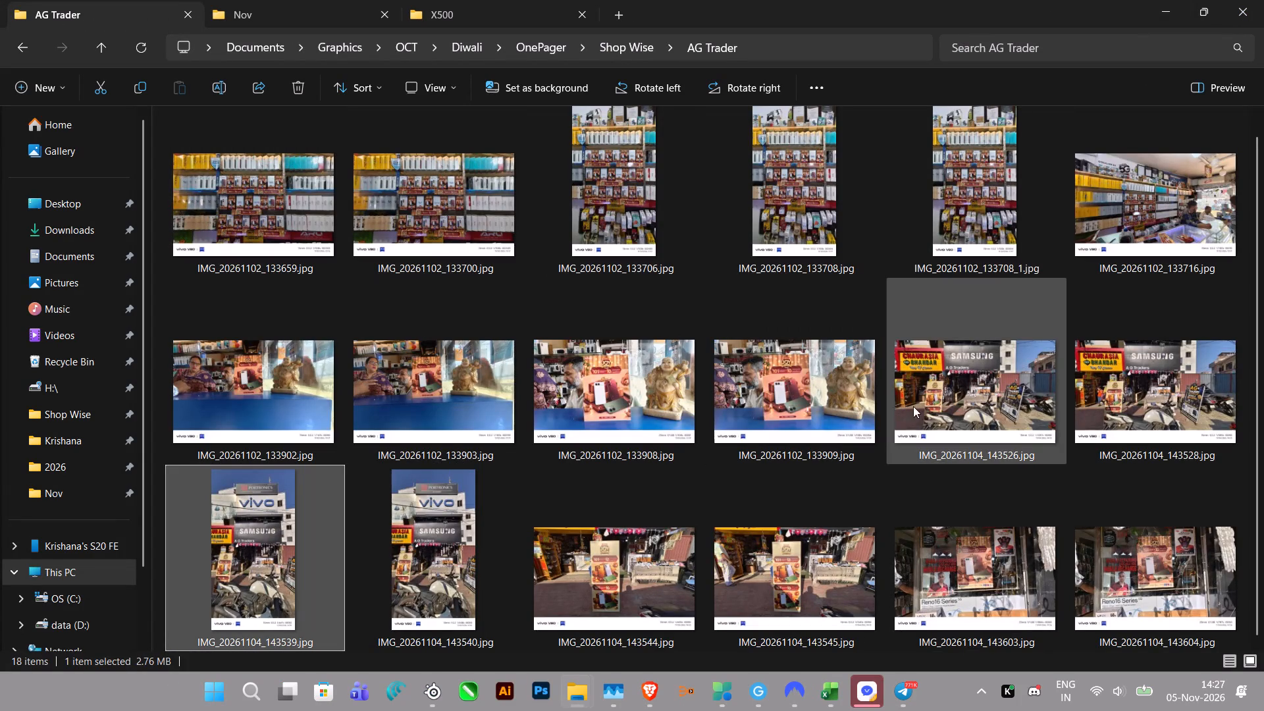
pyautogui.scroll(-2, 942, 409)
pyautogui.scroll(-2, 910, 596)
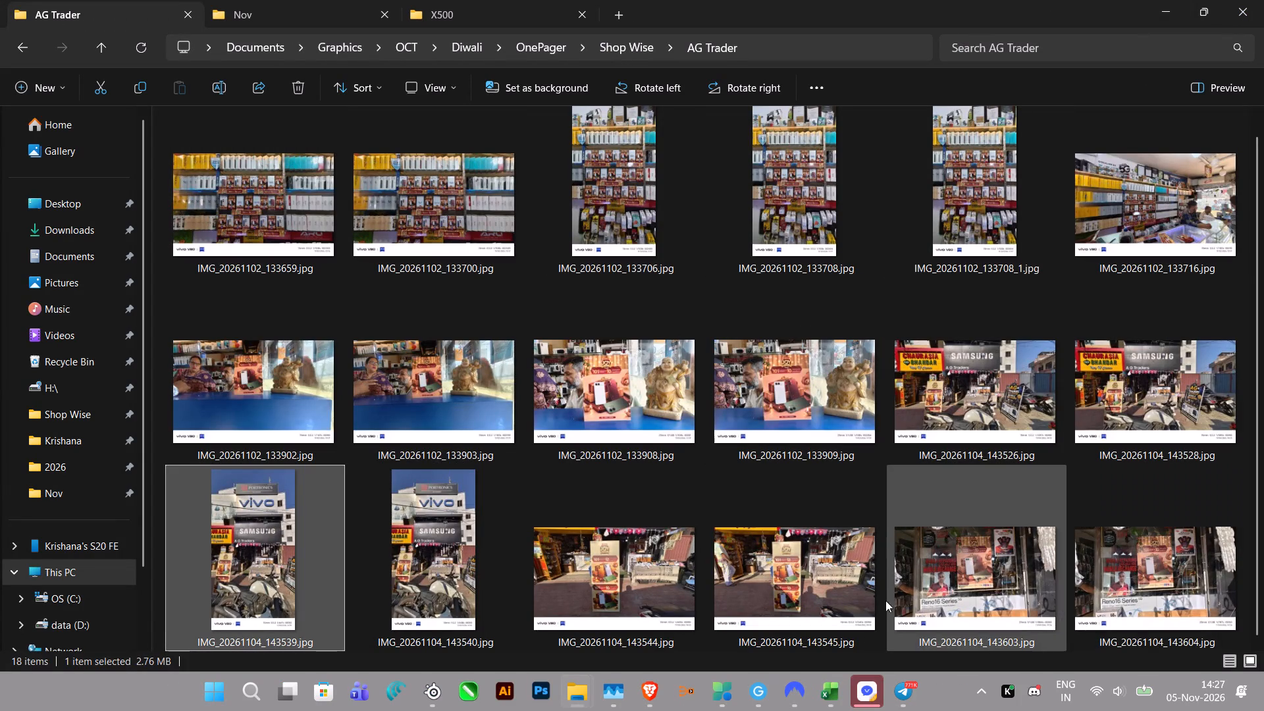
pyautogui.scroll(-2, 885, 600)
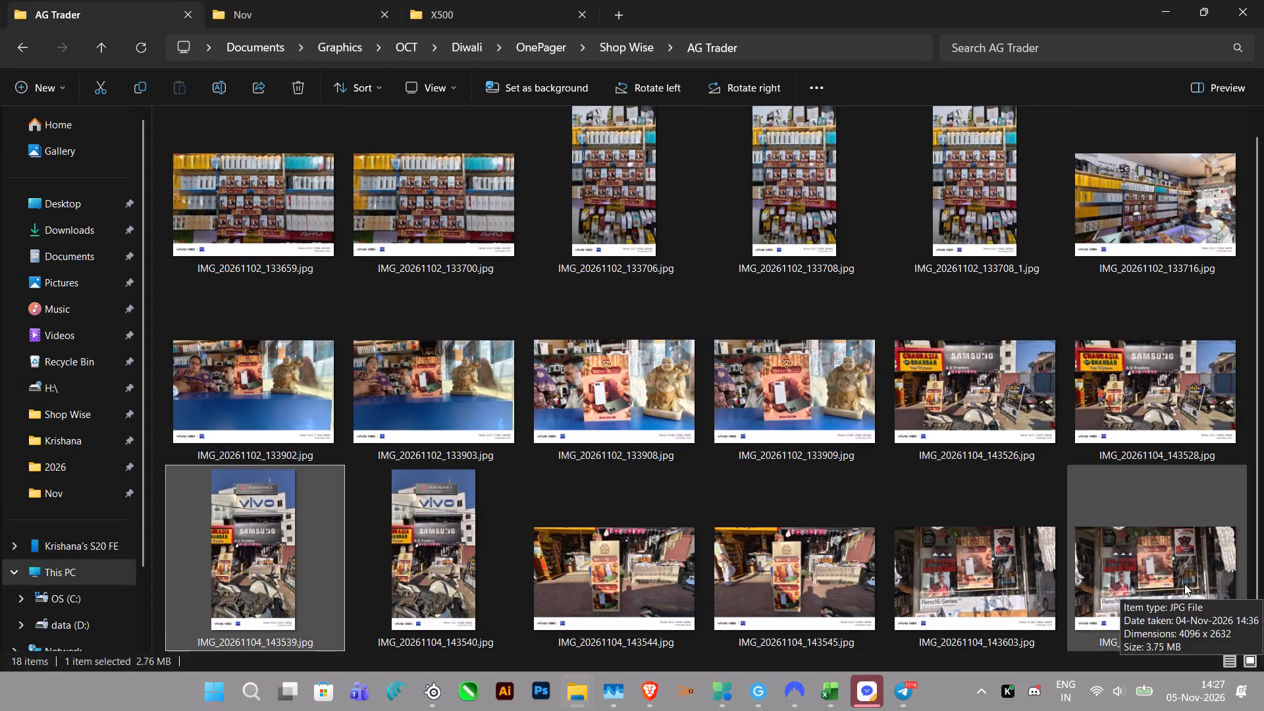
pyautogui.click(660, 394)
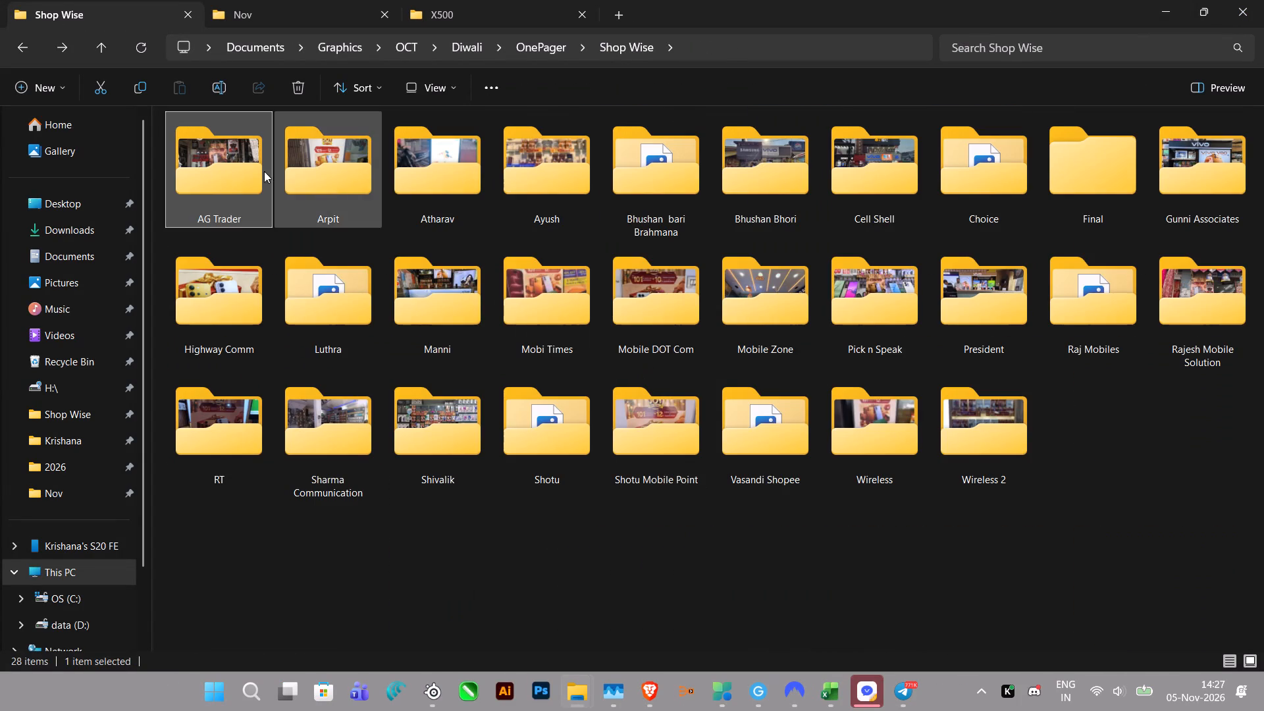
# Examine the AG Trader shelf display photos, starting from IMG_20261102_133659.jpg, and look over the rest of the folder again.
pyautogui.doubleClick(173, 163)
pyautogui.doubleClick(292, 217)
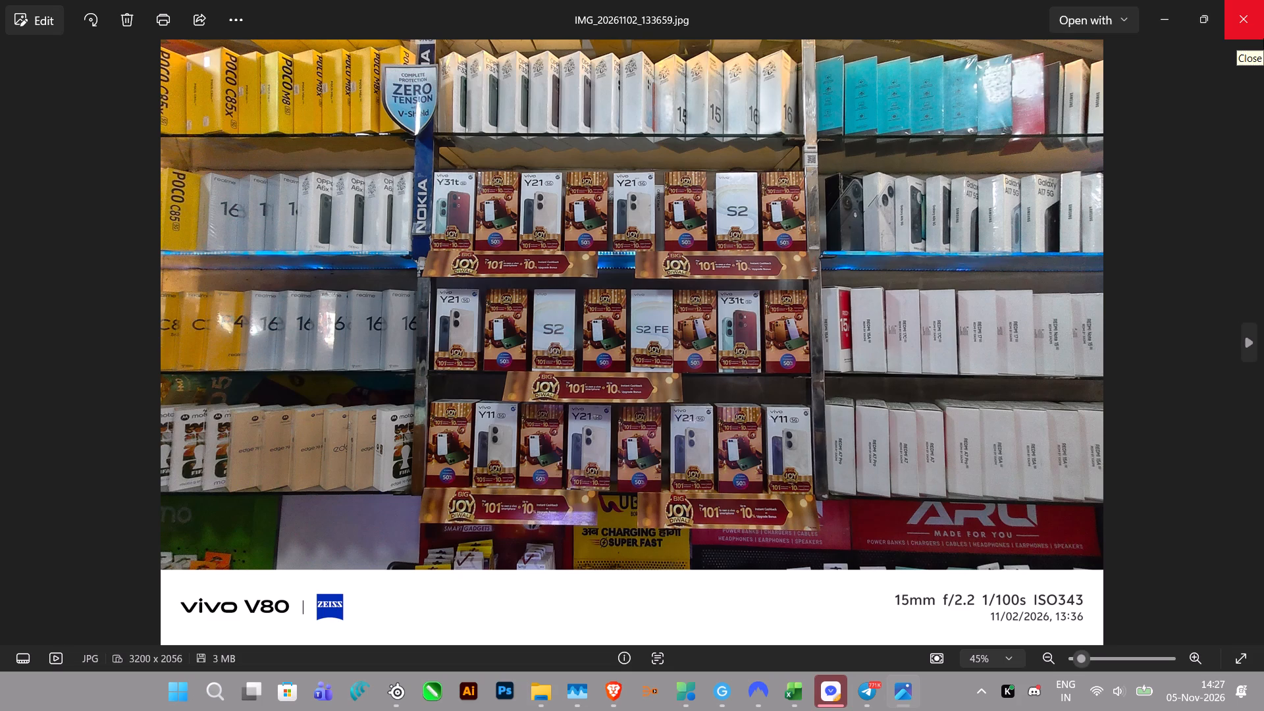
pyautogui.press('Right')
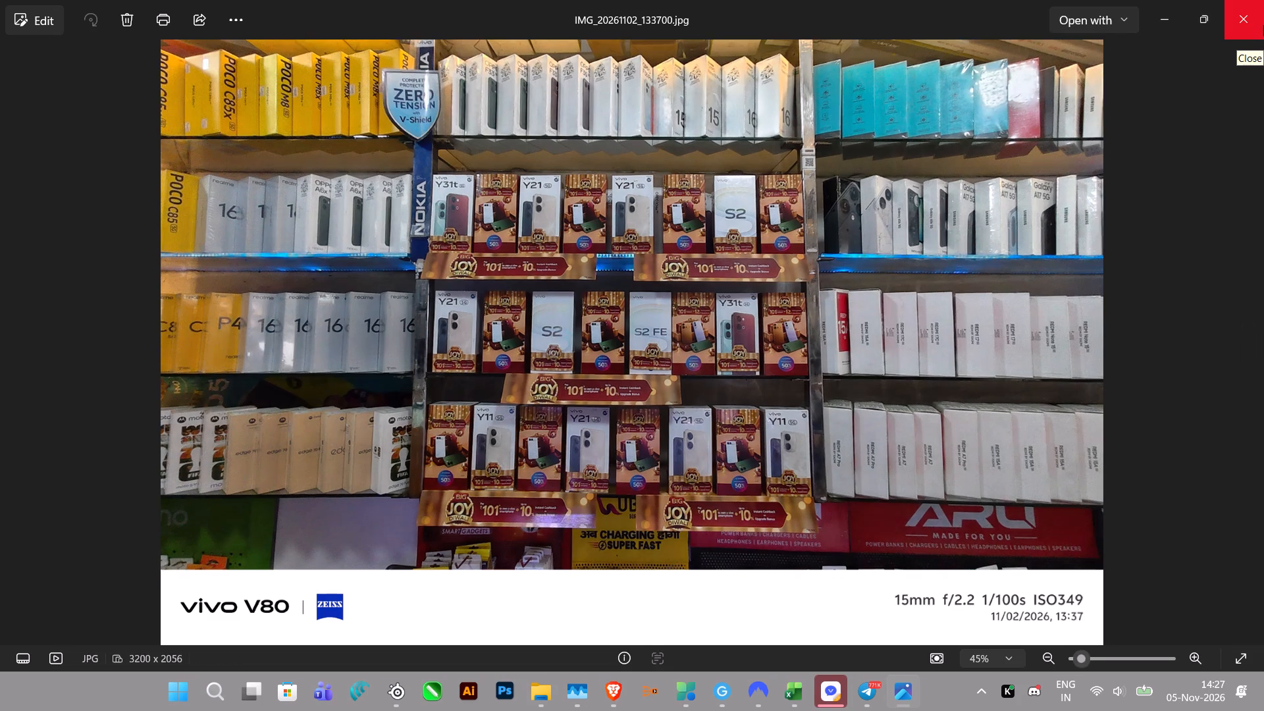
pyautogui.press('Right')
pyautogui.press('Left')
pyautogui.press('Left')
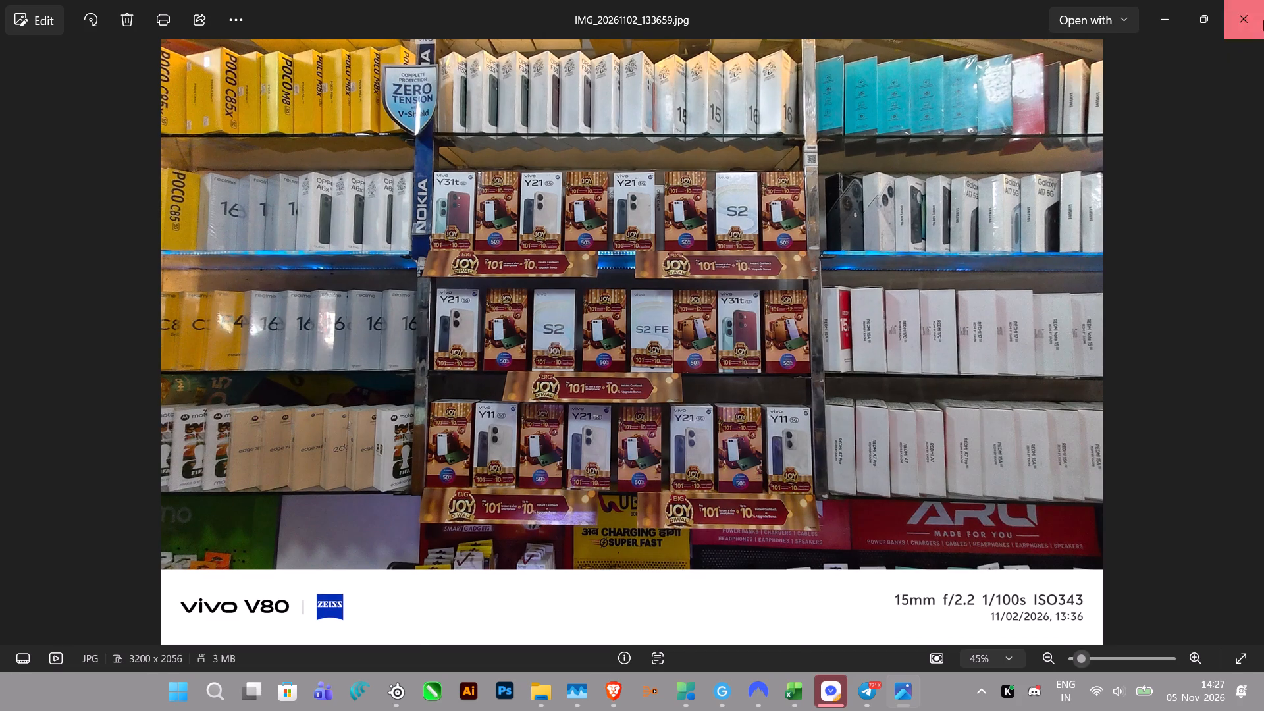
pyautogui.click(1263, 20)
pyautogui.scroll(-4, 771, 497)
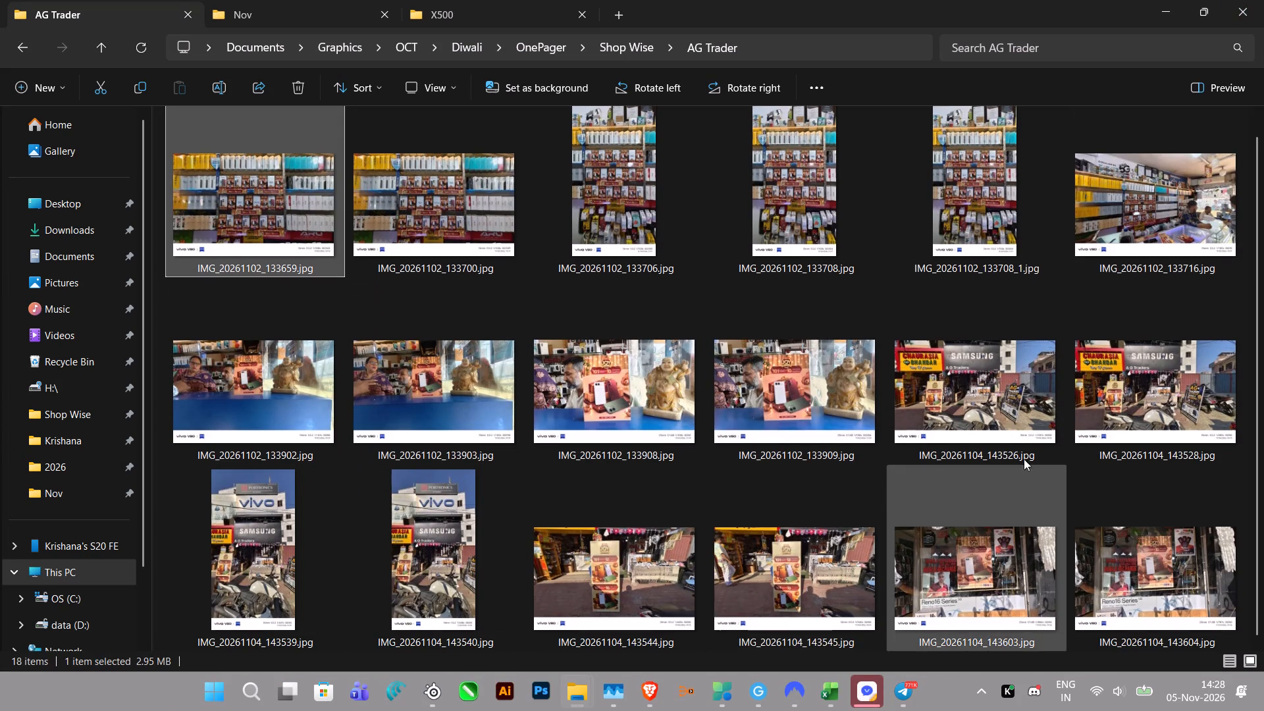
pyautogui.scroll(1, 1040, 423)
pyautogui.scroll(-3, 1075, 477)
pyautogui.scroll(2, 1048, 498)
# Copy the AG Trader folder from Shop Wise into the Final folder.
pyautogui.moveTo(1043, 502); pyautogui.dragTo(1053, 484)
pyautogui.hotkey('ctrl', 'c')
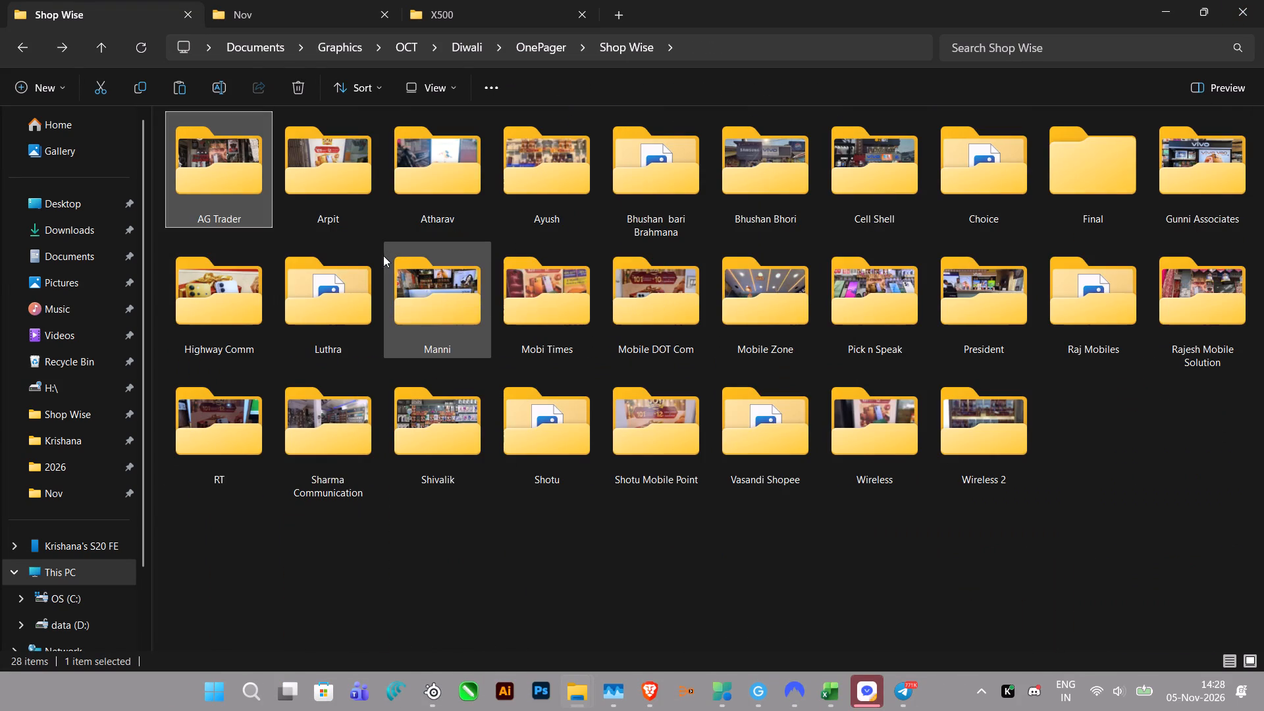
pyautogui.hotkey('ctrl', 'c')
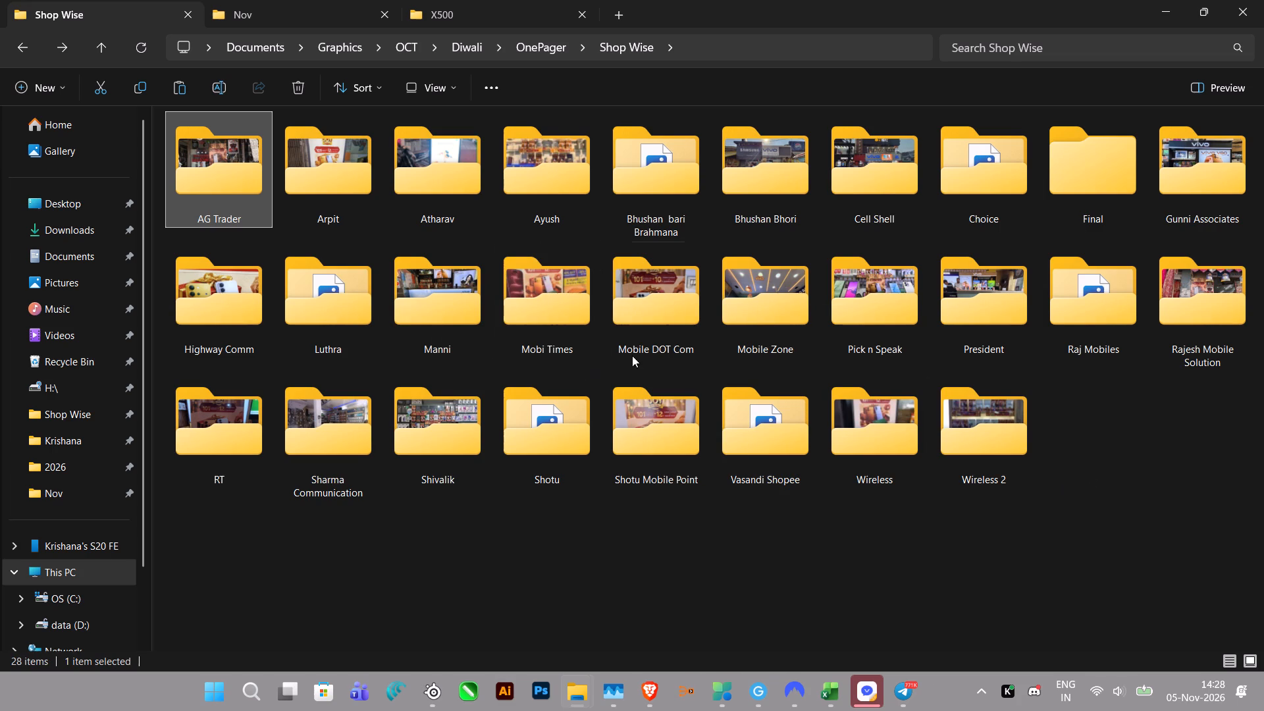
pyautogui.press('h')
pyautogui.doubleClick(1063, 178)
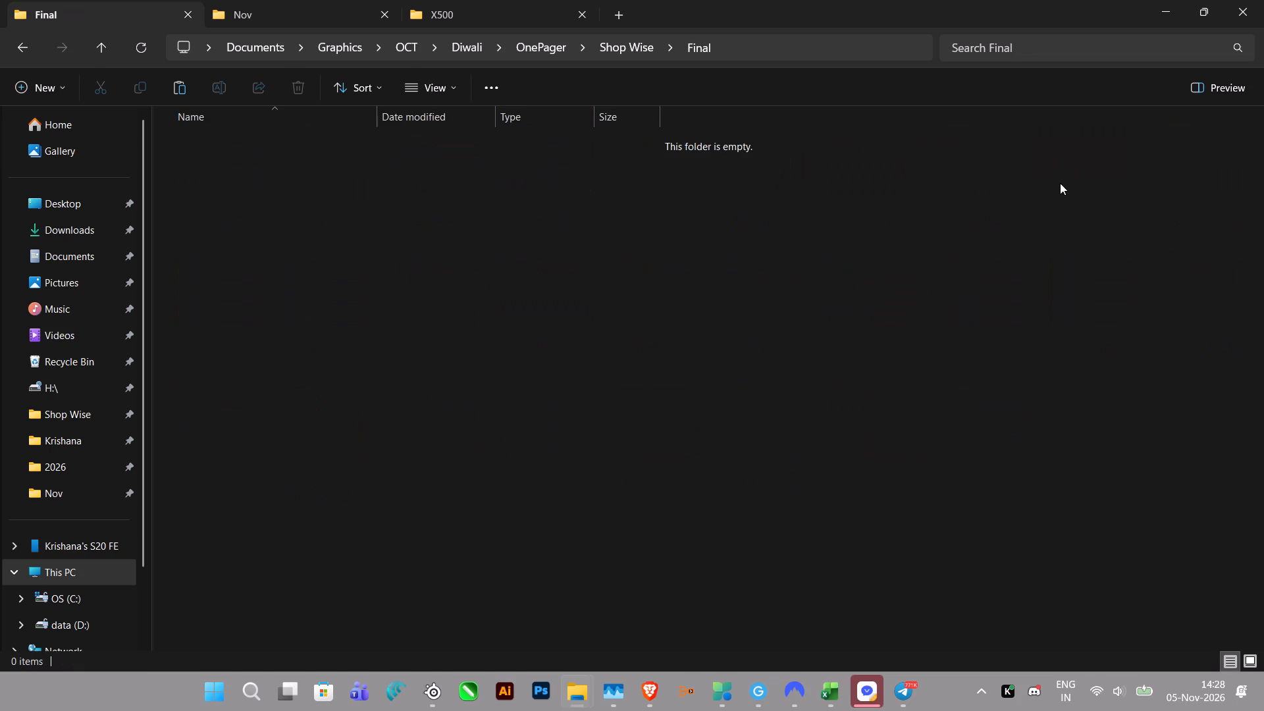
pyautogui.hotkey('ctrl', 'v')
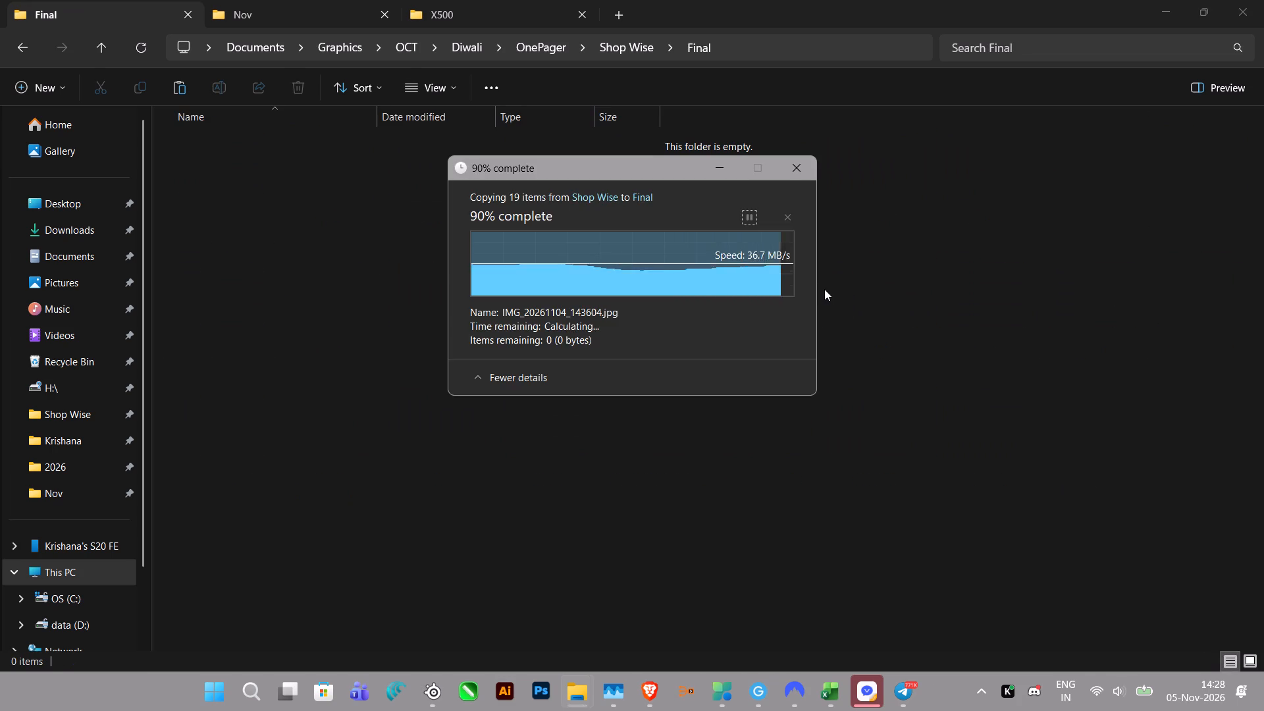
pyautogui.click(826, 287)
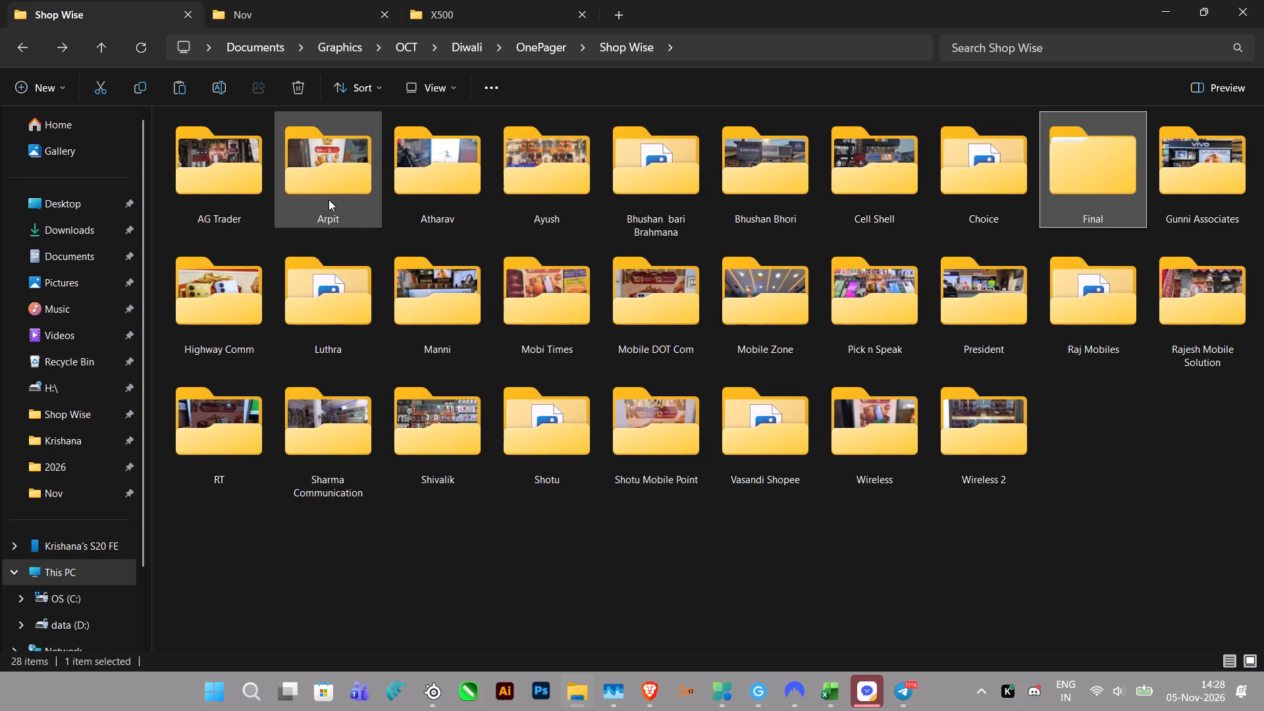
# Delete the original AG Trader folder from Shop Wise, keeping the copy in Final.
pyautogui.click(227, 205)
pyautogui.press('Delete')
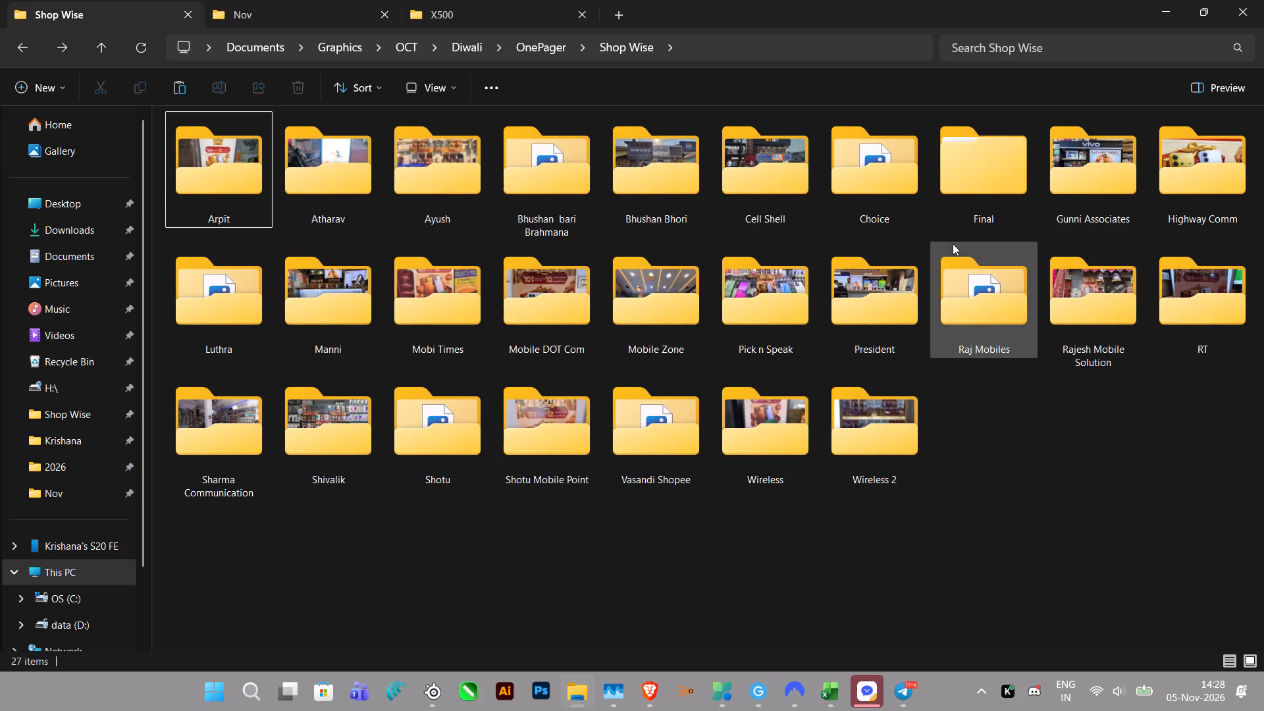
pyautogui.doubleClick(1018, 186)
pyautogui.moveTo(660, 392); pyautogui.dragTo(652, 375)
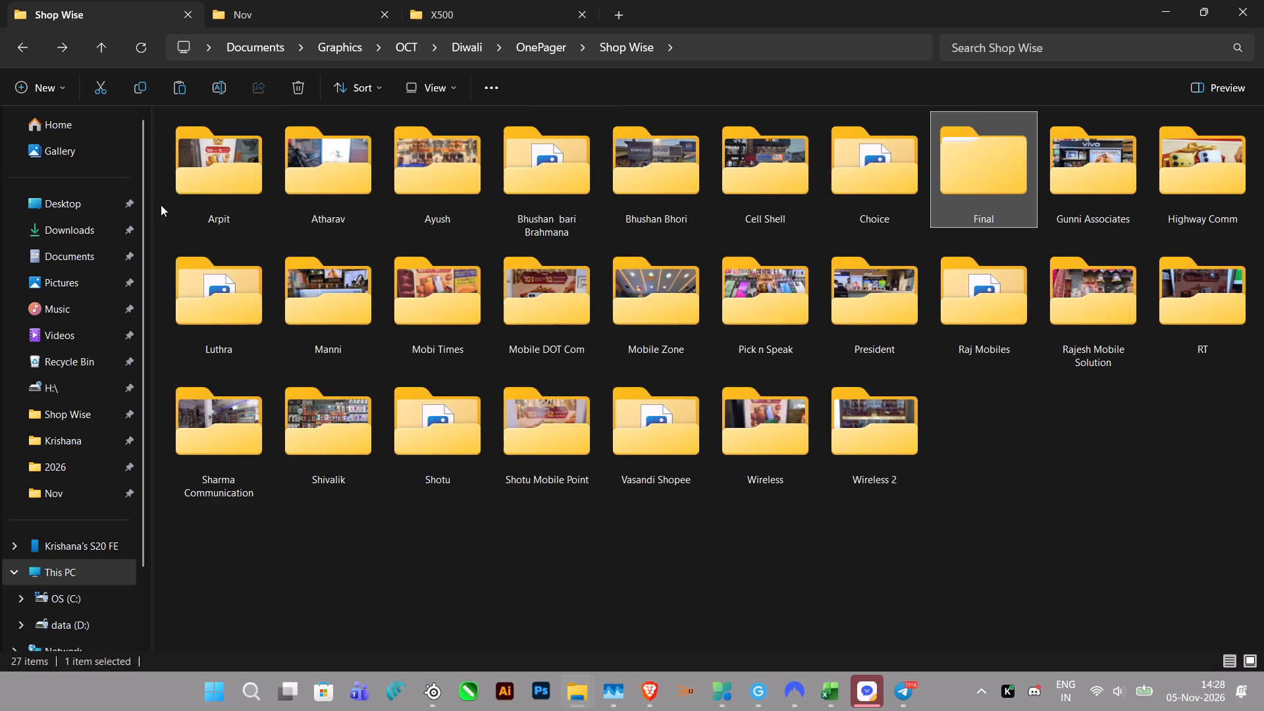
# Review the photos in the Arpit folder, examining the storefront photo photo_1_2026-11-05_11-01-35.jpg up close.
pyautogui.doubleClick(237, 188)
pyautogui.scroll(-3, 699, 534)
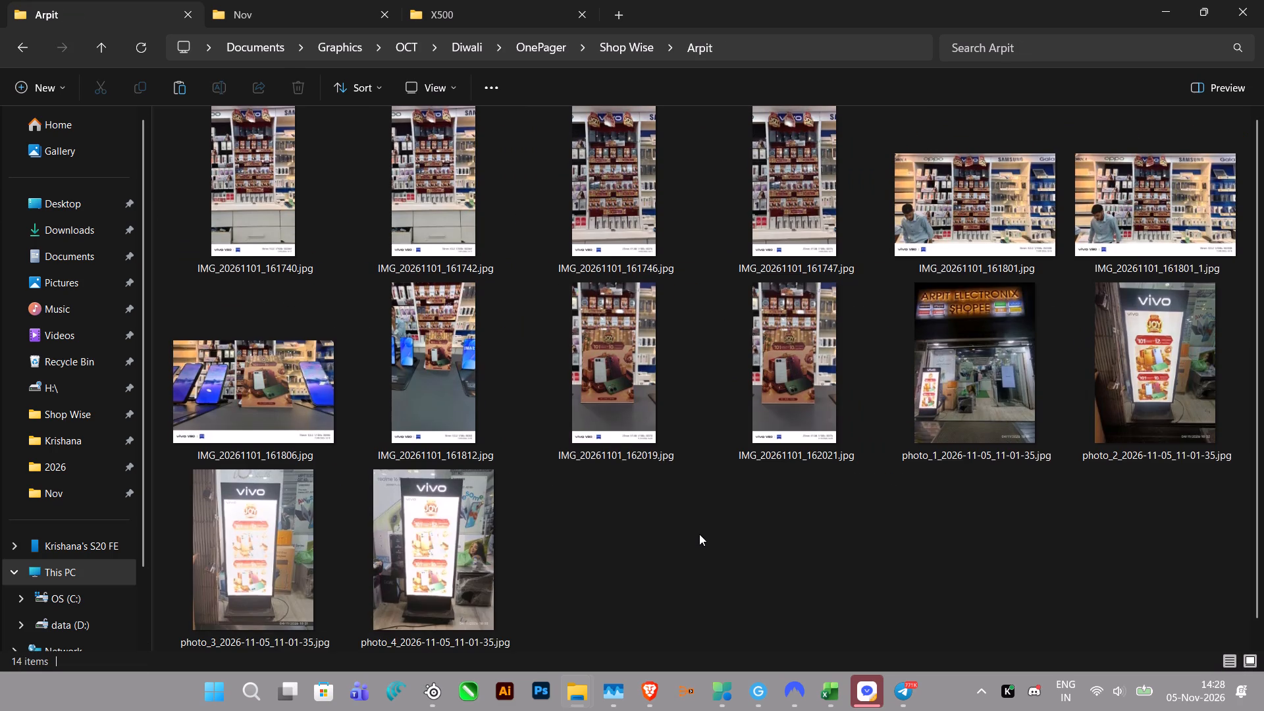
pyautogui.scroll(-1, 699, 534)
pyautogui.scroll(4, 699, 534)
pyautogui.scroll(-3, 699, 534)
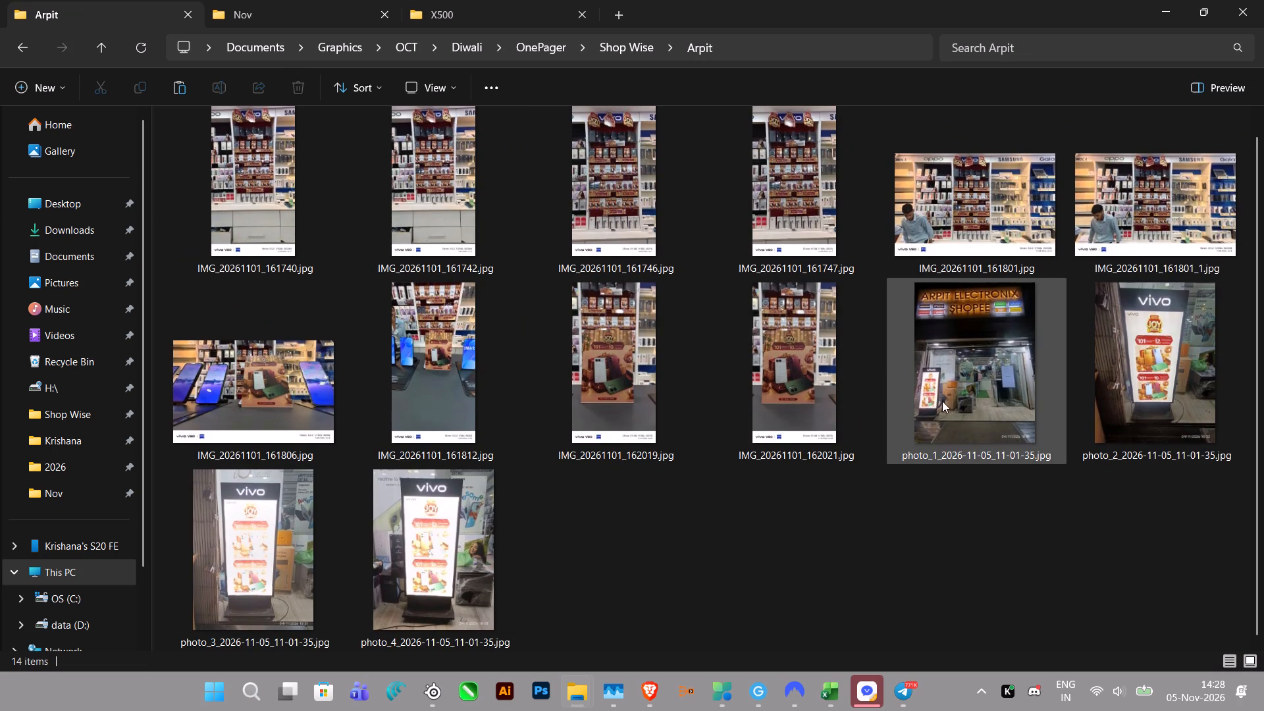
pyautogui.doubleClick(981, 386)
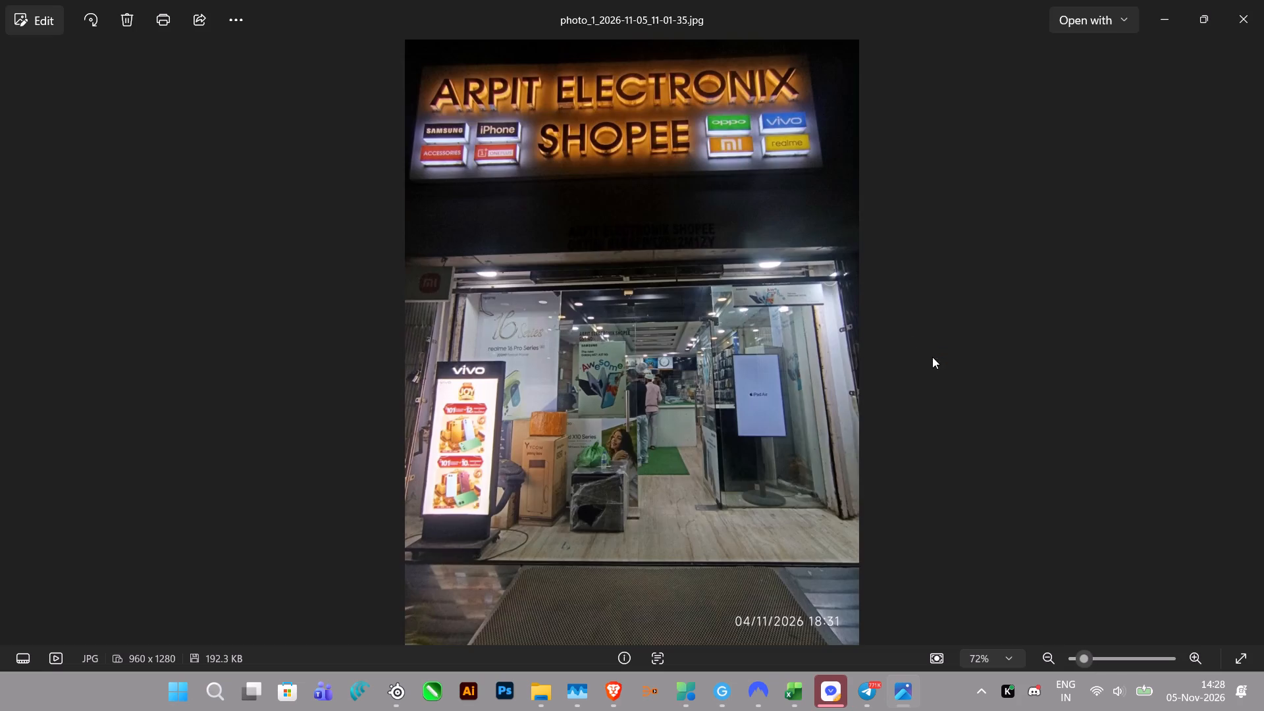
pyautogui.scroll(5, 753, 404)
pyautogui.scroll(-4, 752, 419)
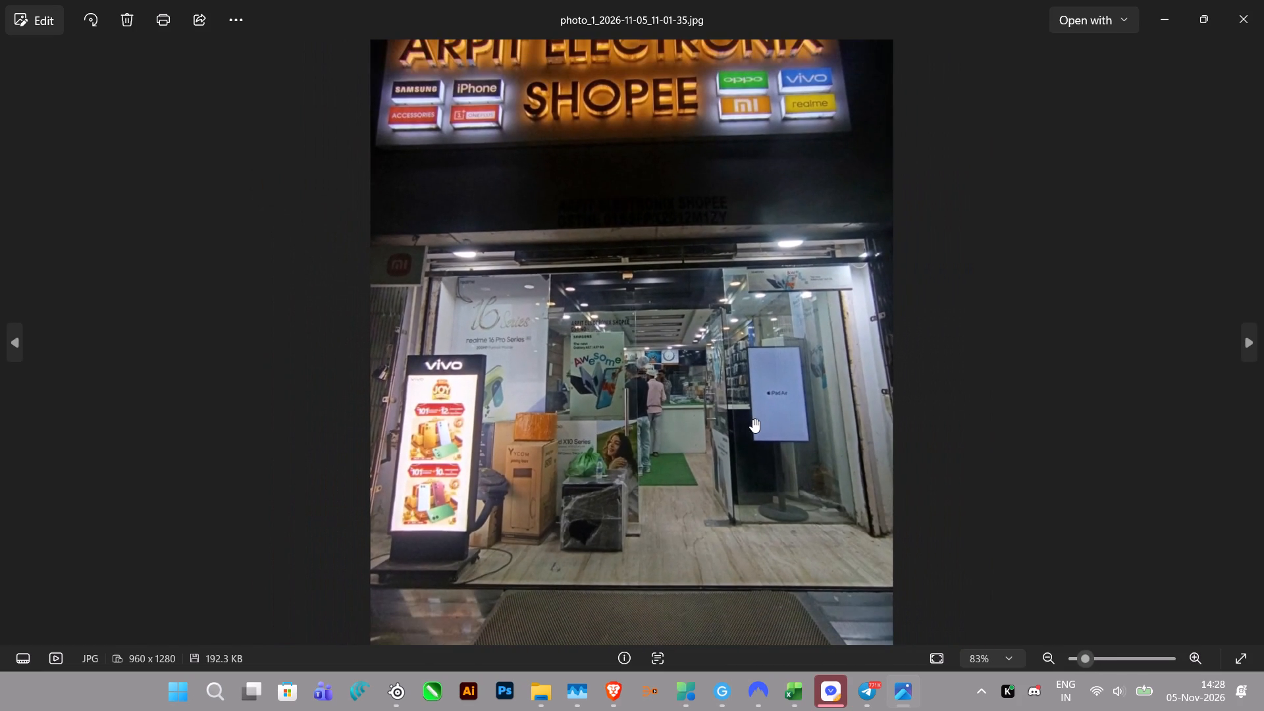
pyautogui.scroll(-4, 752, 419)
pyautogui.scroll(10, 575, 460)
pyautogui.scroll(-5, 575, 461)
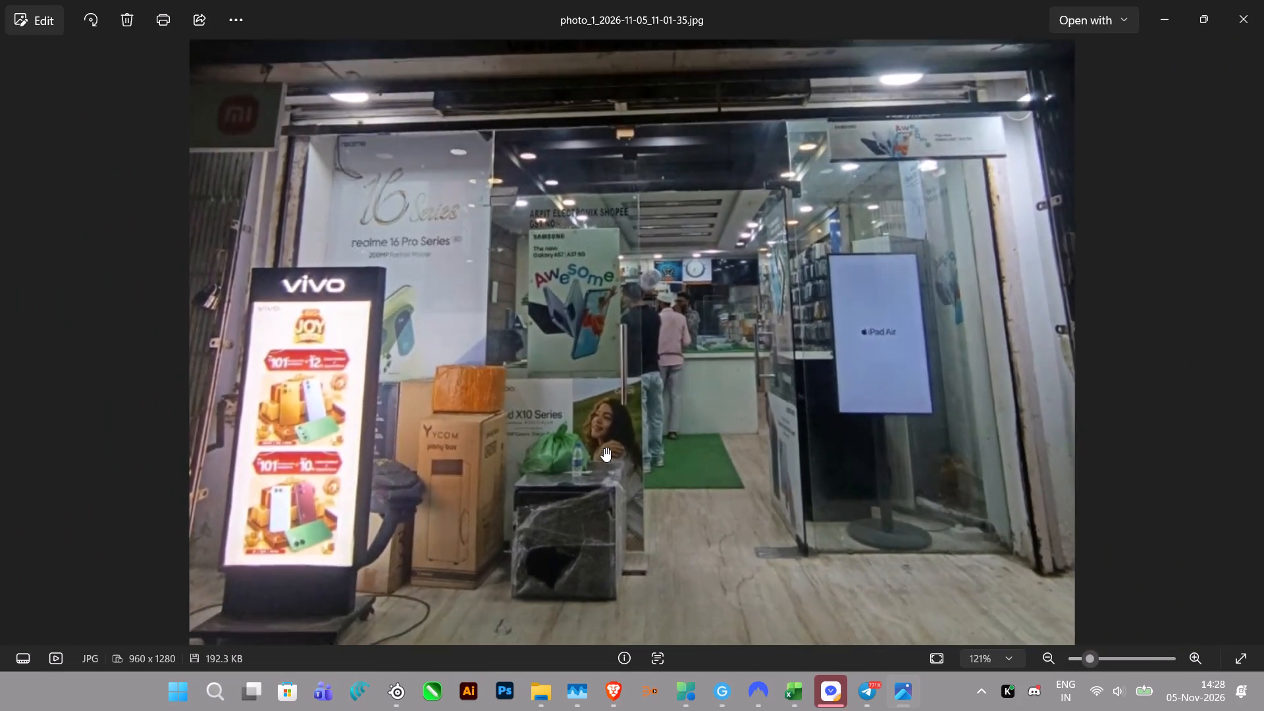
pyautogui.scroll(-3, 604, 448)
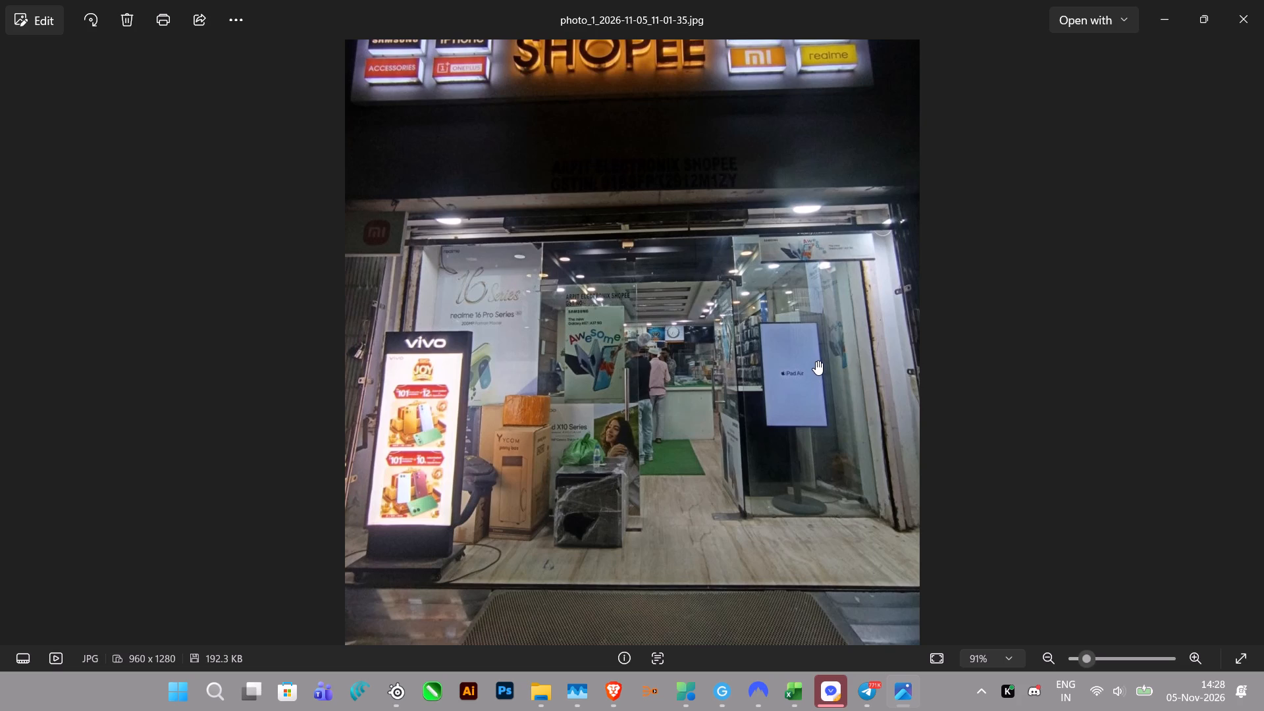
pyautogui.scroll(12, 618, 332)
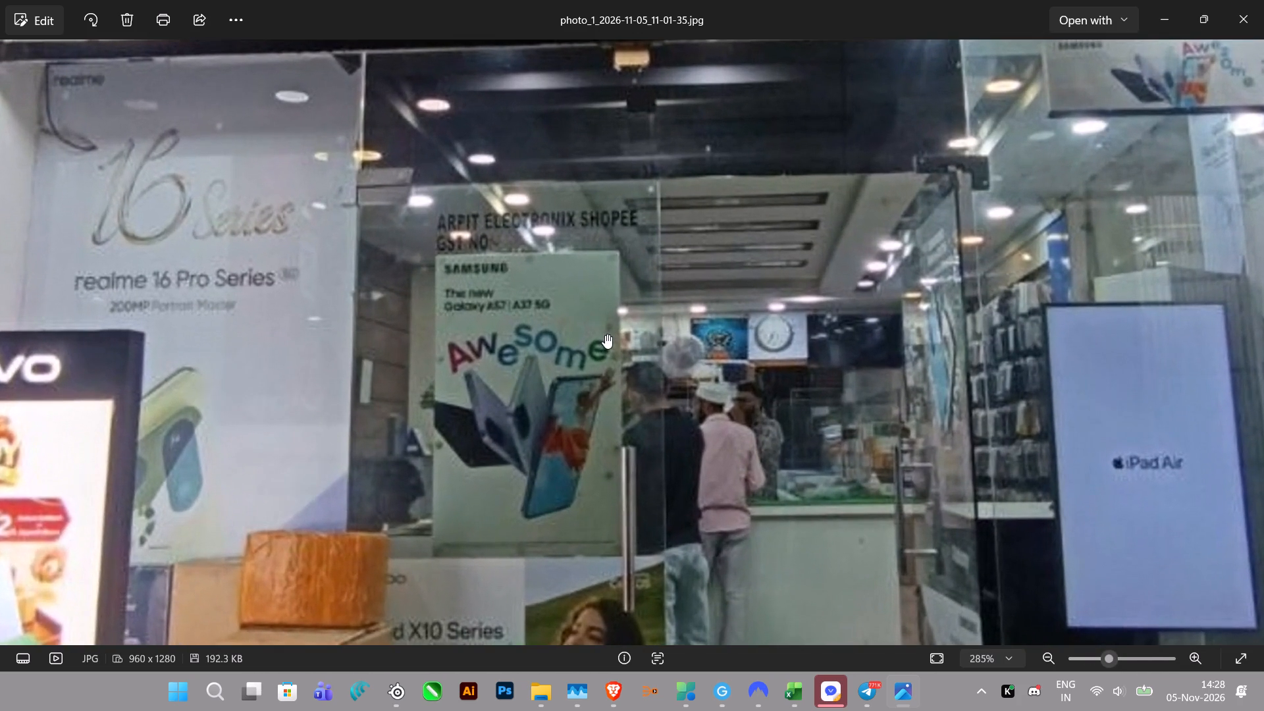
pyautogui.scroll(-4, 574, 348)
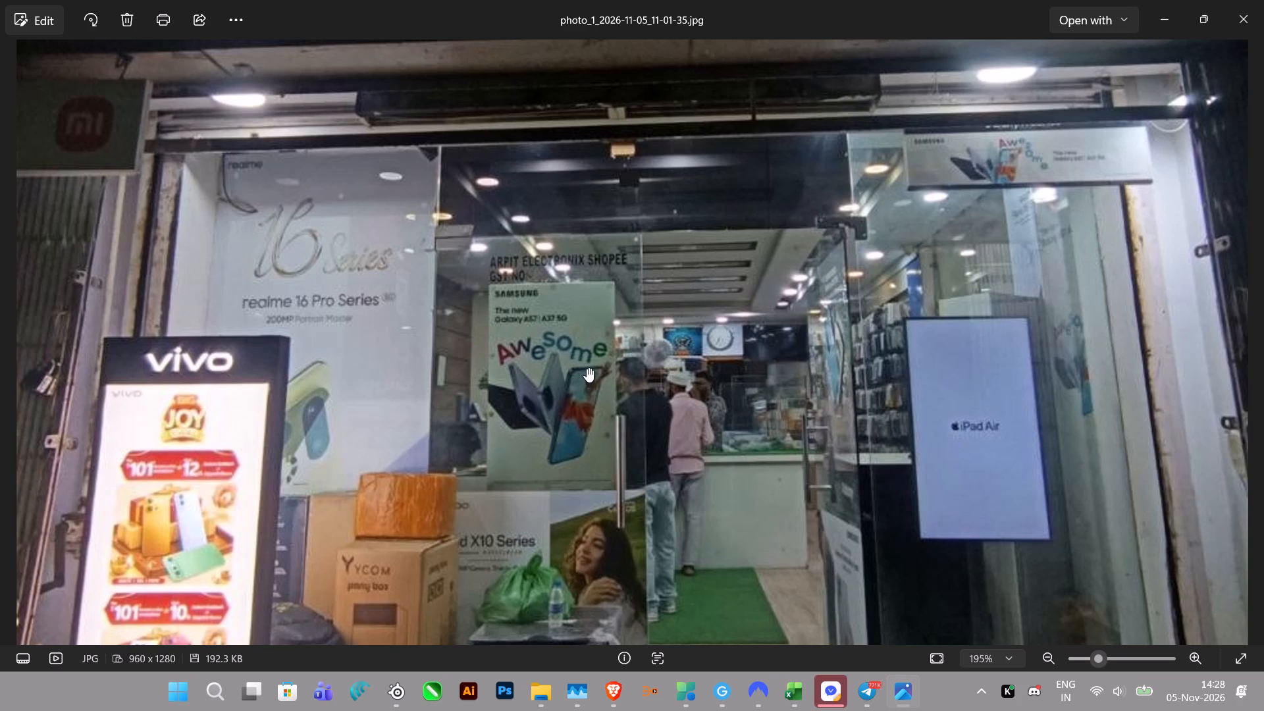
pyautogui.scroll(-12, 587, 368)
pyautogui.click(1263, 0)
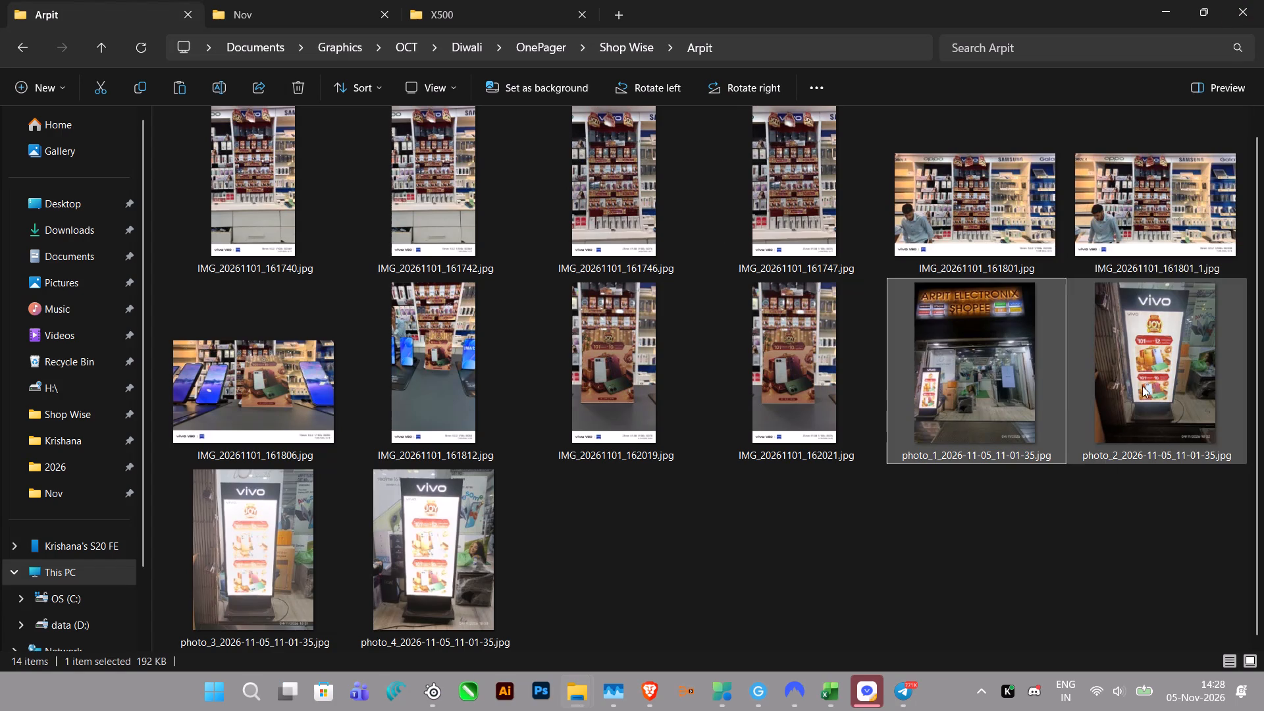
# Reopen the Arpit storefront photo and examine the vivo standee beside the shop entrance.
pyautogui.doubleClick(944, 401)
pyautogui.scroll(17, 485, 450)
pyautogui.scroll(-11, 155, 421)
pyautogui.scroll(-3, 379, 446)
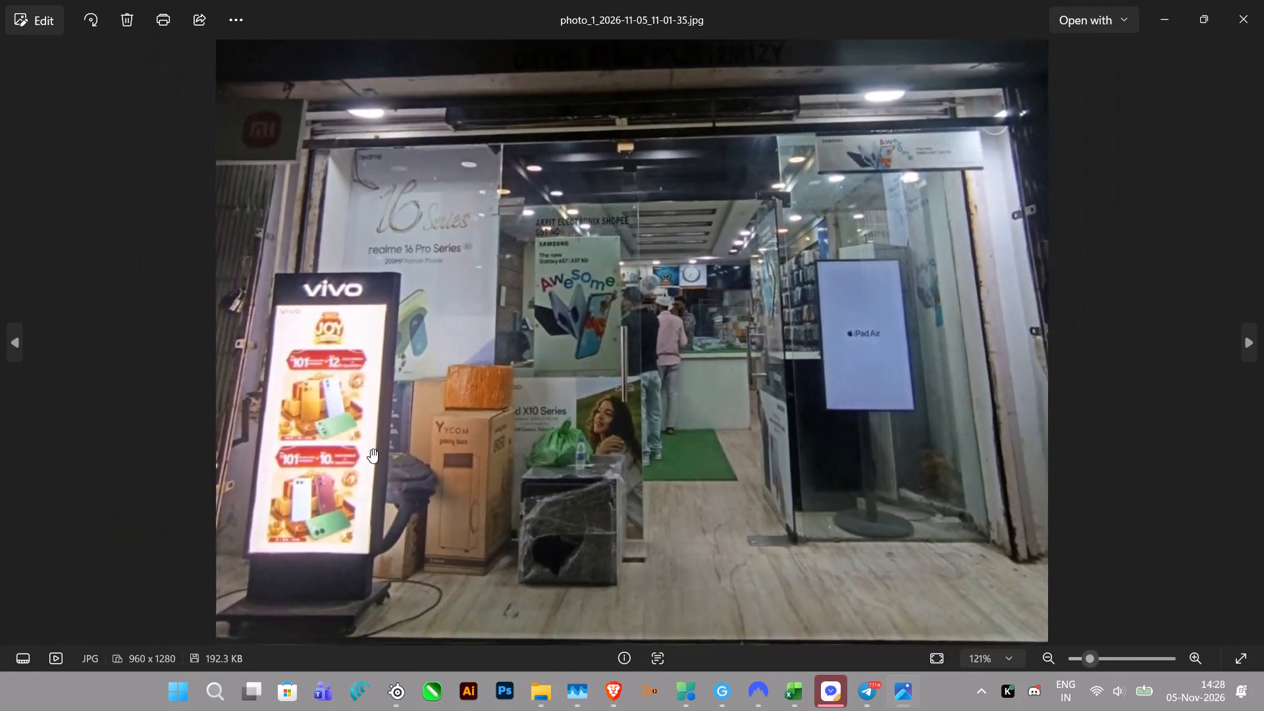
pyautogui.scroll(-2, 371, 449)
pyautogui.click(1263, 0)
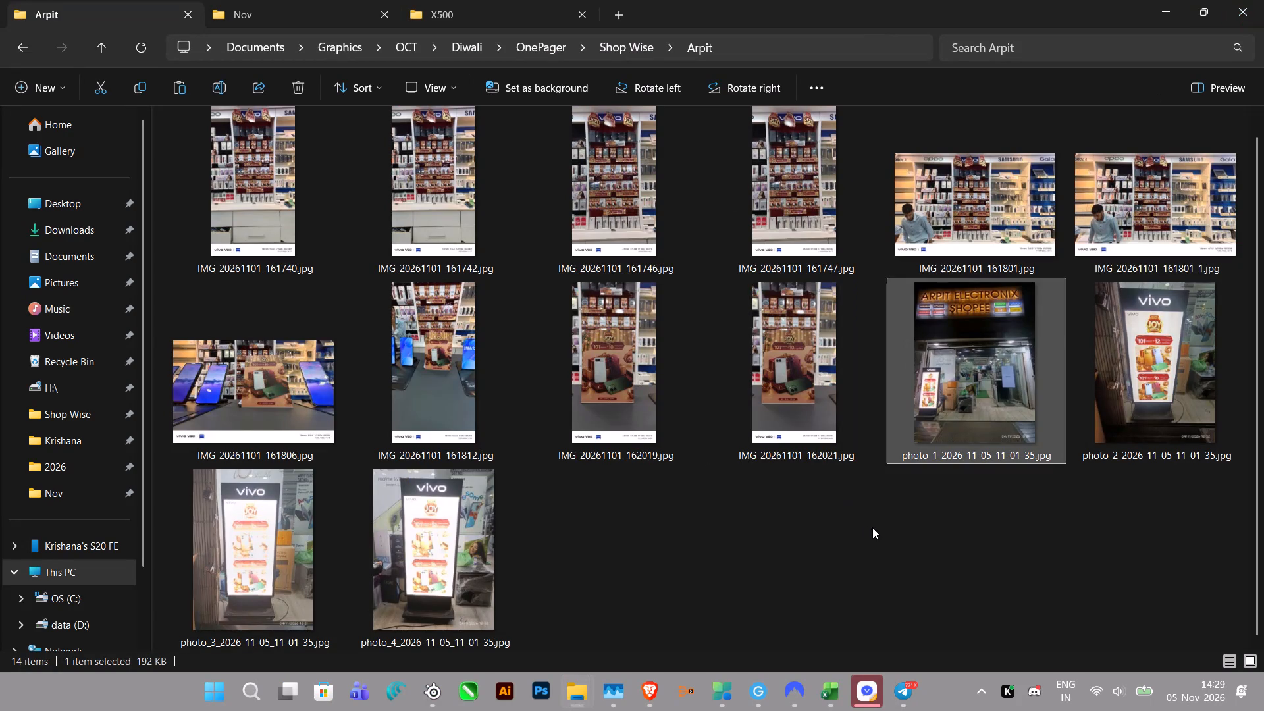